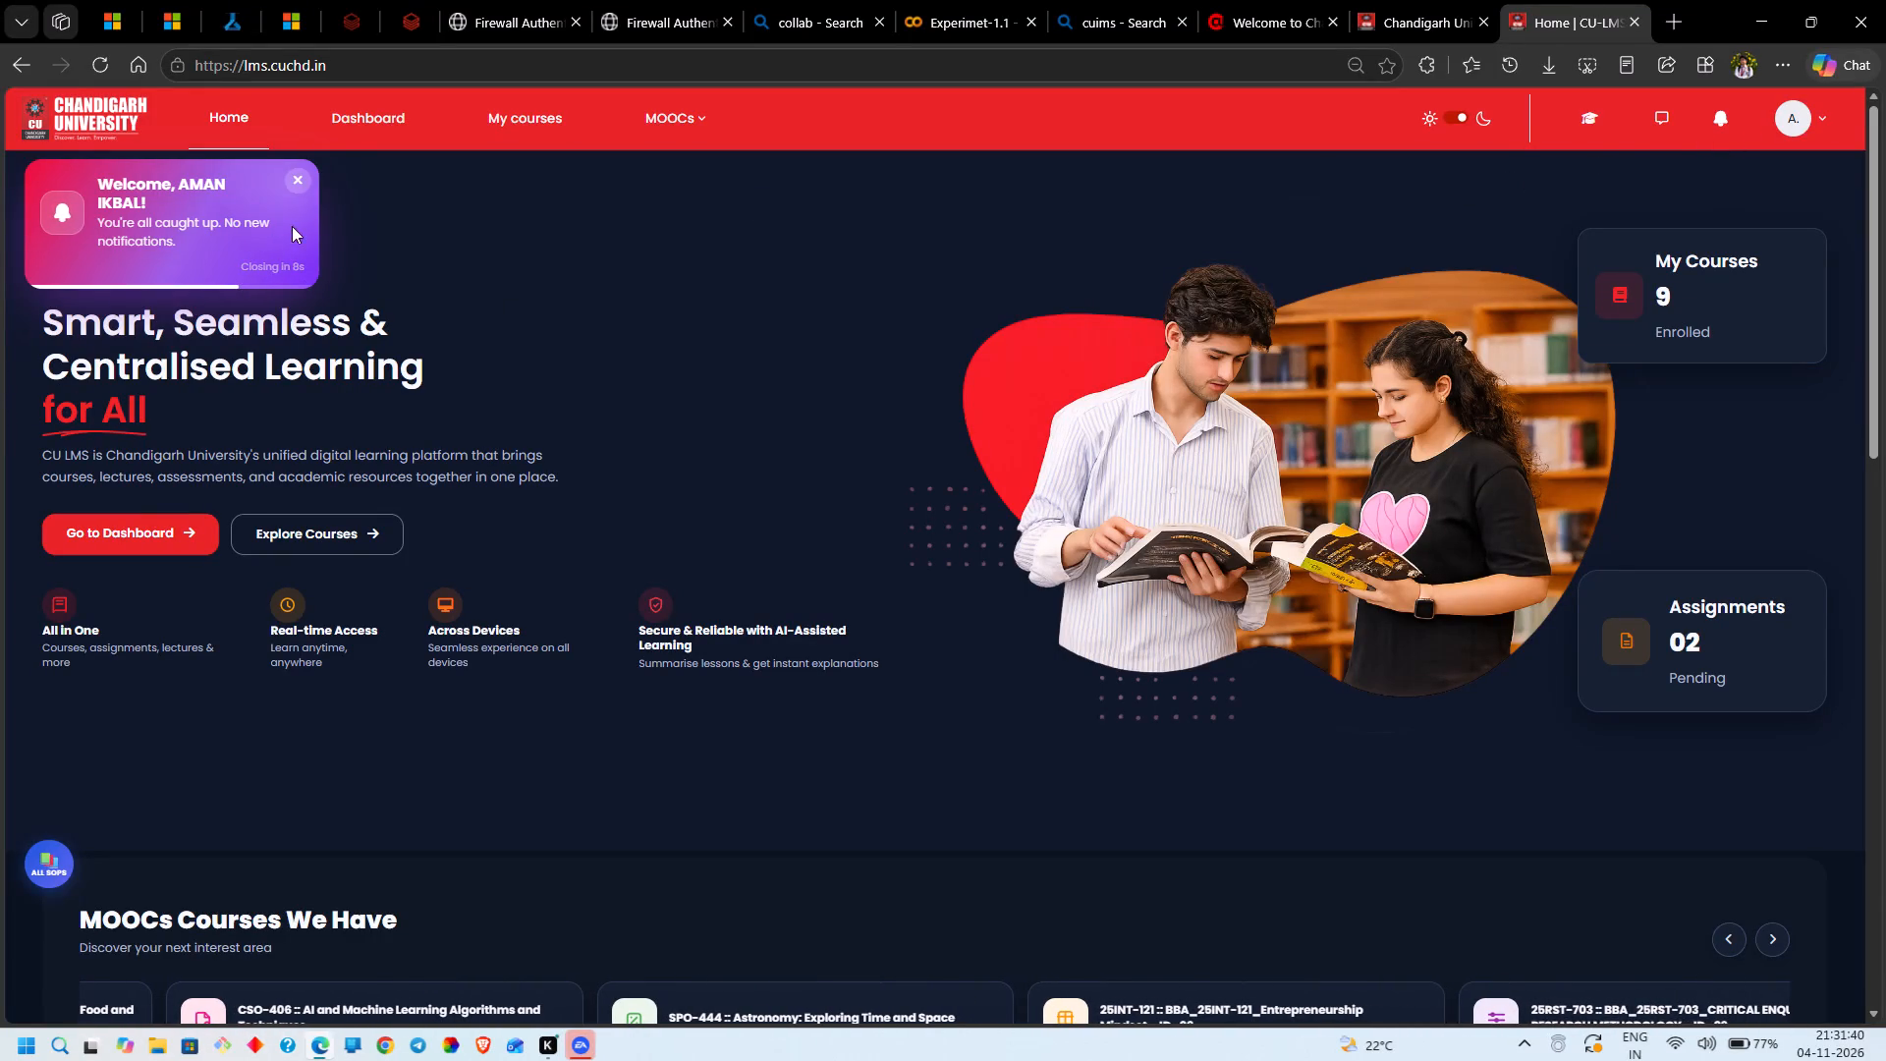
Dismiss the welcome notification and go to the learning dashboard.
left_click(299, 174)
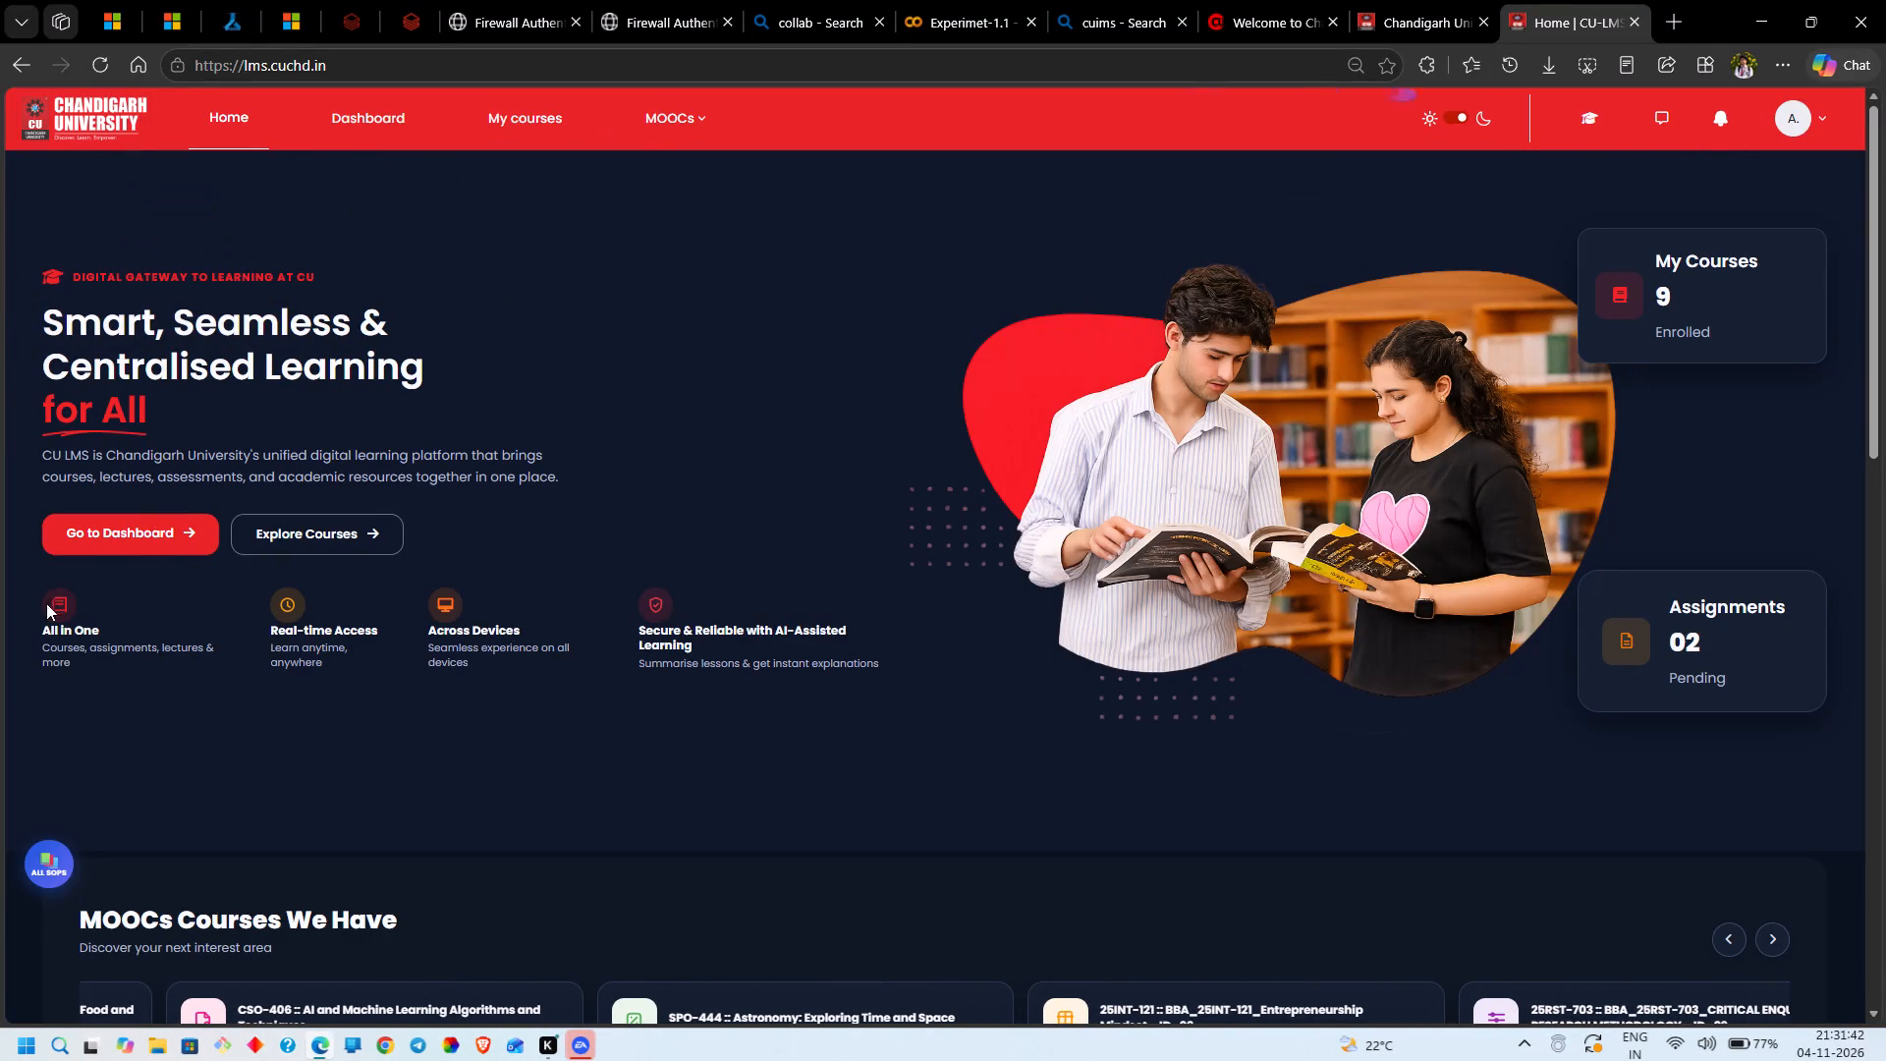
left_click(127, 530)
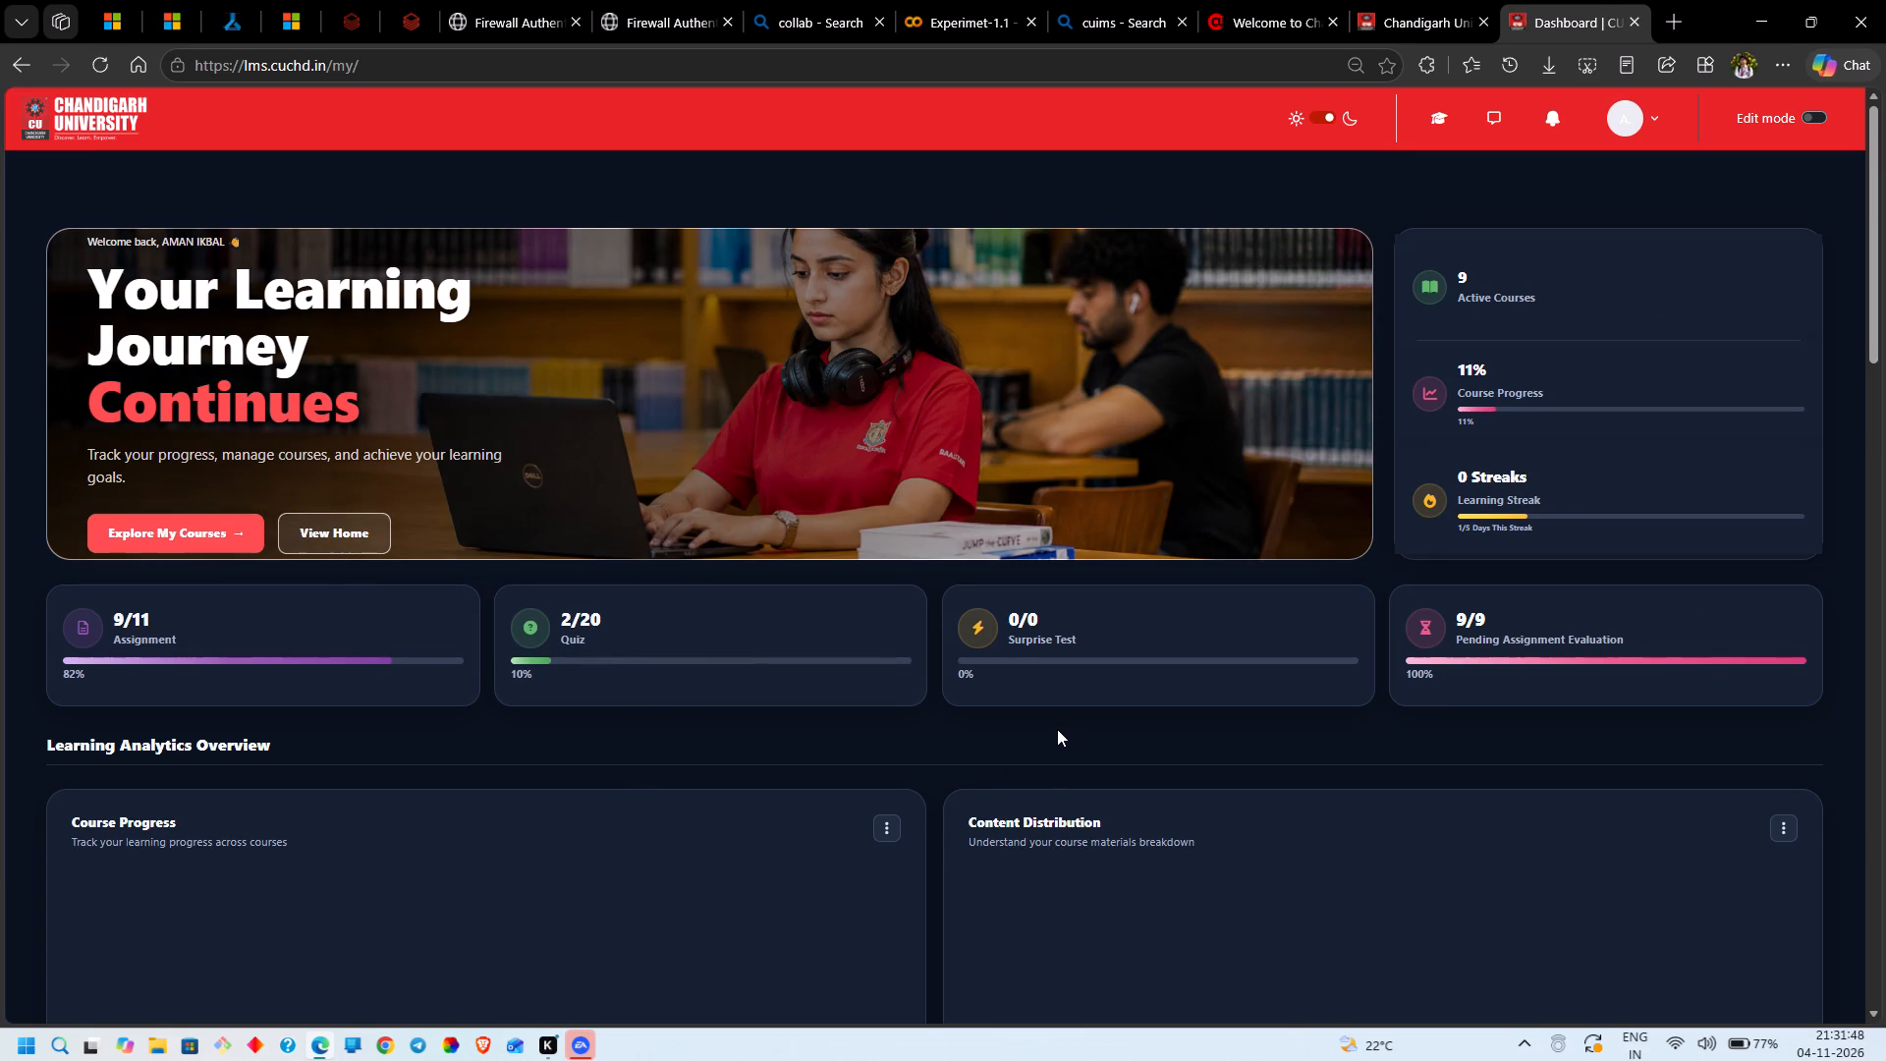
Open Assignment-3 of the Universal Human Values, Ethics and Life Skills-1 course from the dashboard's Assignments Evaluation list.
scroll(1053, 732, "down", 4)
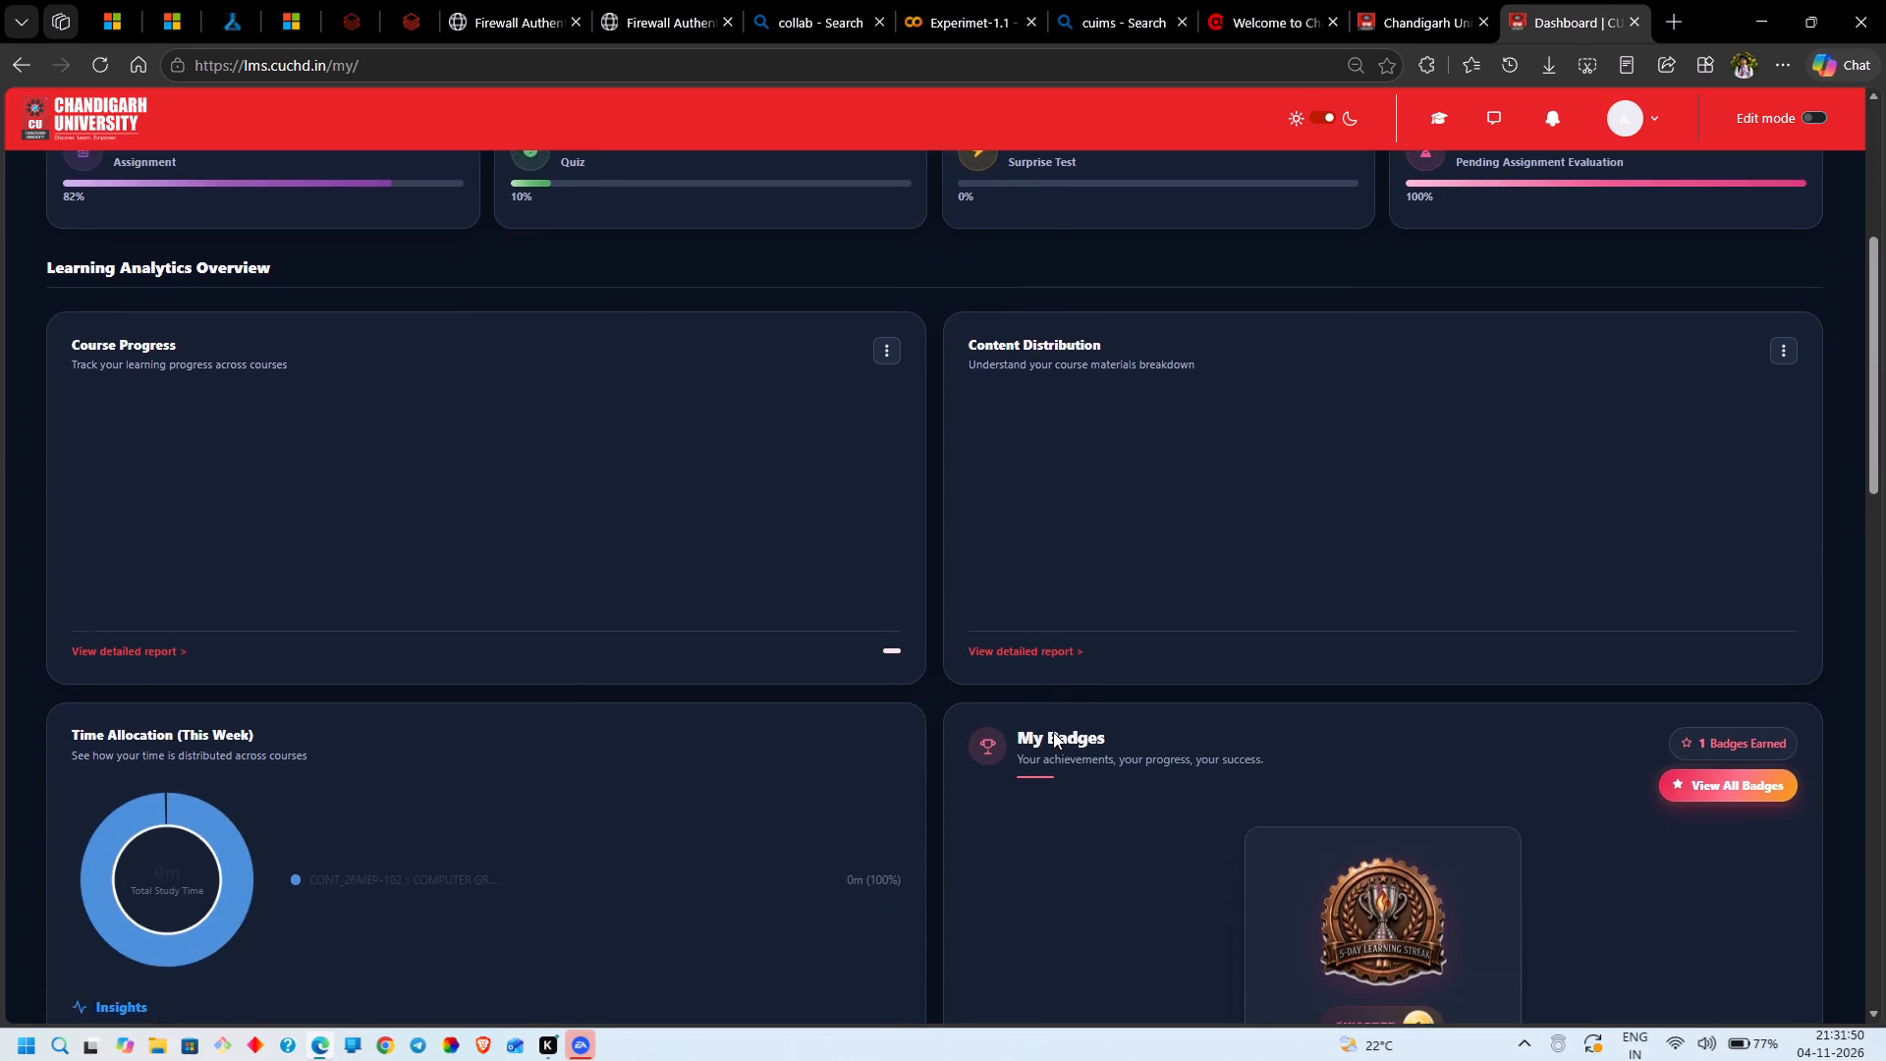
scroll(1053, 732, "down", 1)
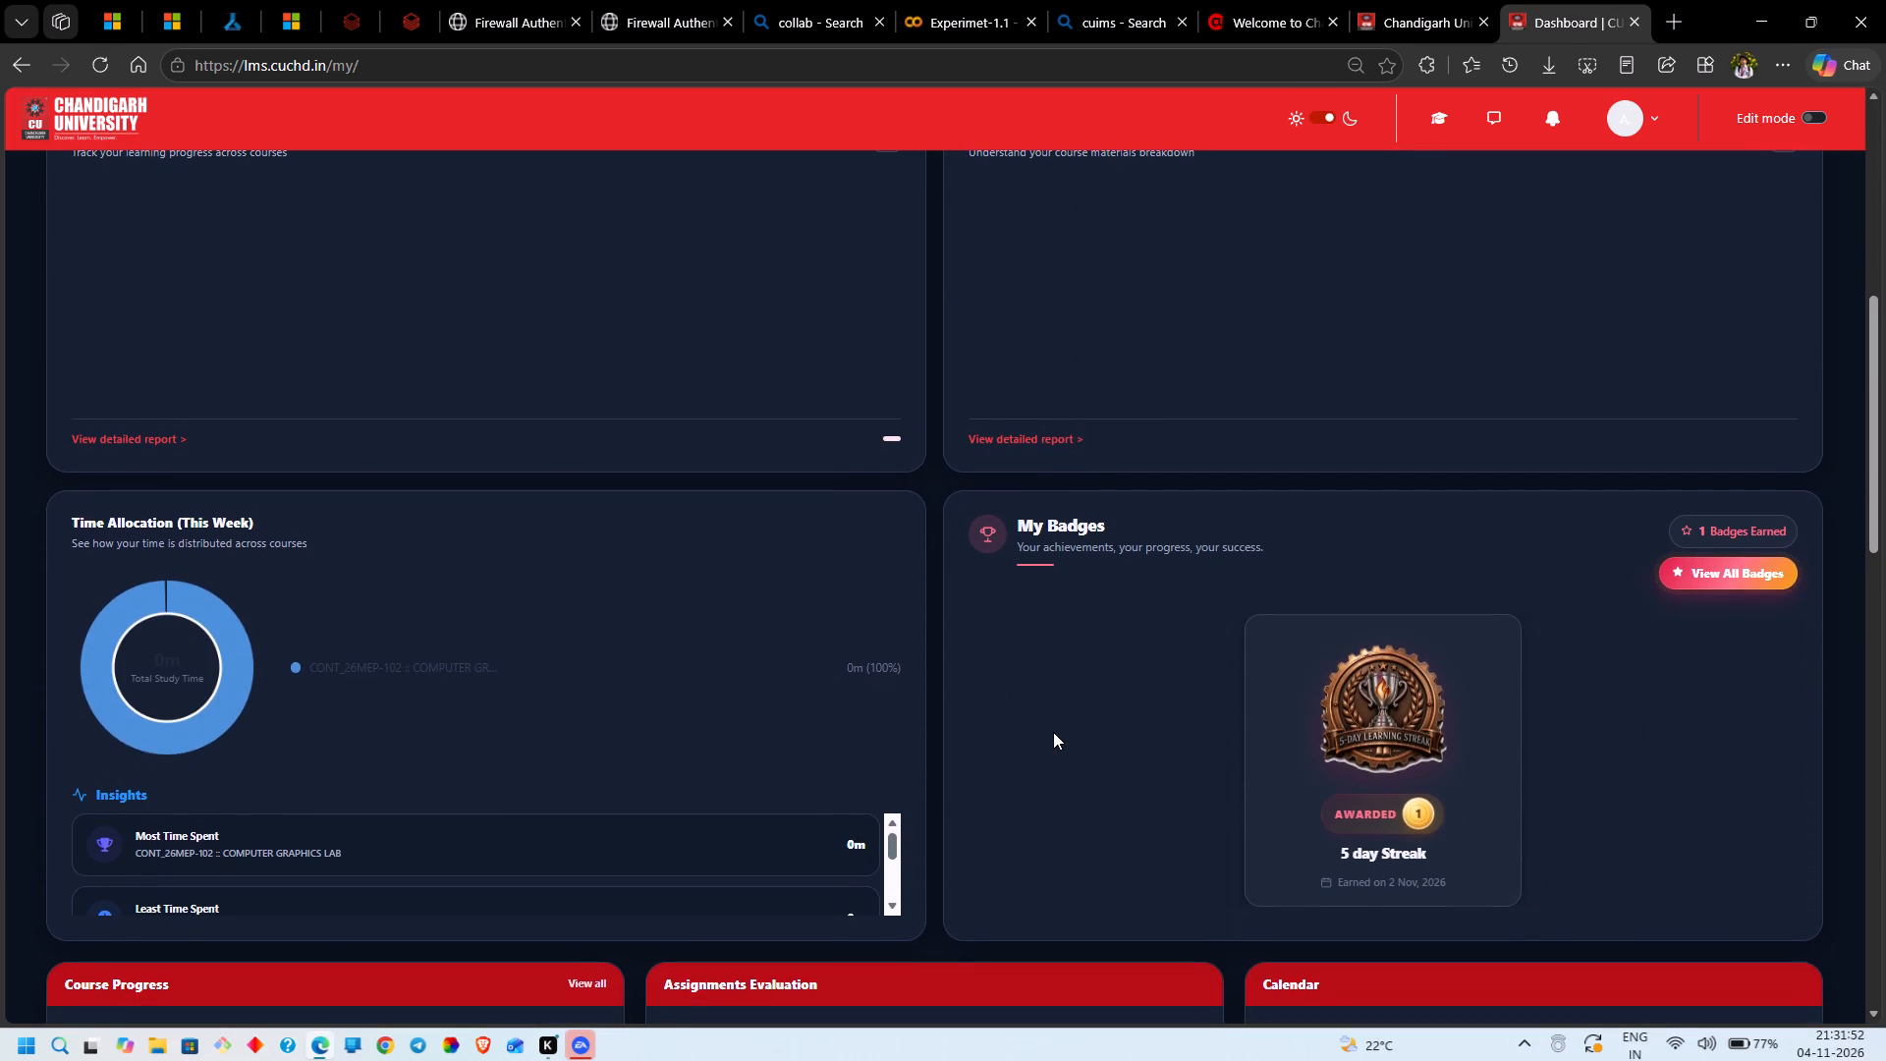
scroll(1053, 732, "down", 1)
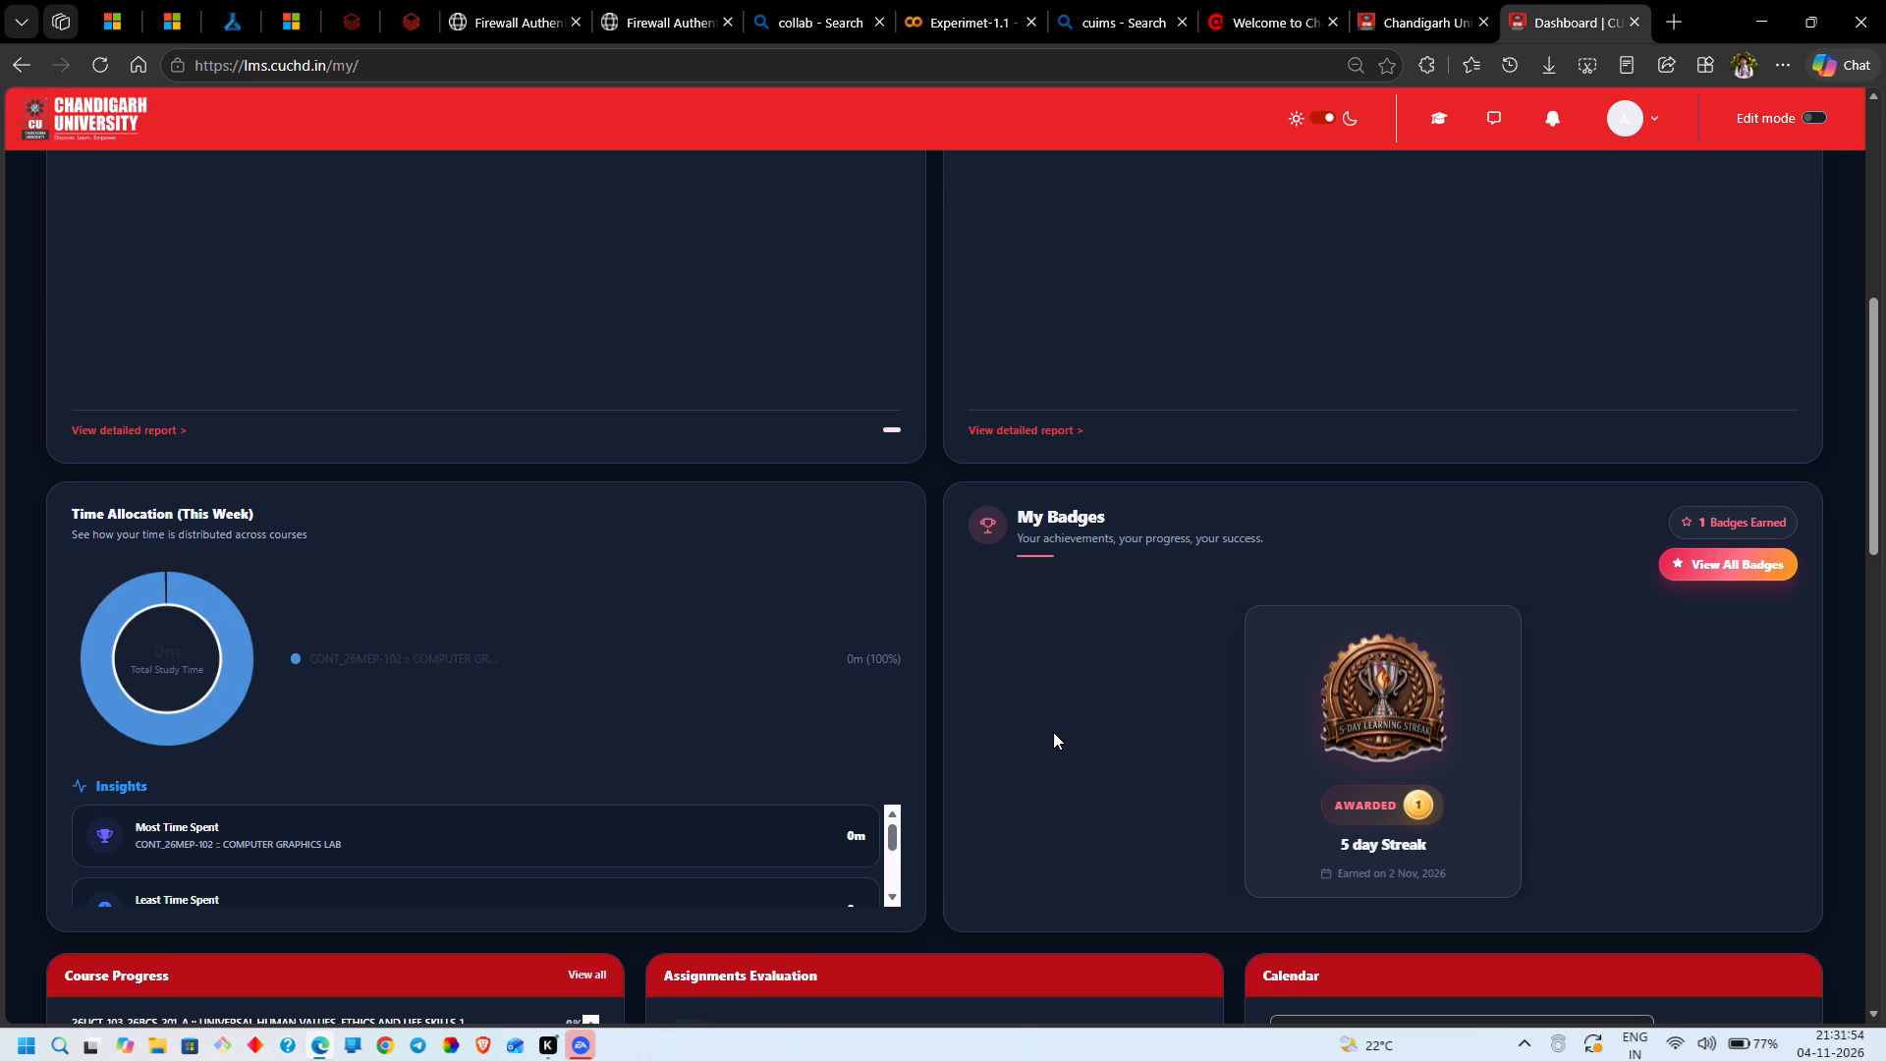
scroll(1053, 732, "down", 1)
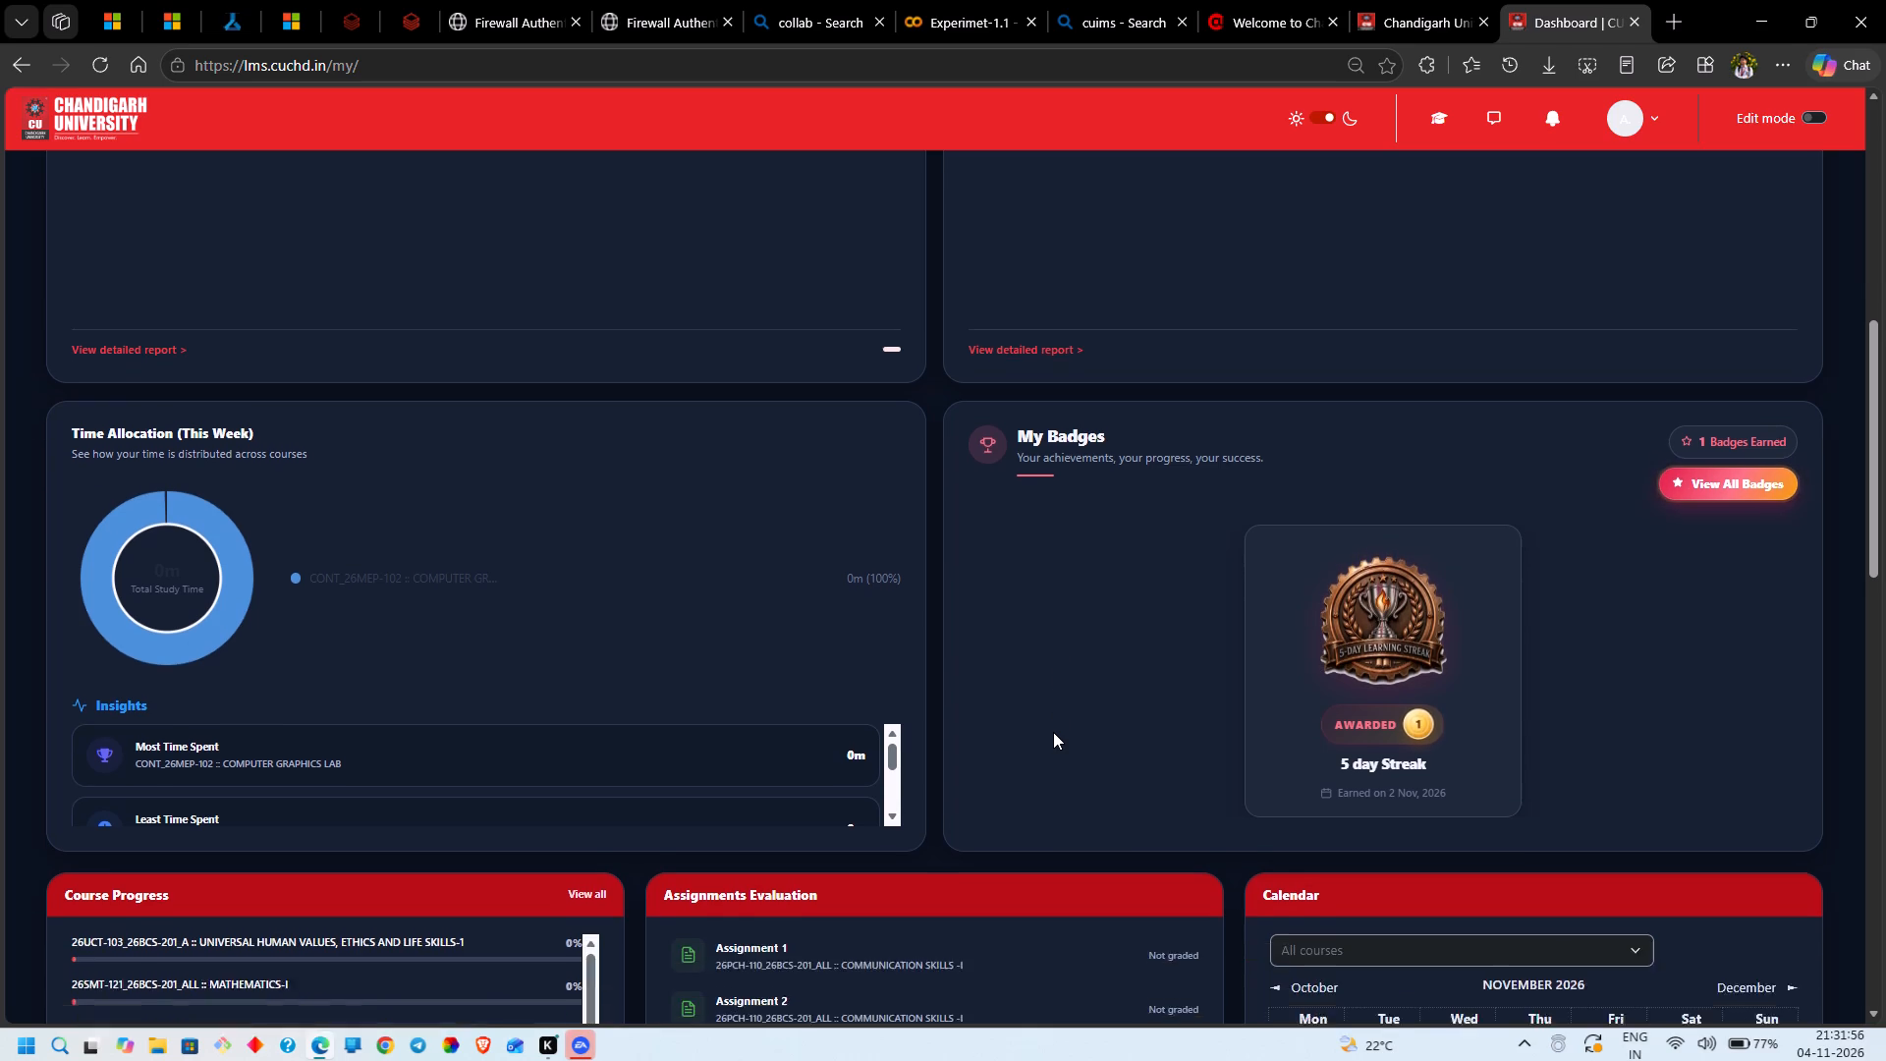
scroll(1053, 732, "down", 1)
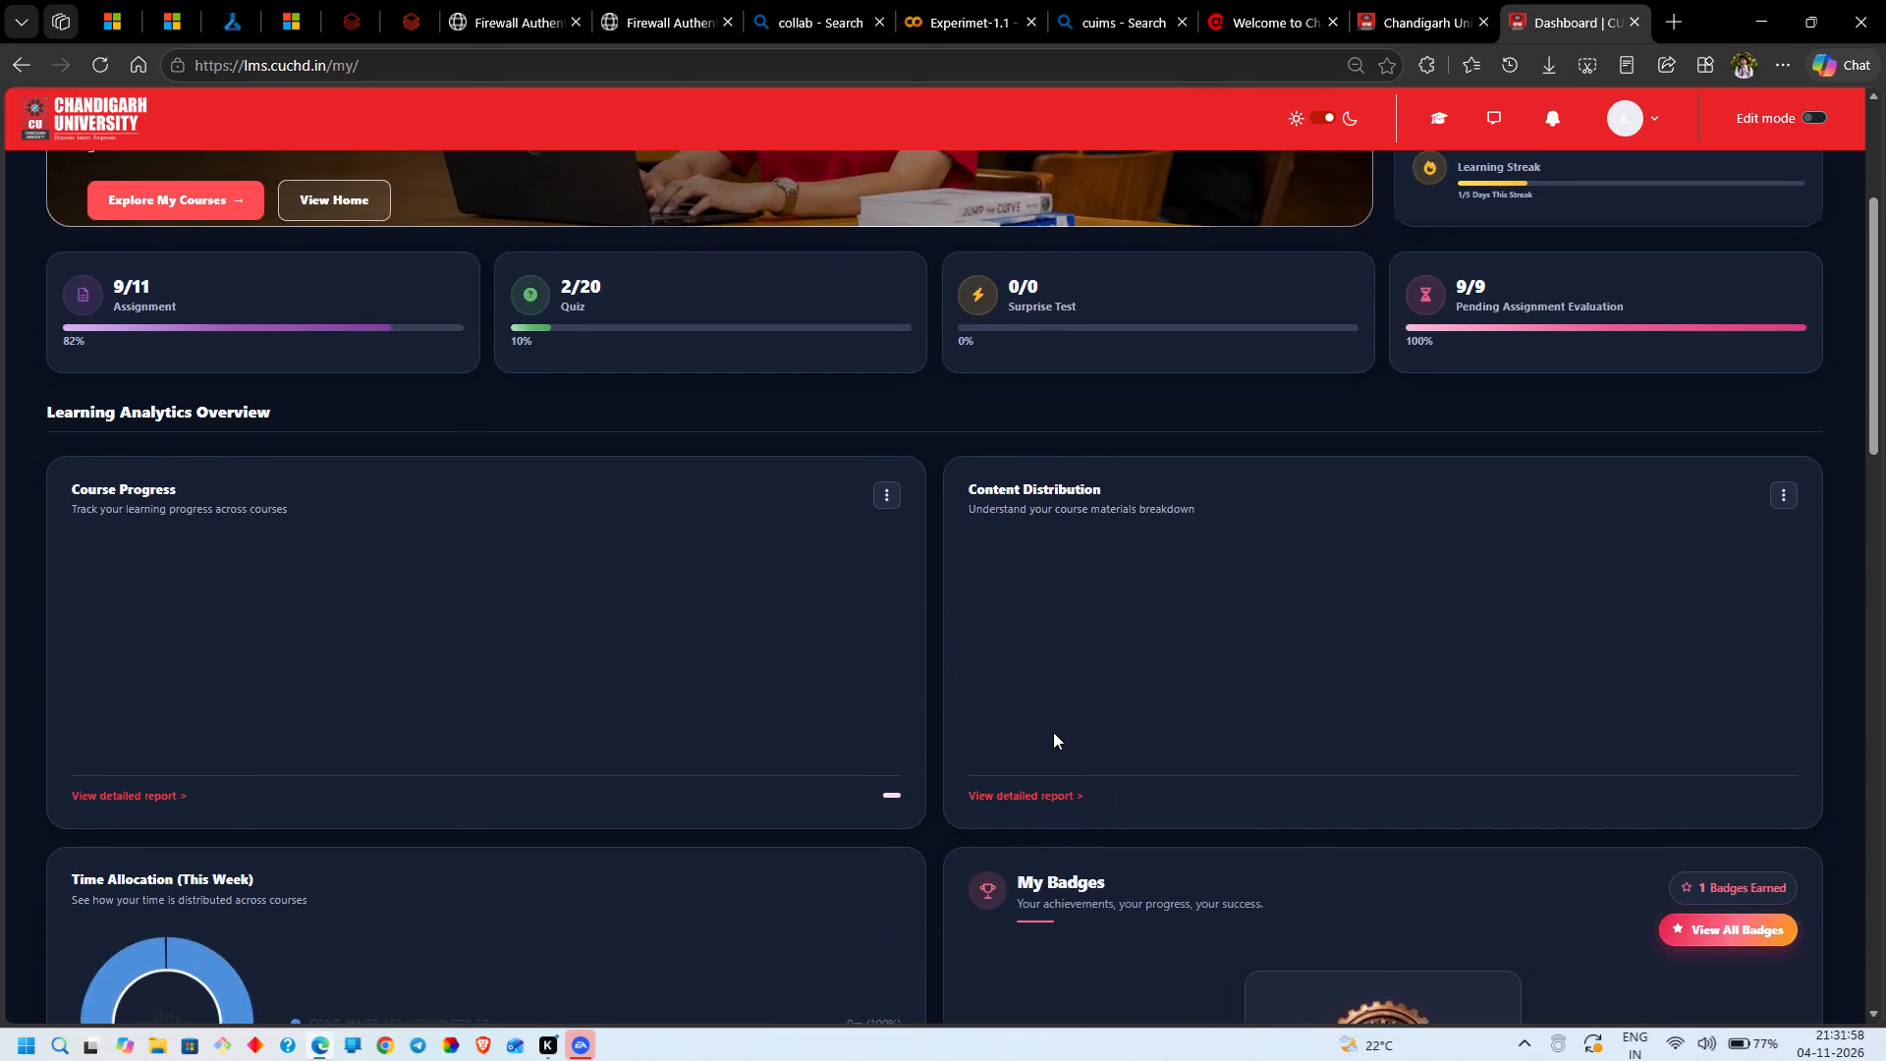
scroll(1053, 732, "down", 2)
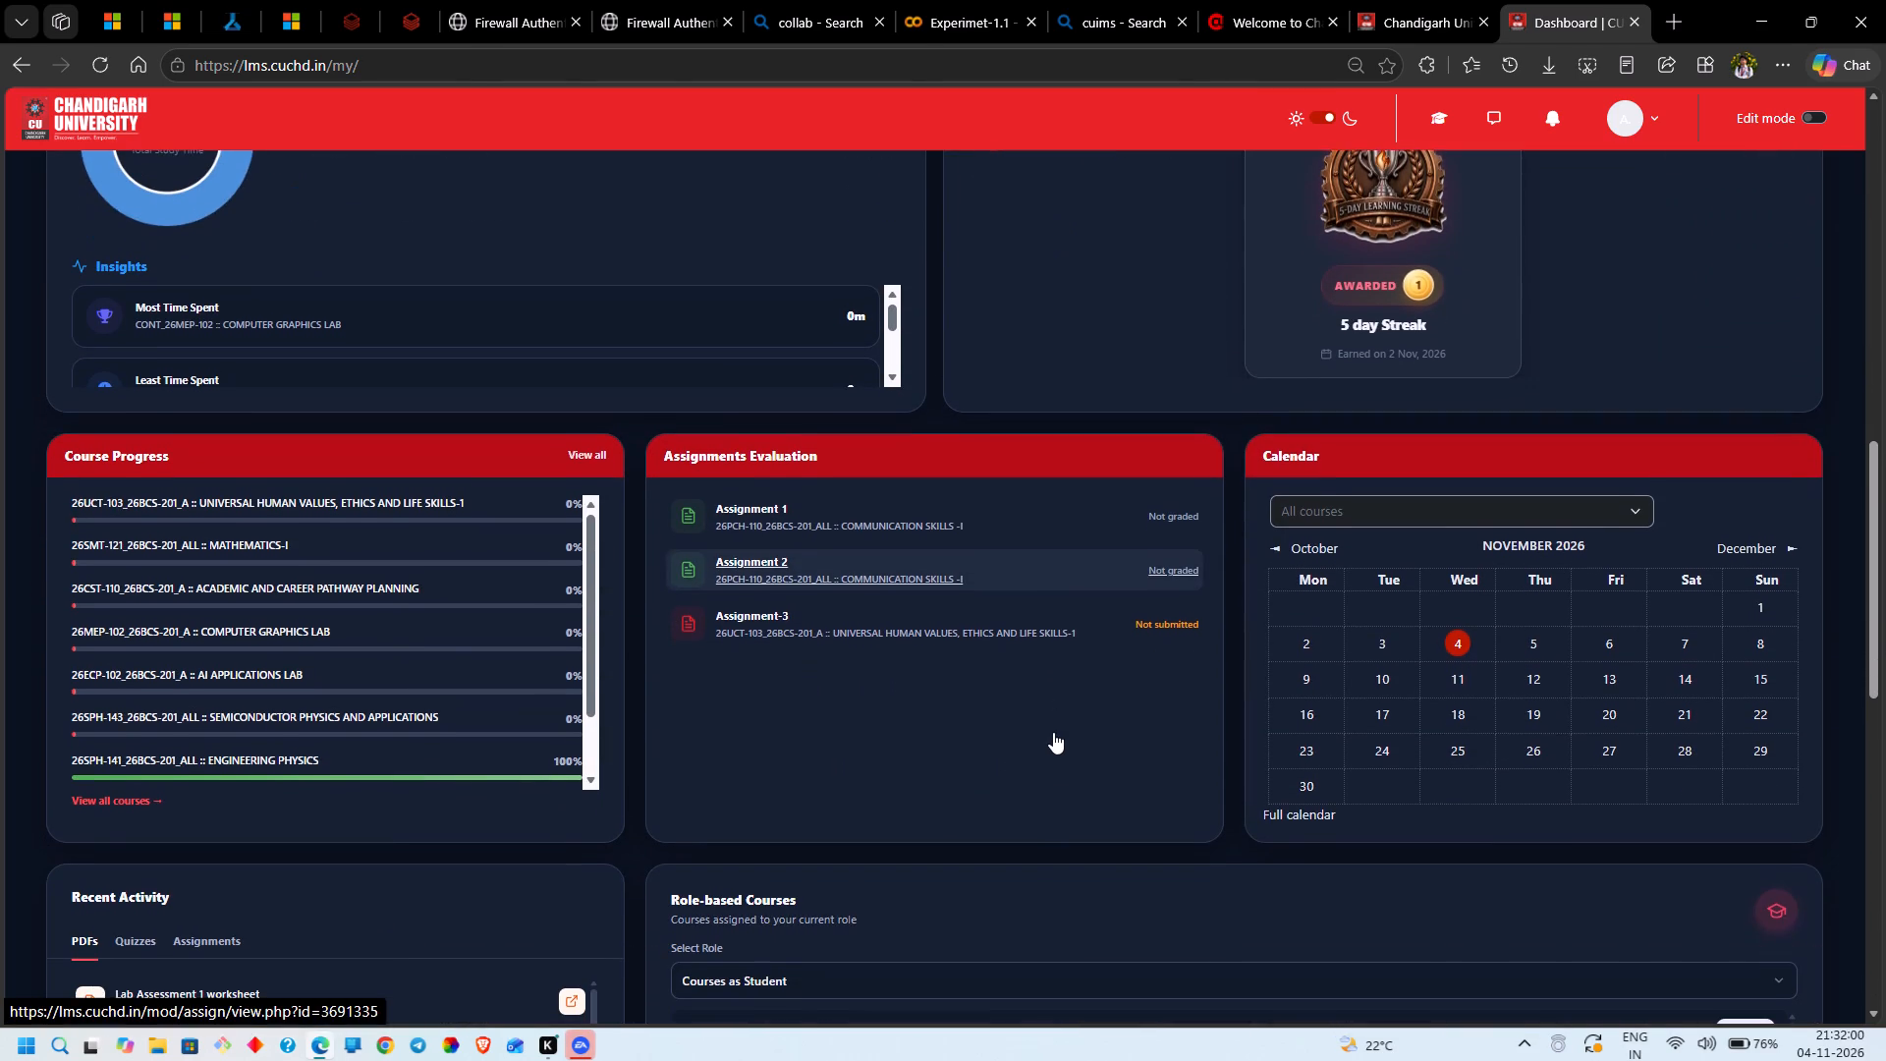
scroll(1053, 732, "down", 1)
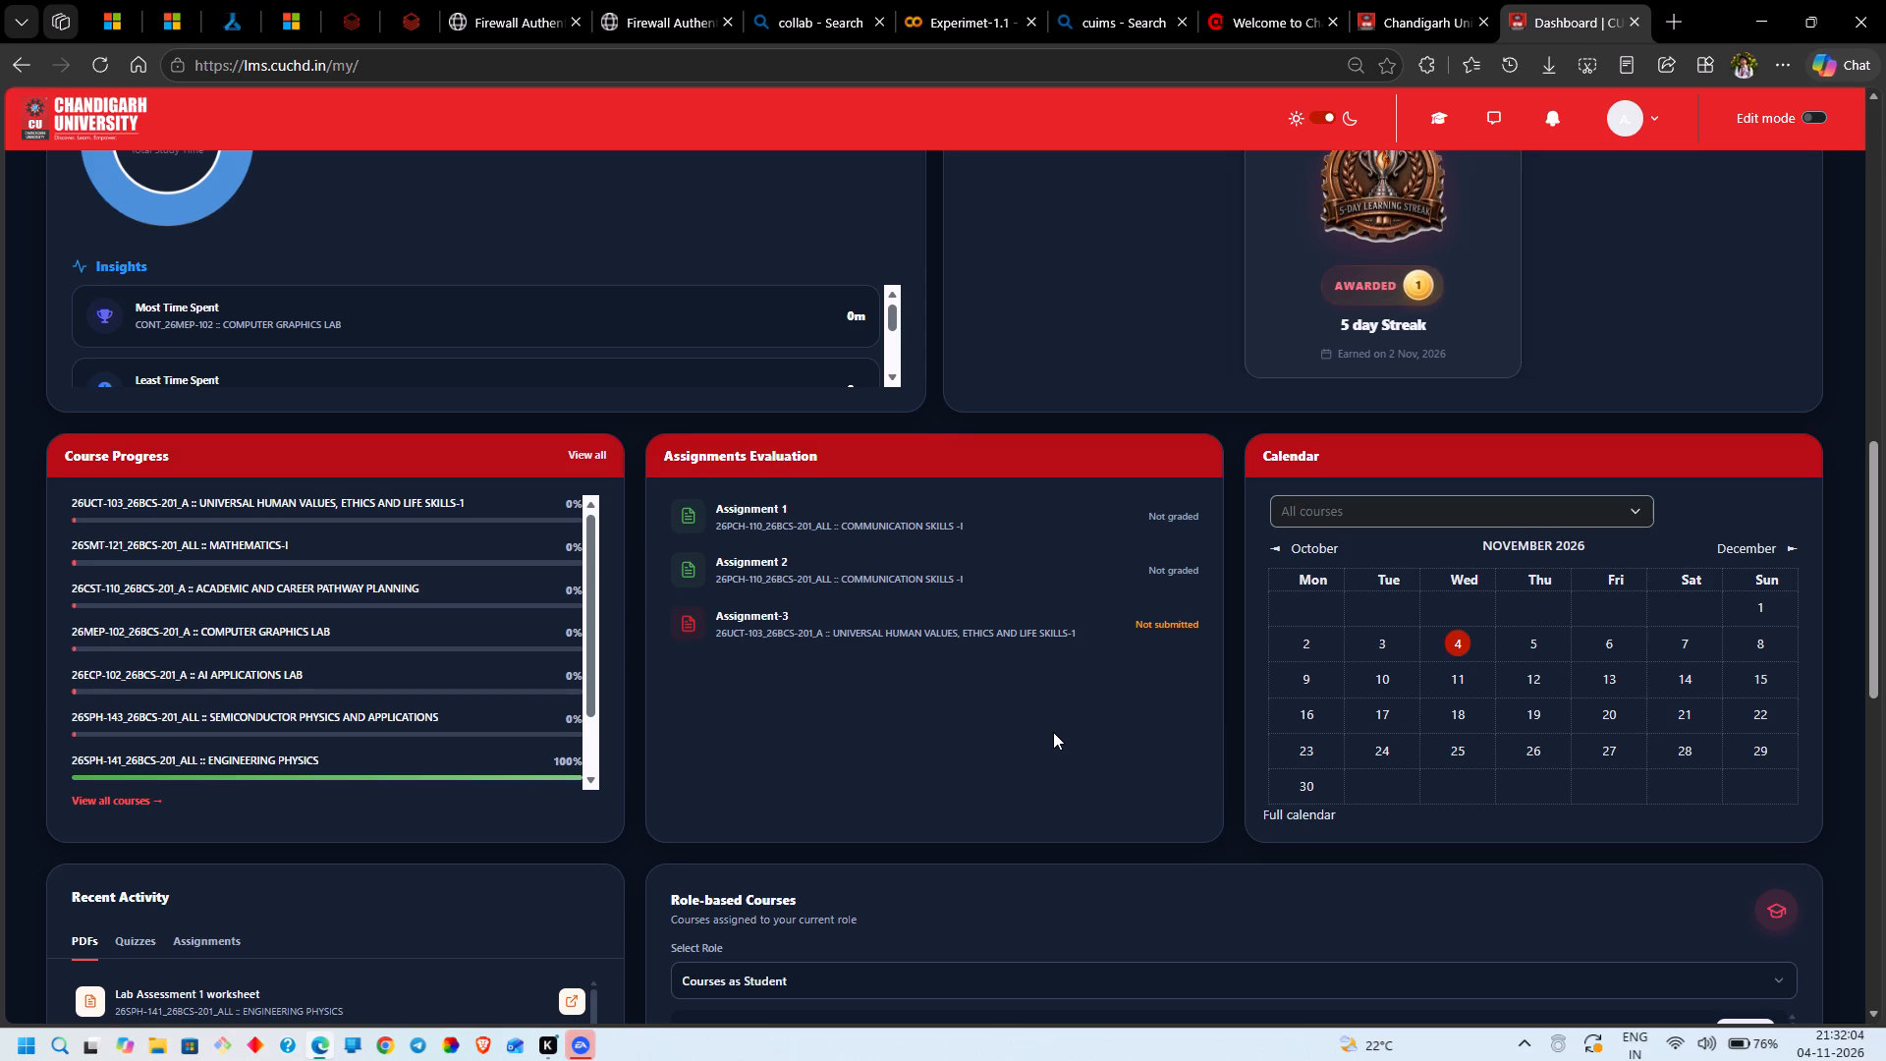
scroll(1053, 732, "right", 1)
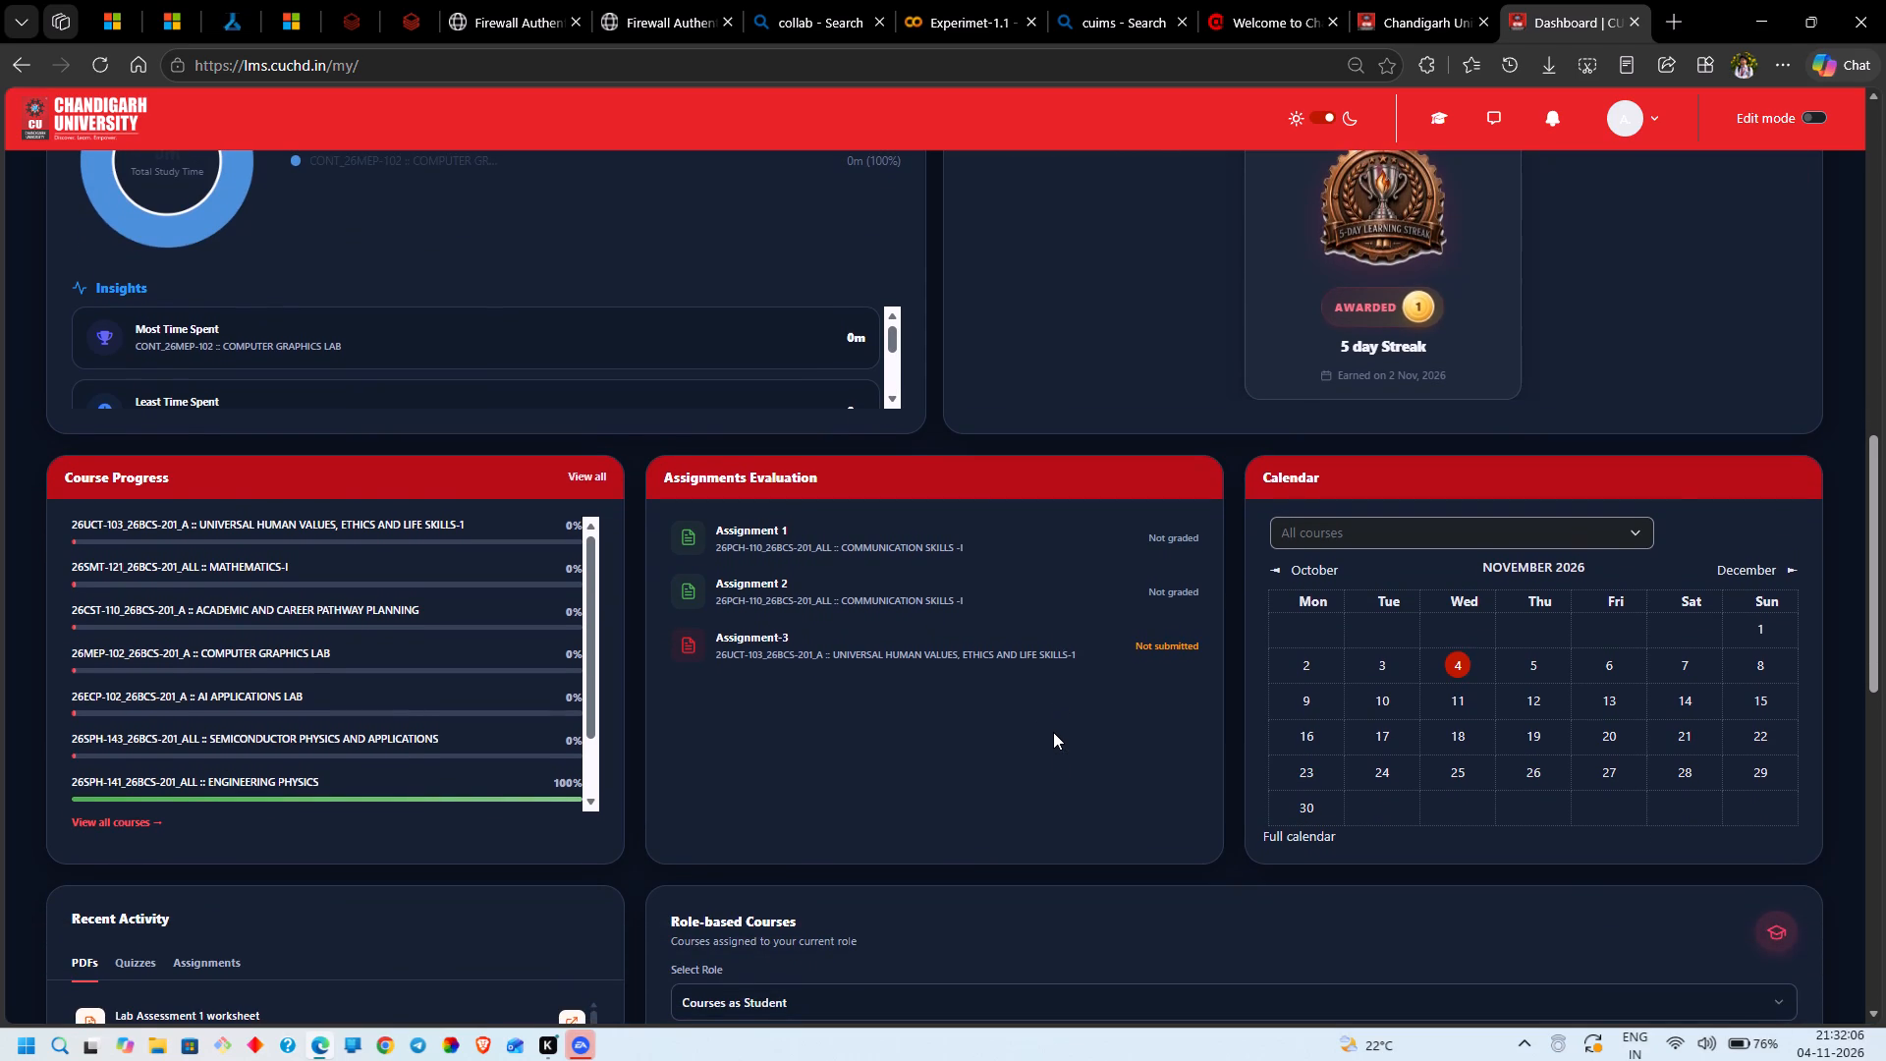
left_click(737, 632)
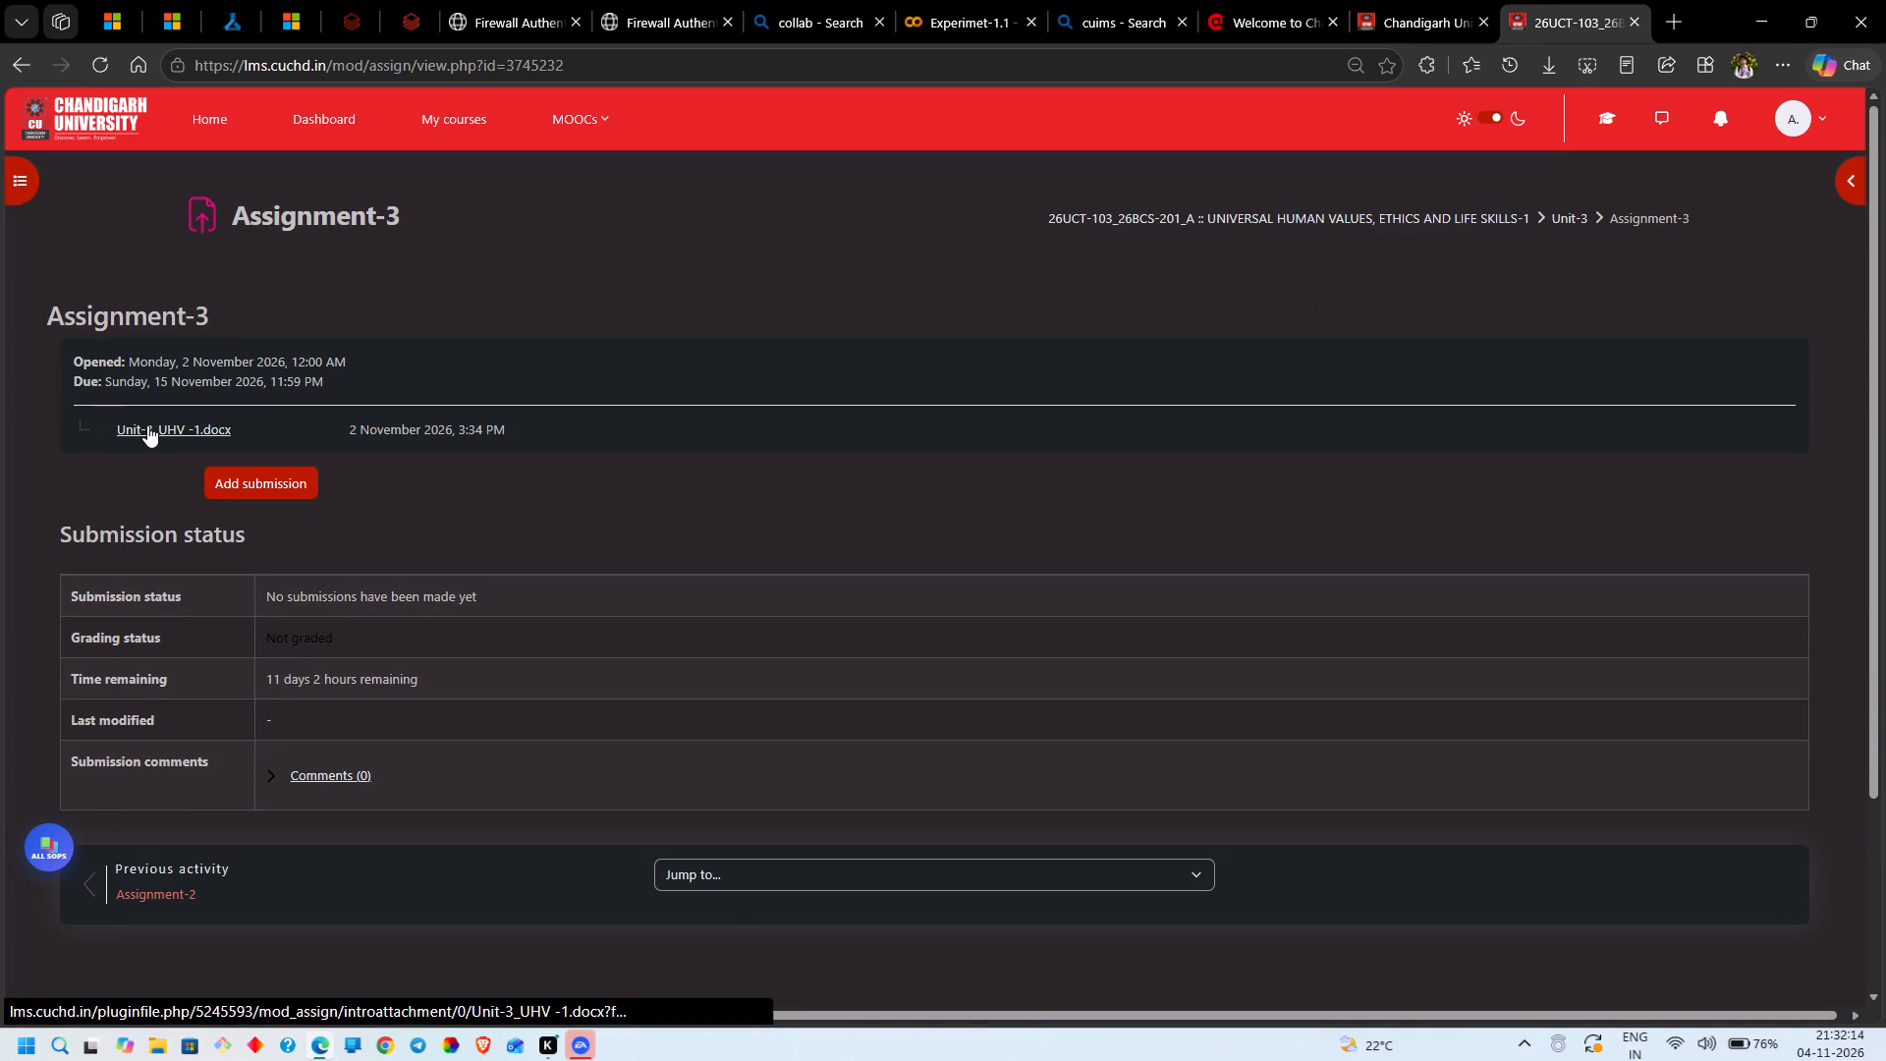
Download the attached Unit-3_UHV -1.docx assignment brief and open it in Word.
left_click(147, 425)
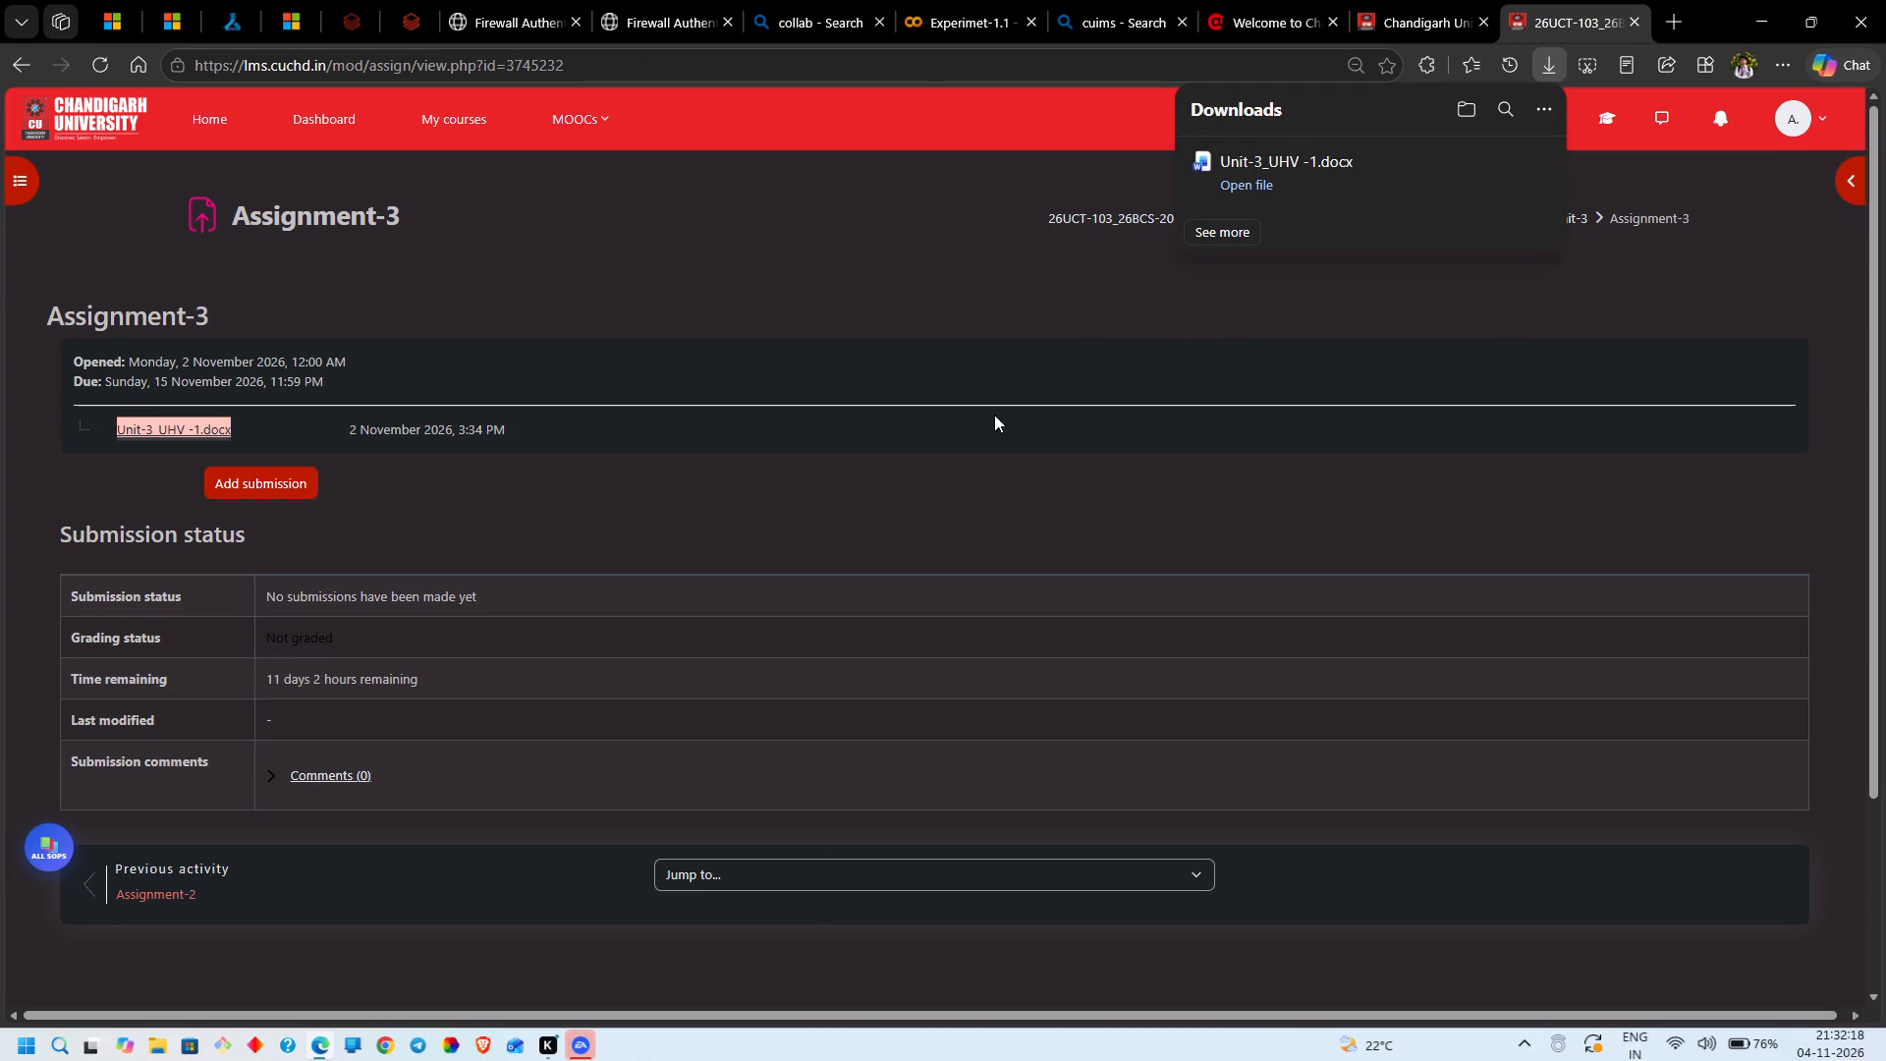
left_click(1265, 184)
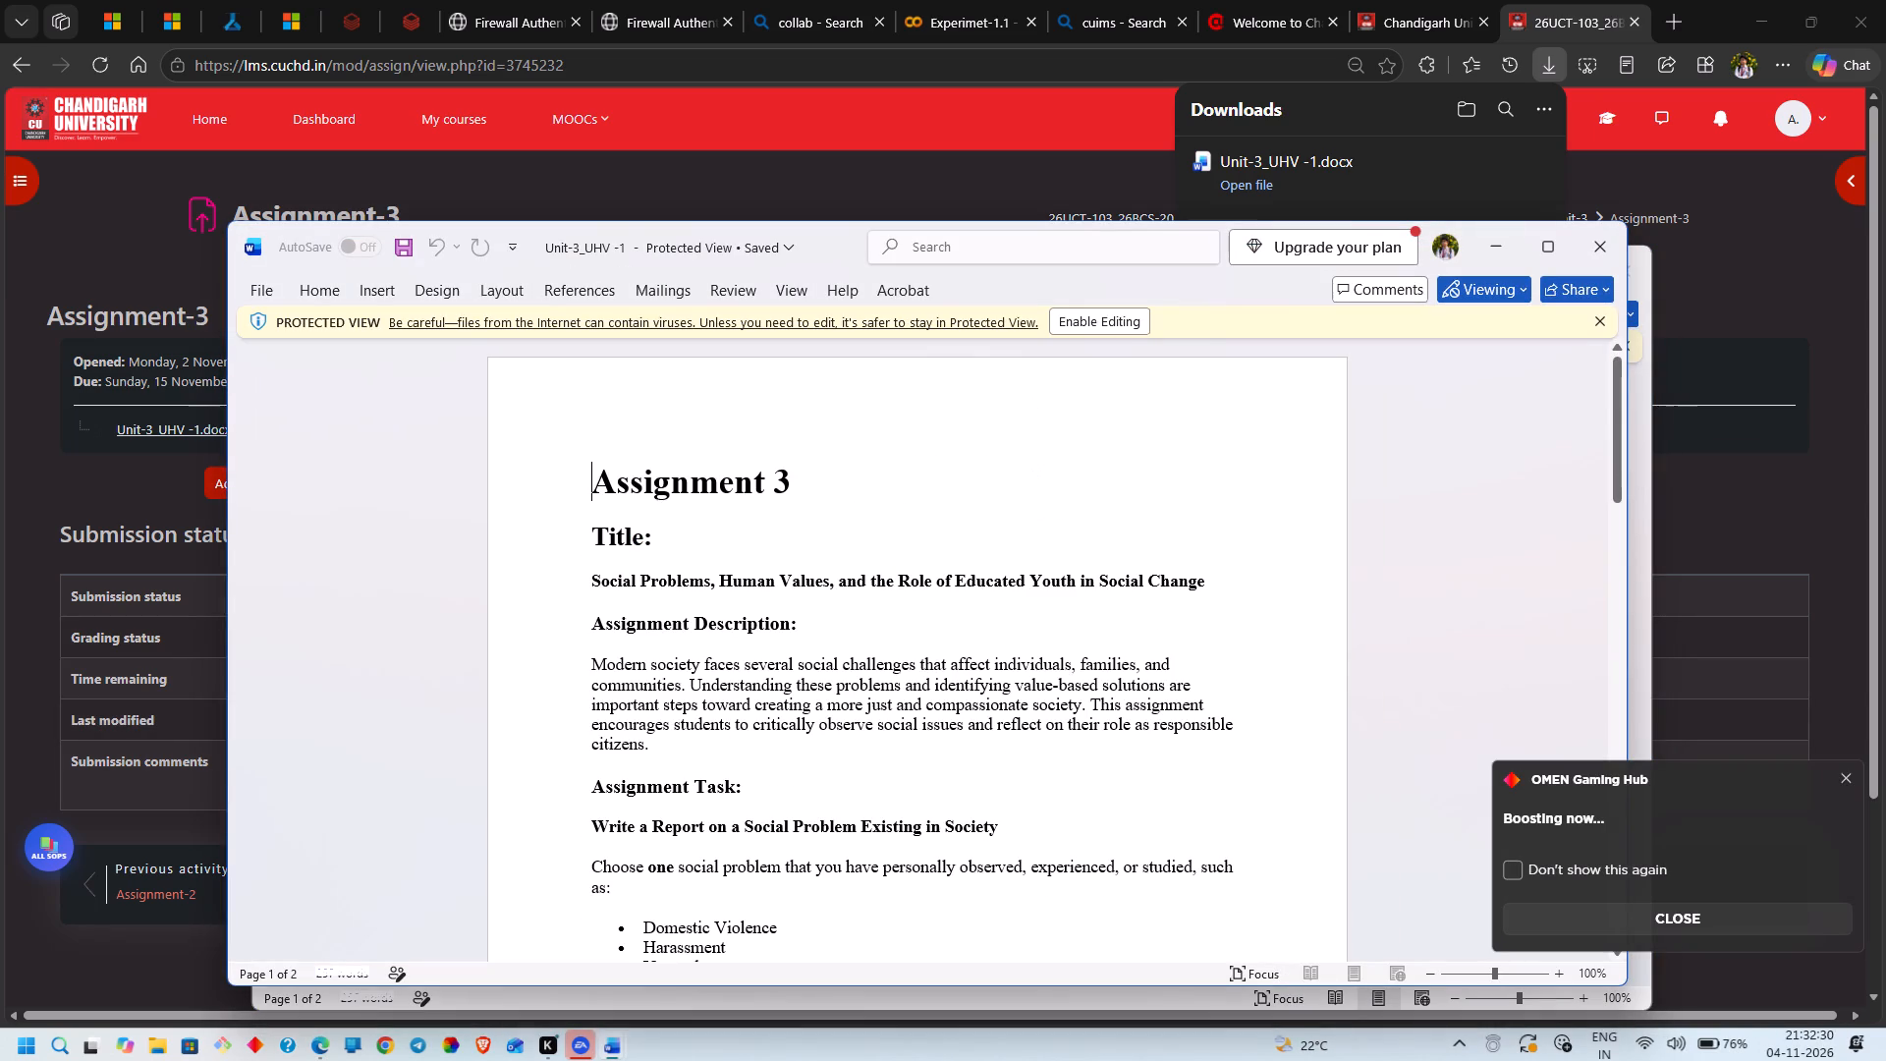
Close the Assignment-3_Solved document window in Word.
left_click(1545, 63)
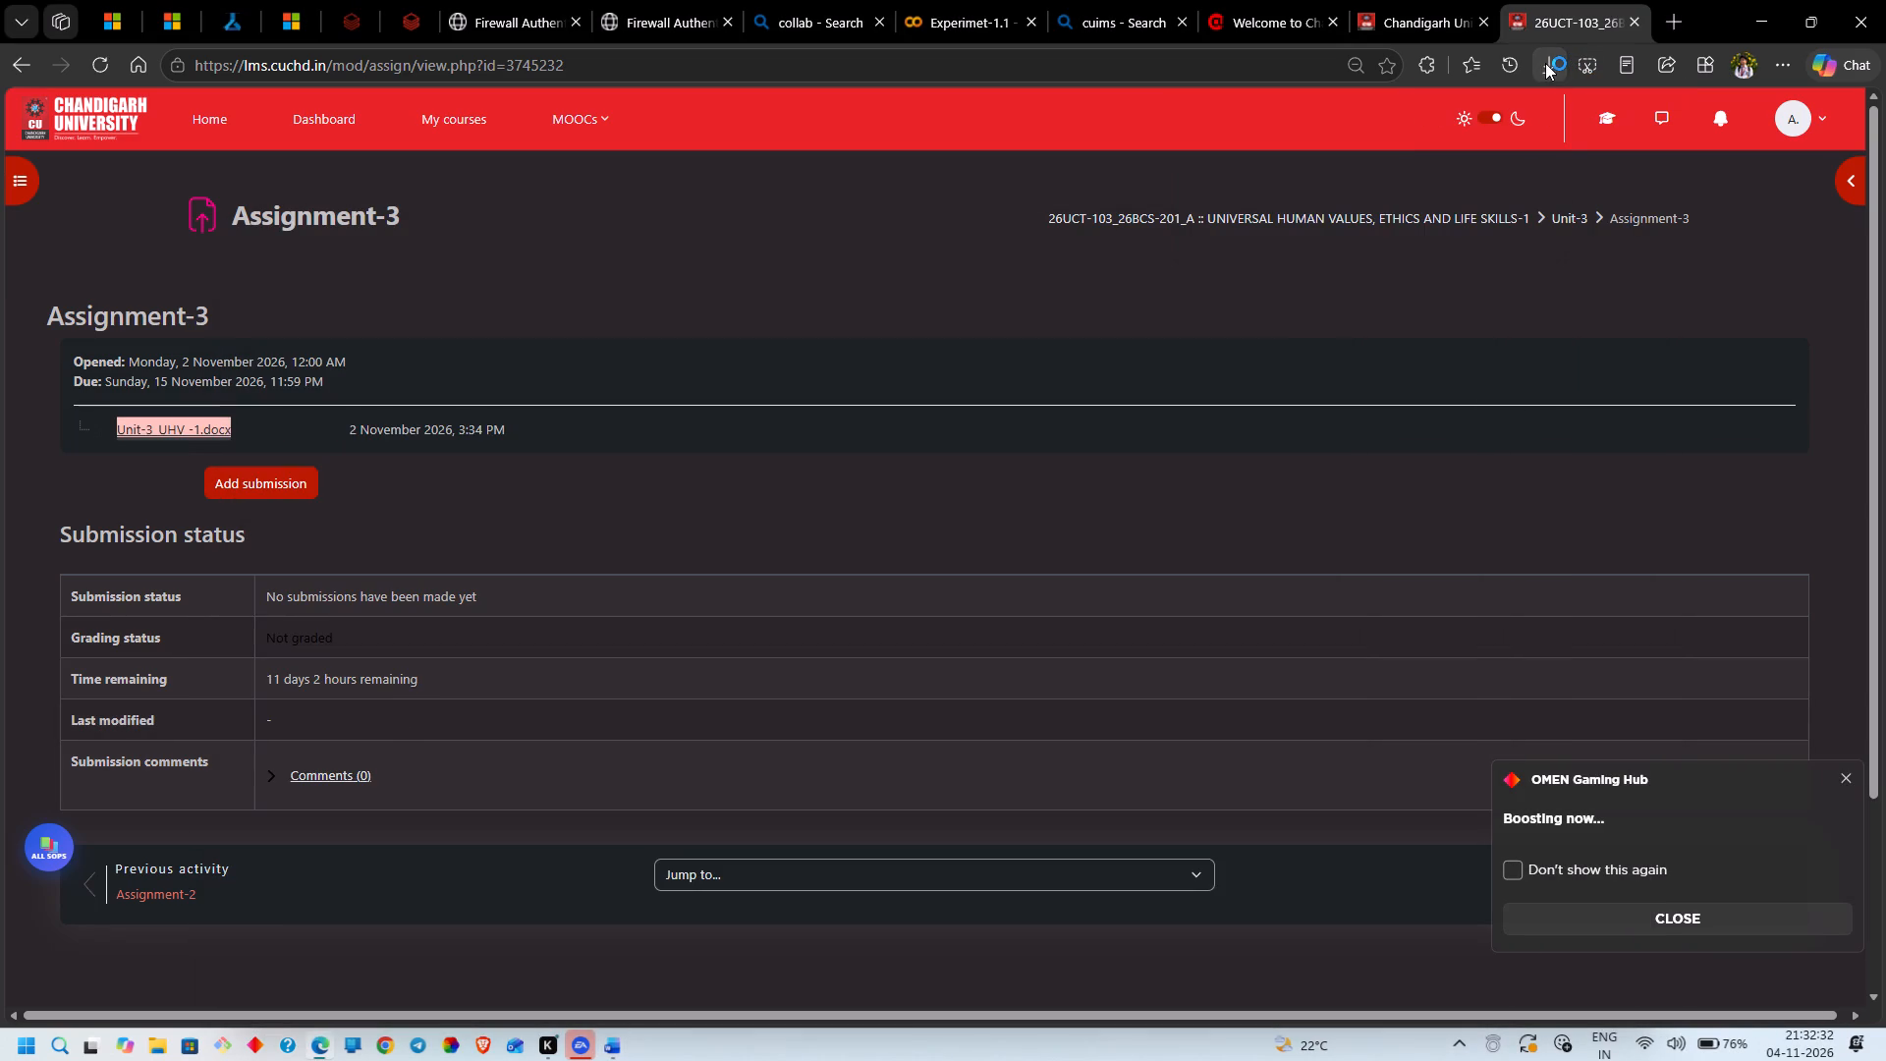
left_click(617, 1038)
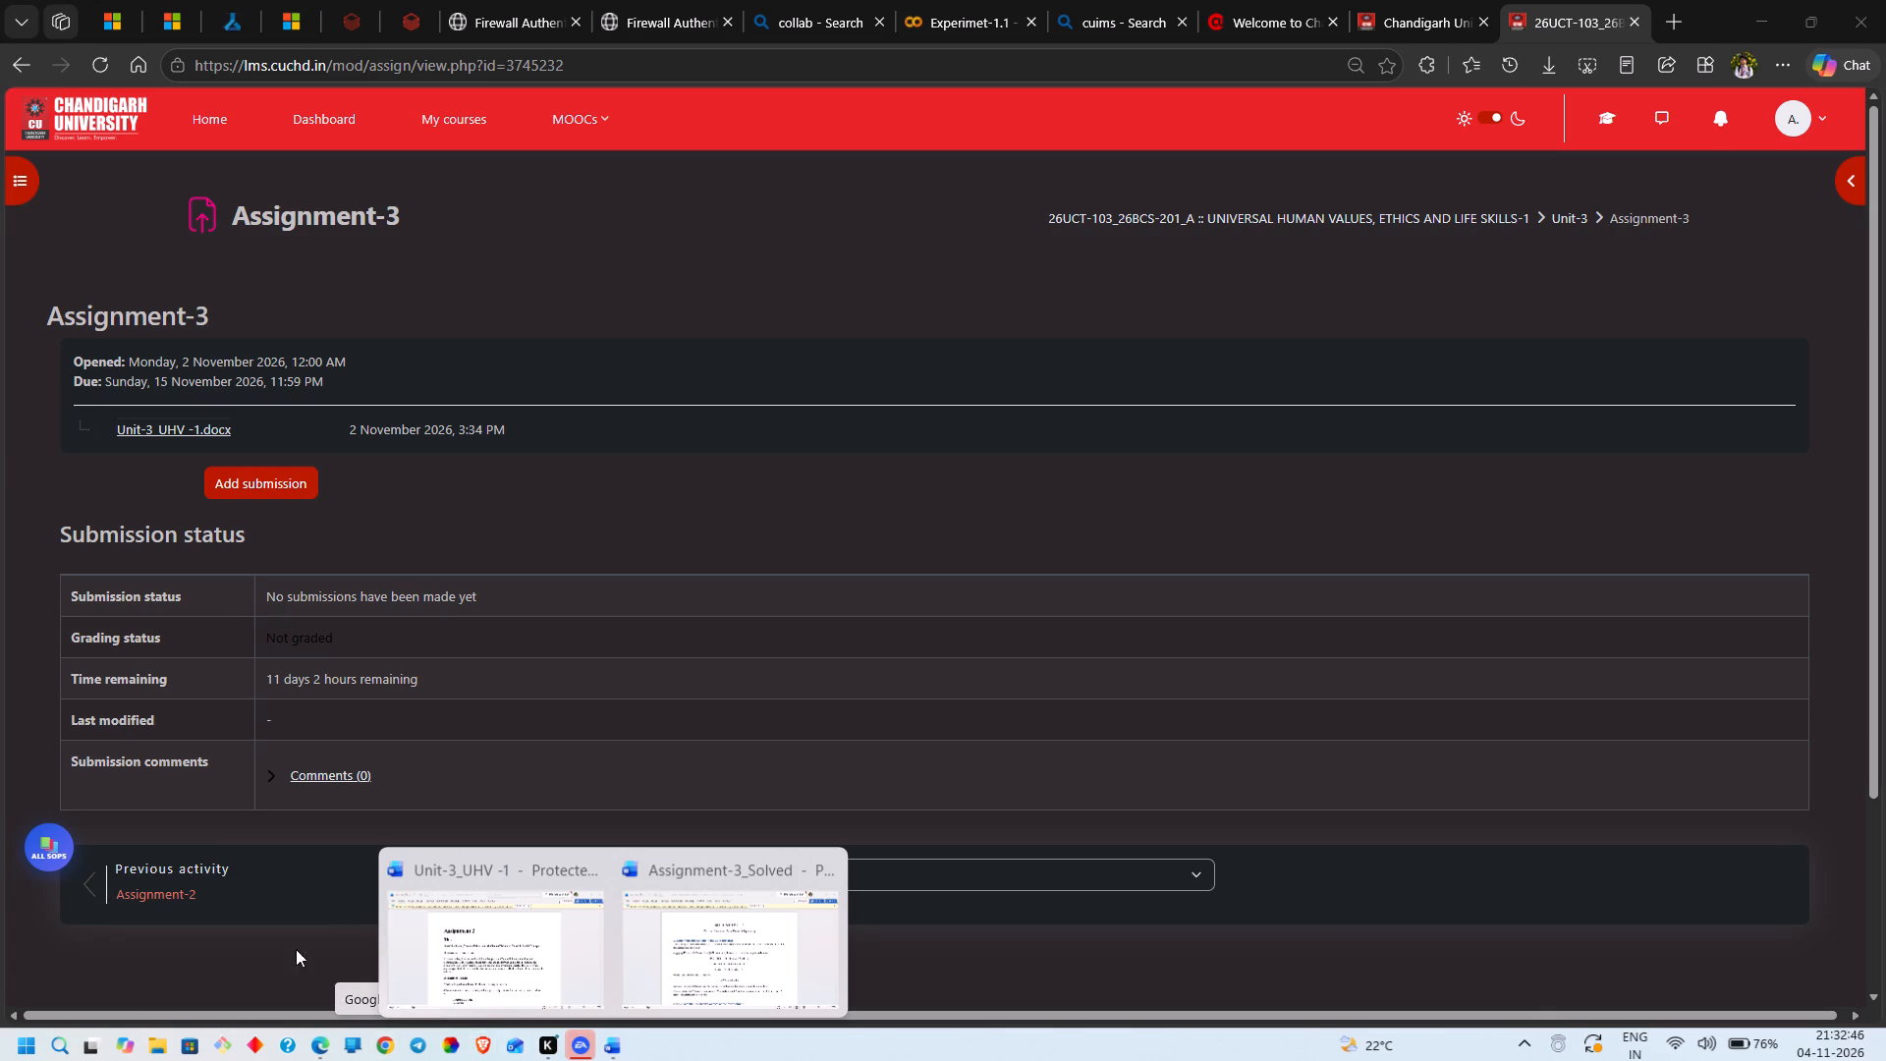
left_click(774, 454)
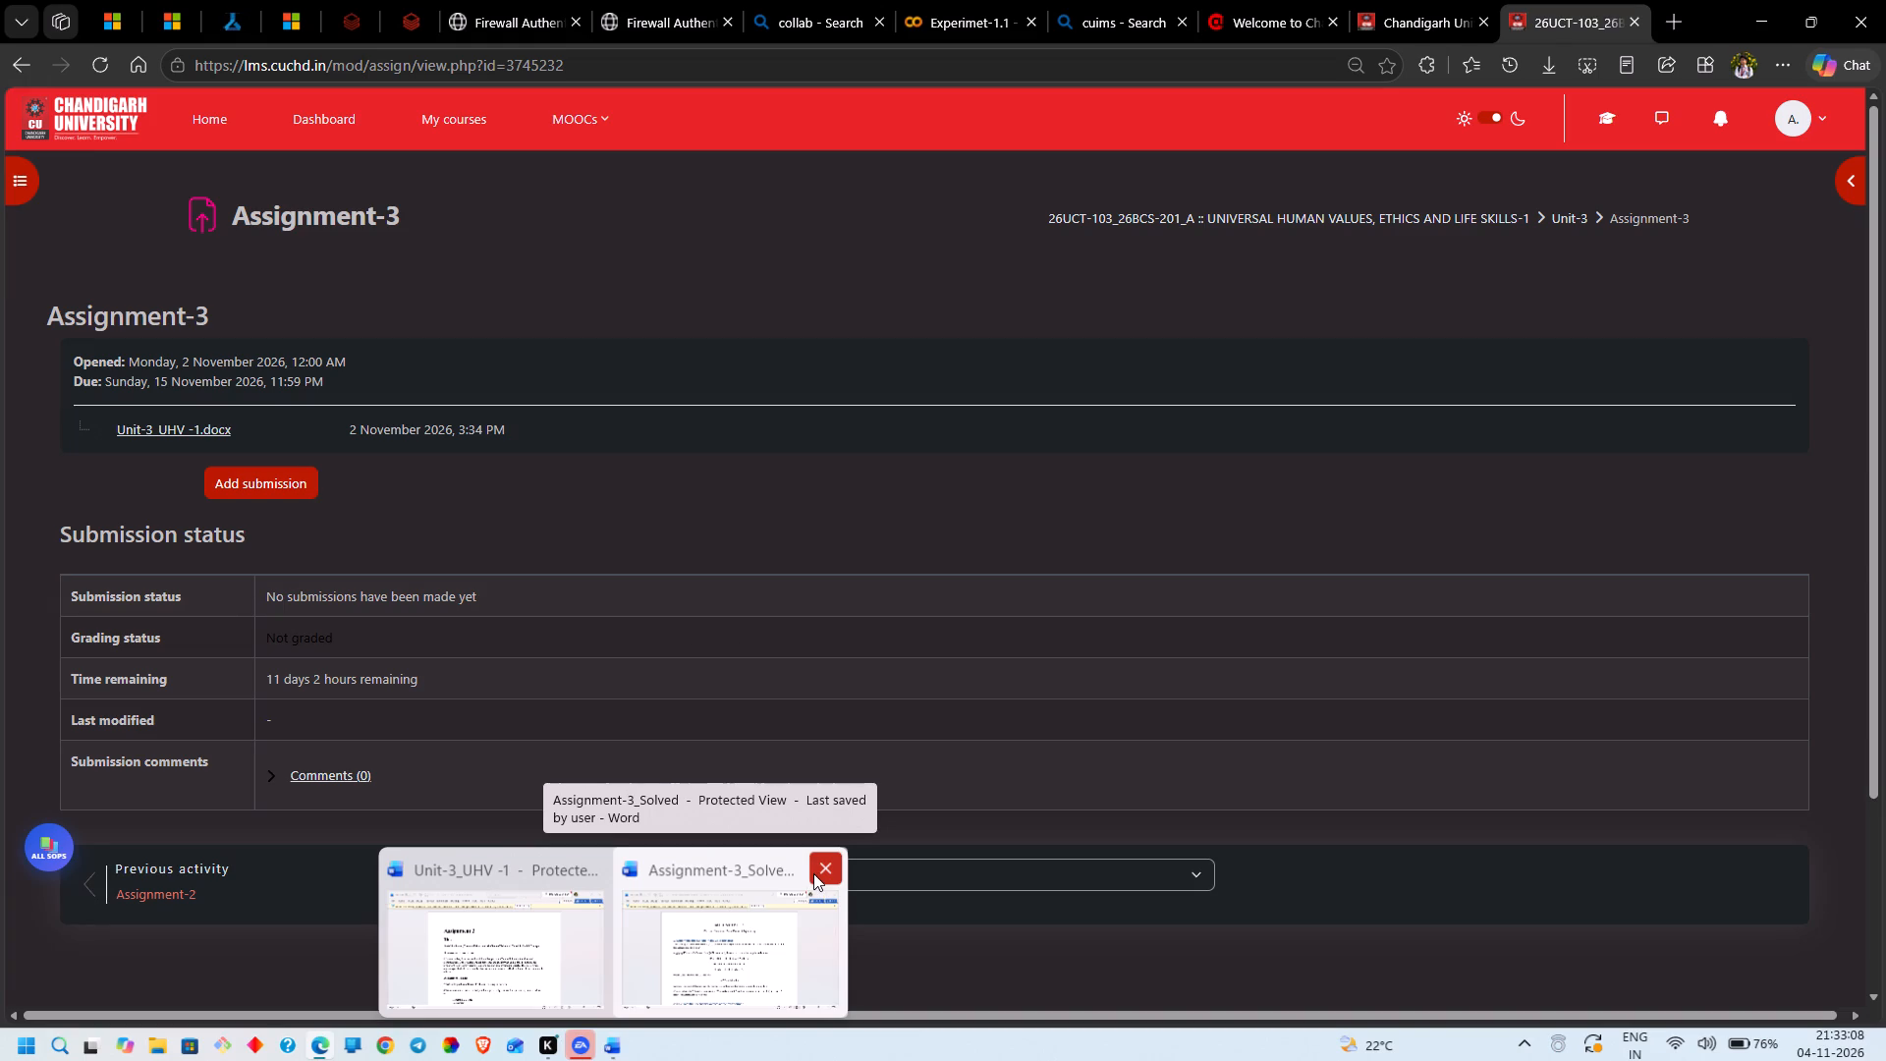
left_click(813, 873)
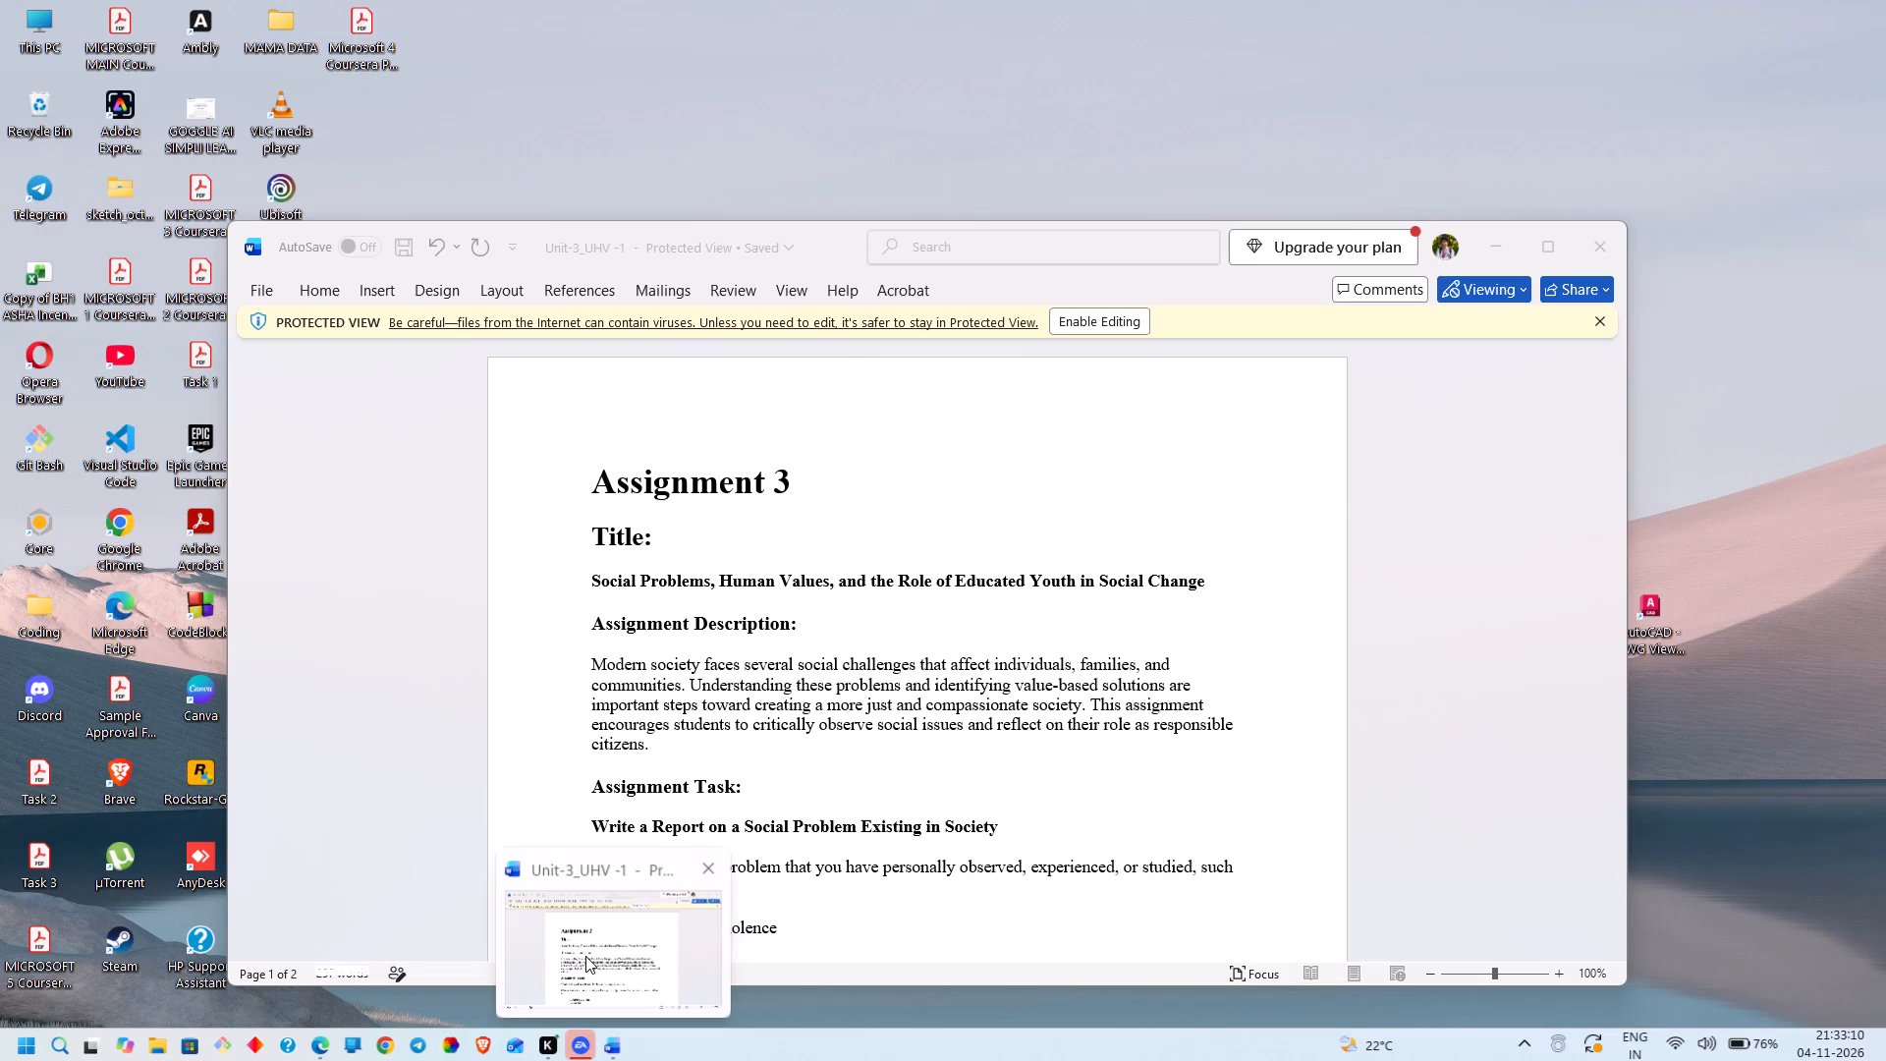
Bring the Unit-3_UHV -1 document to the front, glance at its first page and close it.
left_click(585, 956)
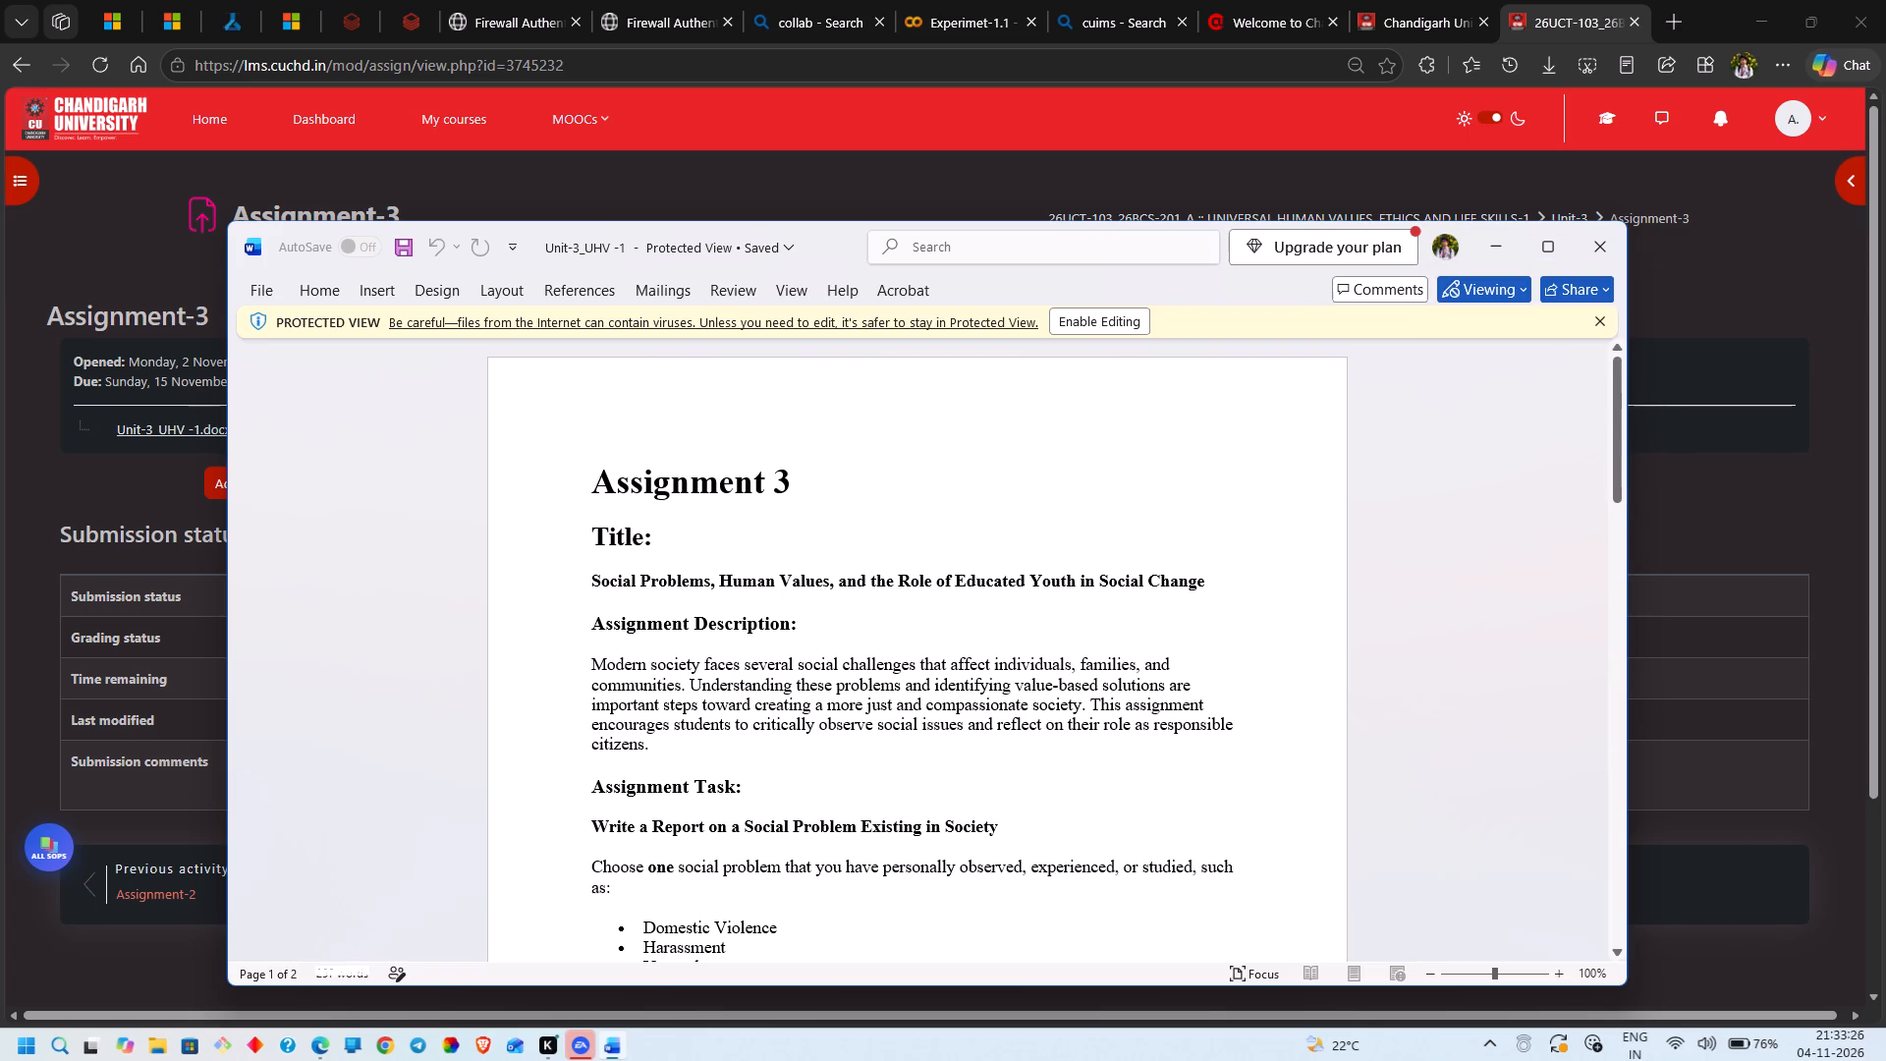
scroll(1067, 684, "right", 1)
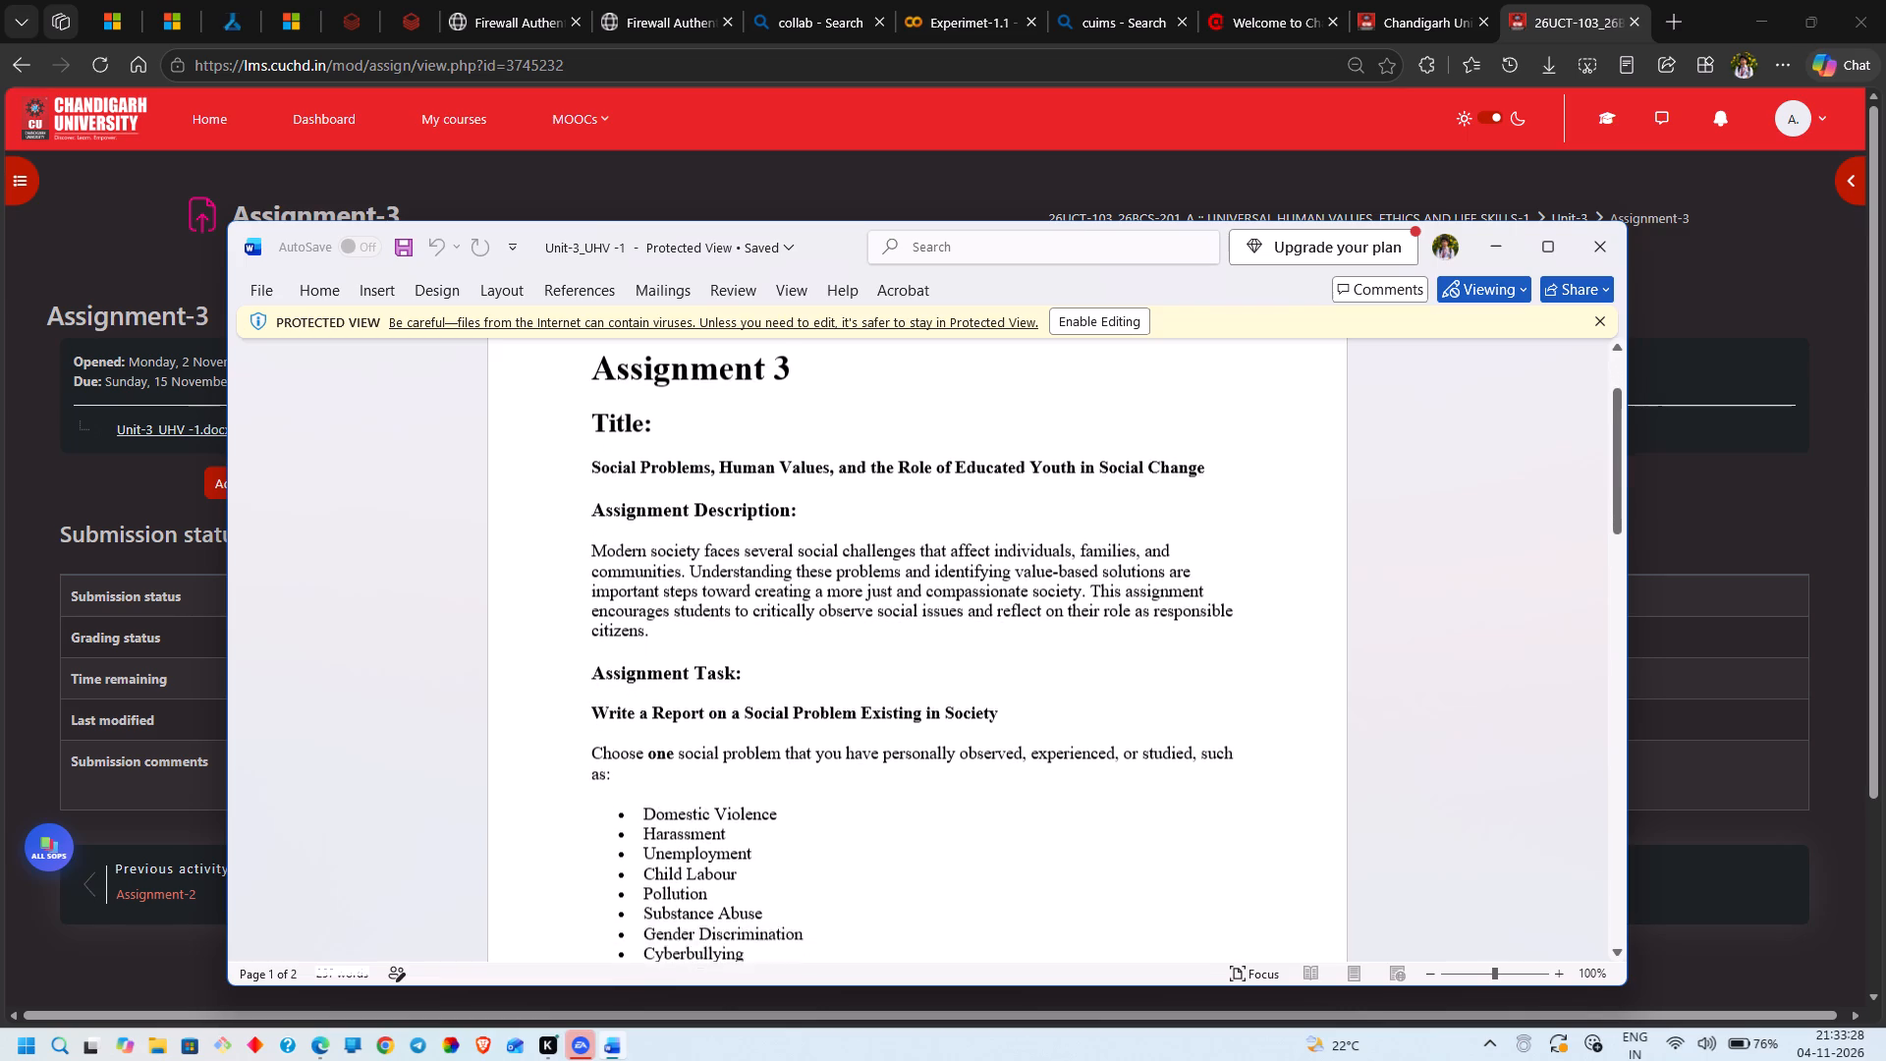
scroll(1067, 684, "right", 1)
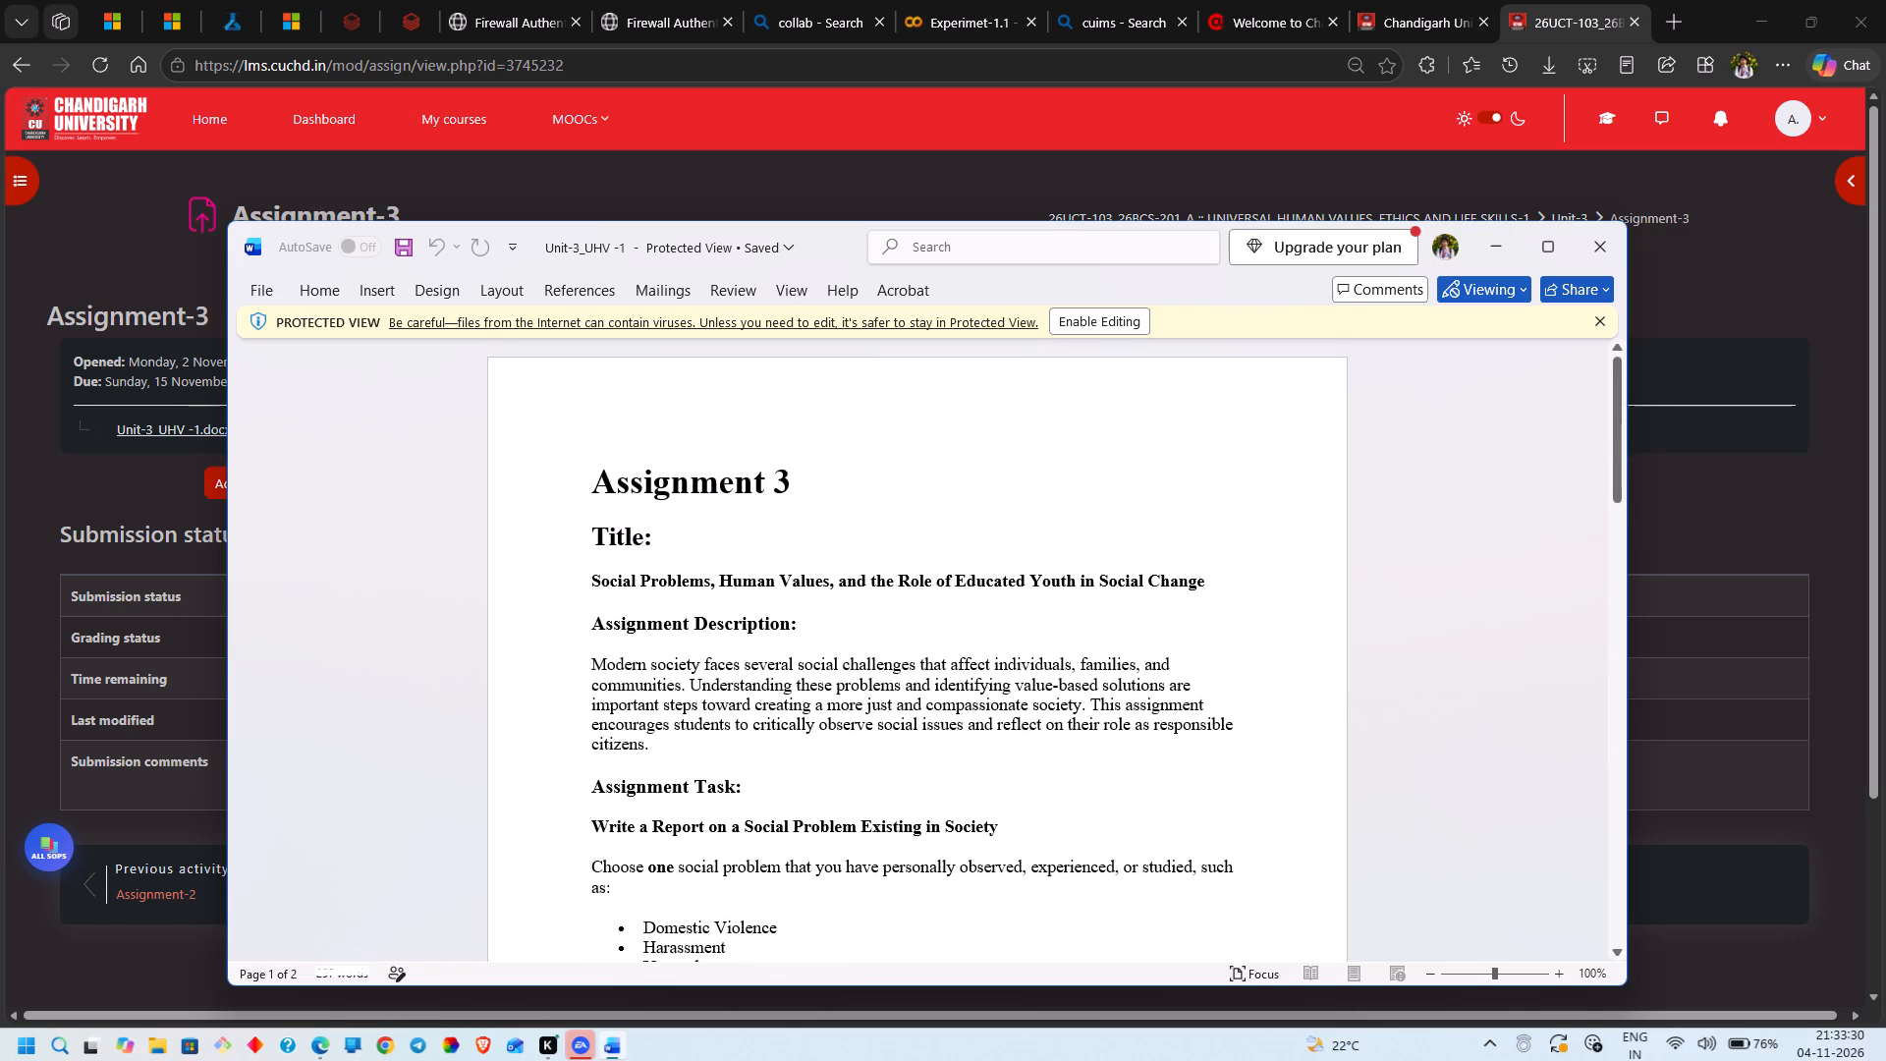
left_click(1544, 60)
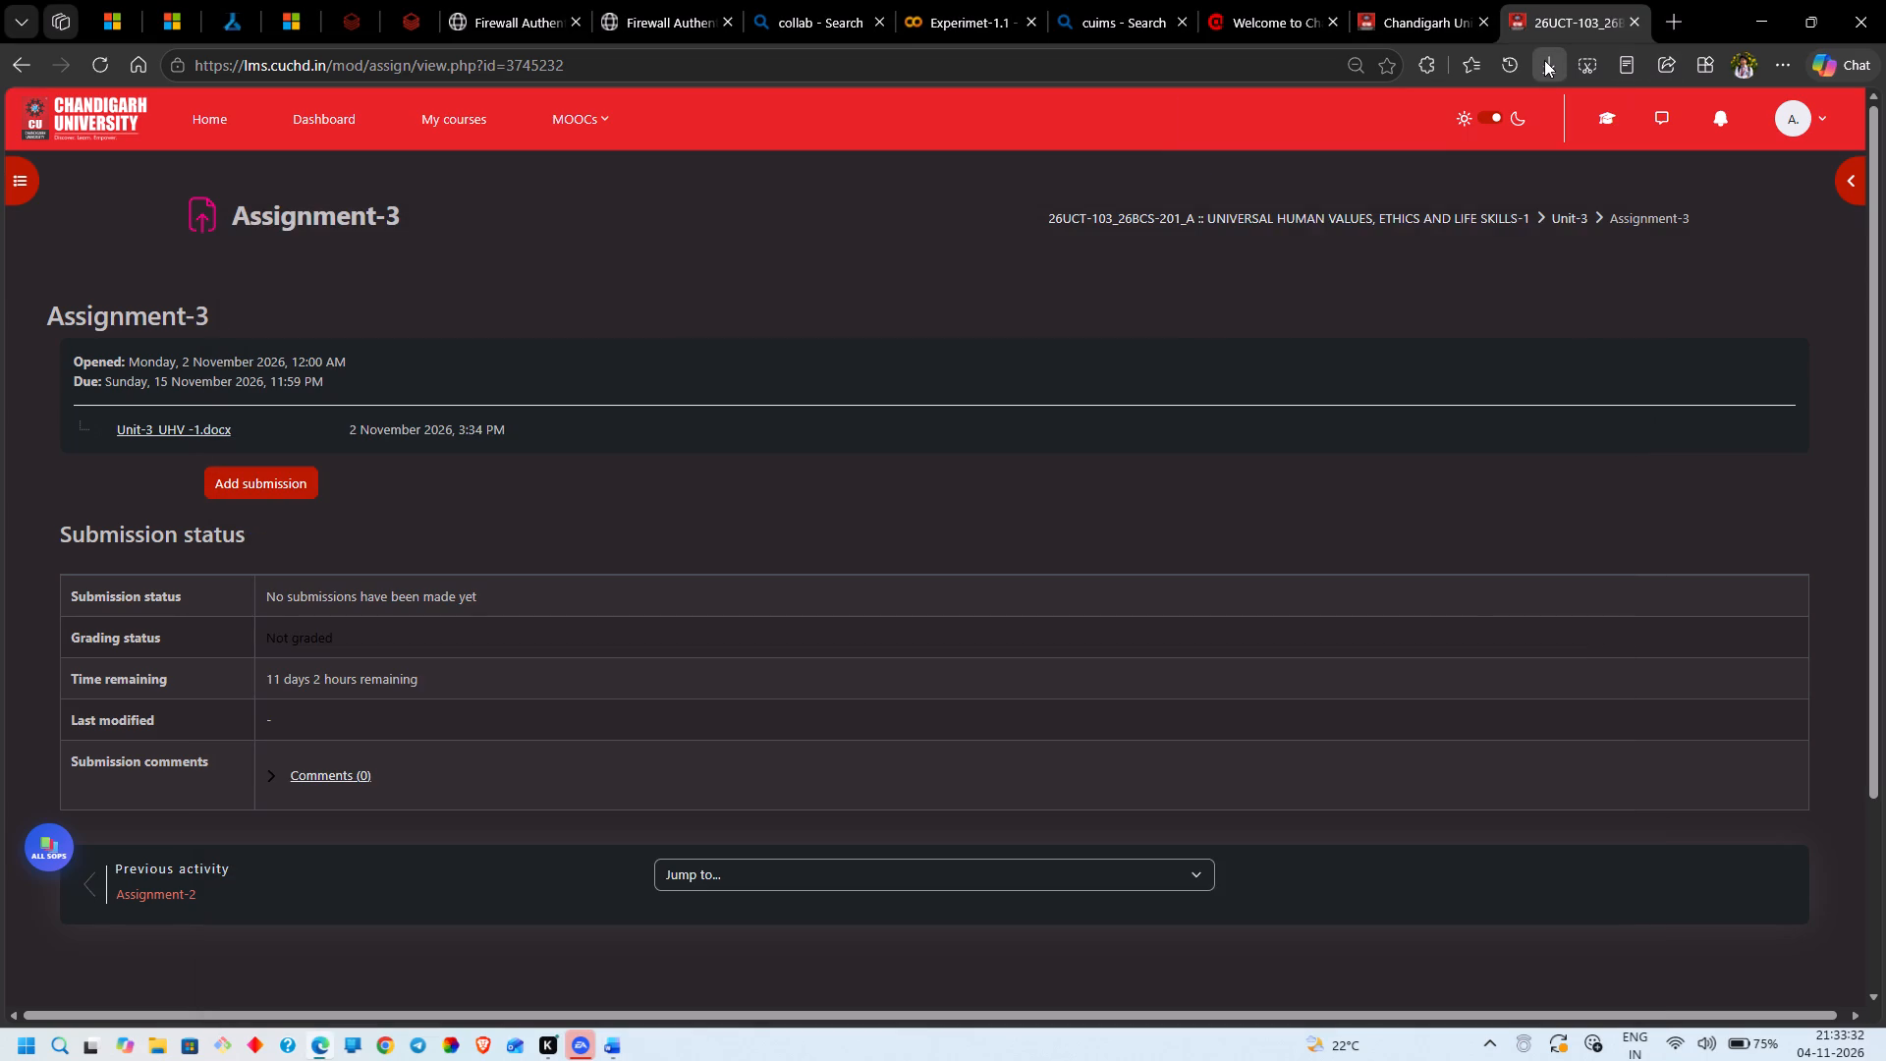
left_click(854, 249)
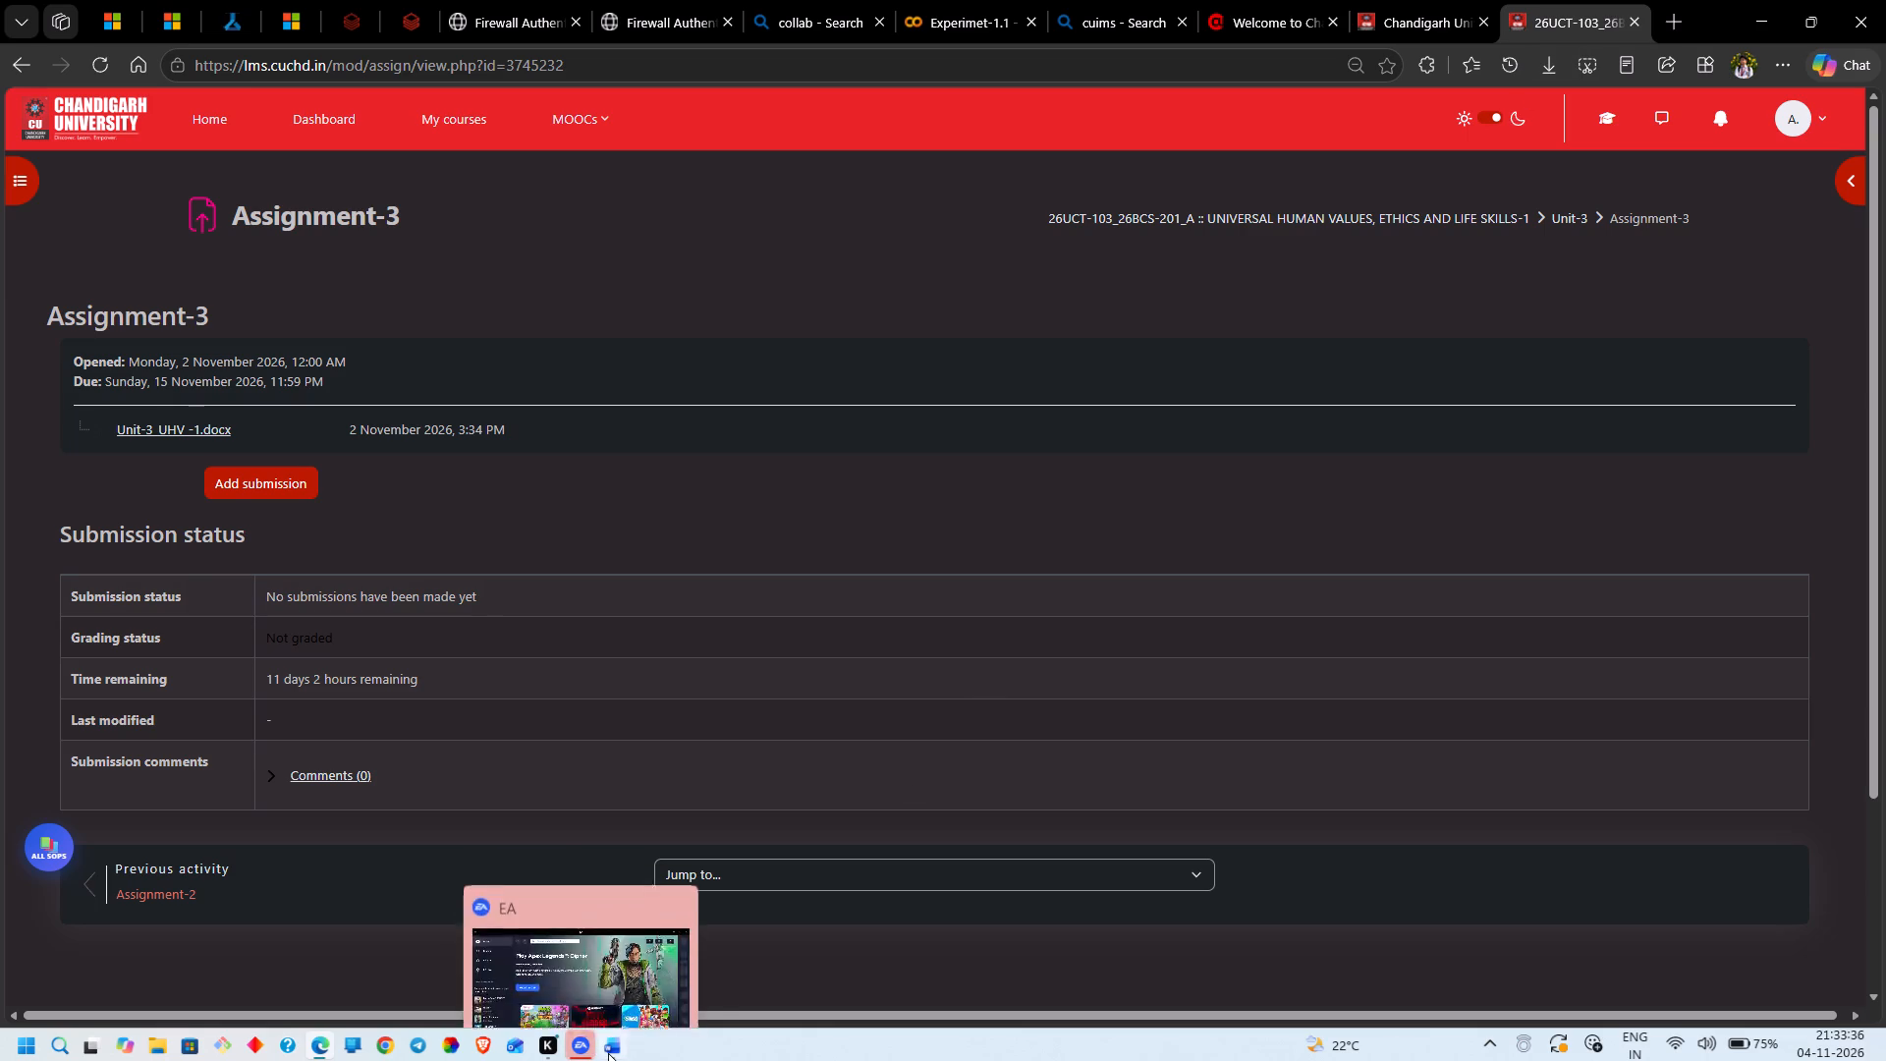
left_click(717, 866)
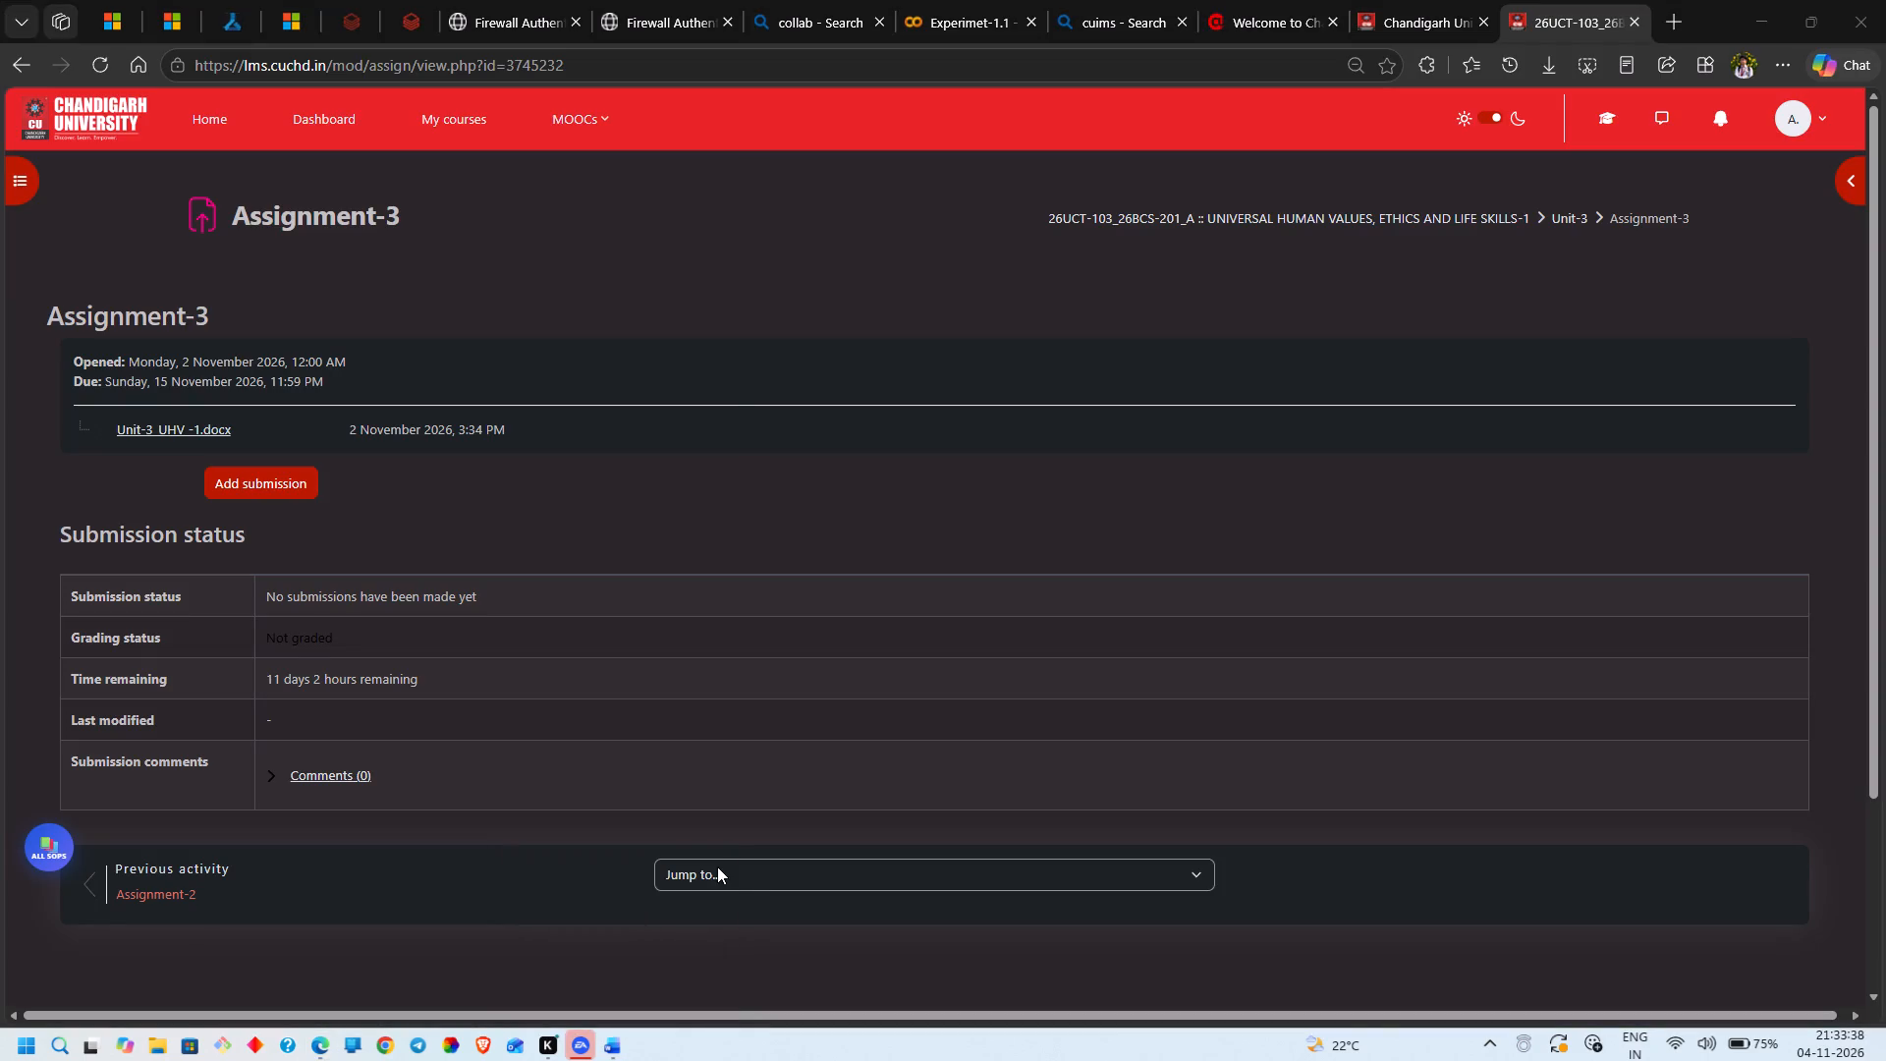
Reopen Unit-3_UHV -1.docx from the browser's downloads and maximize its Word window.
left_click(1548, 61)
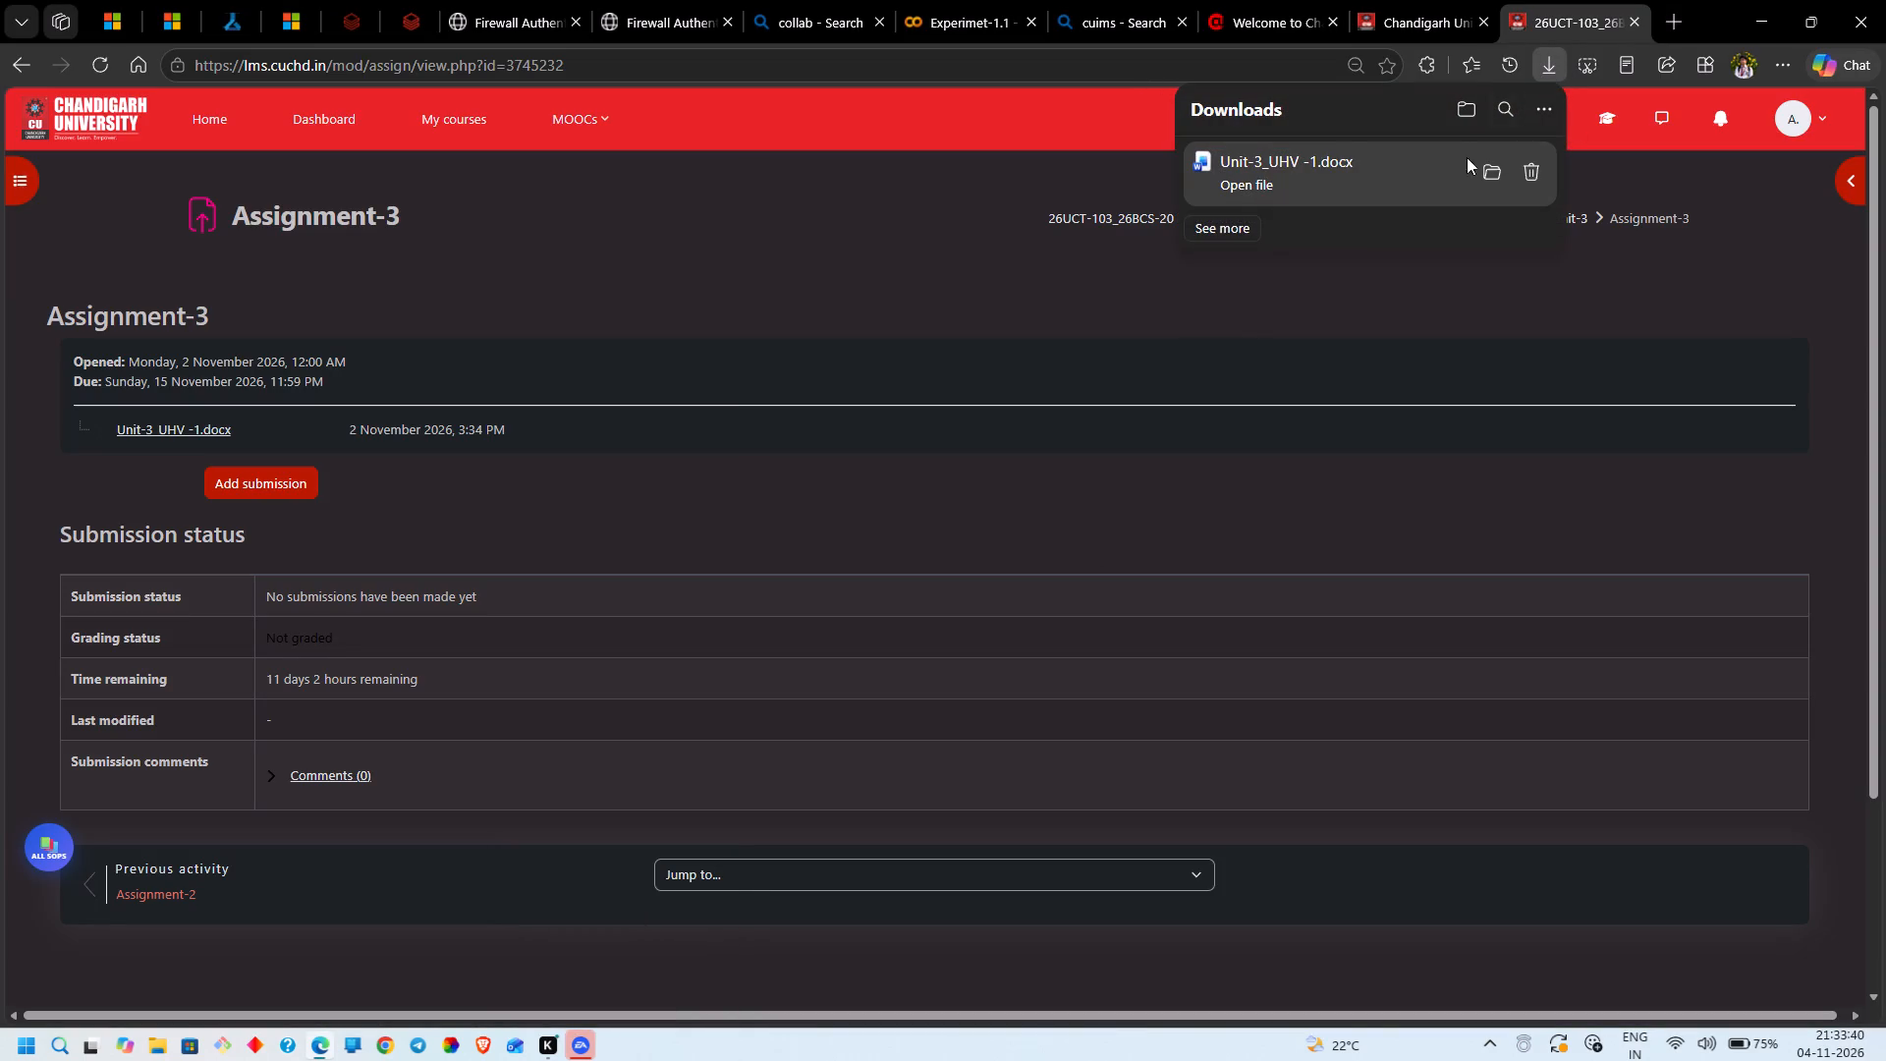
left_click(1254, 176)
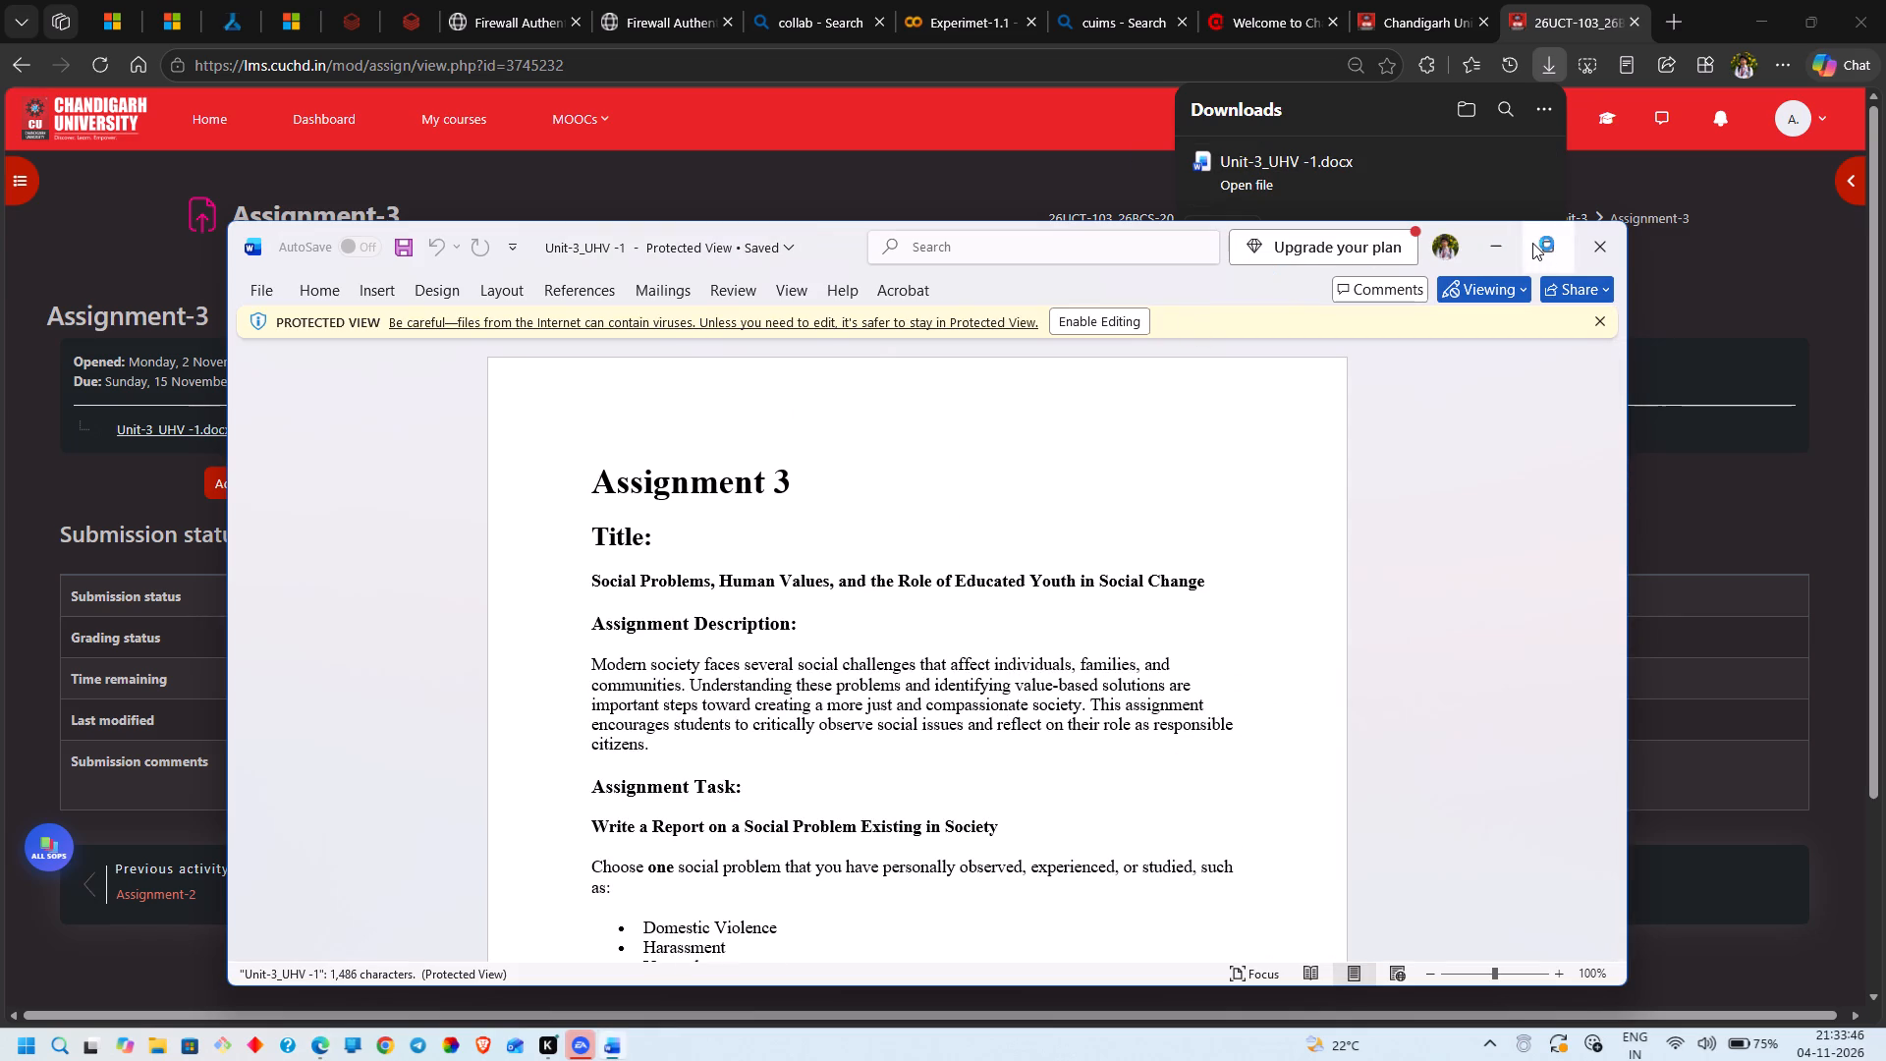
left_click(1532, 243)
Read through the Assignment 3 brief, covering the task, report instructions, submission guidelines and learning outcomes.
scroll(976, 778, "down", 10)
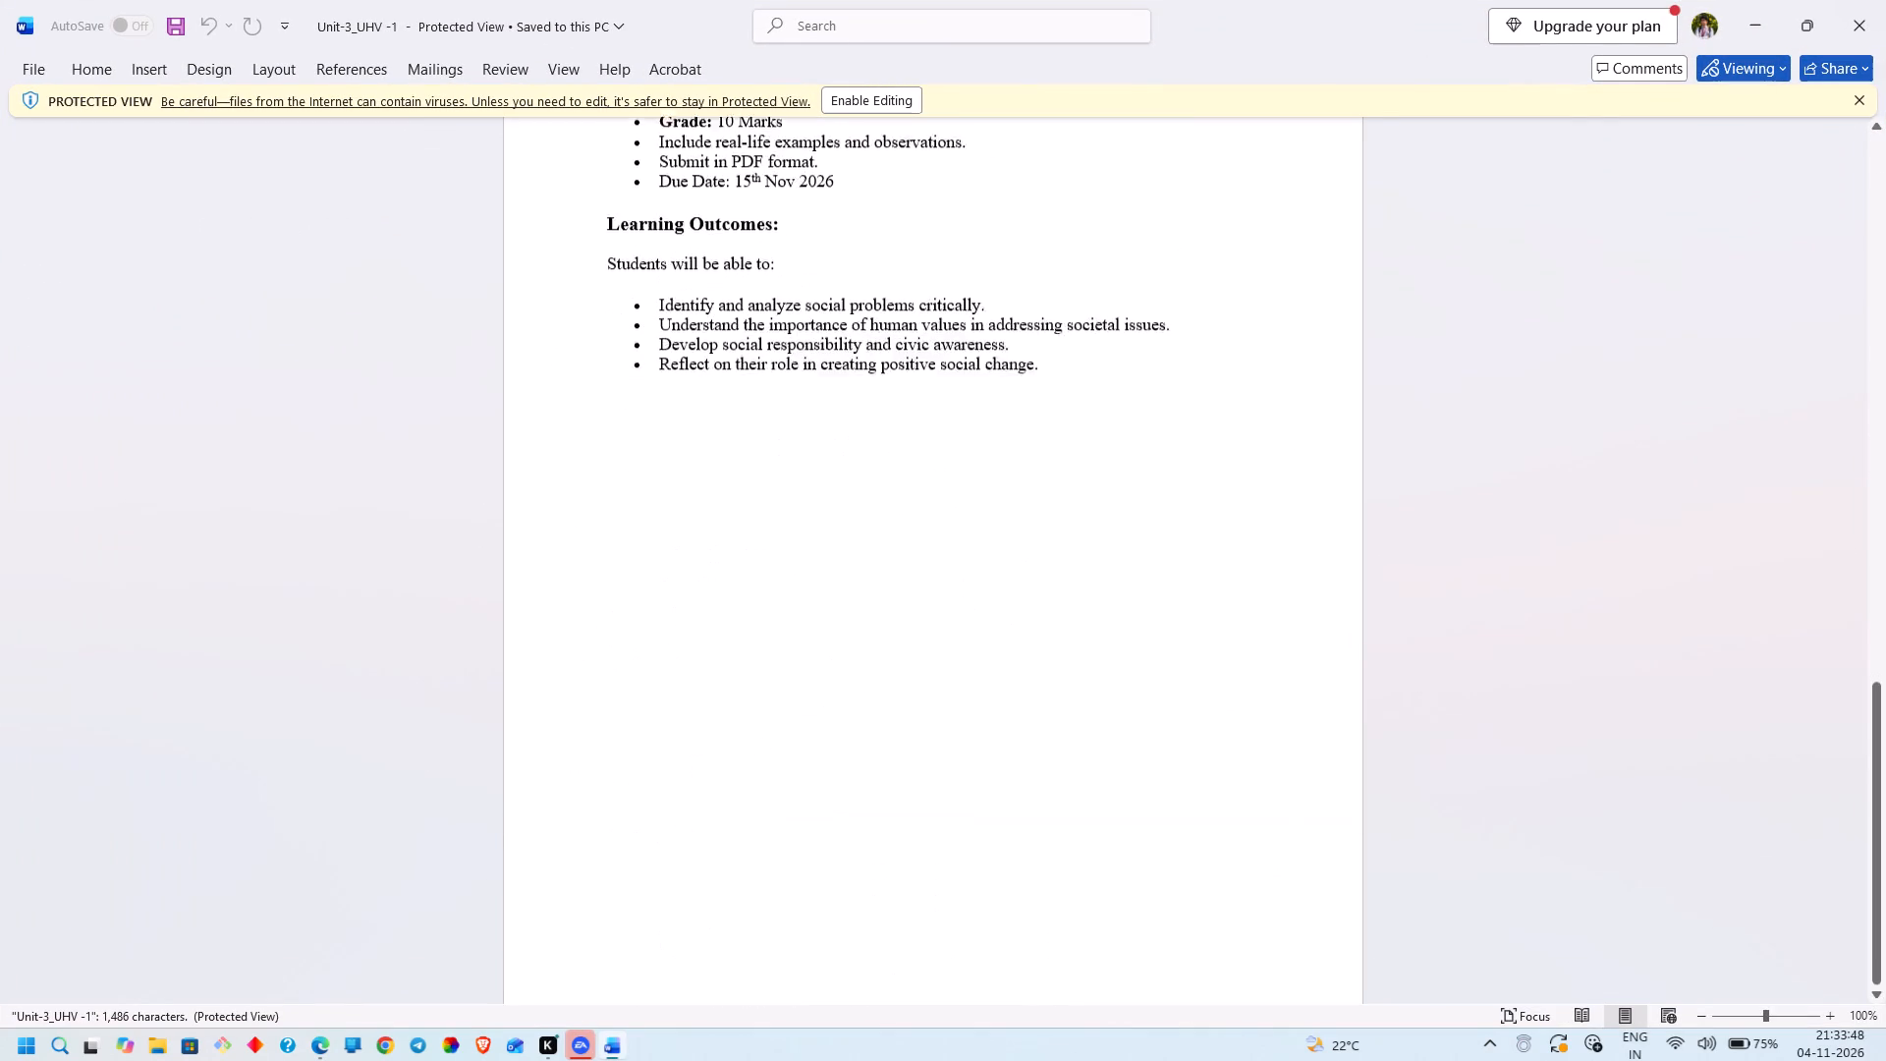
scroll(976, 778, "up", 11)
scroll(976, 778, "down", 1)
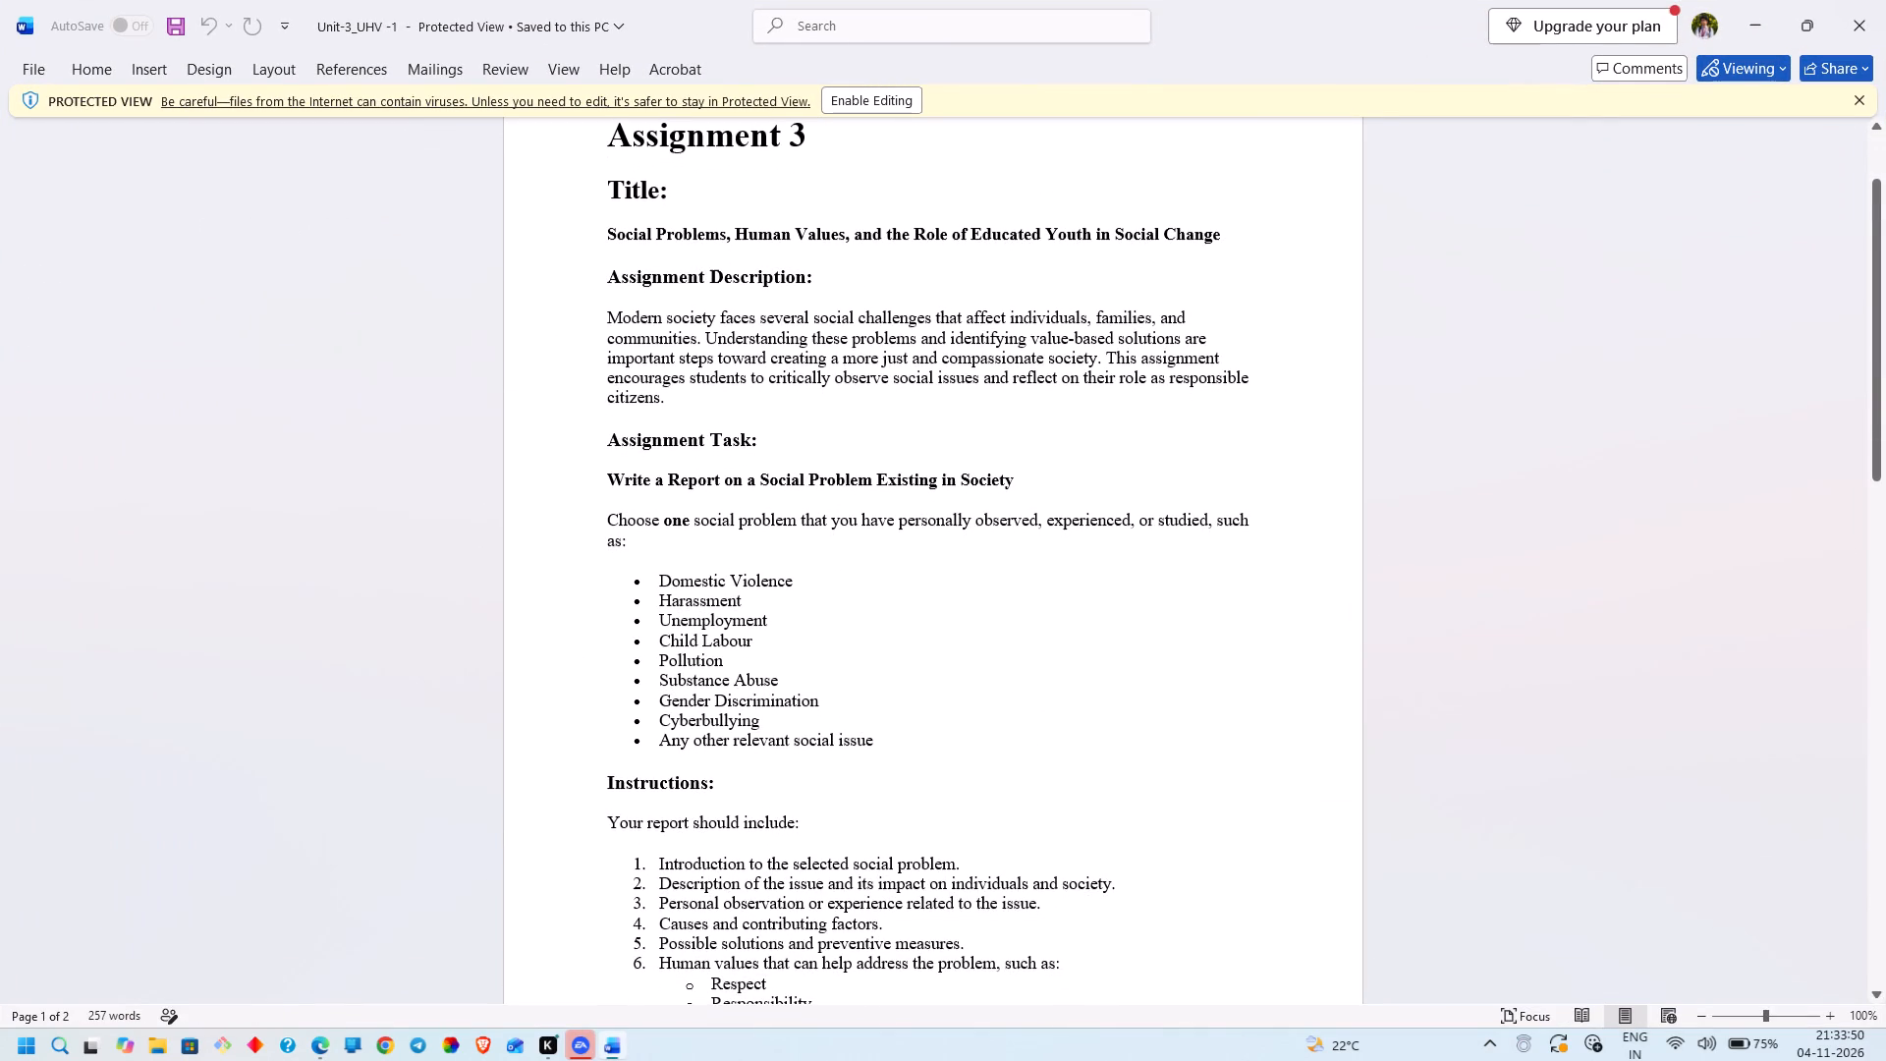
scroll(976, 778, "down", 2)
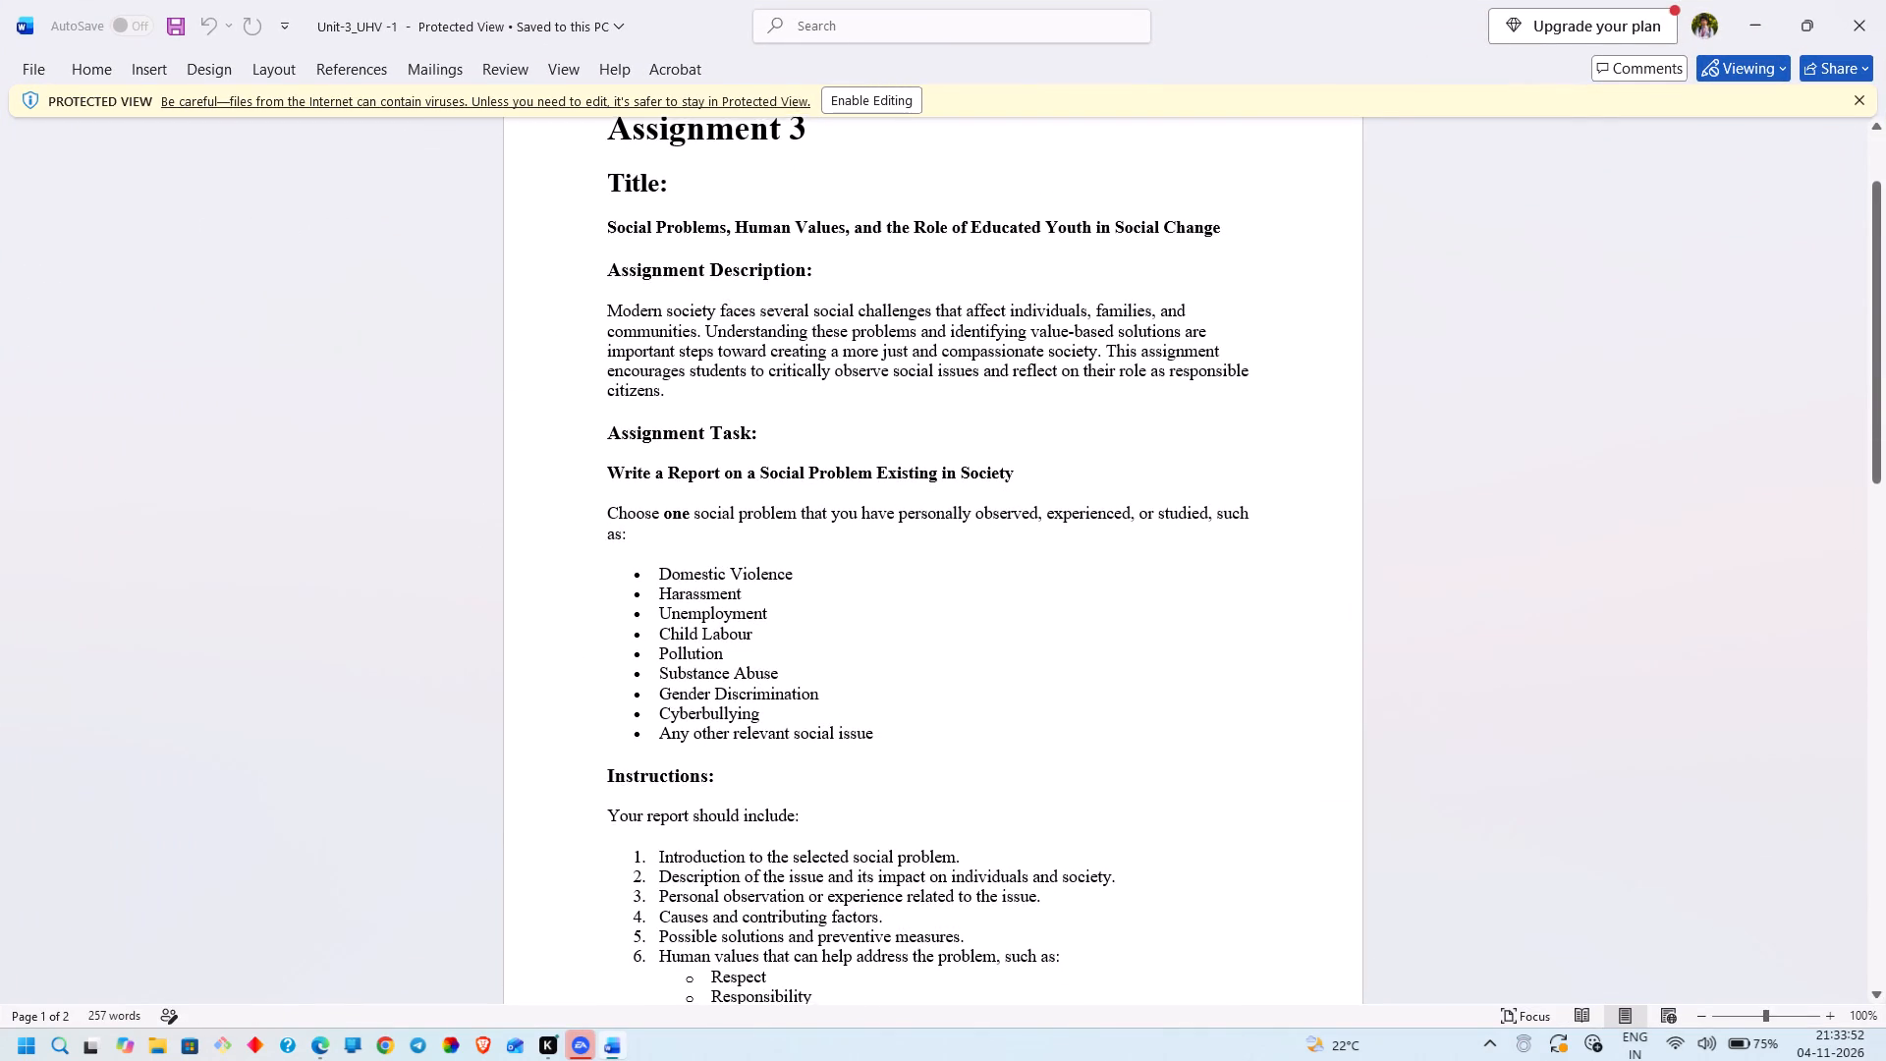
scroll(976, 778, "down", 8)
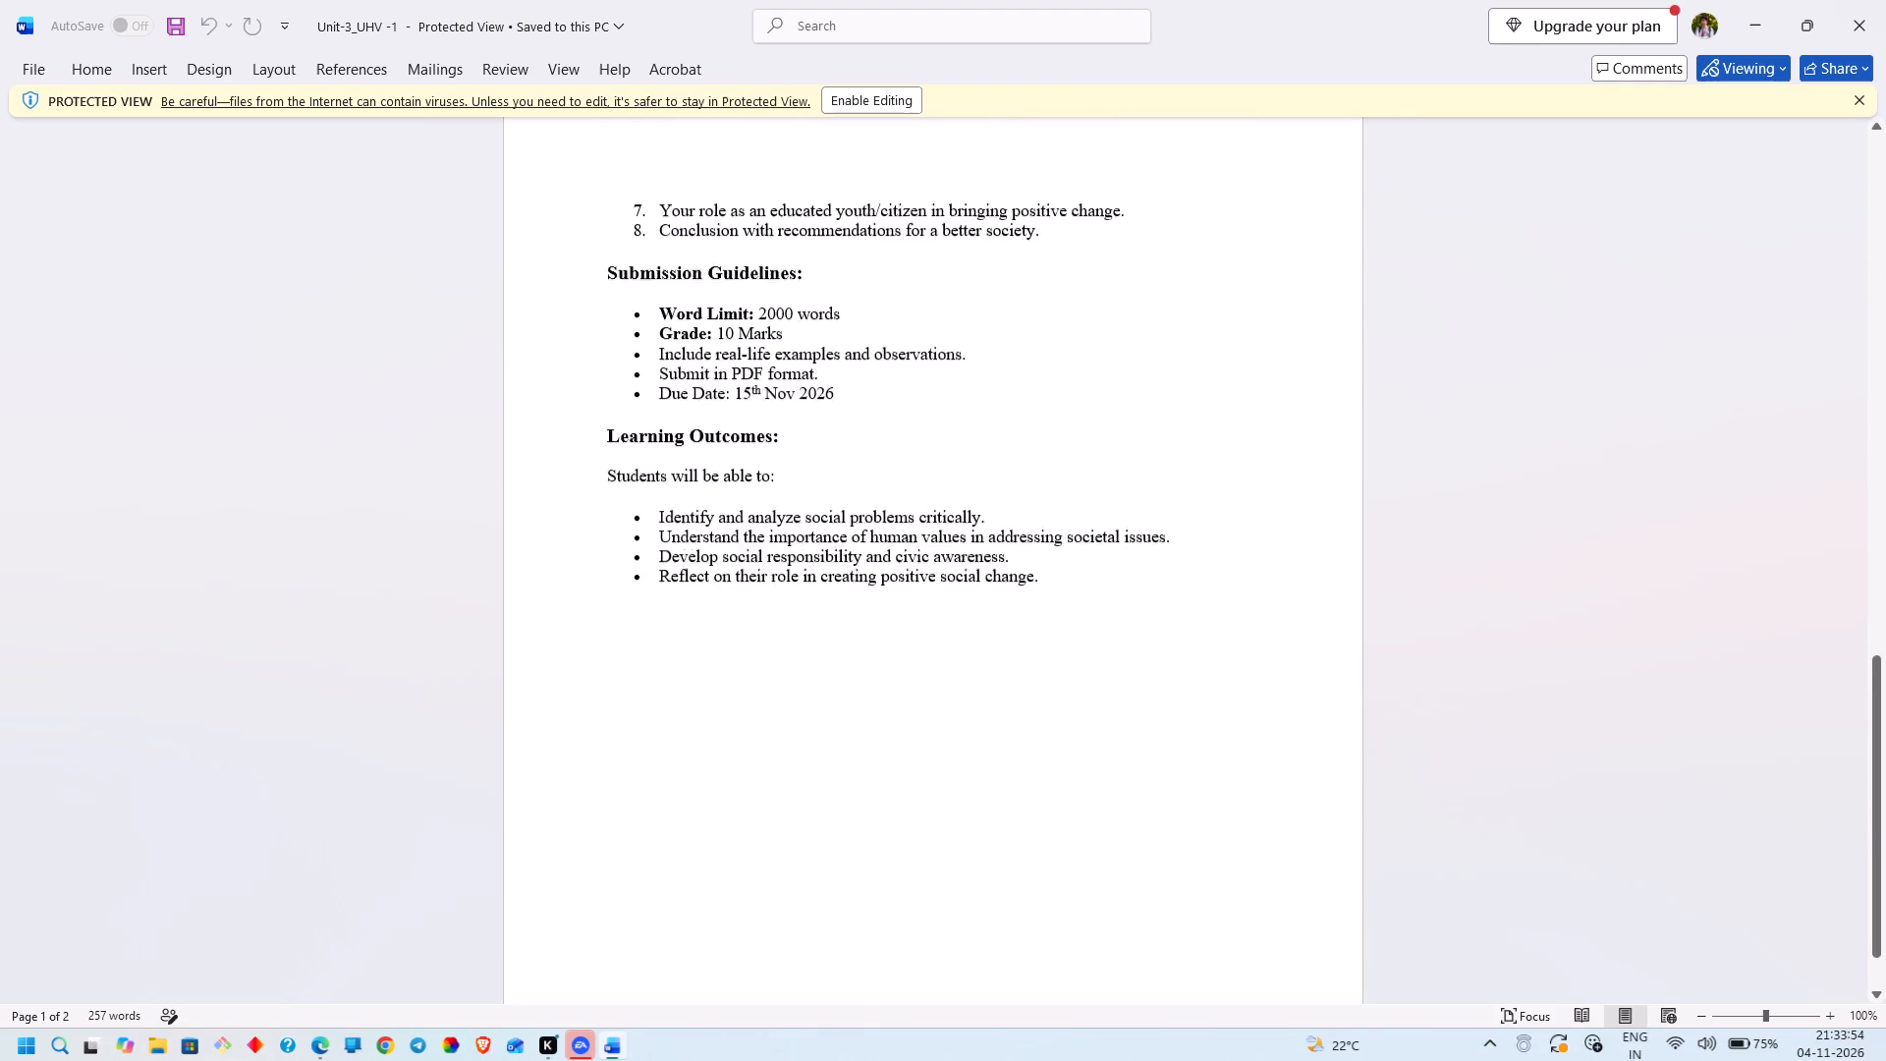
scroll(976, 778, "down", 4)
scroll(976, 778, "up", 12)
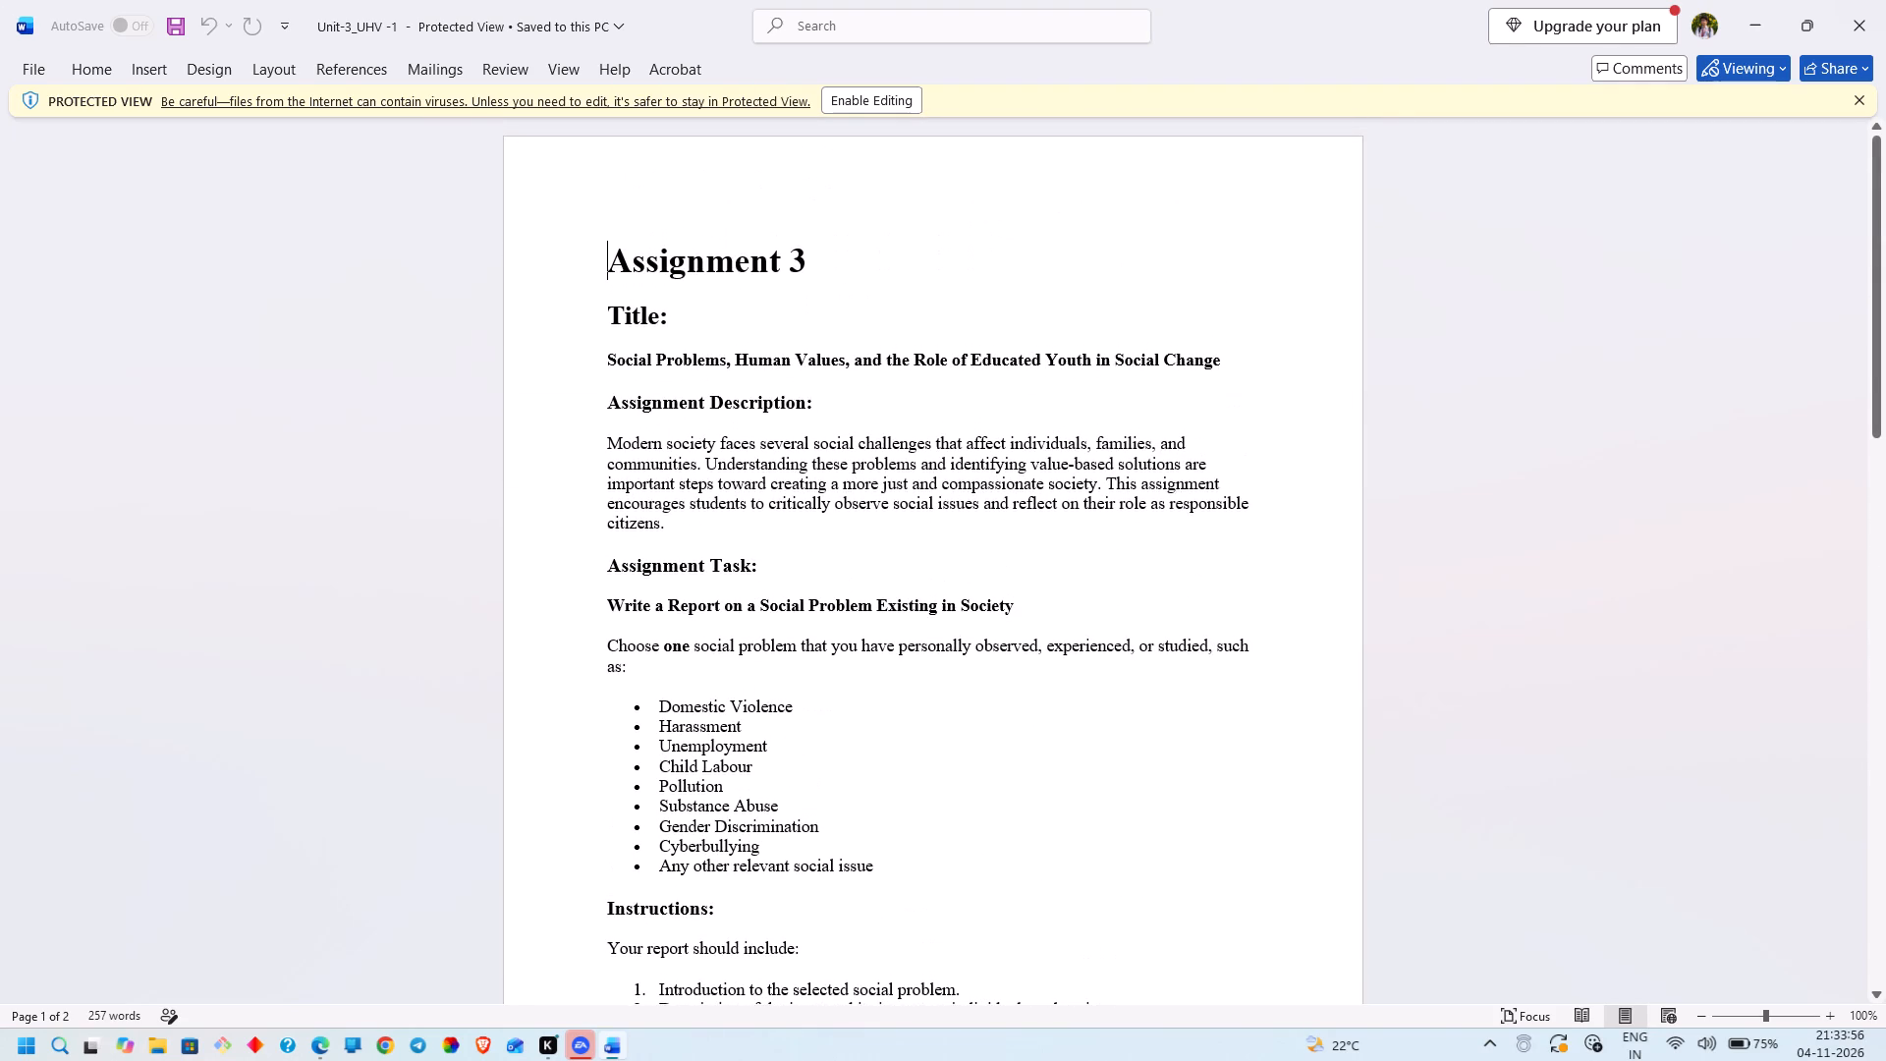
Enable editing for the Unit-3_UHV -1 document.
left_click(875, 87)
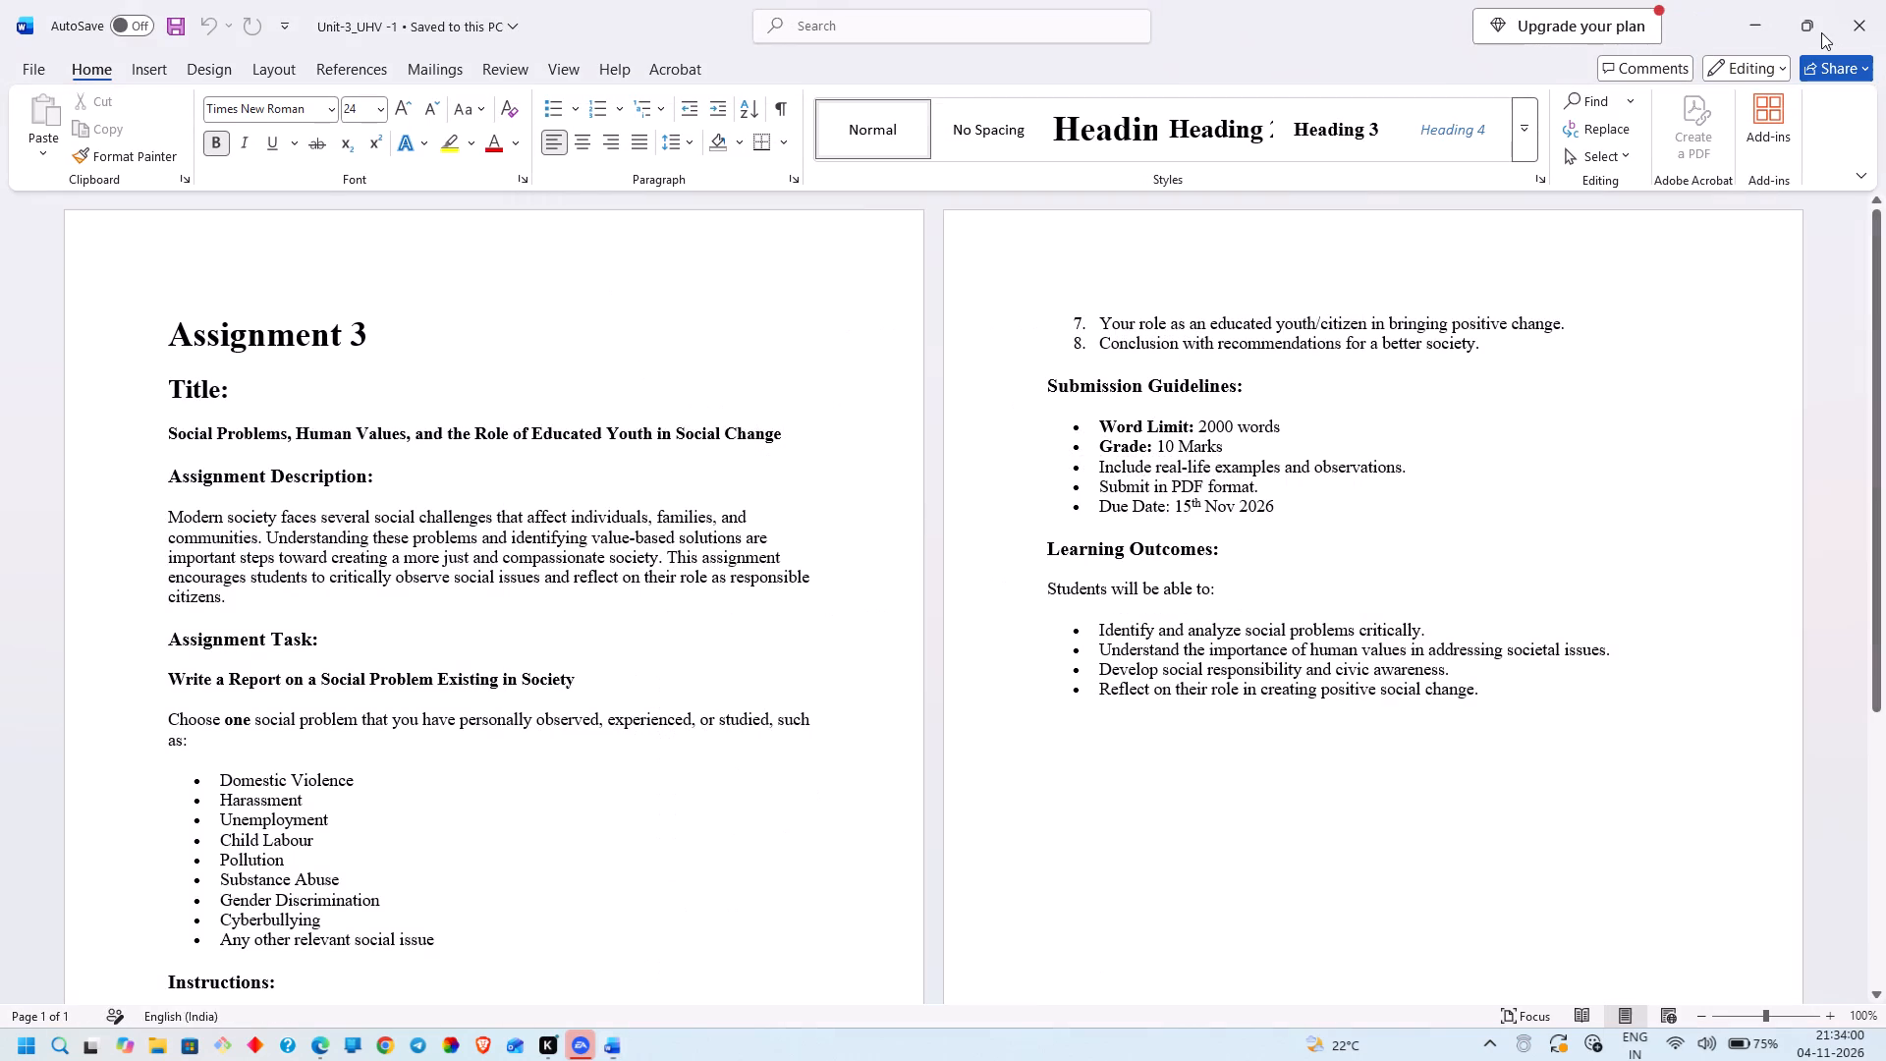
Review both pages of the brief again, examining the social problem topics, required report contents and submission guidelines.
scroll(653, 743, "down", 14)
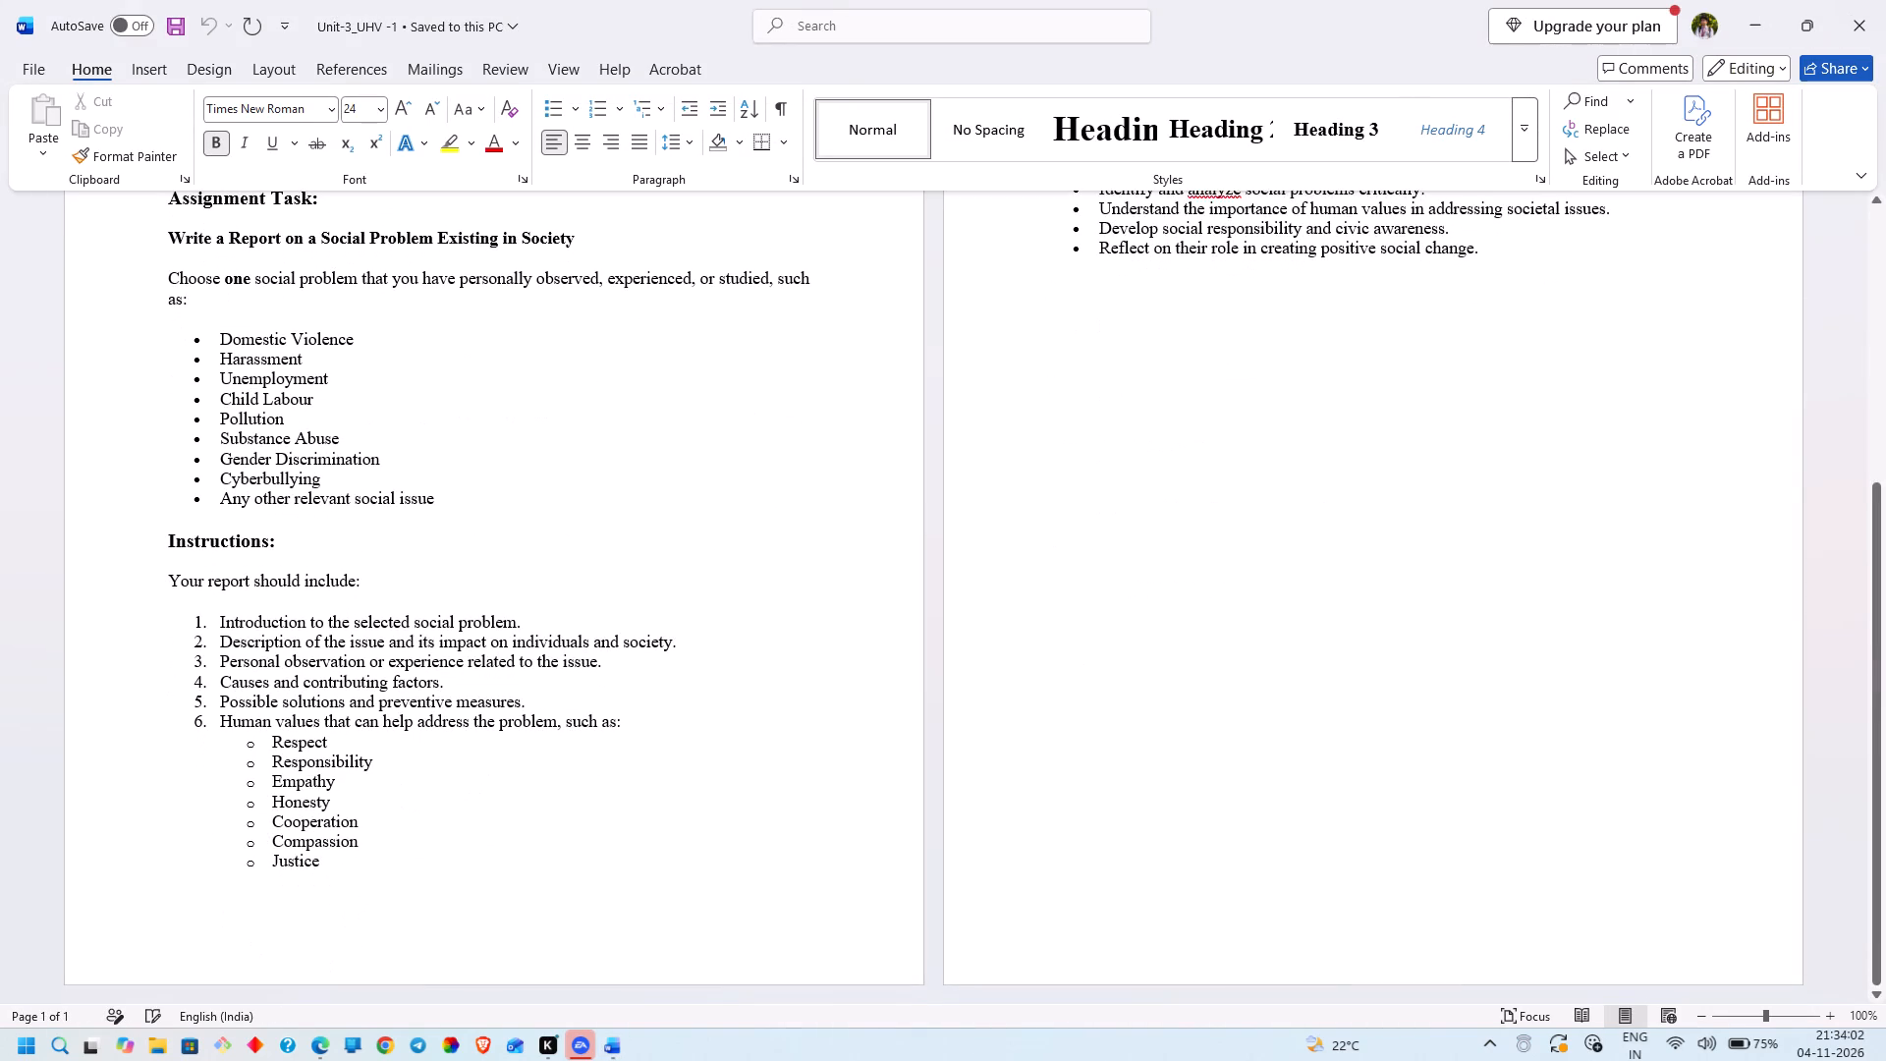
scroll(653, 743, "up", 9)
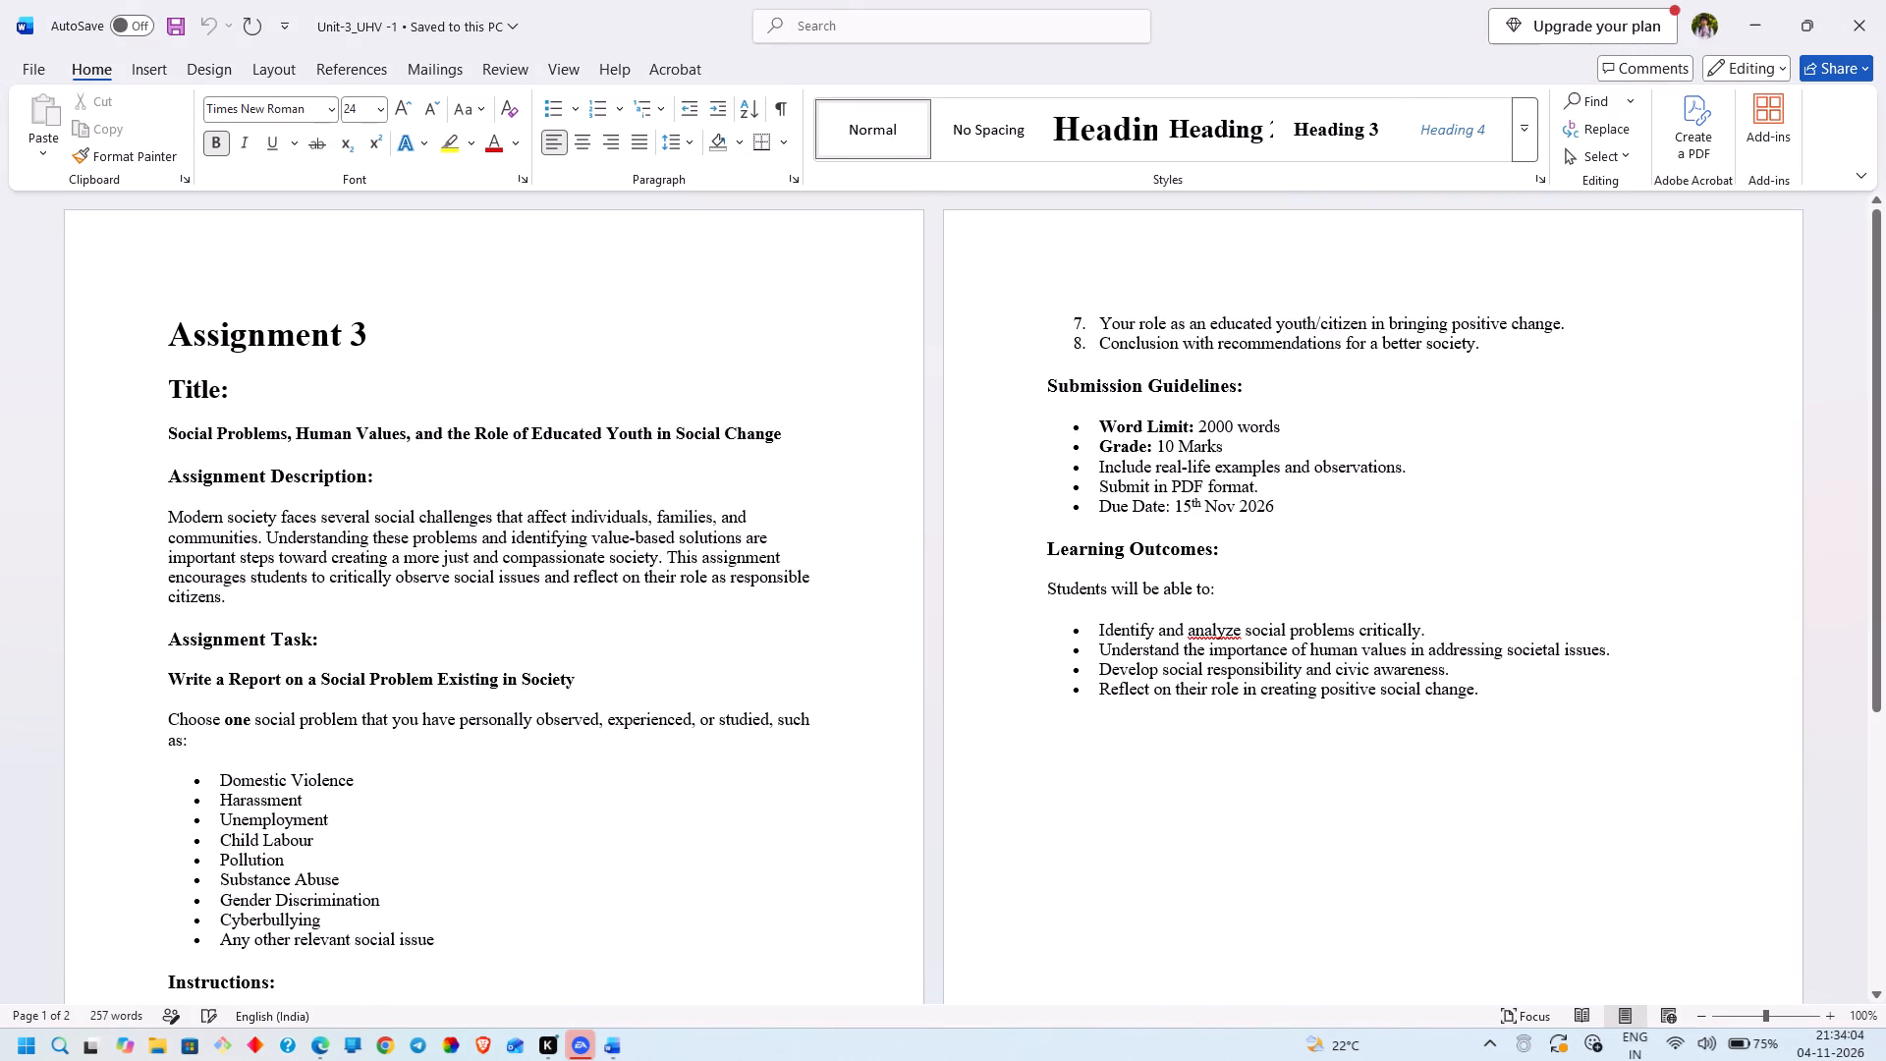
scroll(895, 844, "down", 8)
scroll(895, 844, "up", 6)
scroll(895, 844, "down", 10)
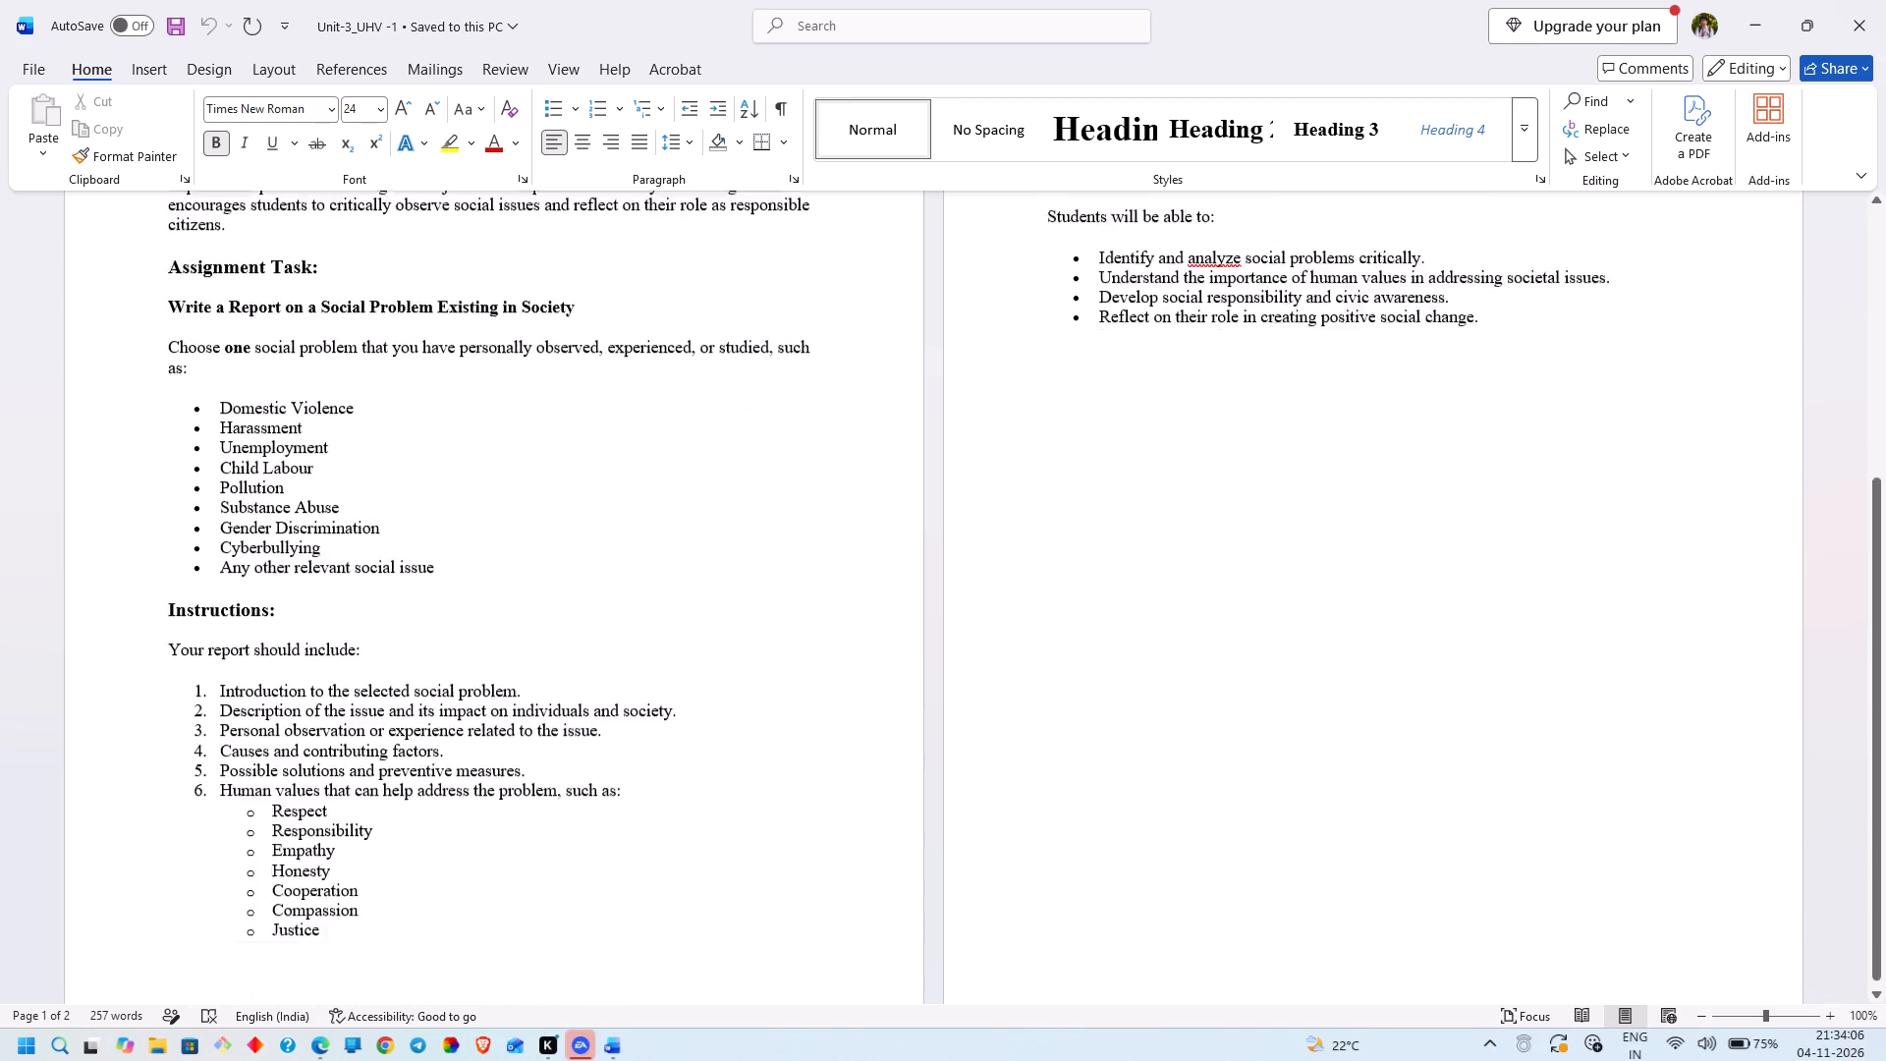
scroll(895, 844, "up", 11)
scroll(895, 844, "down", 9)
scroll(895, 844, "up", 10)
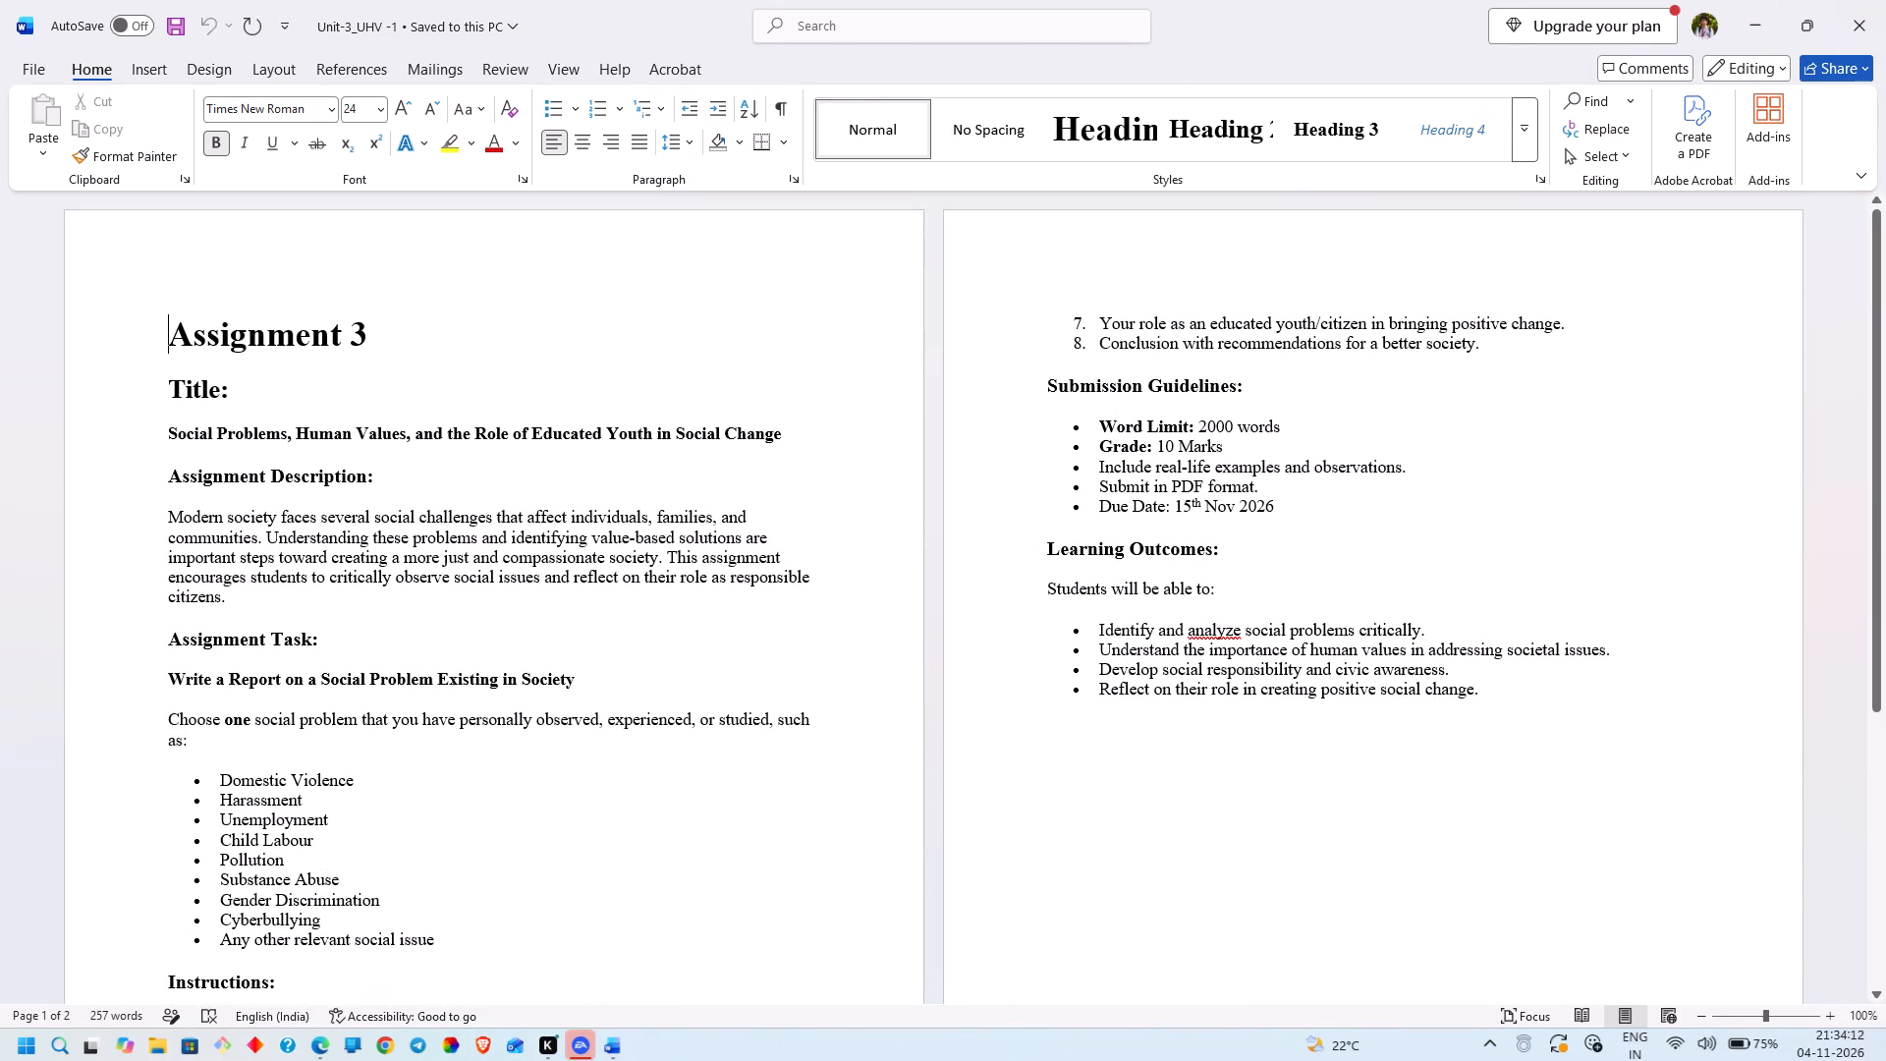
scroll(735, 425, "up", 1)
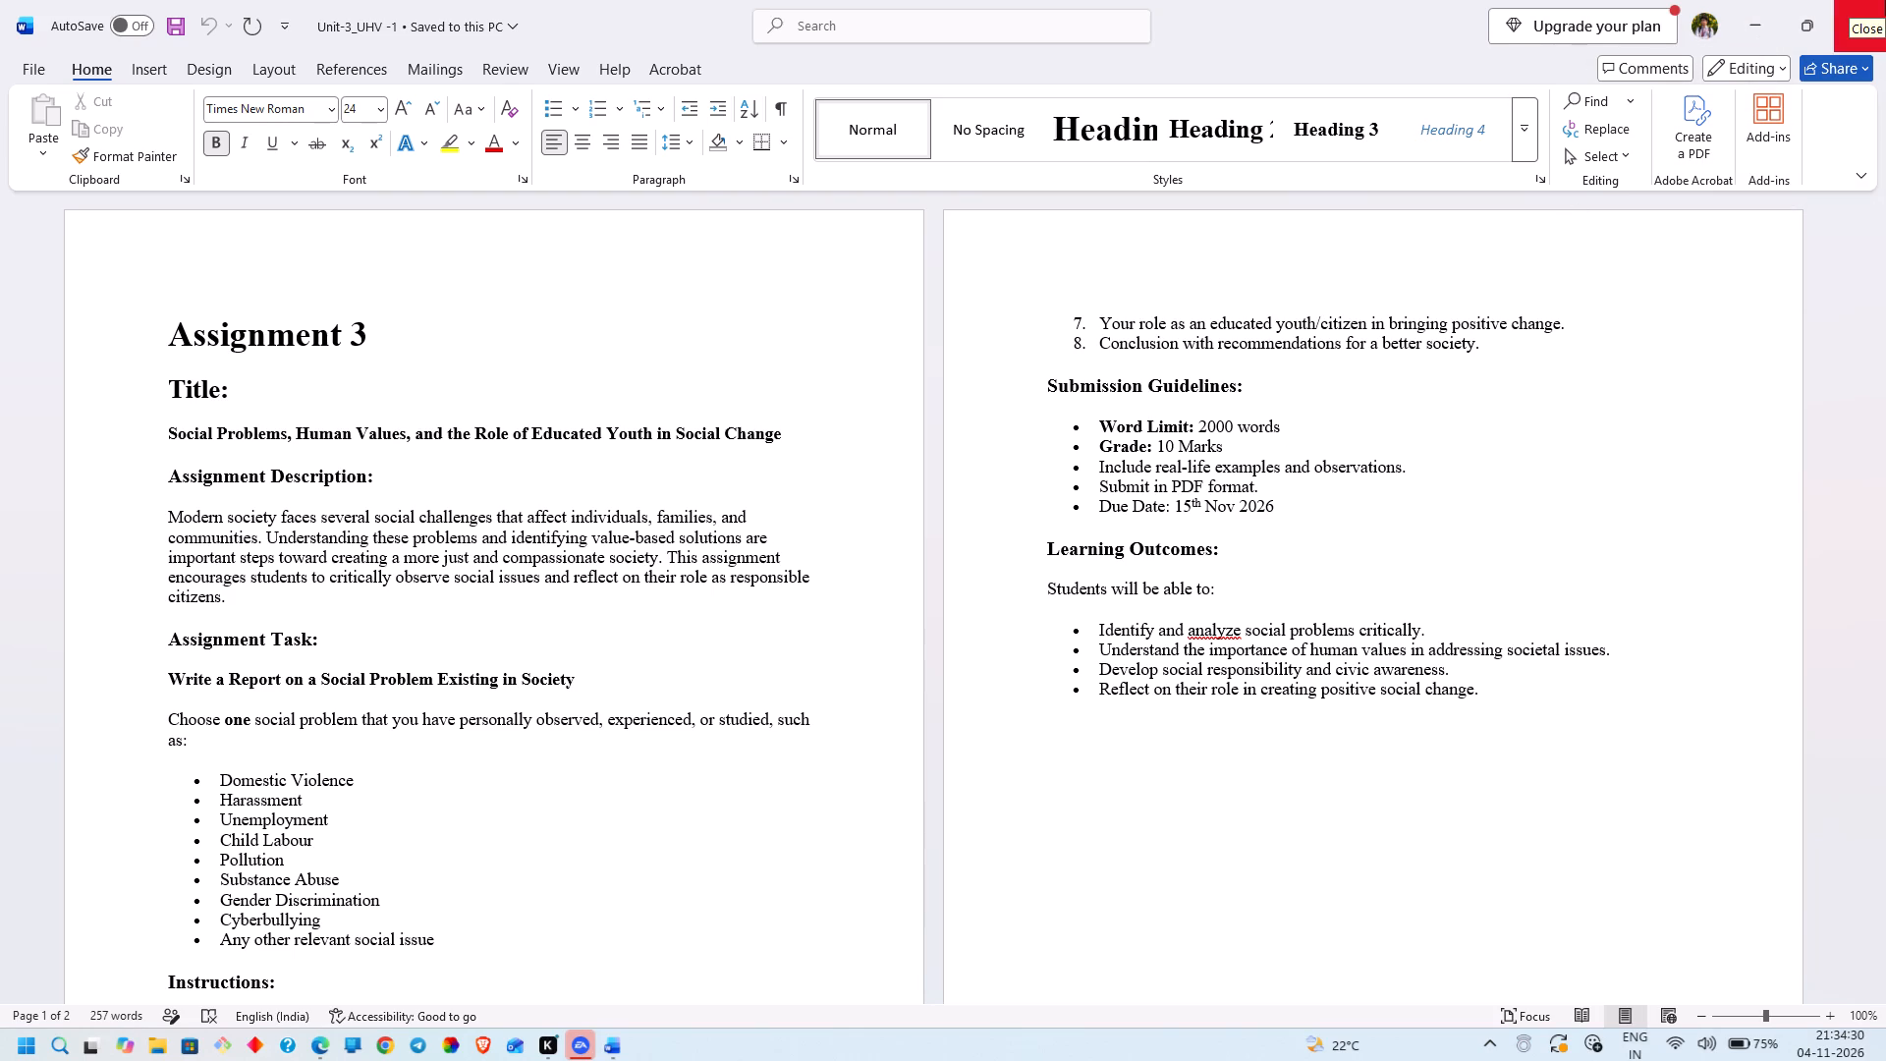
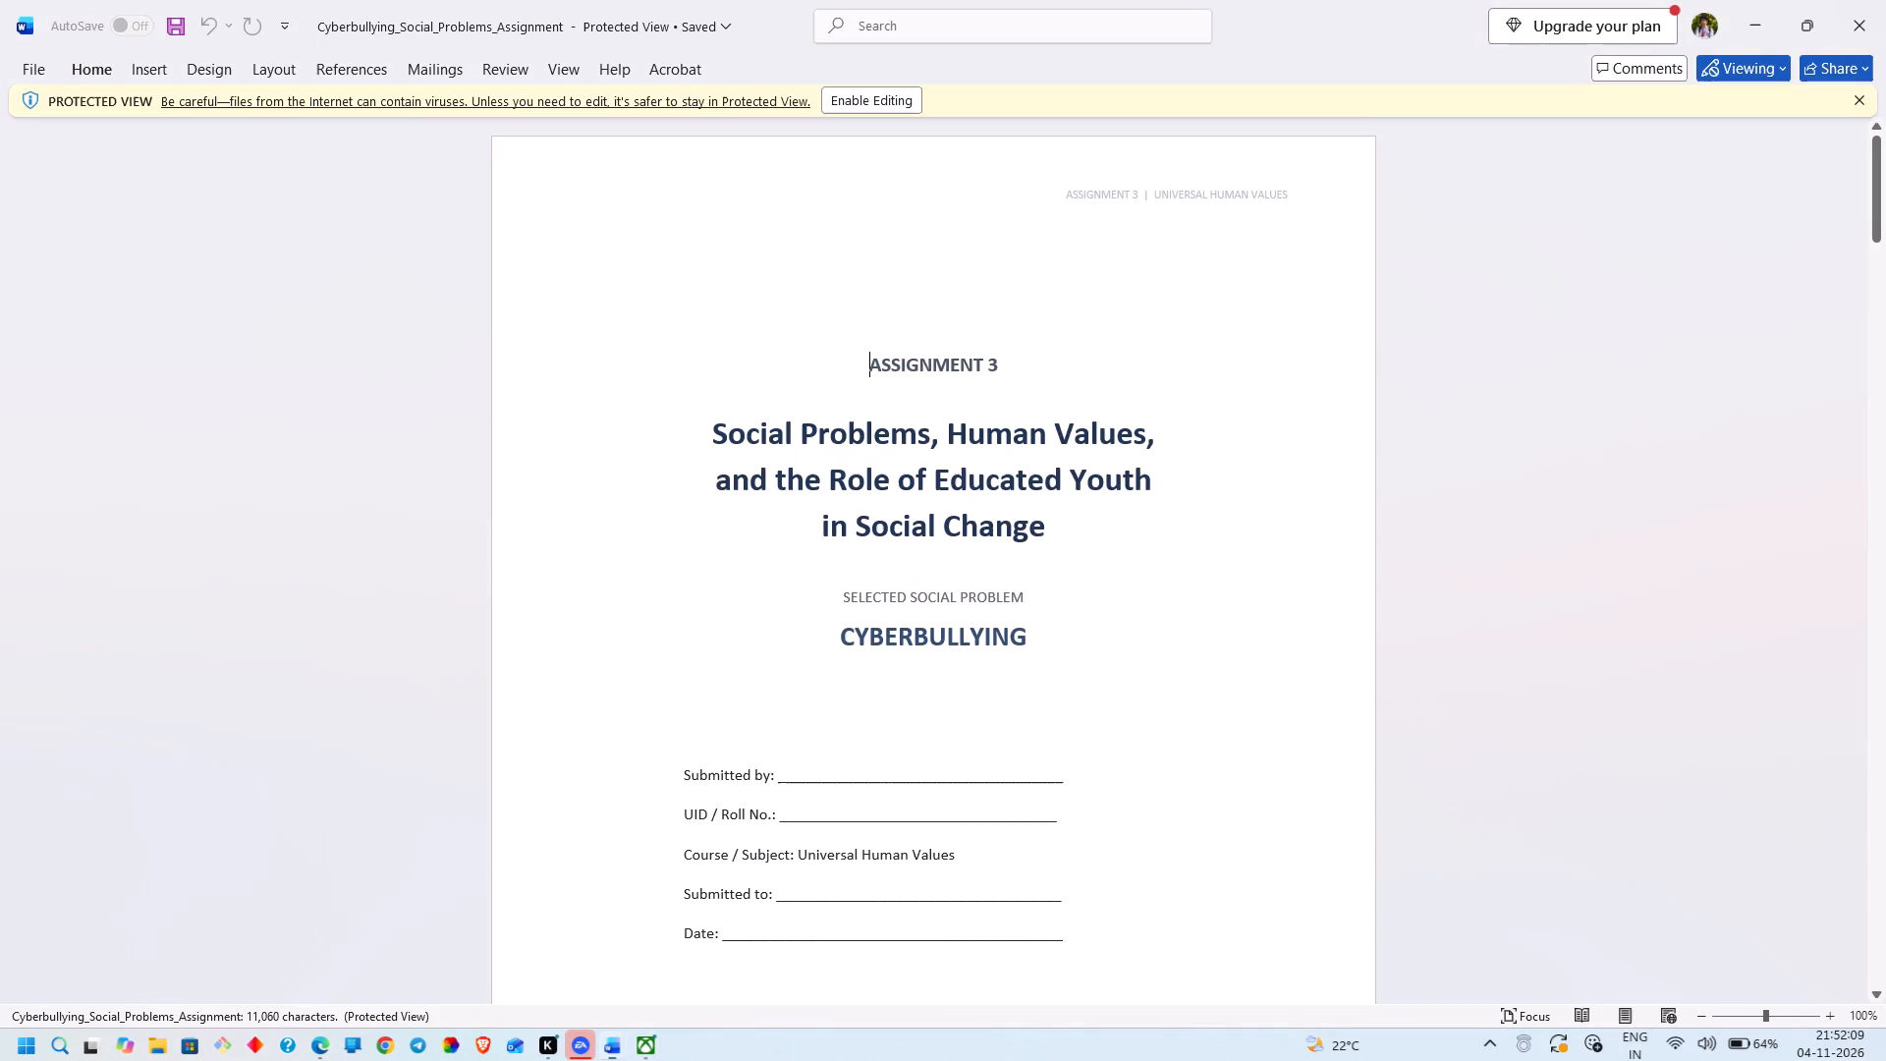
left_click(878, 95)
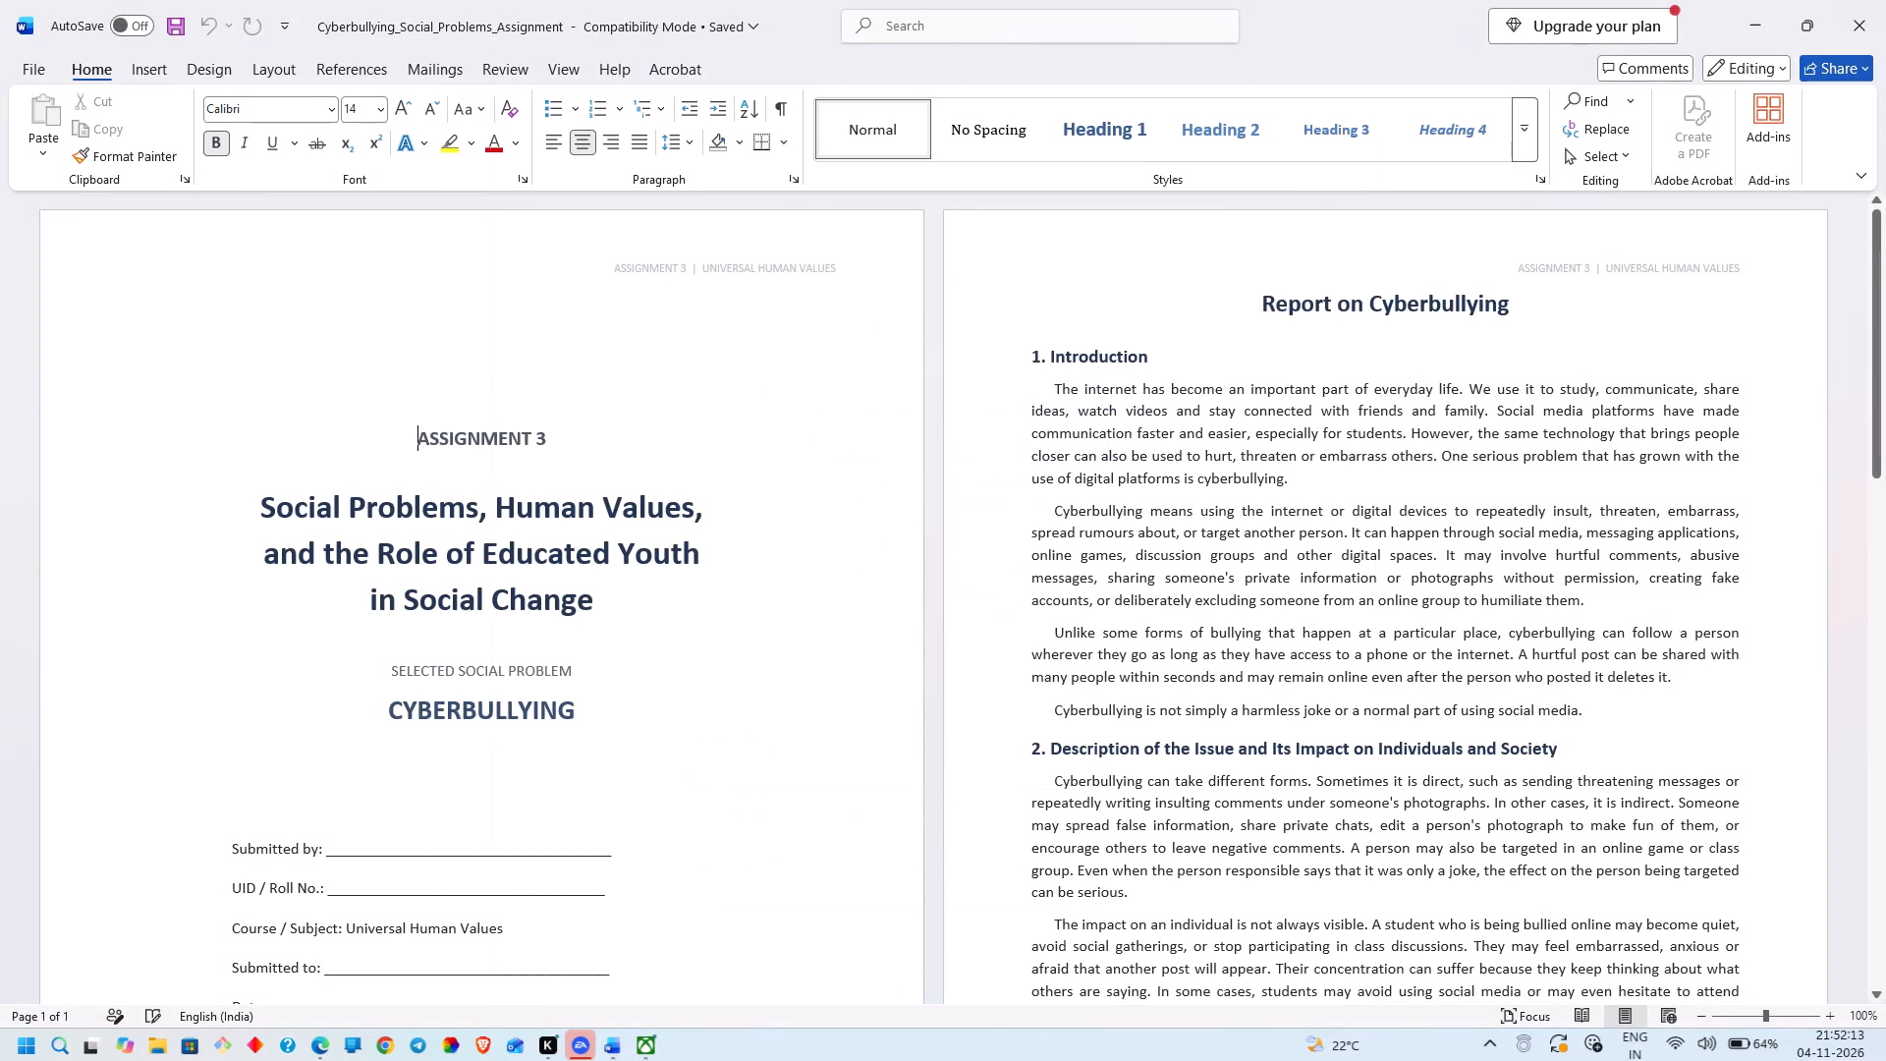
Review the cyberbullying report in Word, examining the cover page fields, the numbered sections and the final pages.
scroll(841, 722, "down", 1)
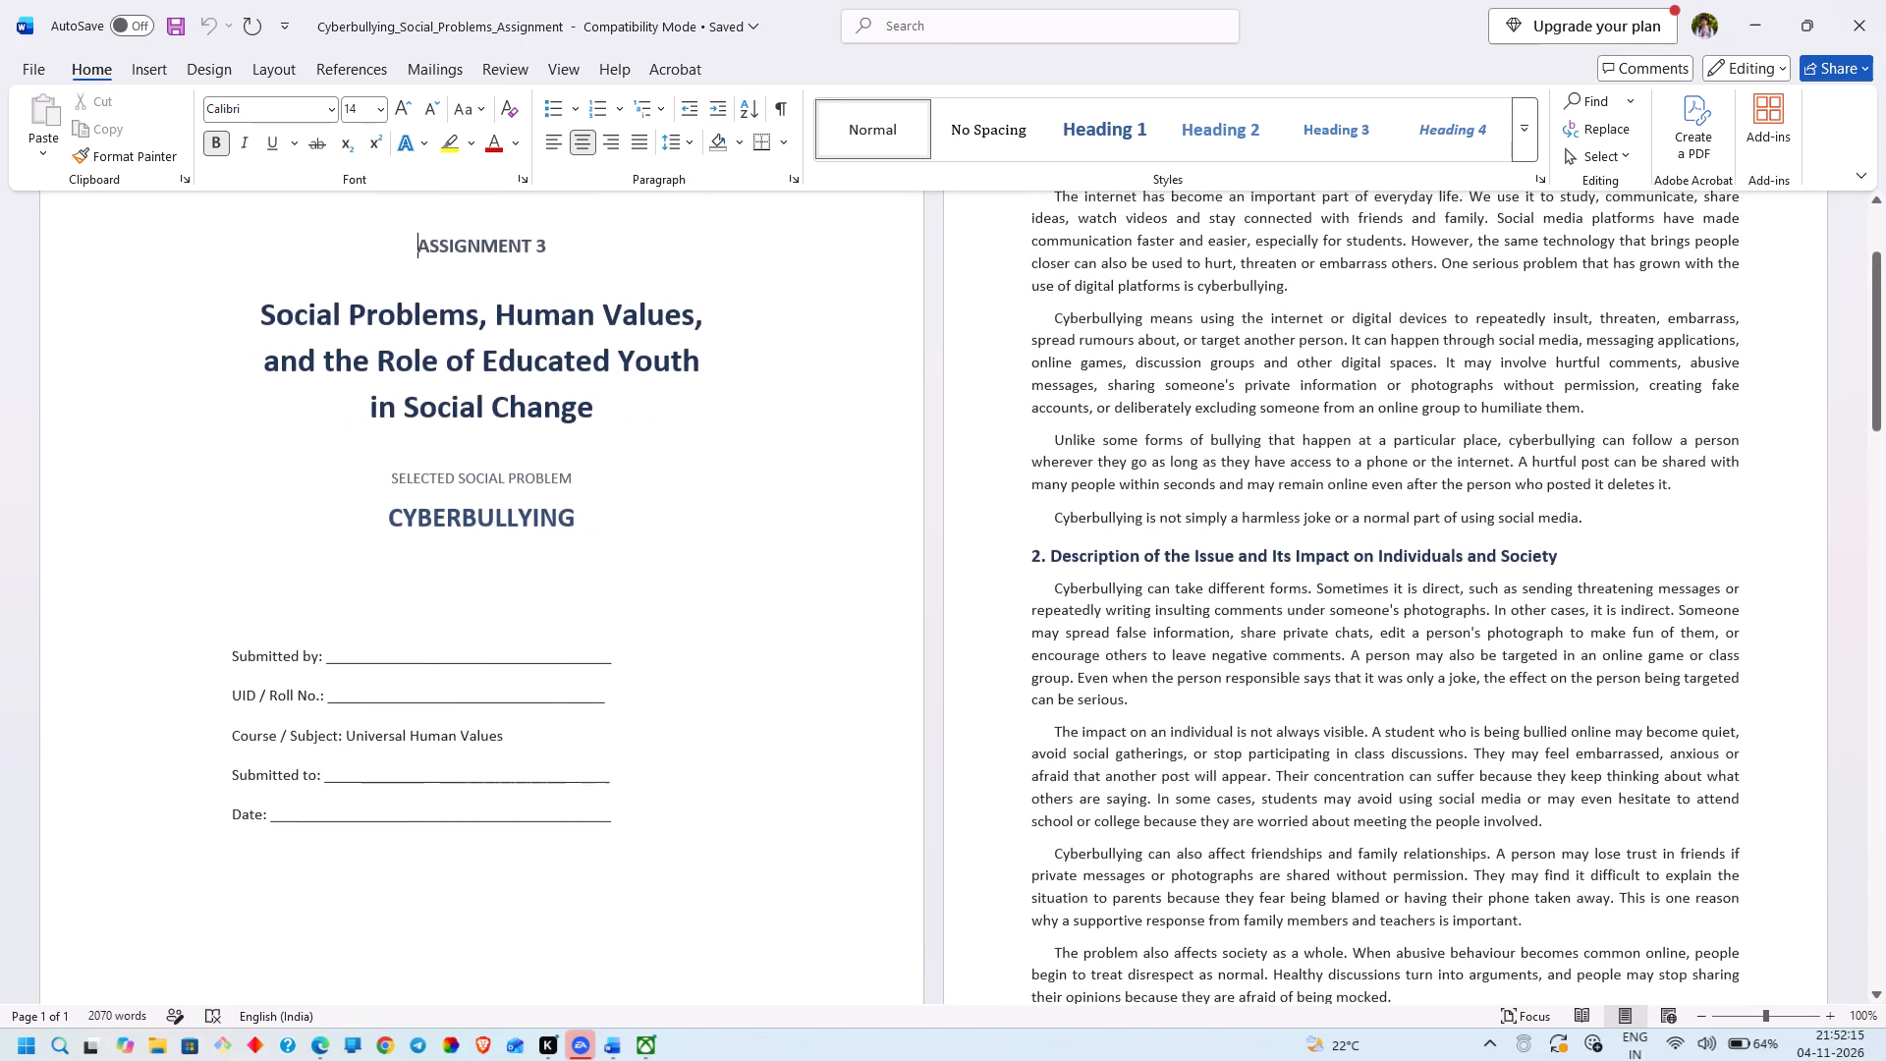
scroll(841, 722, "down", 1)
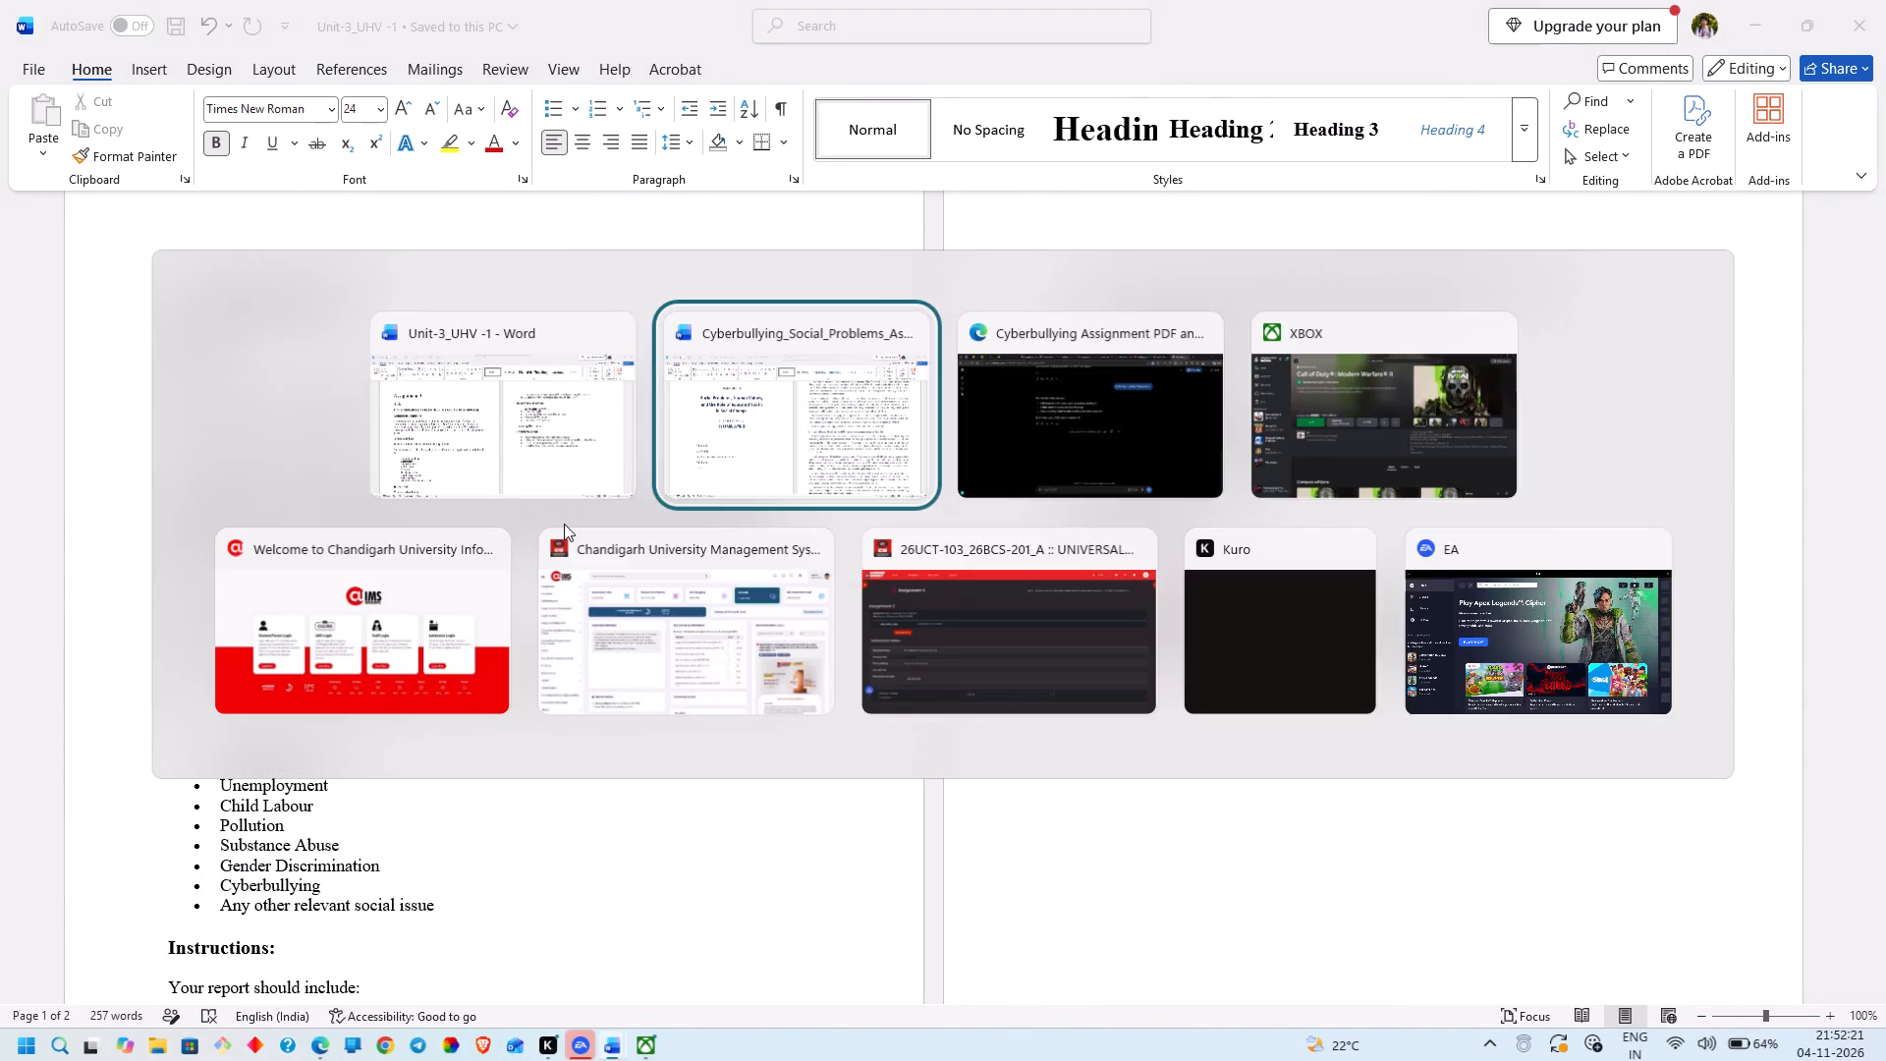
scroll(659, 475, "up", 1)
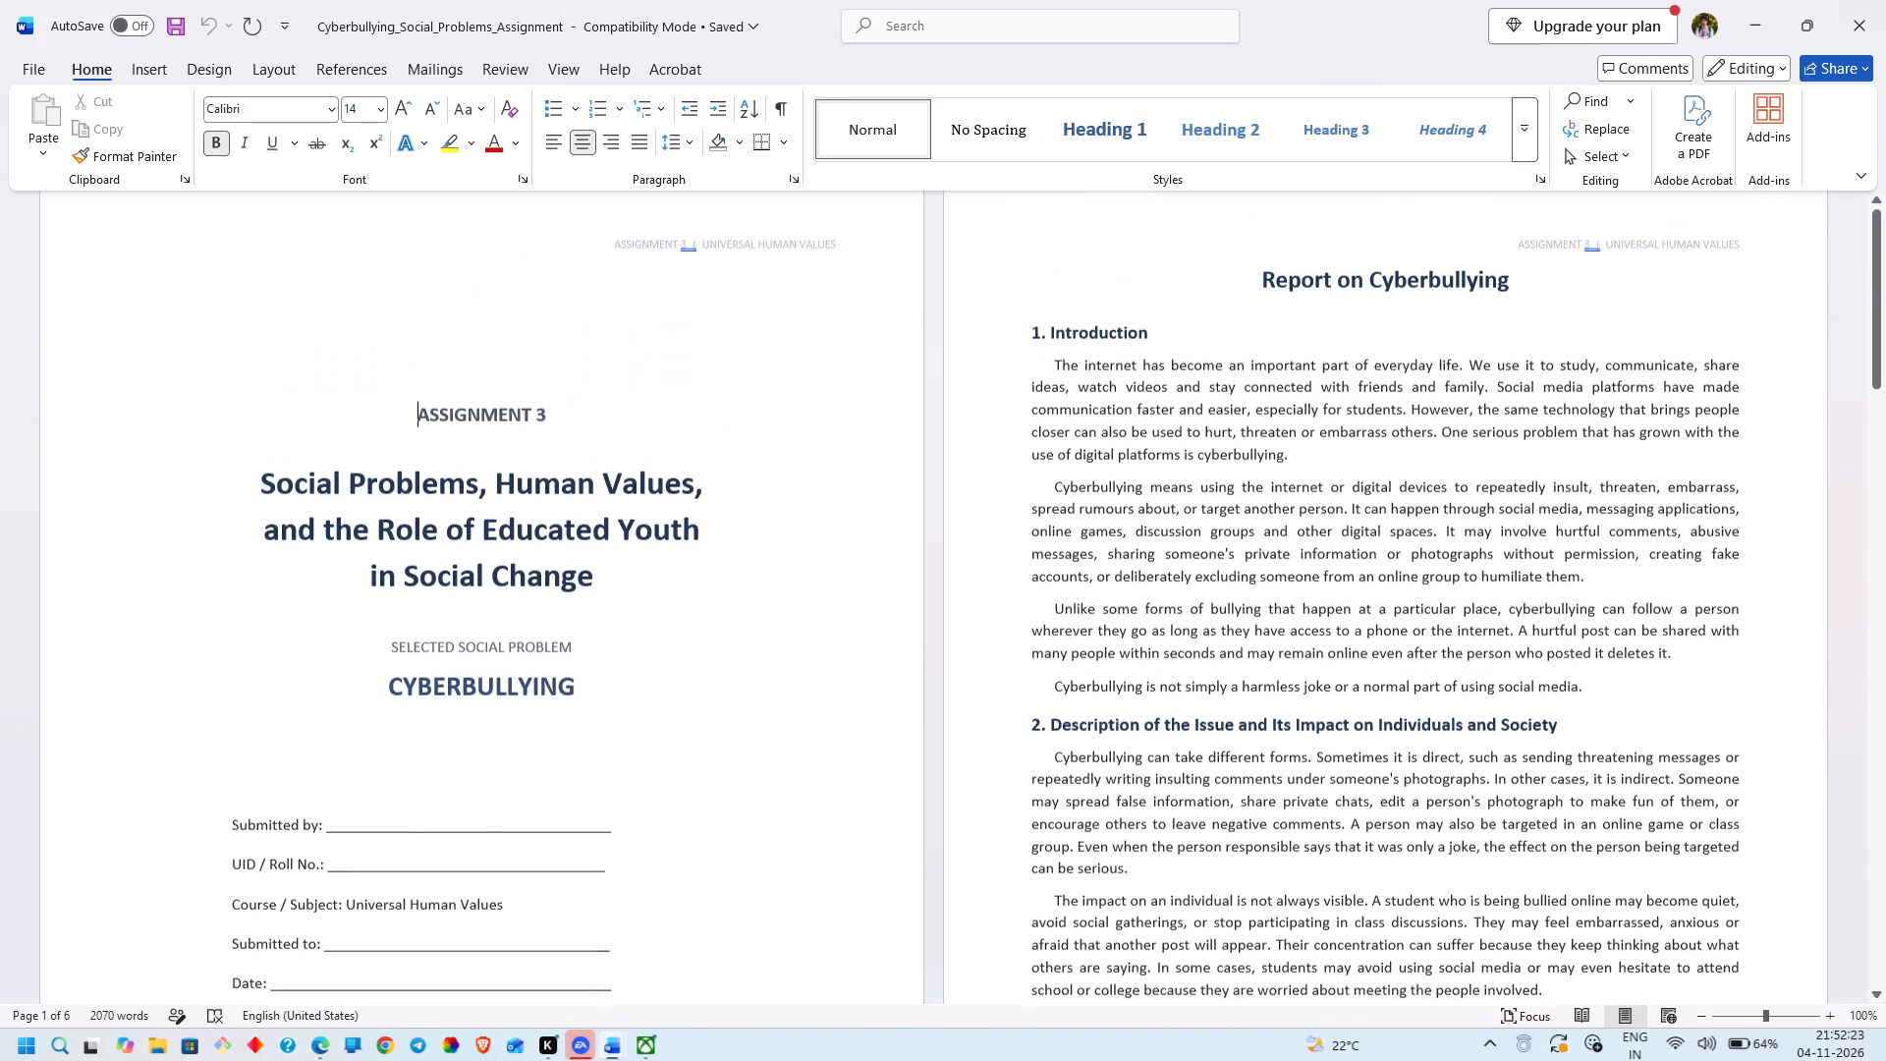
scroll(659, 475, "up", 2)
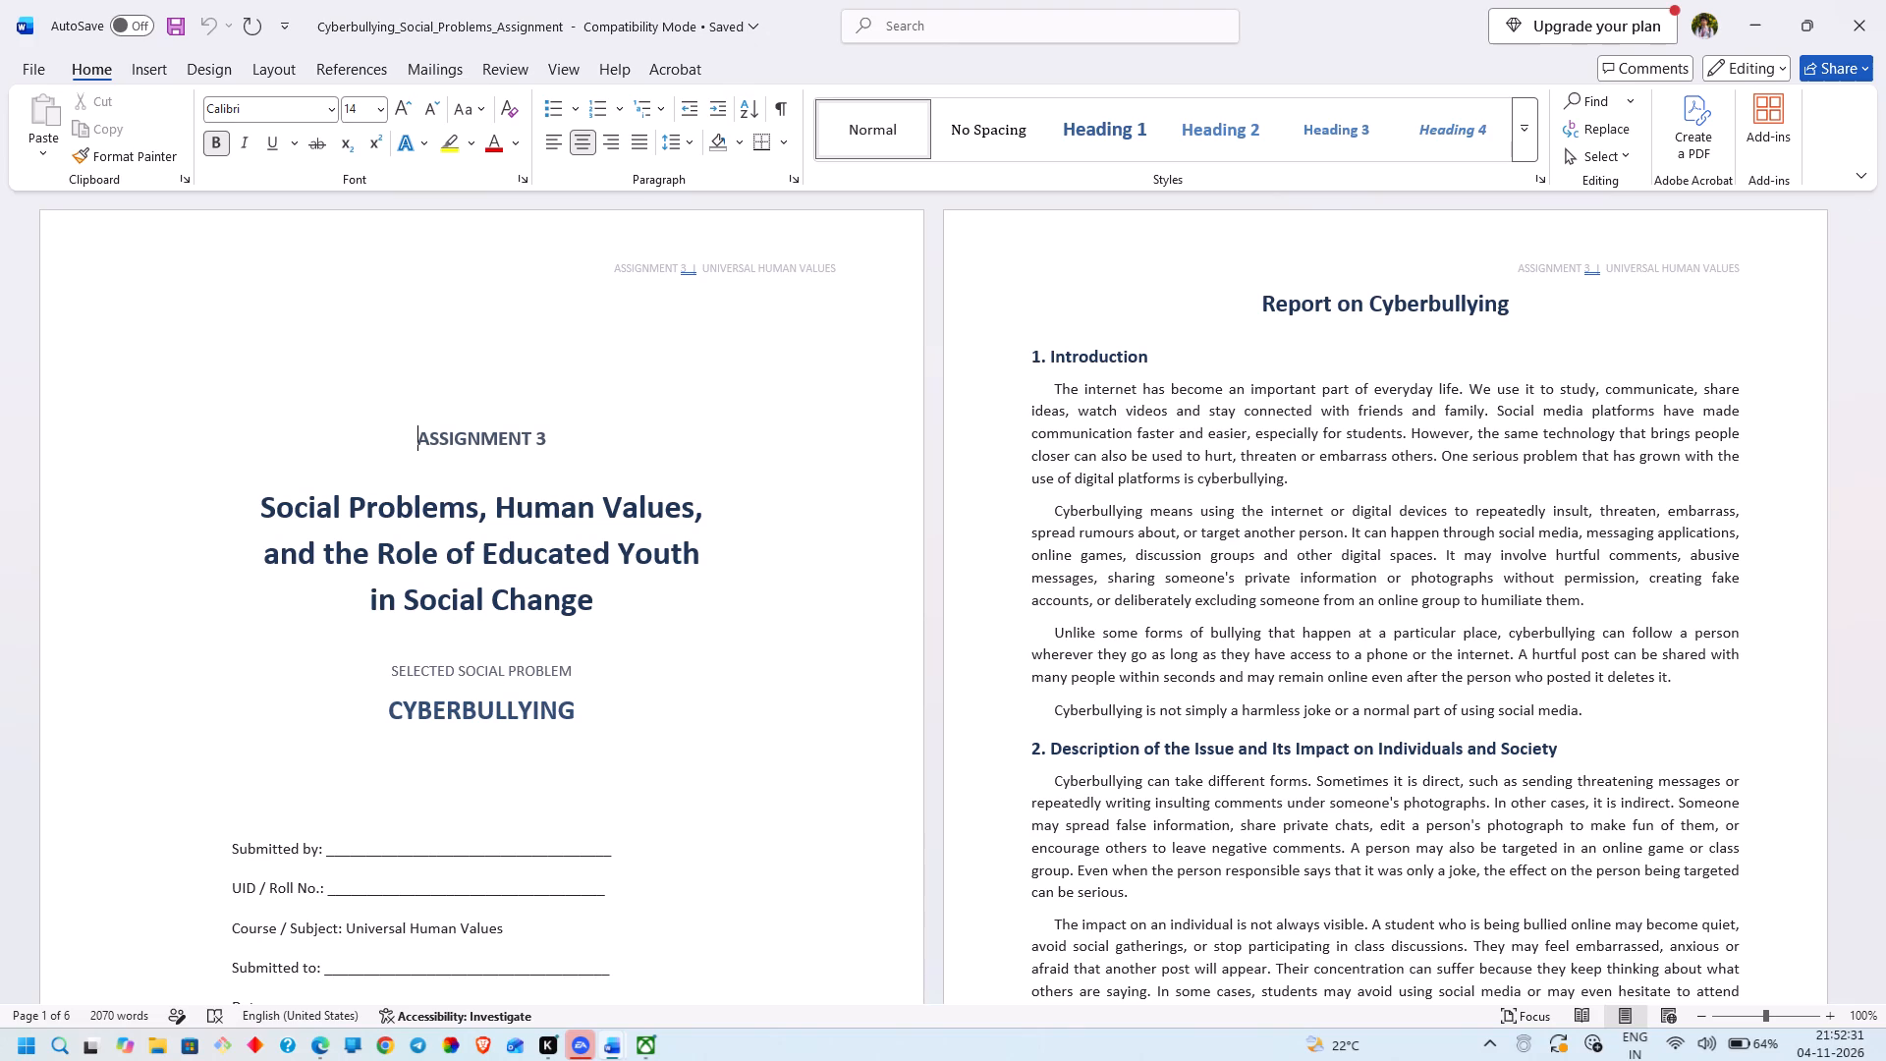
scroll(659, 475, "down", 1)
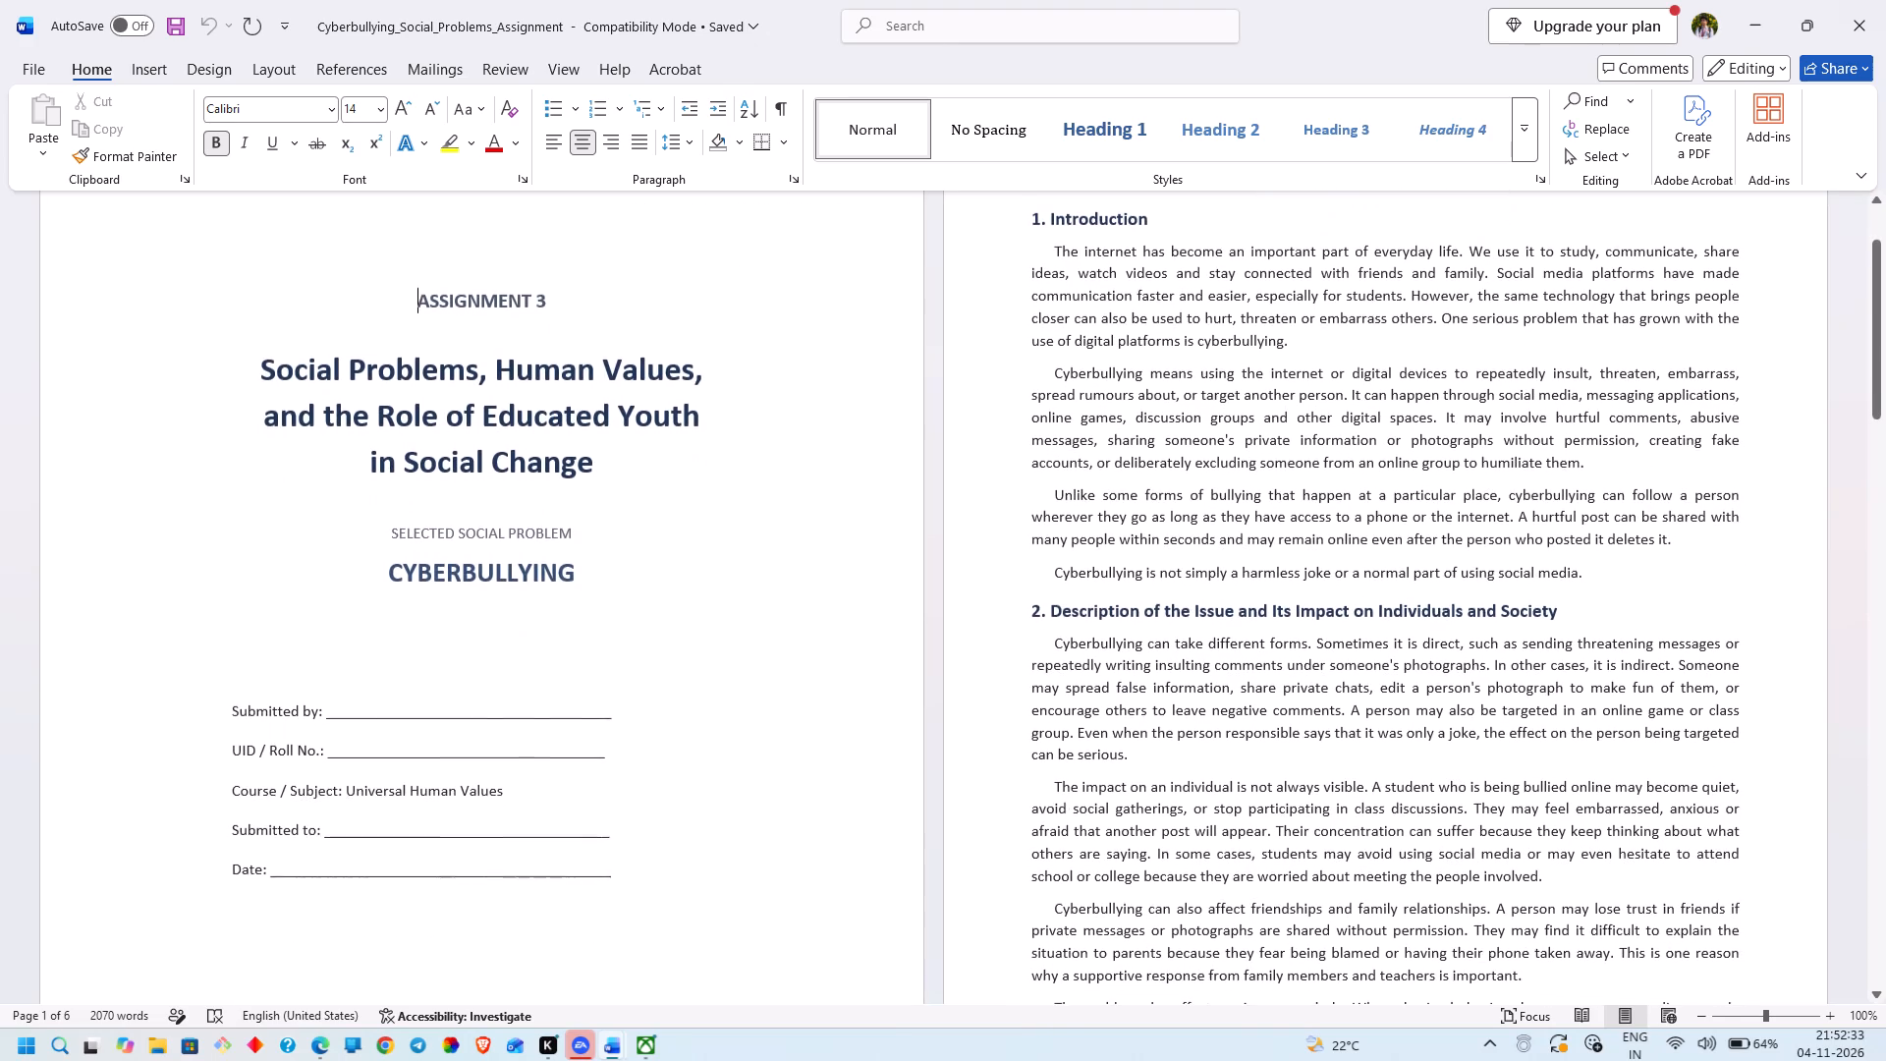
scroll(659, 475, "down", 1)
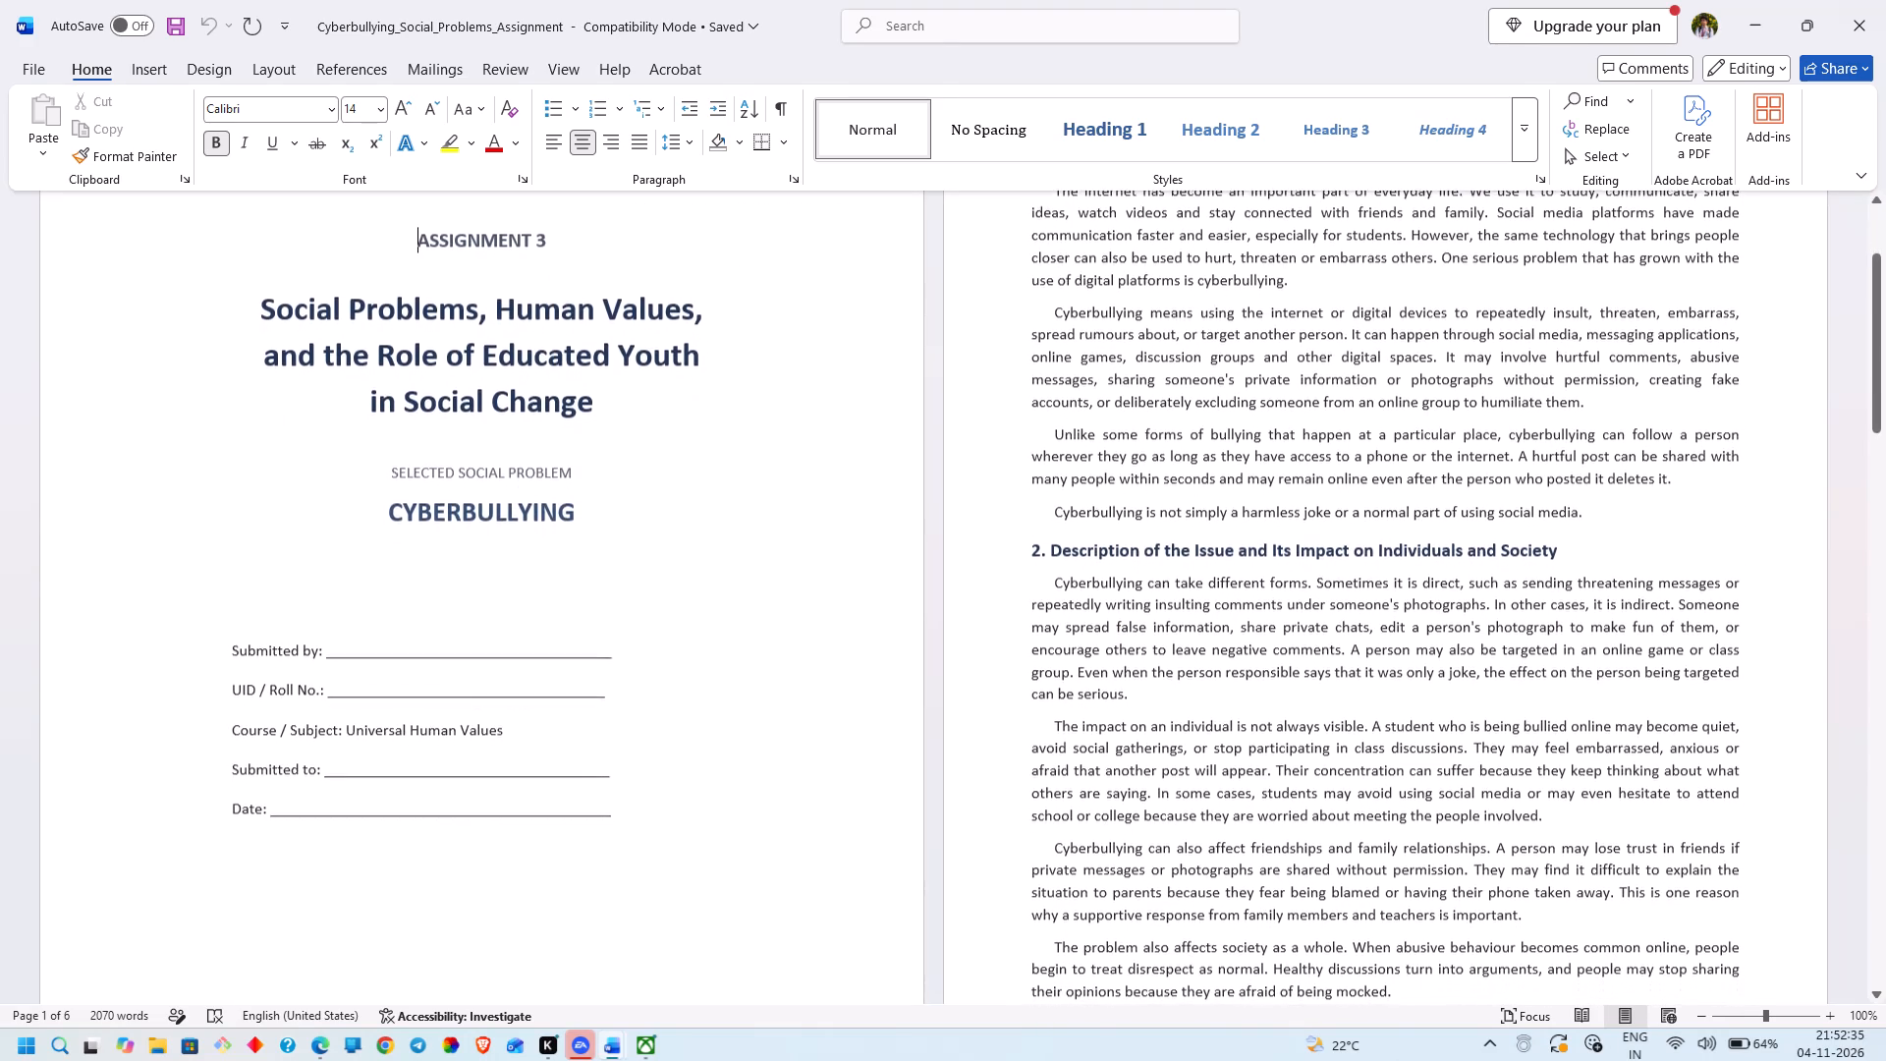
scroll(659, 475, "down", 1)
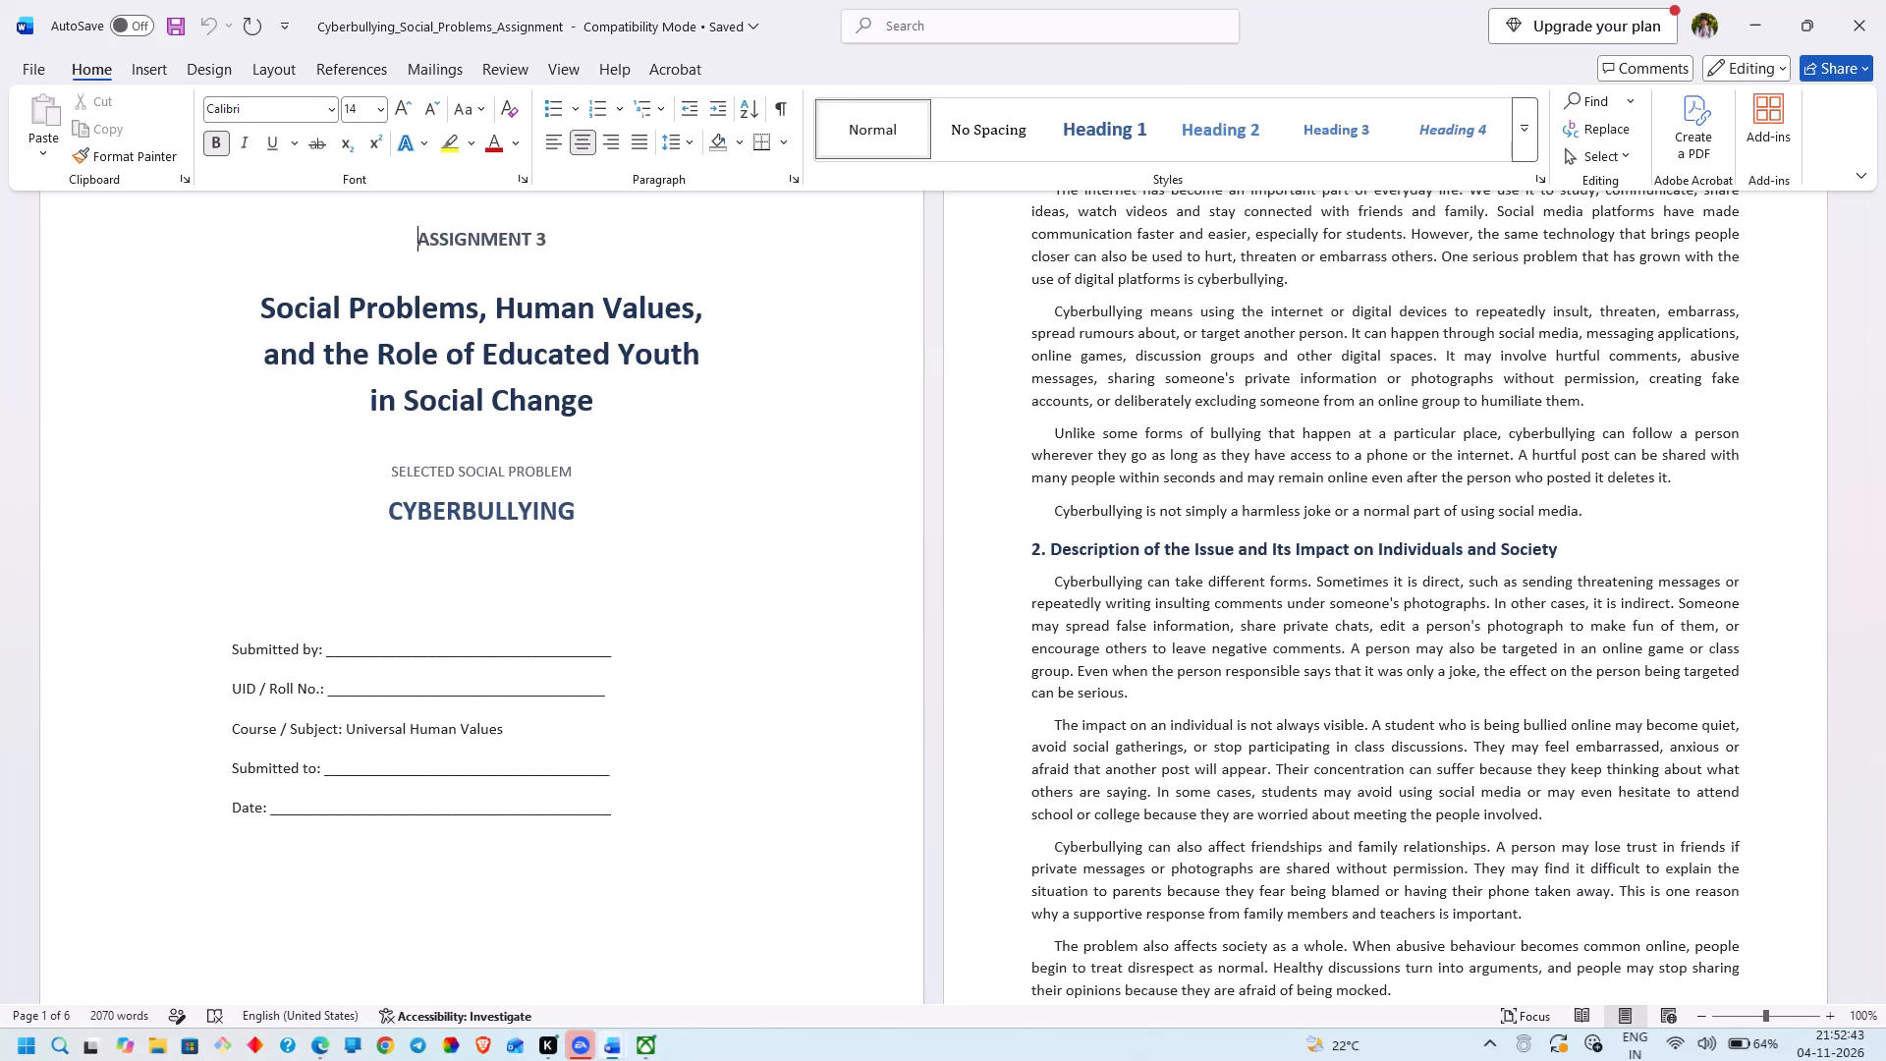
scroll(659, 475, "up", 2)
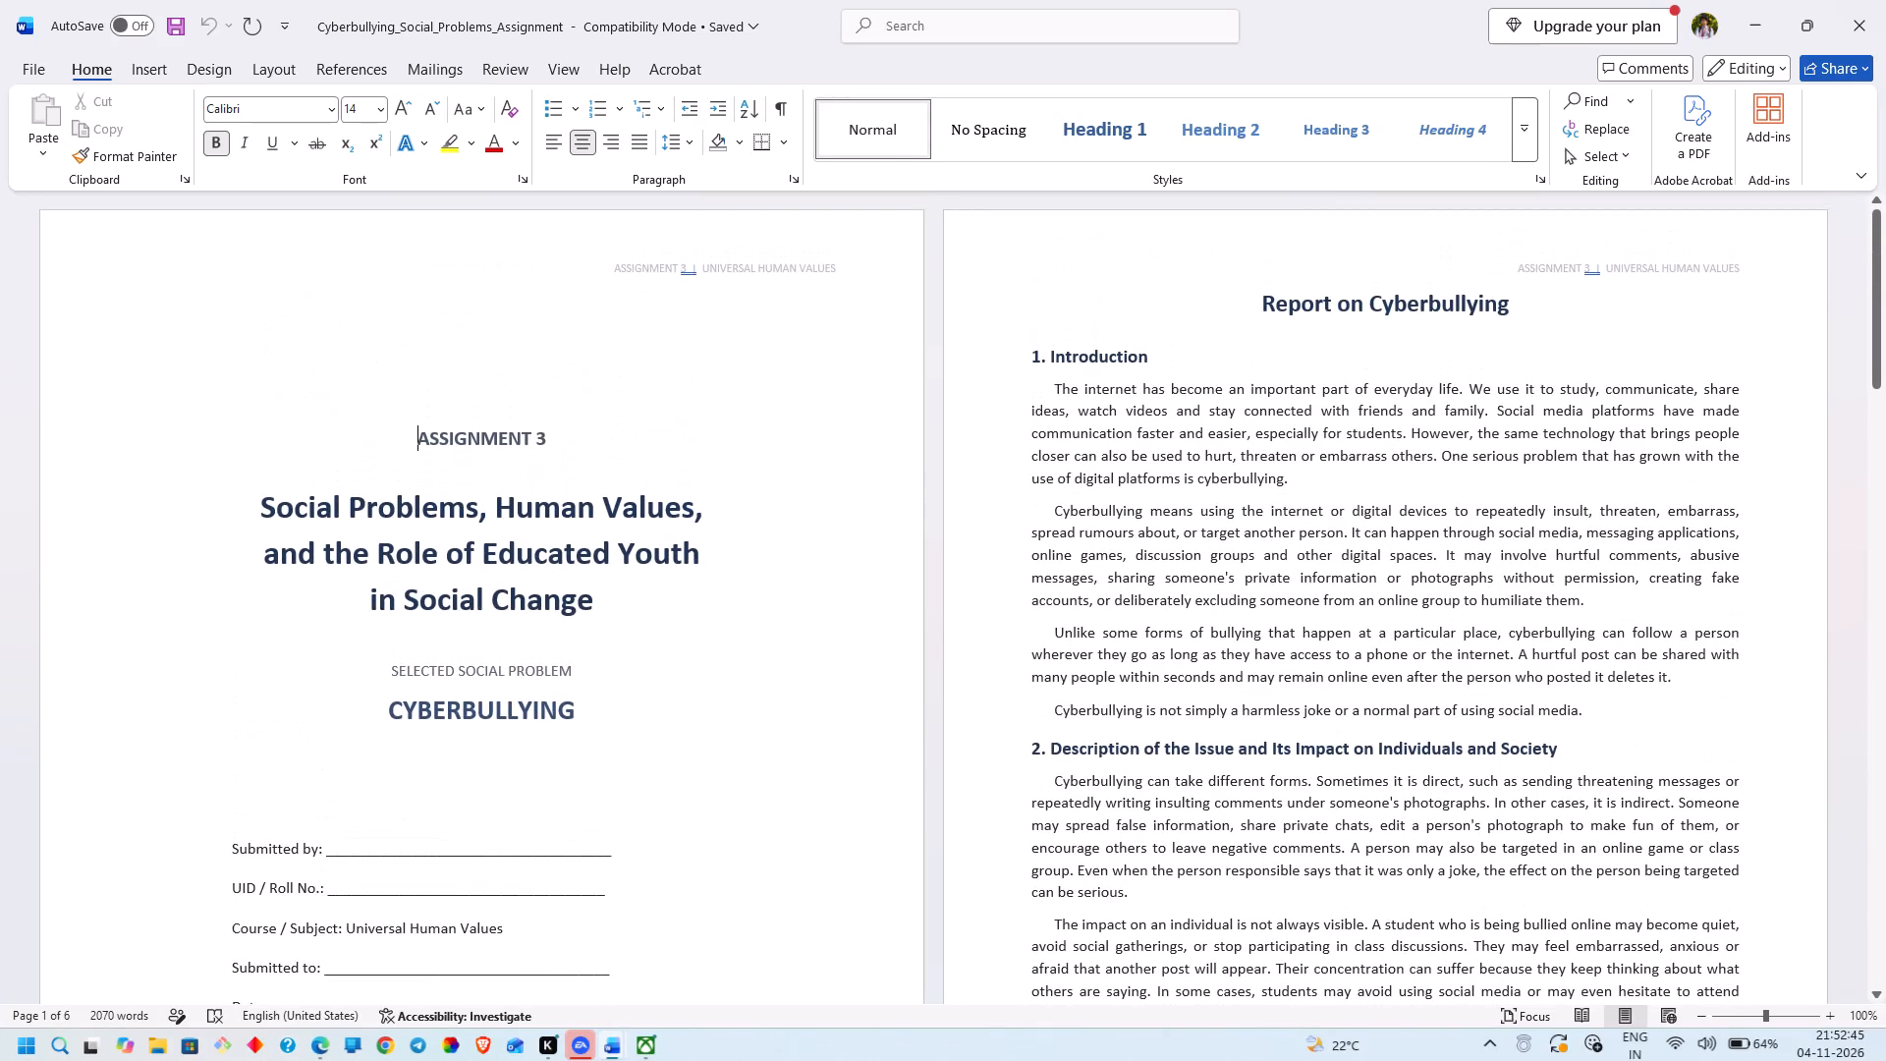
scroll(722, 588, "down", 9)
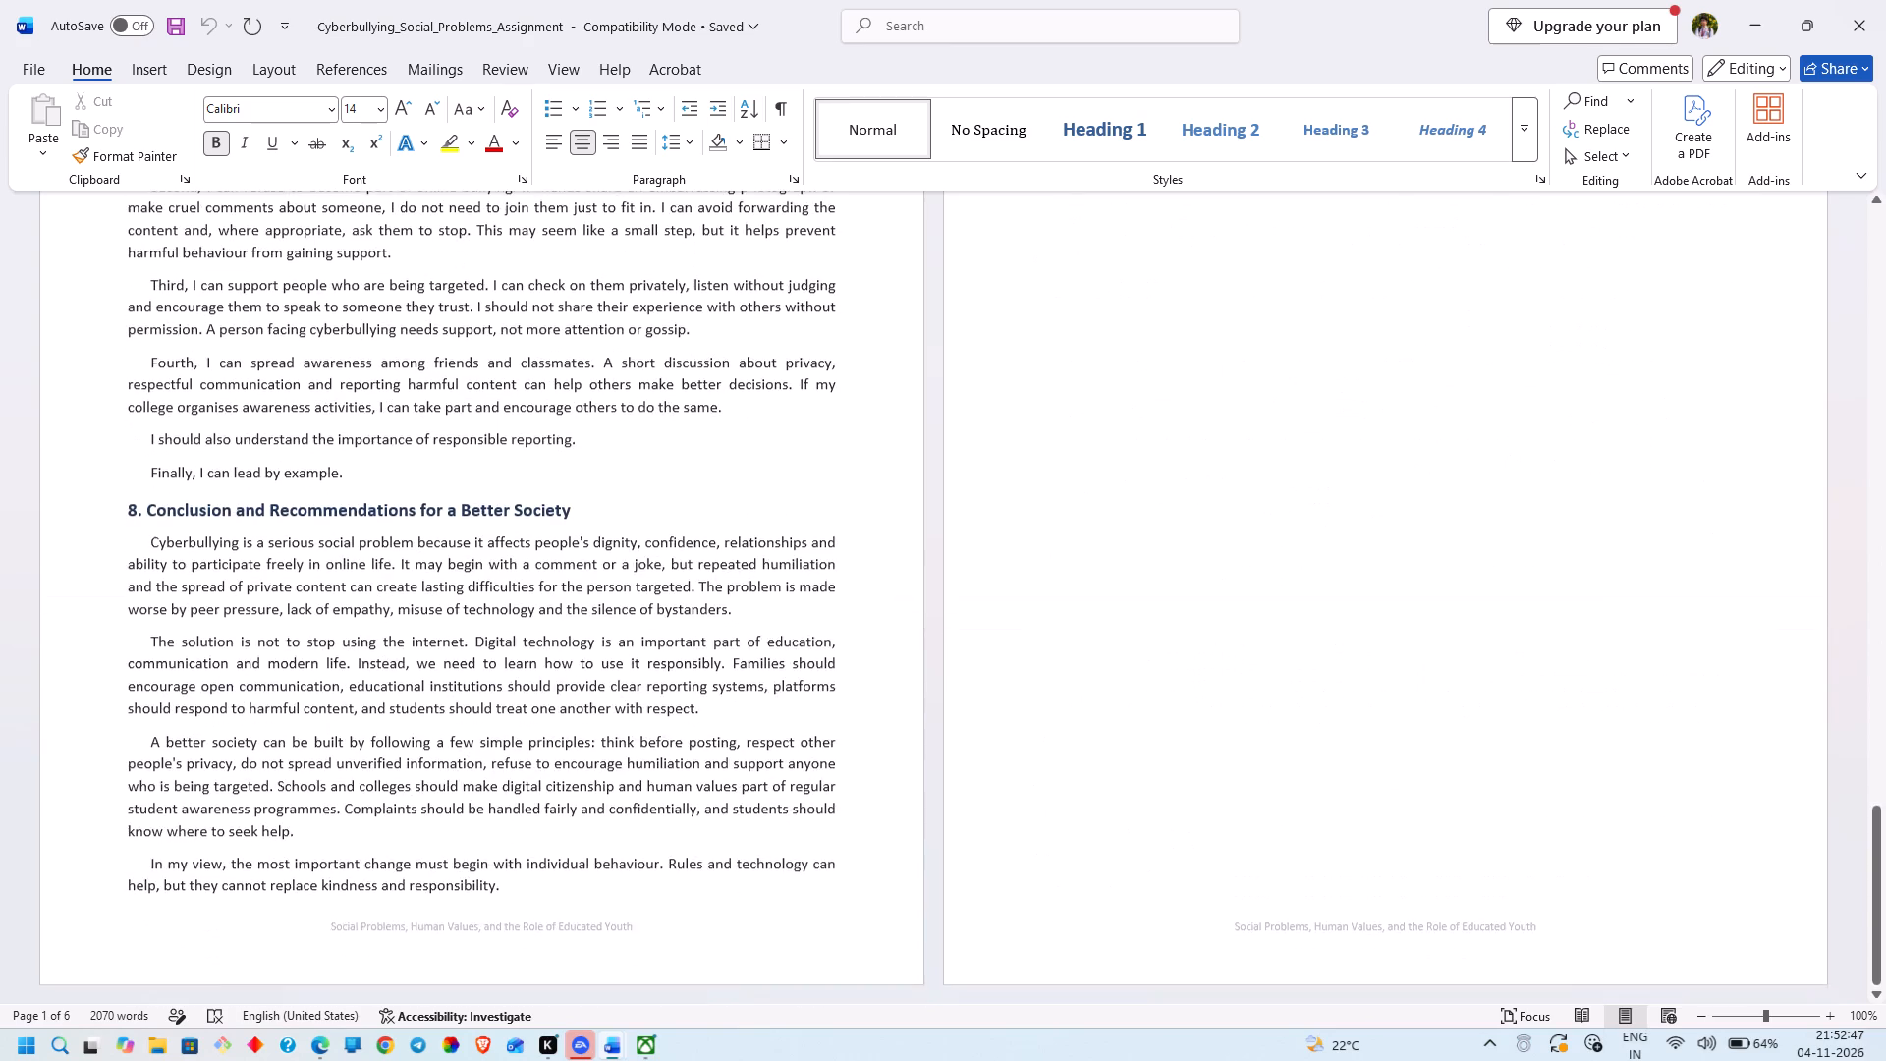
scroll(722, 588, "up", 6)
scroll(722, 588, "down", 3)
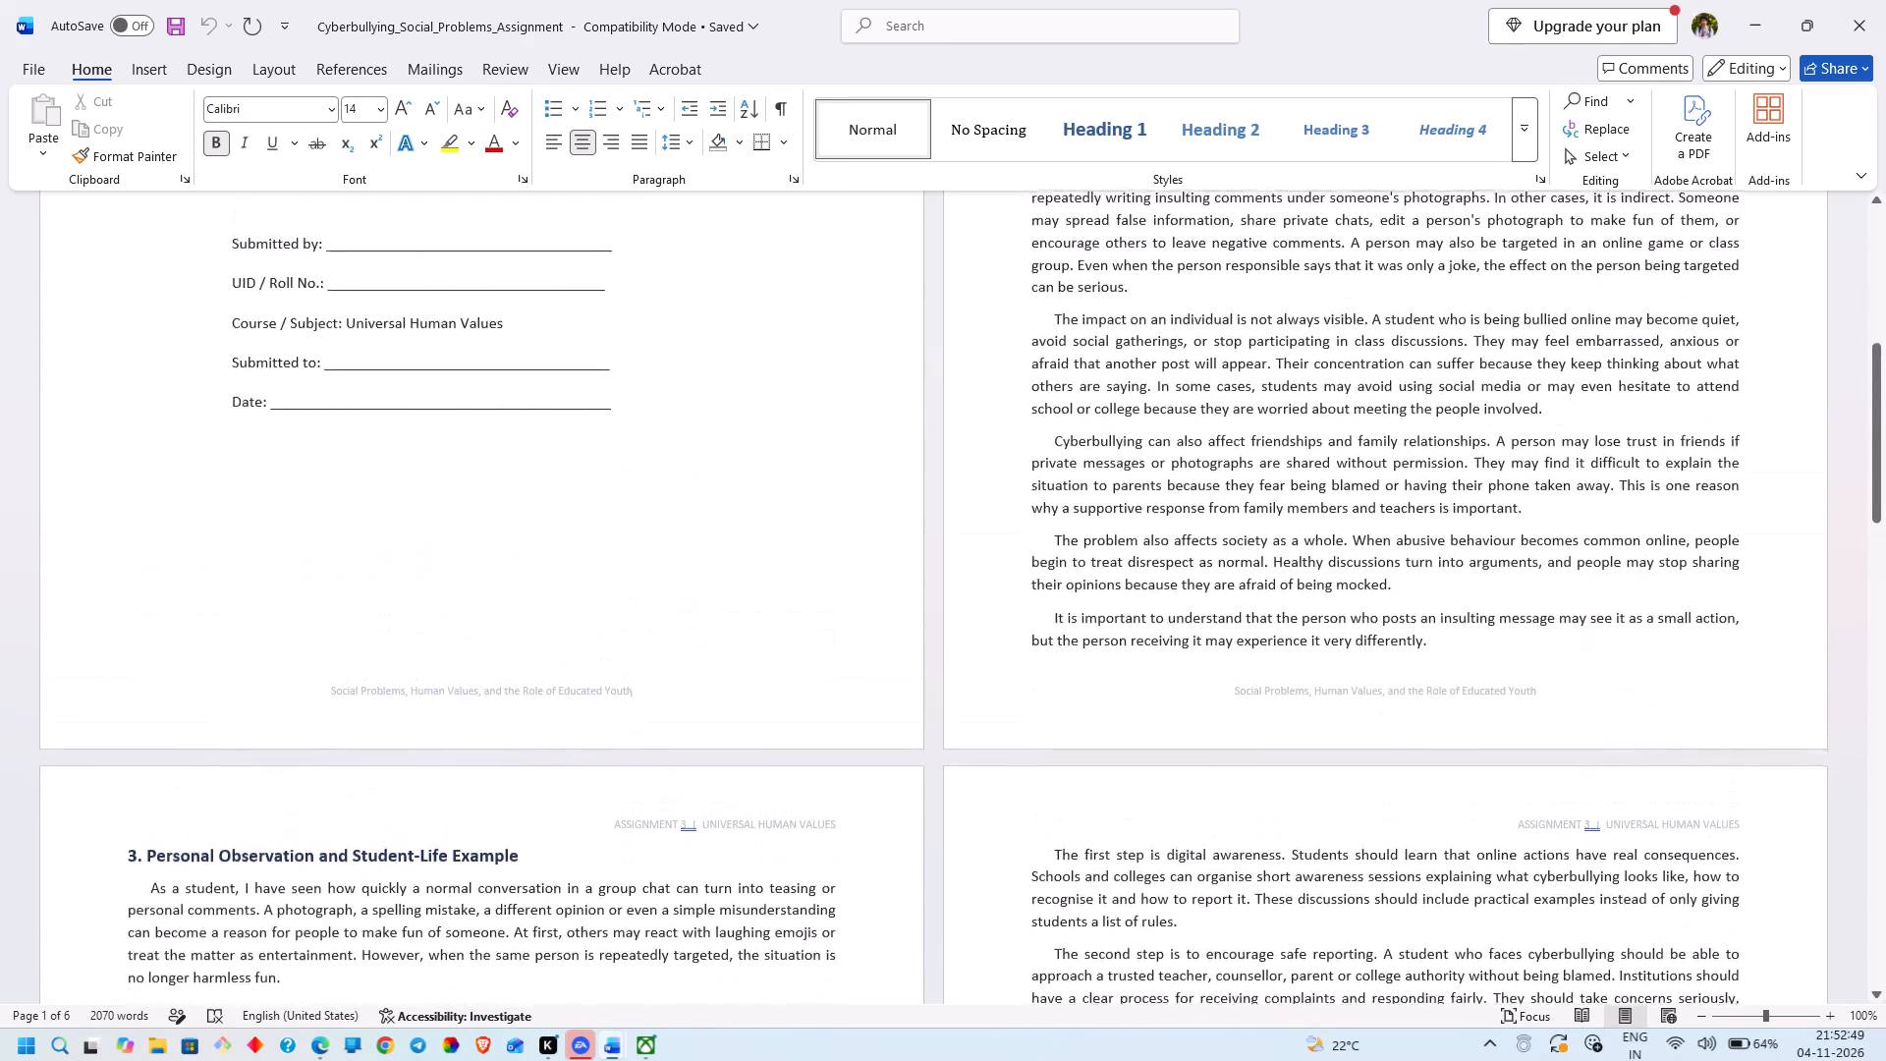
scroll(722, 588, "down", 2)
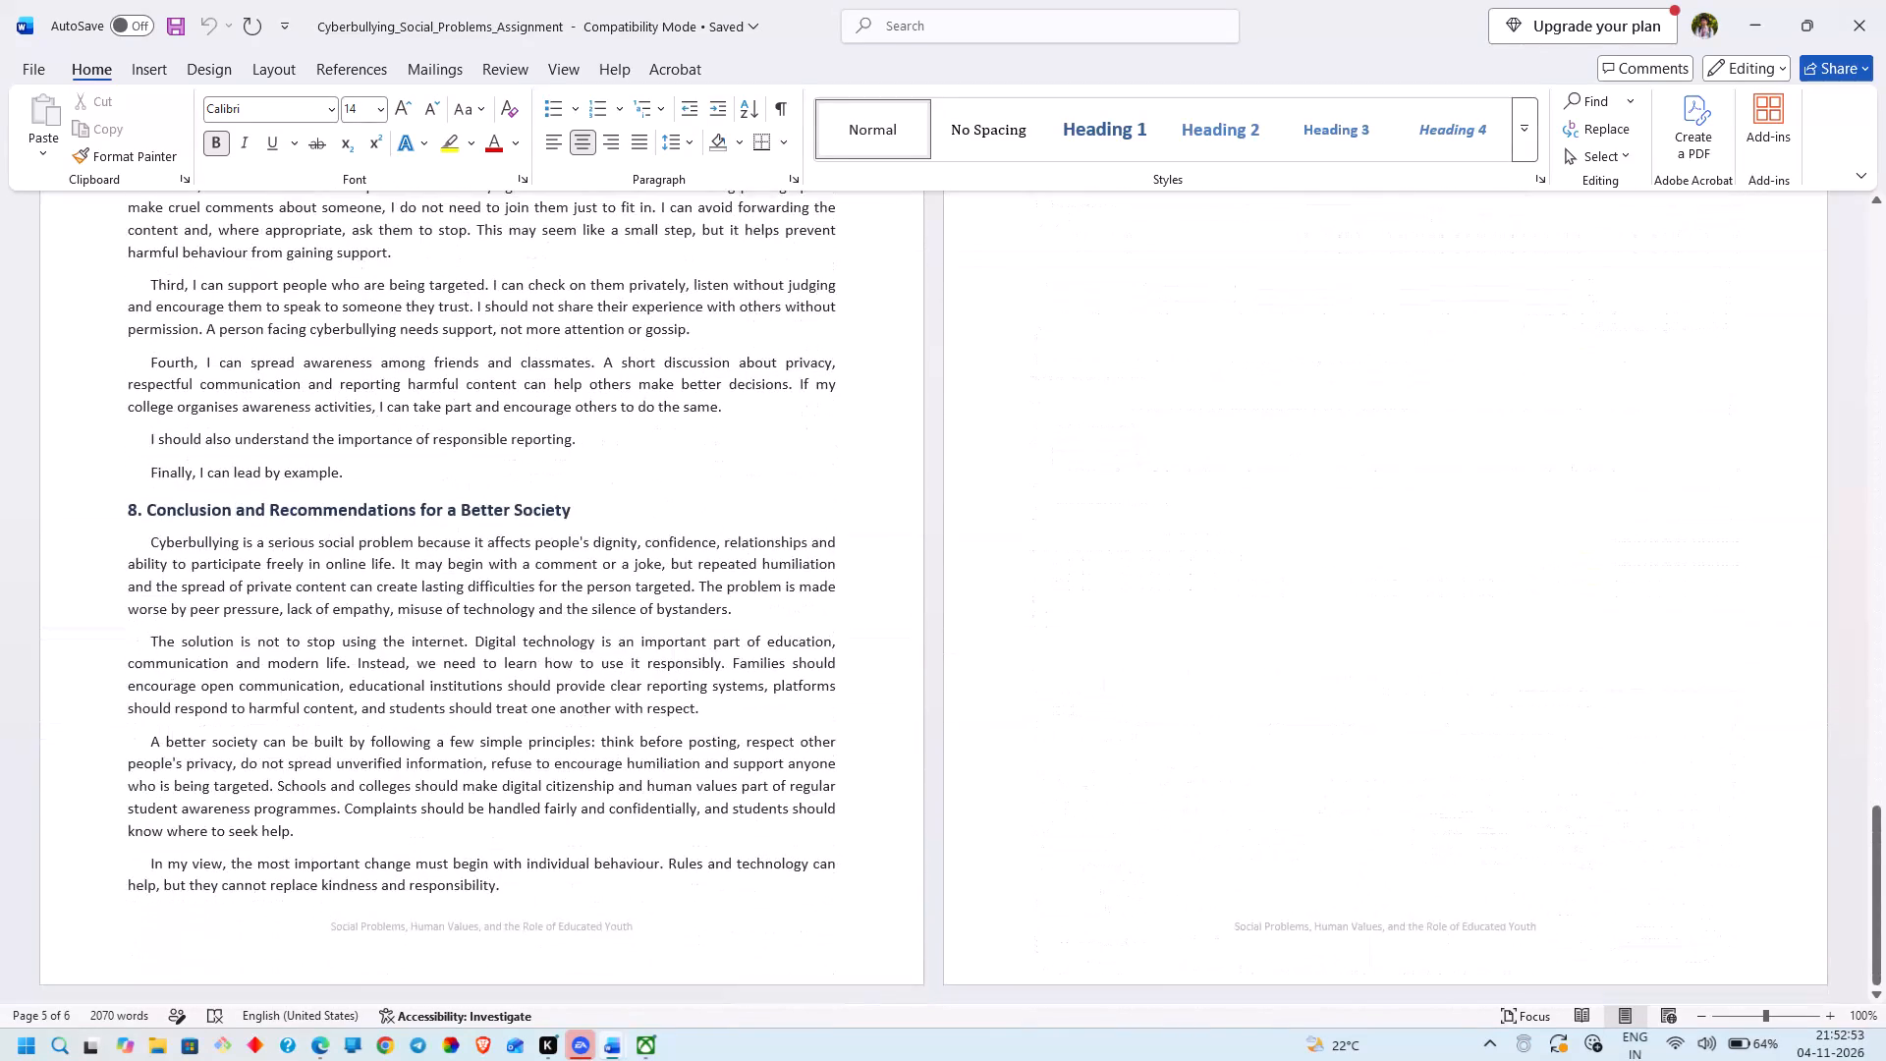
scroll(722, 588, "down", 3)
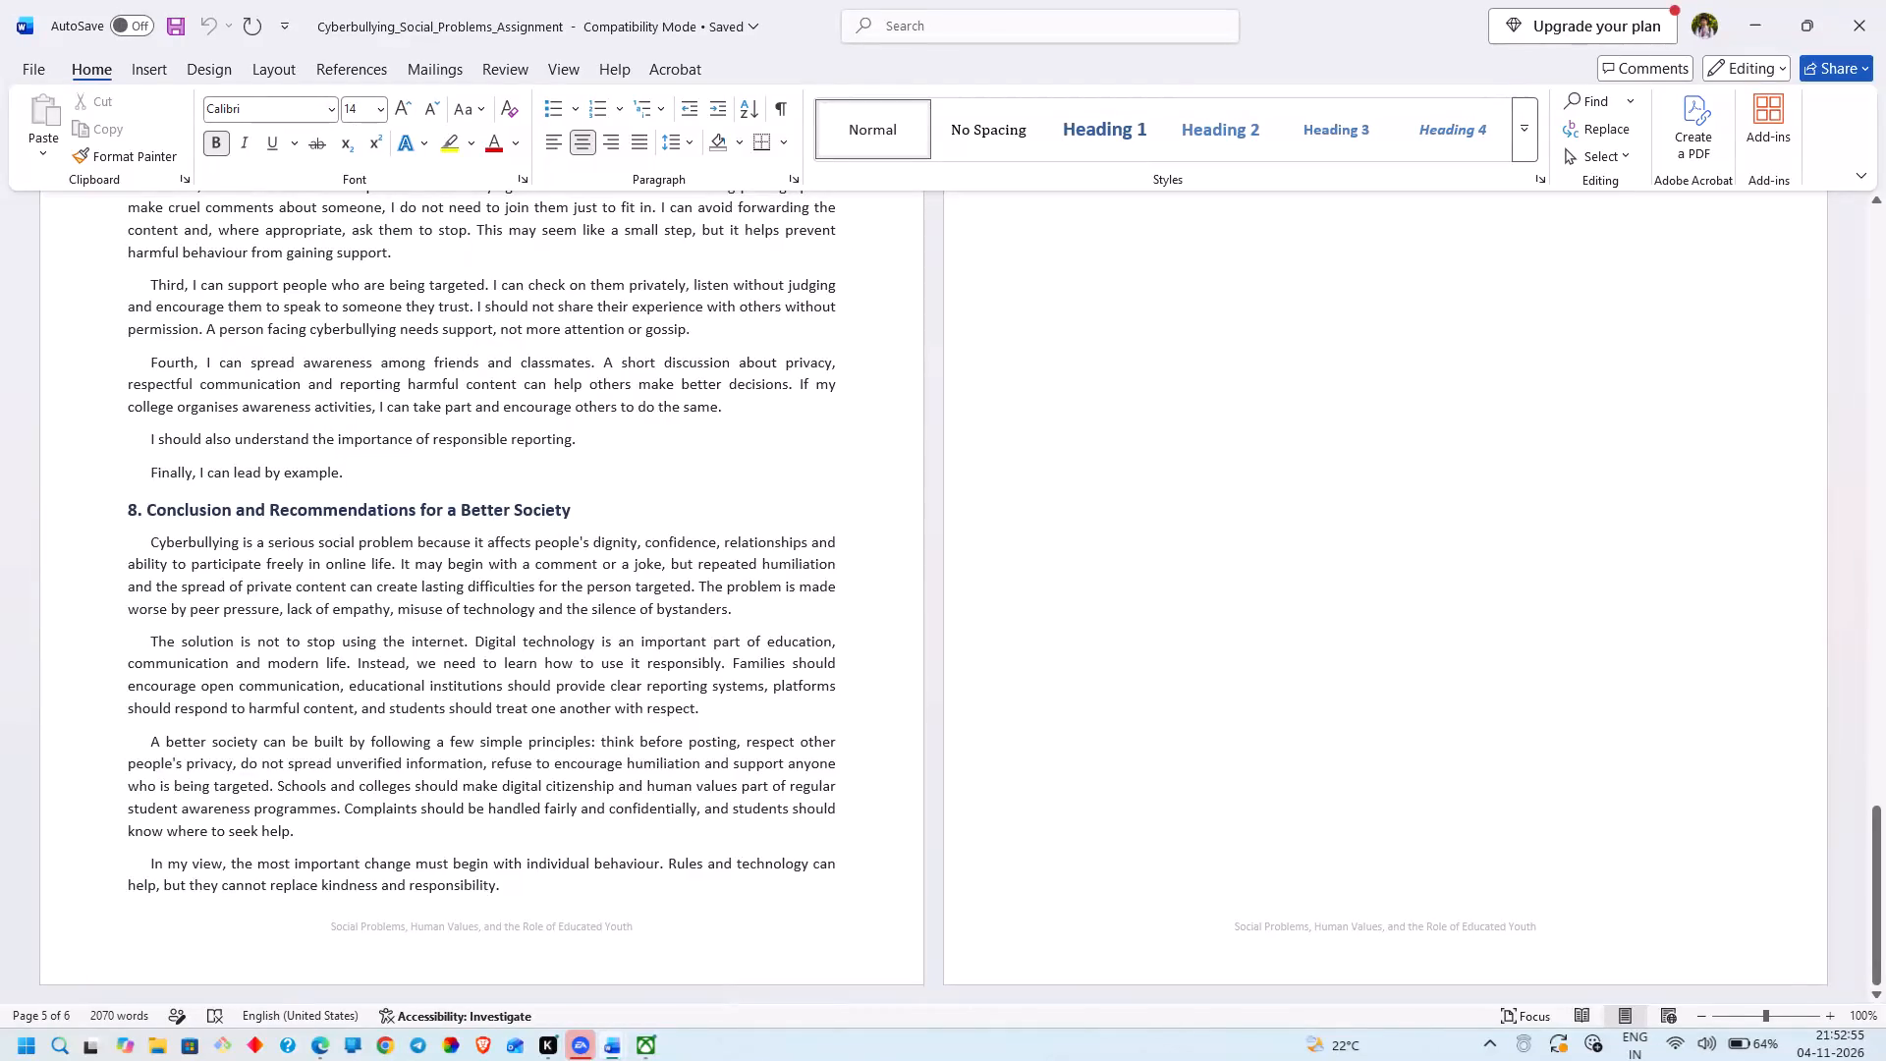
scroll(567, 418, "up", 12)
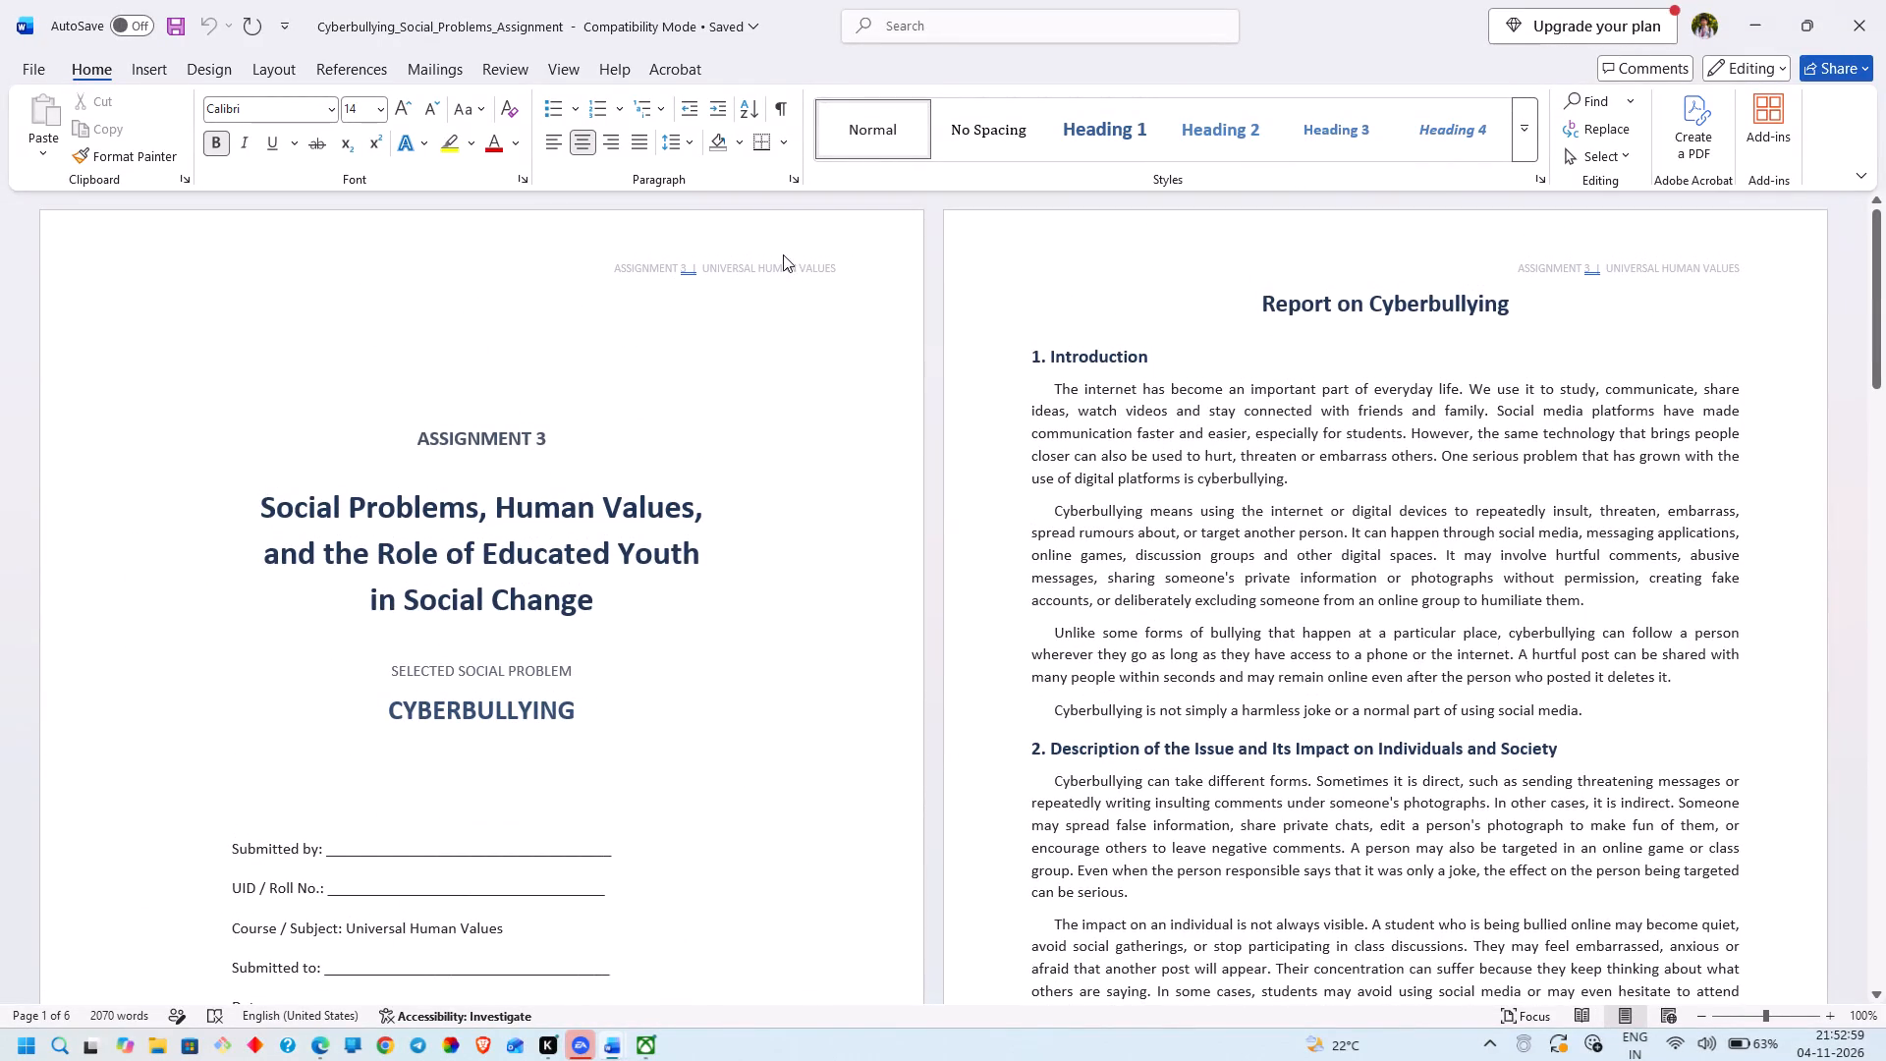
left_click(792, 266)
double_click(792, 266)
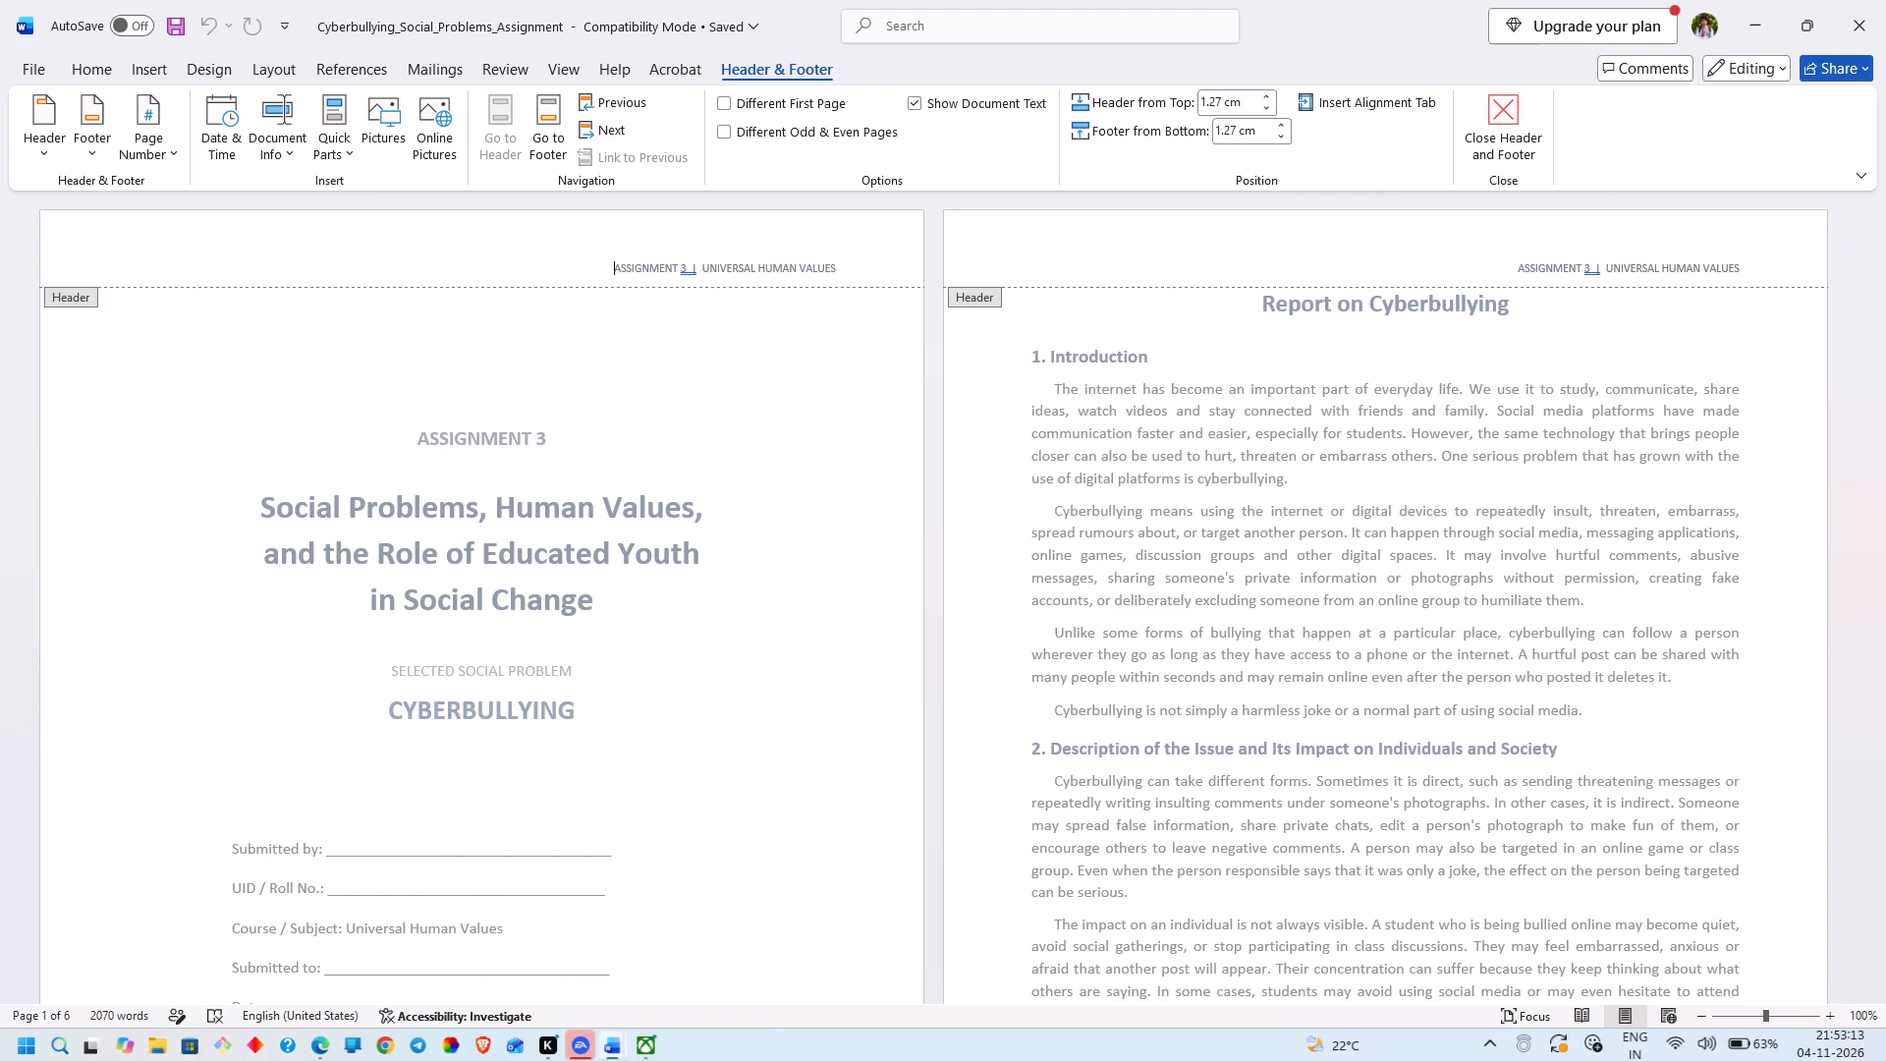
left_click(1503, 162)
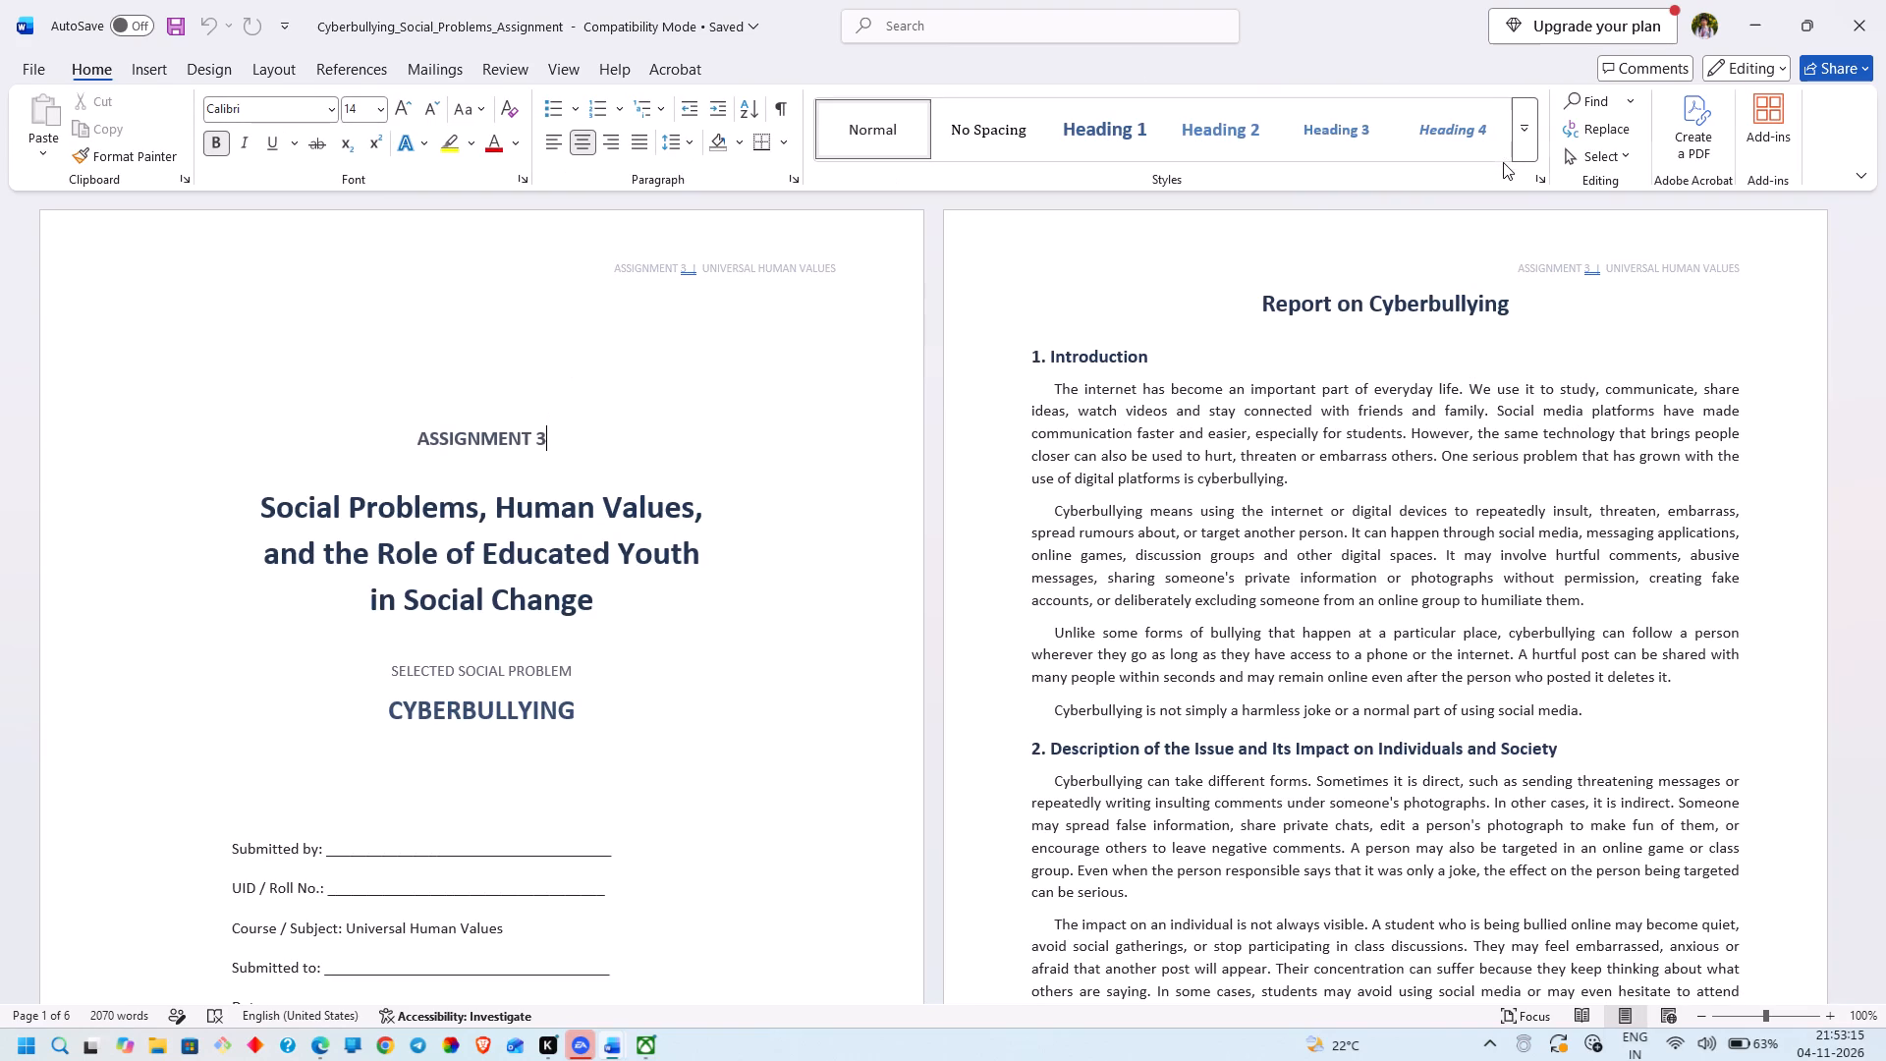
Delete the "ASSIGNMENT 3 | UNIVERSAL HUMAN VALUES" text from the page header.
double_click(804, 264)
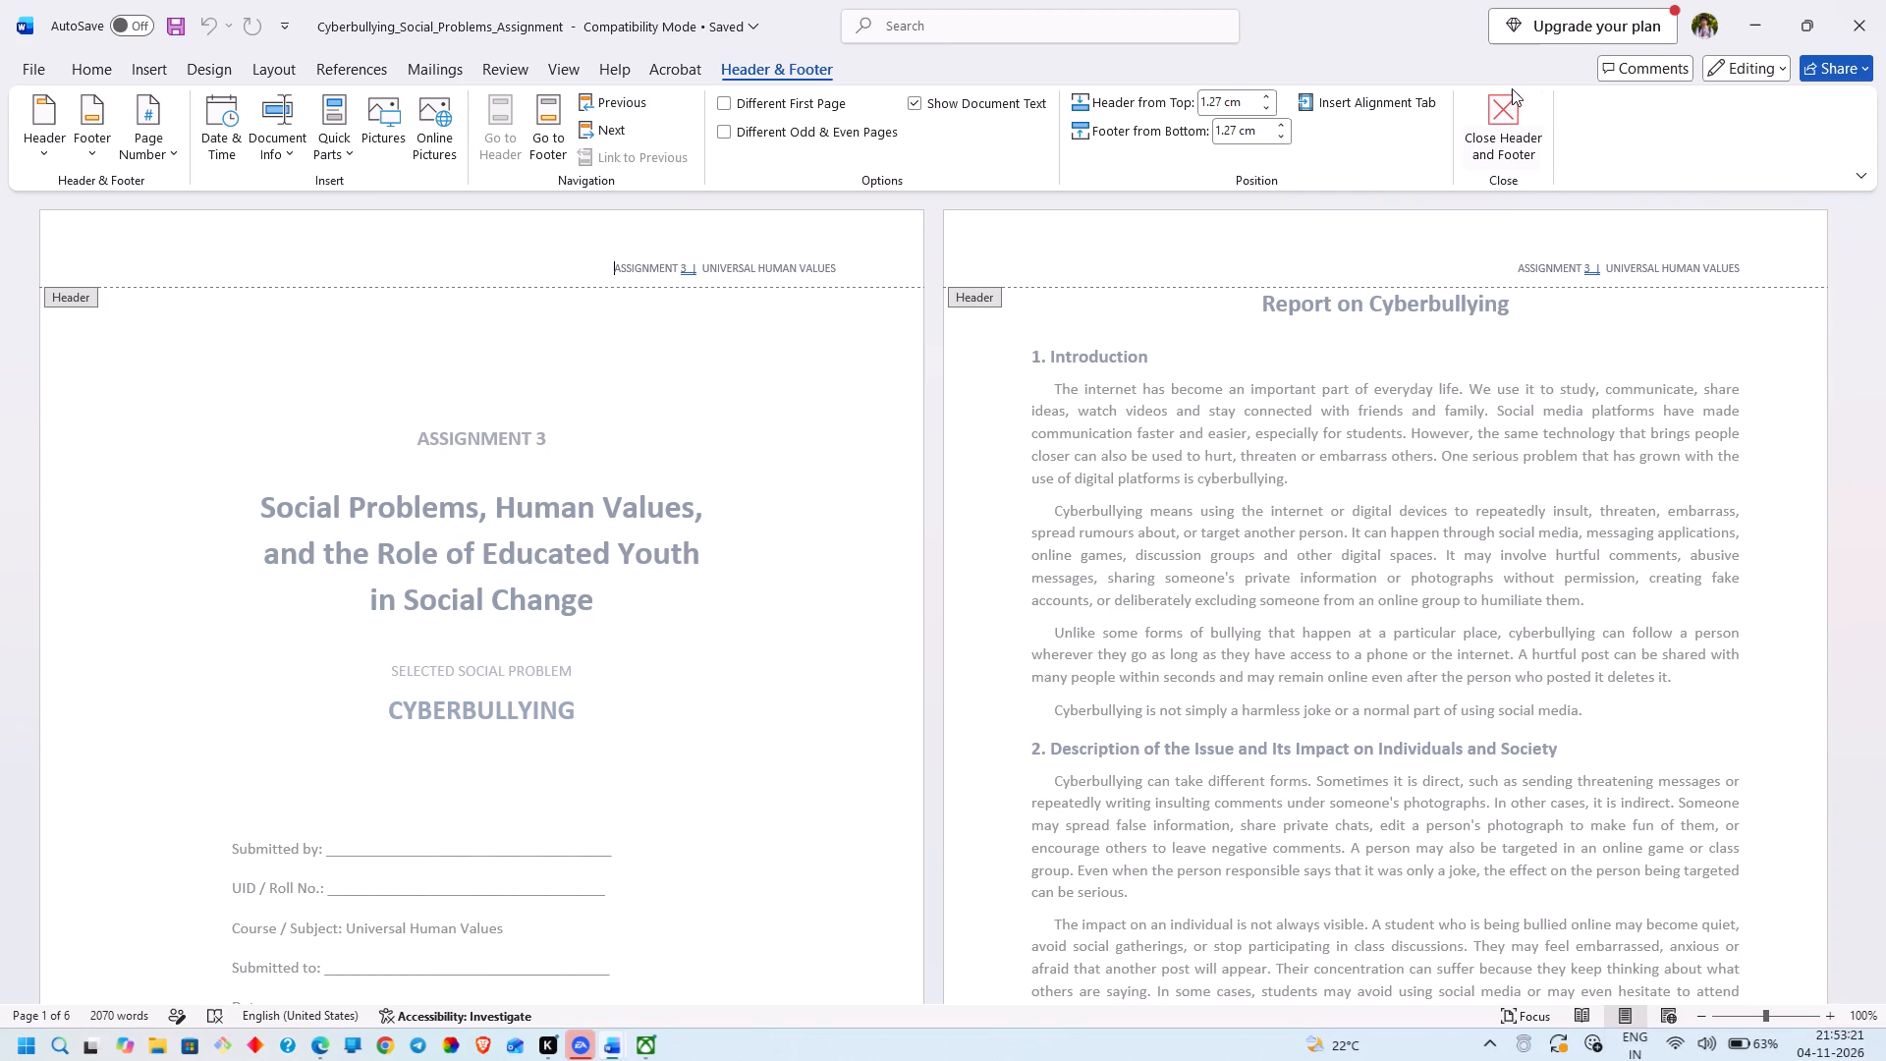
left_click(66, 303)
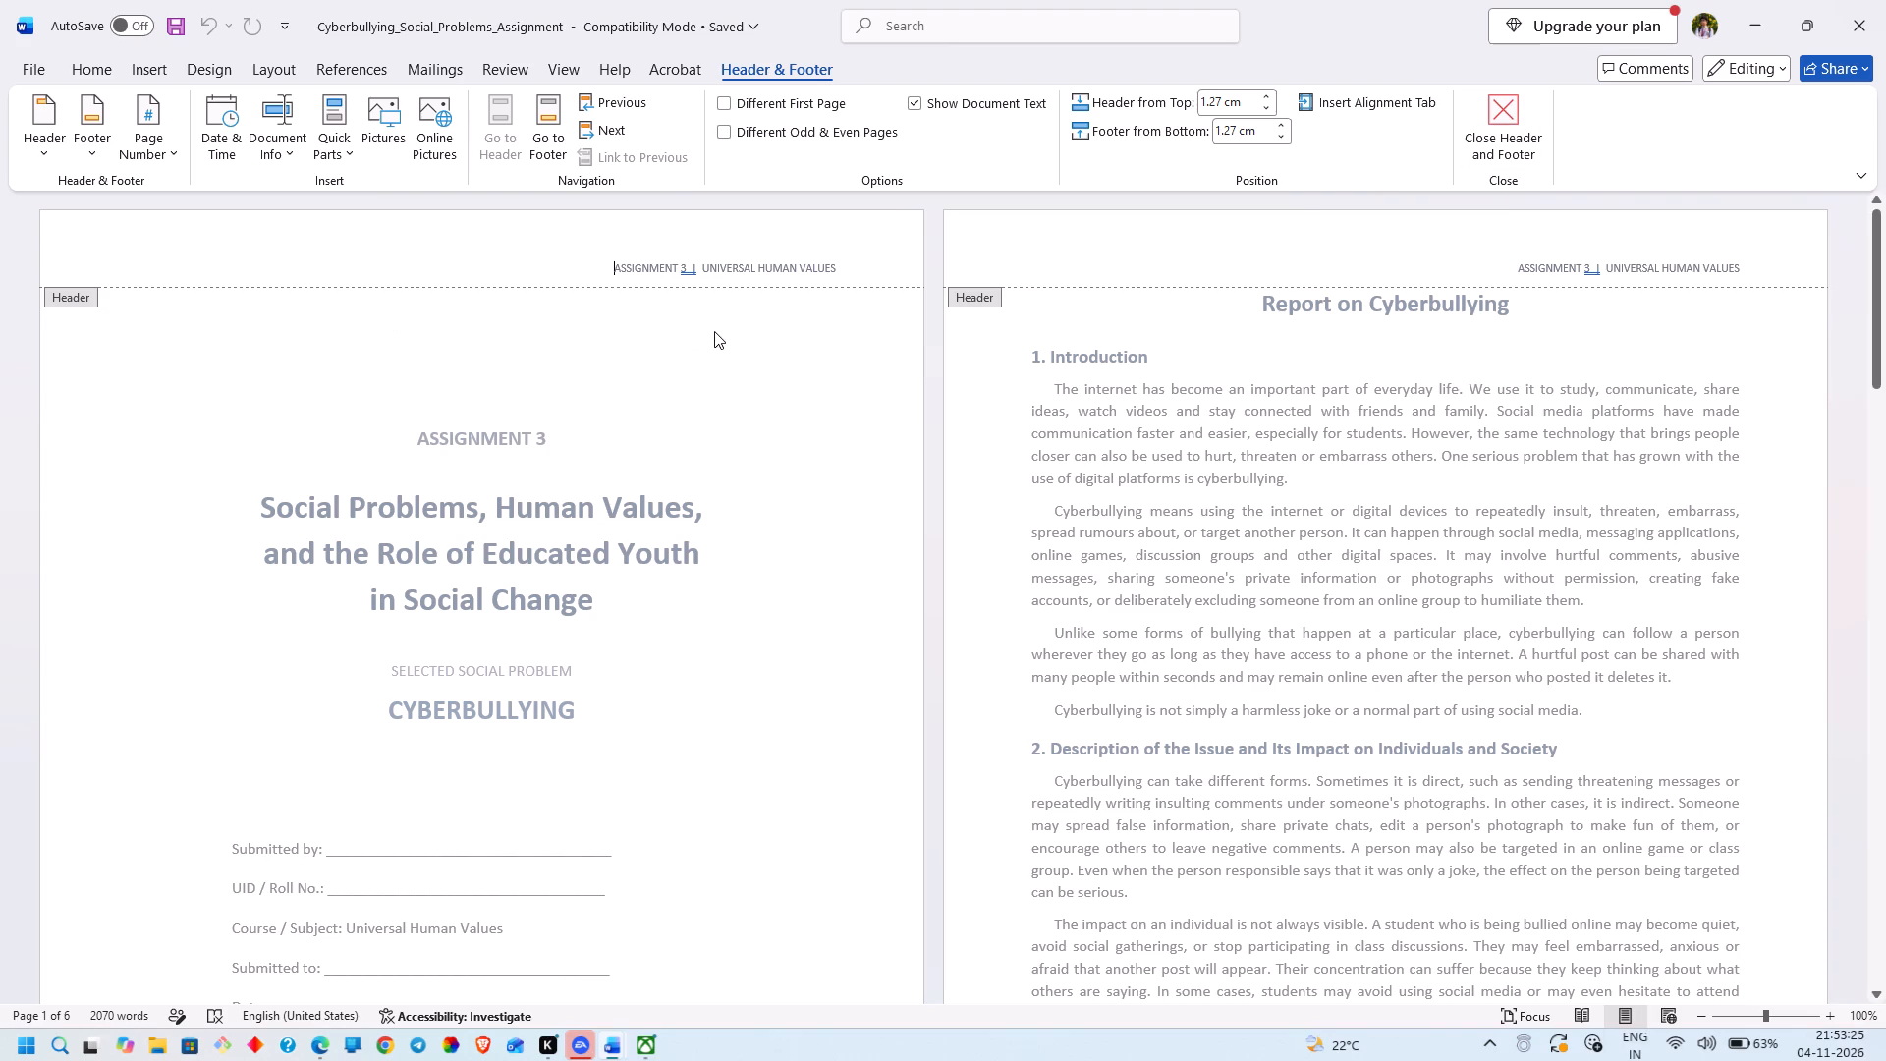
left_click(859, 275)
key("BackSpace")
key("BackSpace")
key("BackSpace")
key("BackSpace")
key("BackSpace")
key("BackSpace")
key("BackSpace")
key("BackSpace")
key("BackSpace")
key("BackSpace")
key("BackSpace")
key("BackSpace")
key("BackSpace")
key("BackSpace")
key("BackSpace")
key("BackSpace")
key("BackSpace")
key("BackSpace")
key("BackSpace")
key("BackSpace")
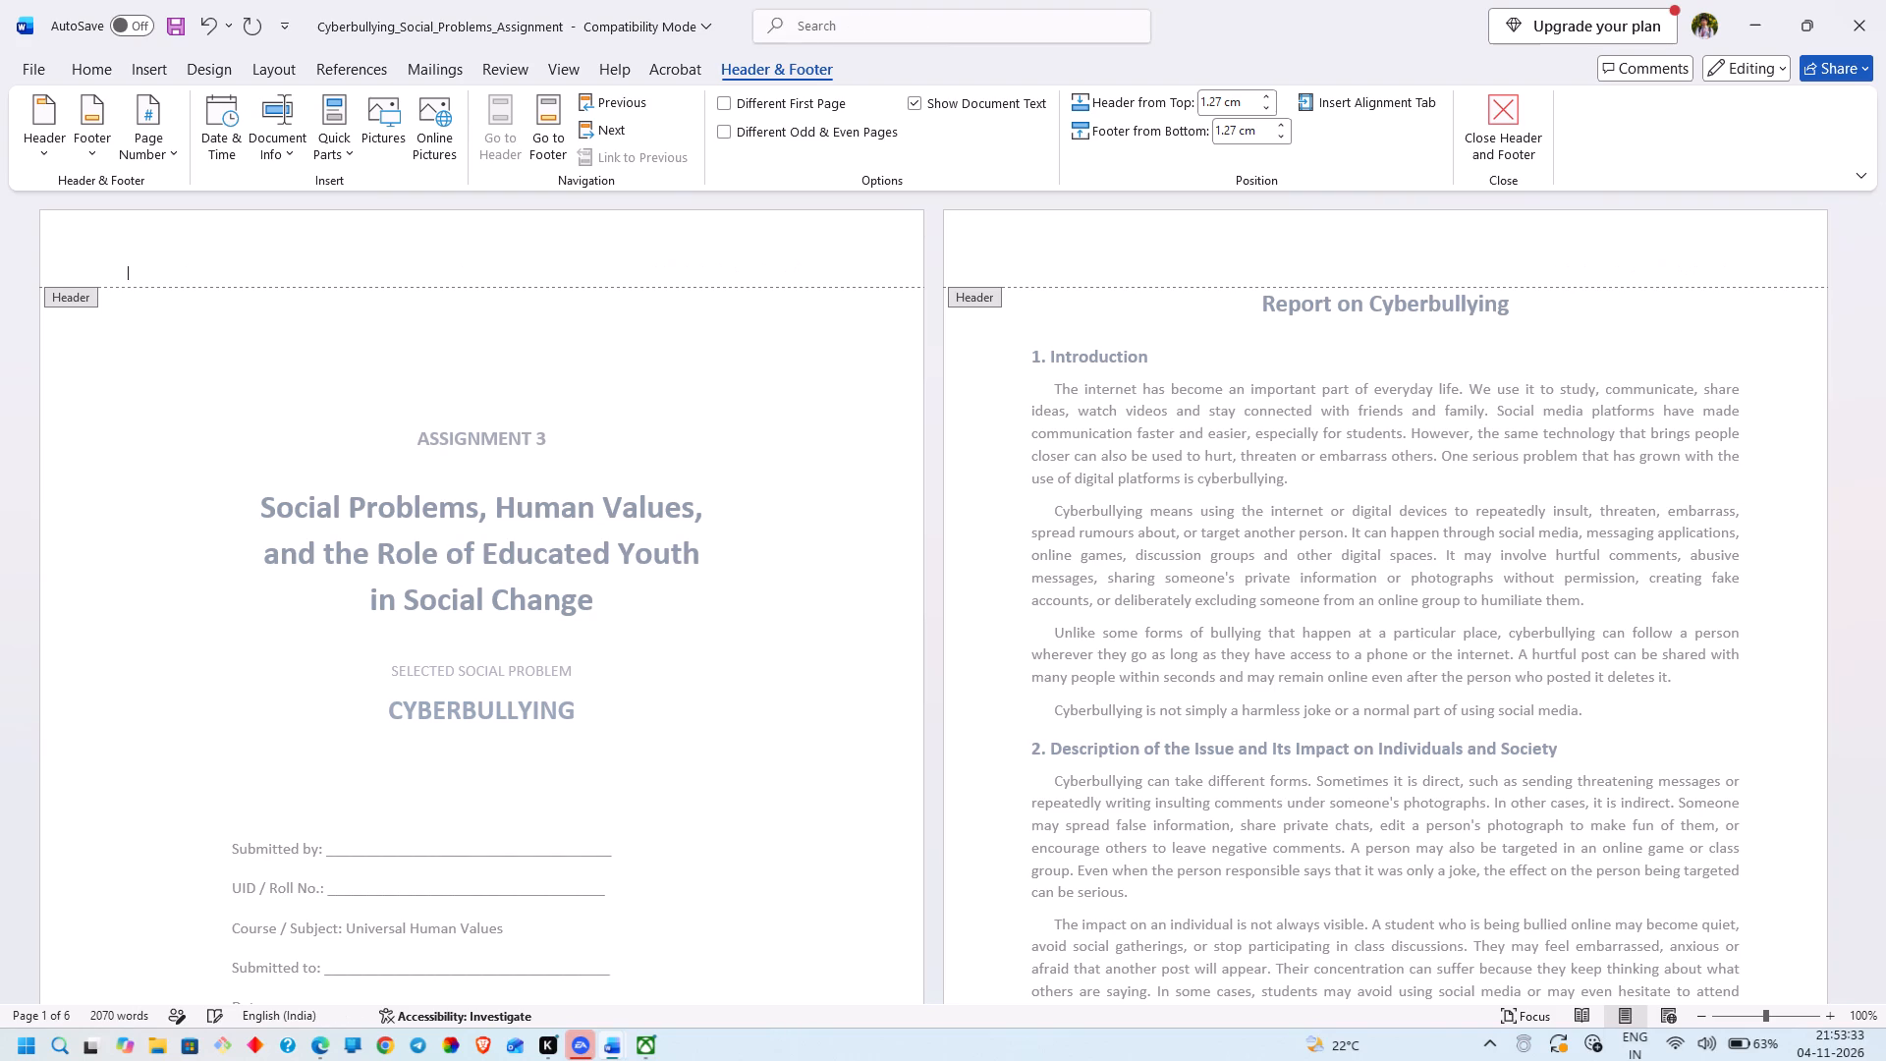
Delete the "Social Problems, Human Values, and the Role of Educated Youth" text from the page footer and leave header and footer editing.
scroll(859, 275, "down", 3)
scroll(859, 275, "up", 1)
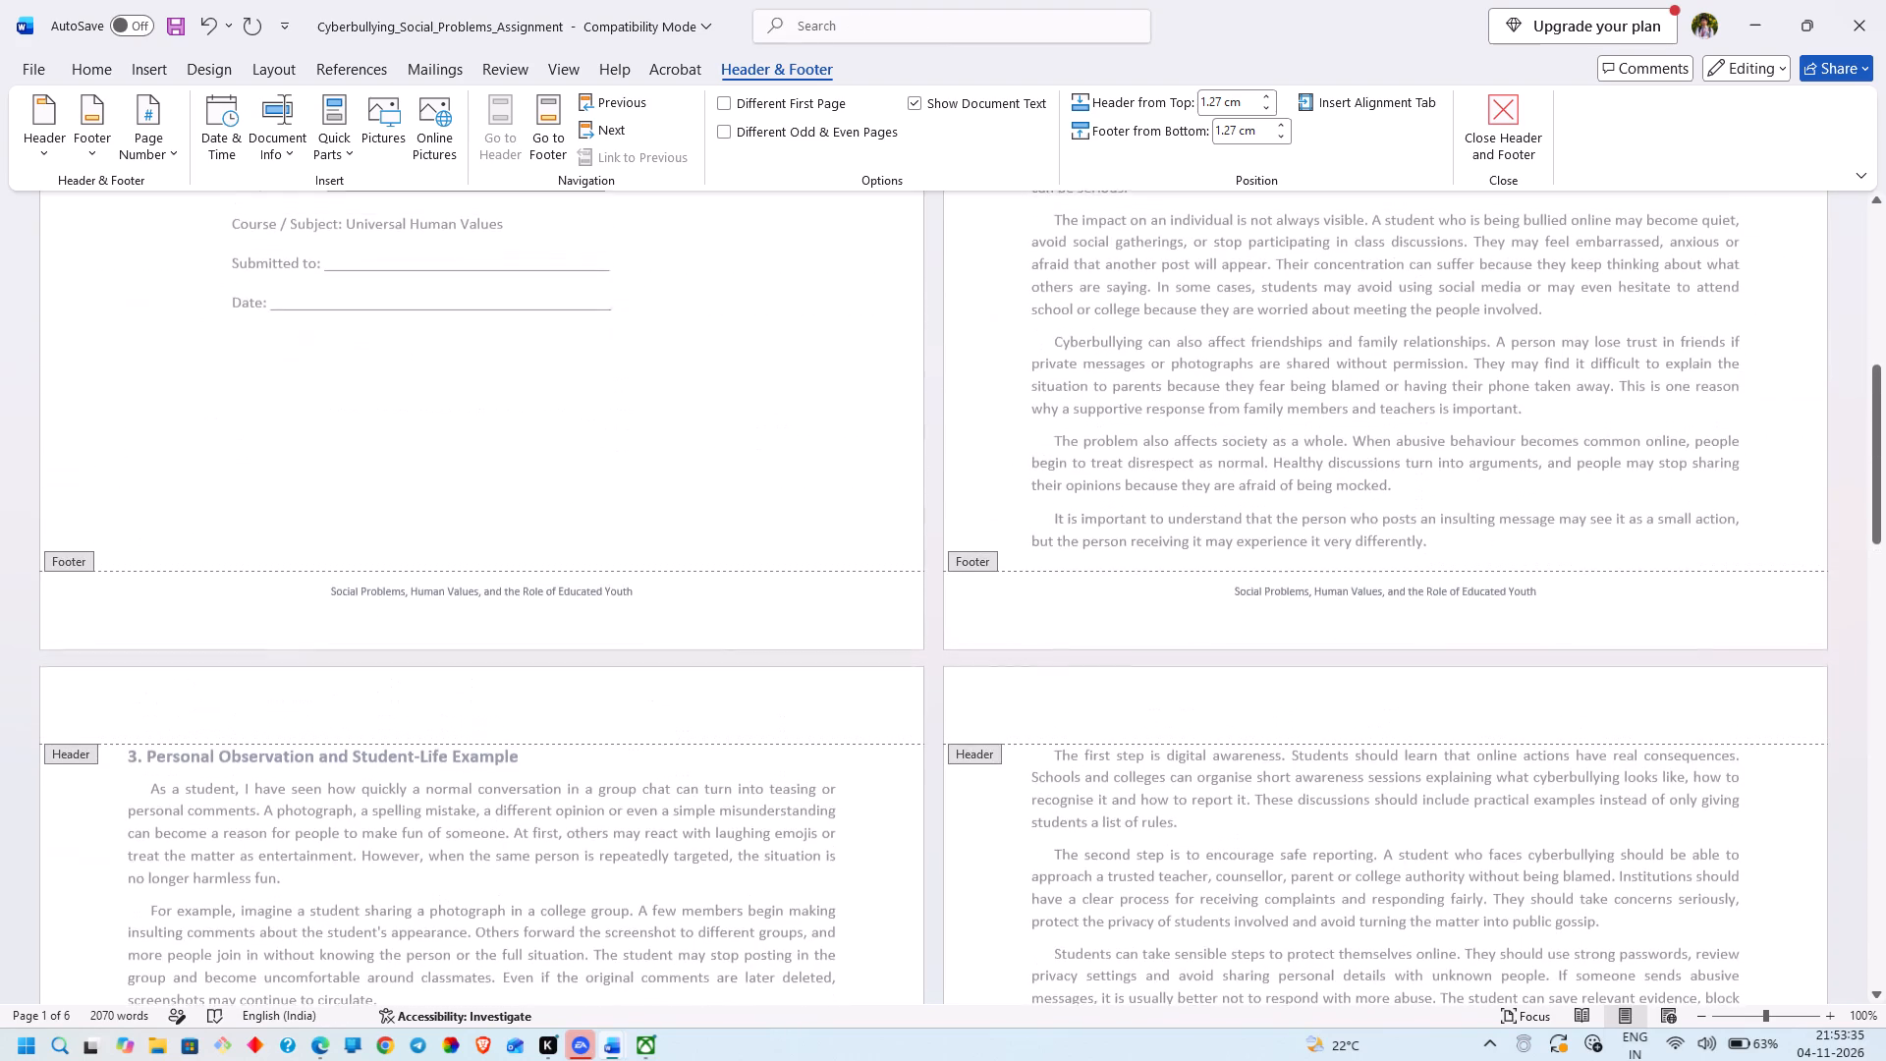
scroll(859, 275, "up", 1)
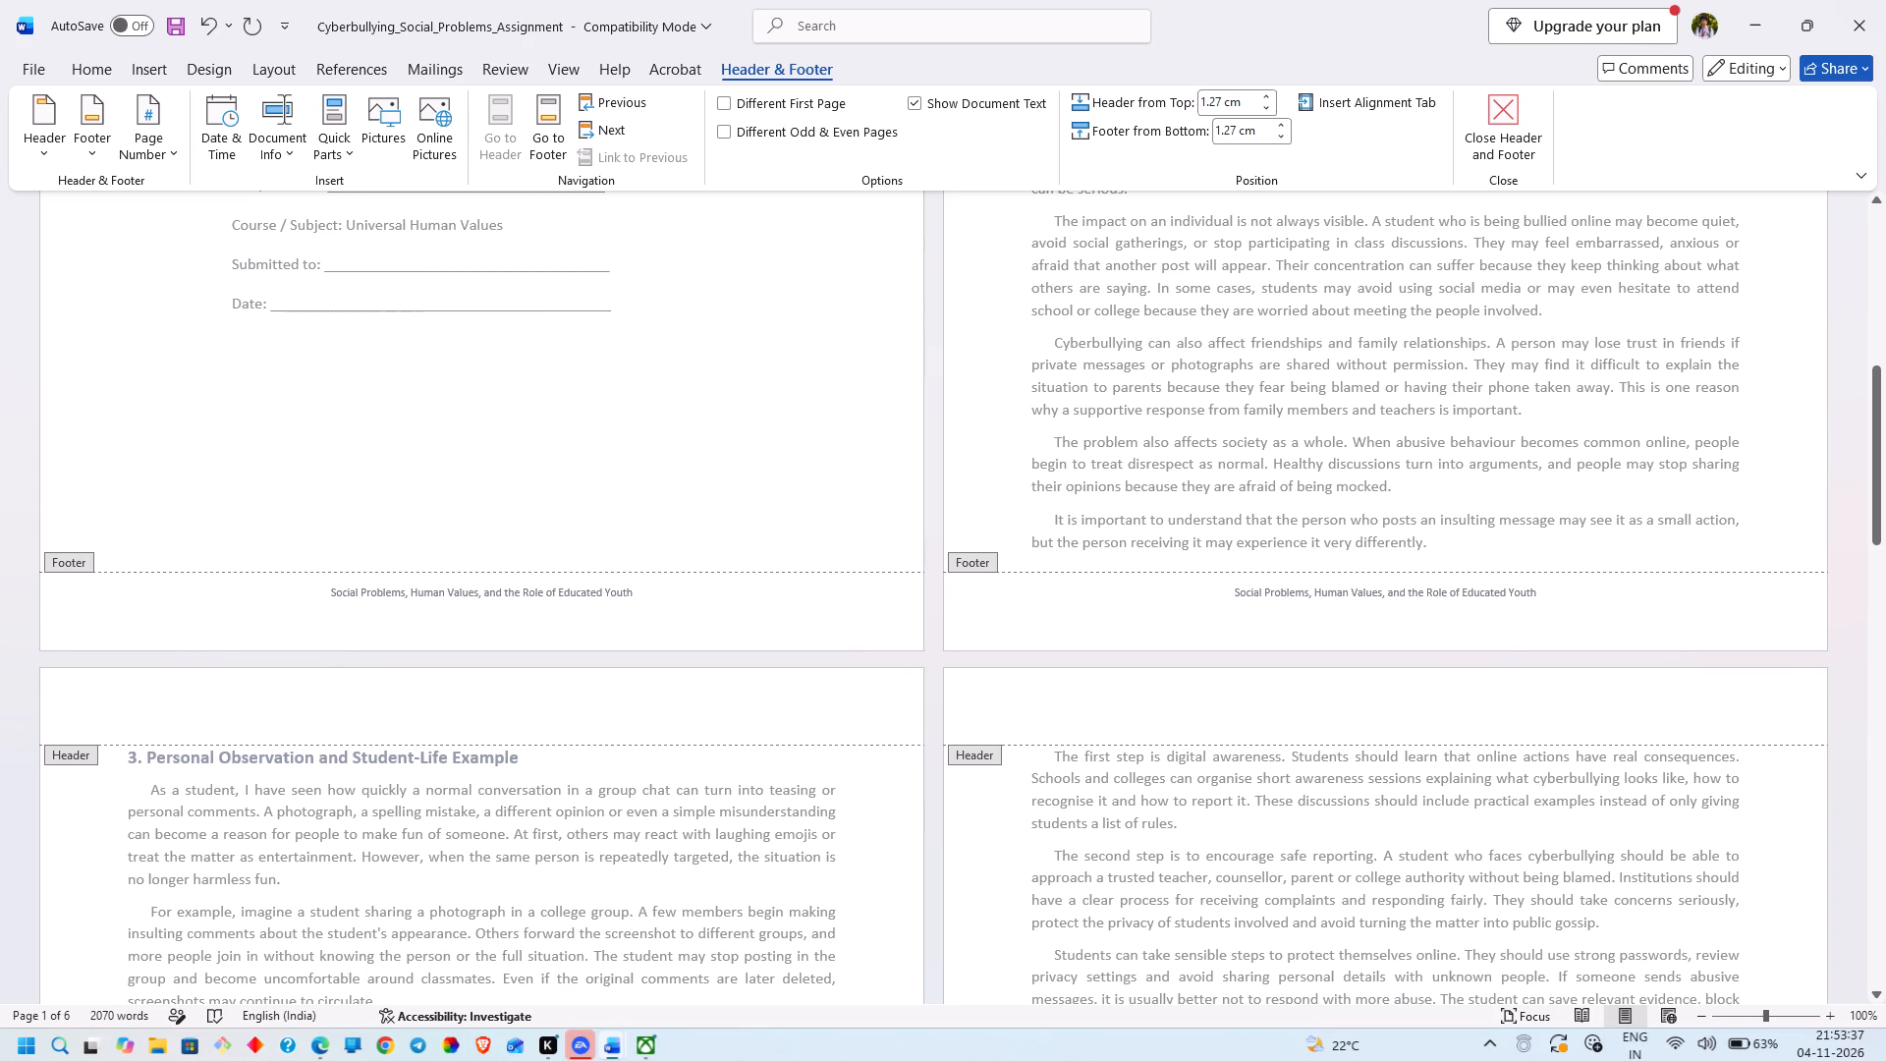
left_click(671, 613)
key("BackSpace")
key("BackSpace")
key("BackSpace")
key("BackSpace")
key("BackSpace")
key("BackSpace")
key("BackSpace")
key("BackSpace")
key("BackSpace")
key("BackSpace")
key("BackSpace")
key("BackSpace")
key("BackSpace")
key("BackSpace")
key("BackSpace")
key("BackSpace")
key("BackSpace")
key("BackSpace")
key("BackSpace")
key("BackSpace")
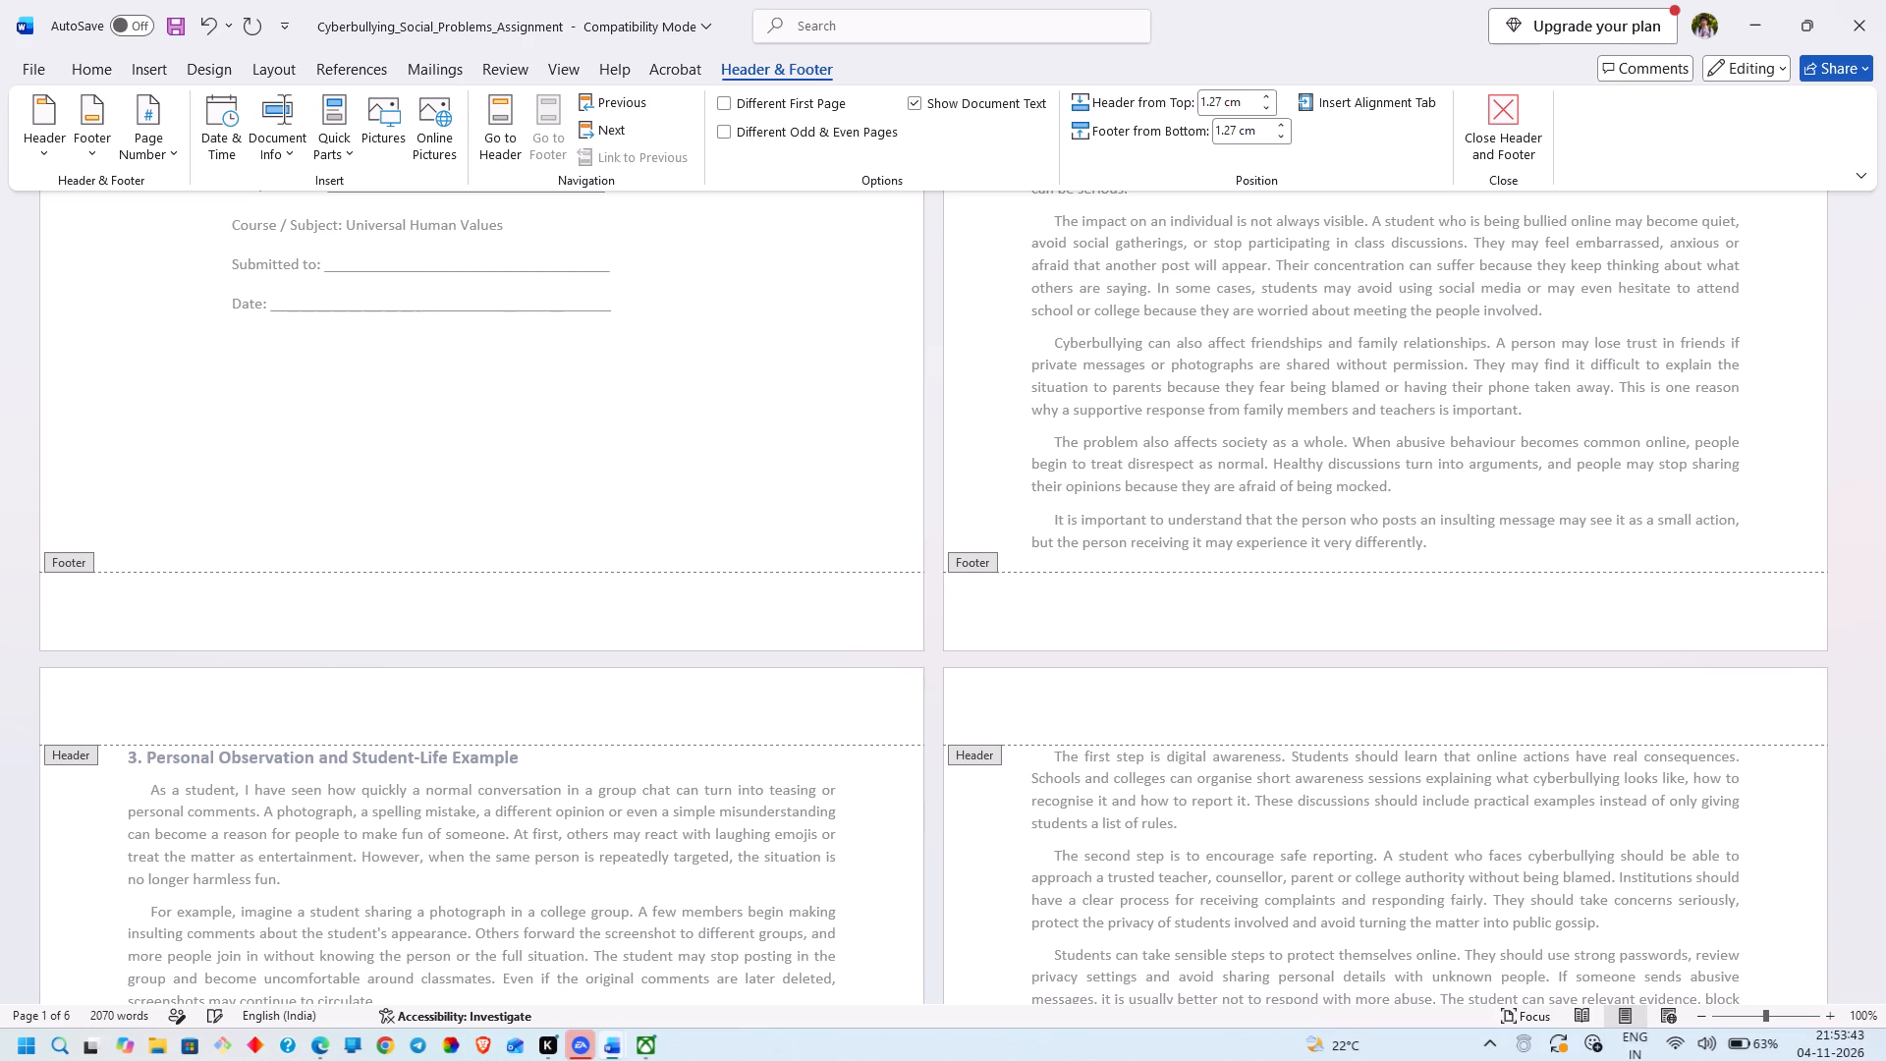
left_click(625, 494)
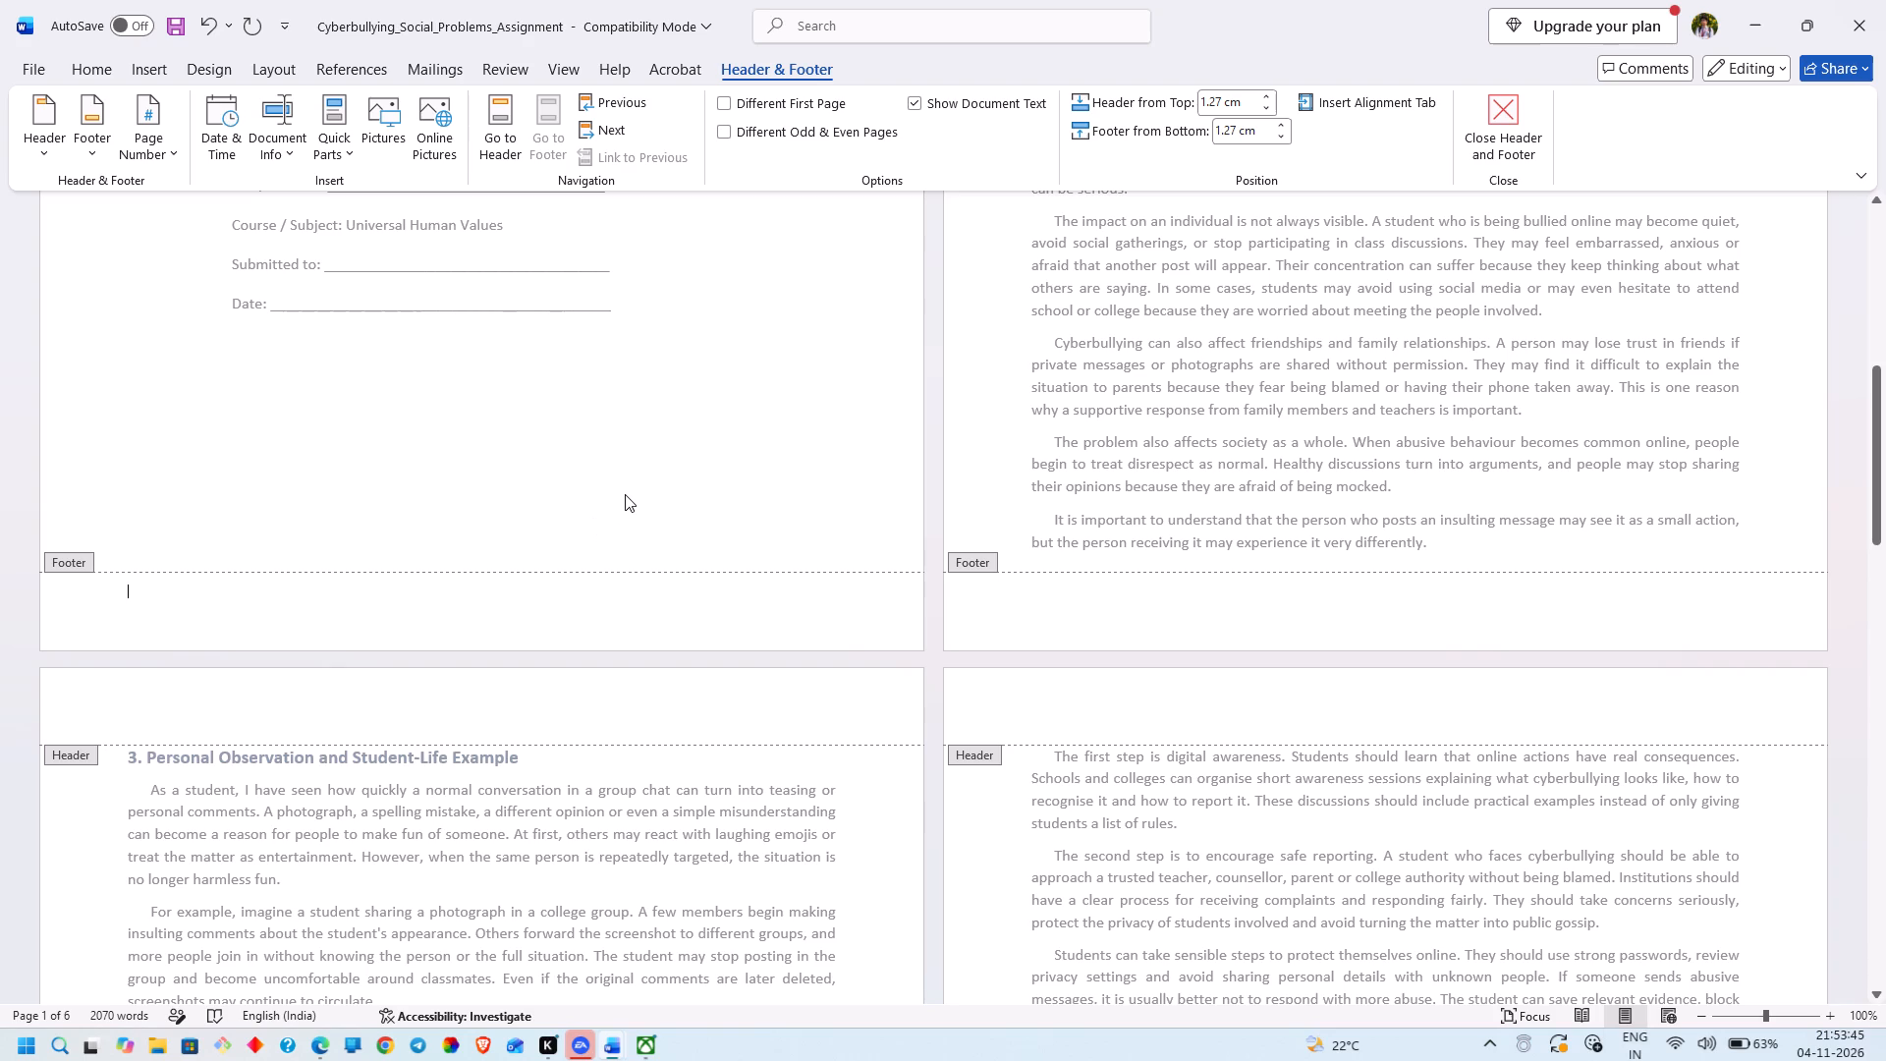
left_click_drag(625, 494, 1503, 140)
left_click(1503, 140)
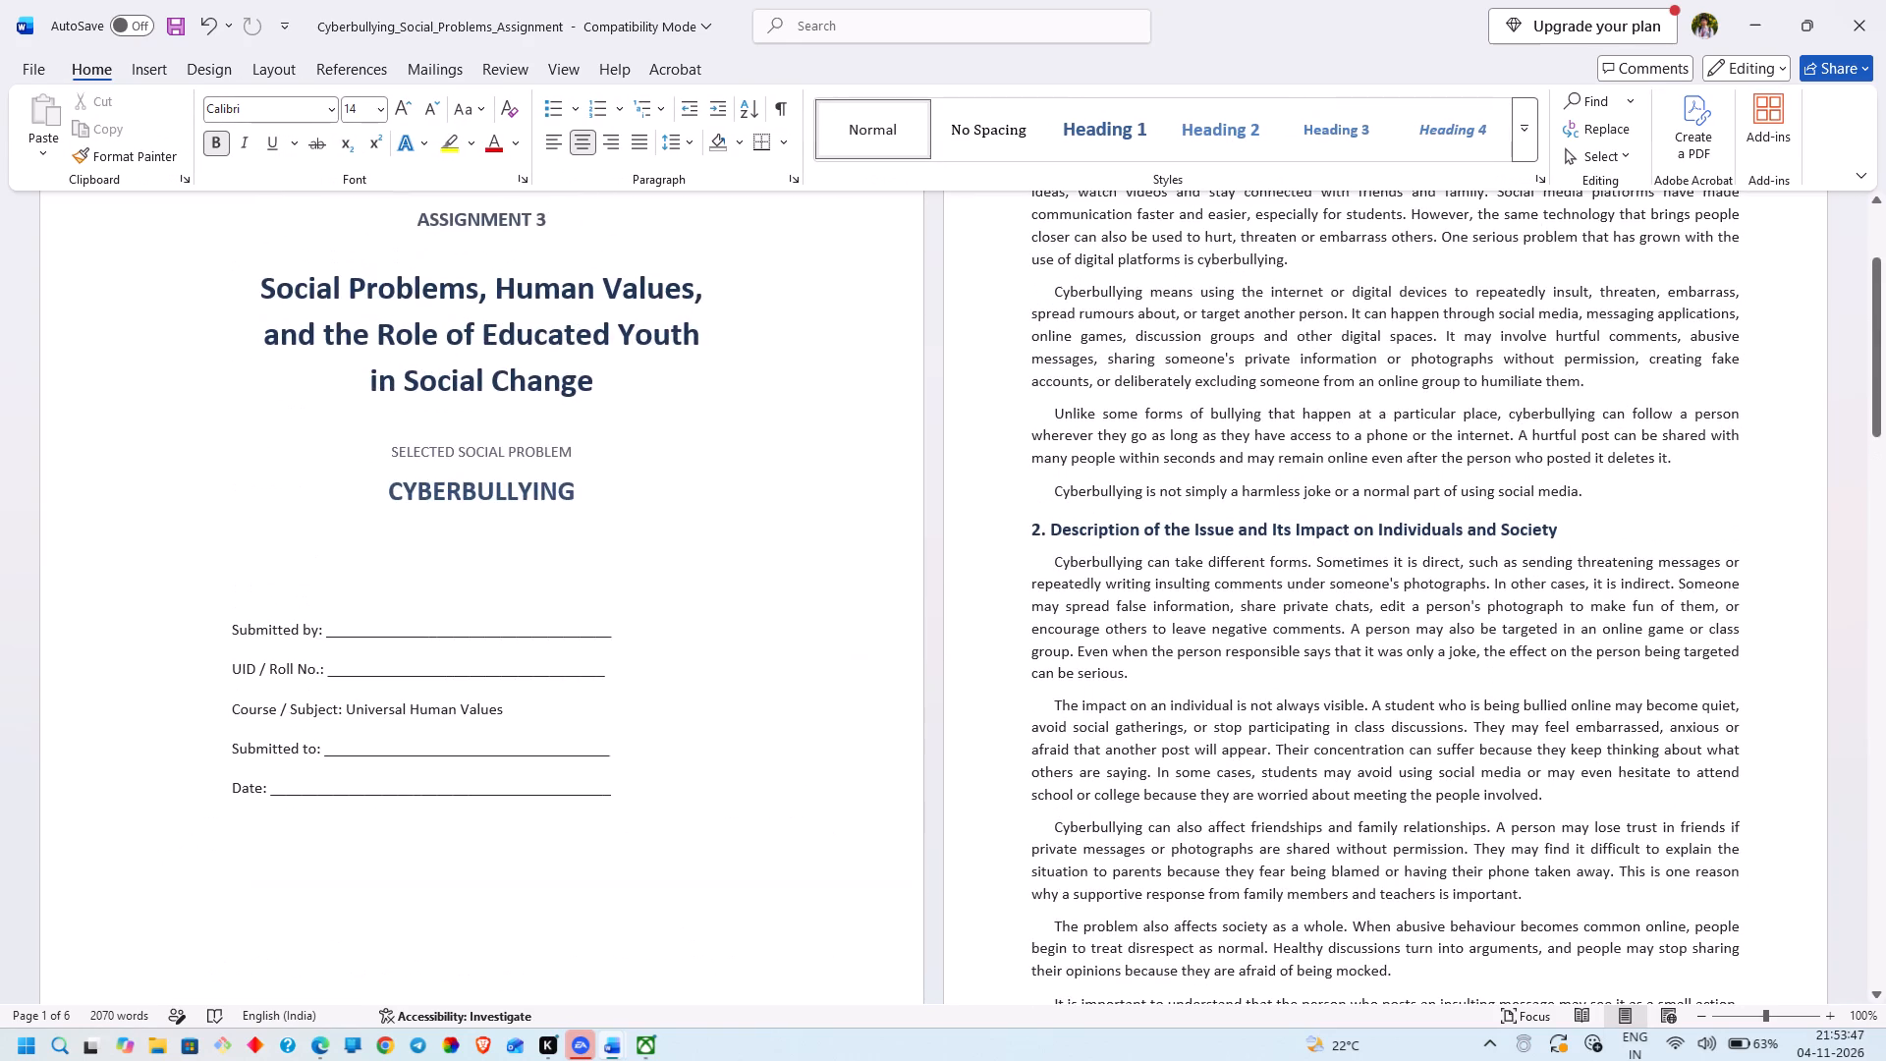
Change the font of all cover page text, from "ASSIGNMENT 3" down to the Date line, to Bernard MT Condensed.
scroll(755, 531, "up", 4)
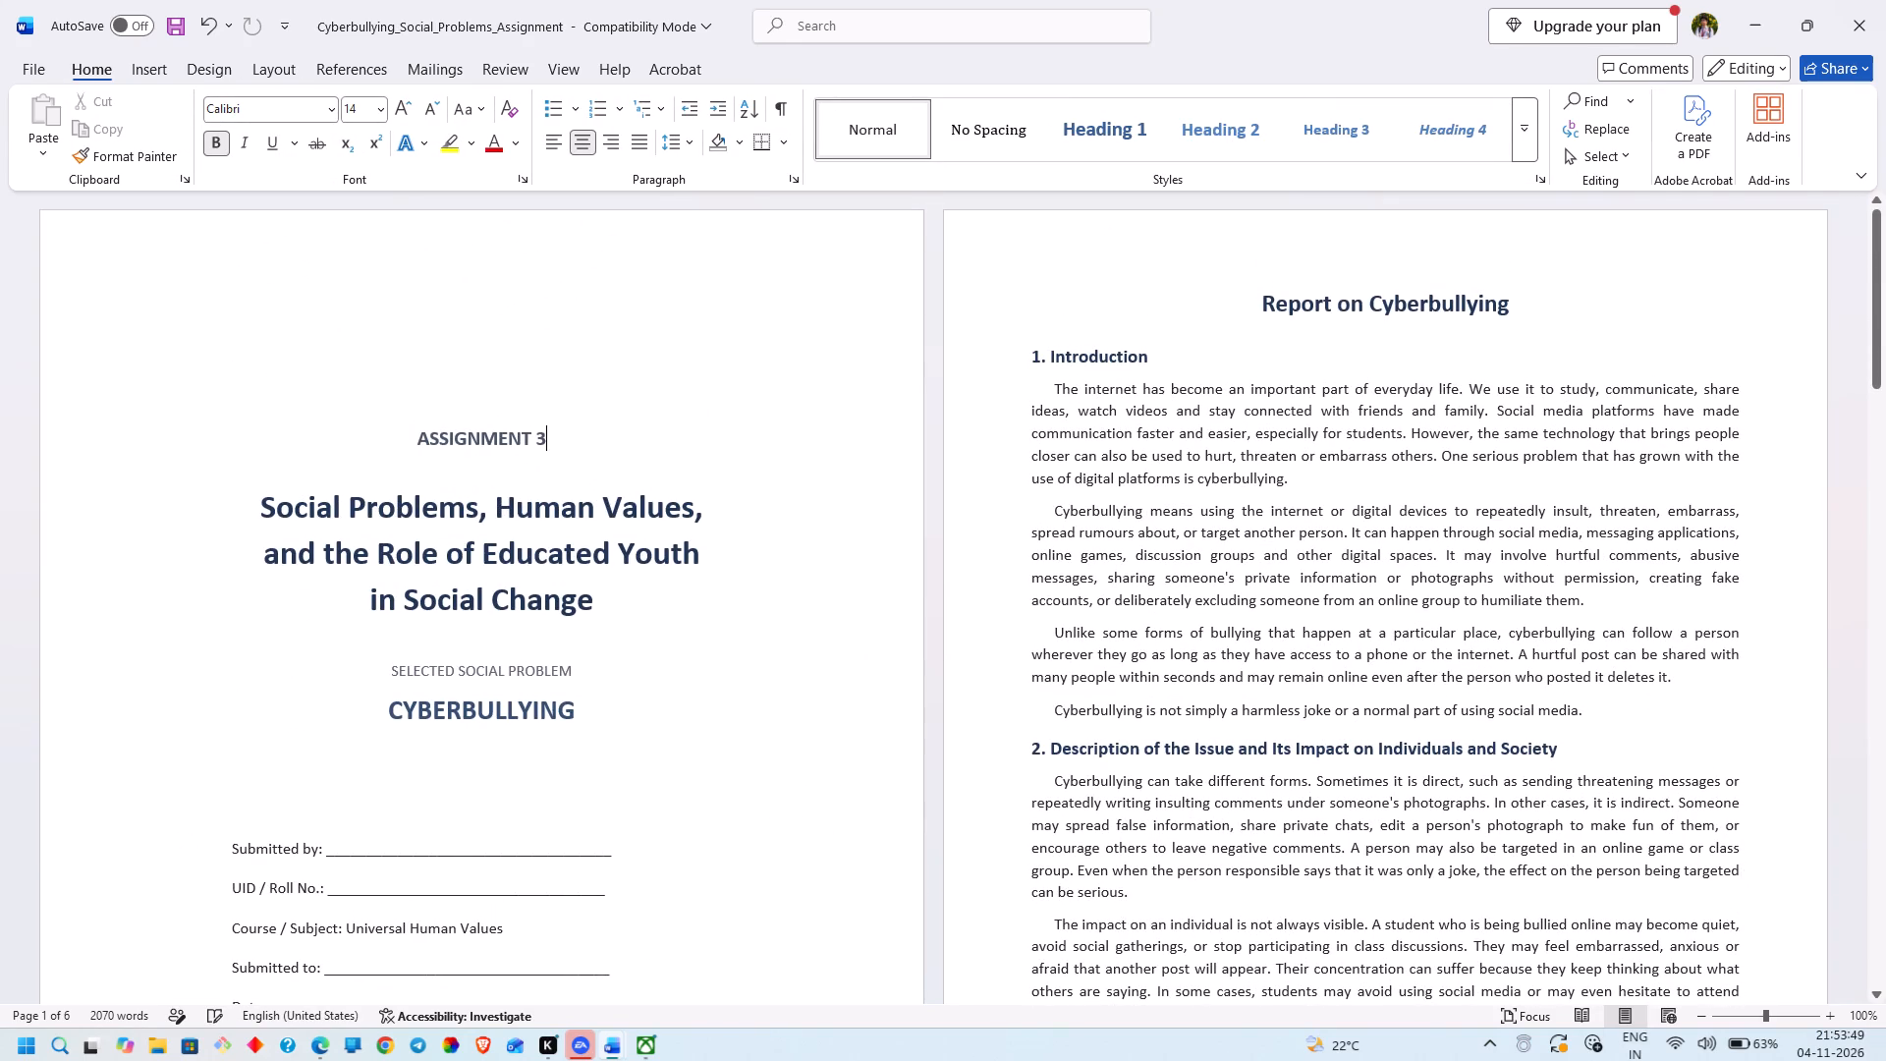
left_click_drag(407, 435, 458, 454)
left_click_drag(458, 454, 458, 444)
left_click_drag(416, 435, 463, 437)
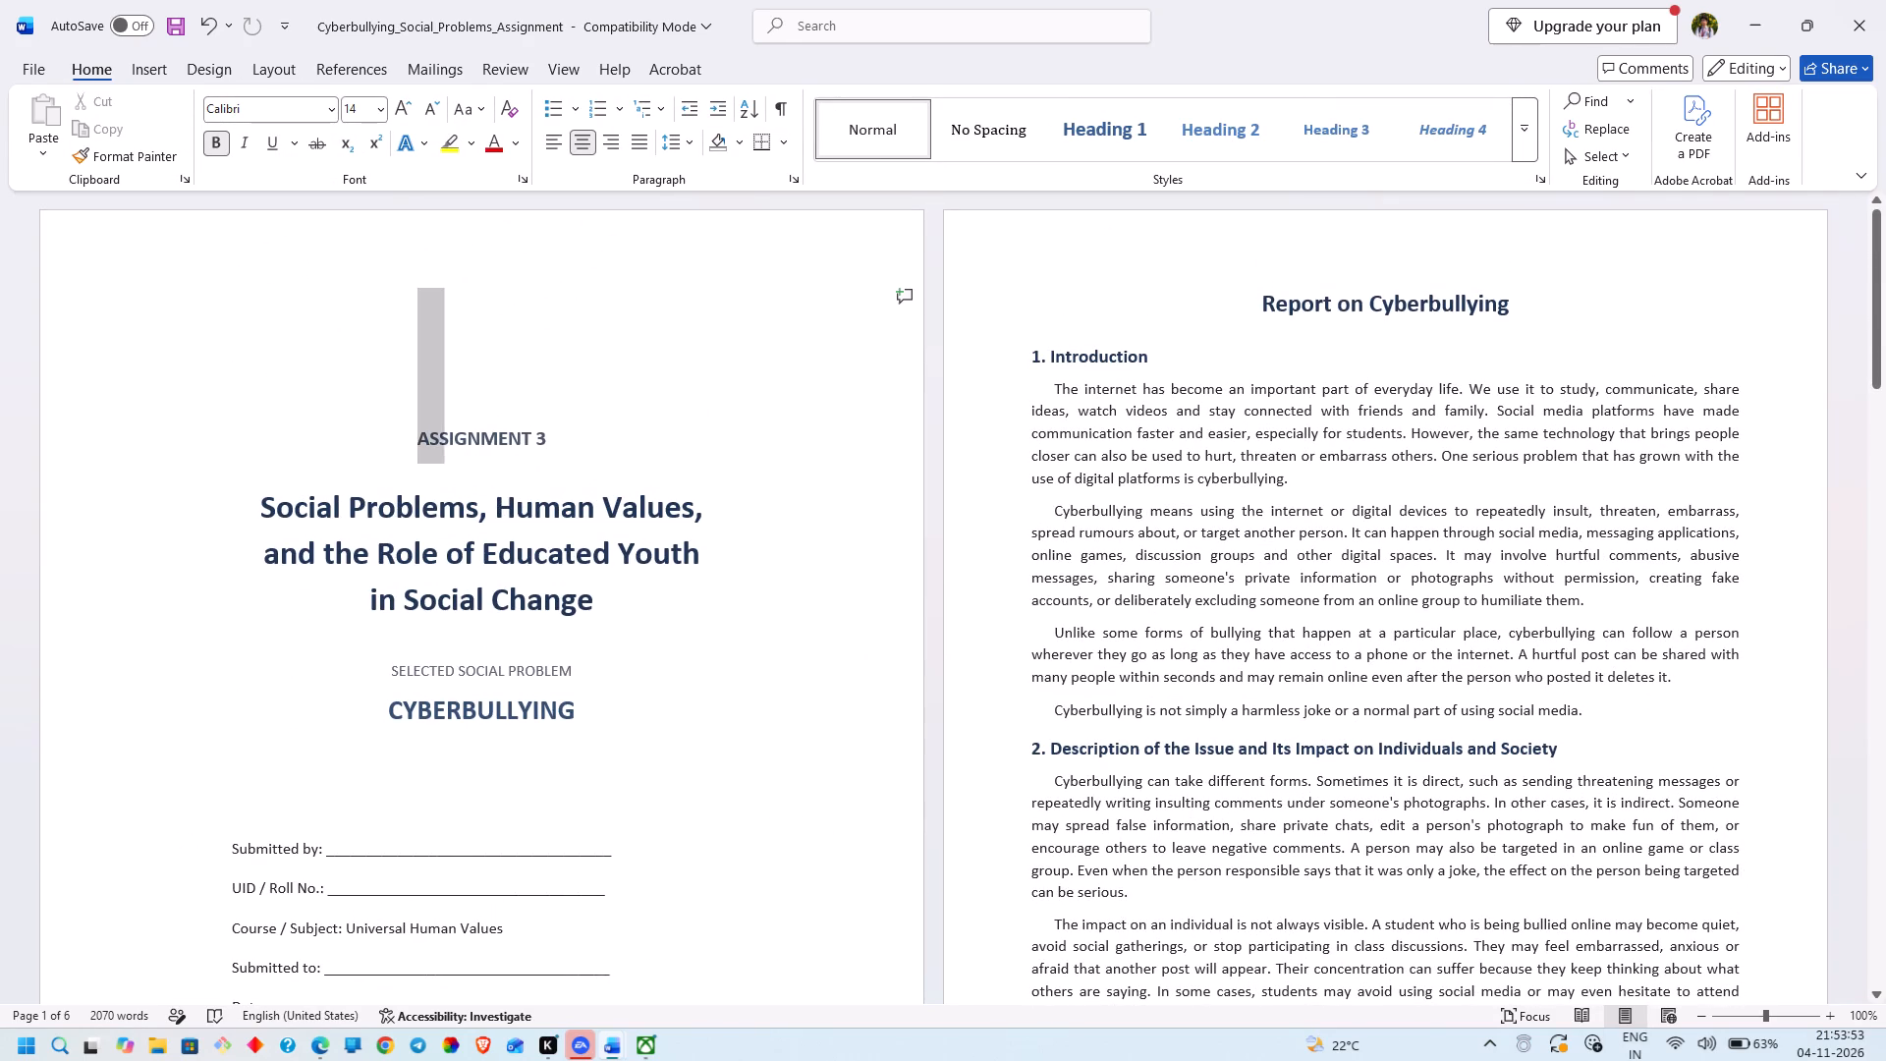
left_click_drag(463, 437, 928, 827)
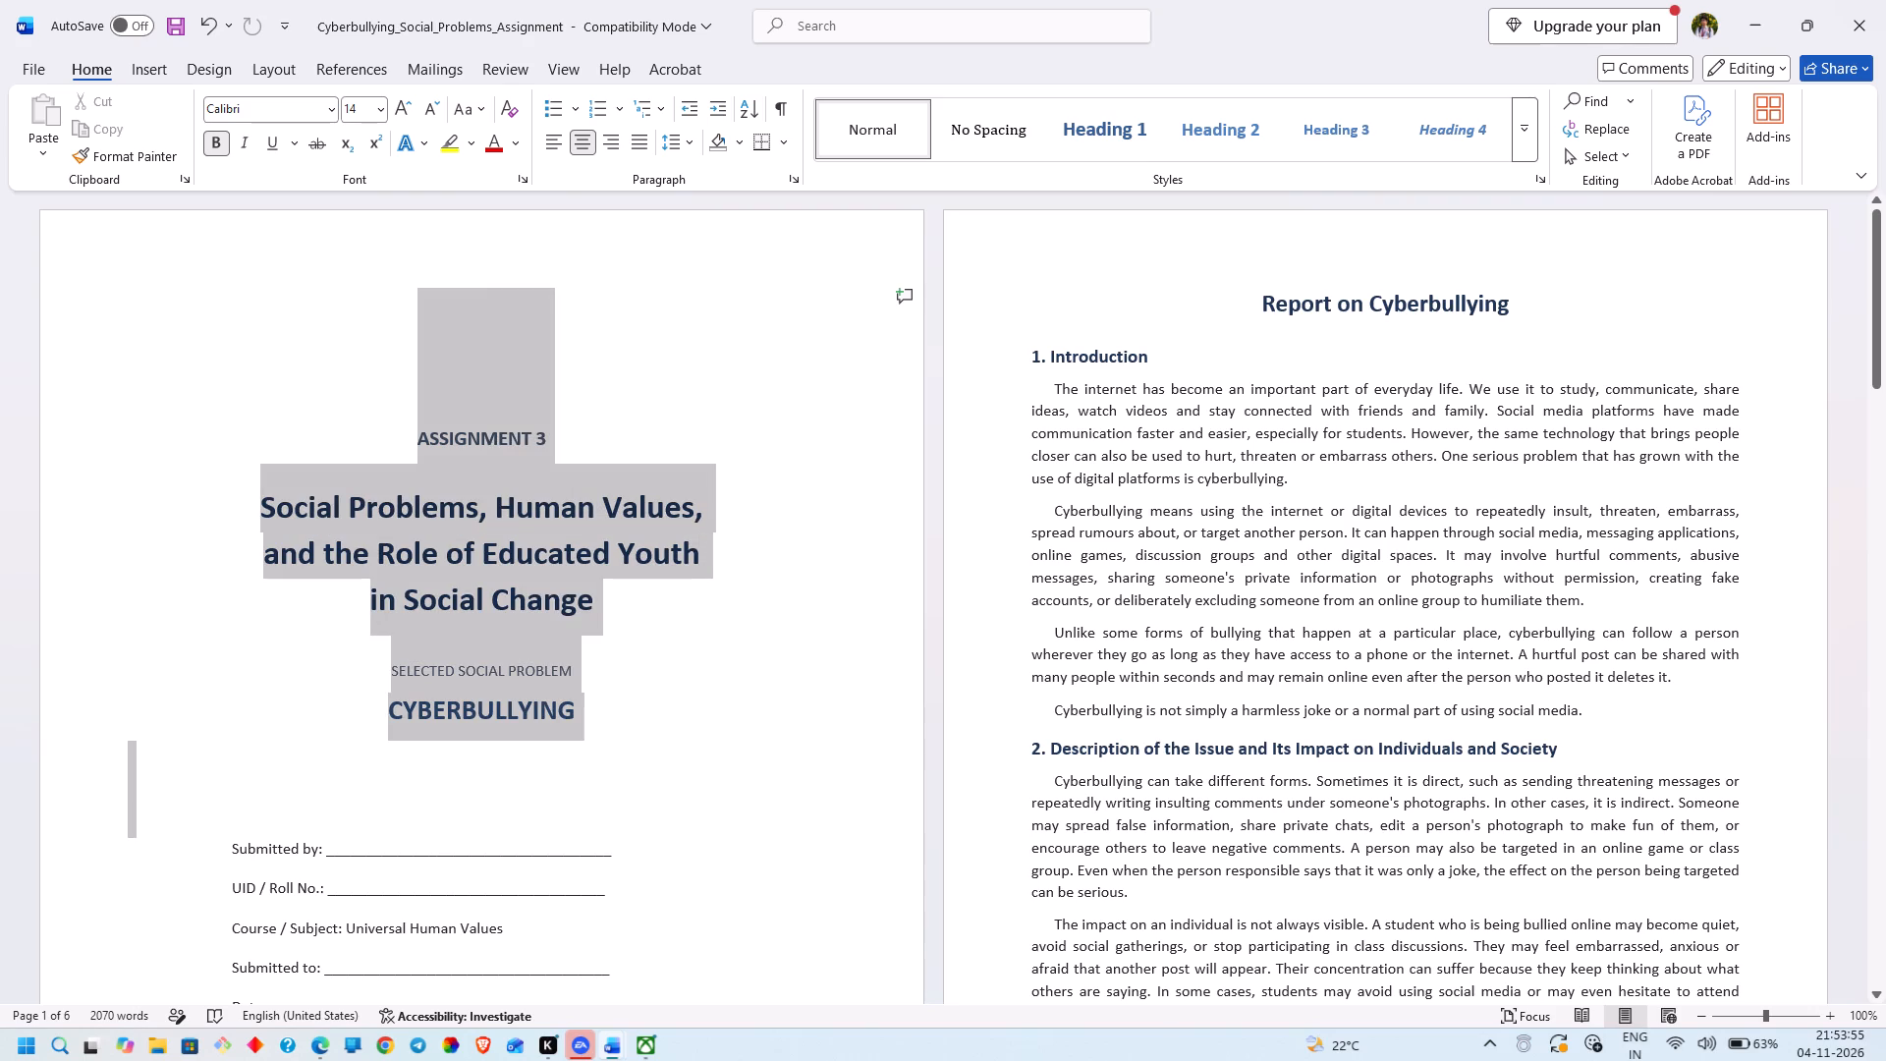
left_click_drag(928, 827, 709, 530)
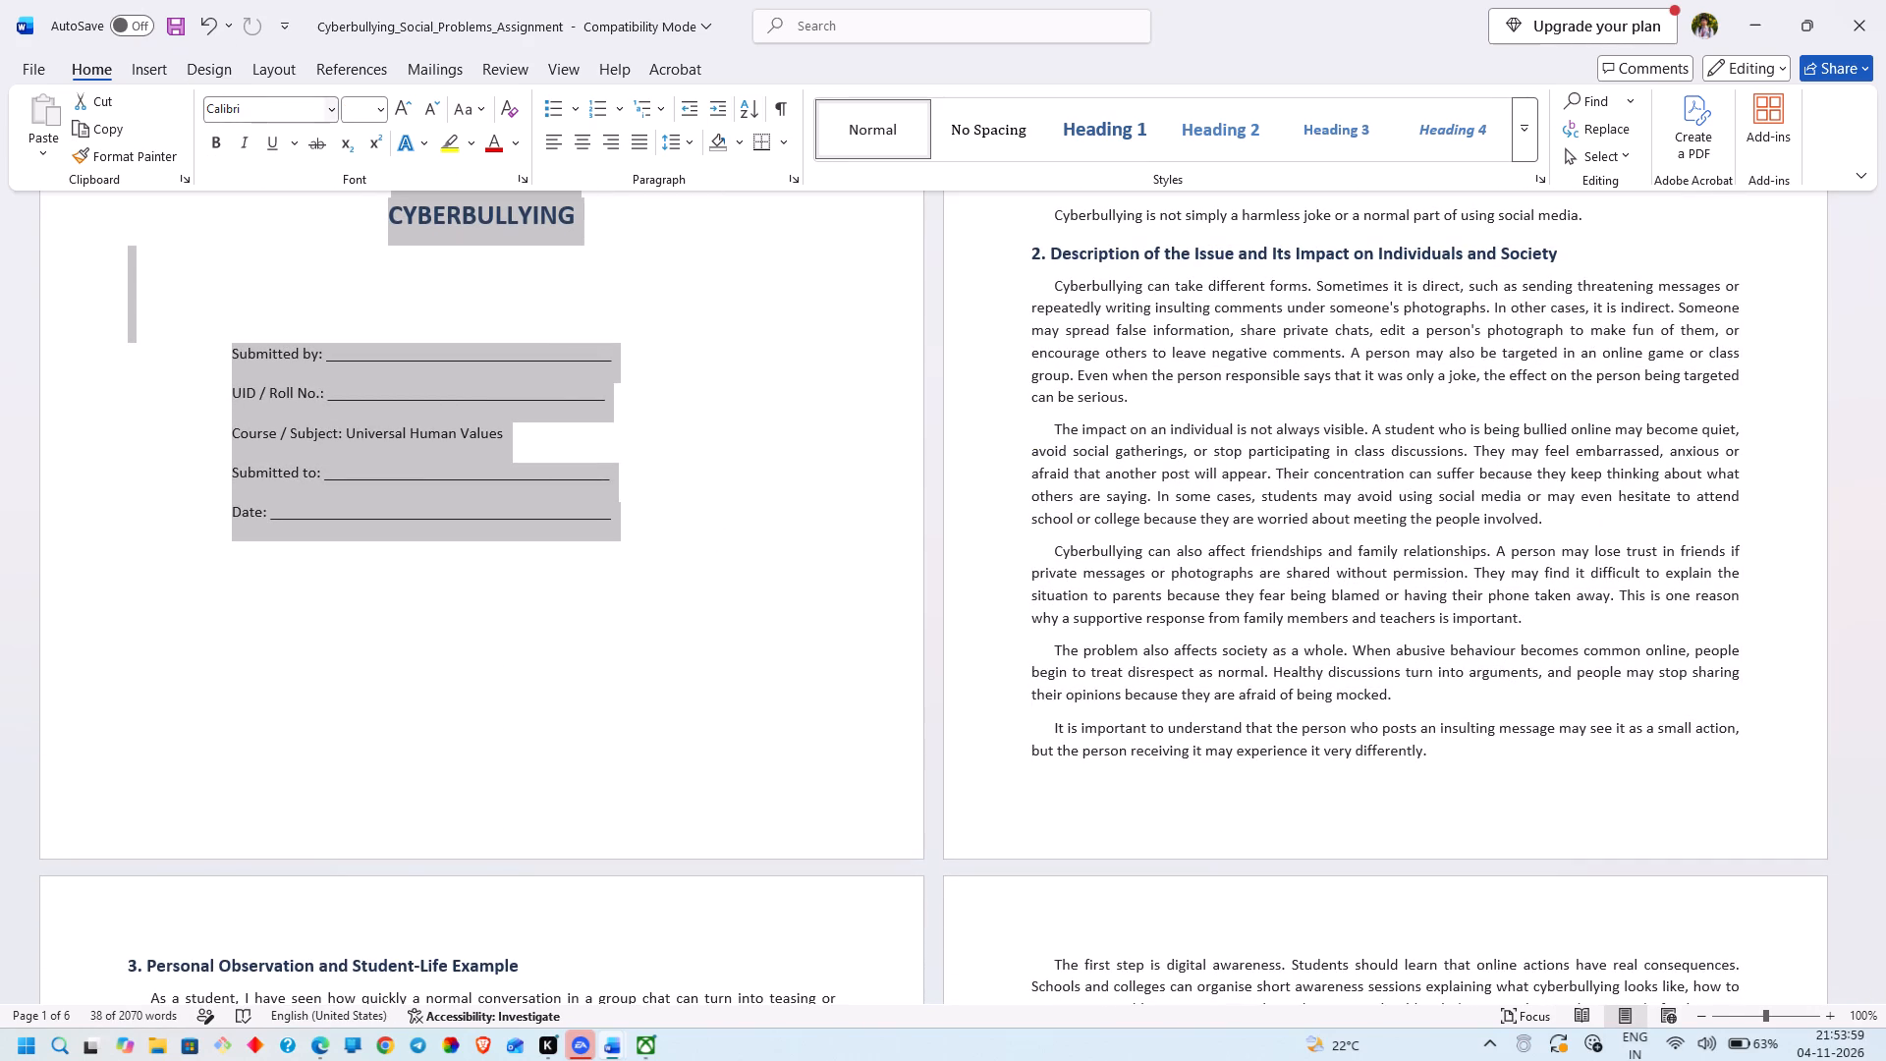
left_click(249, 106)
left_click(332, 112)
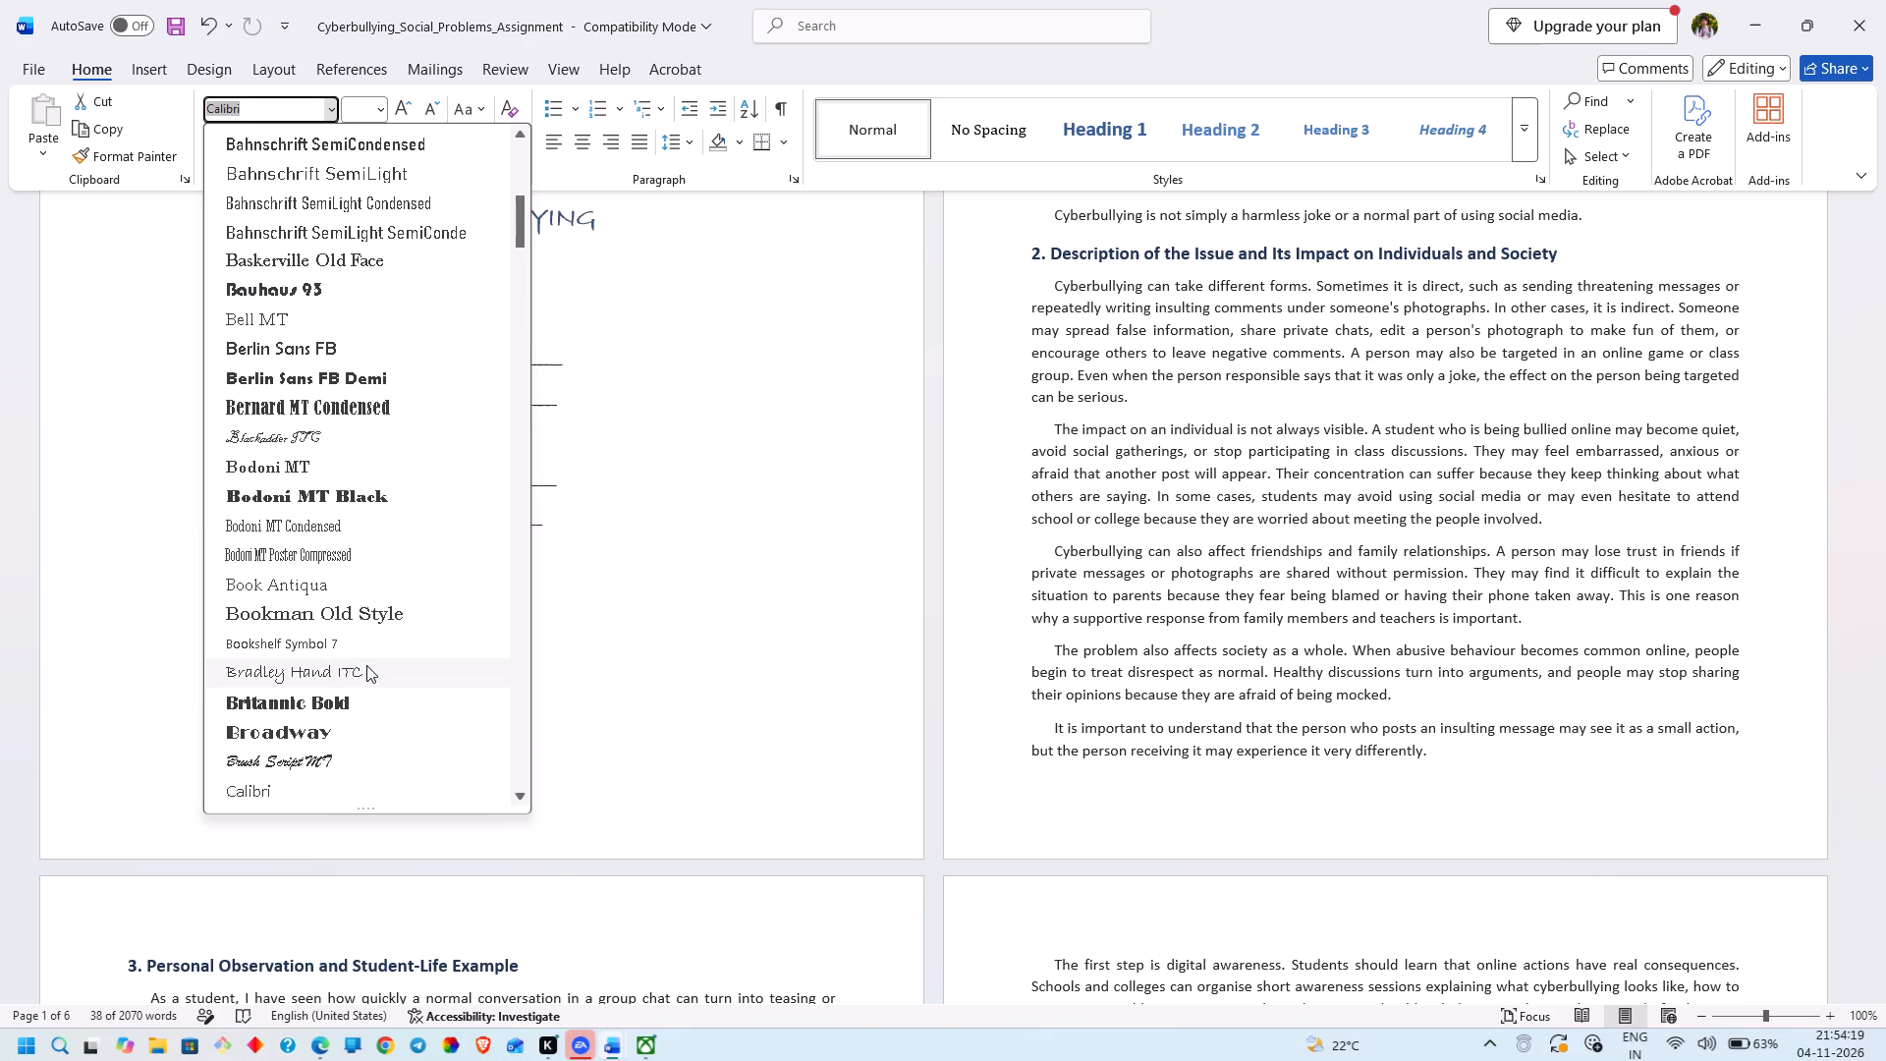
left_click(417, 413)
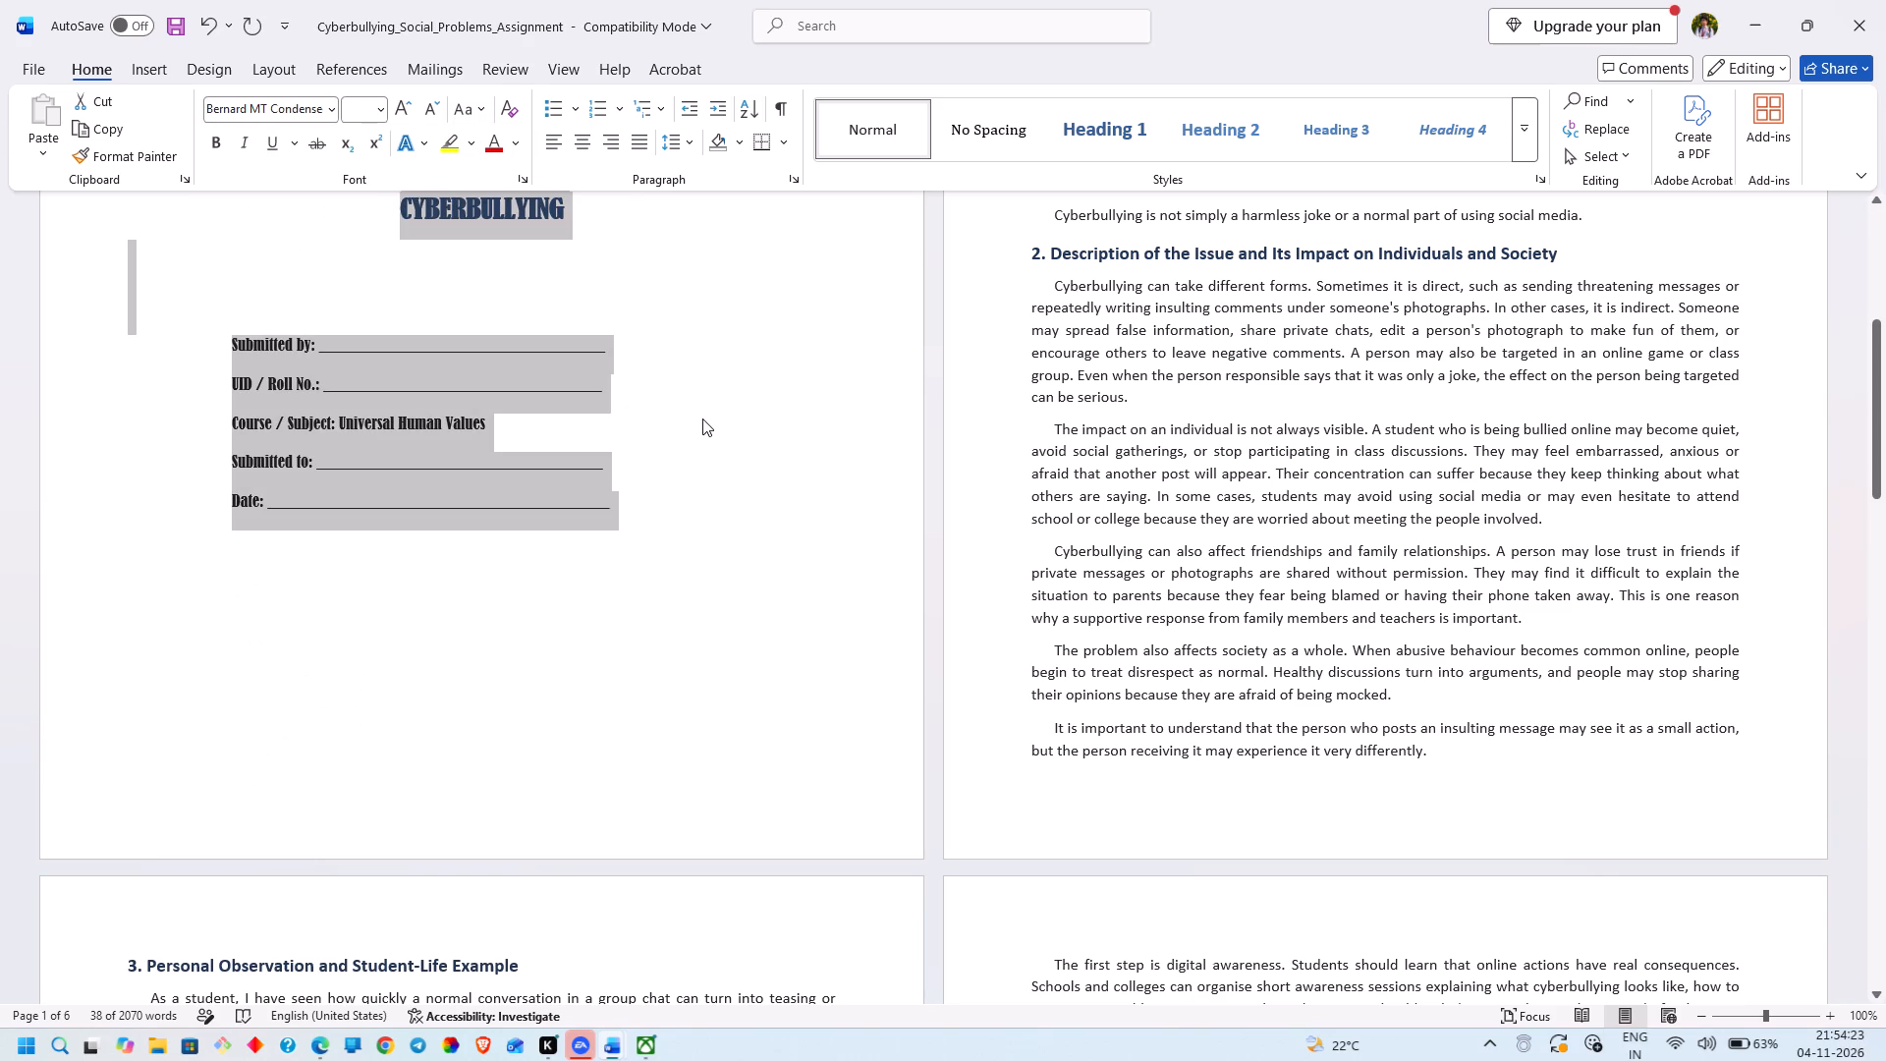
left_click(702, 419)
Change the font of the "Report on Cyberbullying" title and all of sections 1 and 2 to Bookman Old Style.
scroll(702, 419, "up", 1)
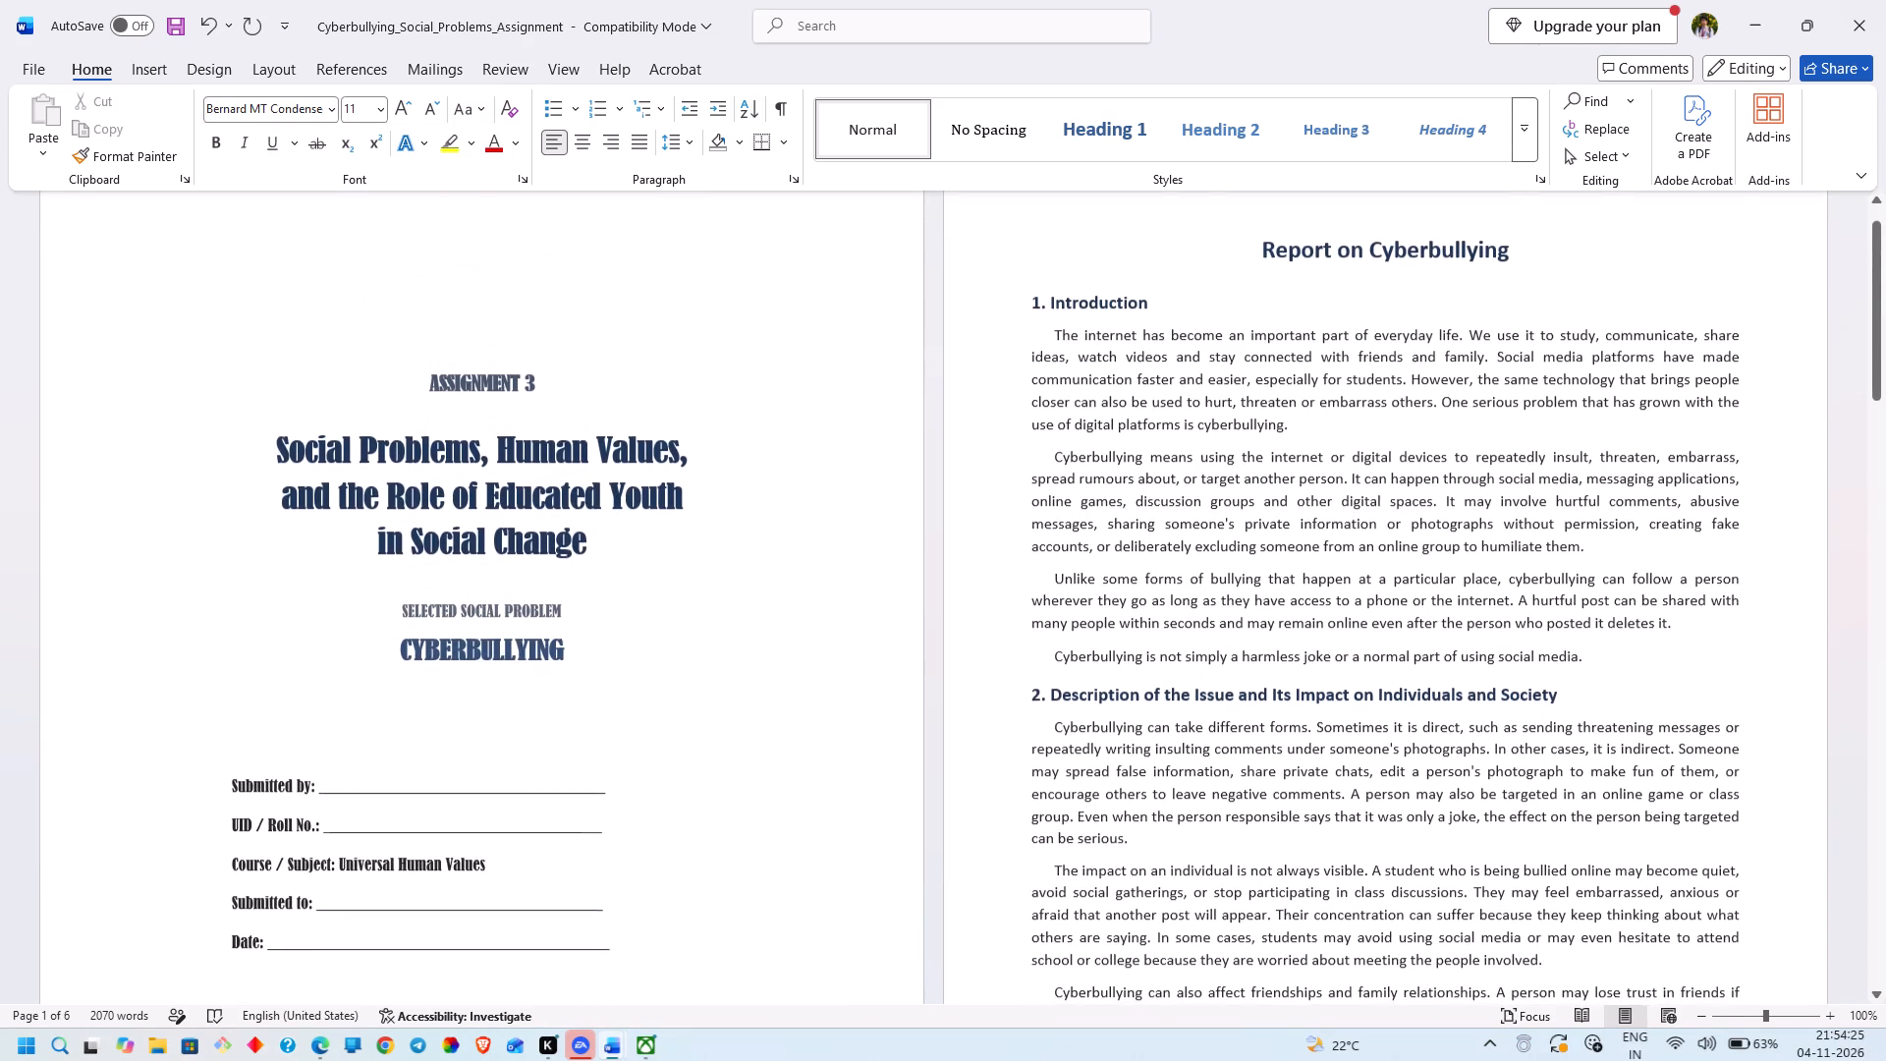
scroll(702, 419, "up", 1)
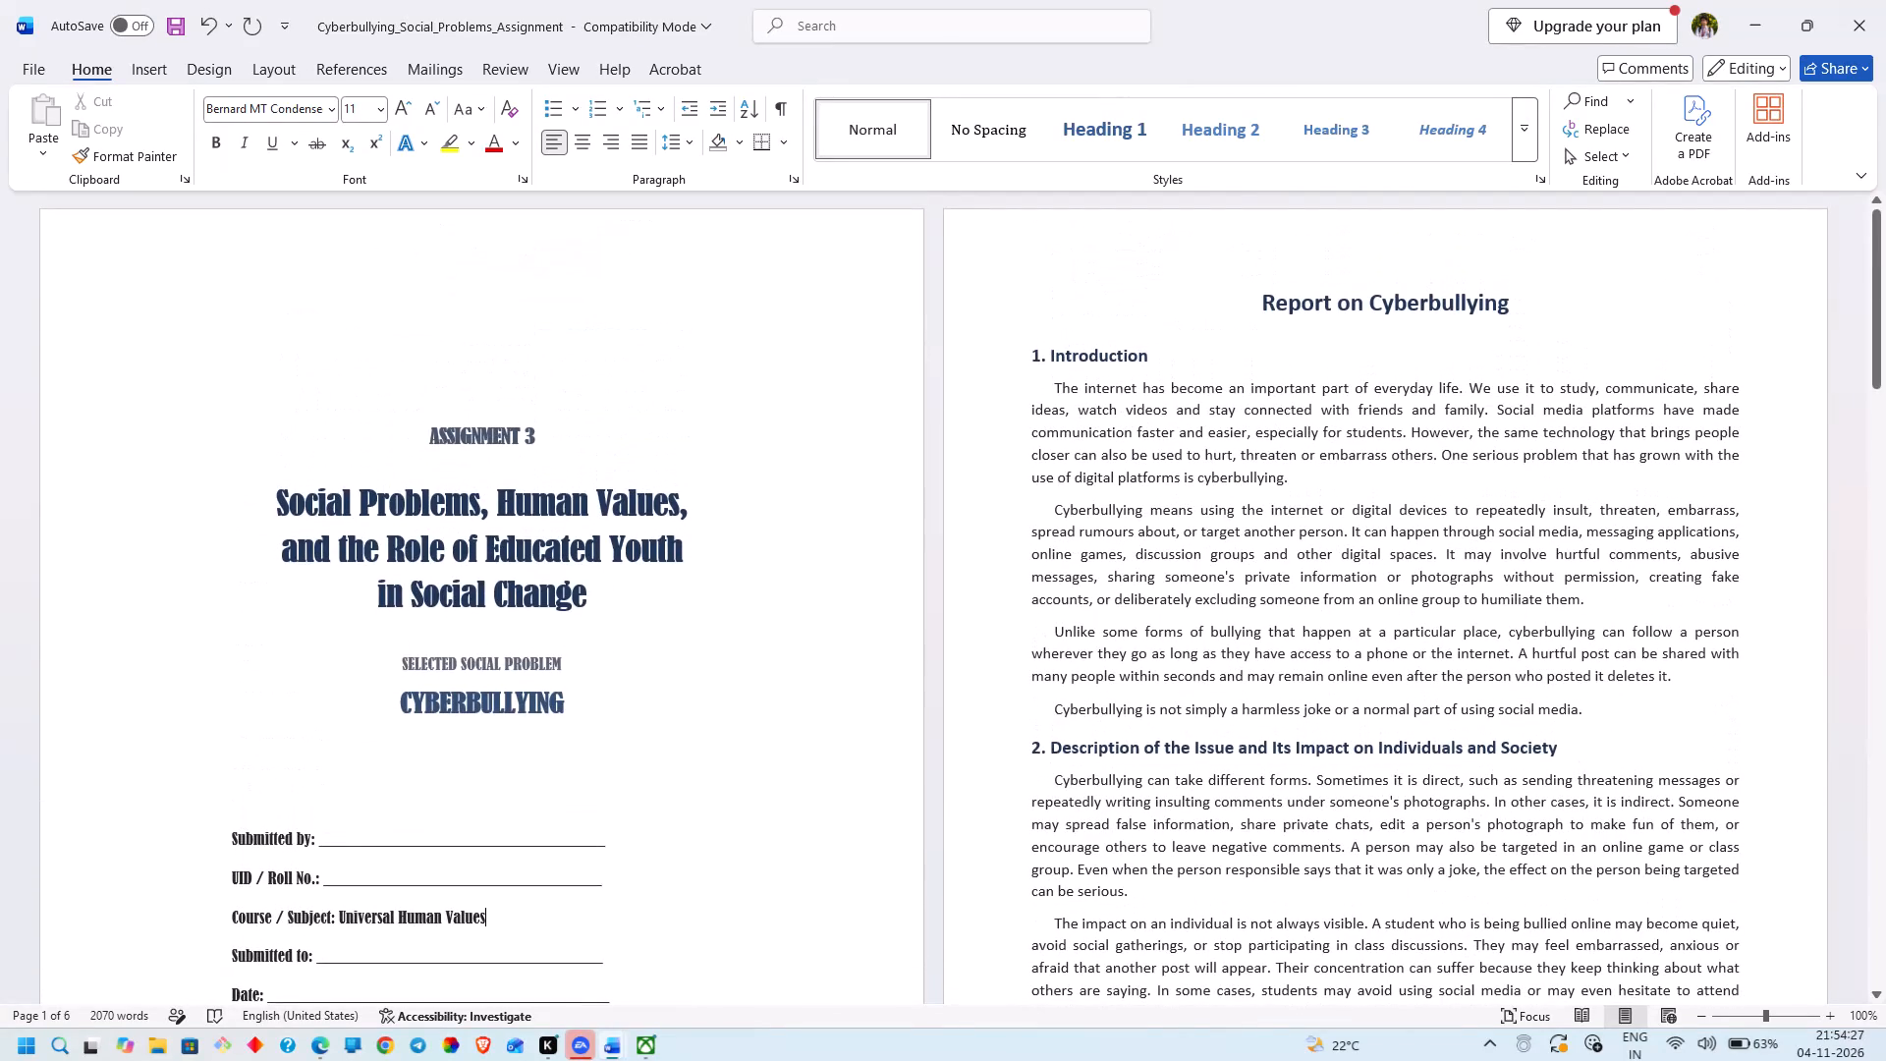
left_click_drag(1111, 298, 1718, 645)
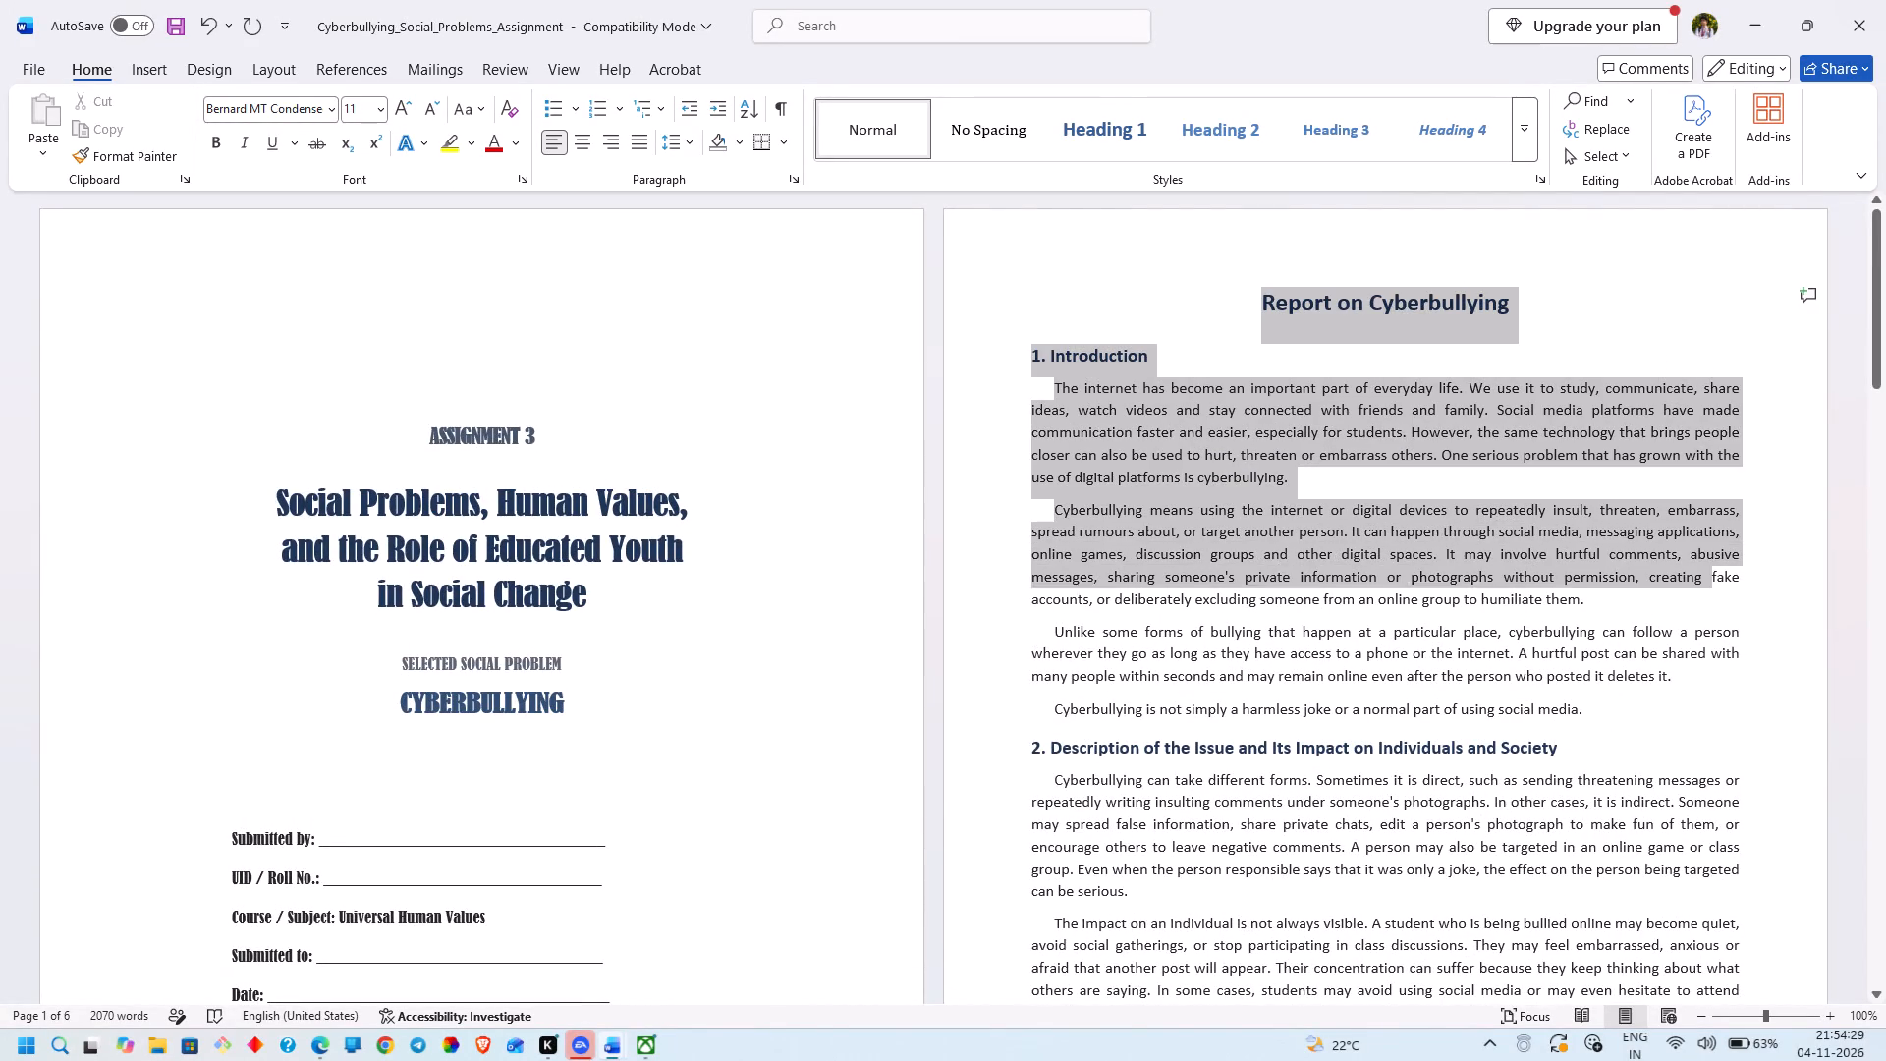
left_click_drag(1718, 645, 1667, 843)
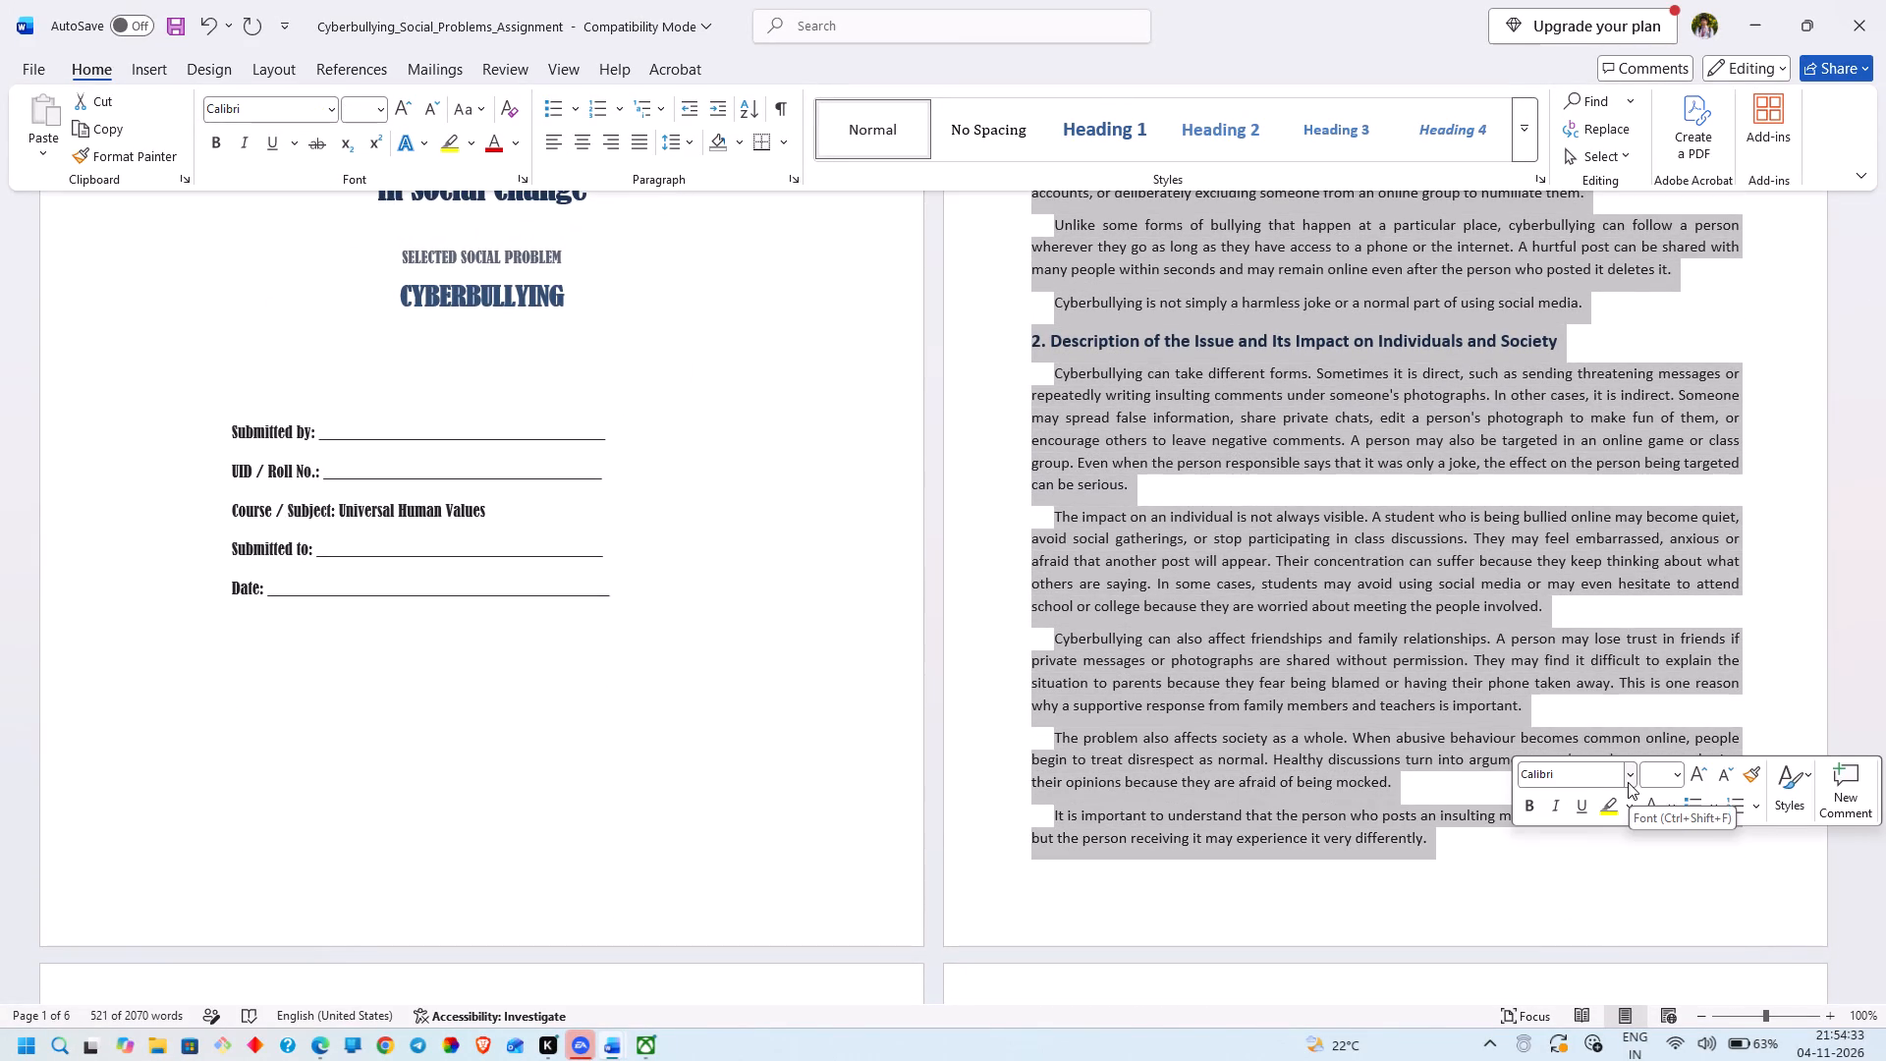
left_click(1628, 782)
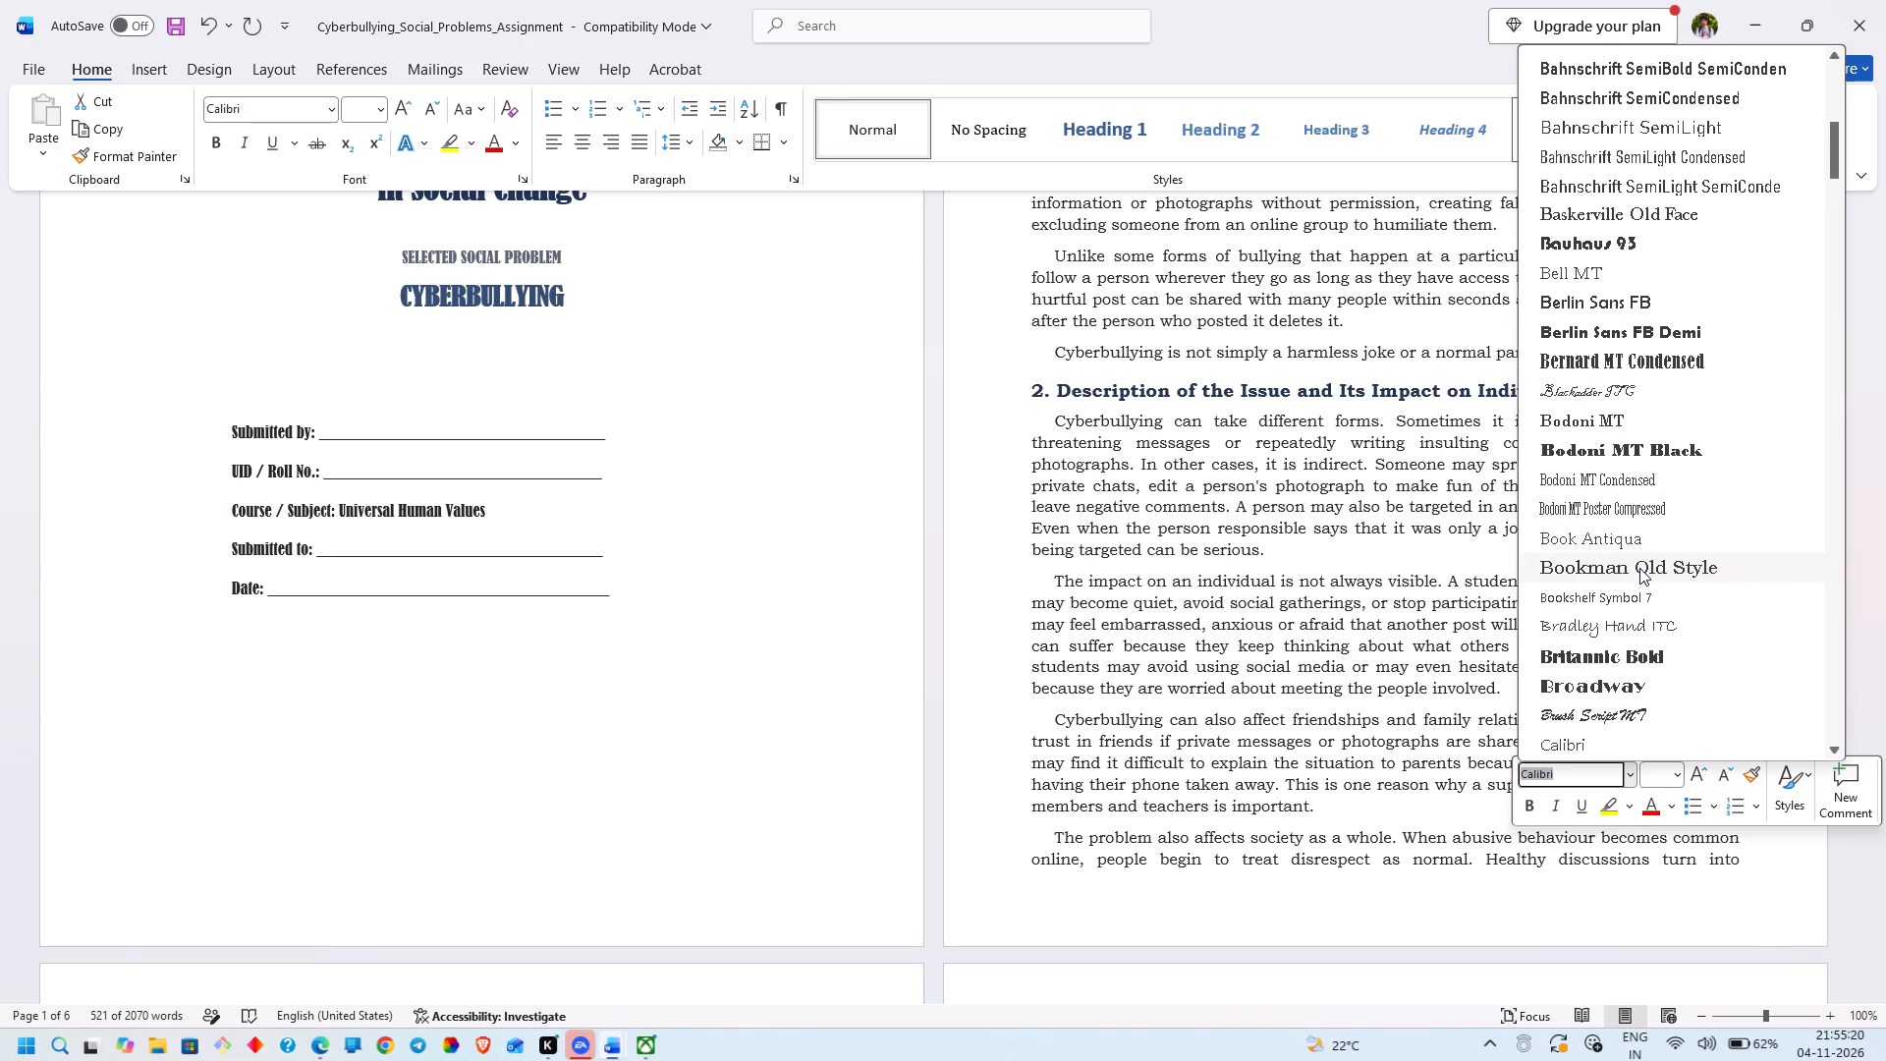
left_click(1639, 568)
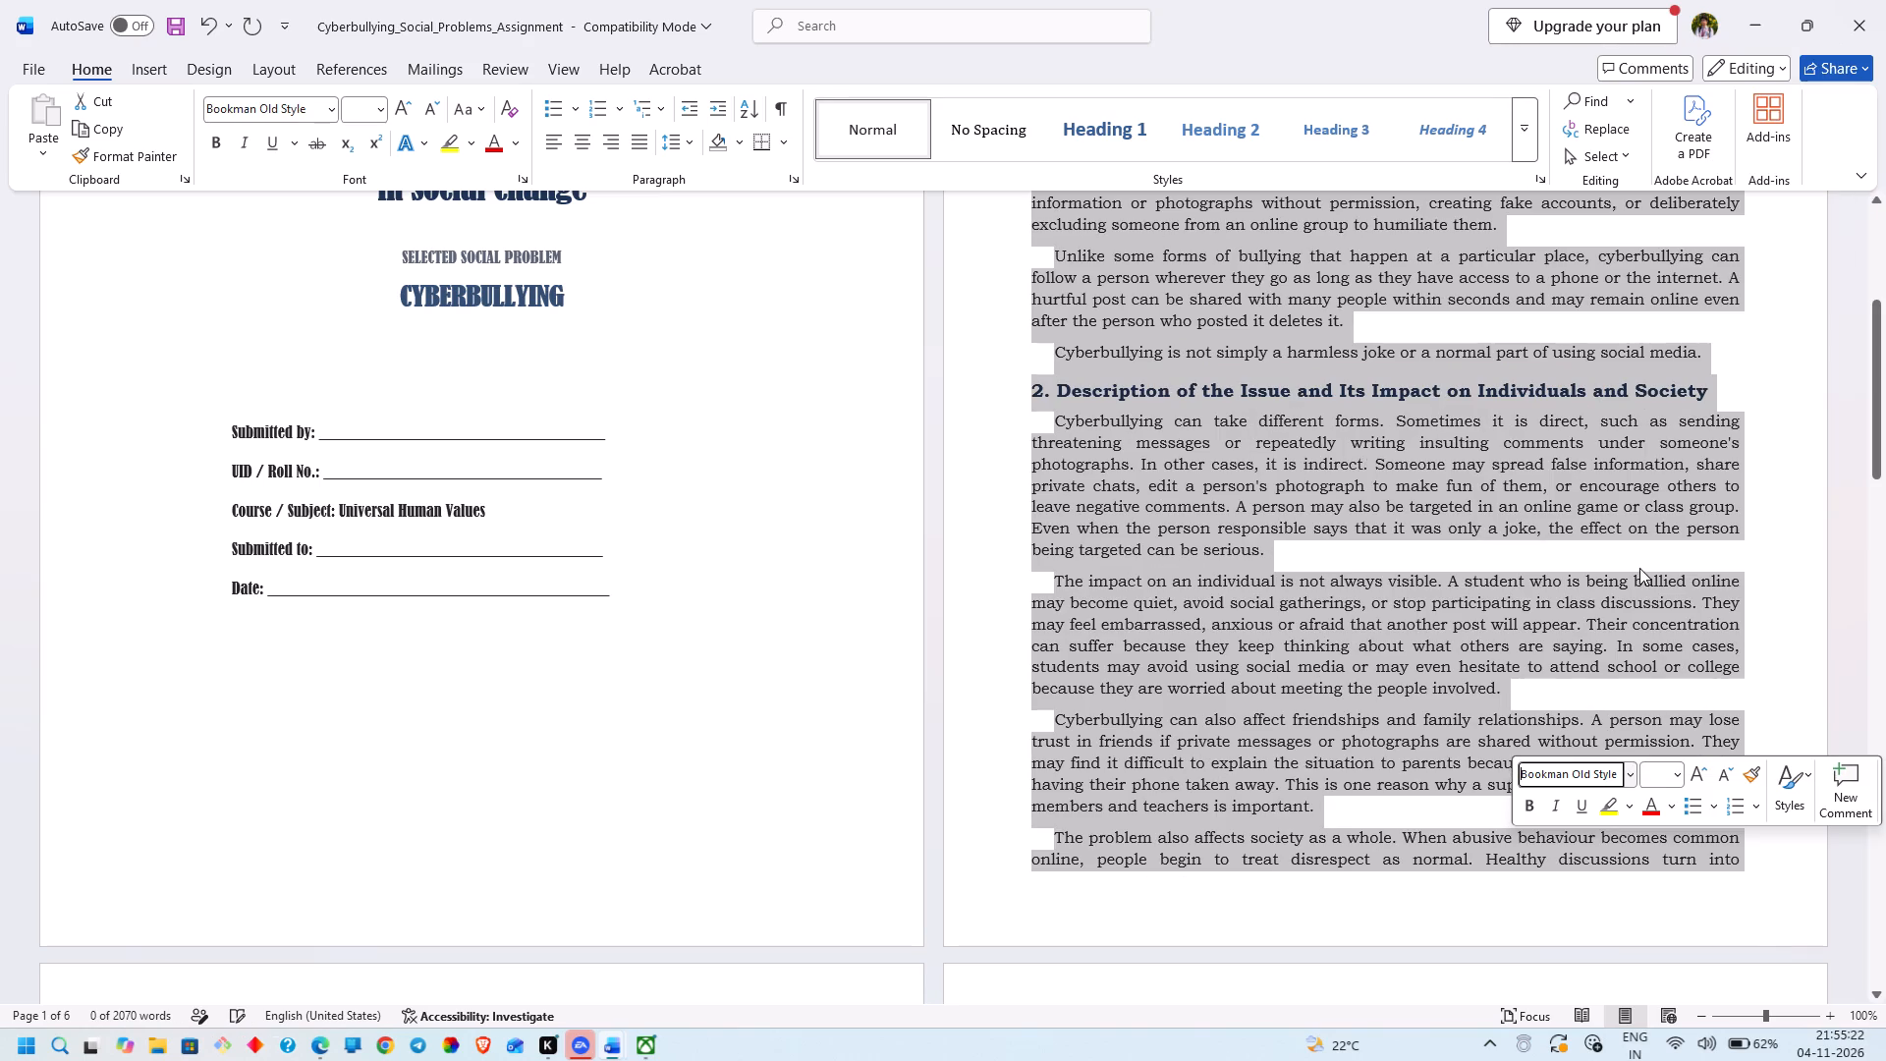
Change the font of sections 3 and 4, from the Personal Observation heading to the family and social environment line, to Bookman Old Style.
scroll(684, 724, "down", 1)
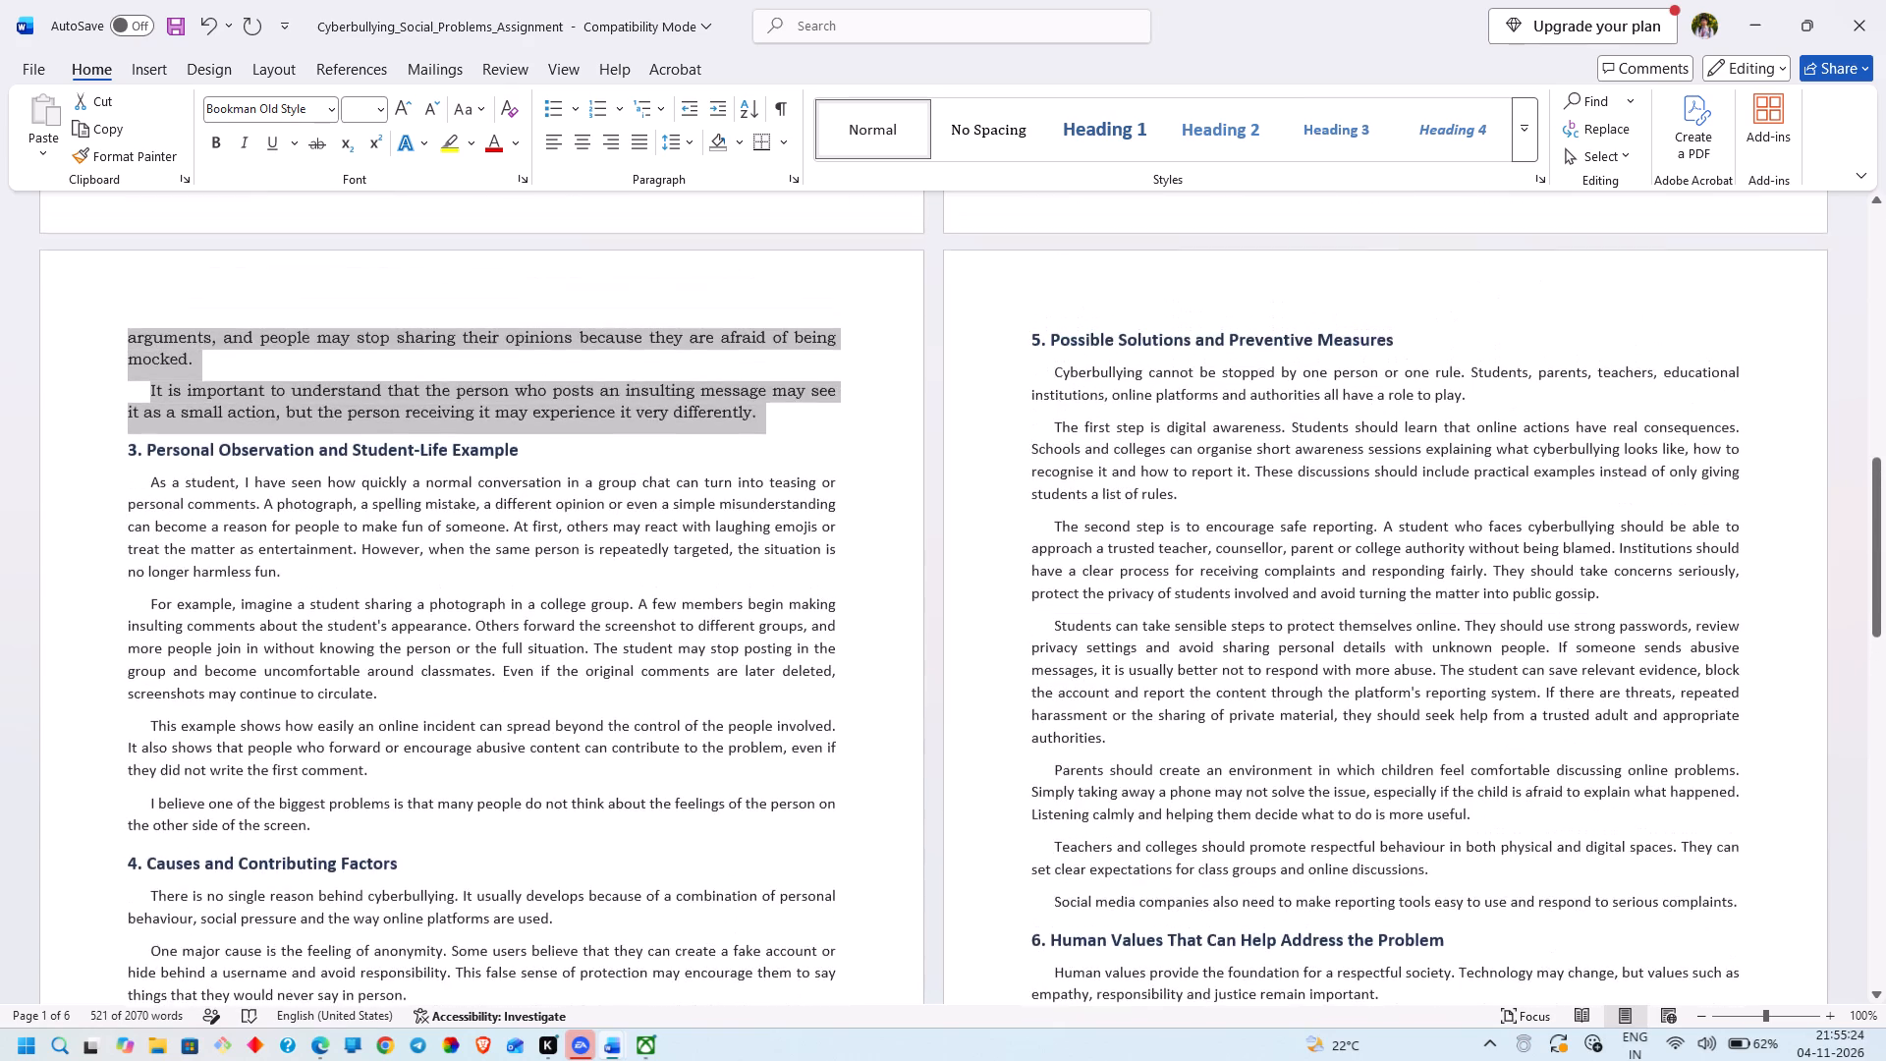
scroll(684, 724, "down", 1)
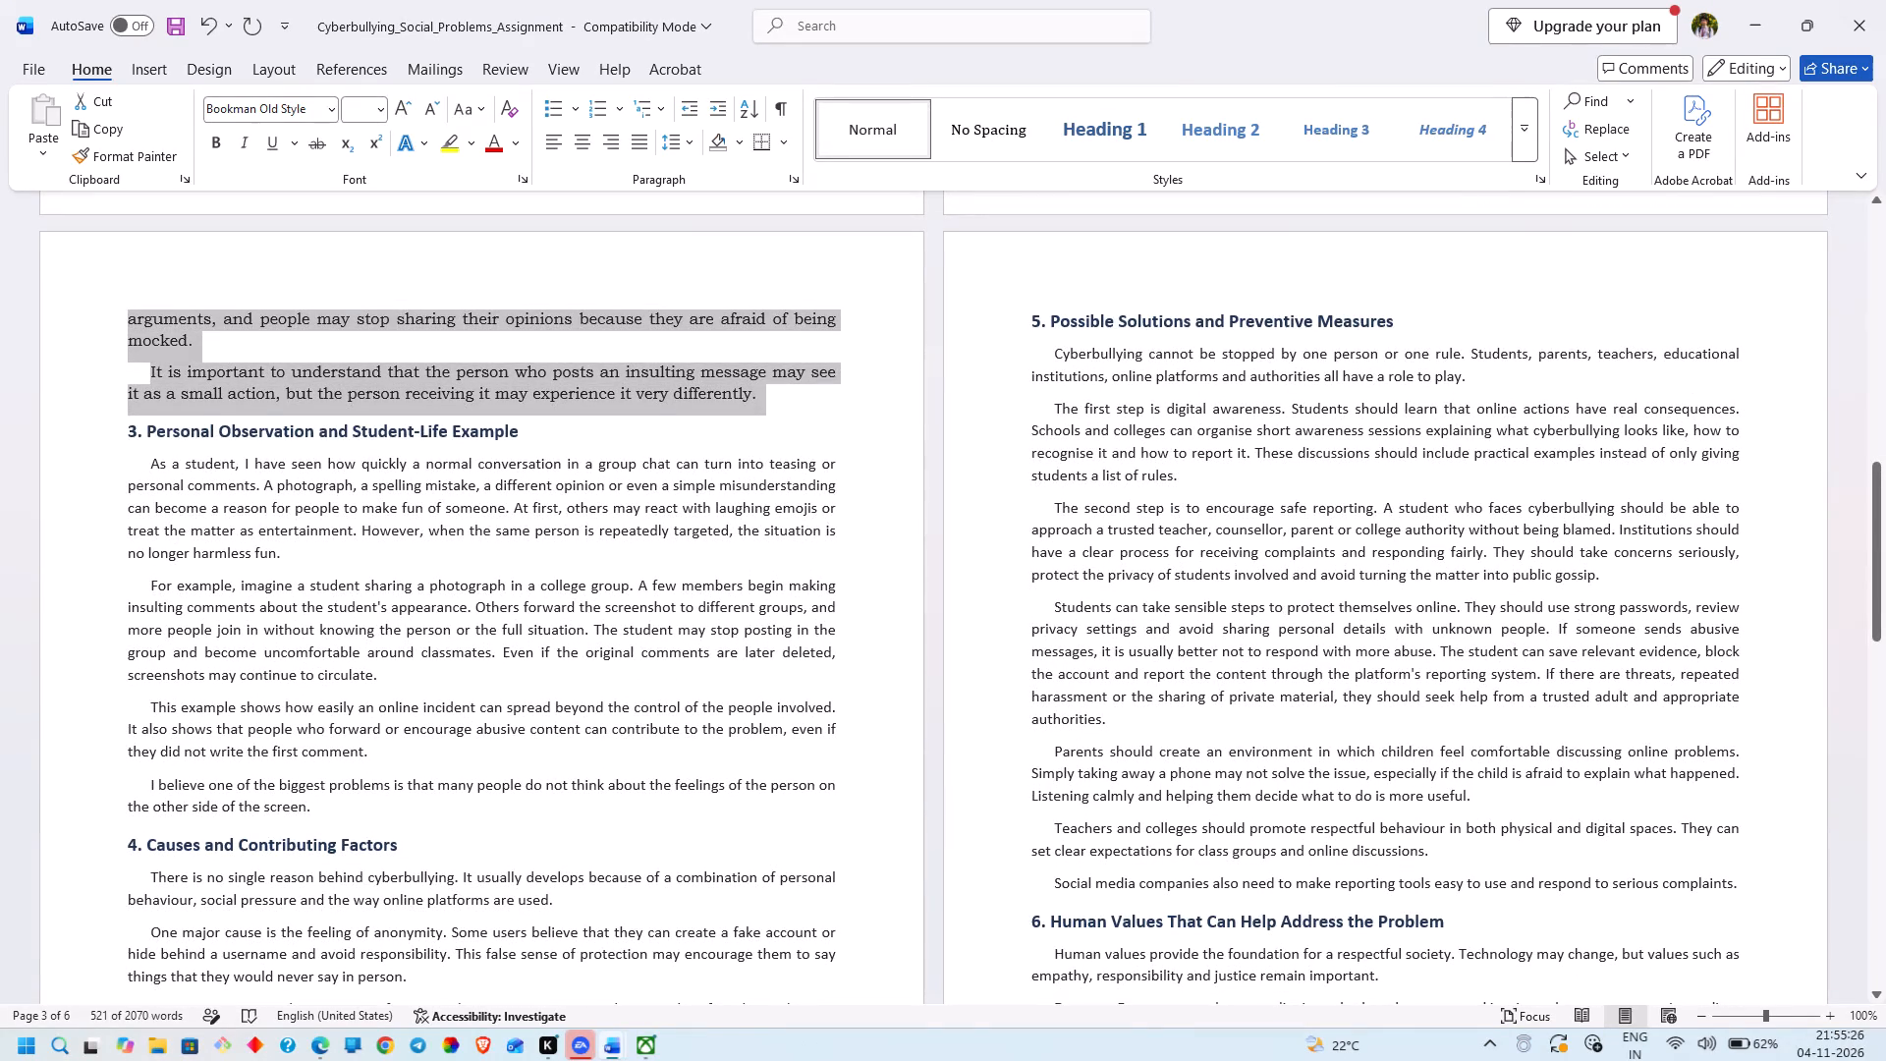
left_click_drag(123, 423, 774, 916)
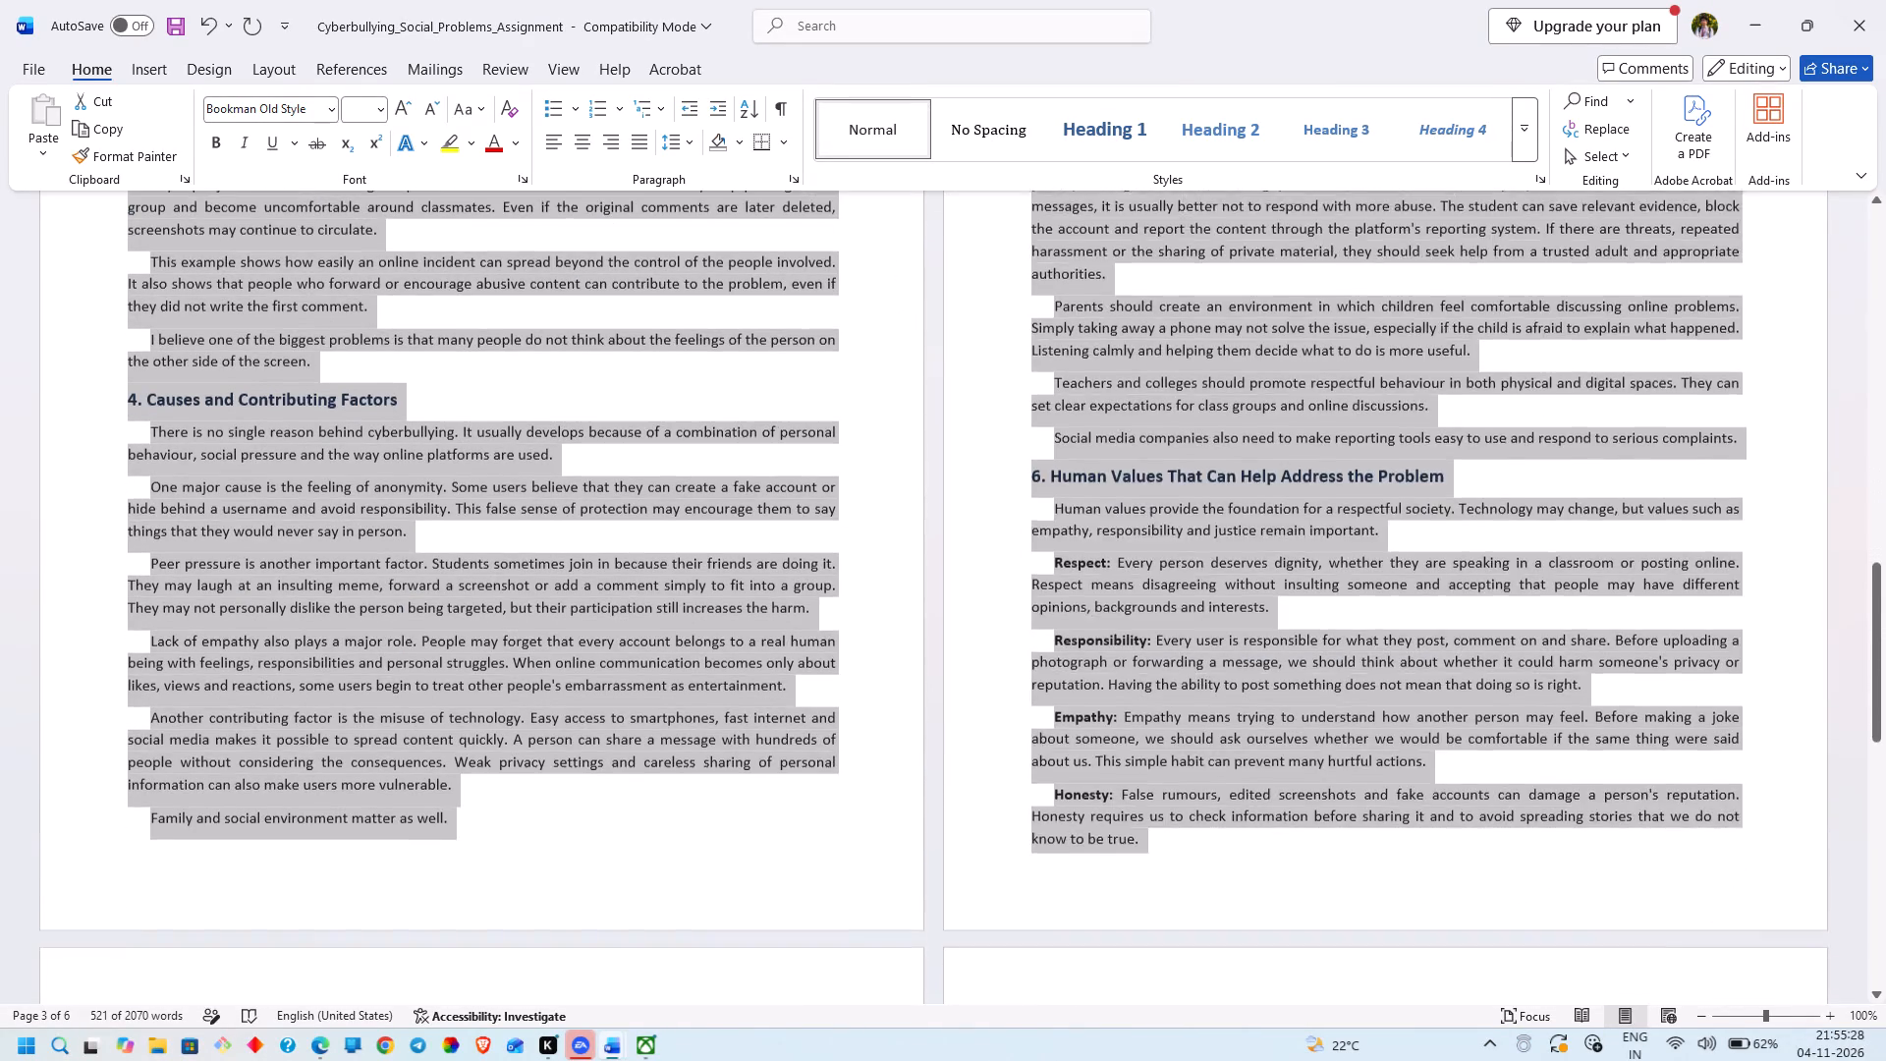
left_click_drag(774, 916, 659, 806)
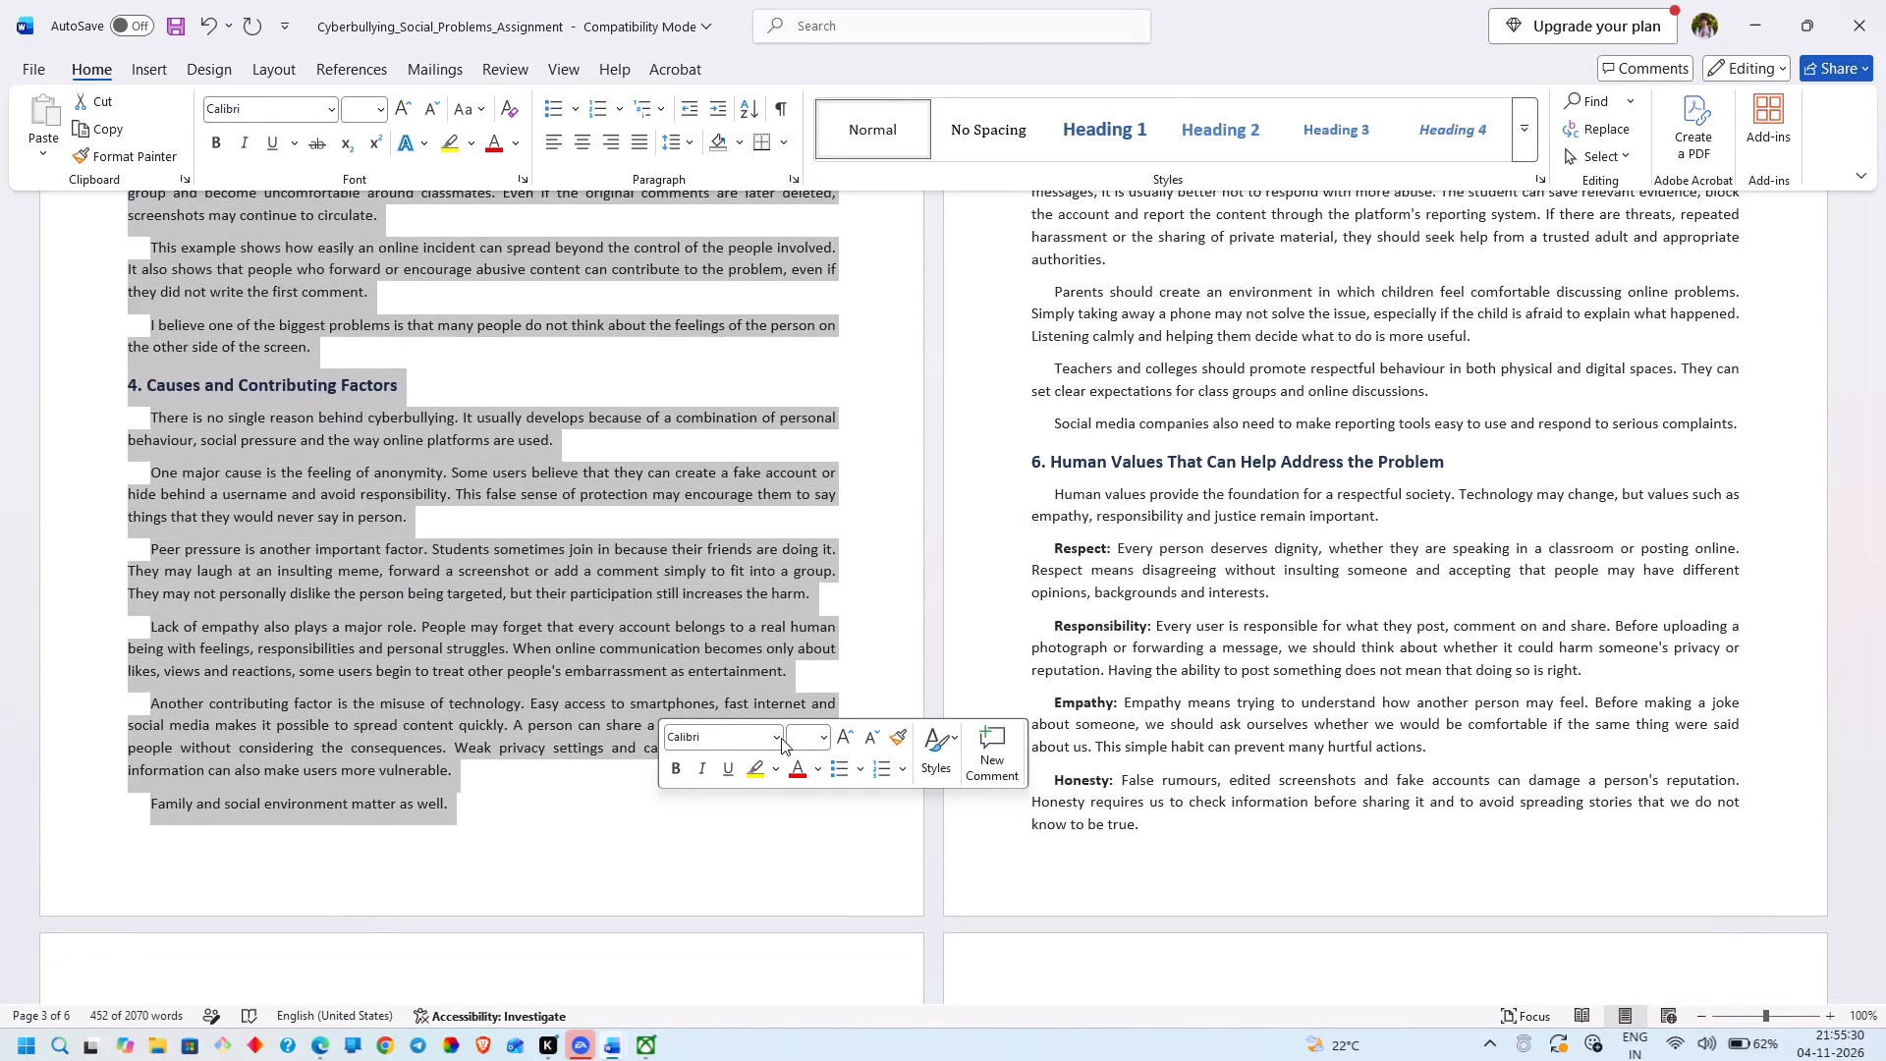
left_click(775, 741)
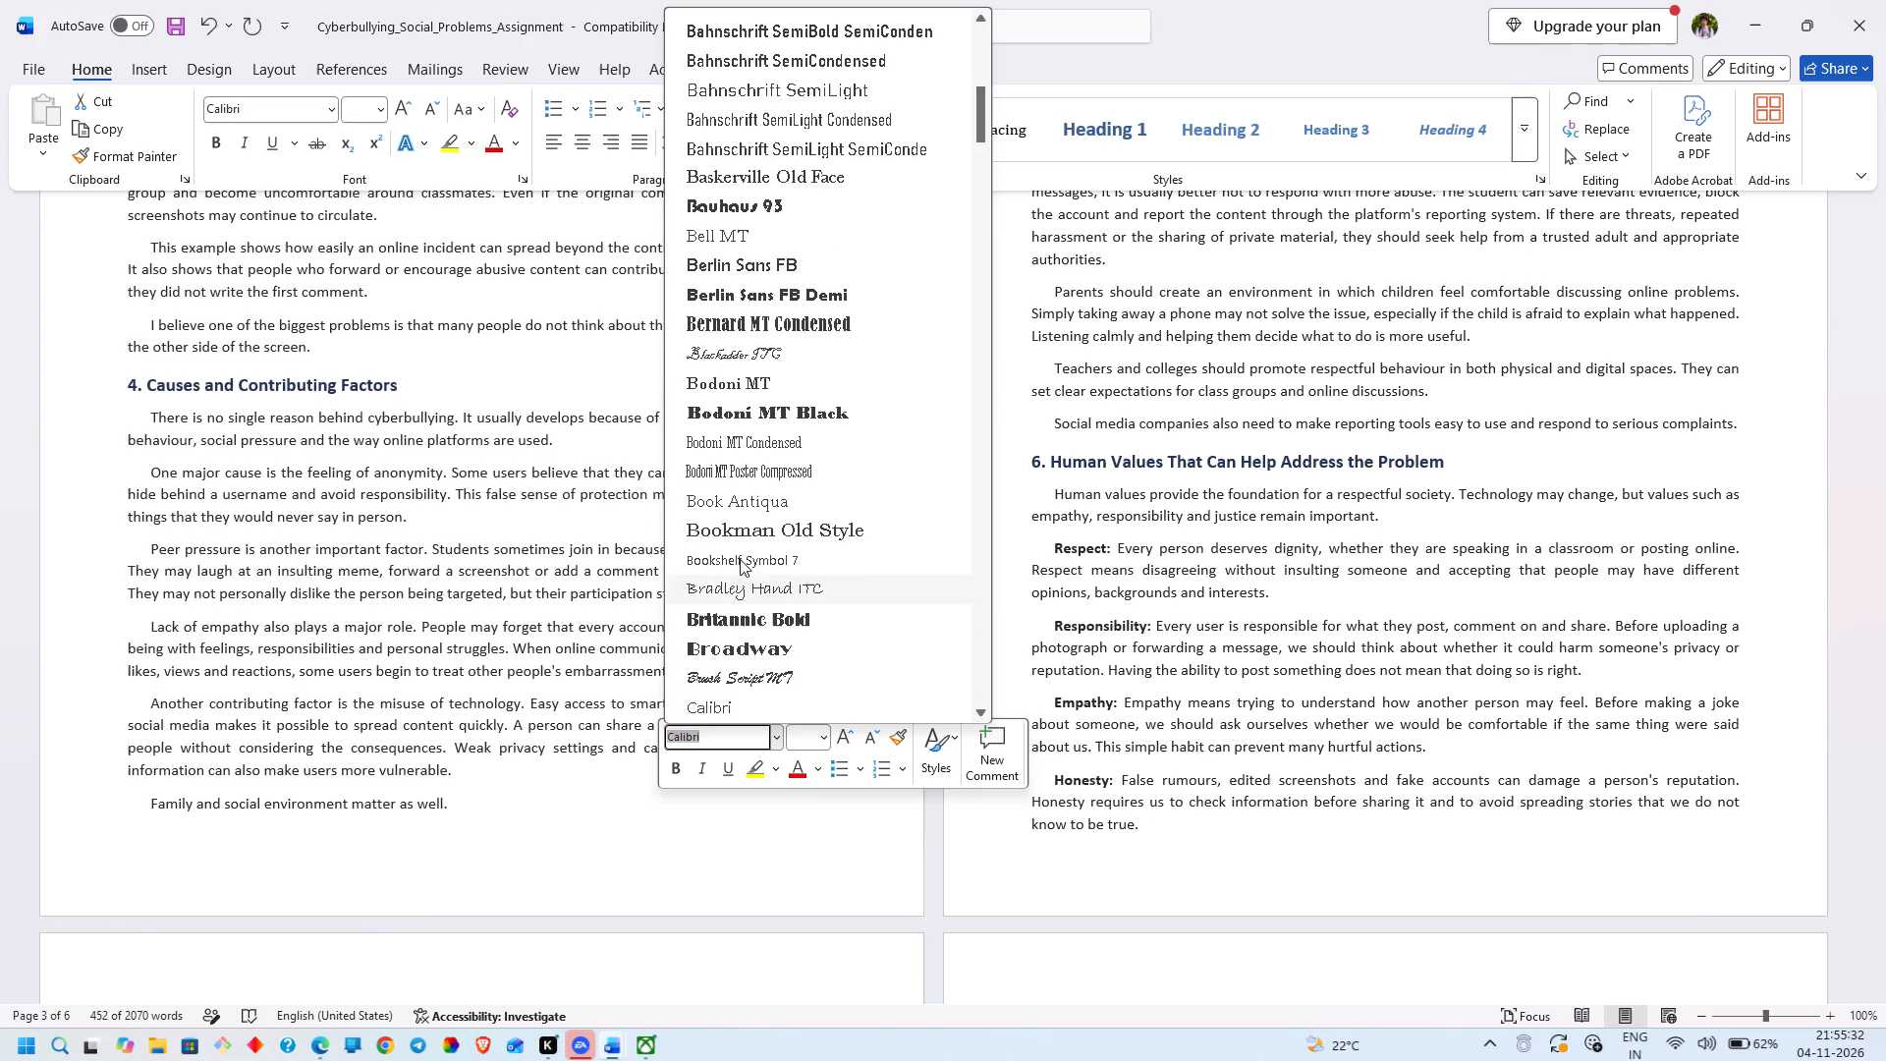
left_click(734, 528)
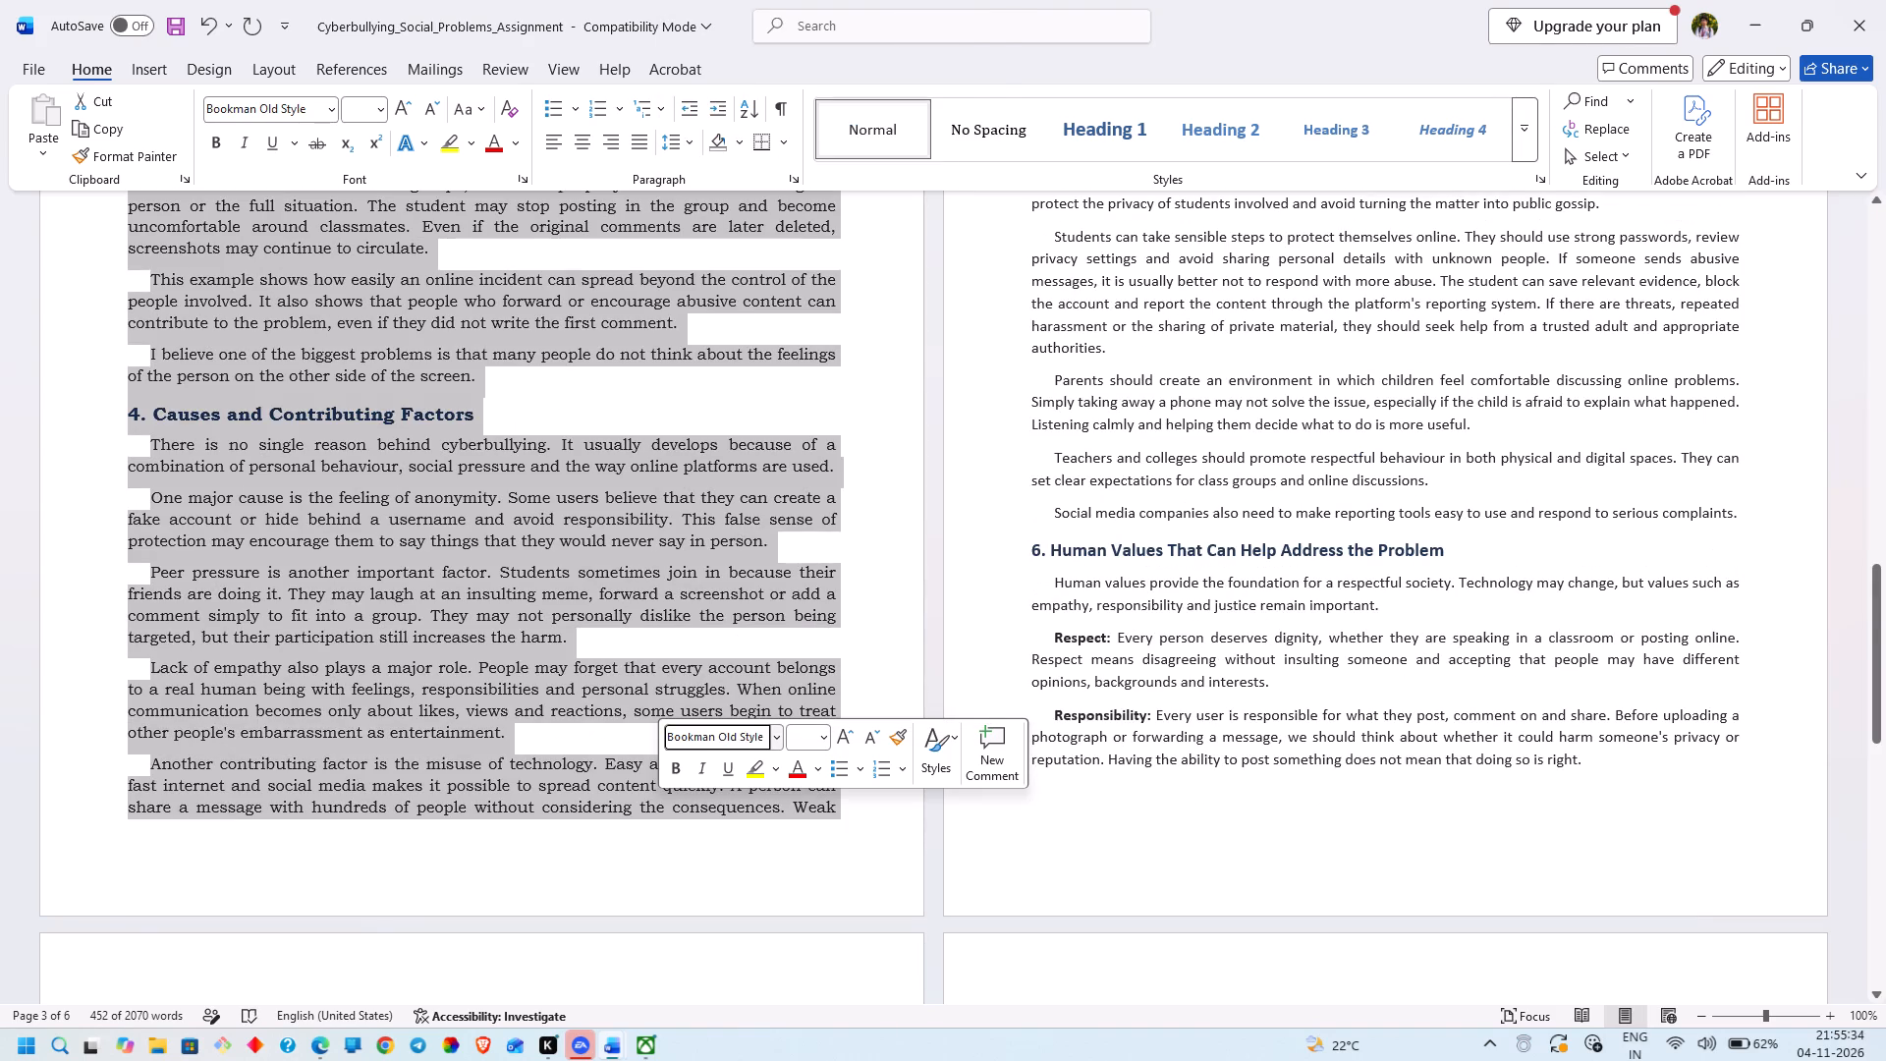
Change the font of section 5 and section 6, down to the Responsibility paragraph, to Bookman Old Style.
scroll(1018, 509, "up", 1)
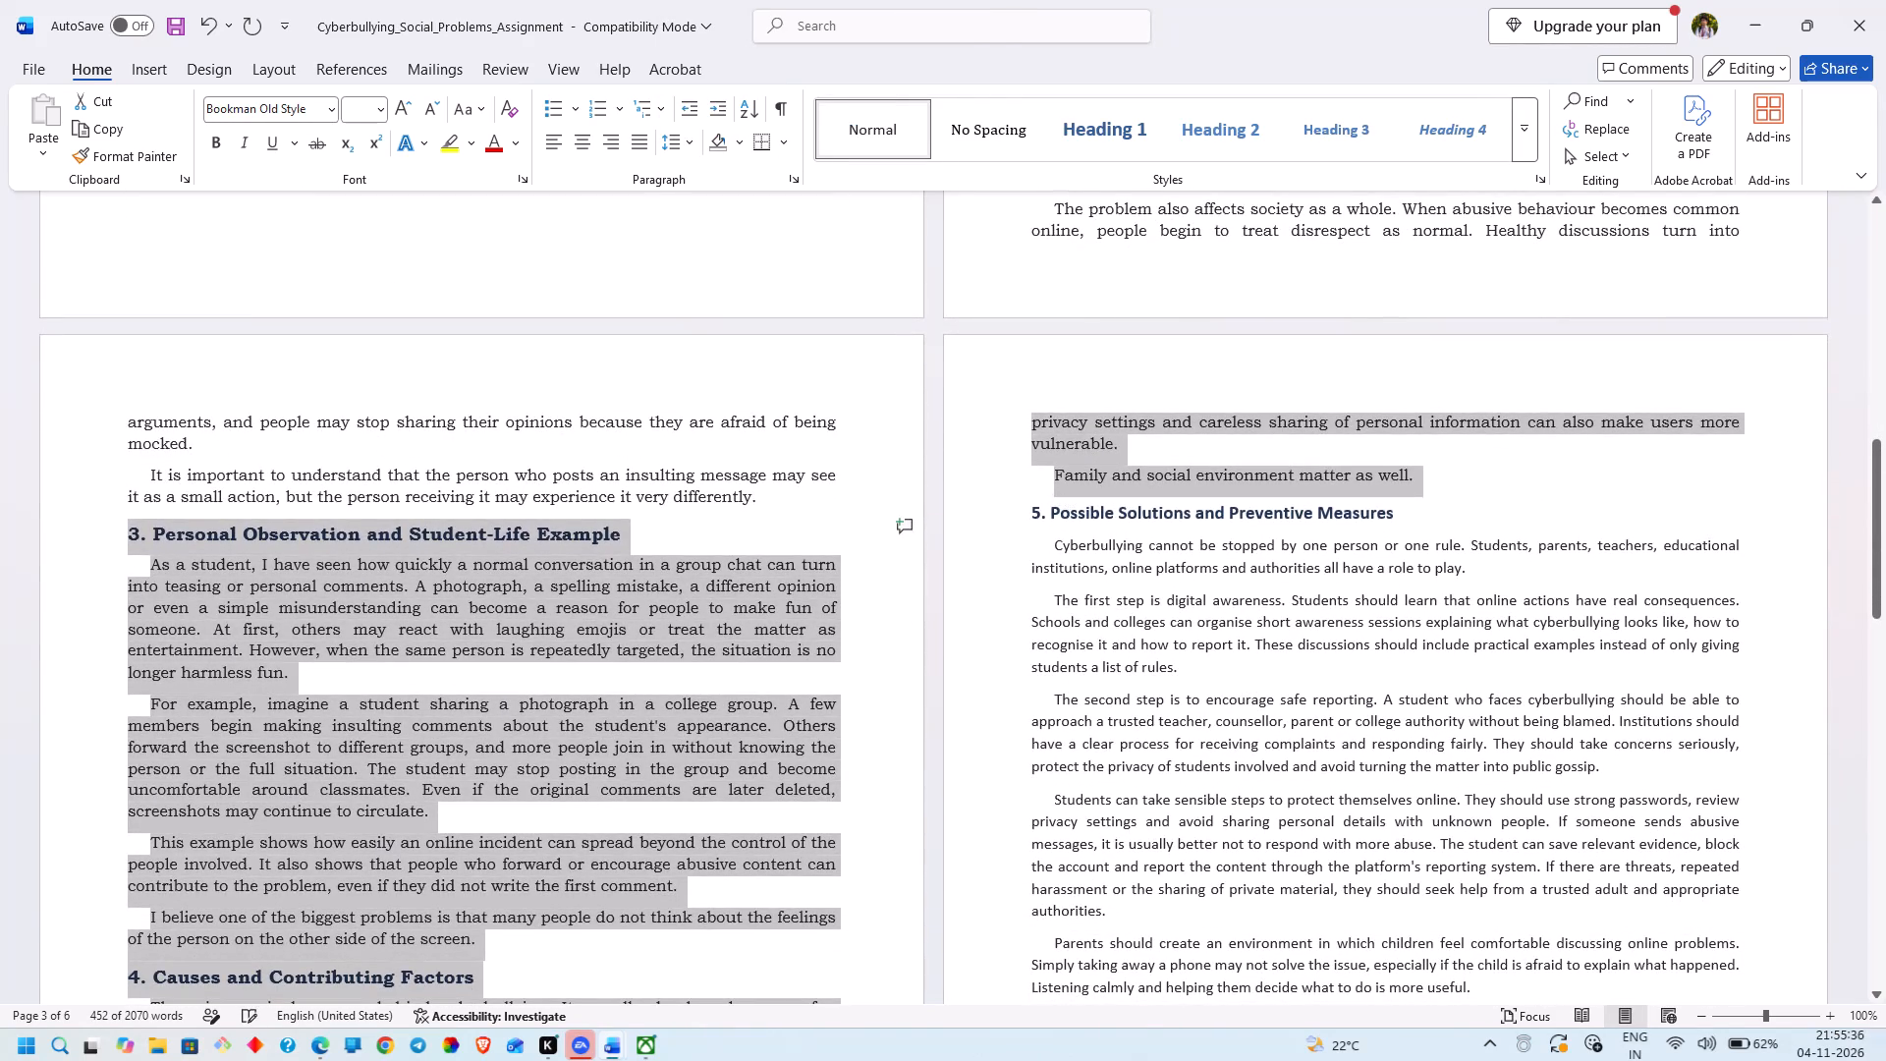
left_click_drag(1025, 513, 1505, 1035)
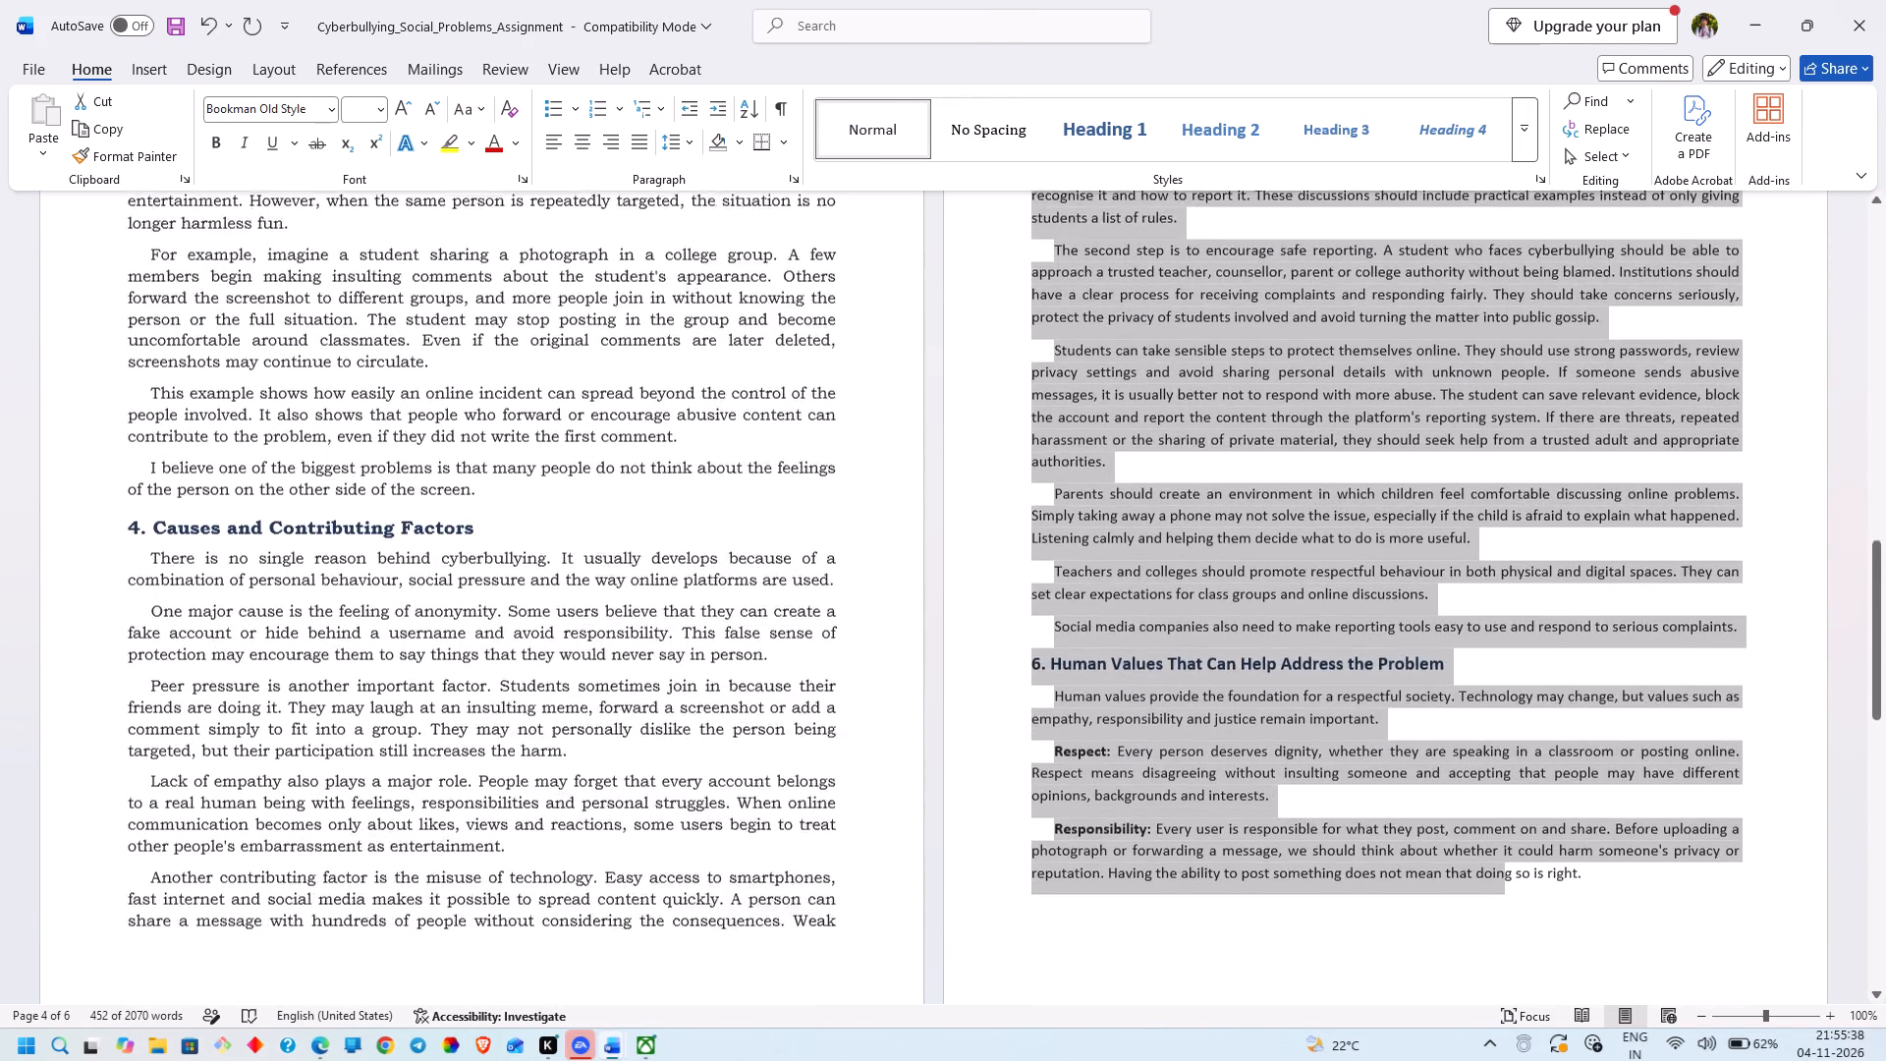
left_click_drag(1505, 1035, 1607, 751)
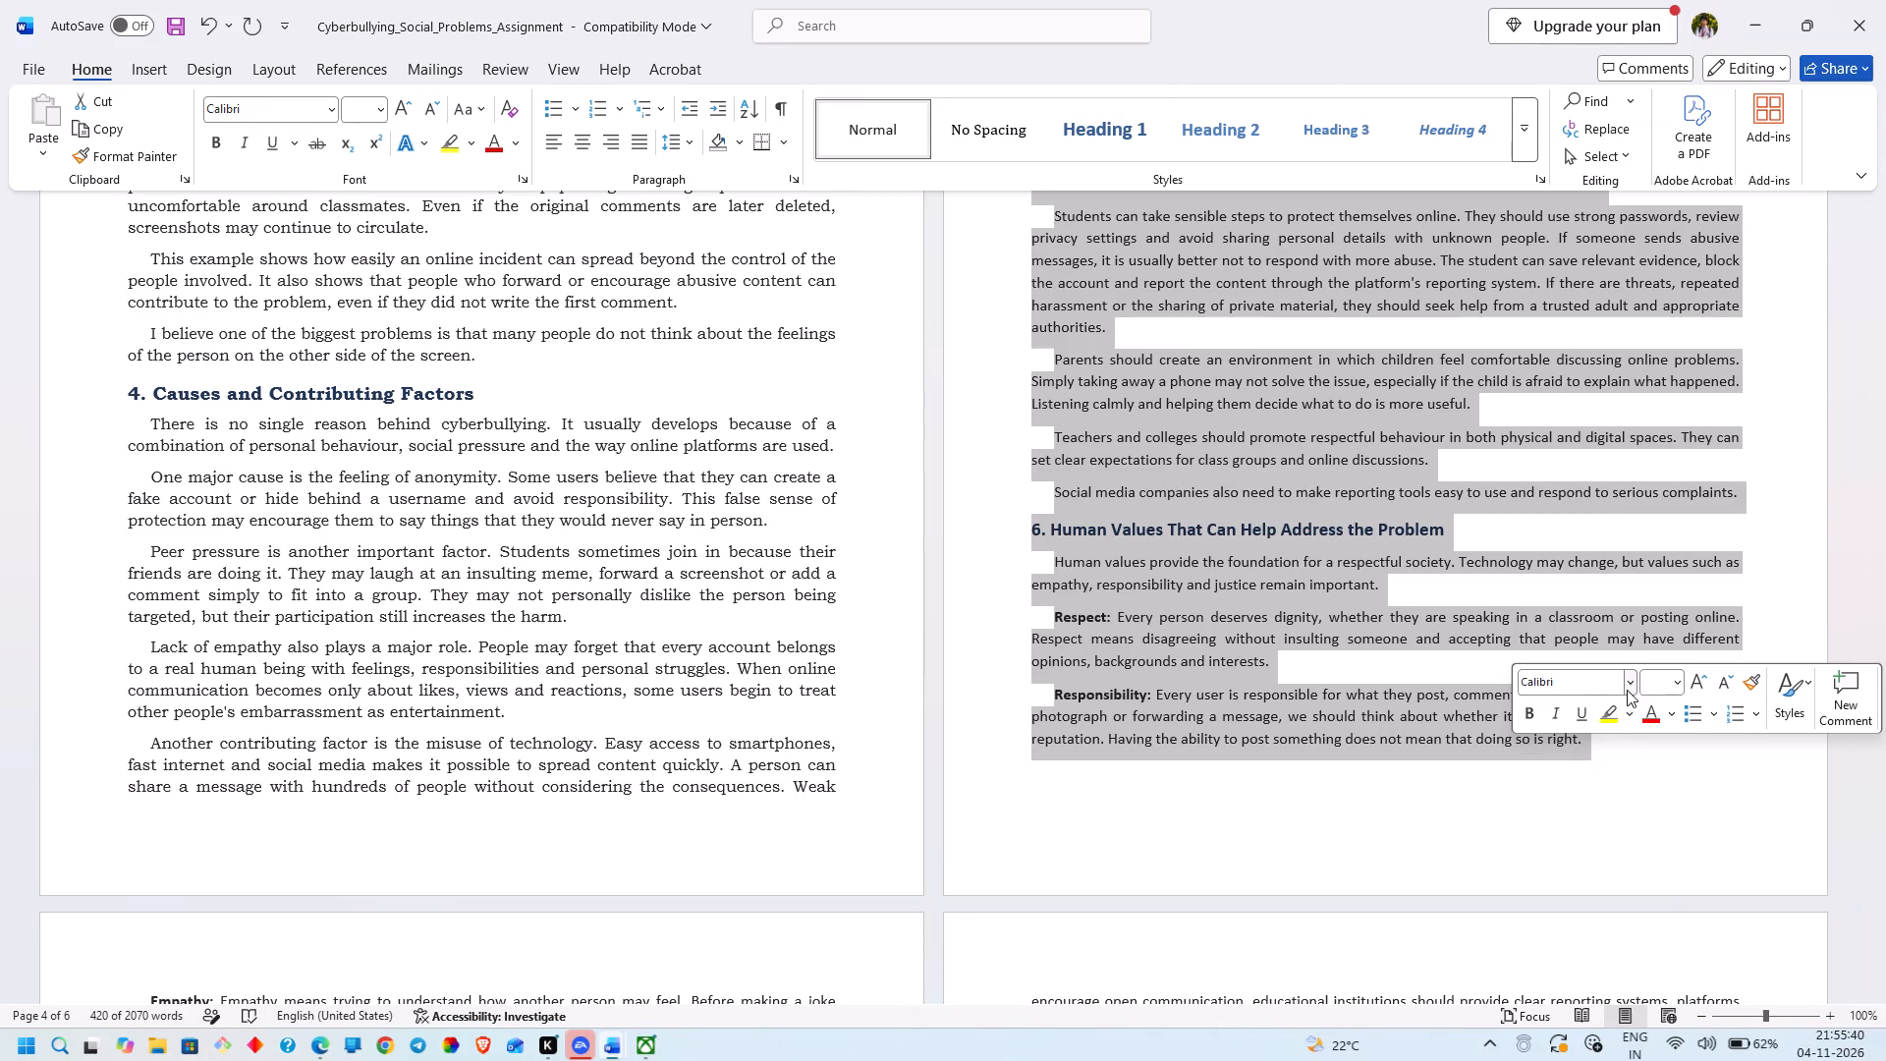
left_click(1630, 688)
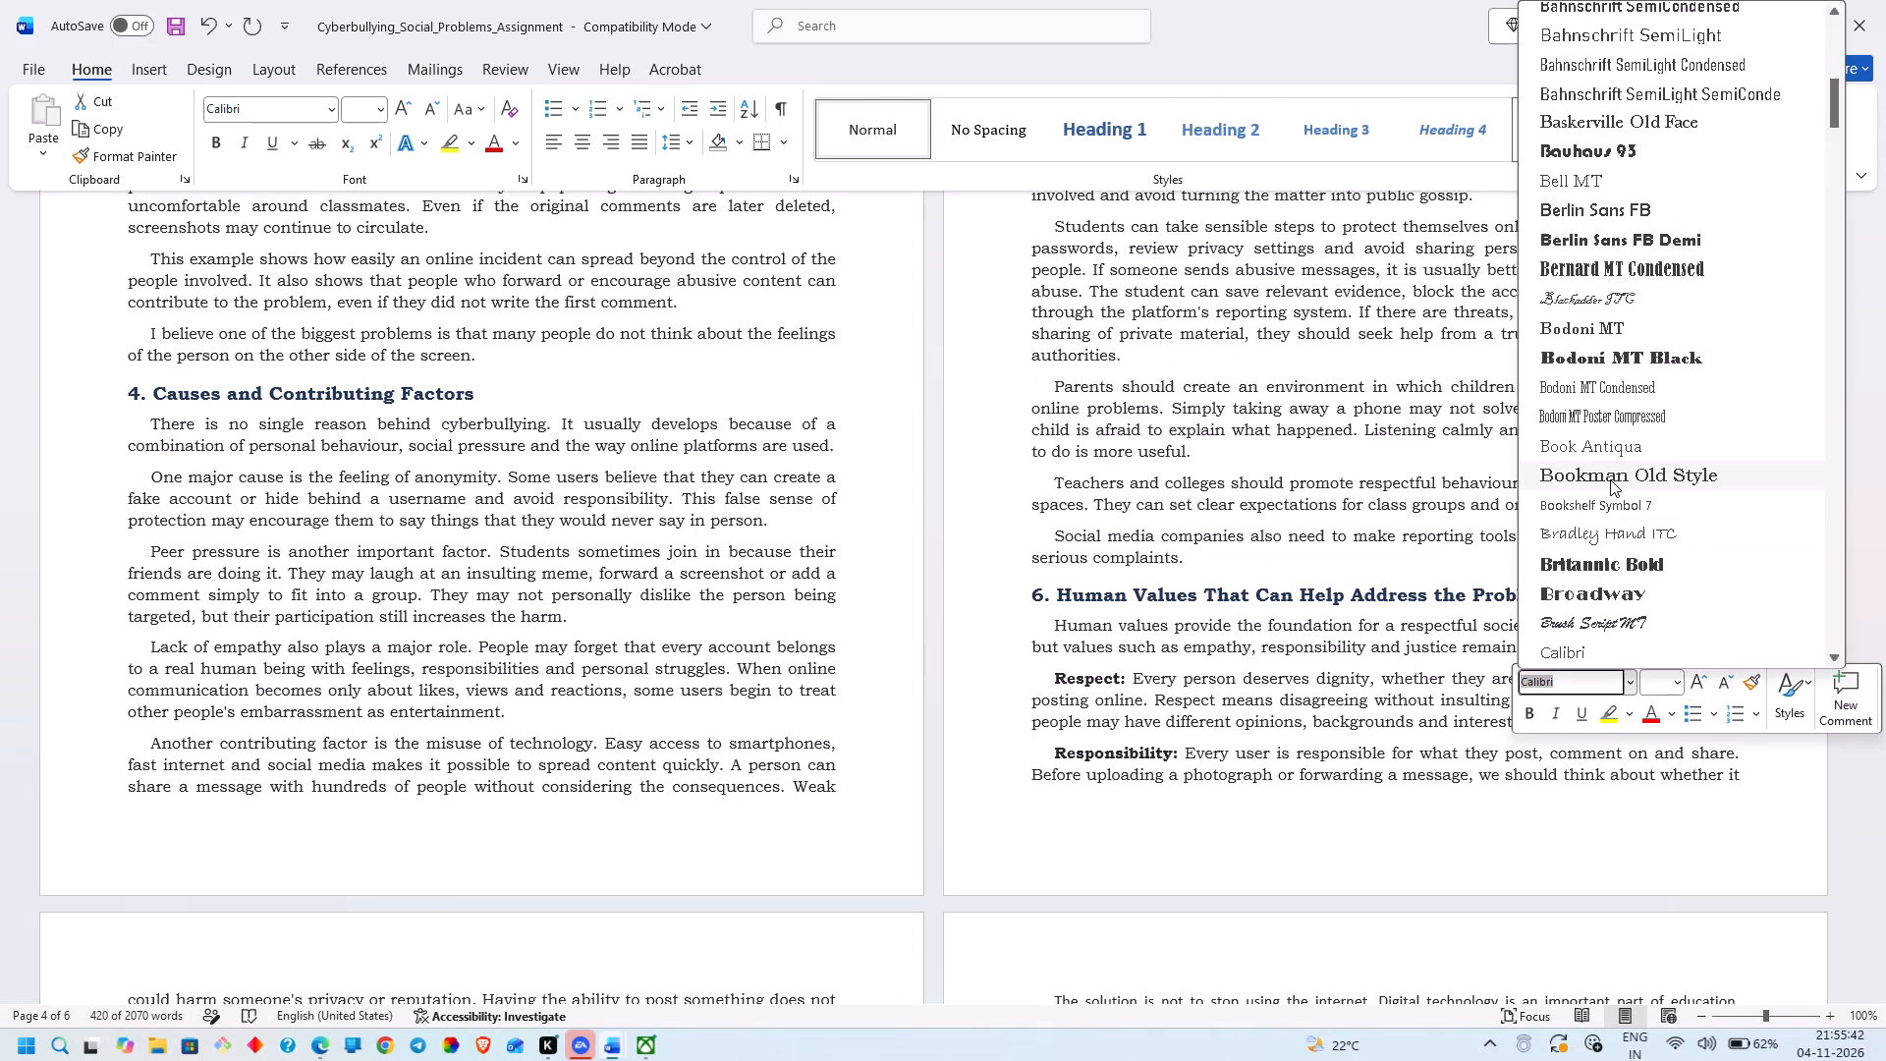
left_click(1610, 479)
Change the font from the Empathy paragraph through section 7 to the first paragraph of section 8 to Bookman Old Style.
scroll(984, 708, "down", 2)
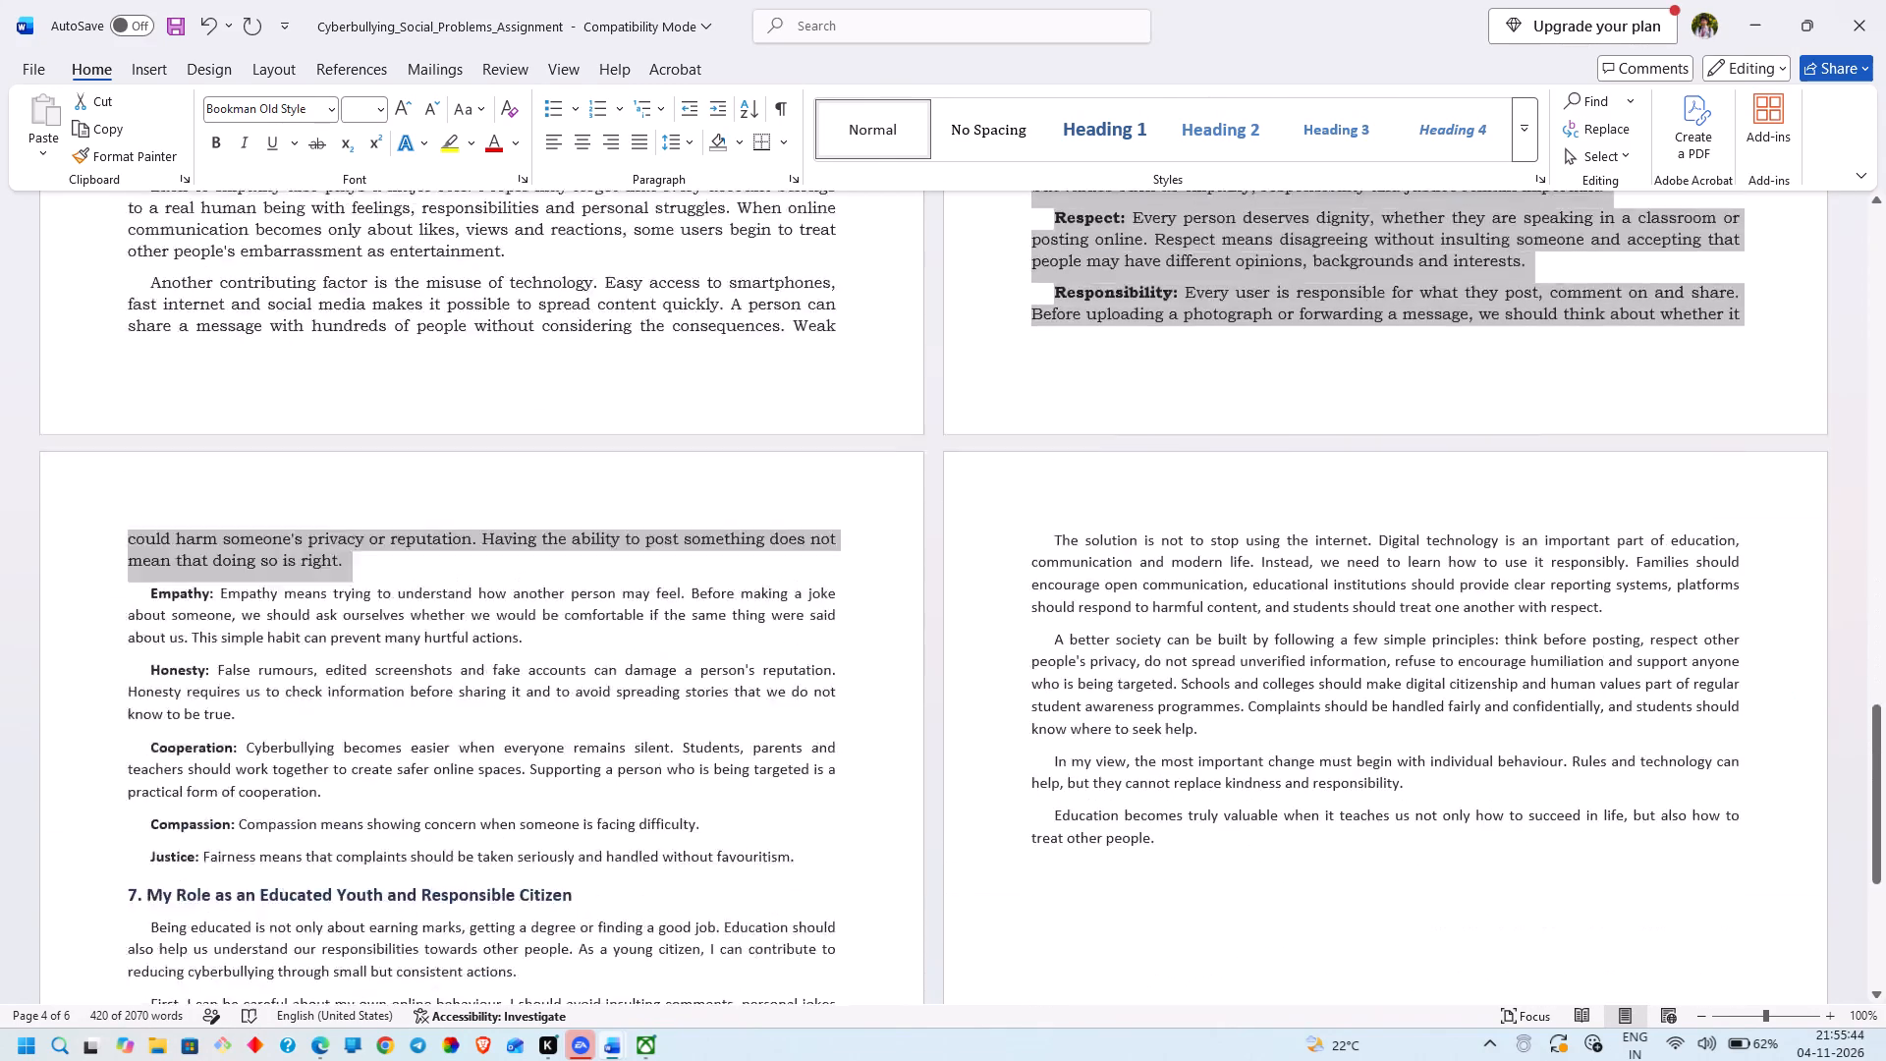
scroll(984, 708, "down", 2)
scroll(984, 708, "up", 1)
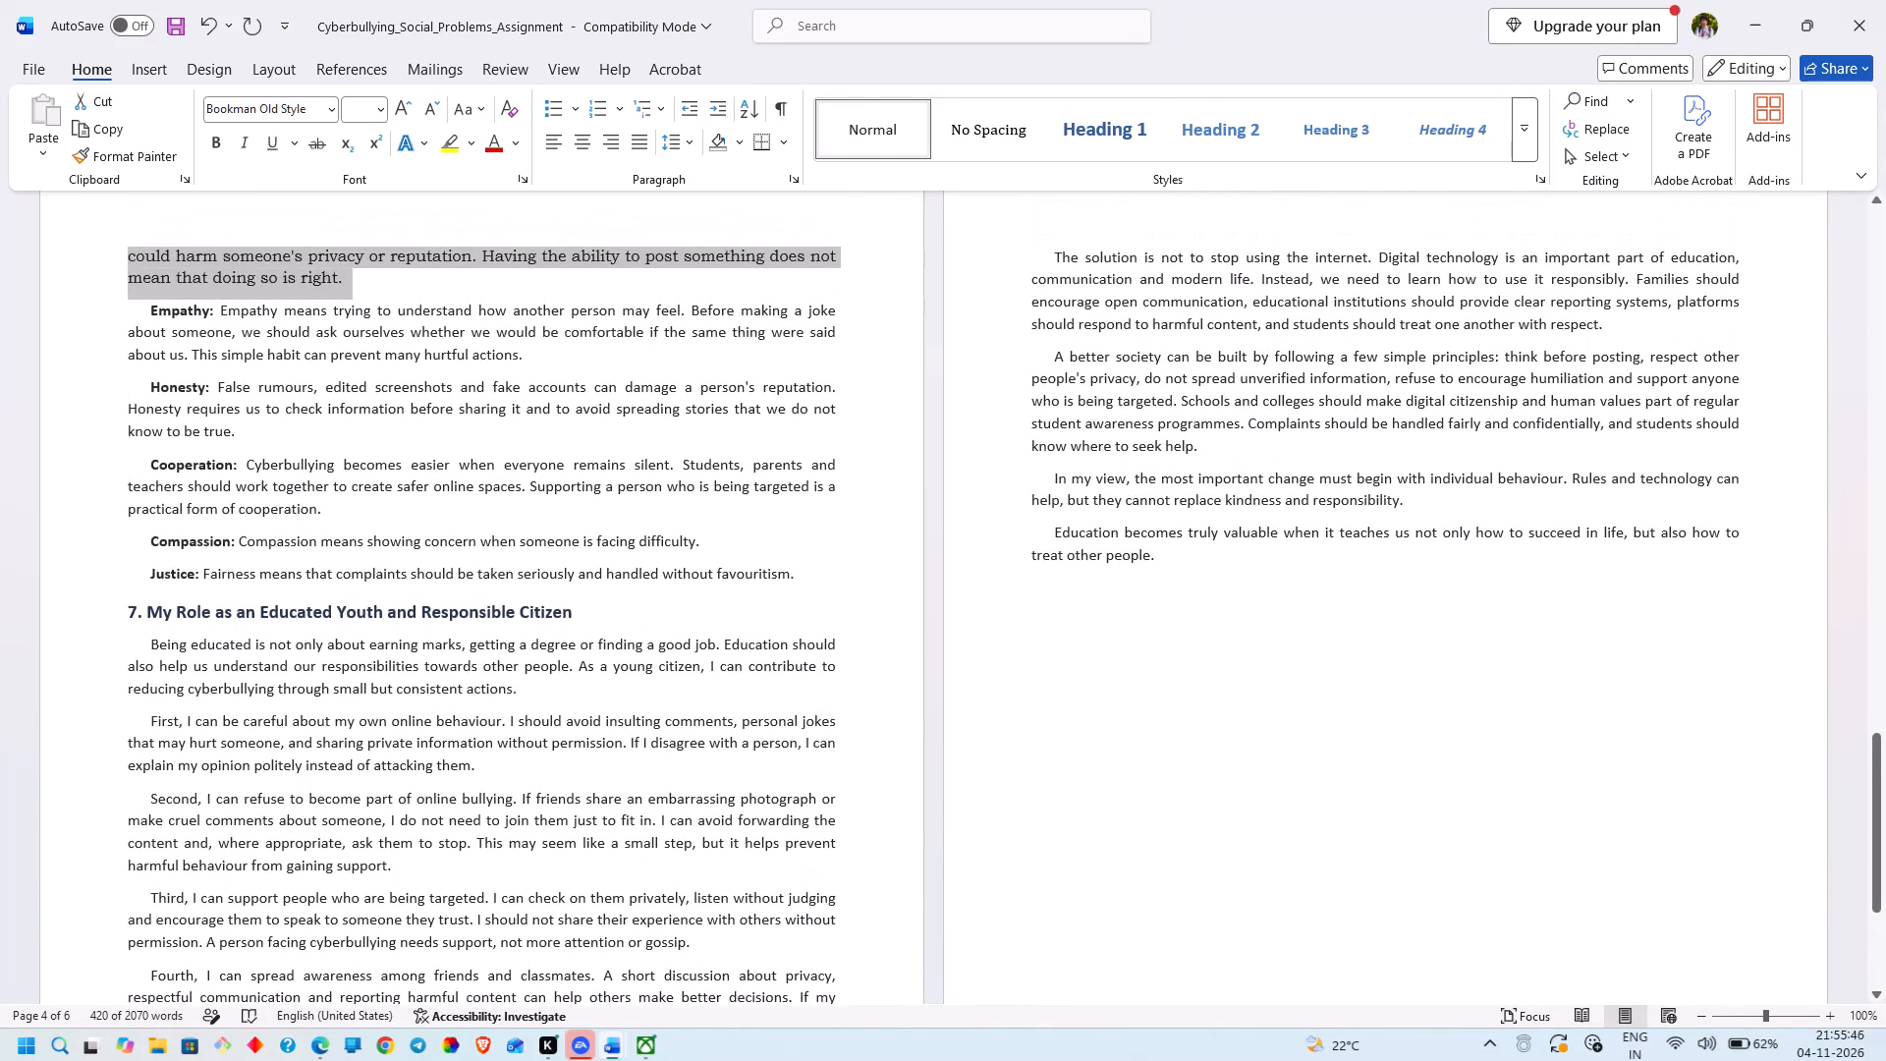
left_click_drag(152, 315, 656, 1050)
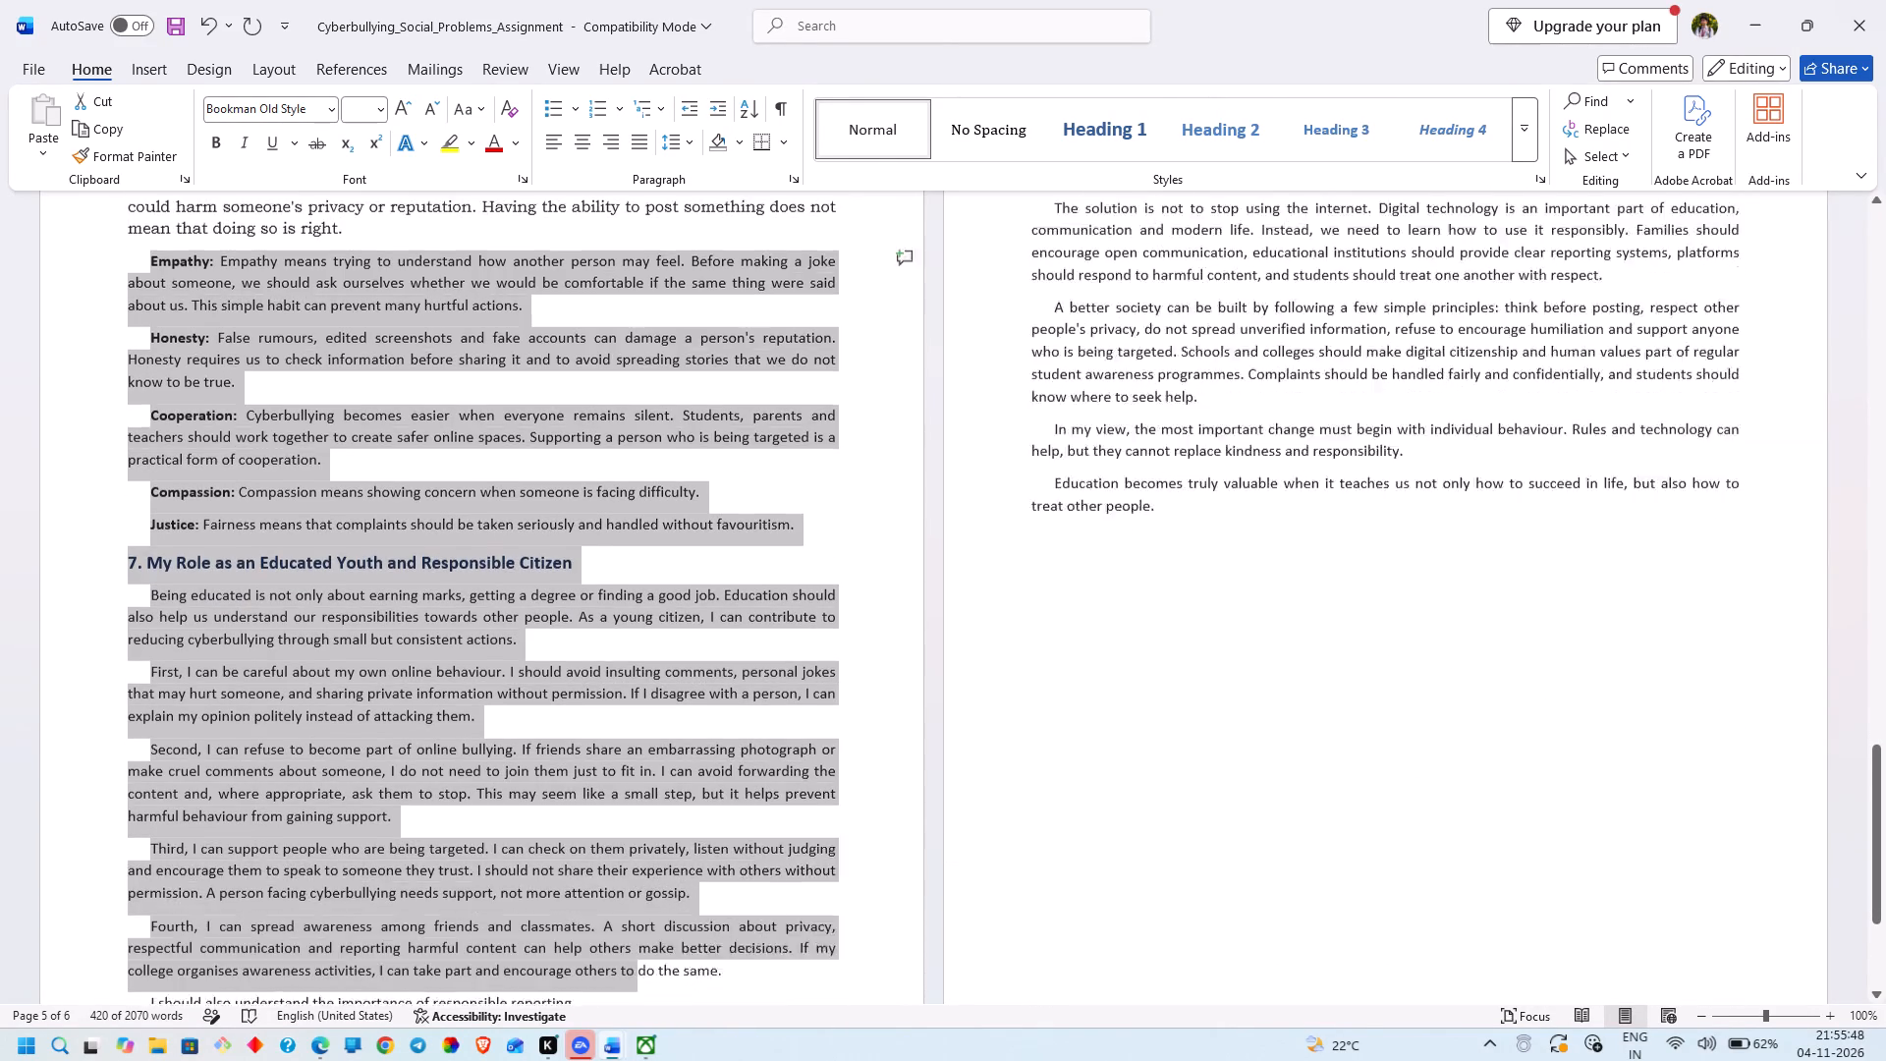
left_click_drag(656, 1050, 732, 925)
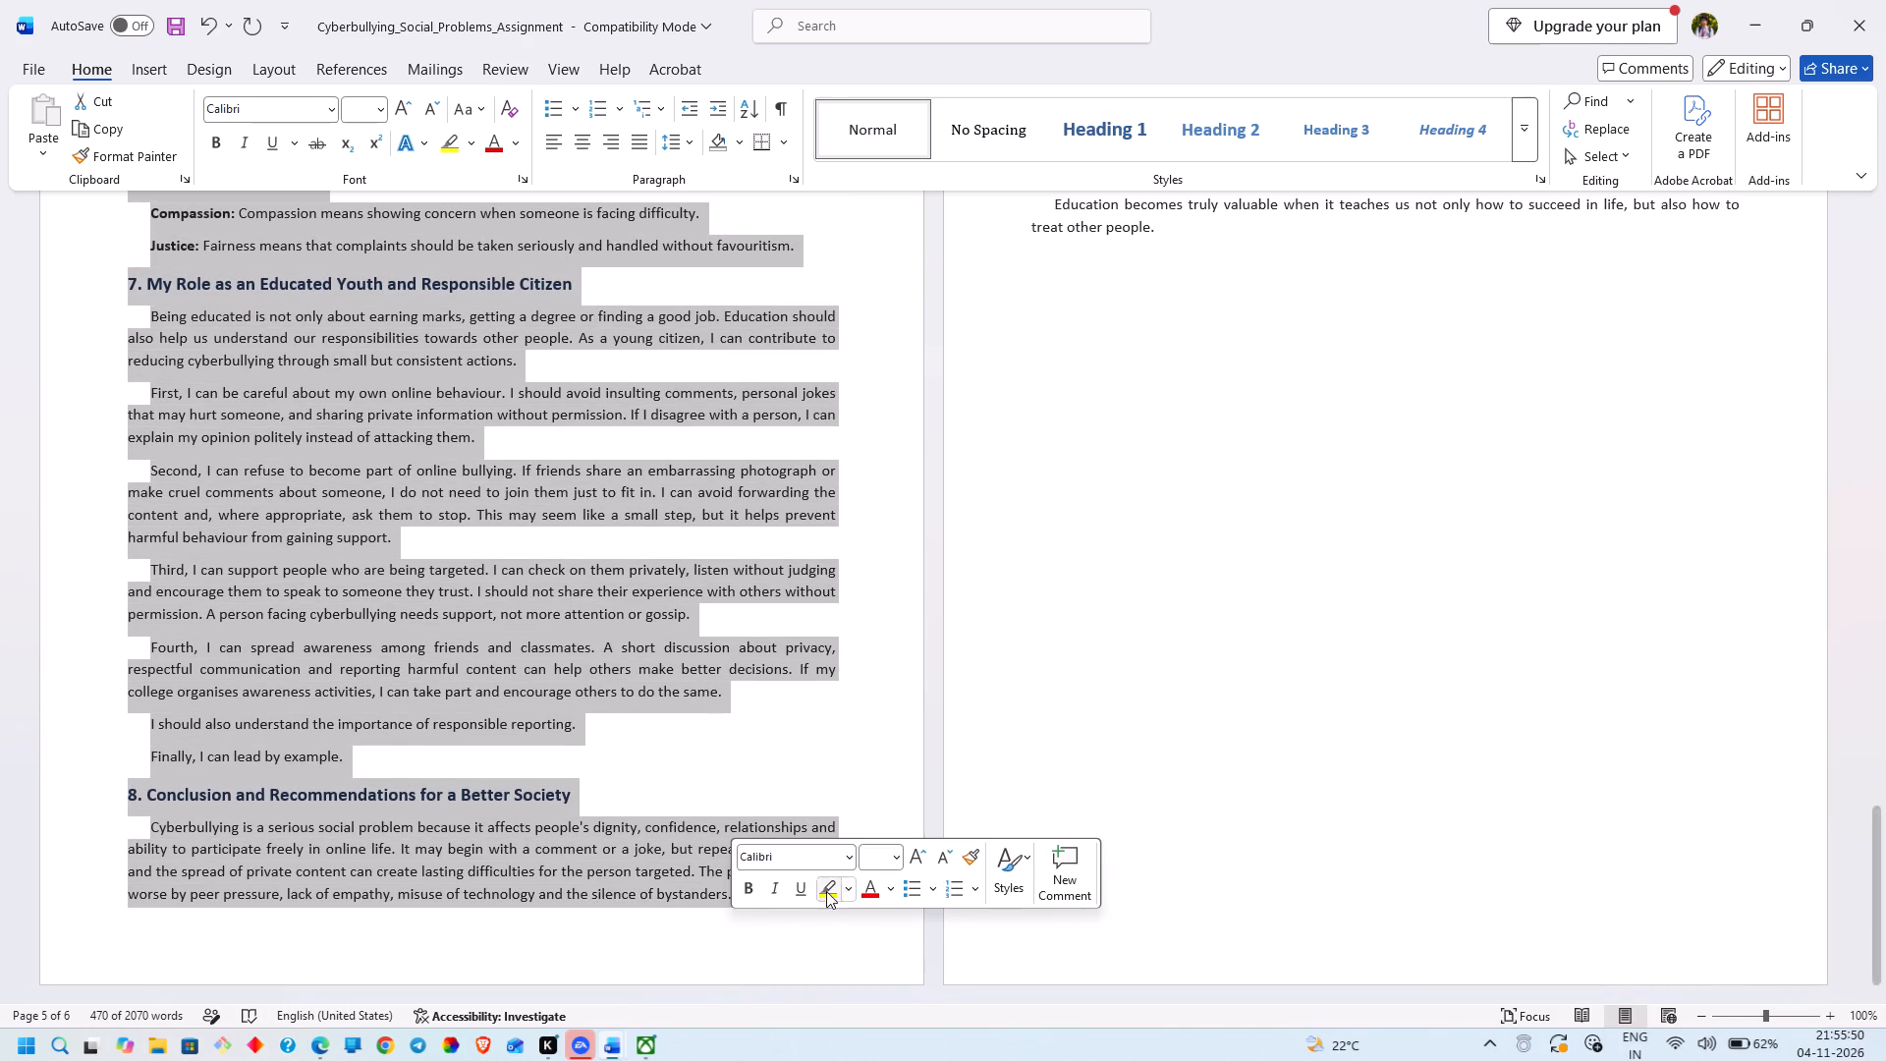
left_click(852, 854)
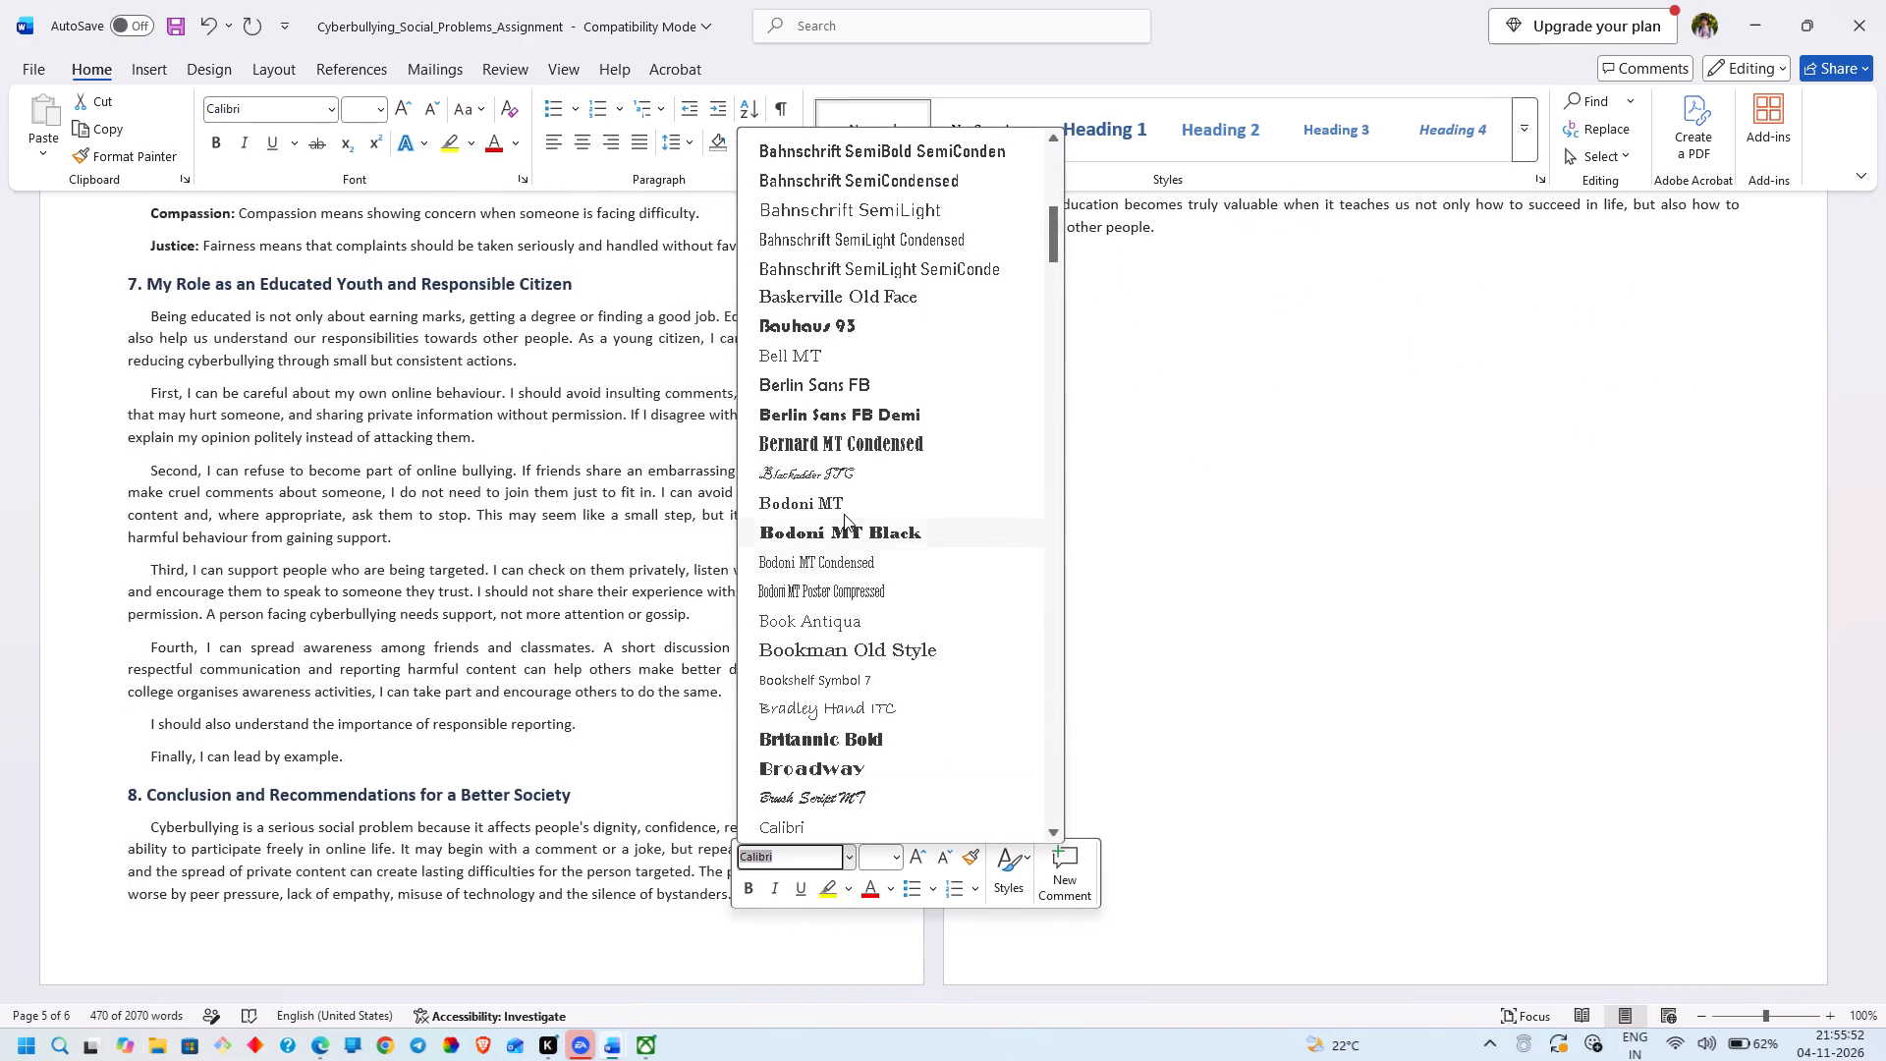
left_click(852, 646)
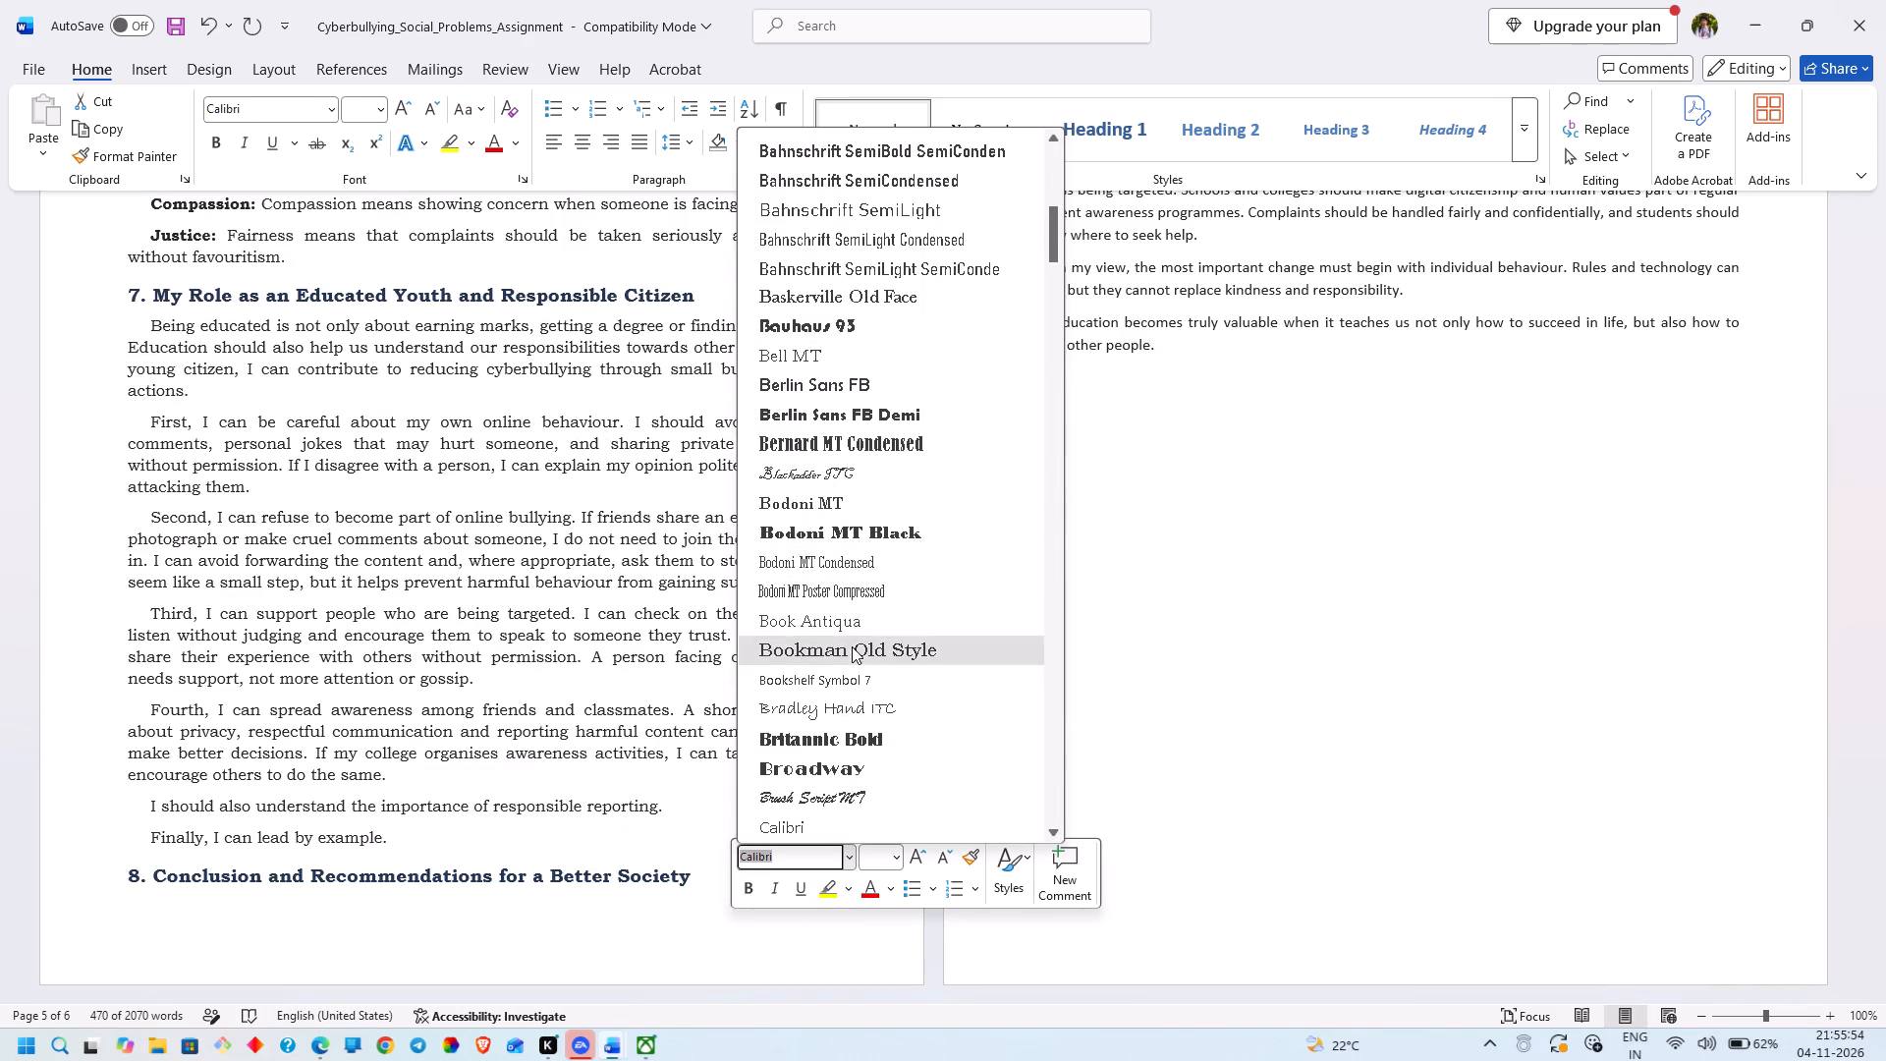
Change the font of the remaining conclusion paragraphs, from "The solution is not to stop using the internet" to the end, to Bookman Old Style.
scroll(1052, 590, "up", 2)
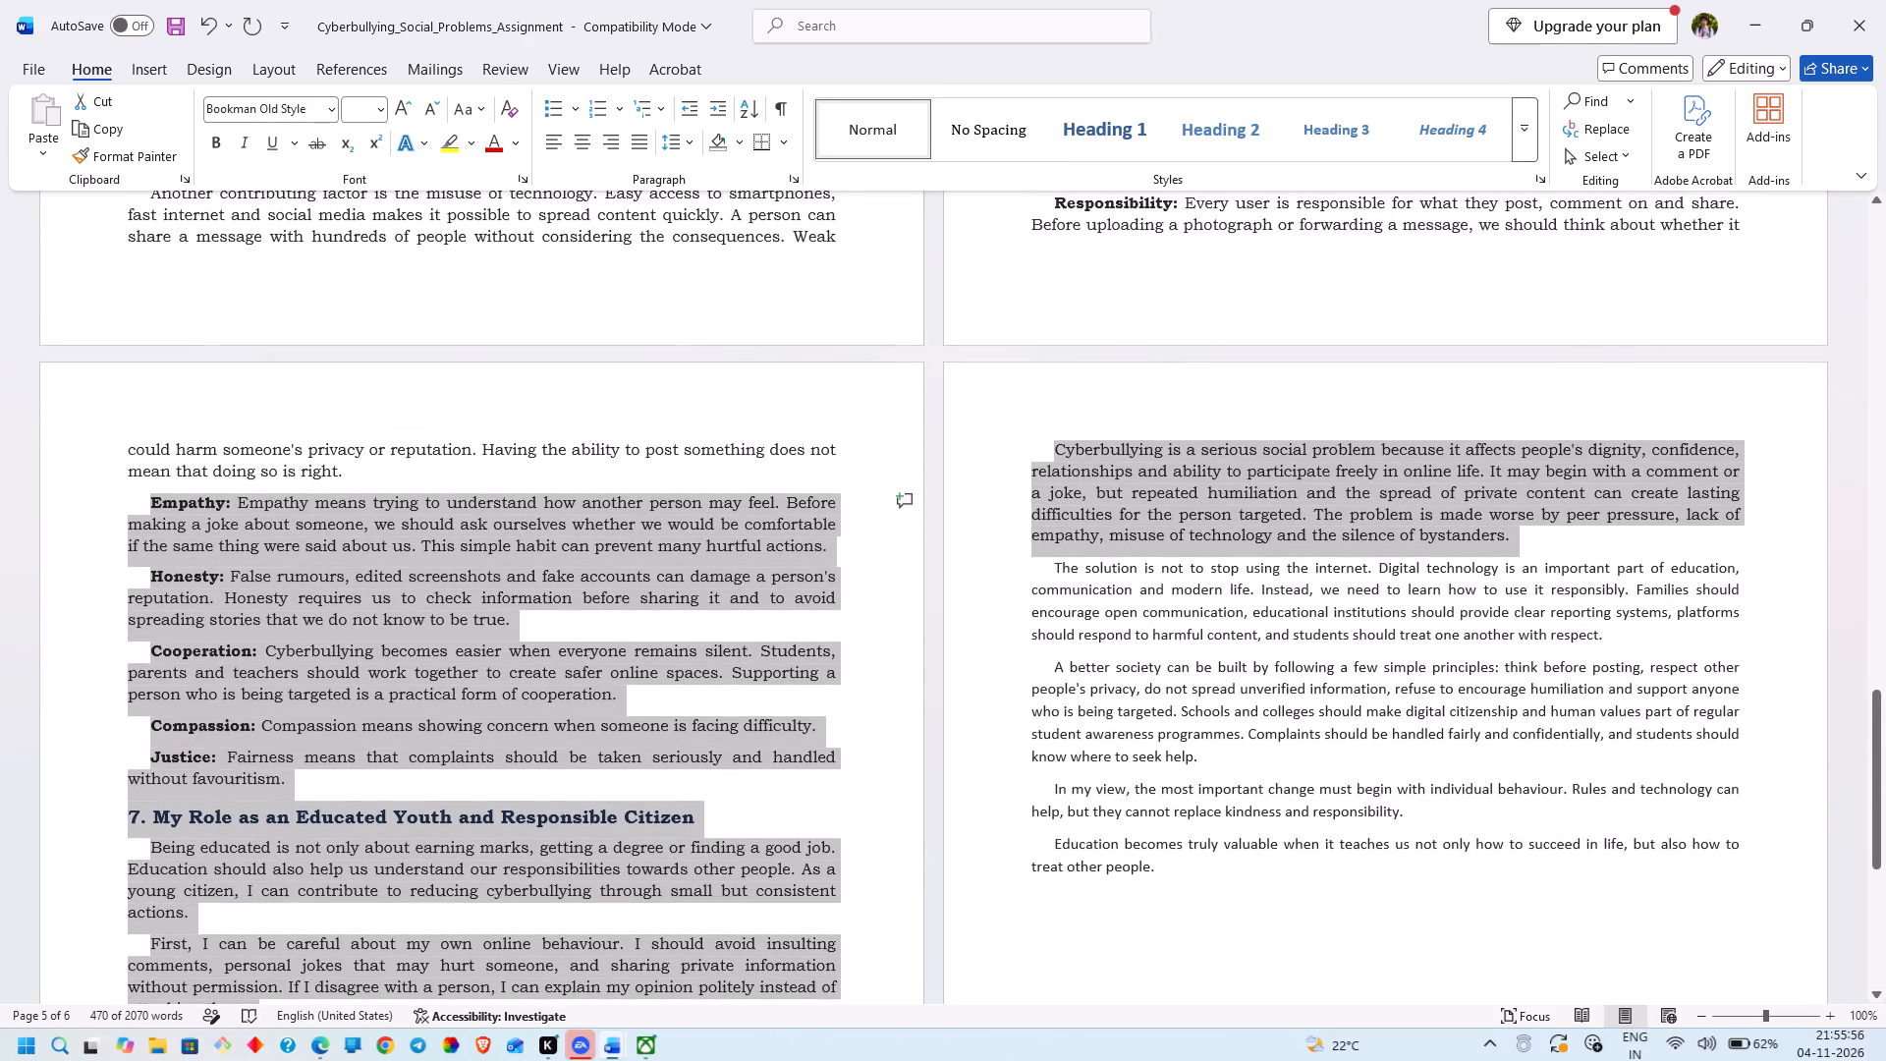
left_click_drag(1051, 562, 1294, 893)
left_click(1410, 827)
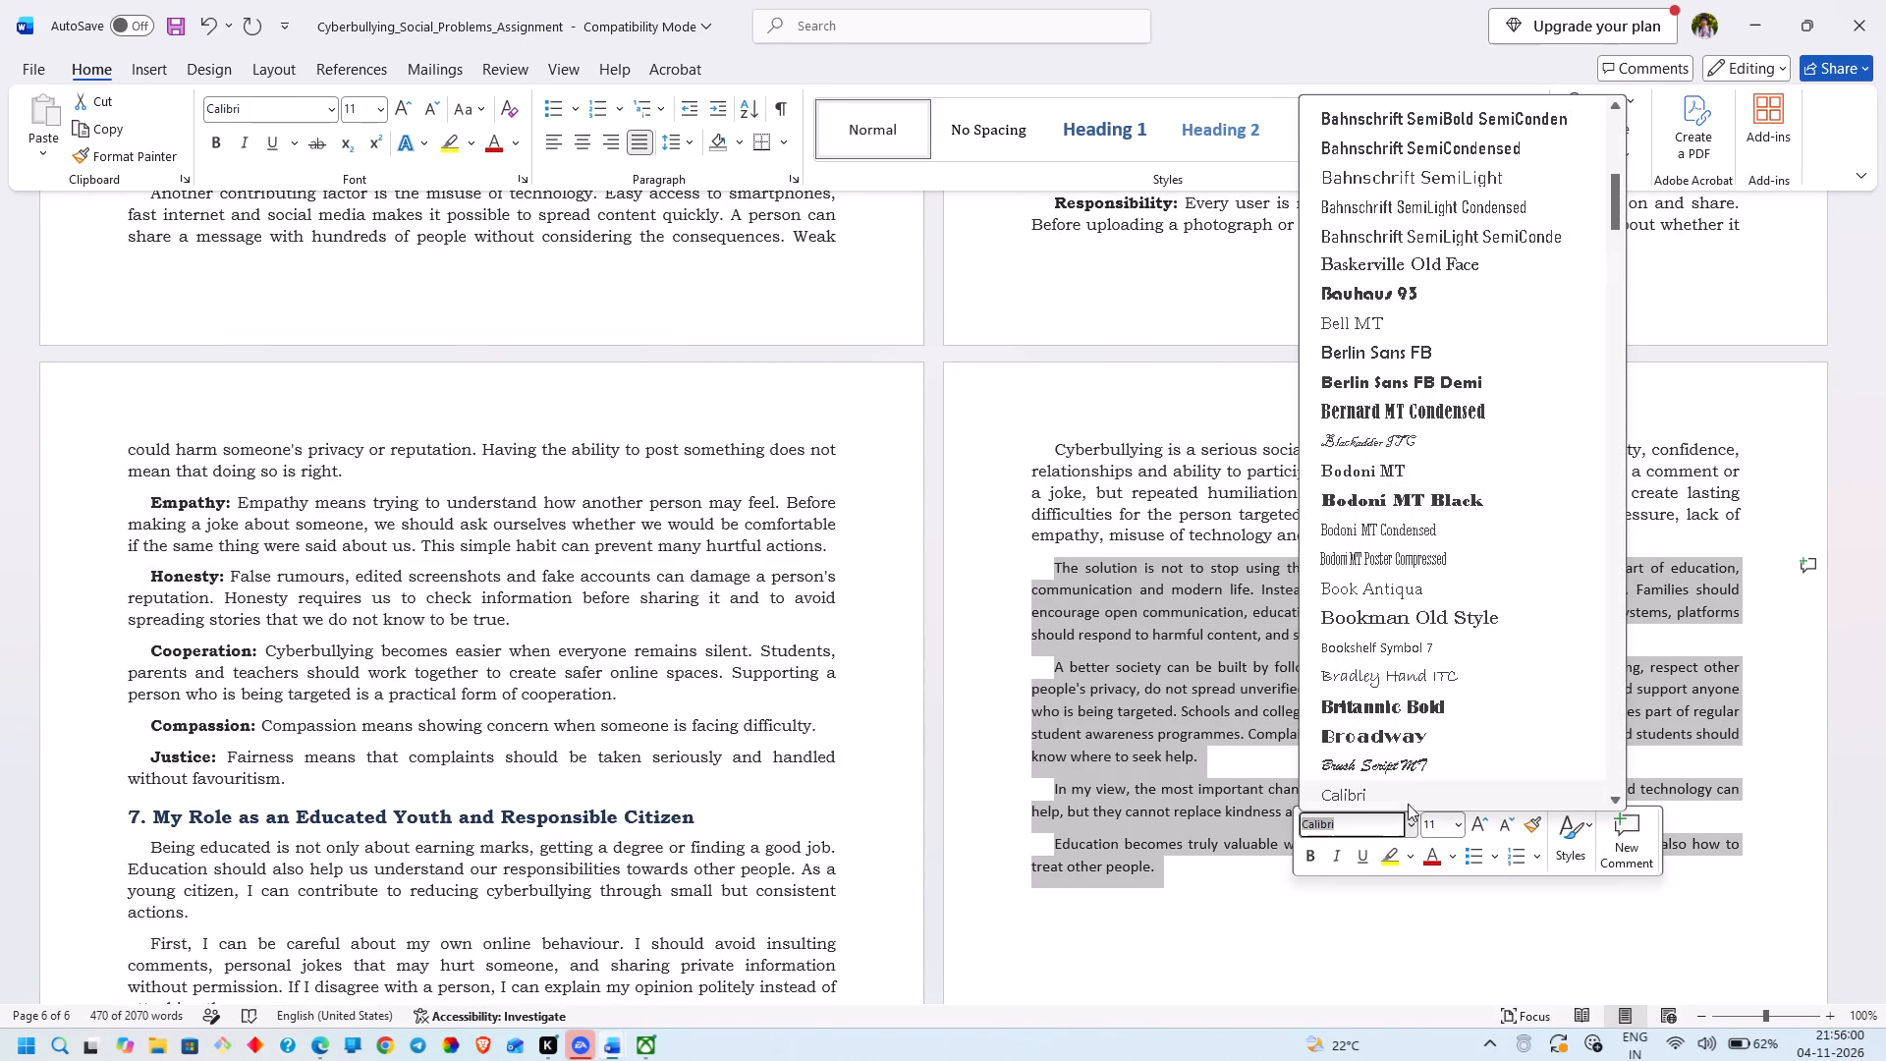
left_click(1403, 605)
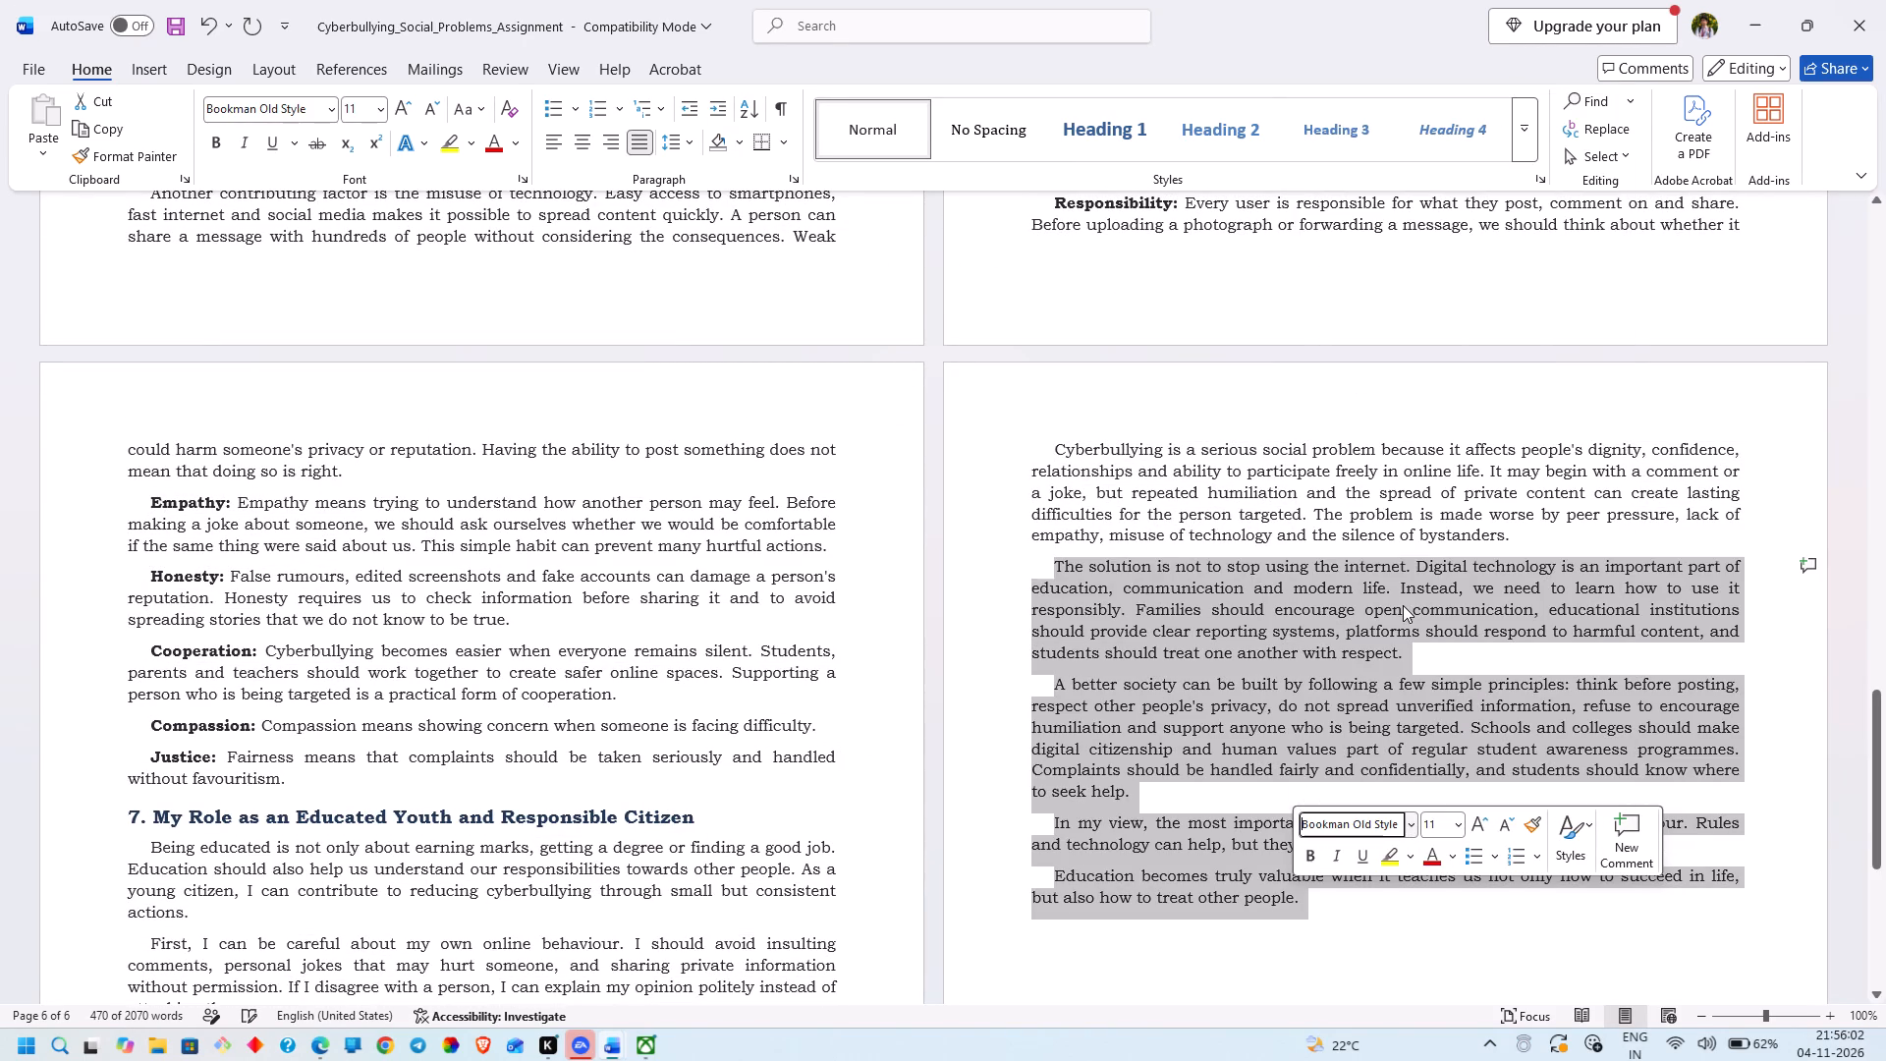
left_click(1040, 952)
Set the font size of the "Report on Cyberbullying" title to 22.
scroll(1040, 952, "down", 5)
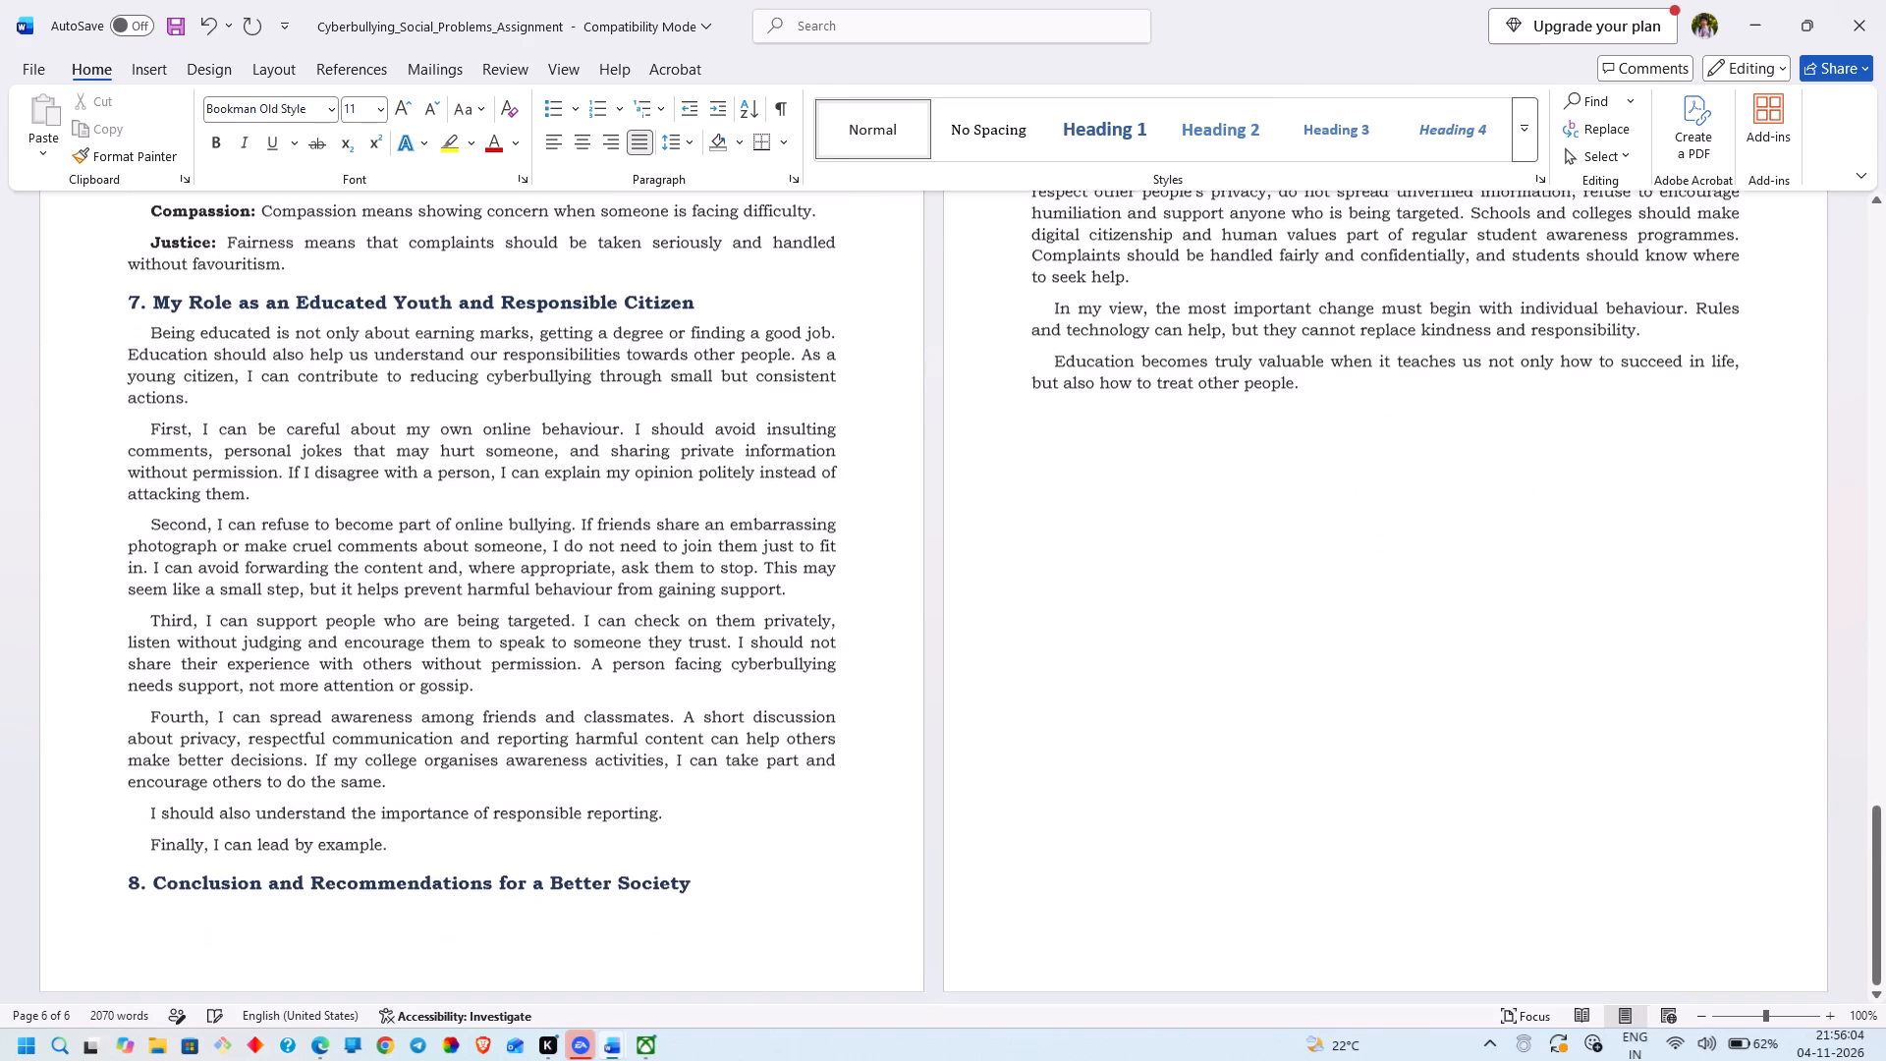
scroll(1040, 952, "down", 2)
scroll(1040, 952, "up", 11)
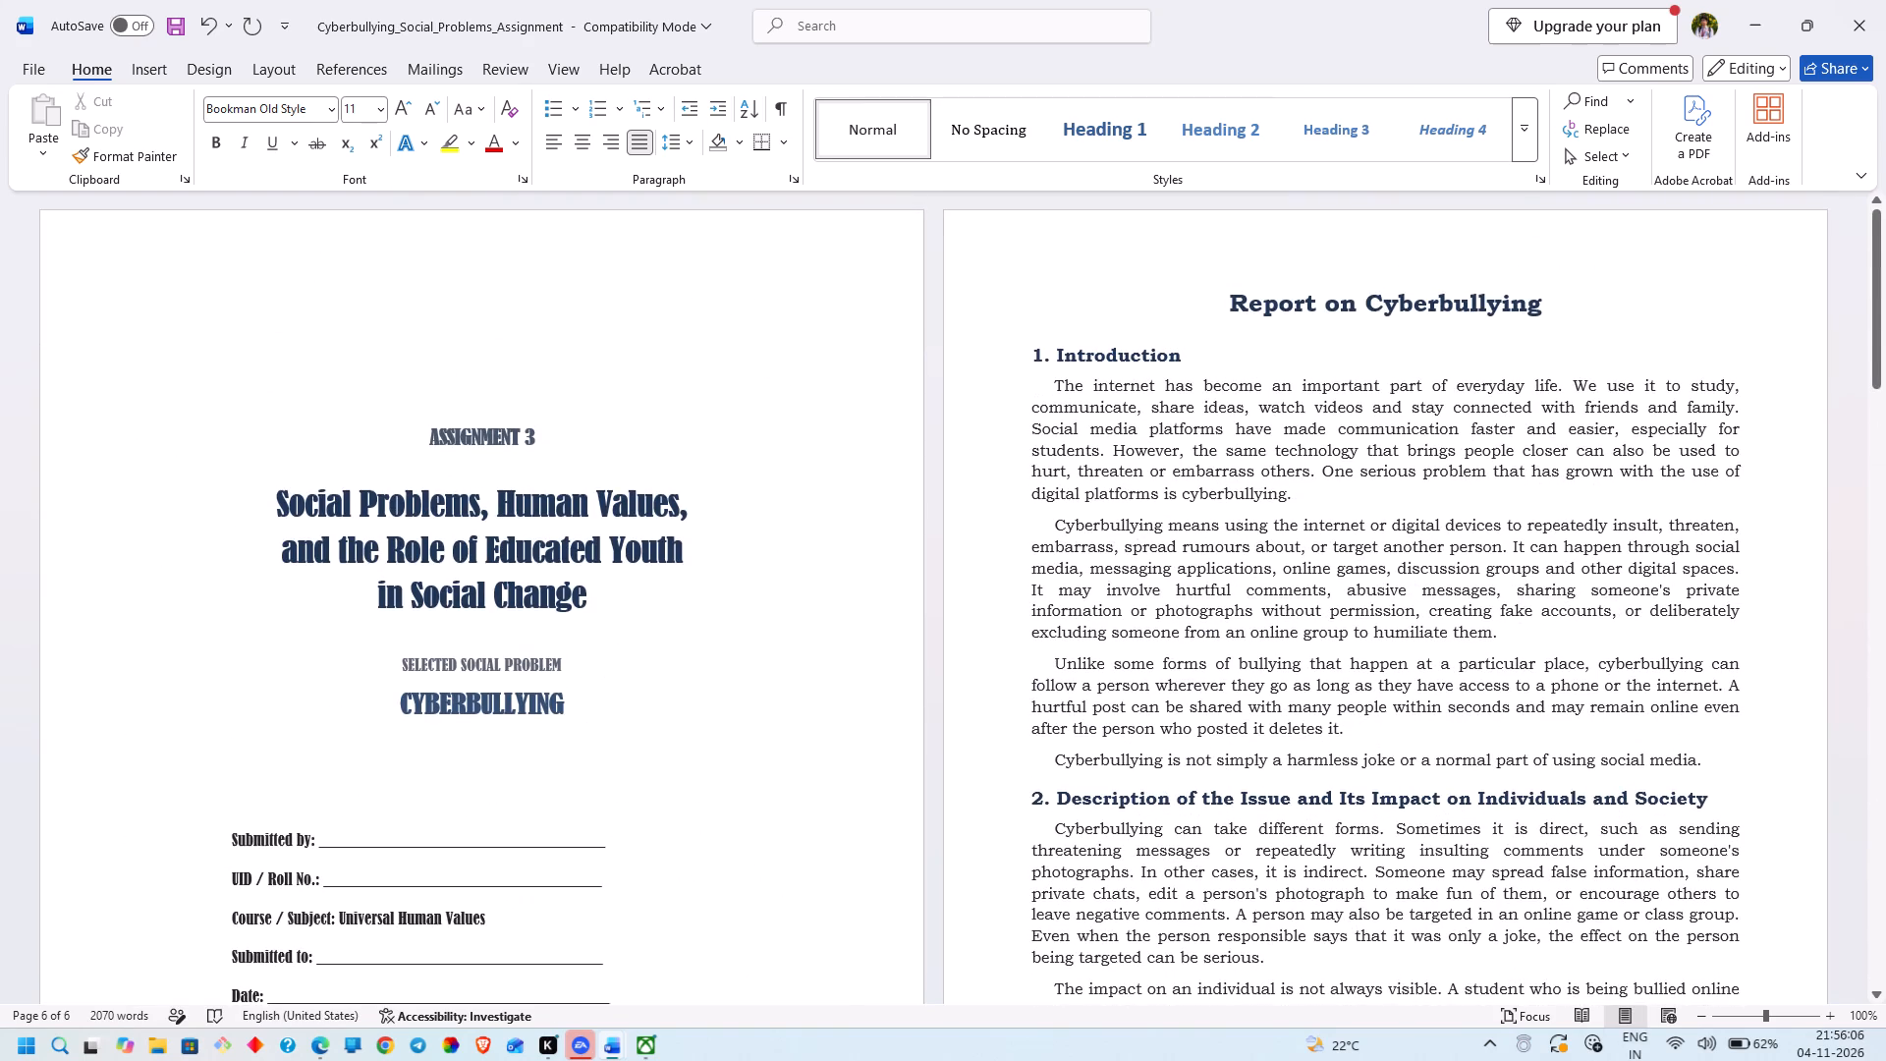
scroll(1040, 952, "down", 1)
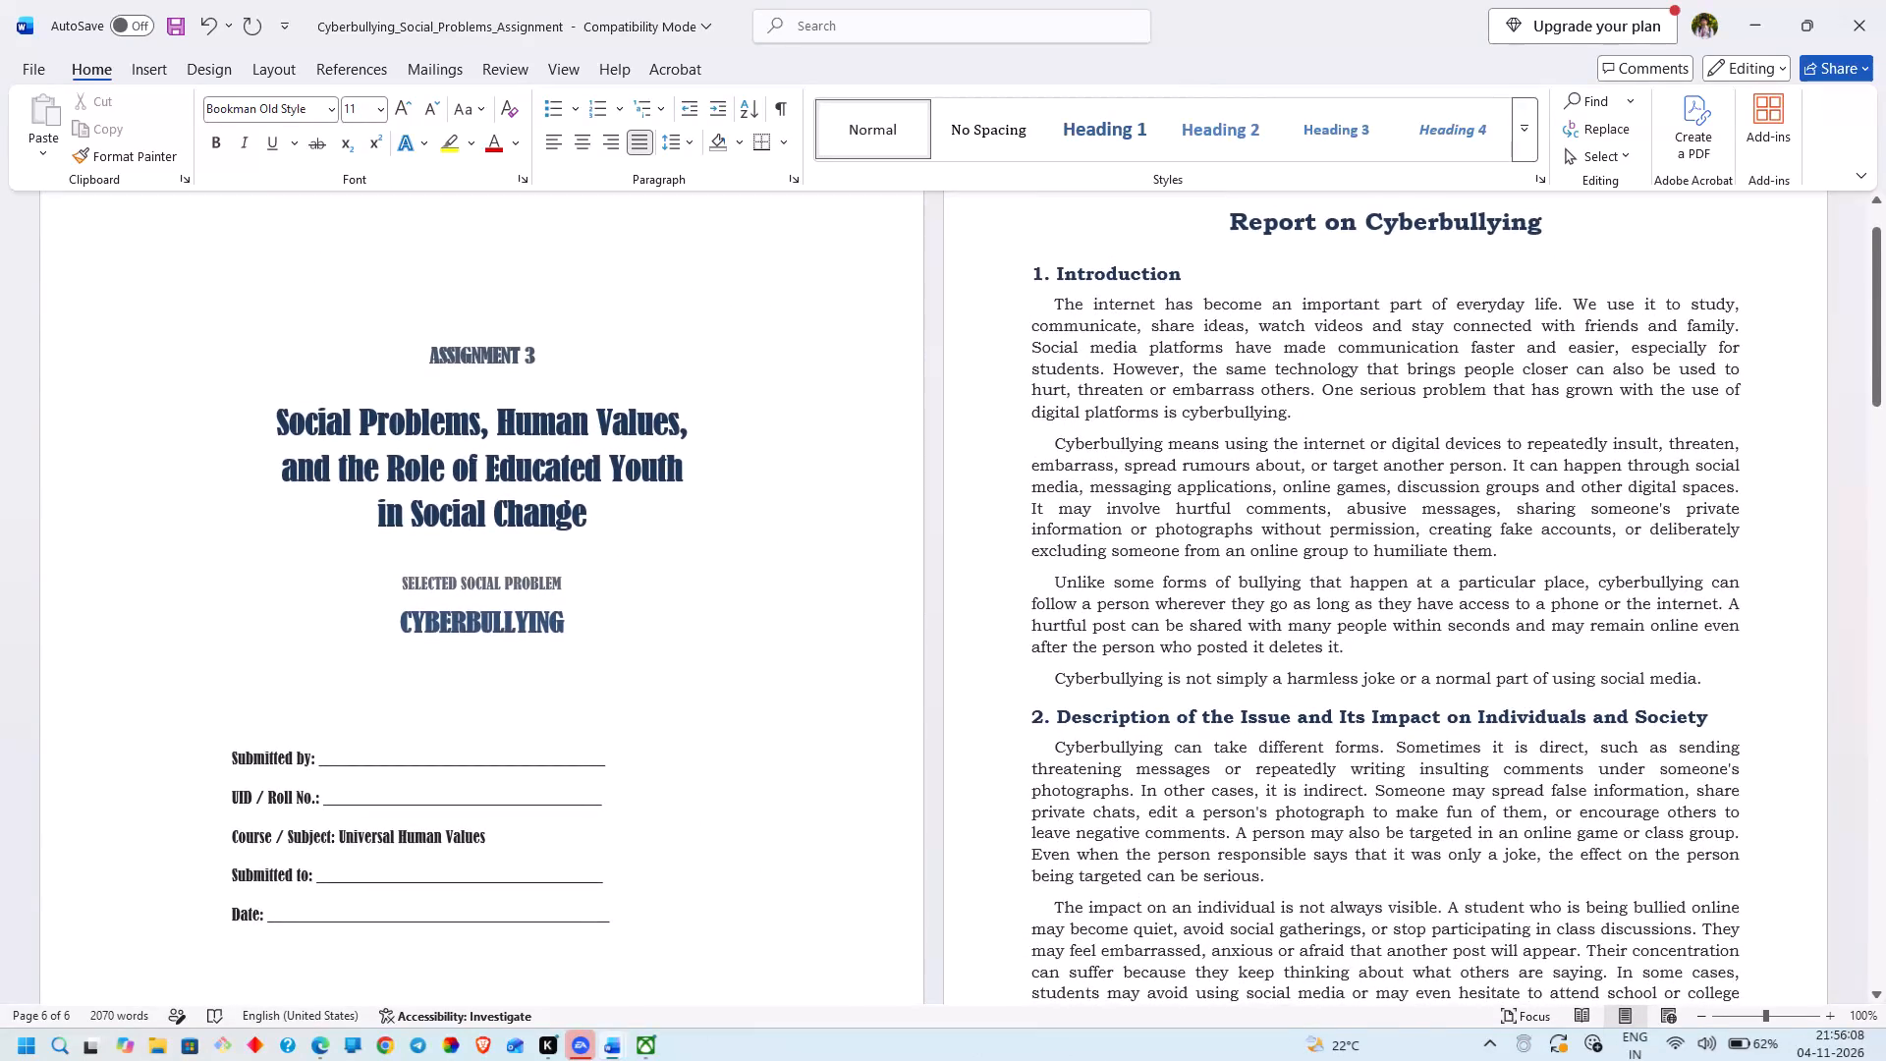
scroll(1040, 952, "up", 1)
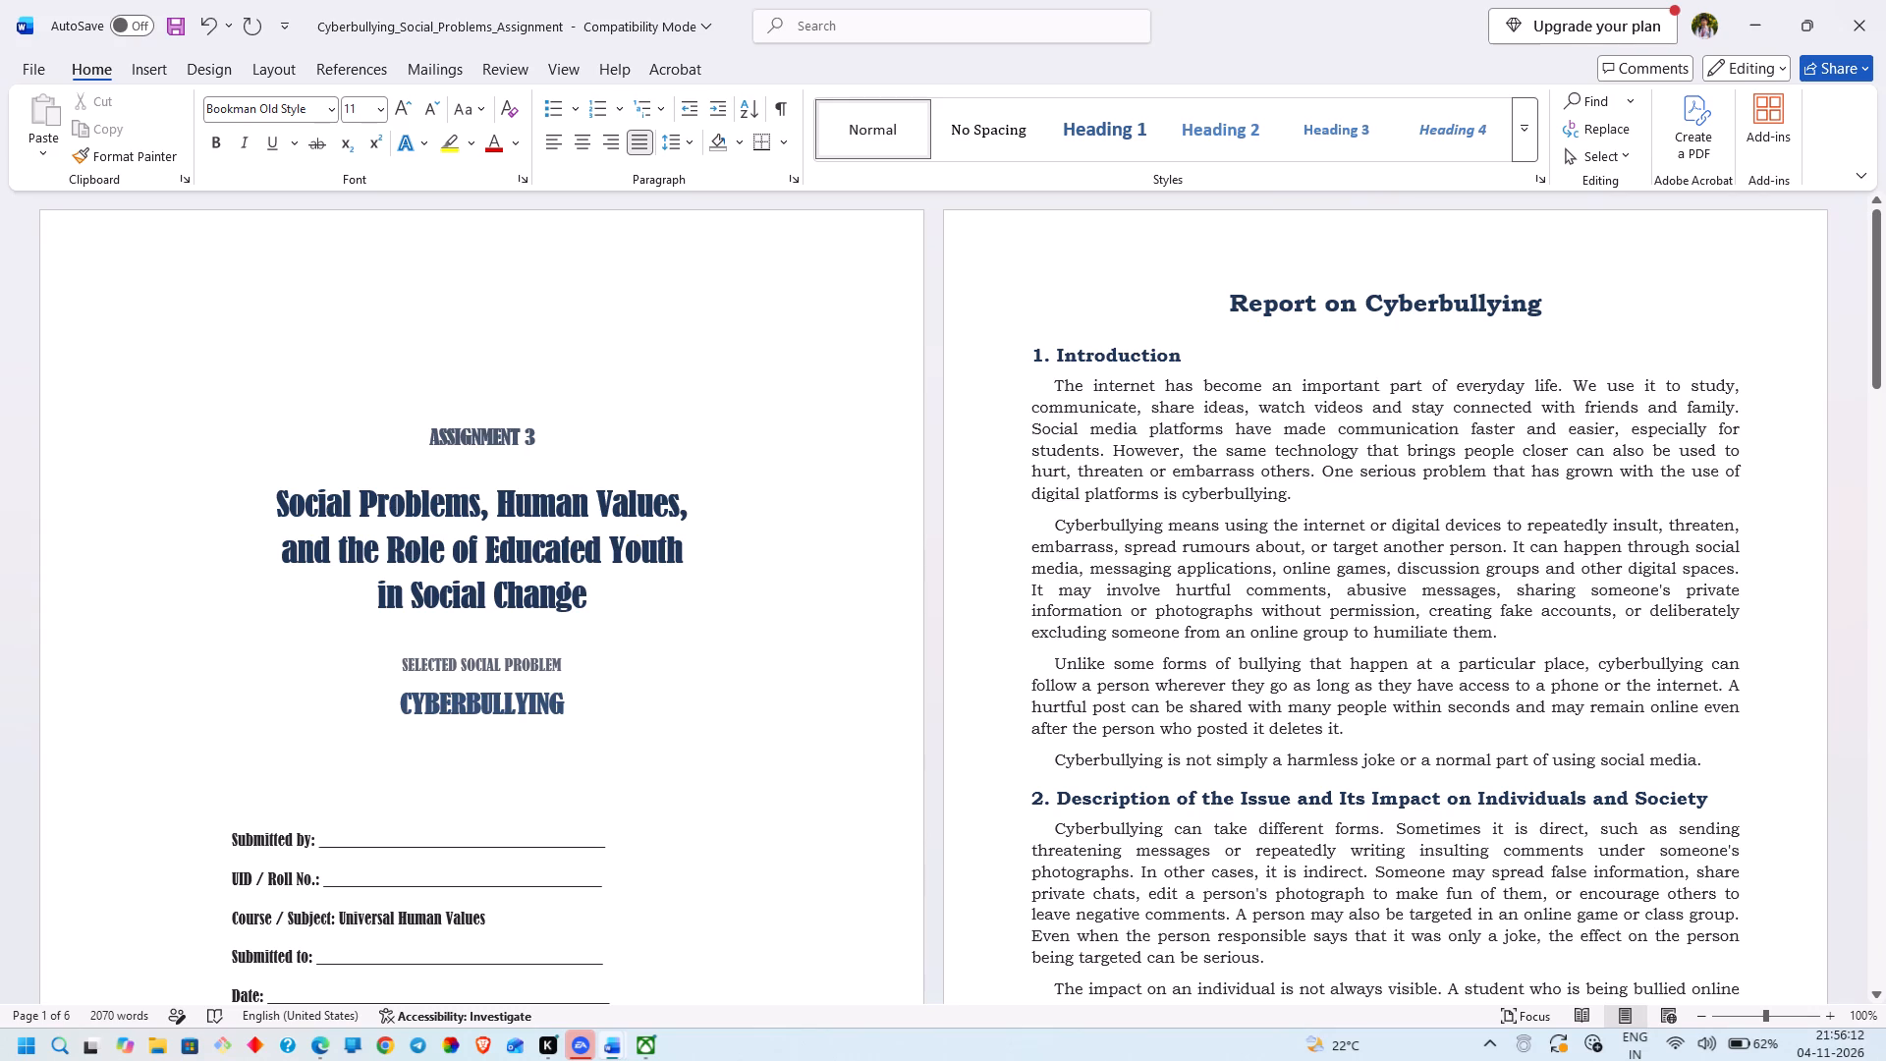
left_click_drag(1212, 299, 1495, 306)
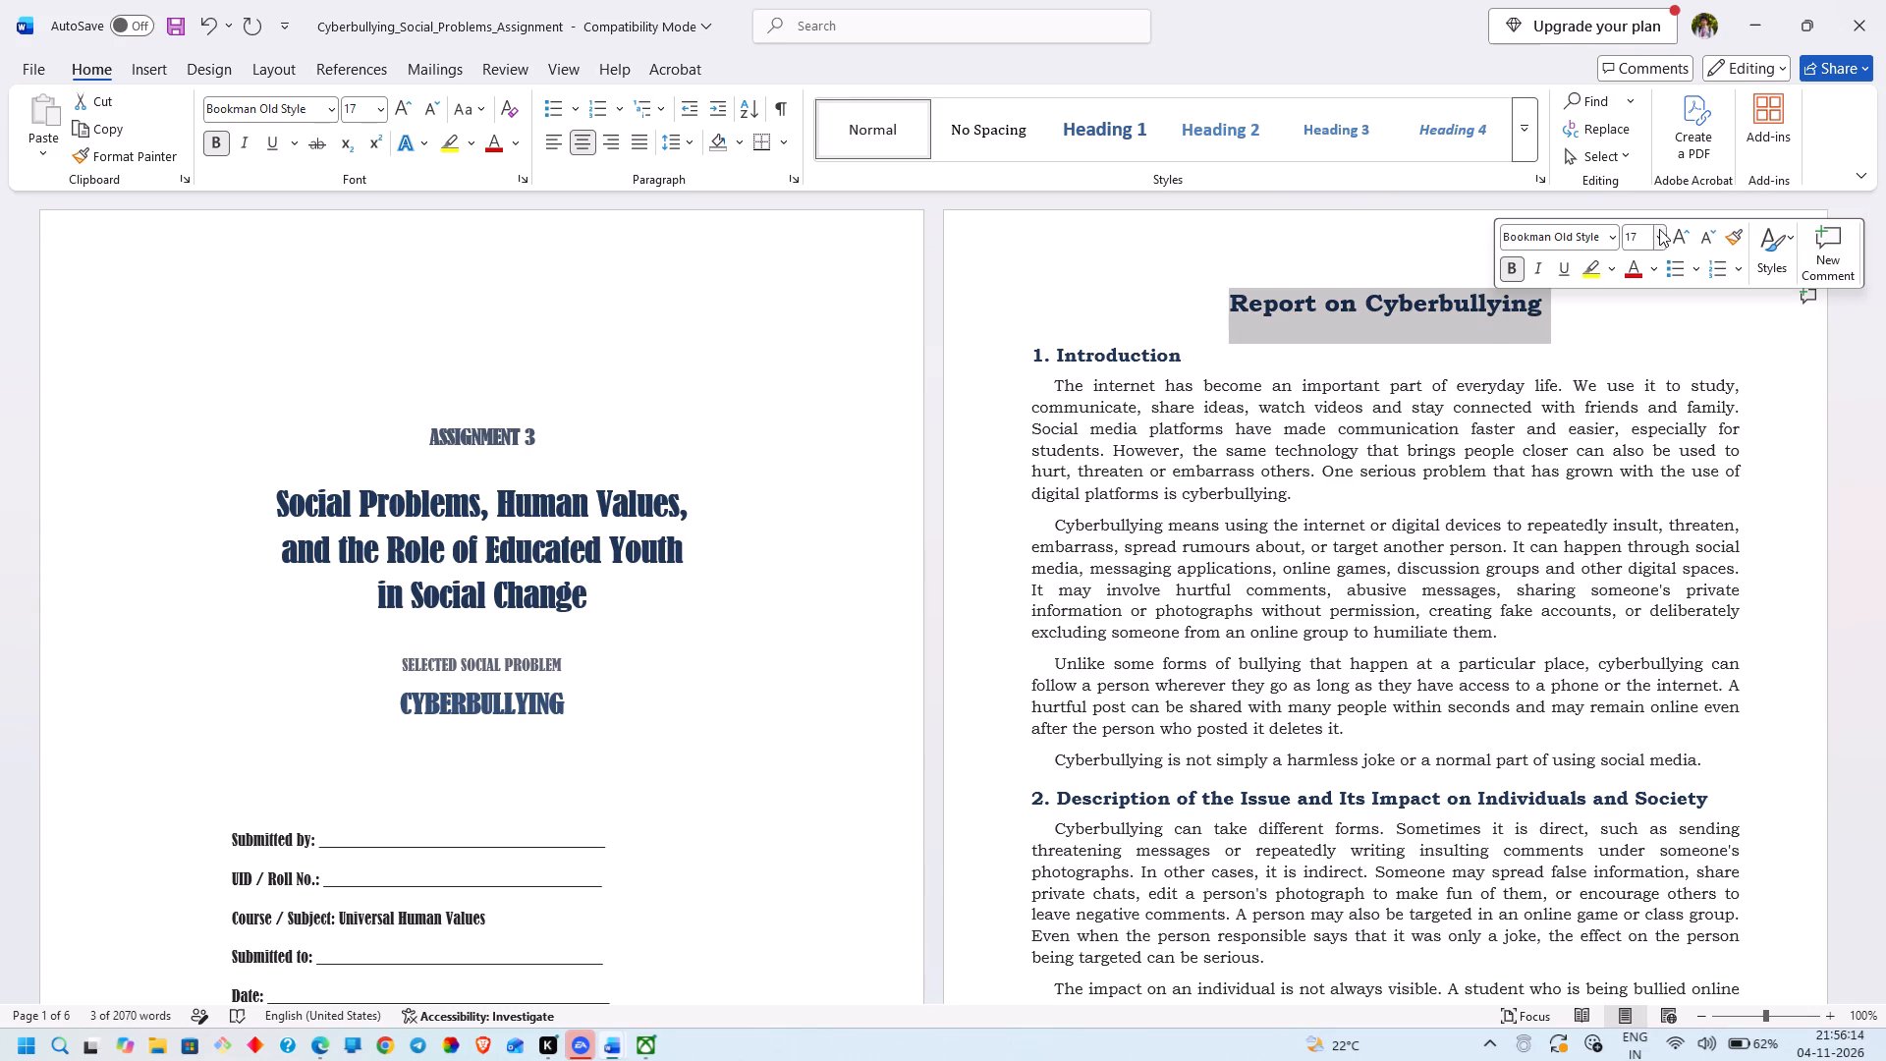
left_click(1656, 233)
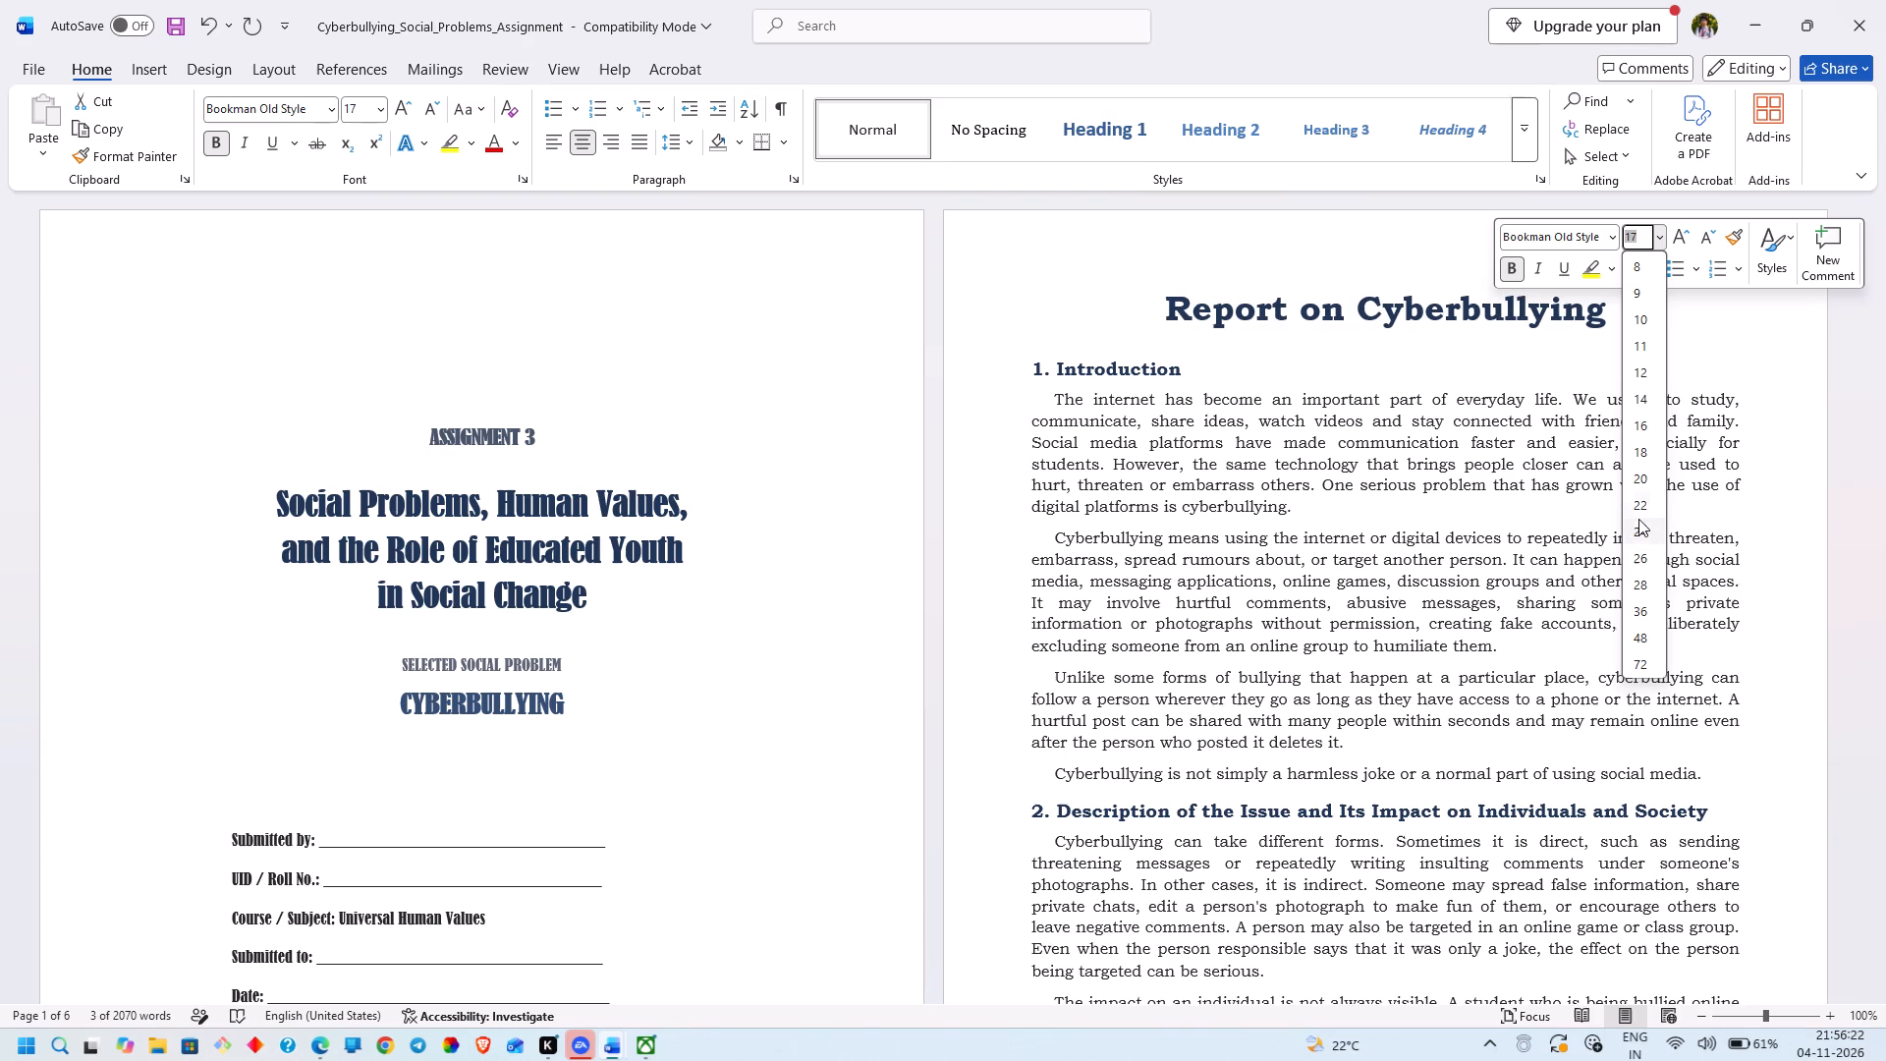
left_click(1636, 516)
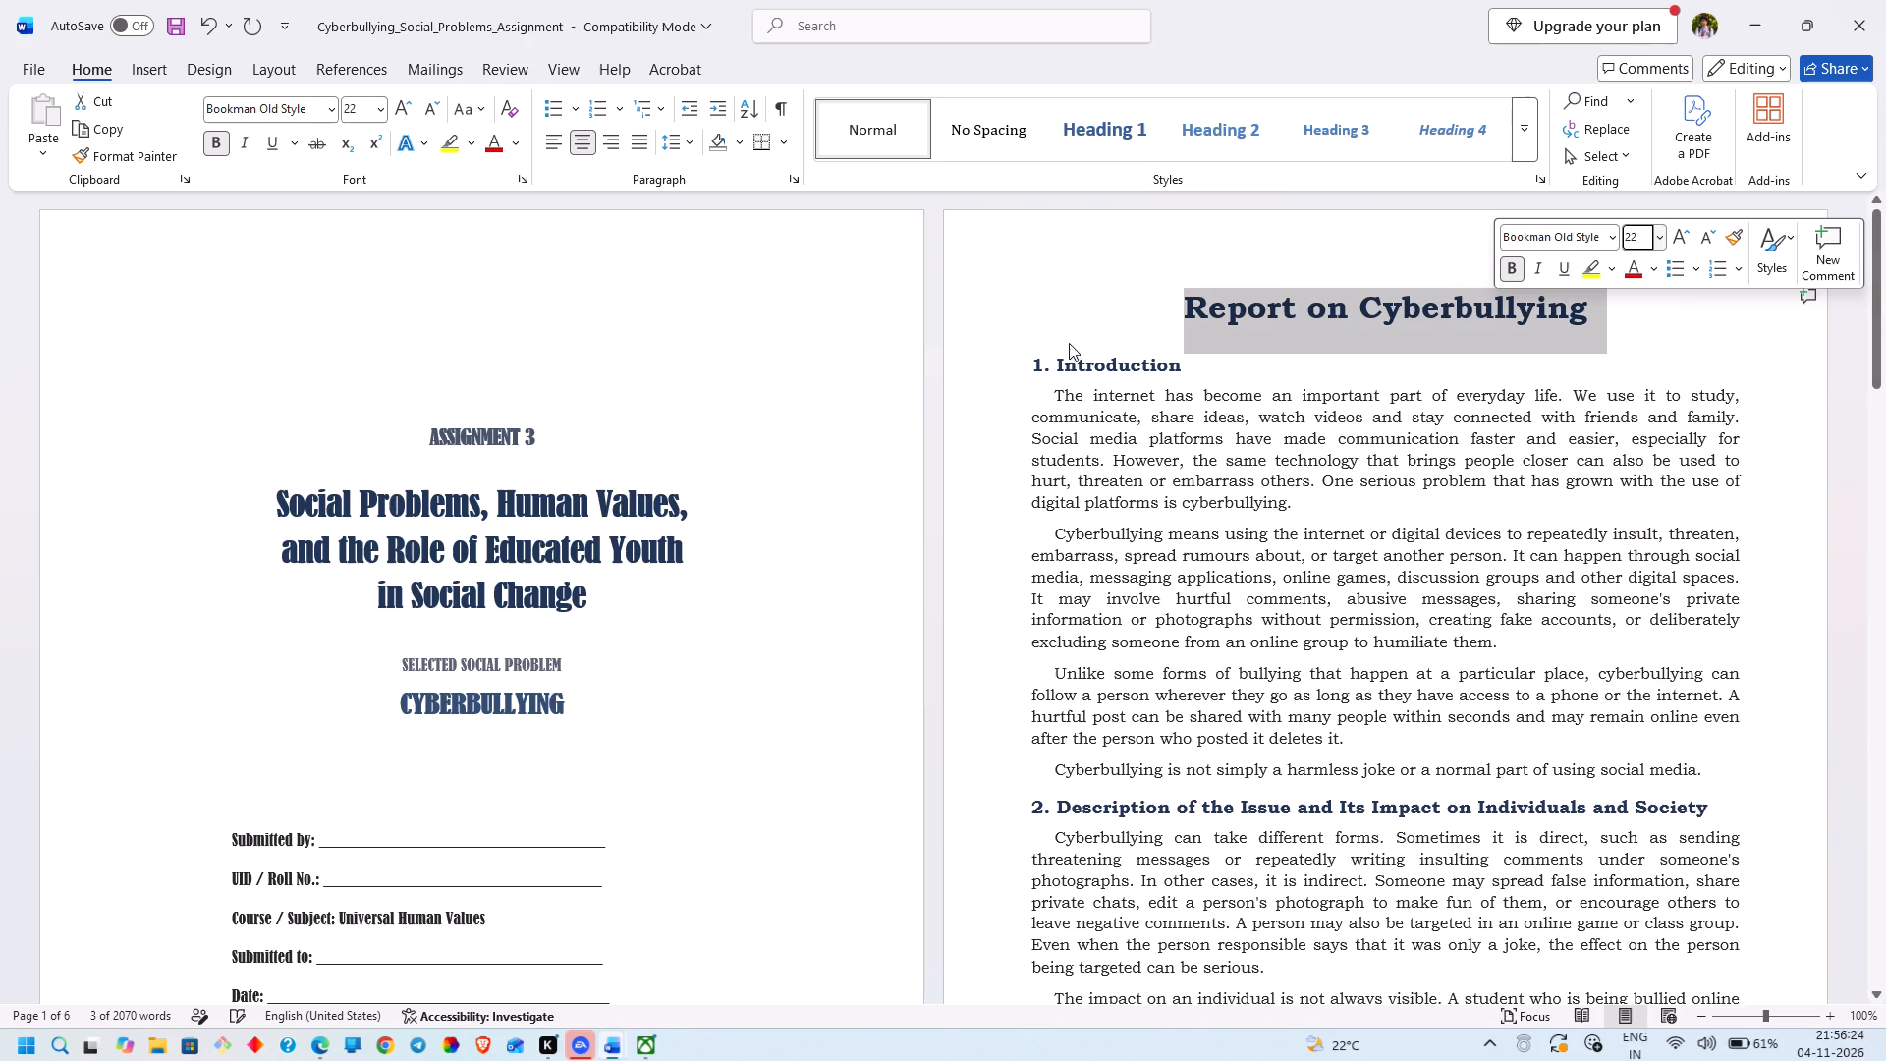
Set the font size of the "1. Introduction" heading to 16.
left_click_drag(1033, 360, 1158, 370)
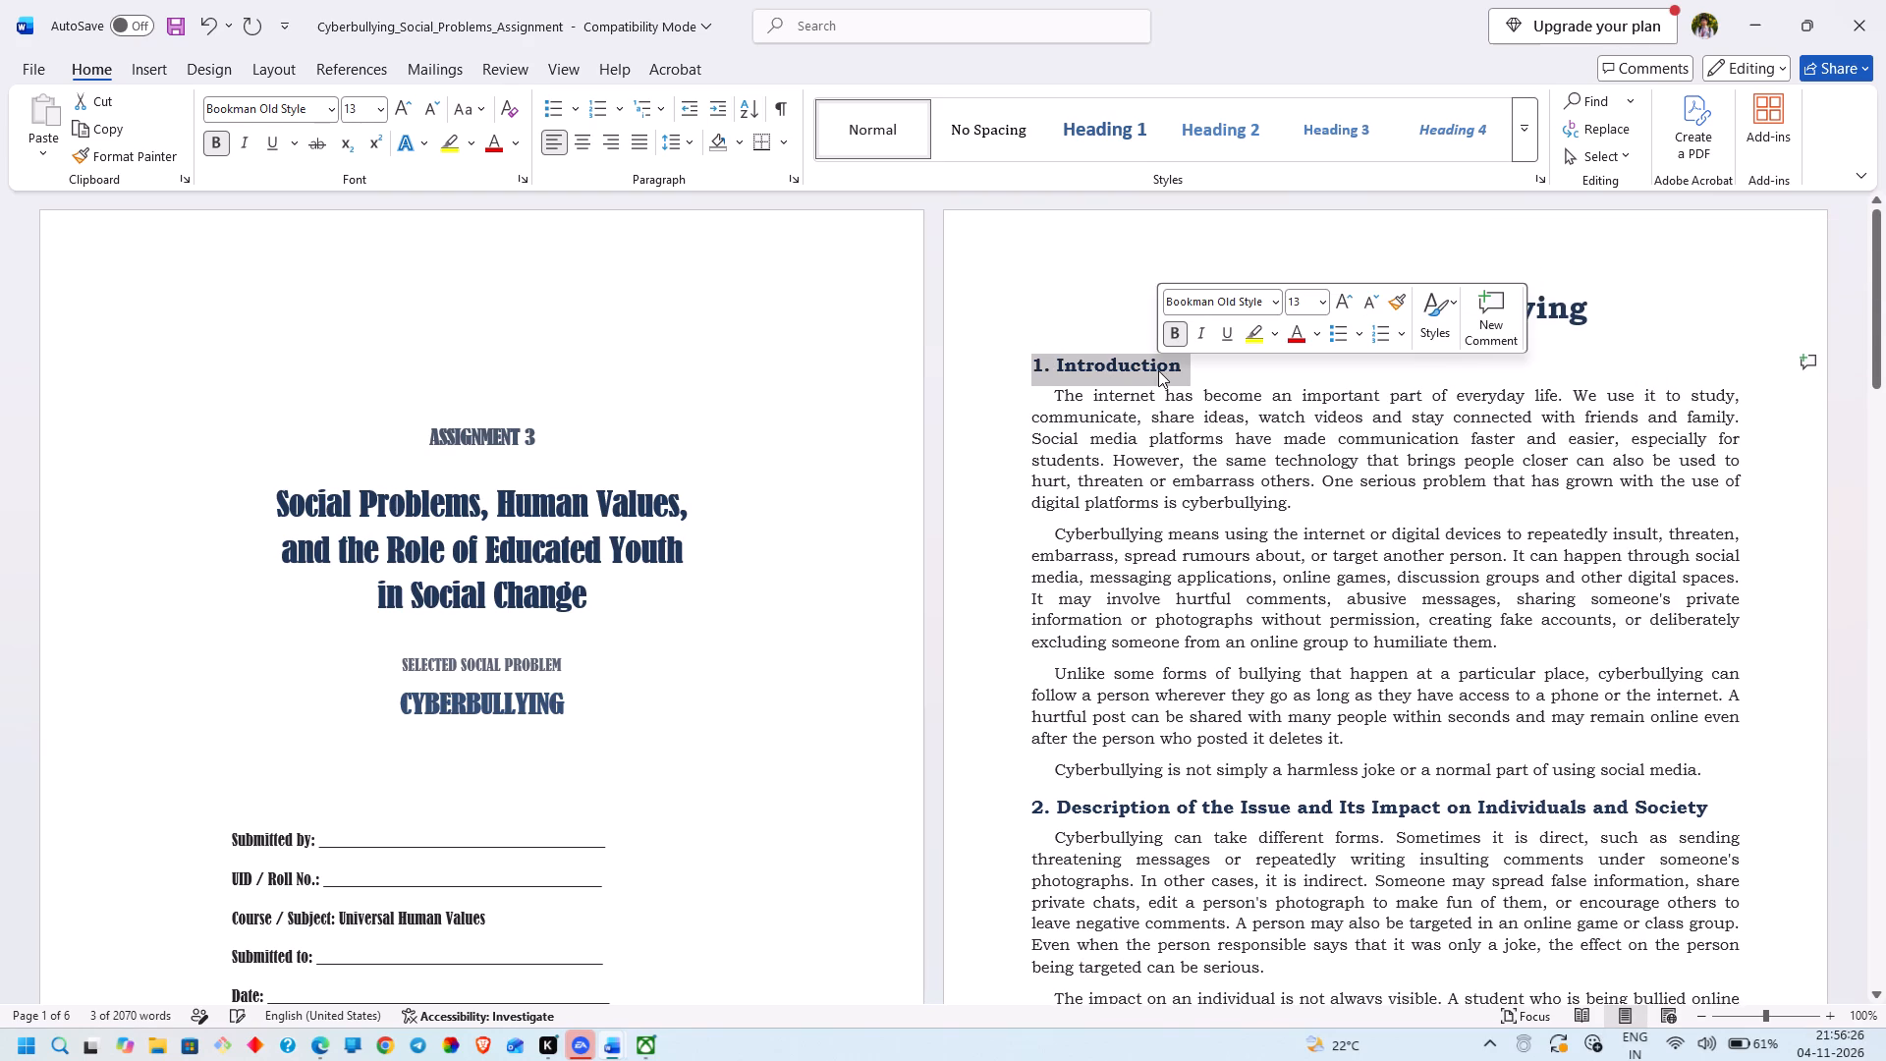
left_click(1322, 302)
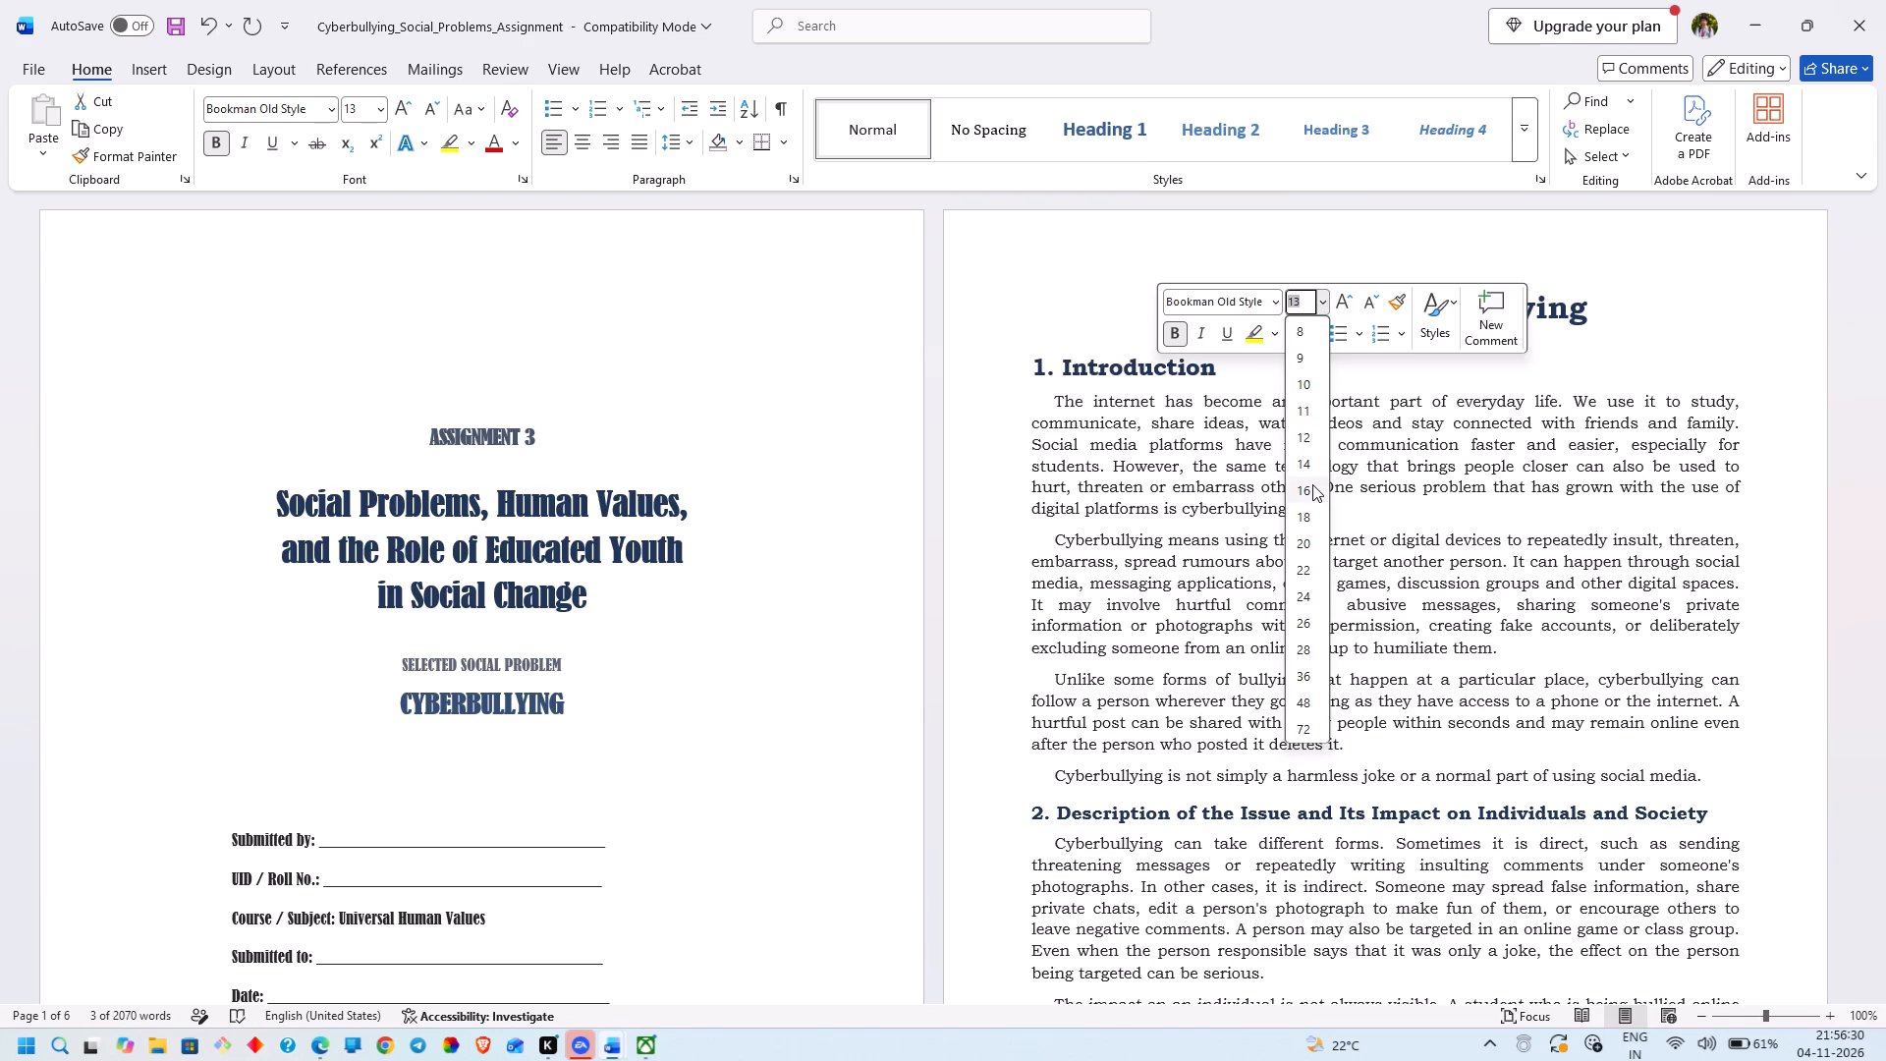
left_click(1312, 484)
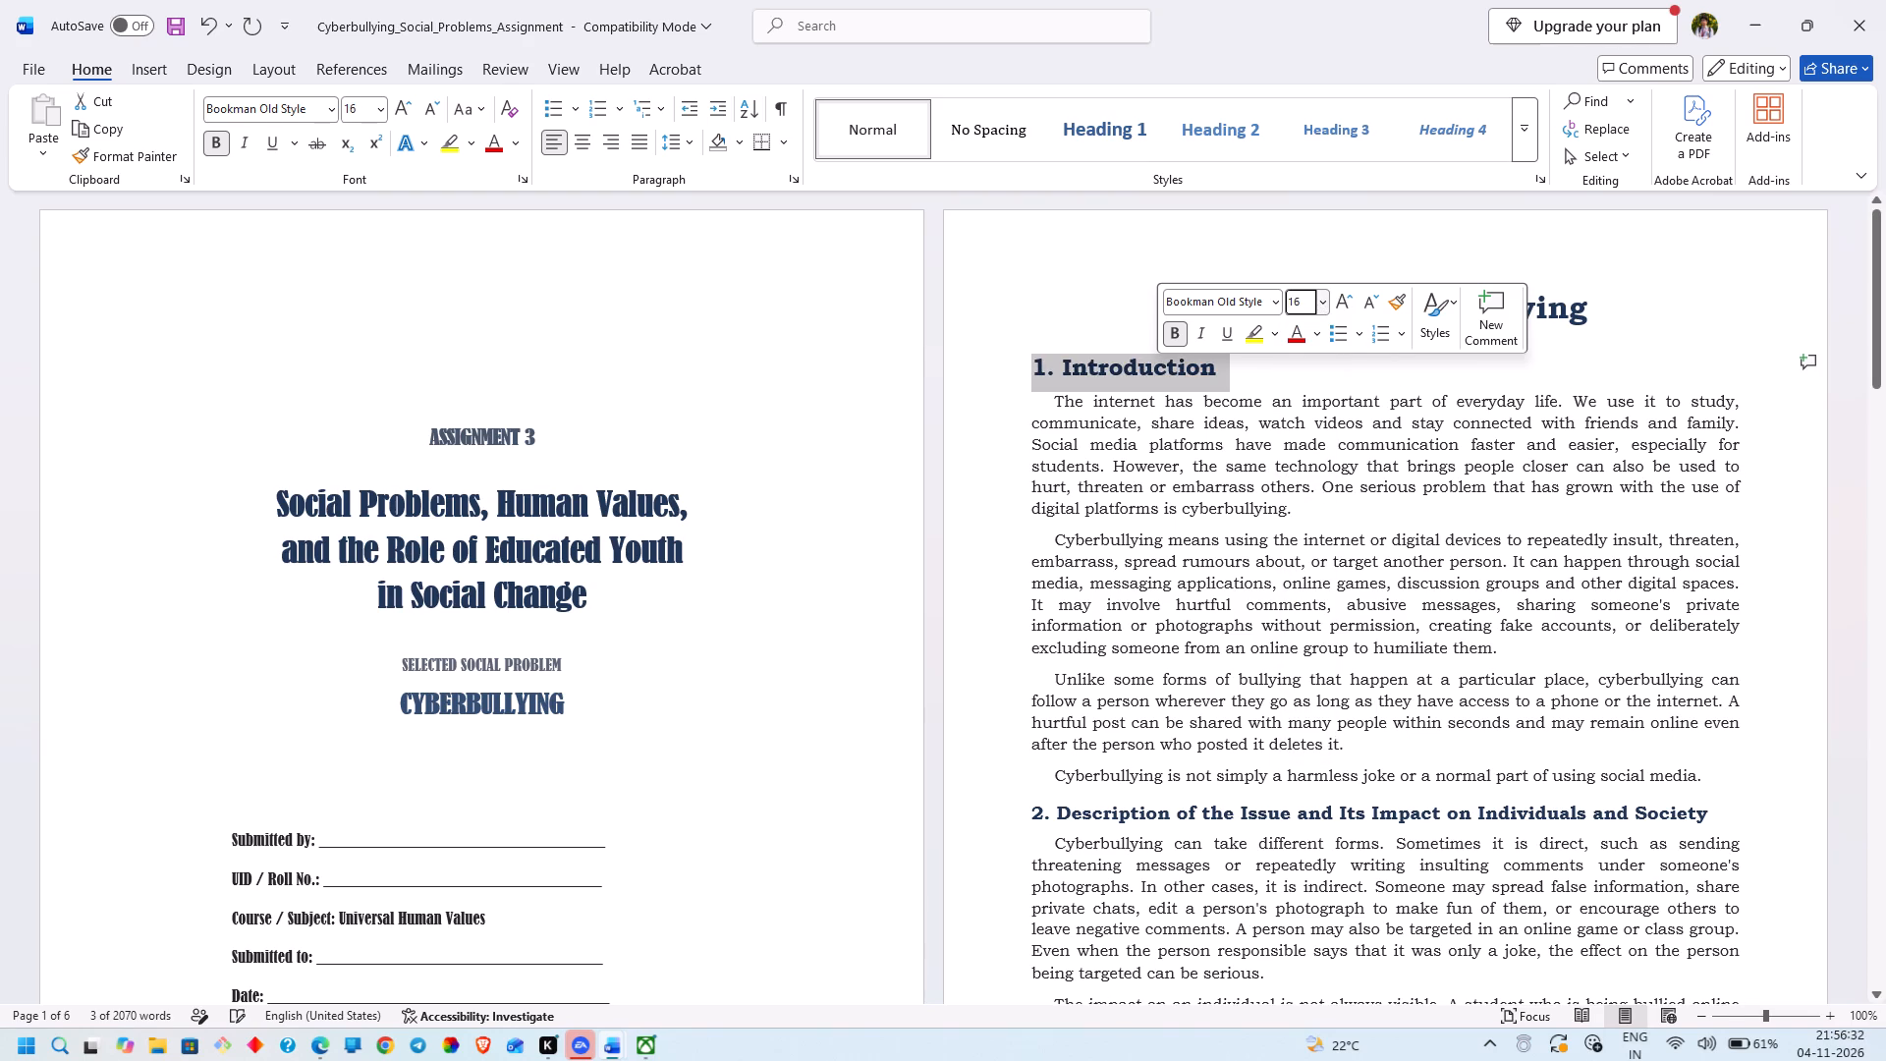
Set the font size of all body paragraphs in the Introduction section to 14.
left_click_drag(1050, 396, 1663, 771)
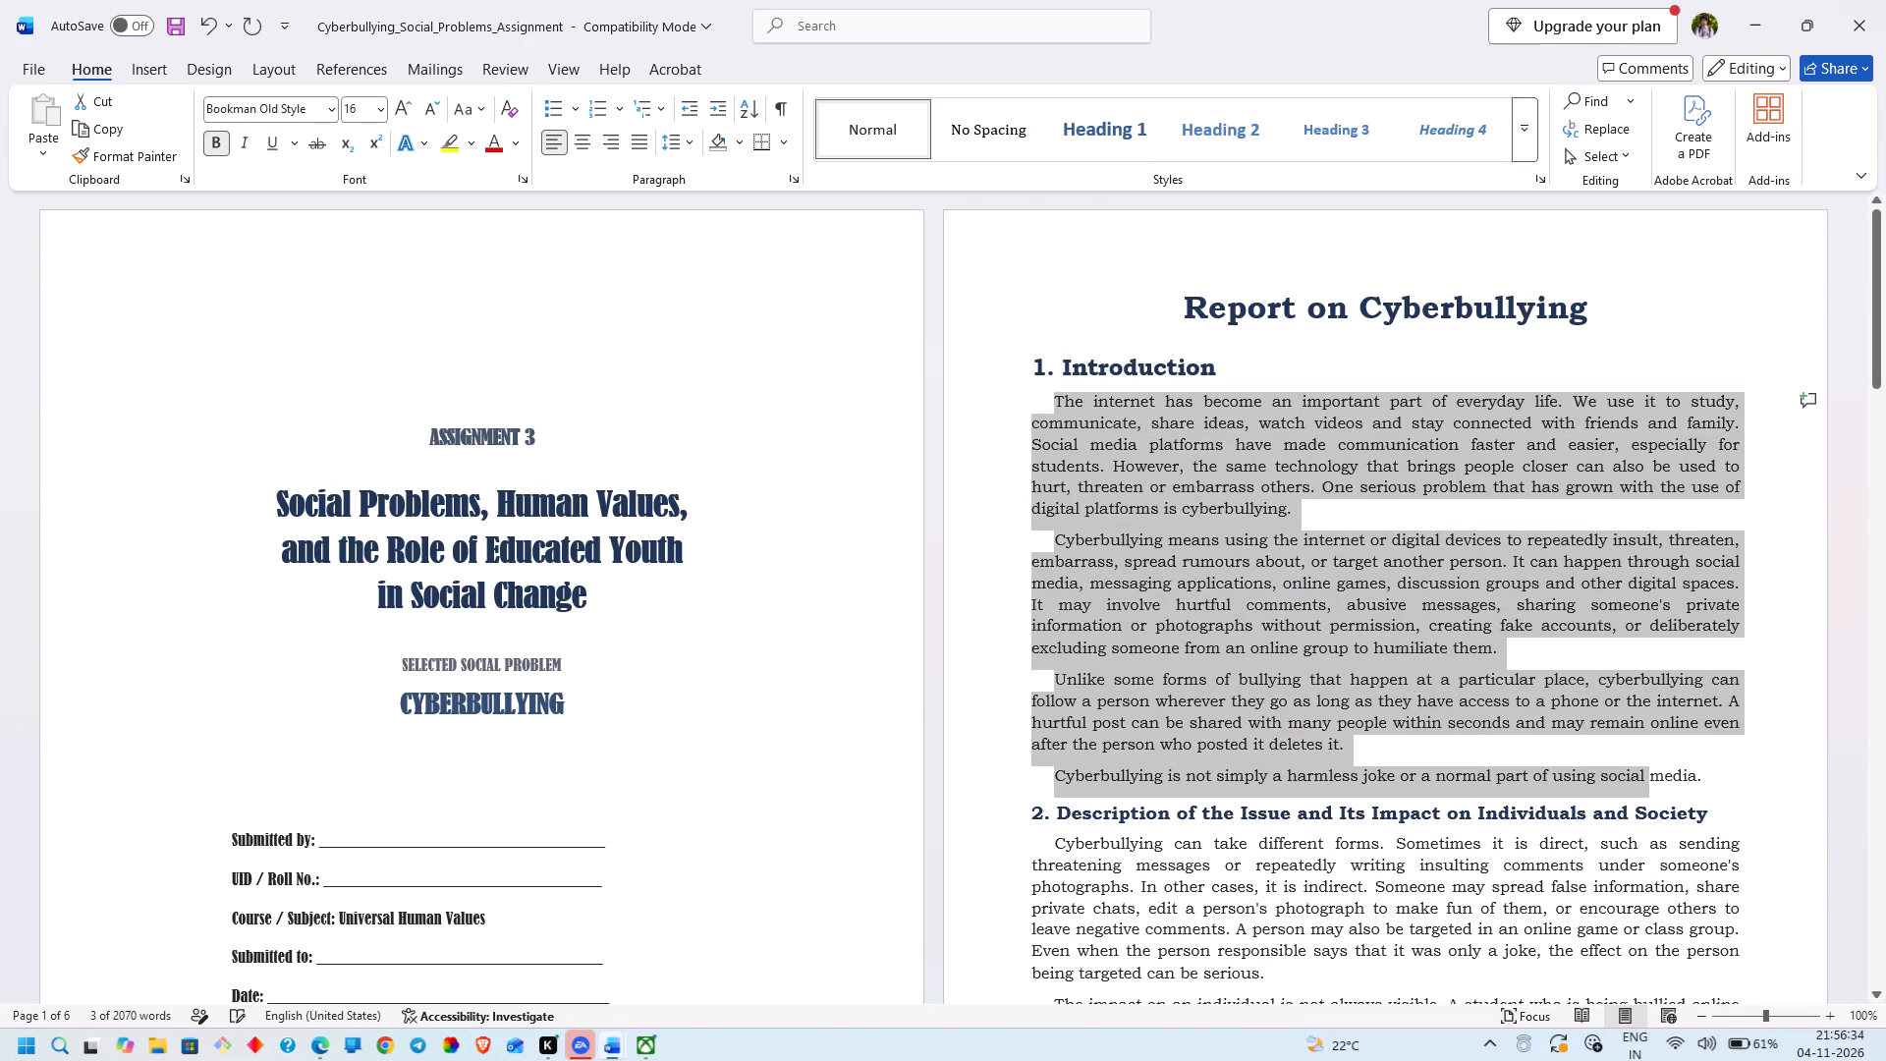
left_click_drag(1663, 771, 1693, 758)
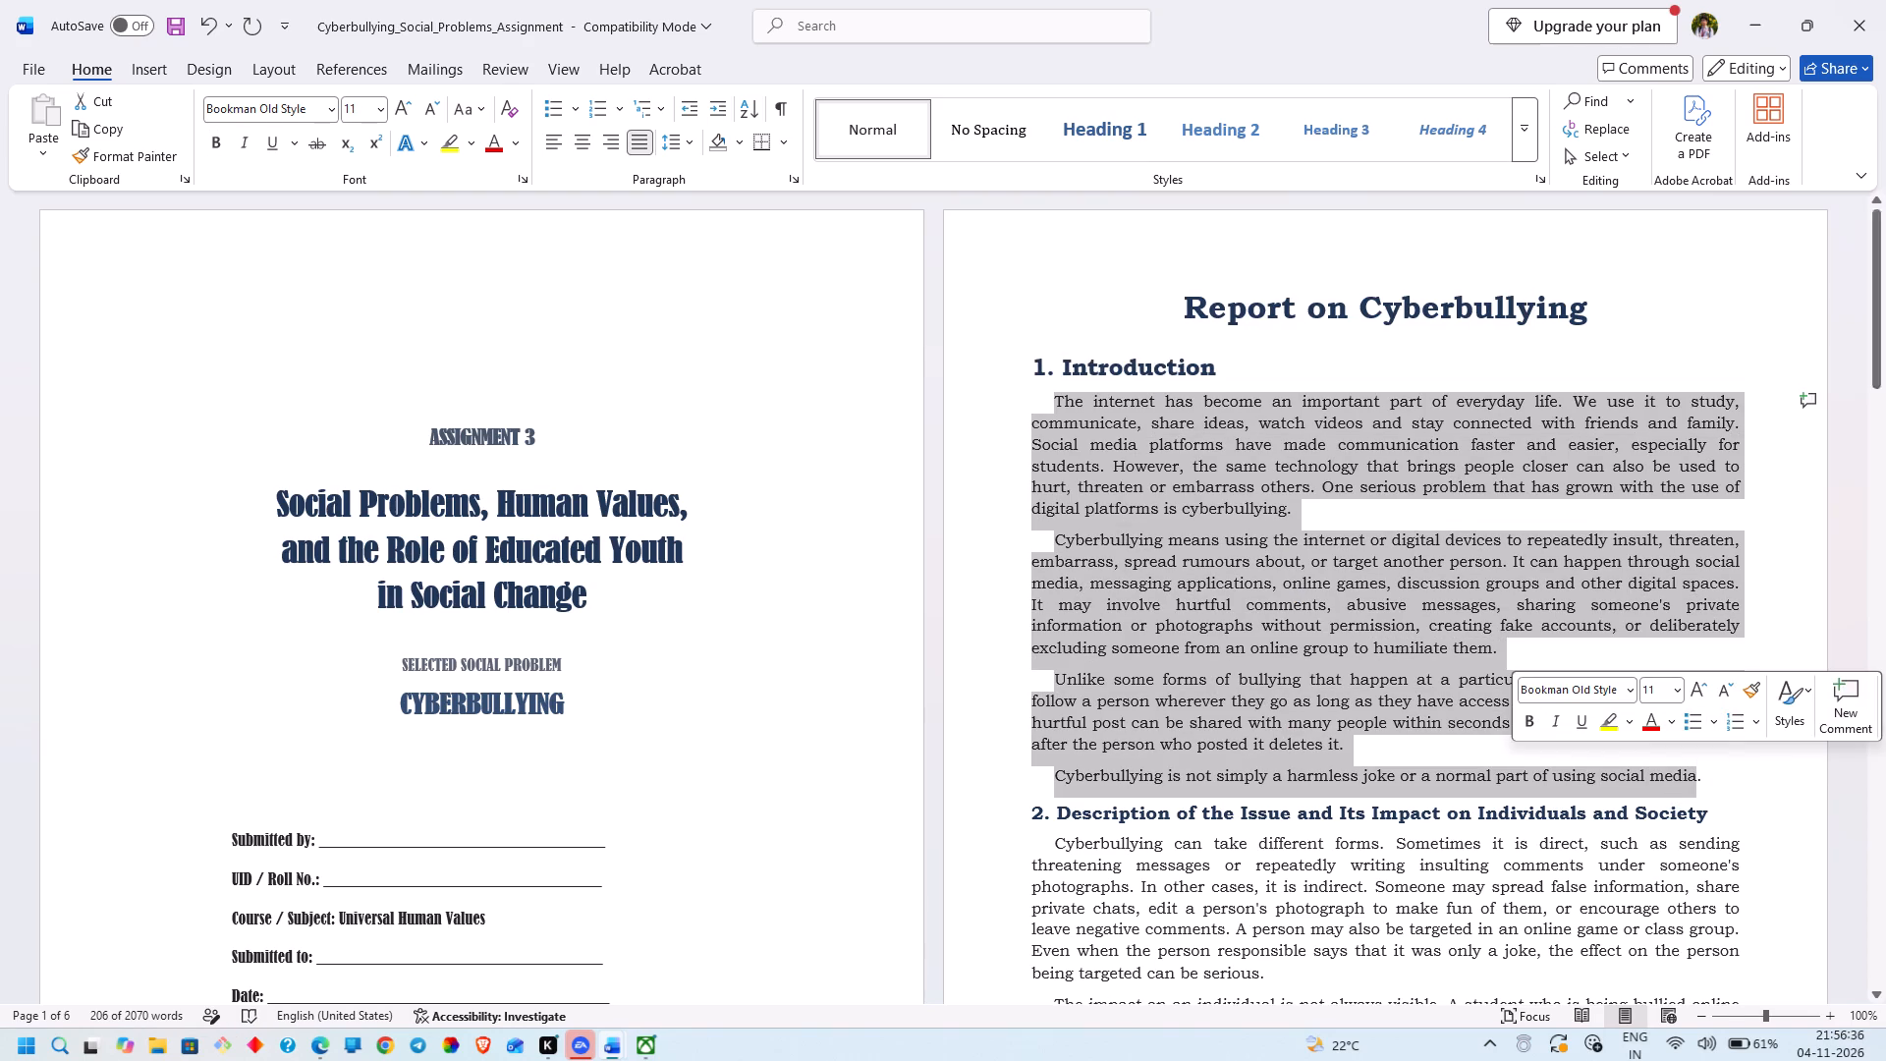
left_click(1745, 776)
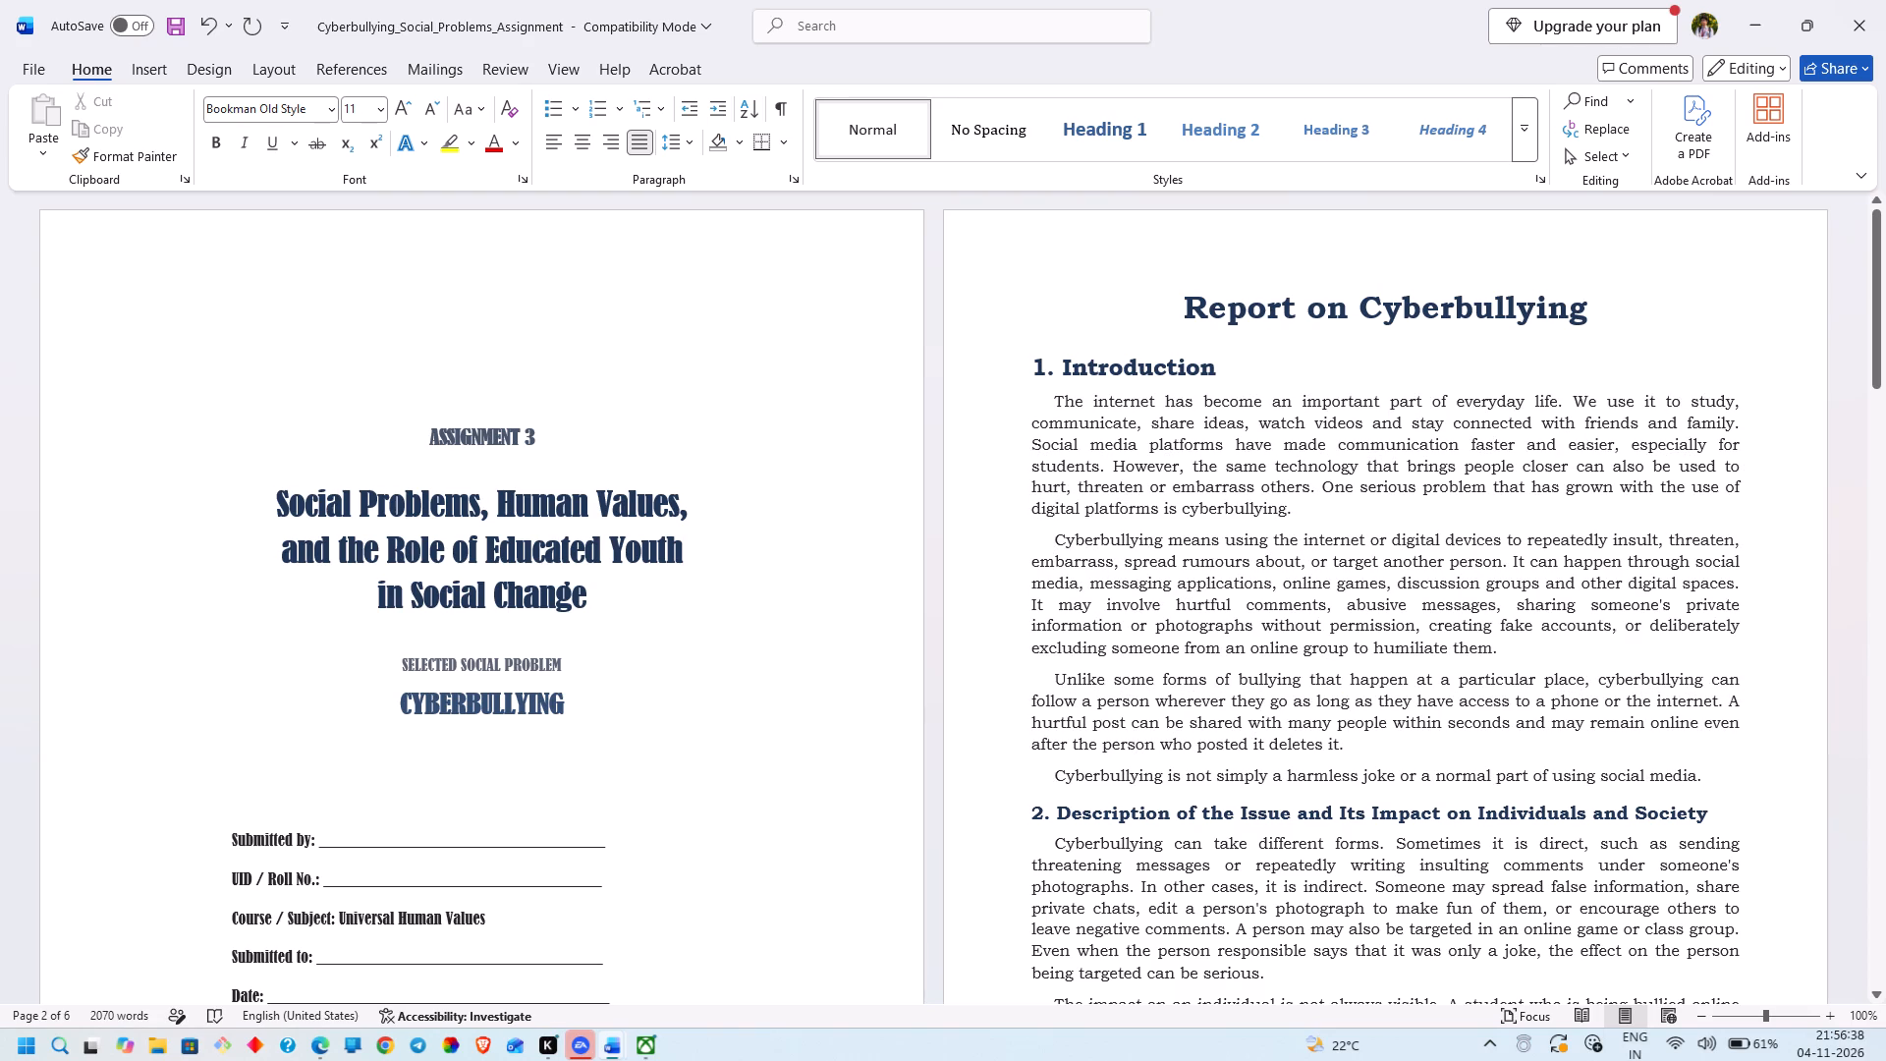
left_click_drag(1051, 398, 1657, 782)
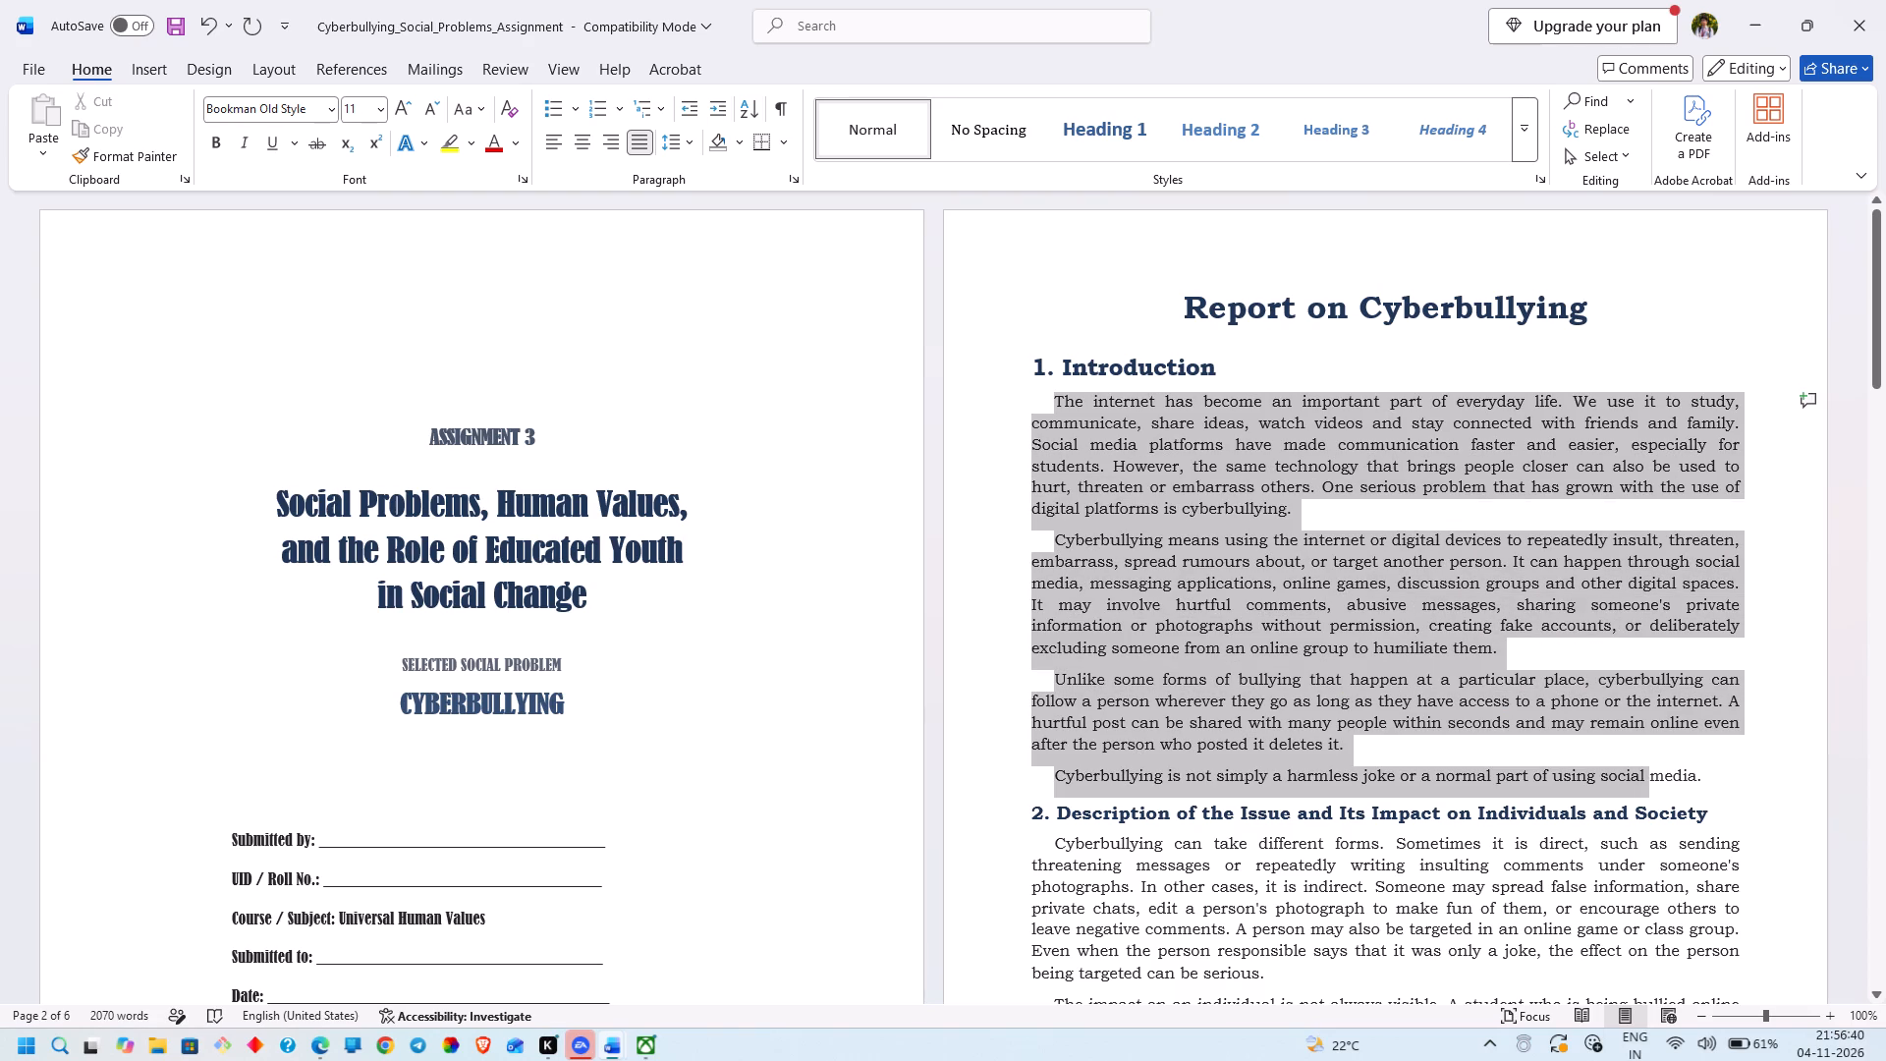
left_click_drag(1657, 782, 1696, 786)
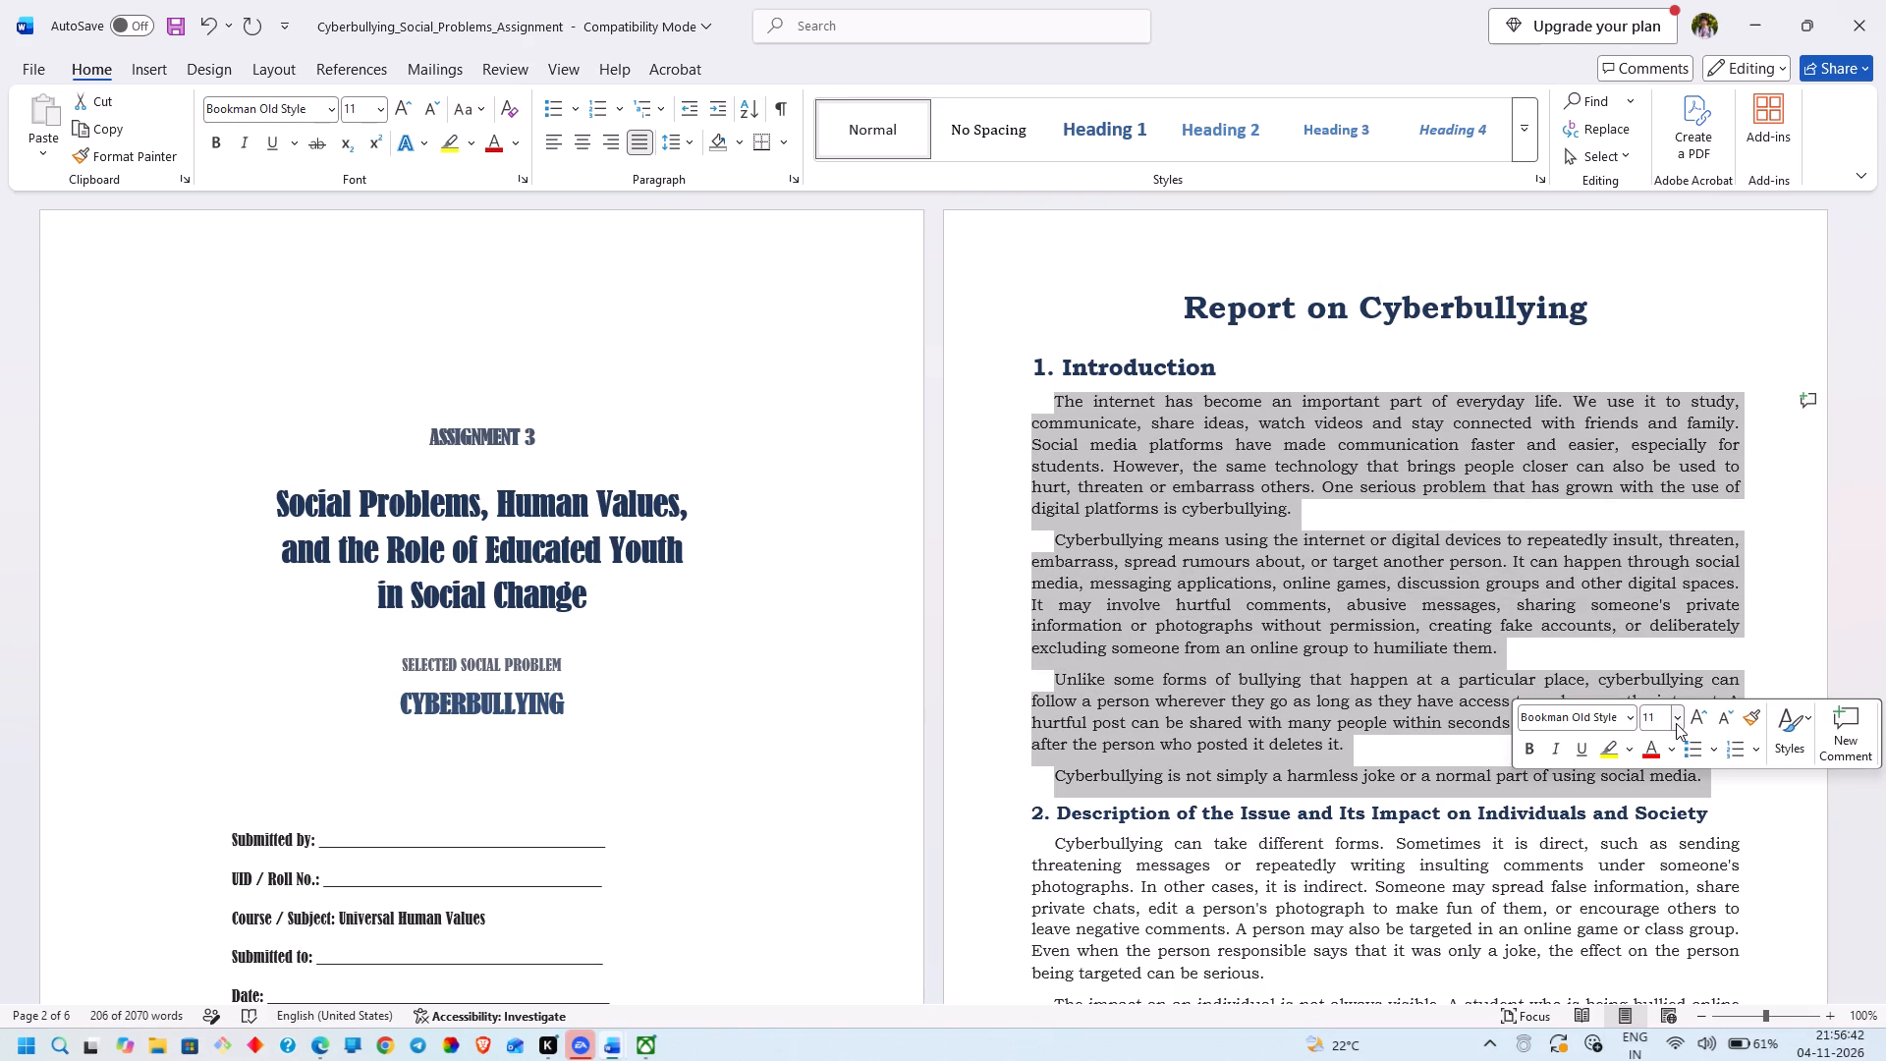
left_click(1676, 723)
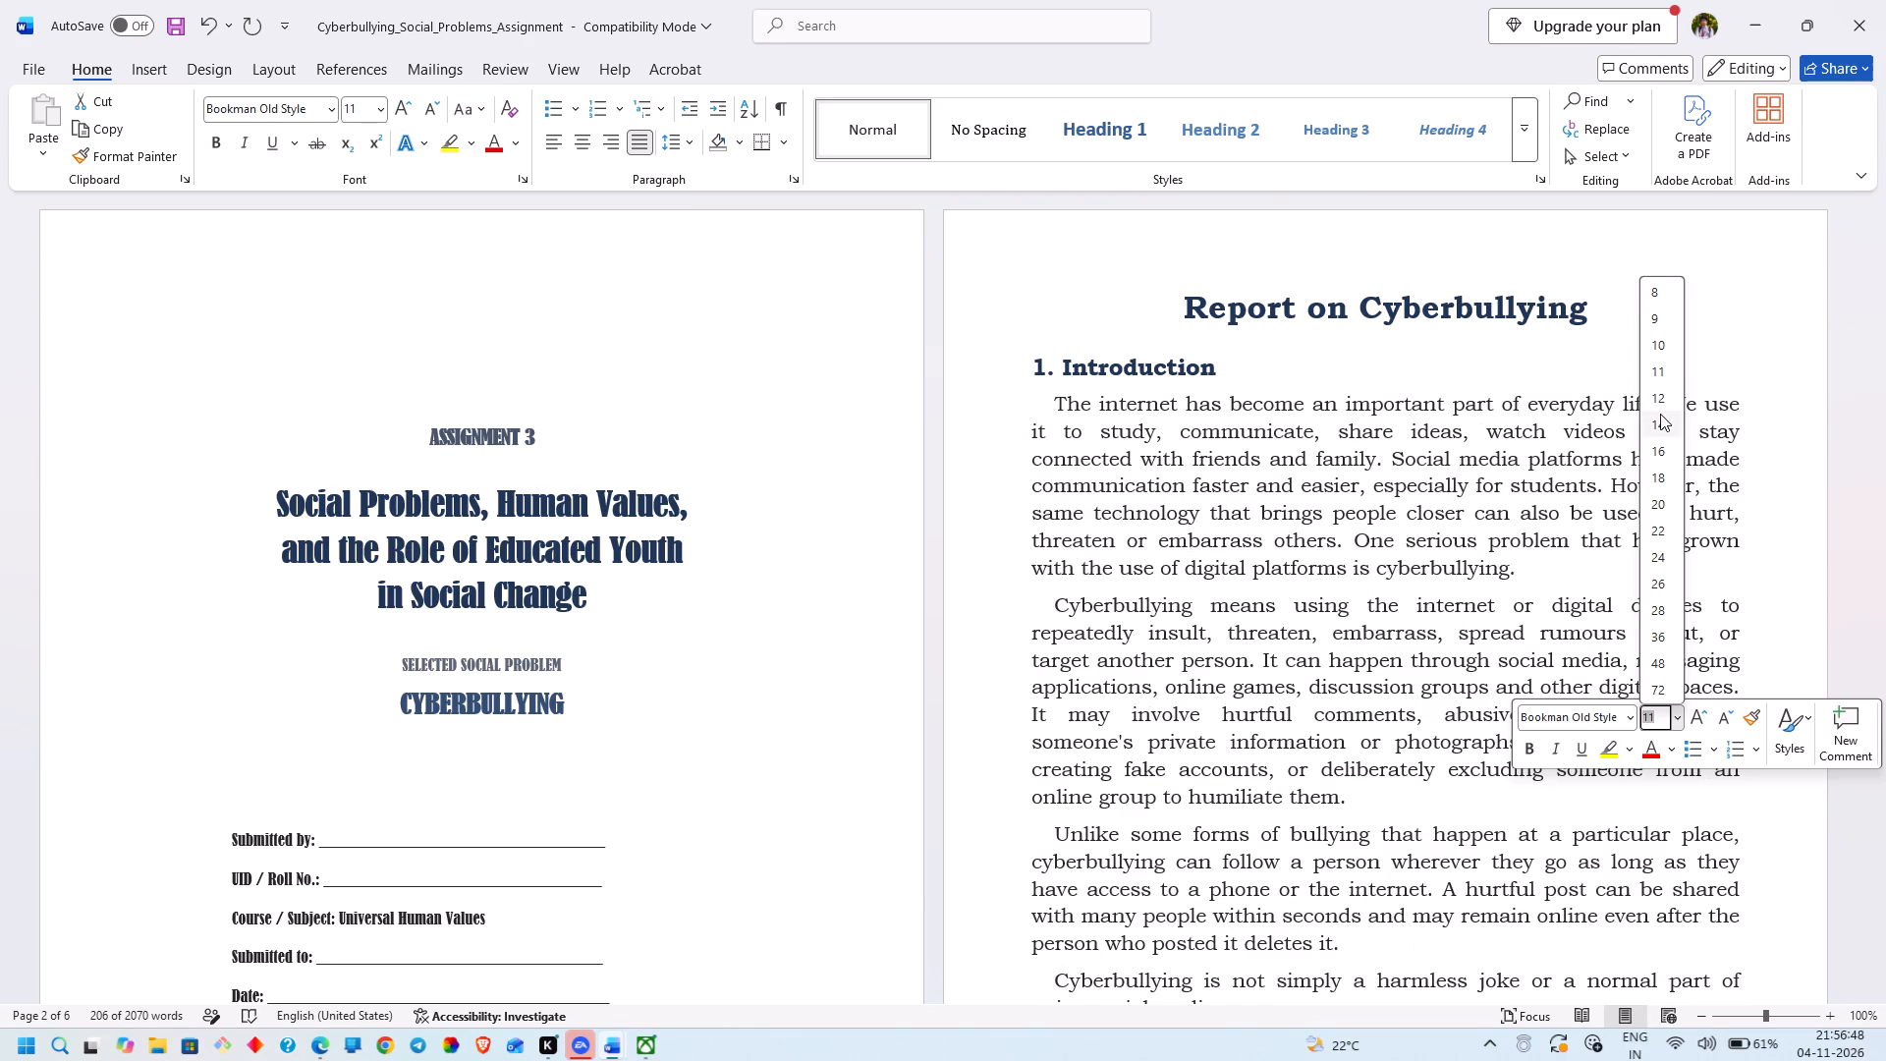
left_click(1660, 414)
left_click(1543, 355)
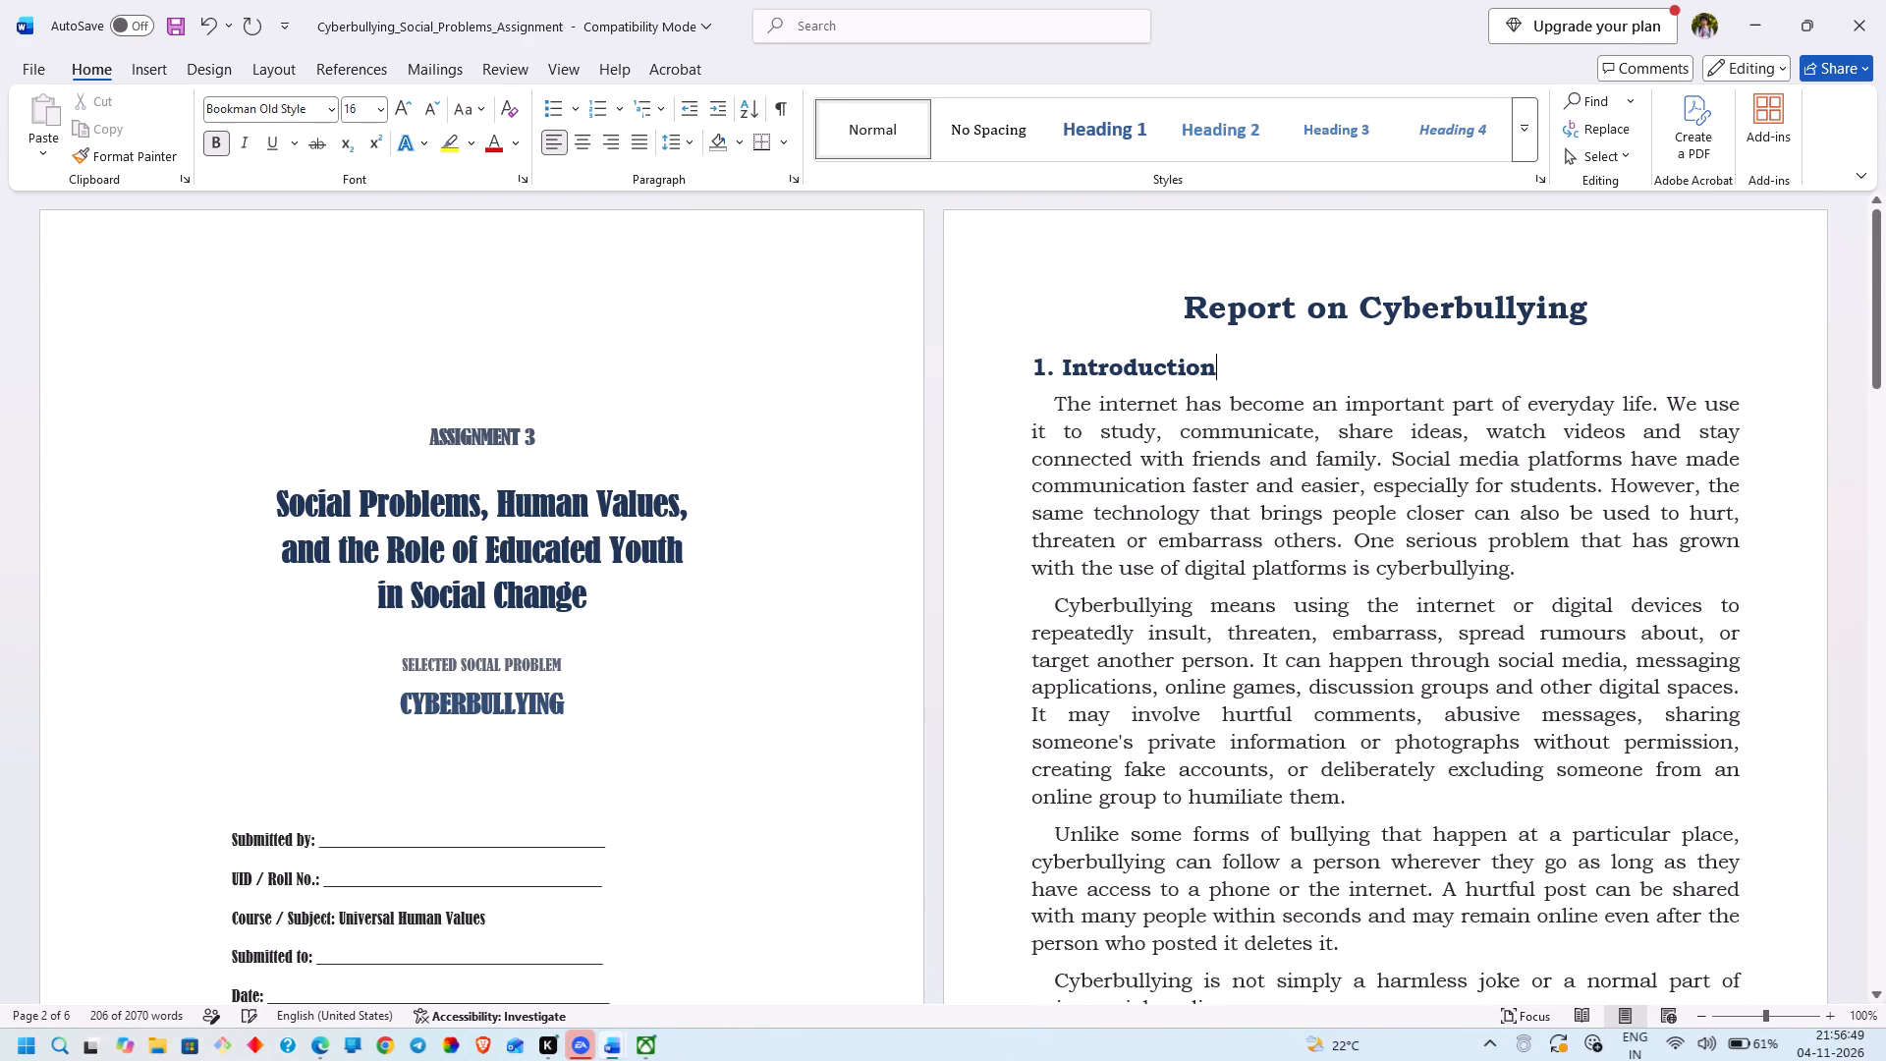
Set the font size of the "2. Description of the Issue and Its Impact on Individuals and Society" heading to 16.
scroll(1543, 355, "down", 4)
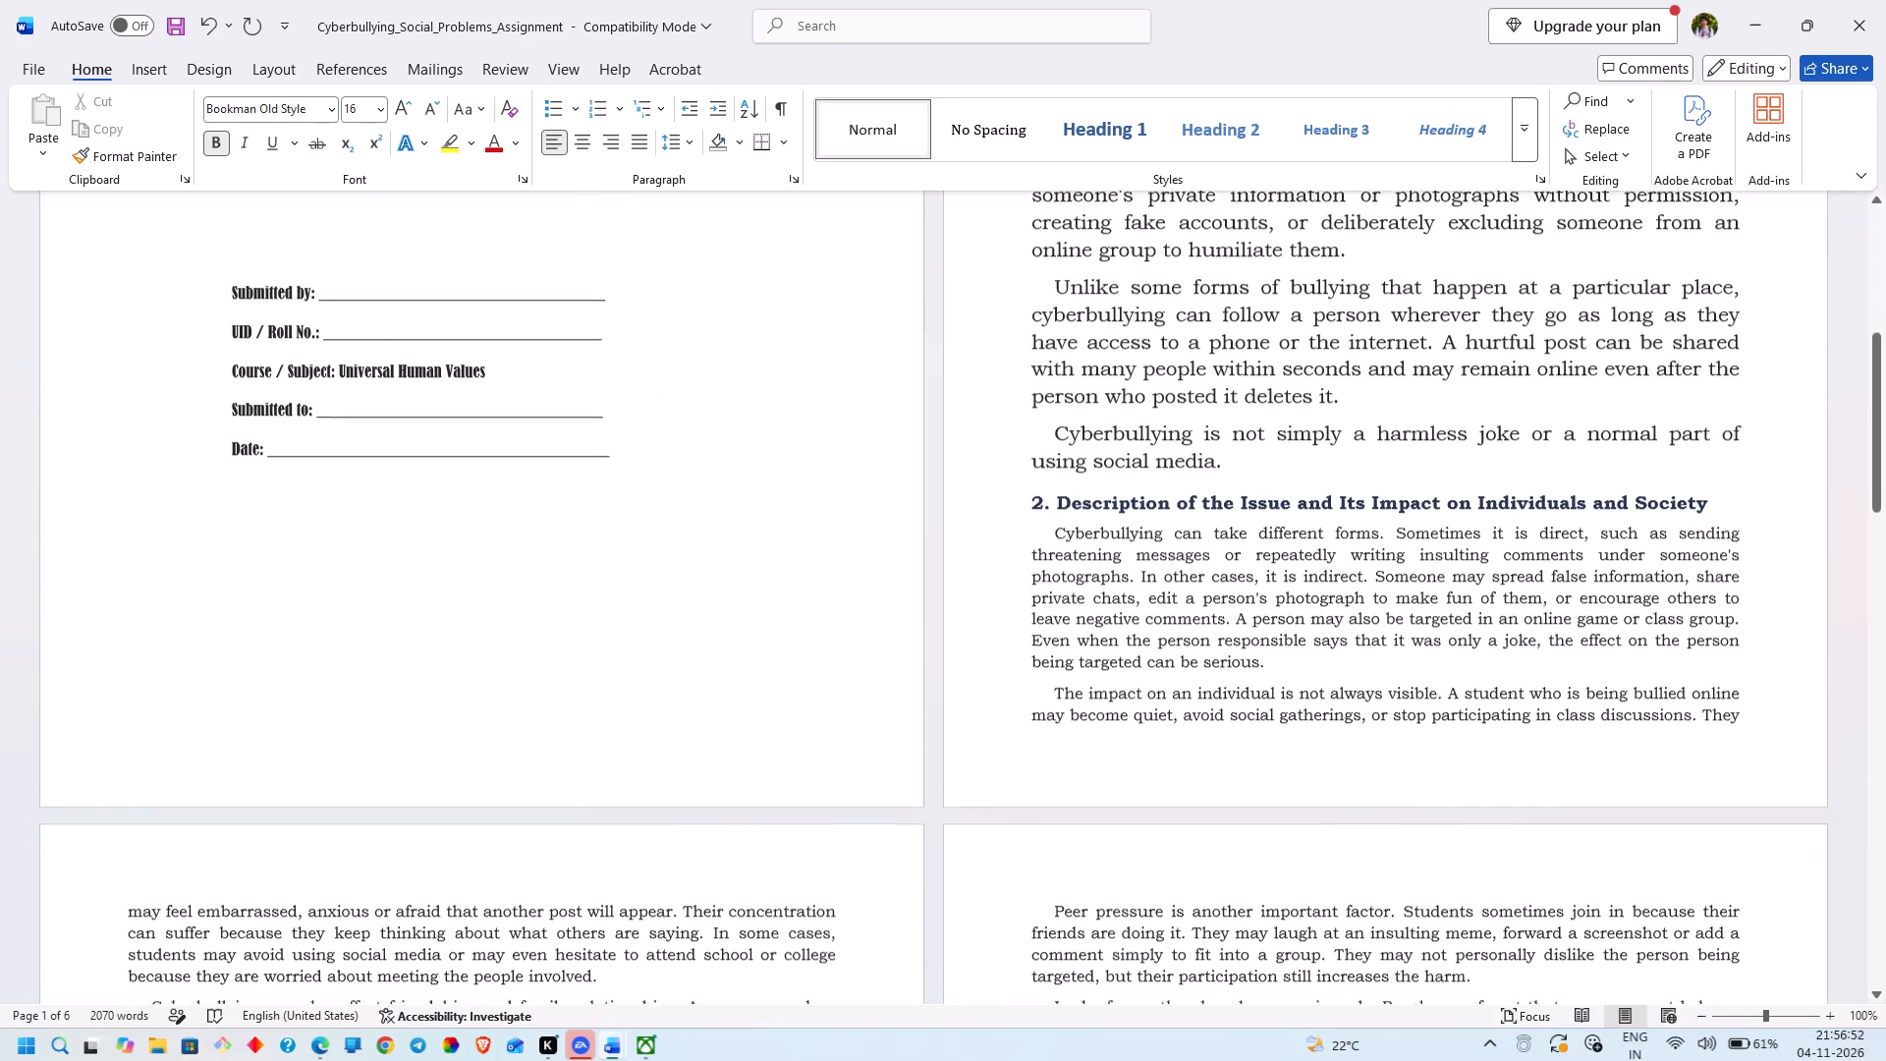
scroll(1543, 355, "down", 1)
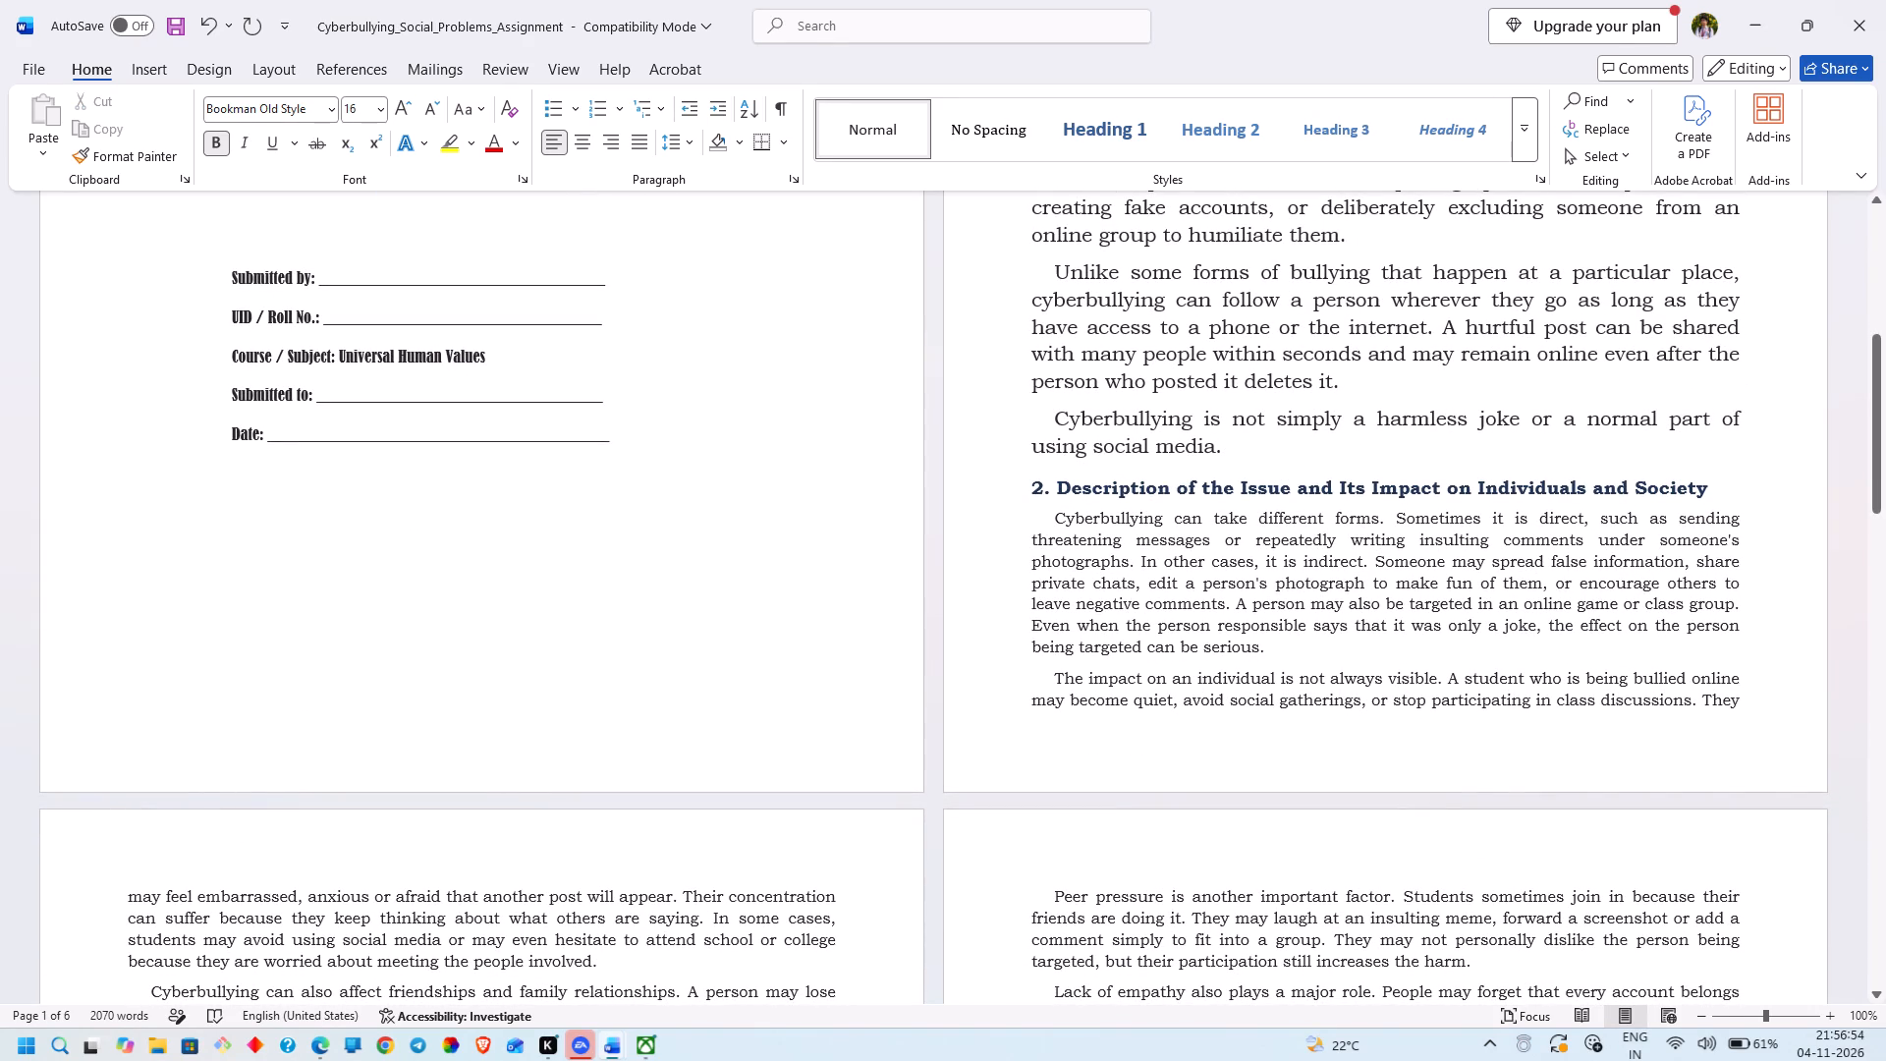
left_click_drag(1026, 480, 1720, 496)
left_click(1674, 427)
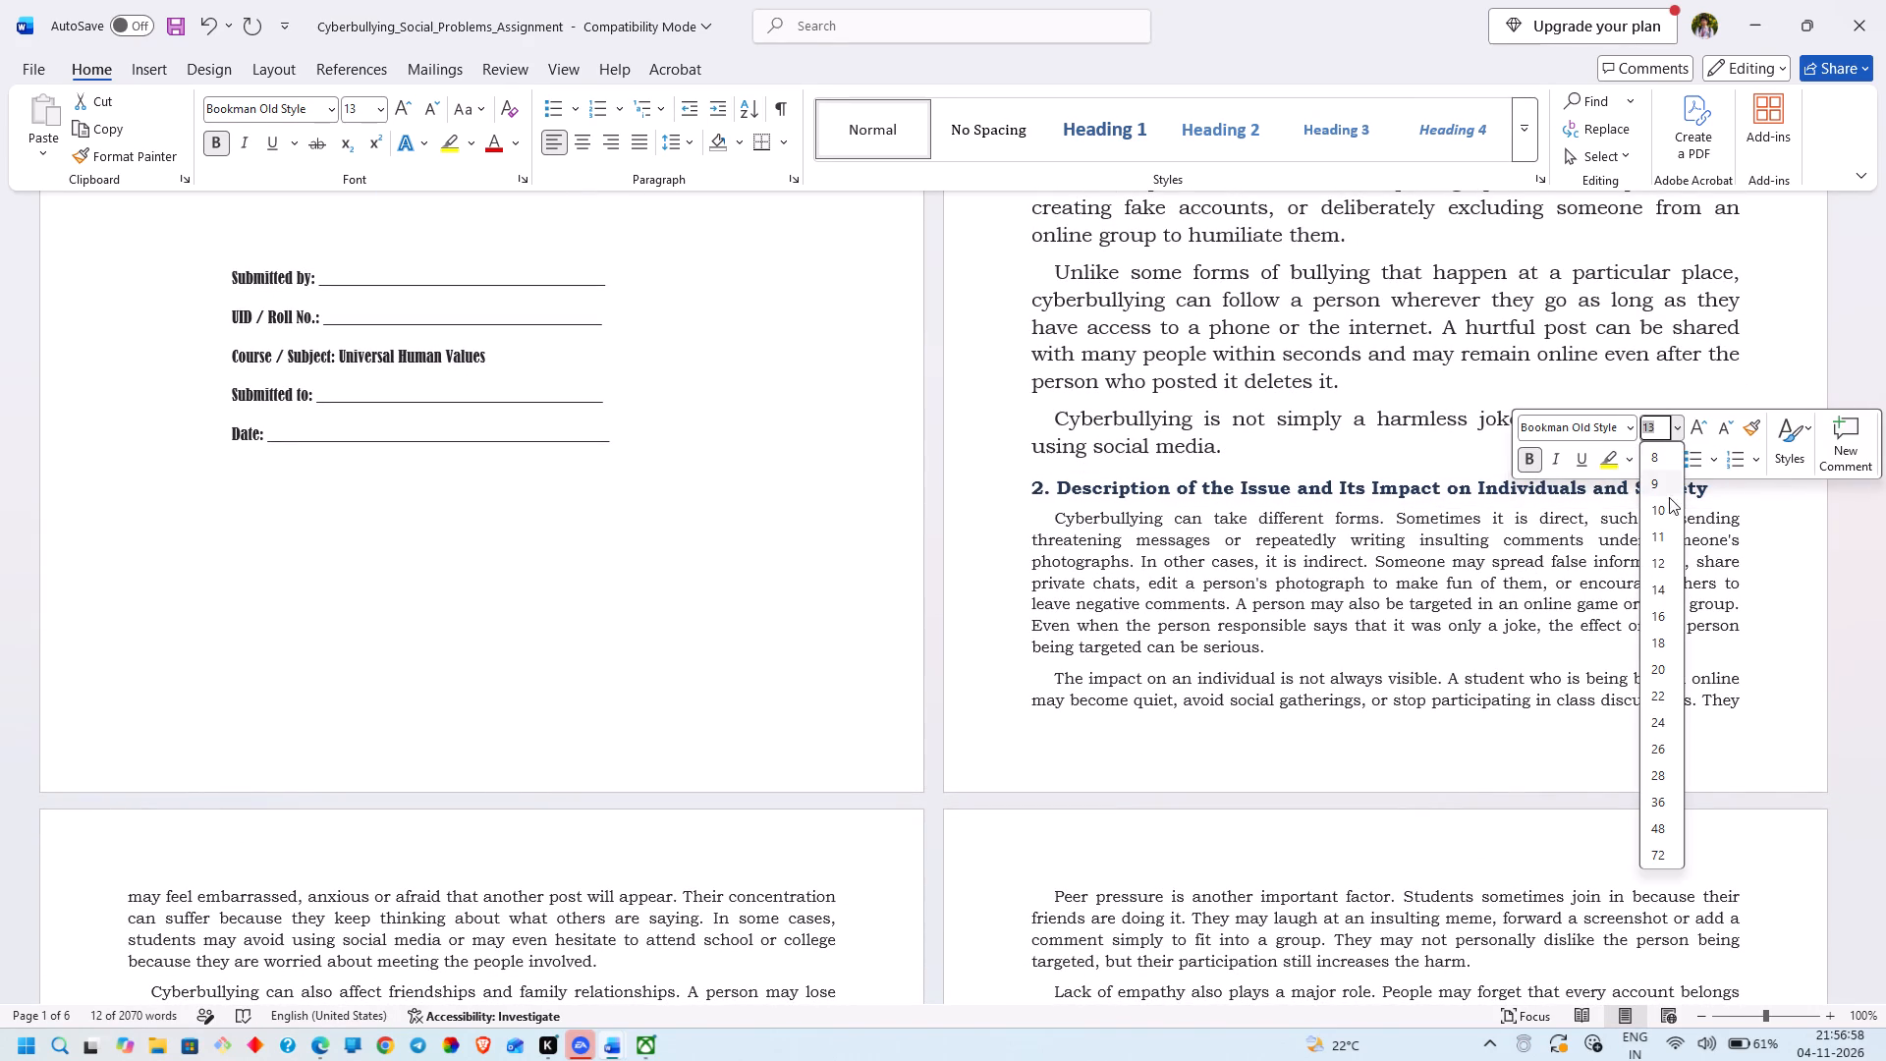
left_click(1665, 615)
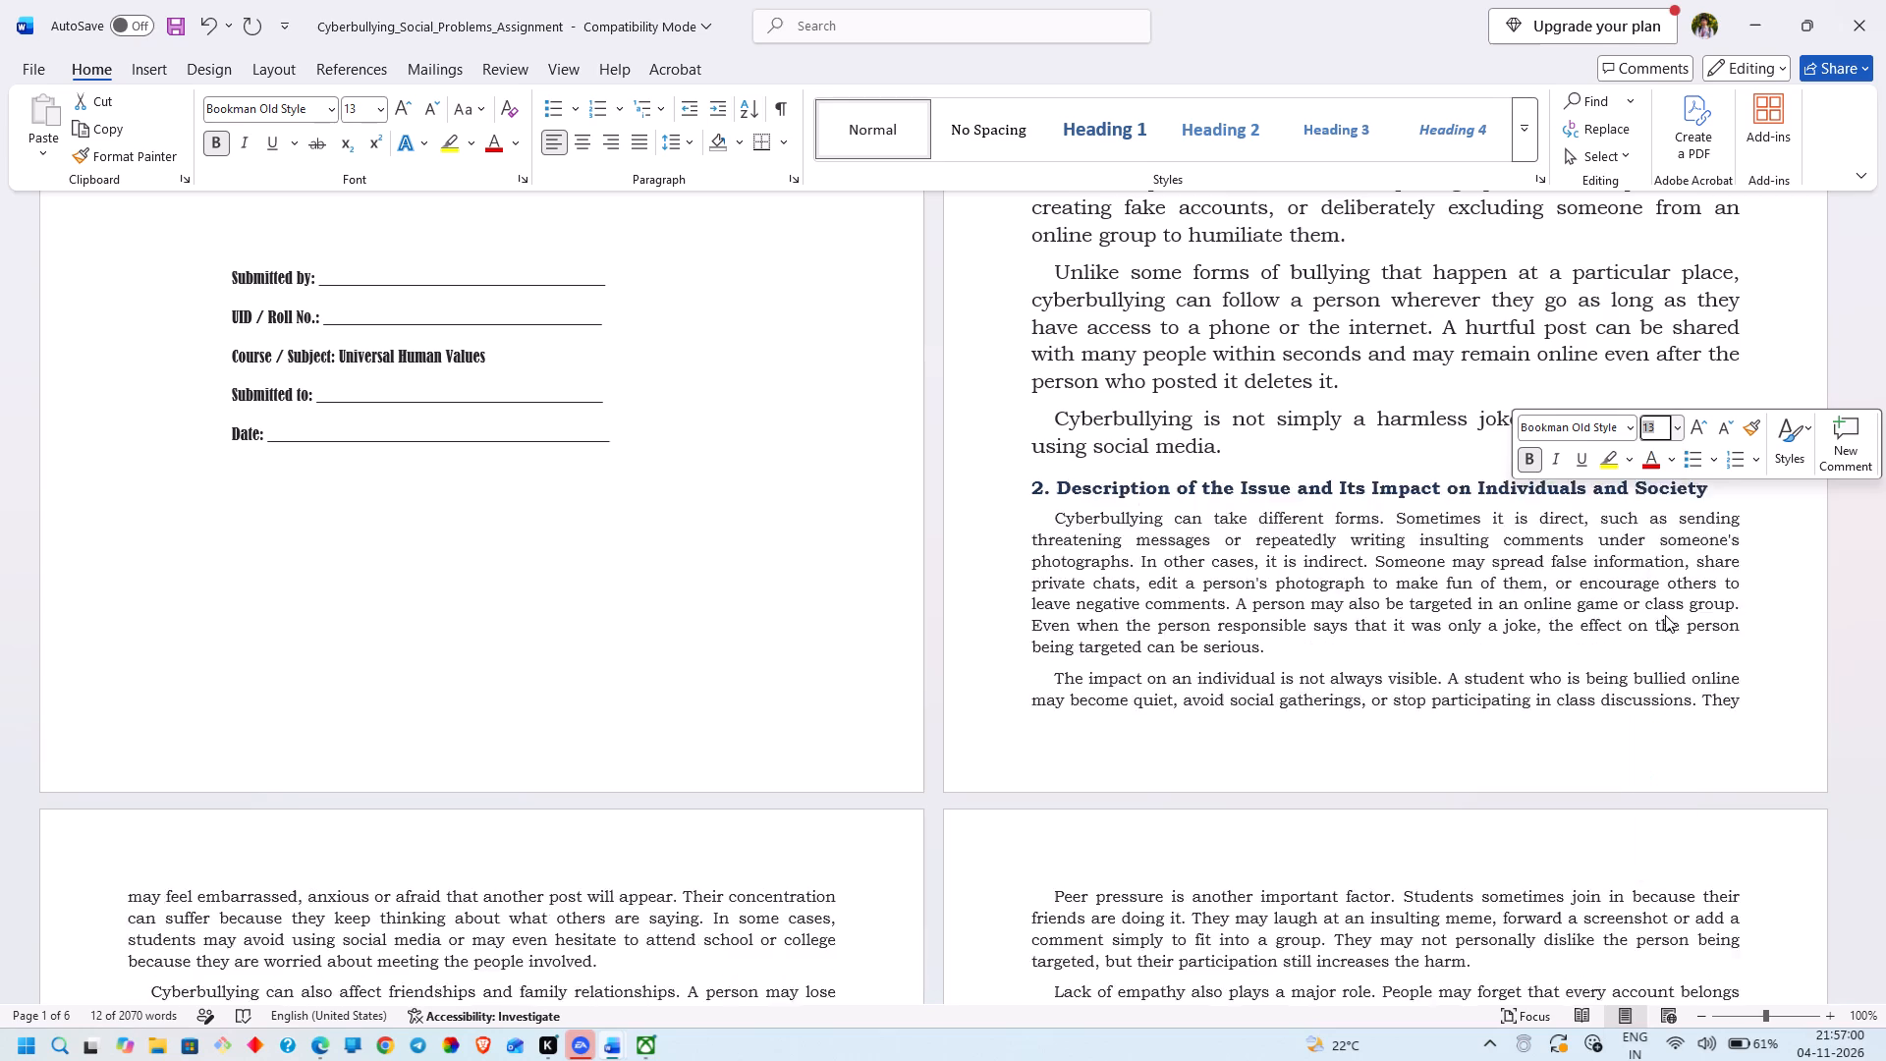
Set the font size of all body paragraphs in section 2, on the issue and its impact, to 14.
left_click_drag(1053, 556, 1260, 680)
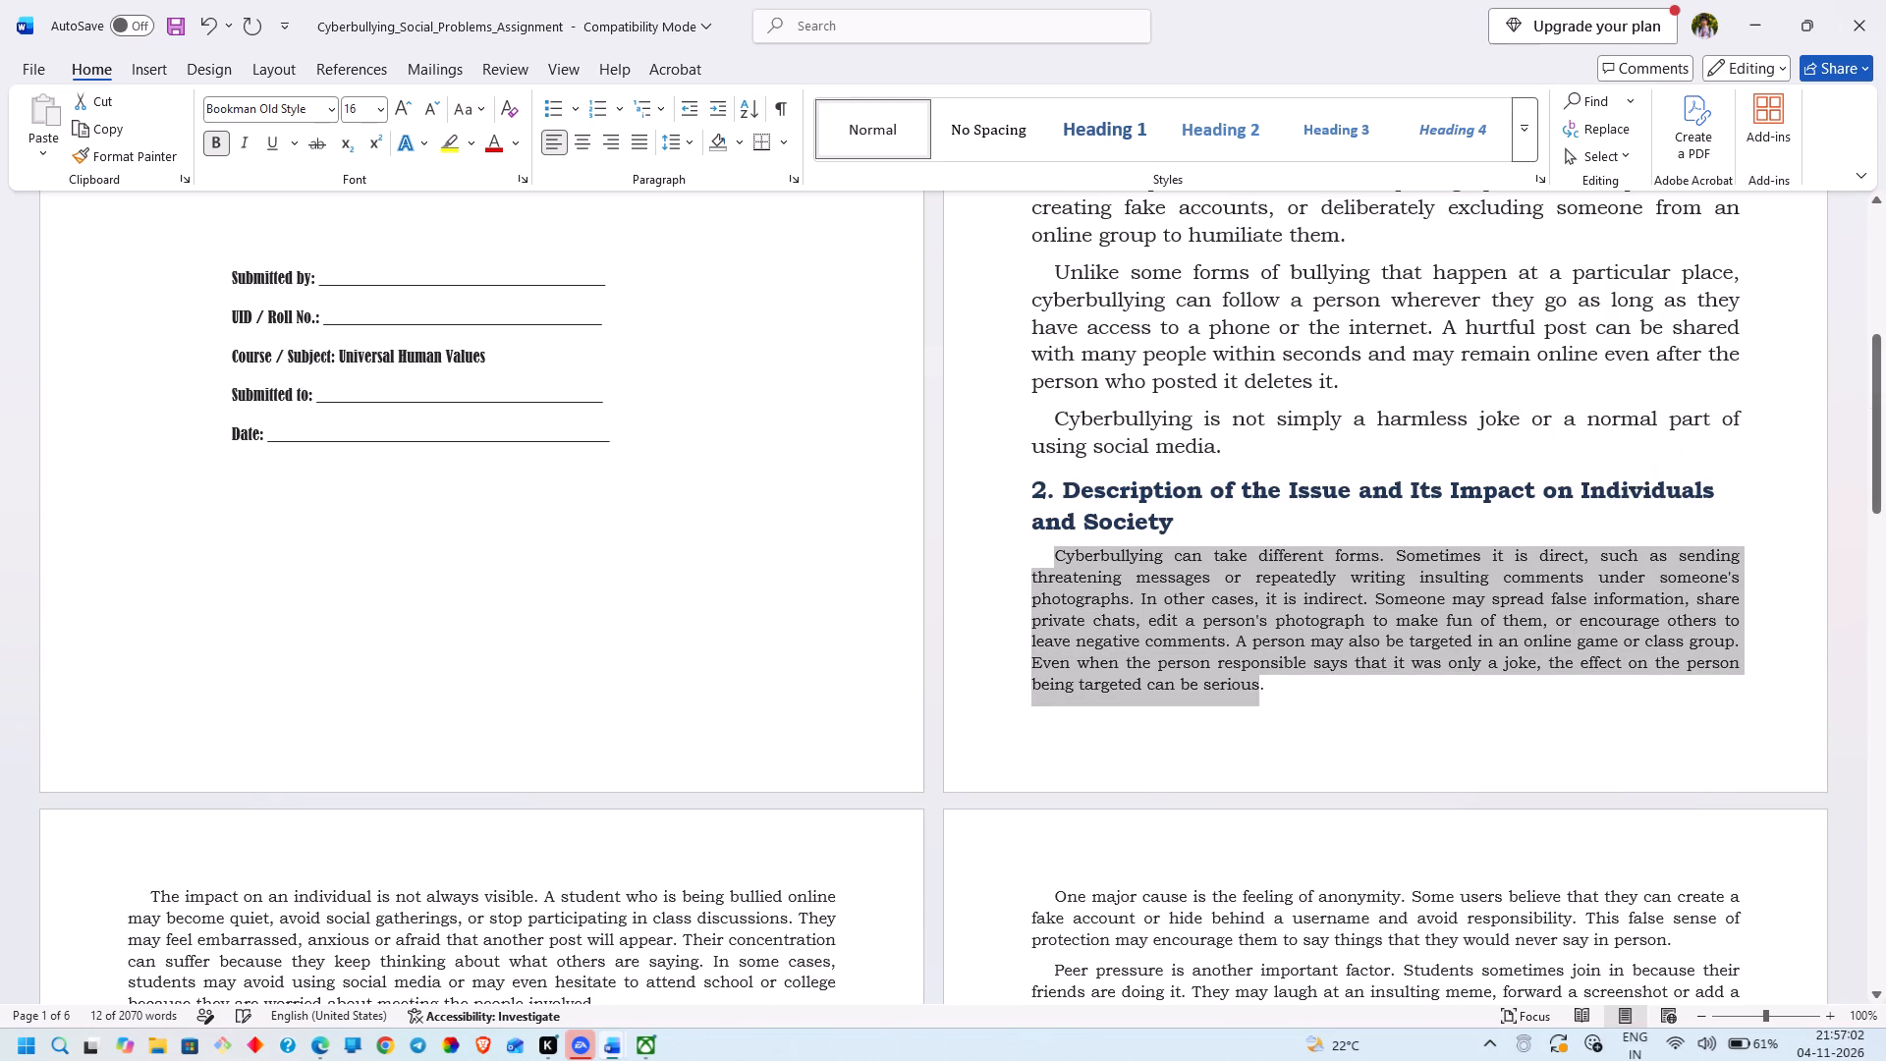
left_click_drag(1260, 680, 1295, 686)
left_click(1462, 618)
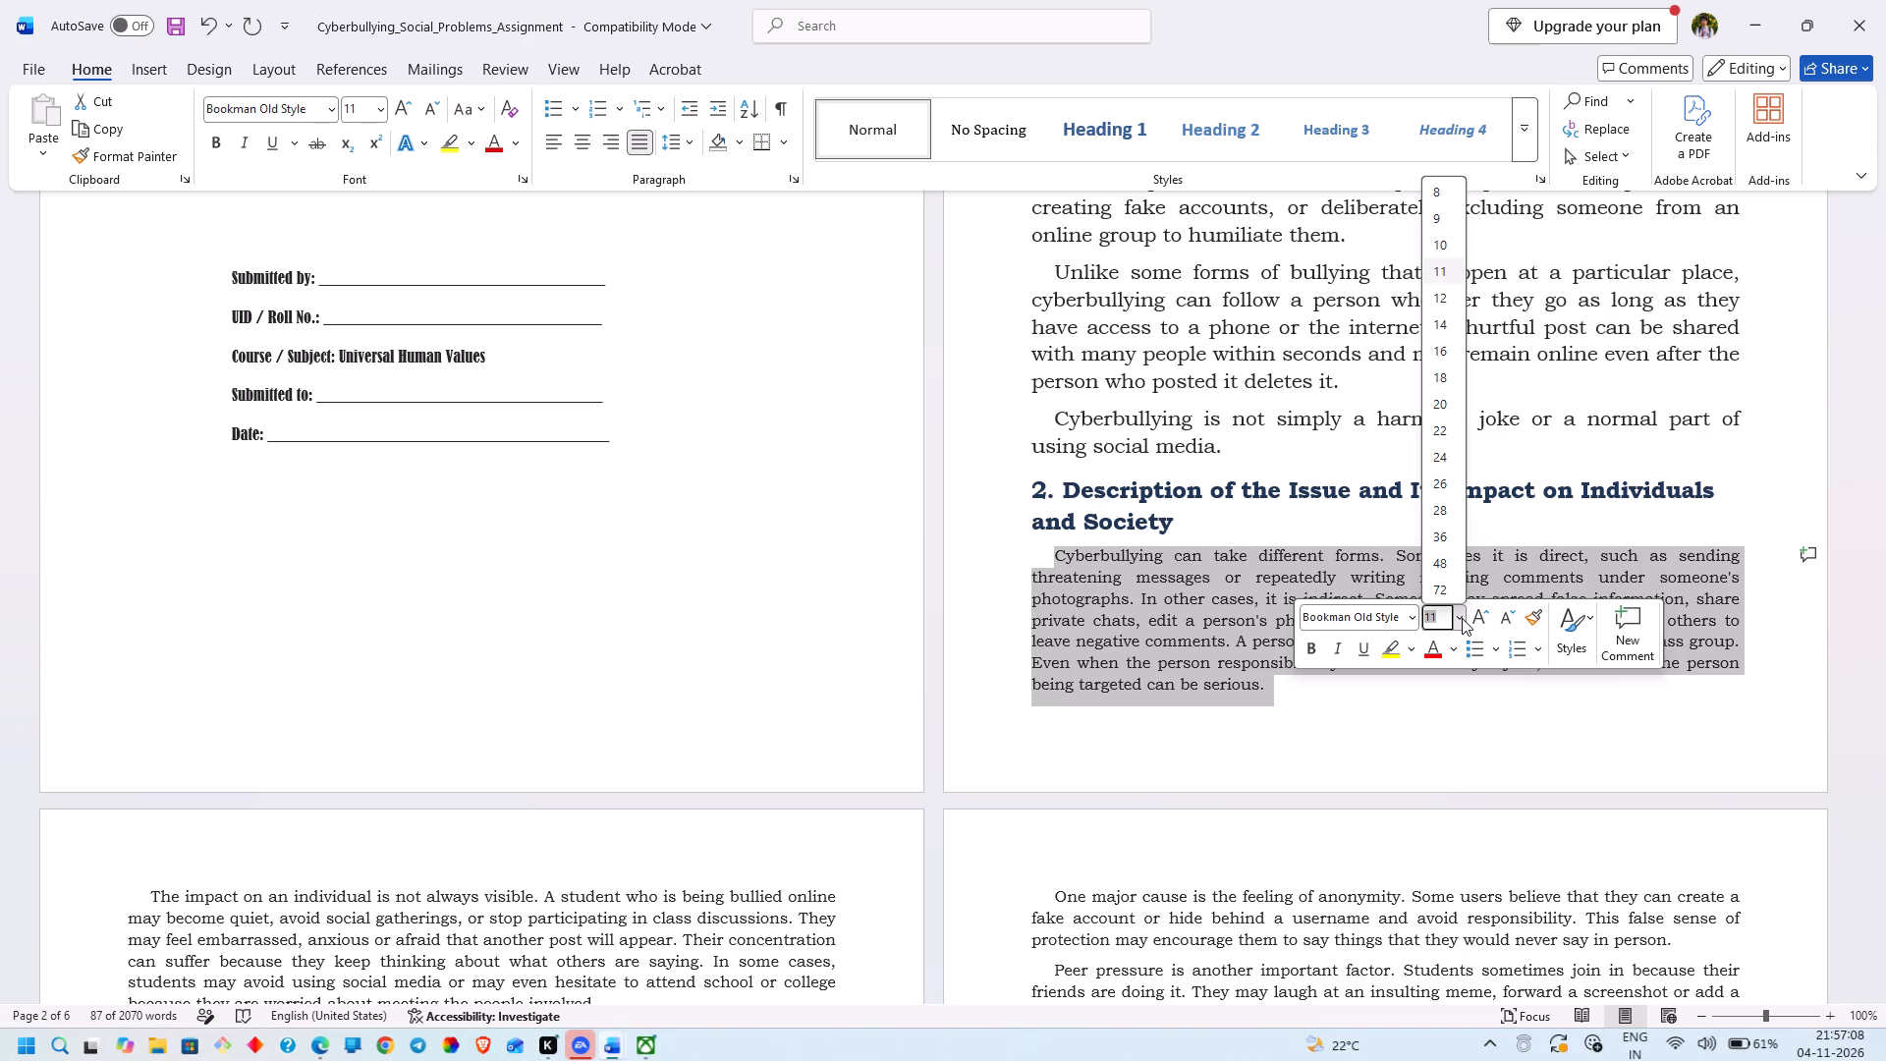
left_click(1435, 329)
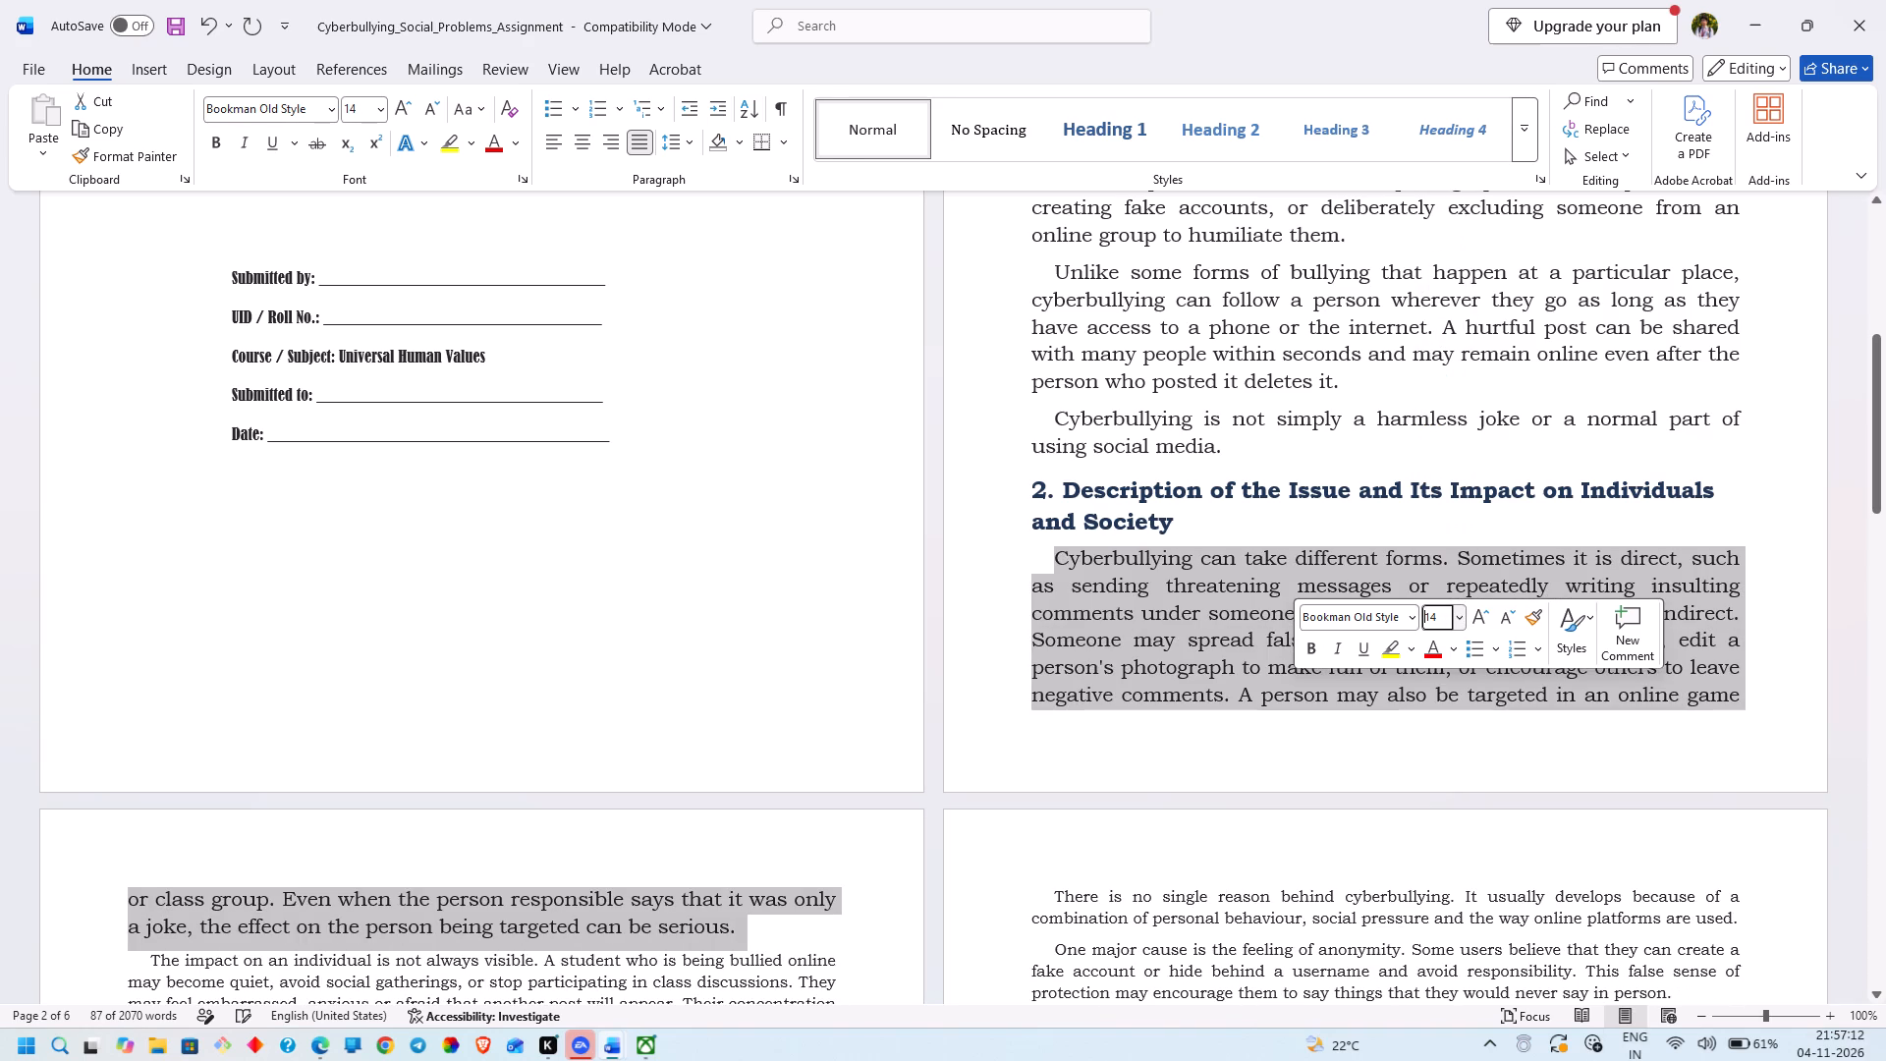
left_click(996, 673)
left_click(996, 673)
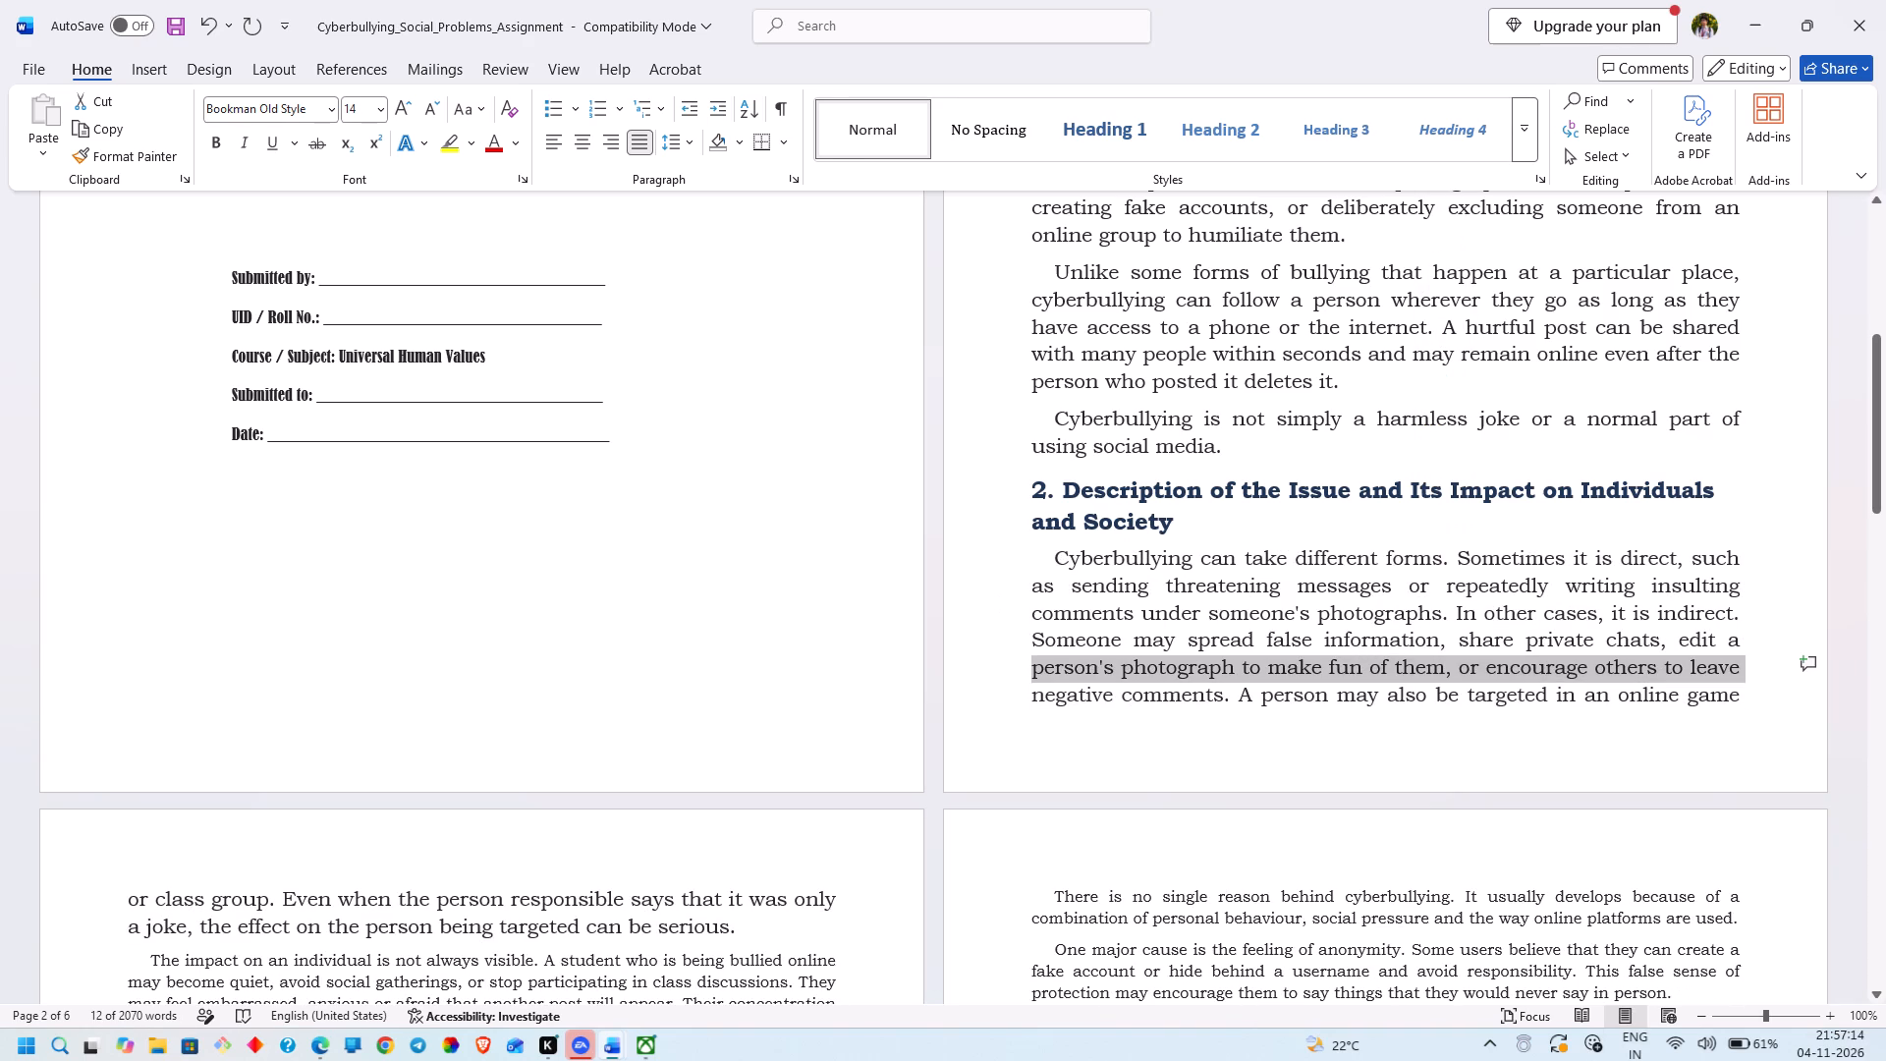
scroll(996, 673, "down", 1)
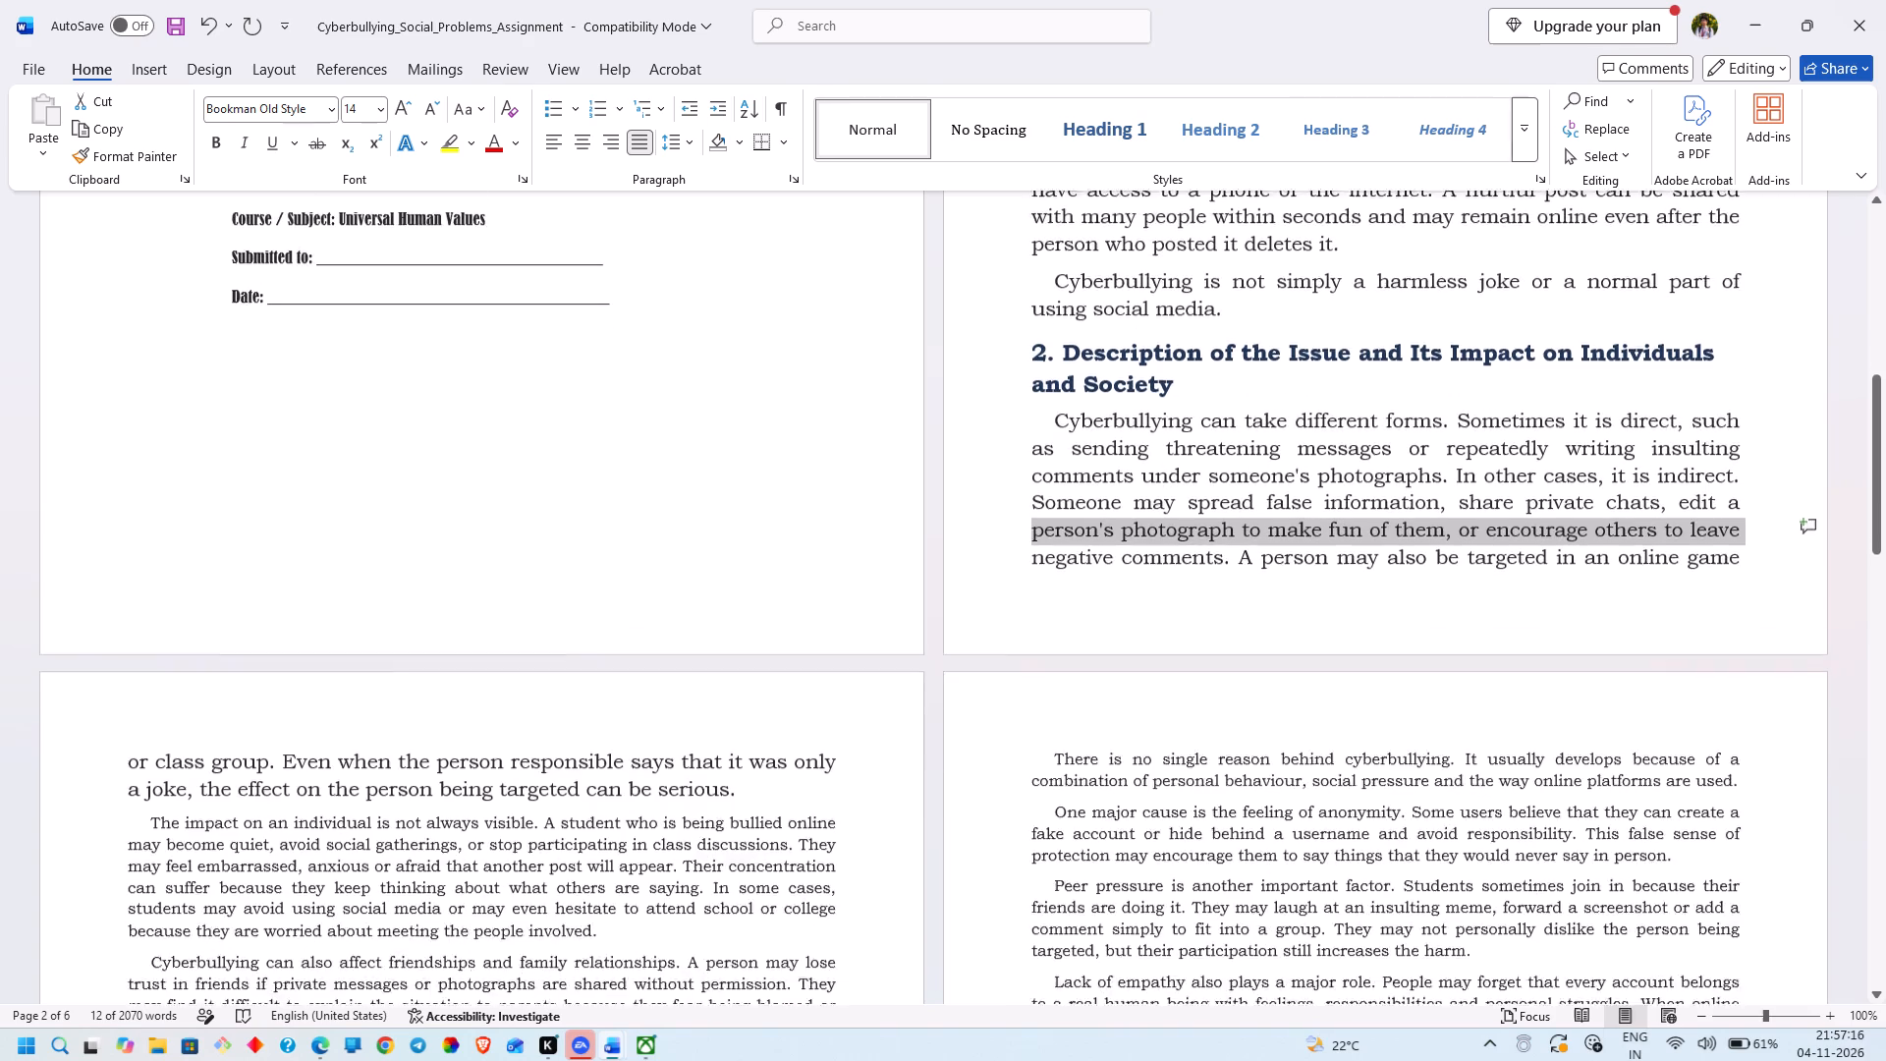
scroll(996, 673, "down", 2)
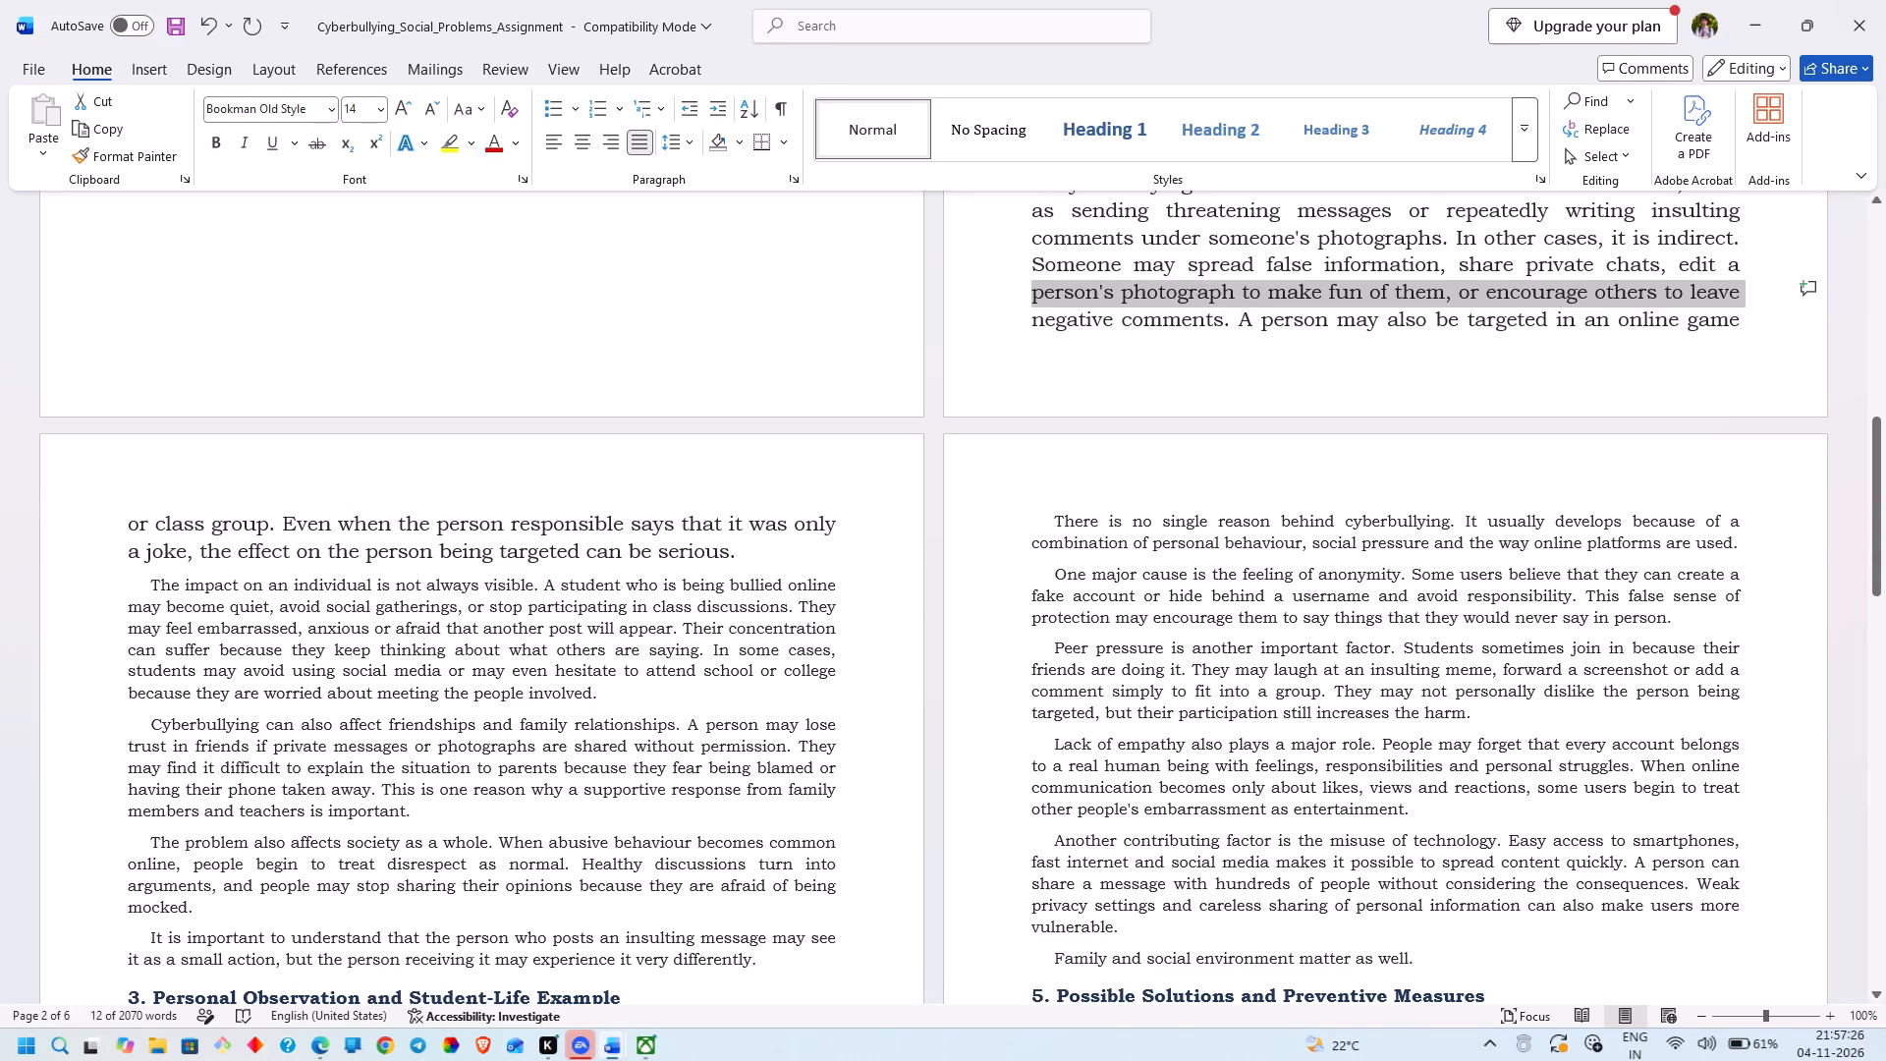
left_click_drag(143, 578, 700, 886)
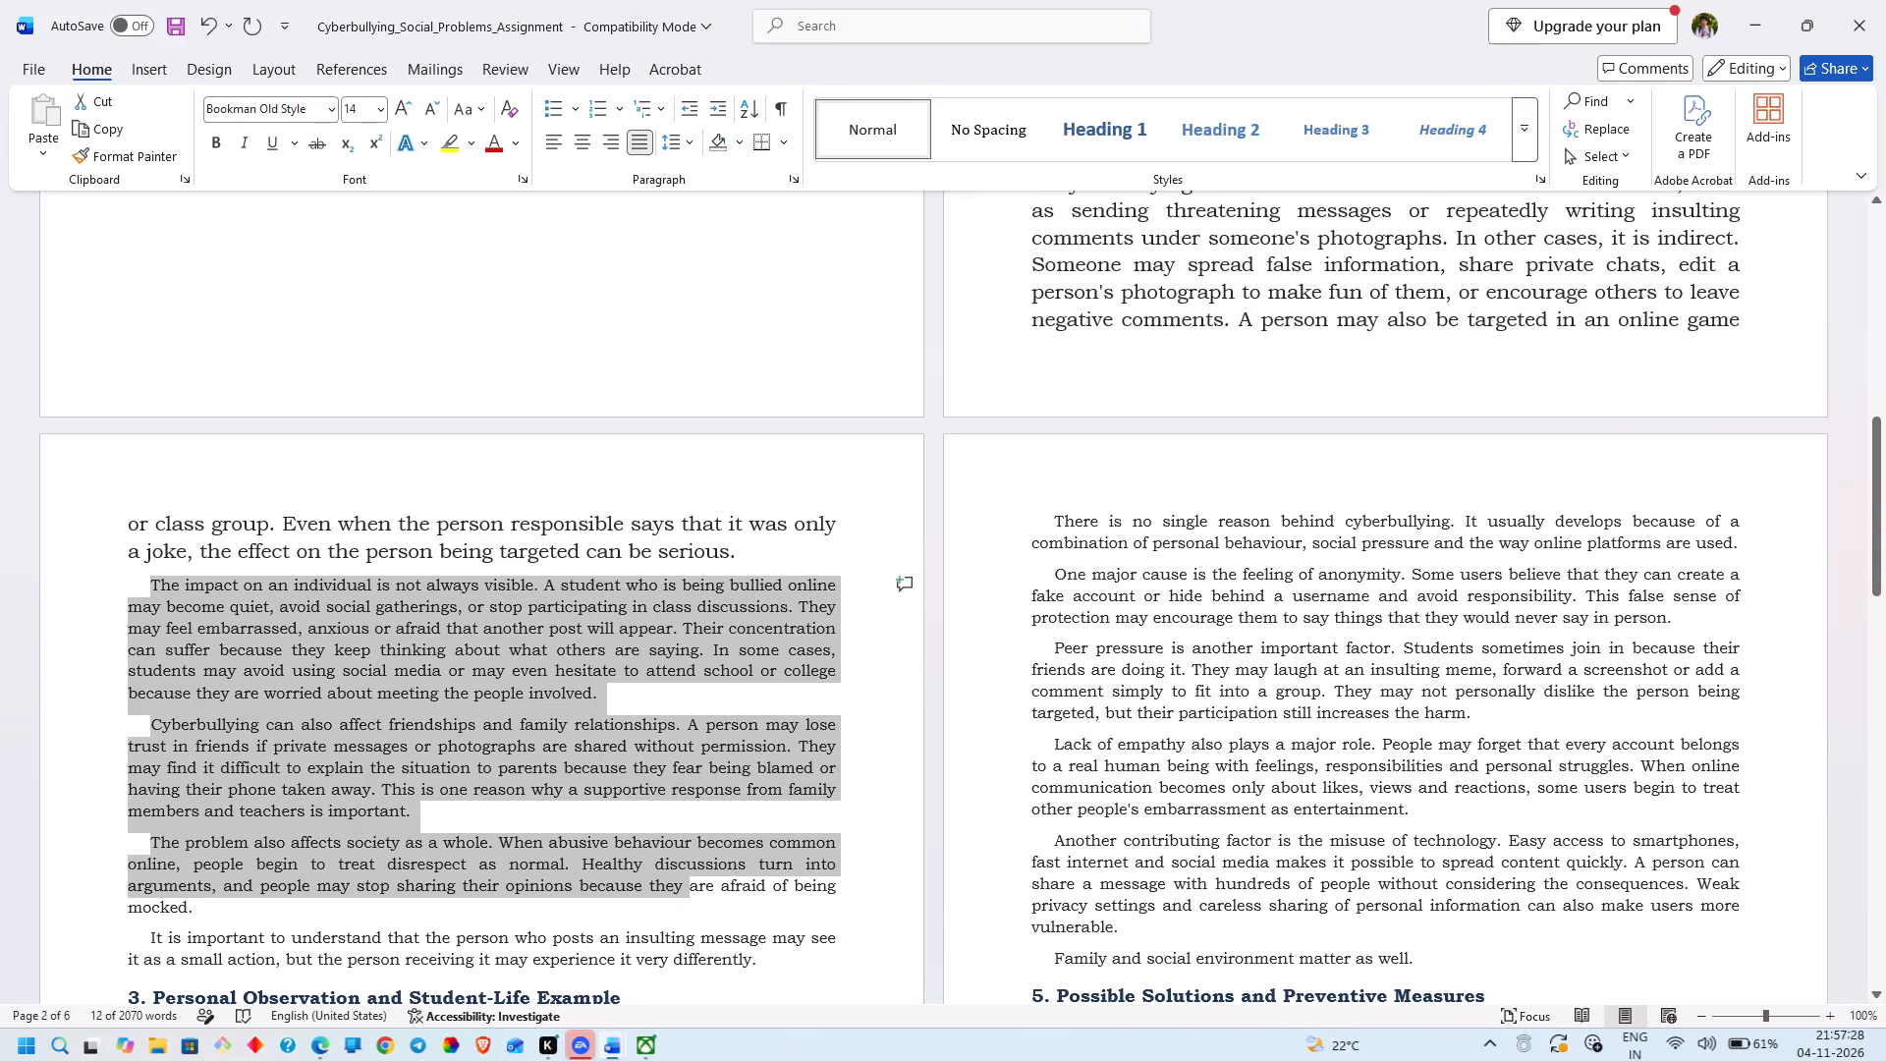
left_click_drag(700, 886, 801, 966)
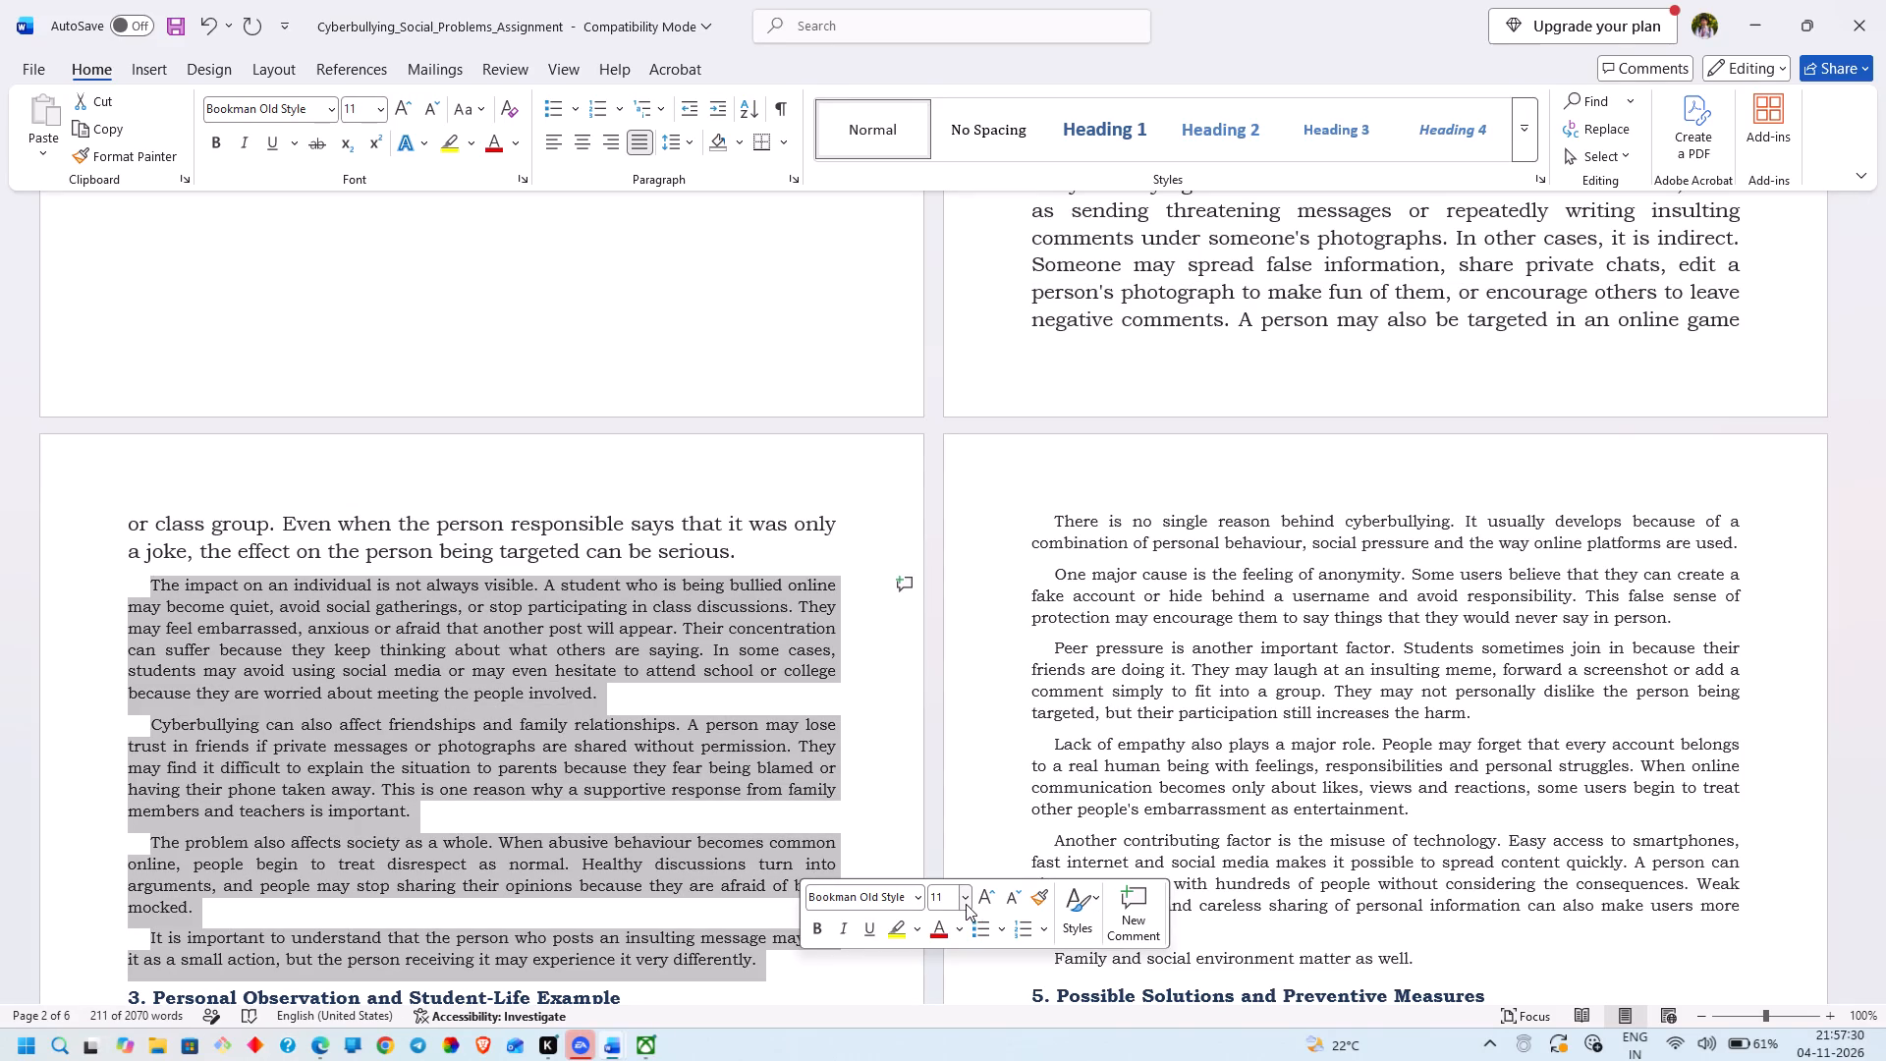
left_click(966, 904)
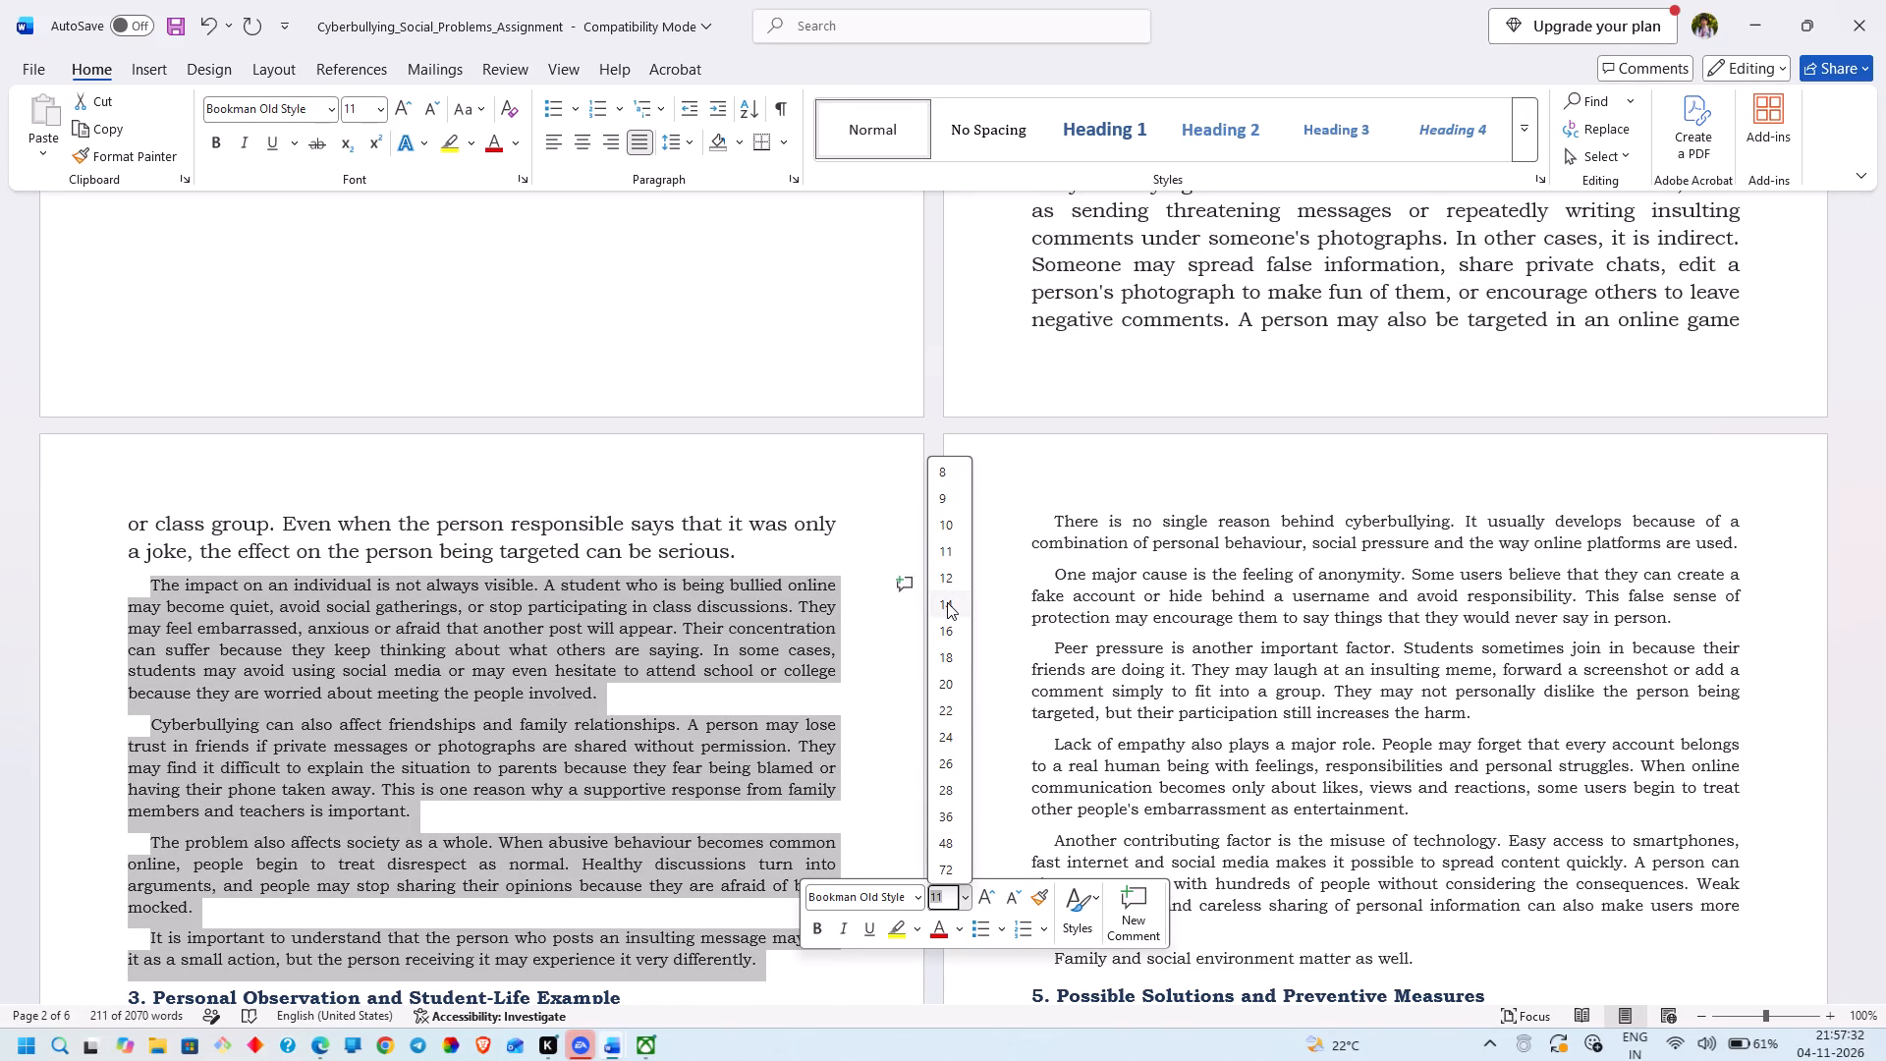
left_click(947, 602)
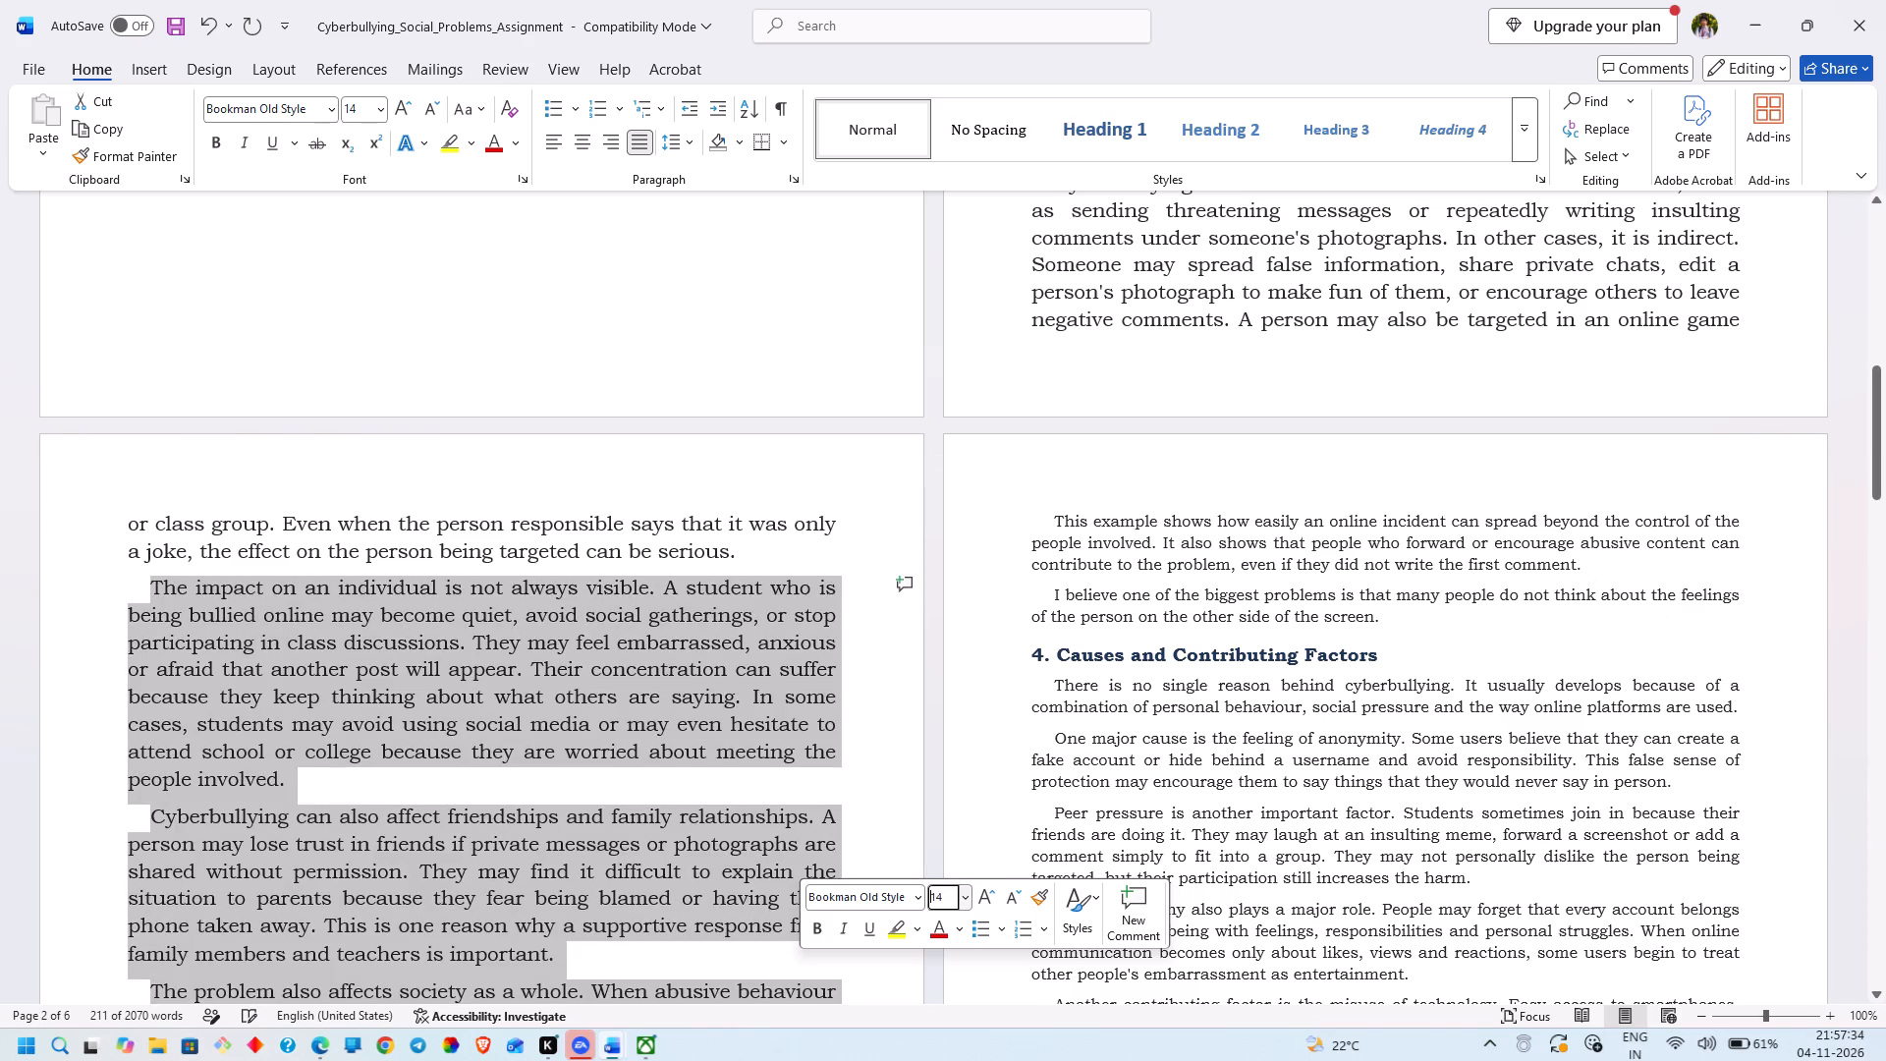
Set the font size of the "3. Personal Observation and Student-Life Example" heading to 16.
scroll(947, 602, "down", 3)
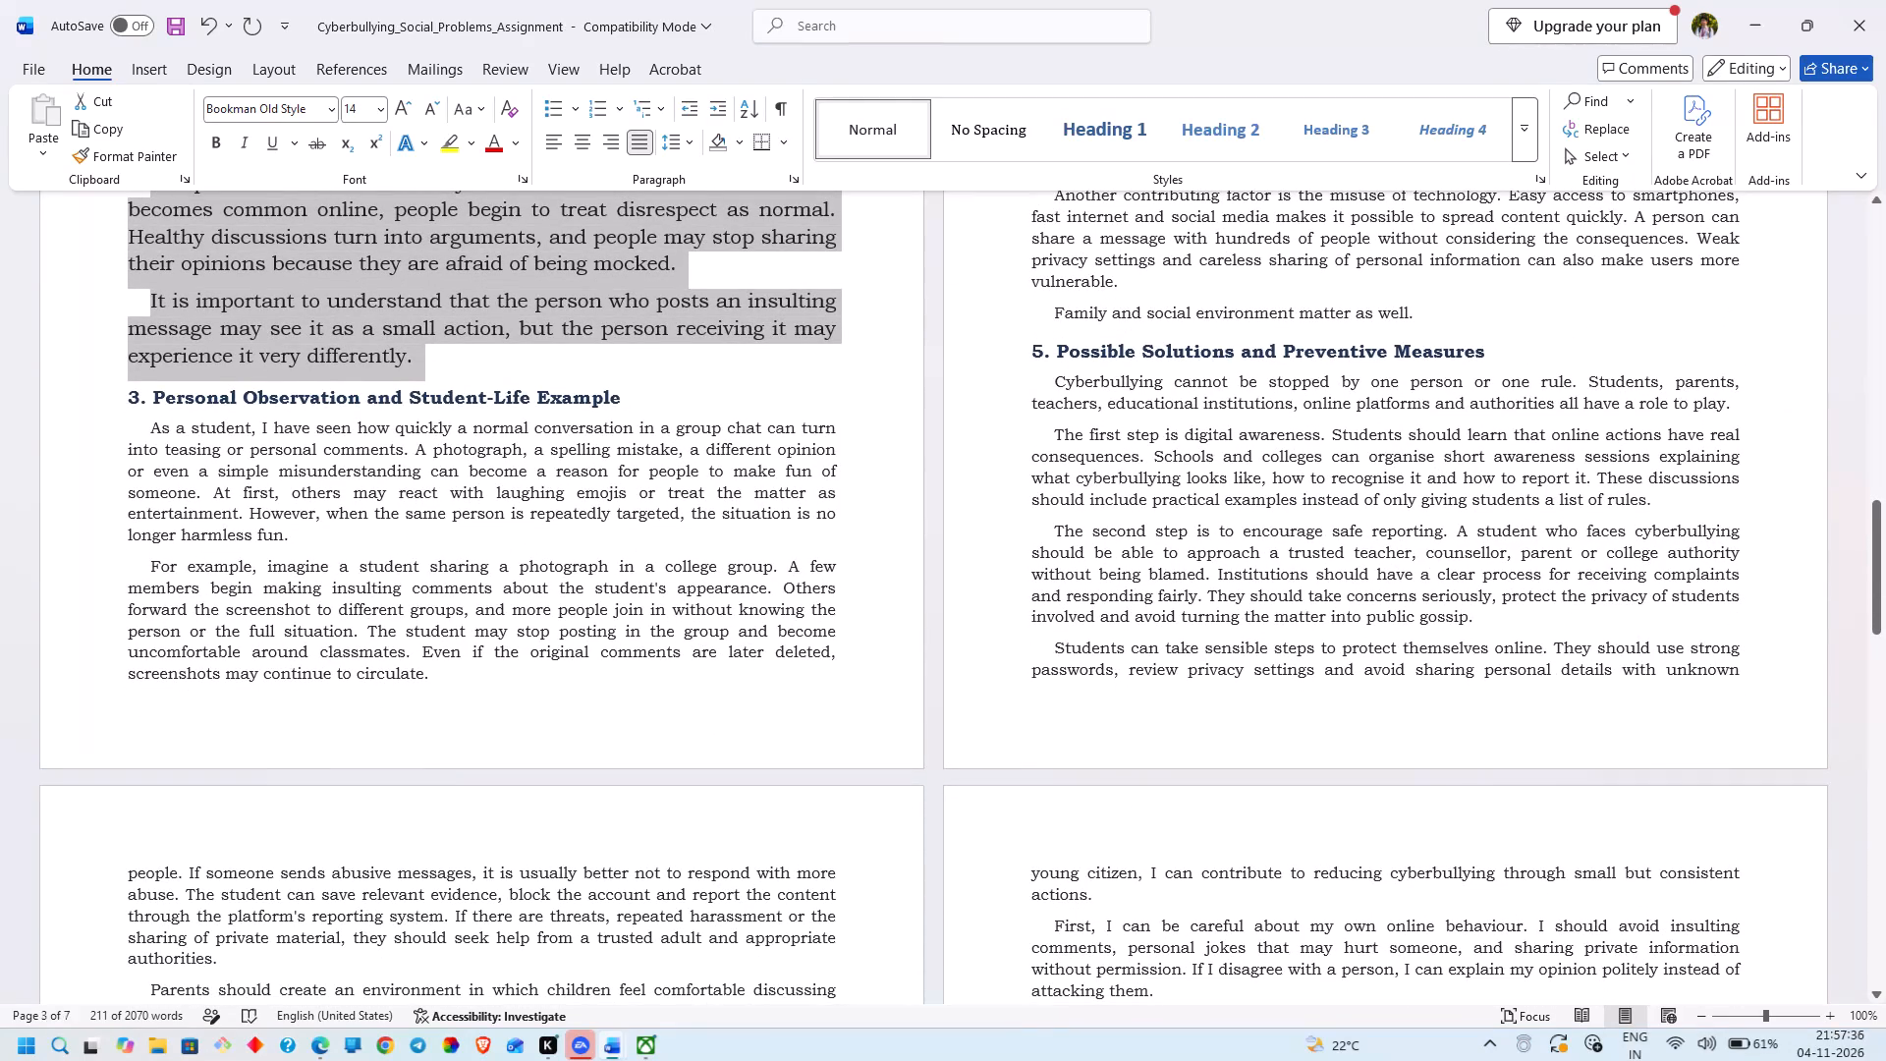
left_click_drag(134, 390, 621, 413)
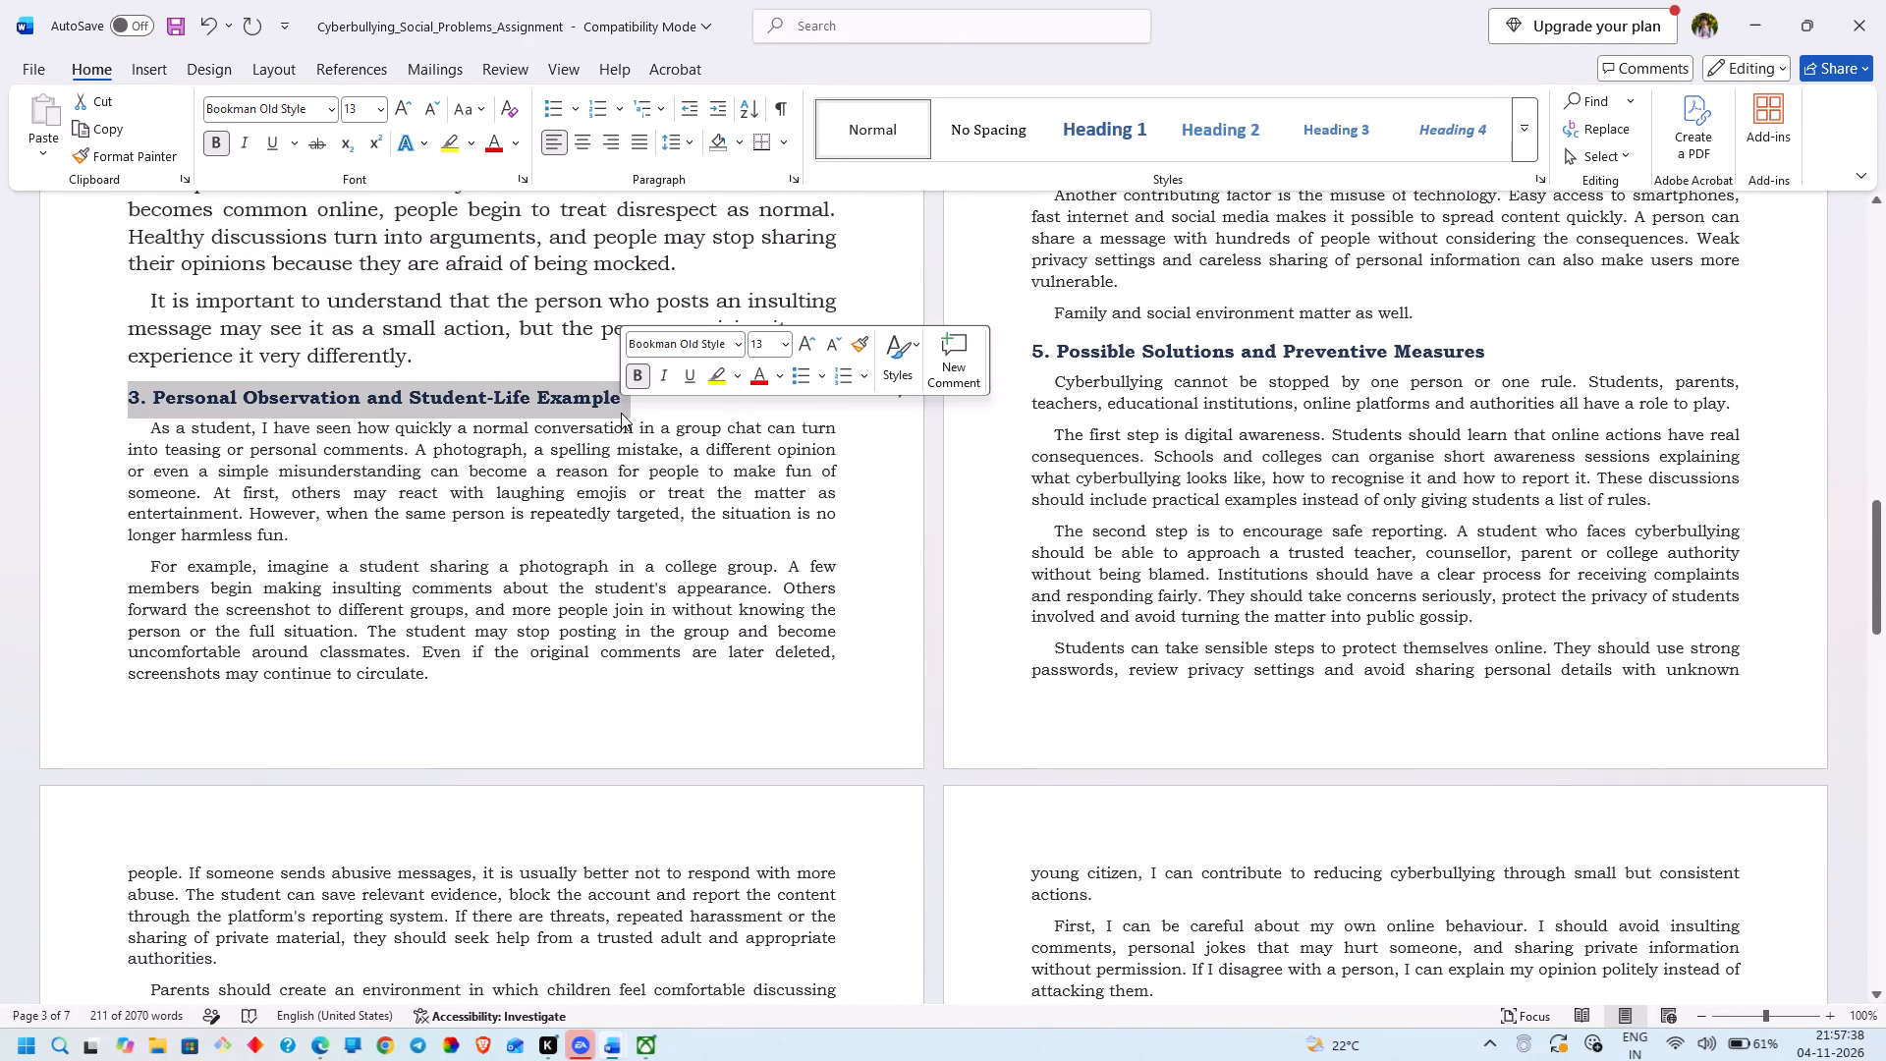
left_click(783, 352)
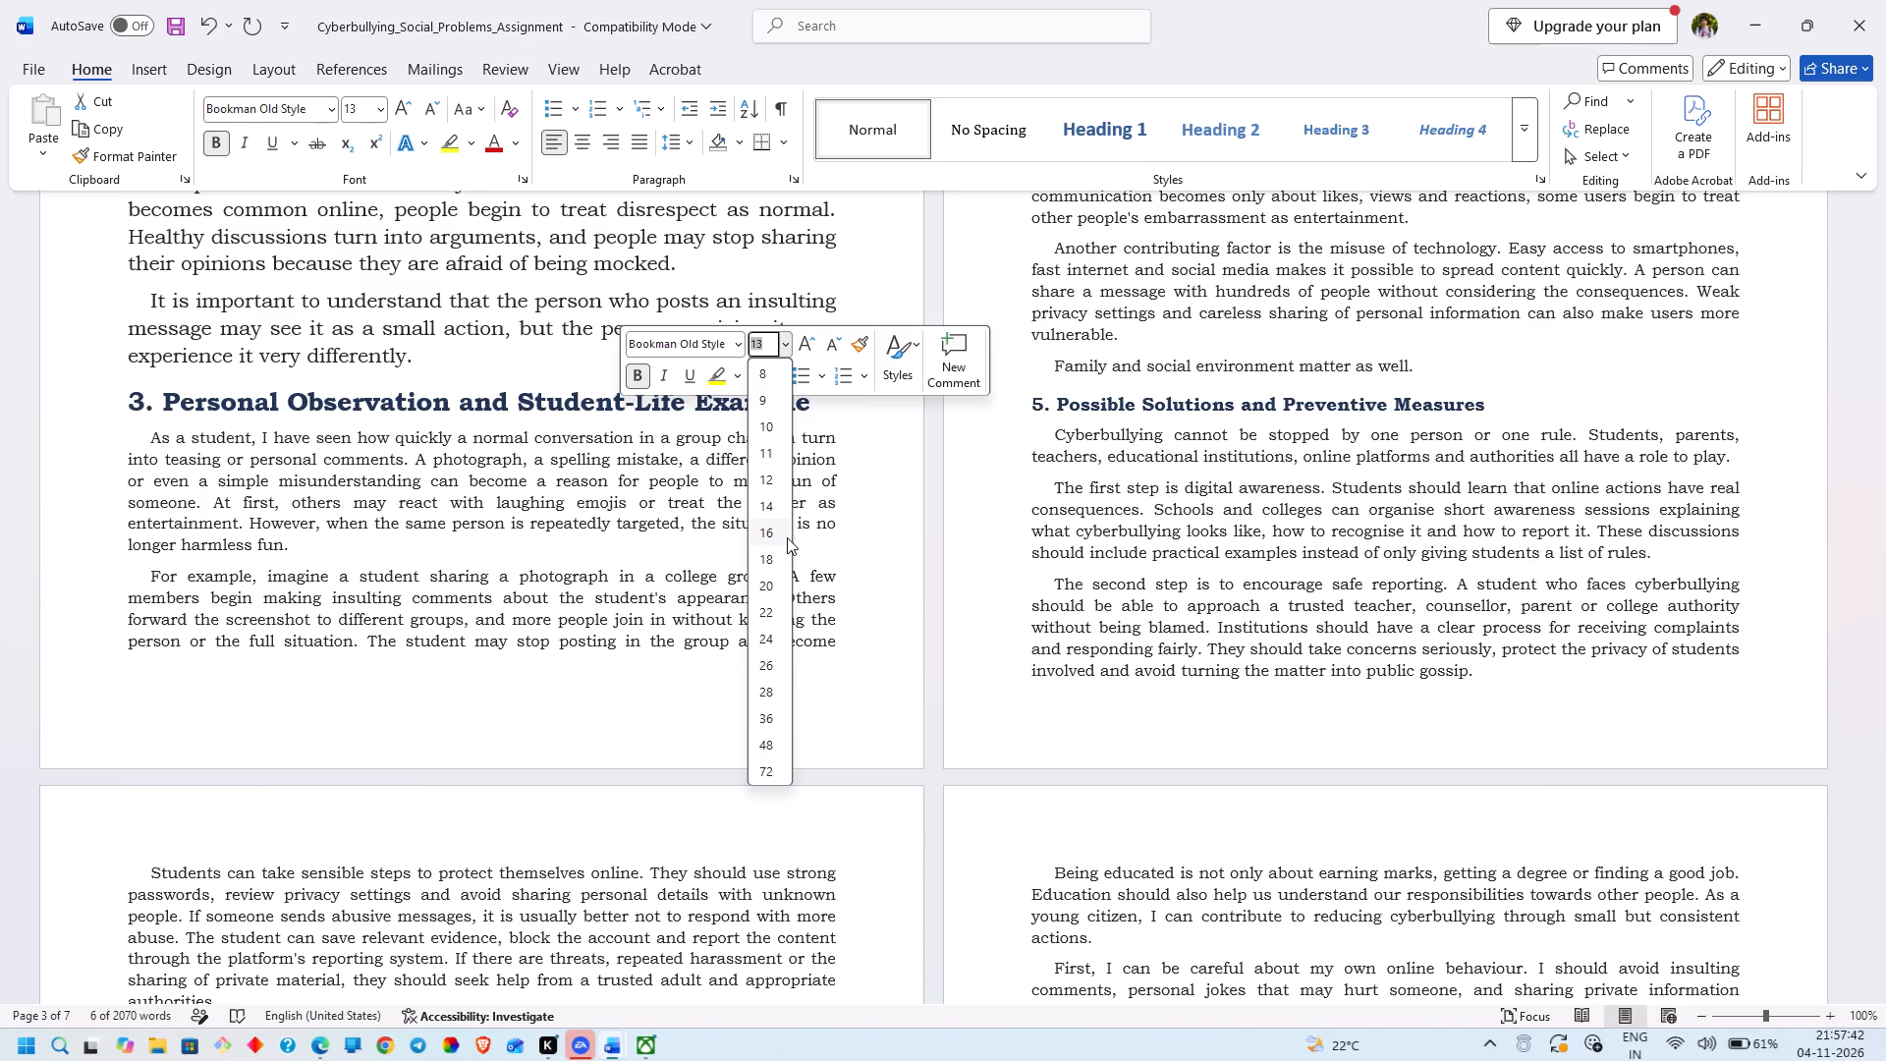
left_click(784, 533)
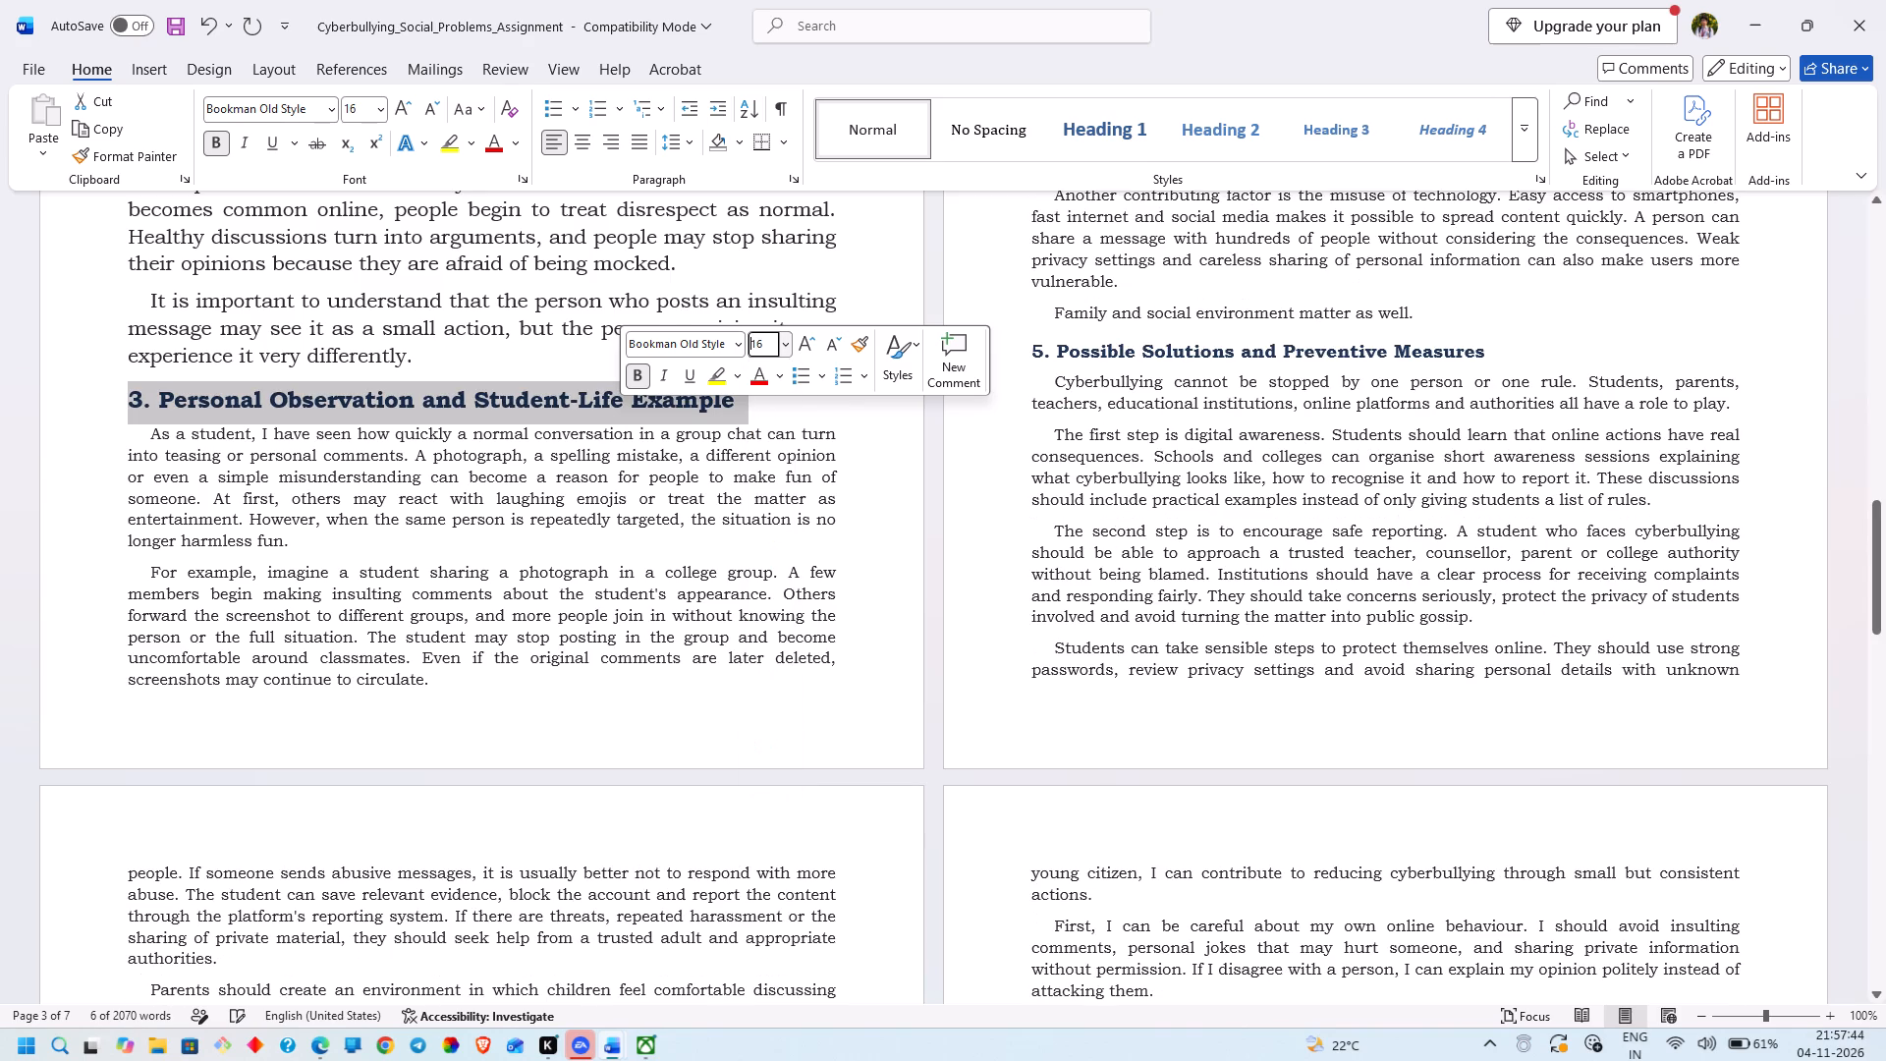
left_click(916, 442)
Set the font size of all body paragraphs in the "3. Personal Observation and Student-Life Example" section to 14.
scroll(916, 442, "up", 3)
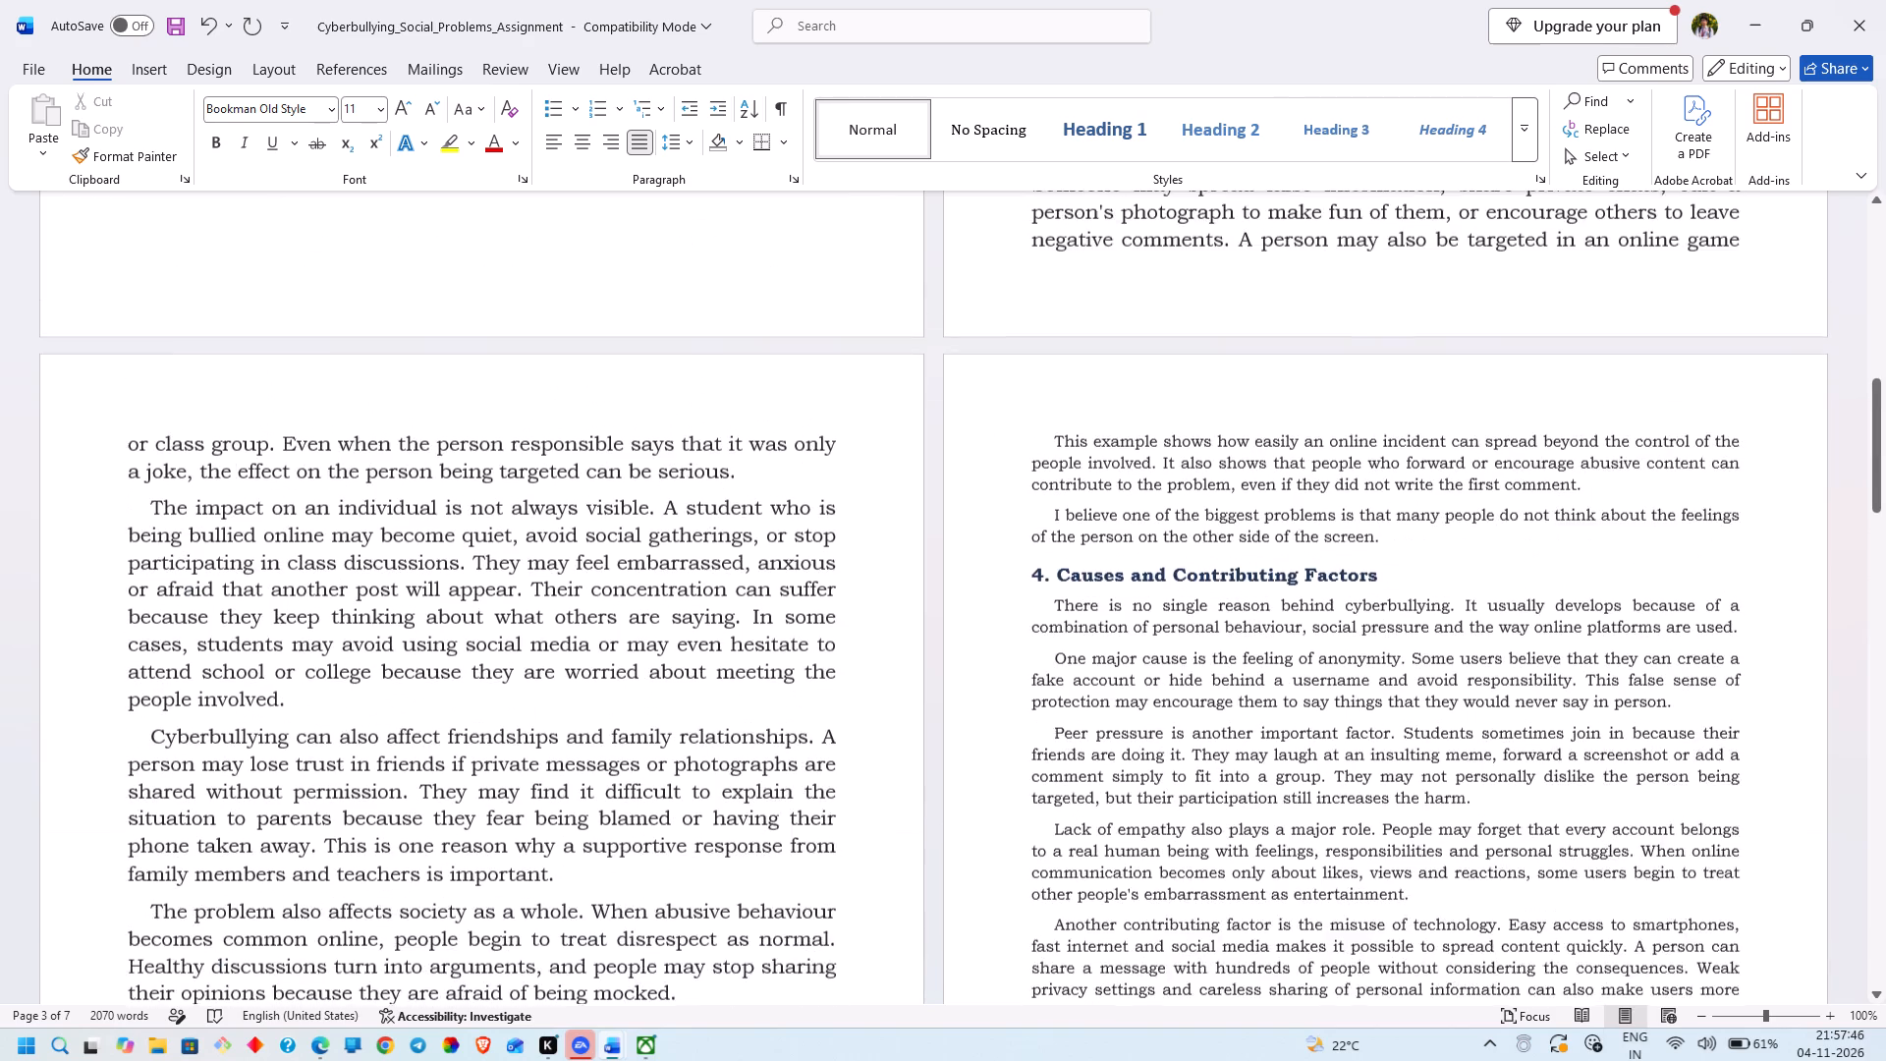
scroll(916, 442, "up", 2)
scroll(916, 442, "down", 1)
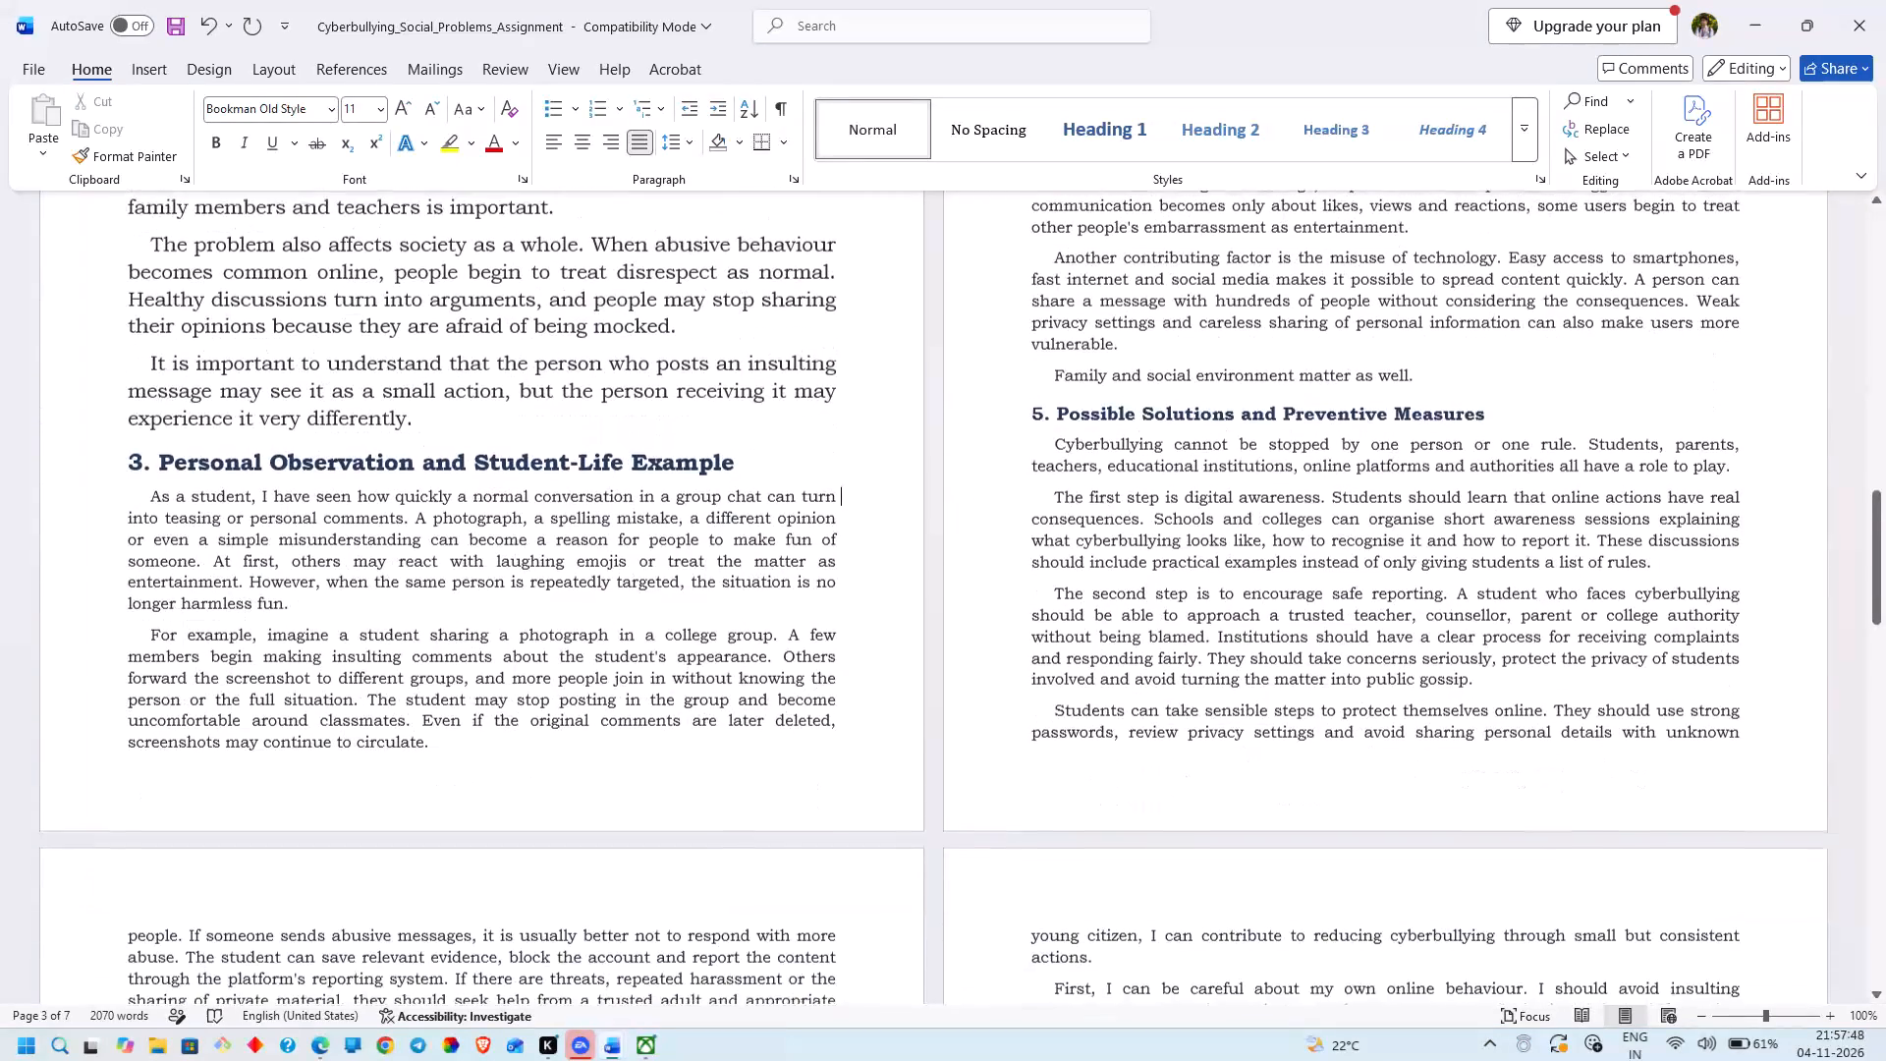
scroll(916, 442, "down", 1)
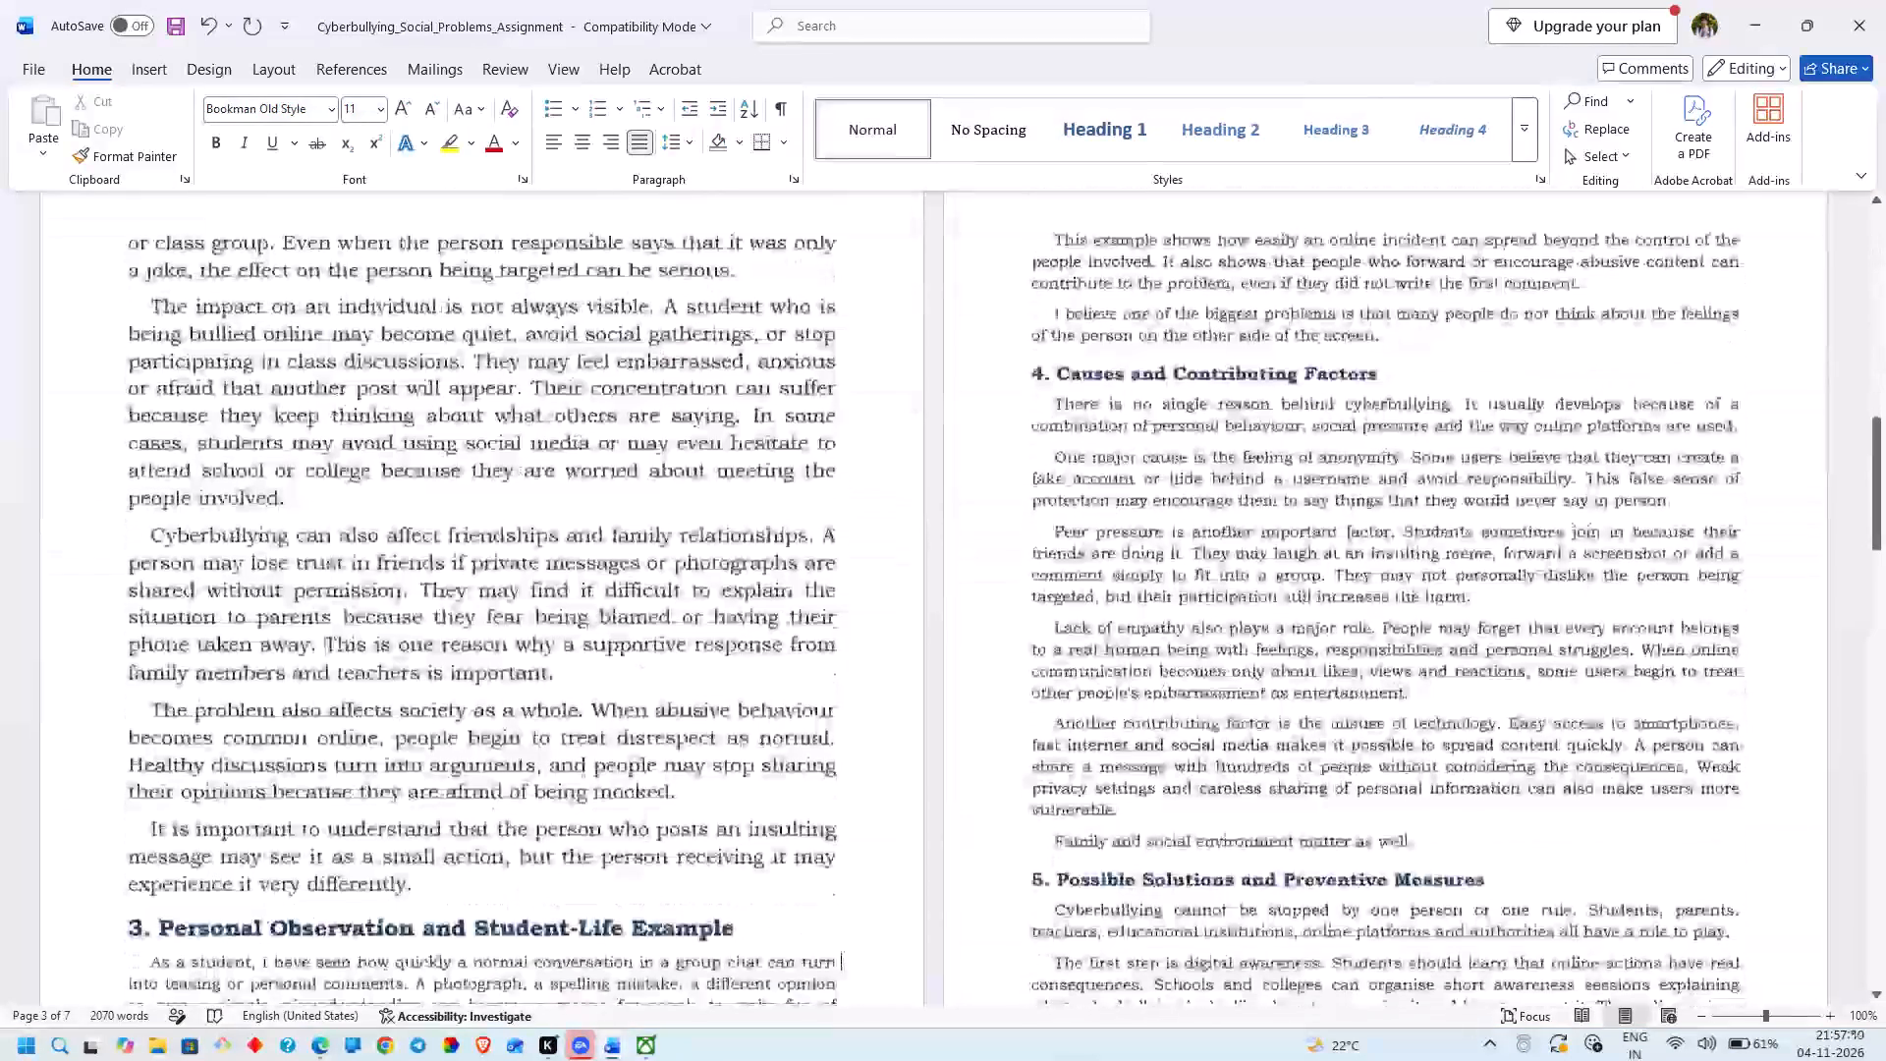
scroll(916, 442, "down", 1)
scroll(916, 442, "up", 9)
scroll(916, 442, "down", 2)
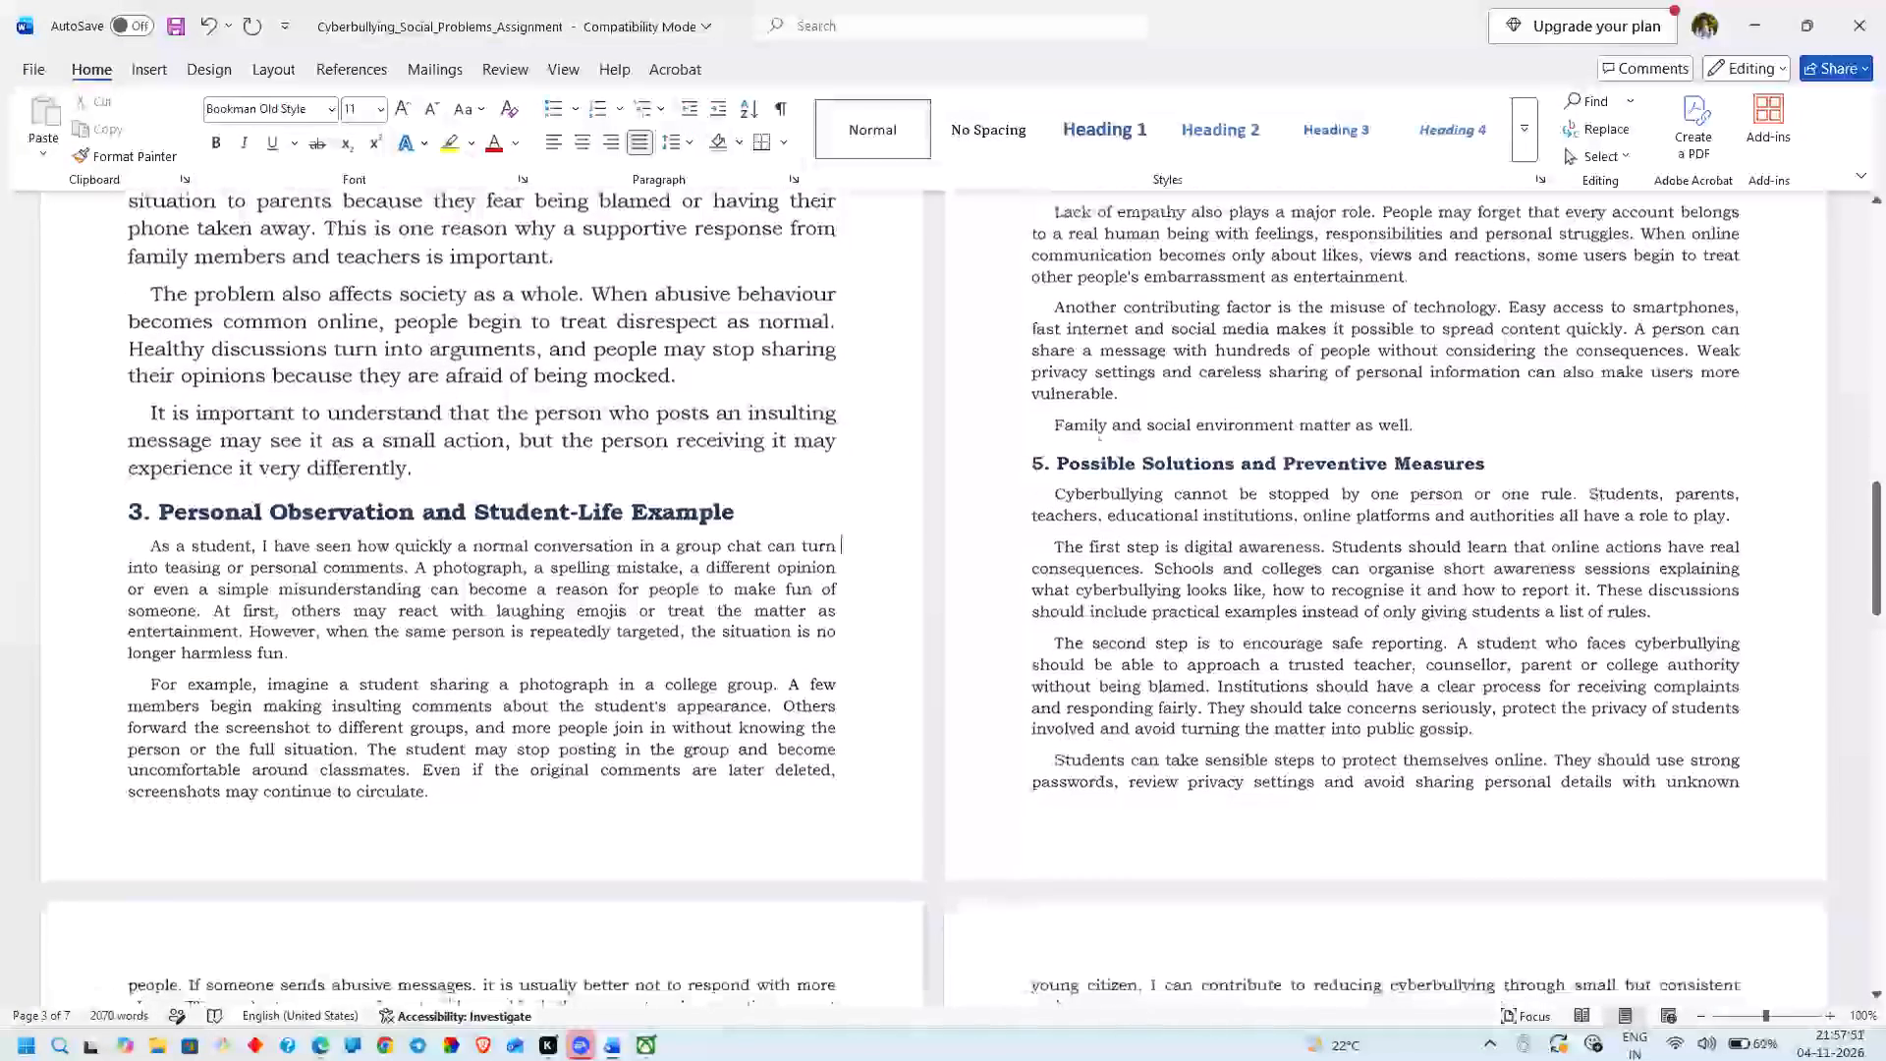
left_click_drag(150, 544, 707, 809)
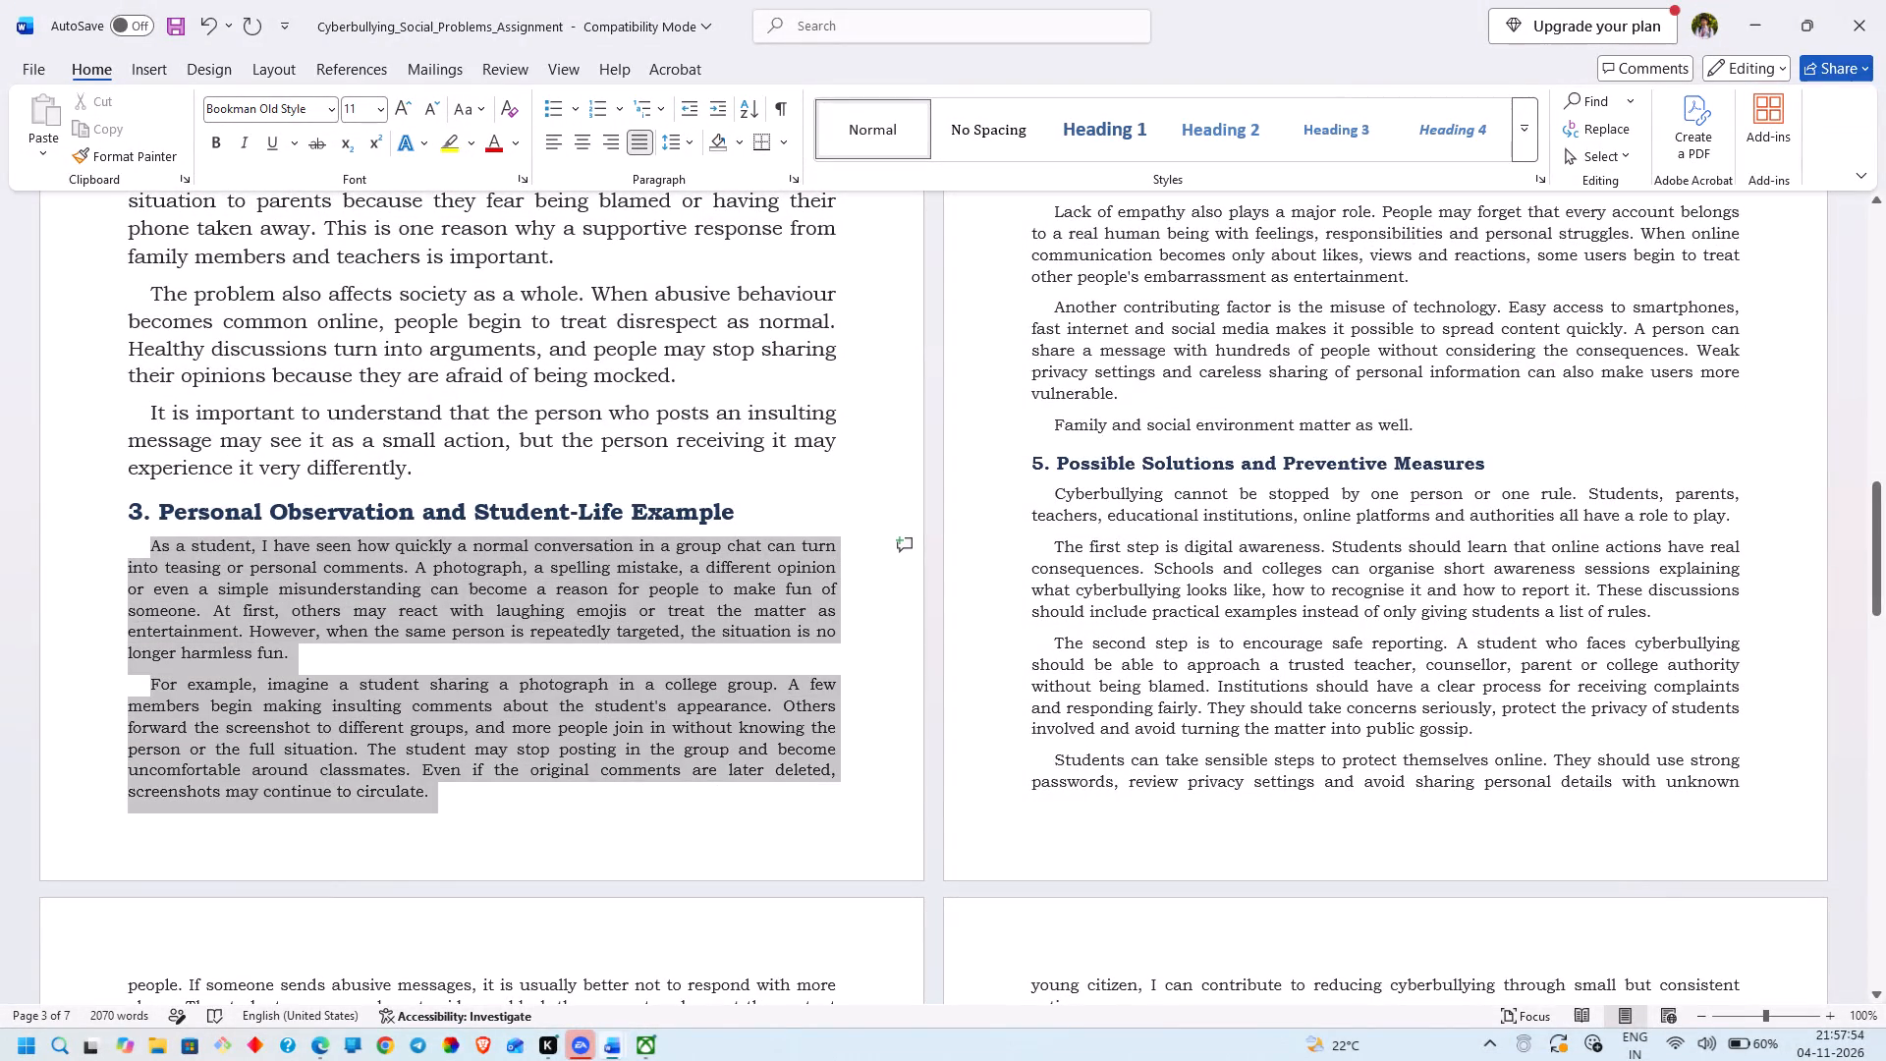
left_click_drag(707, 809, 707, 811)
left_click(868, 745)
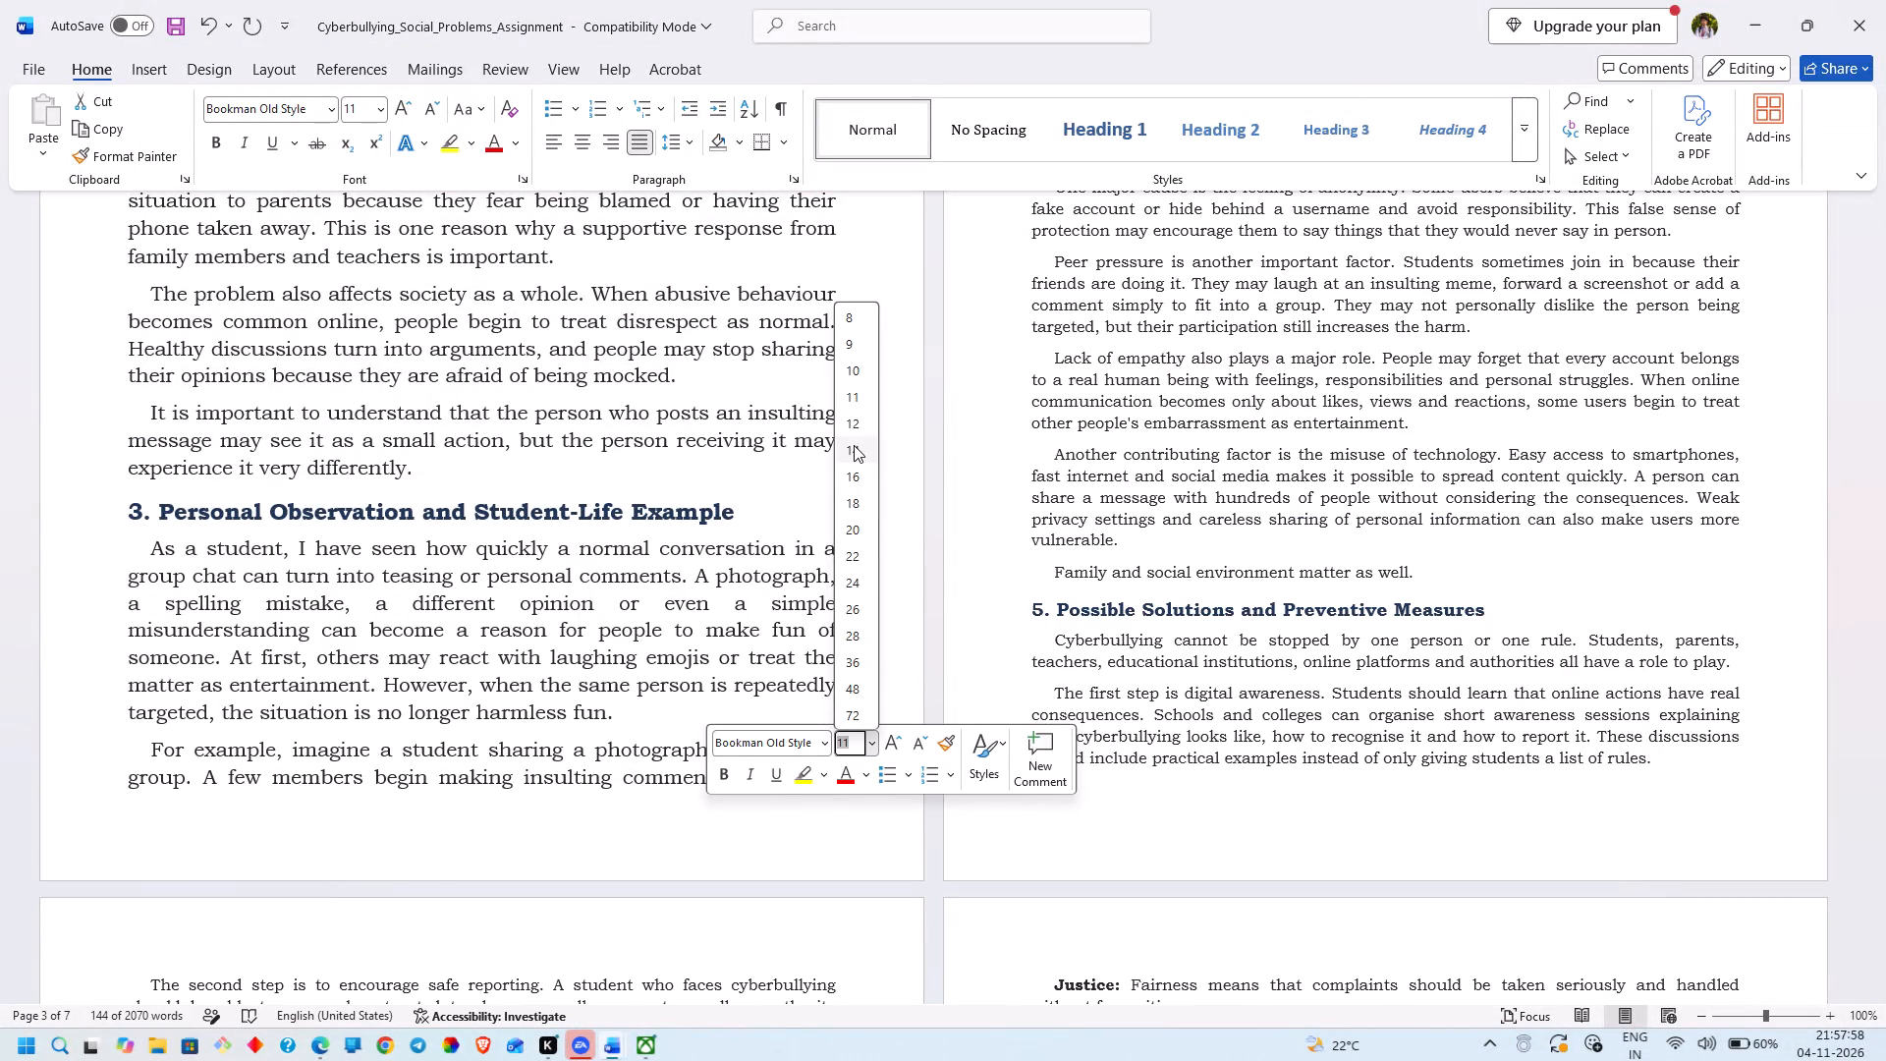
left_click(854, 445)
left_click(873, 429)
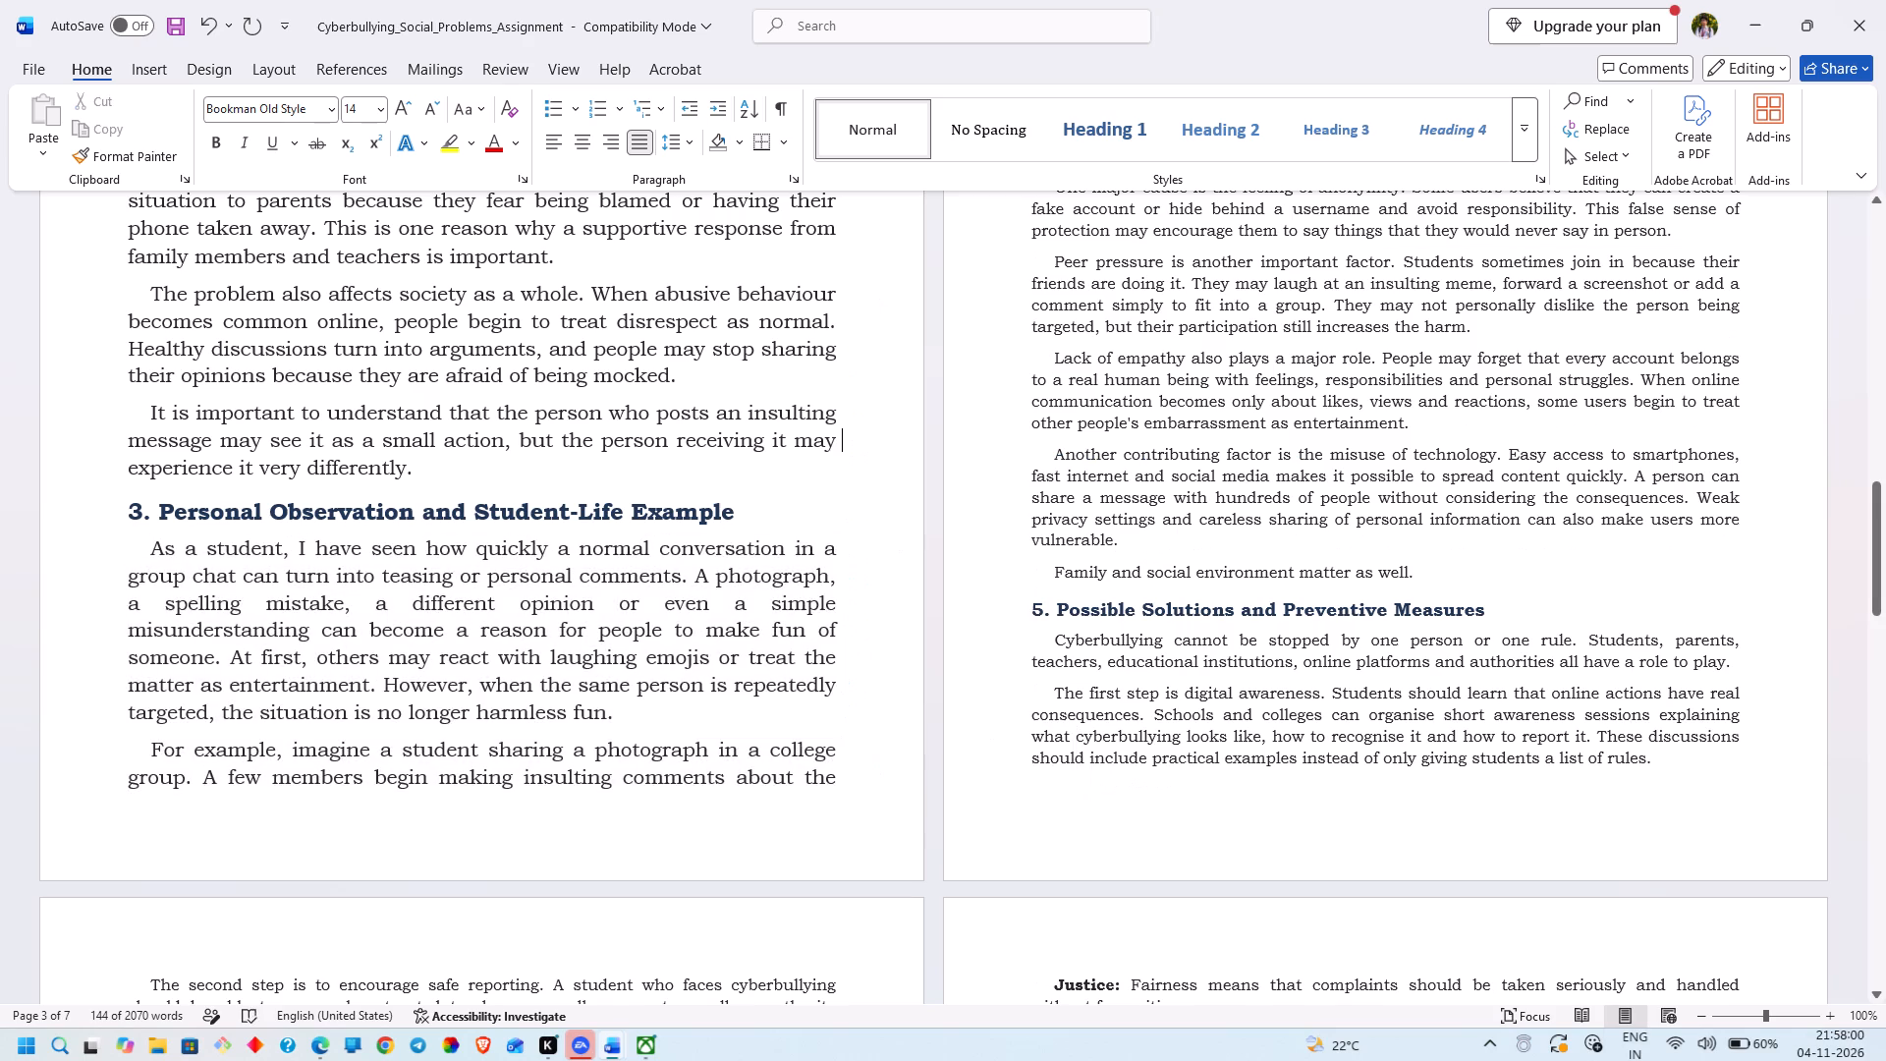
scroll(1149, 394, "up", 3)
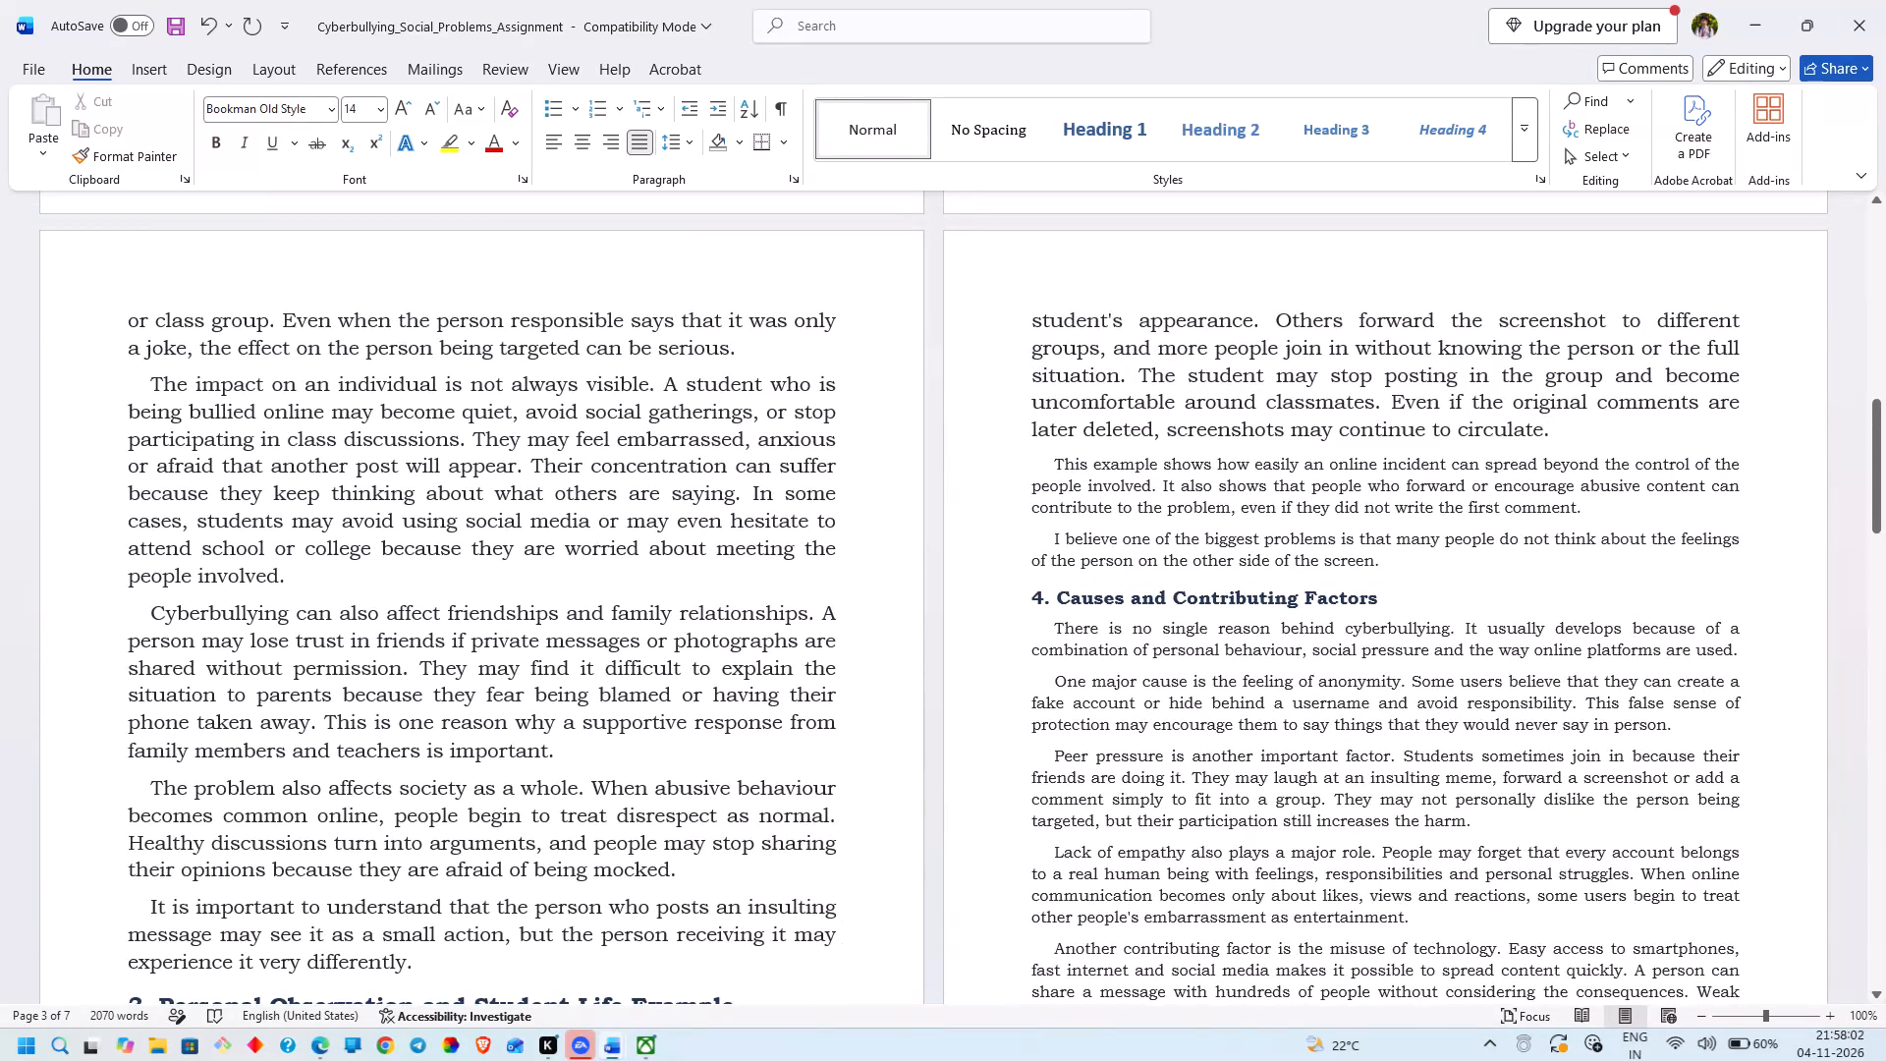
left_click_drag(1052, 456, 1444, 580)
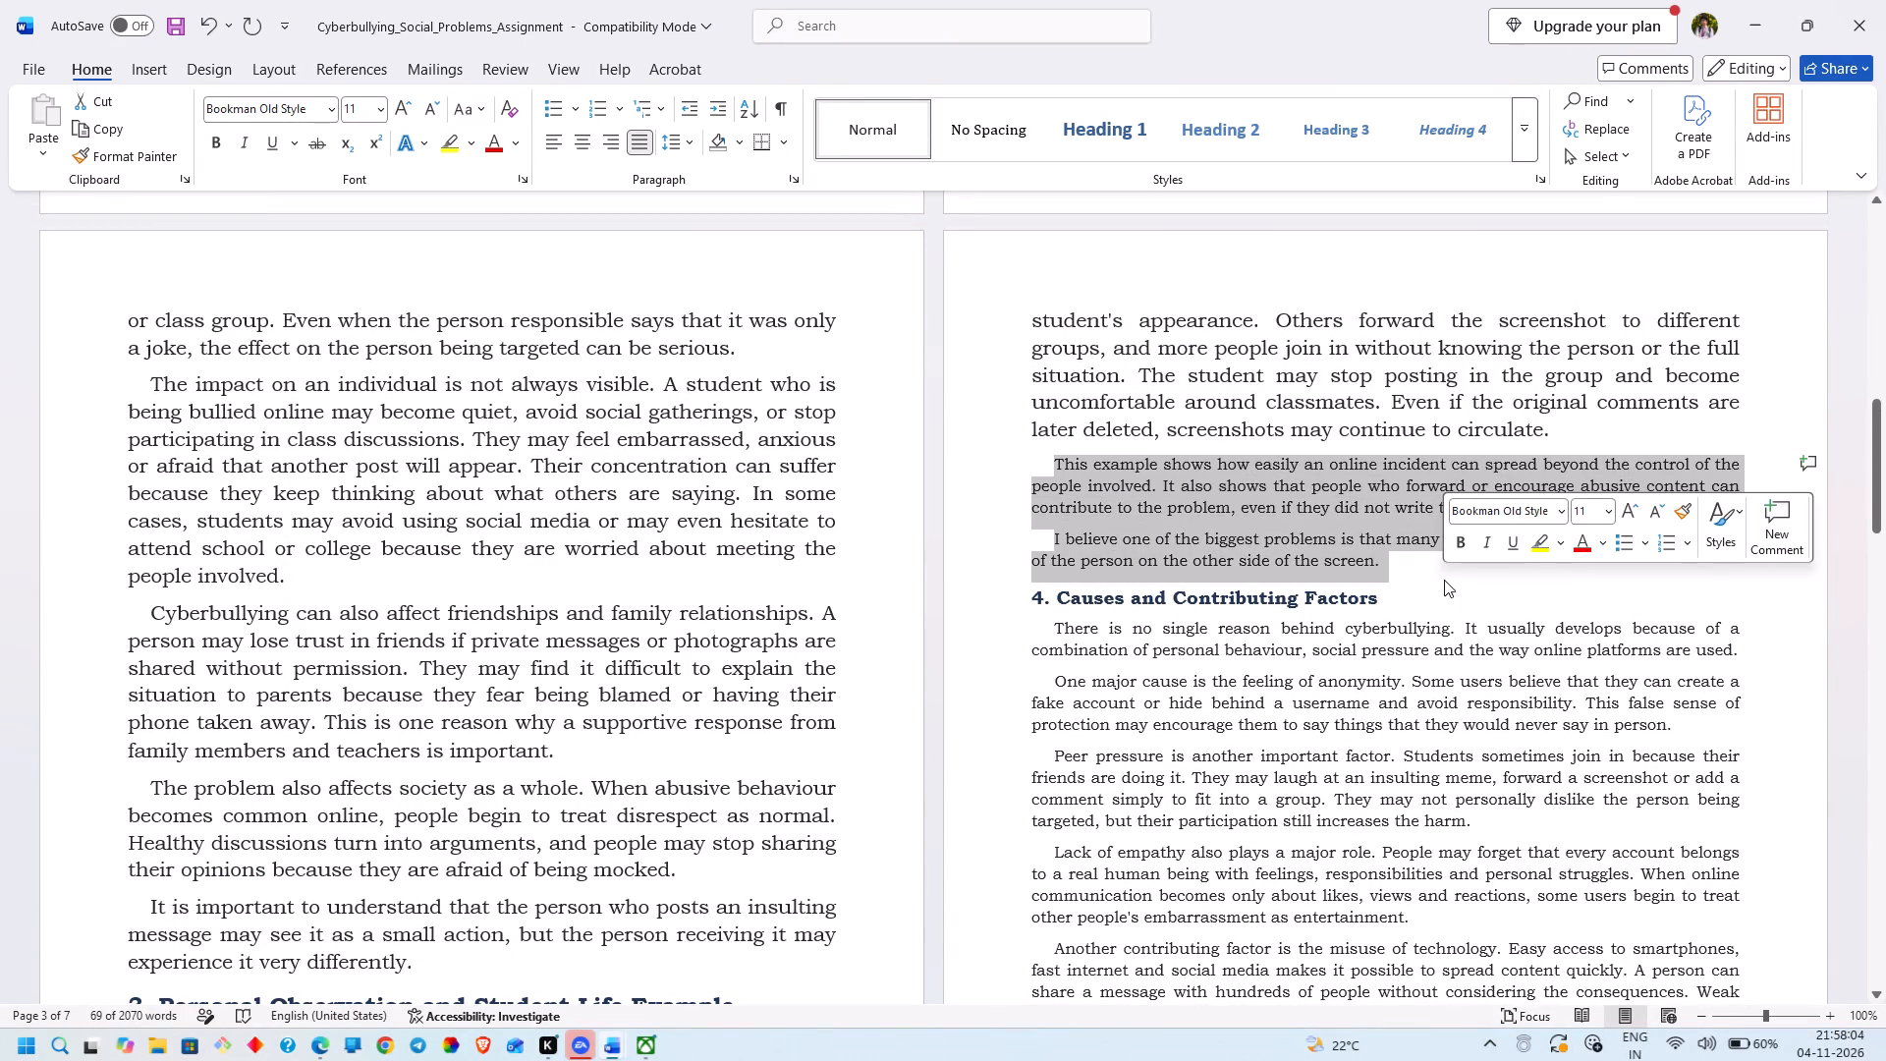
left_click(1609, 516)
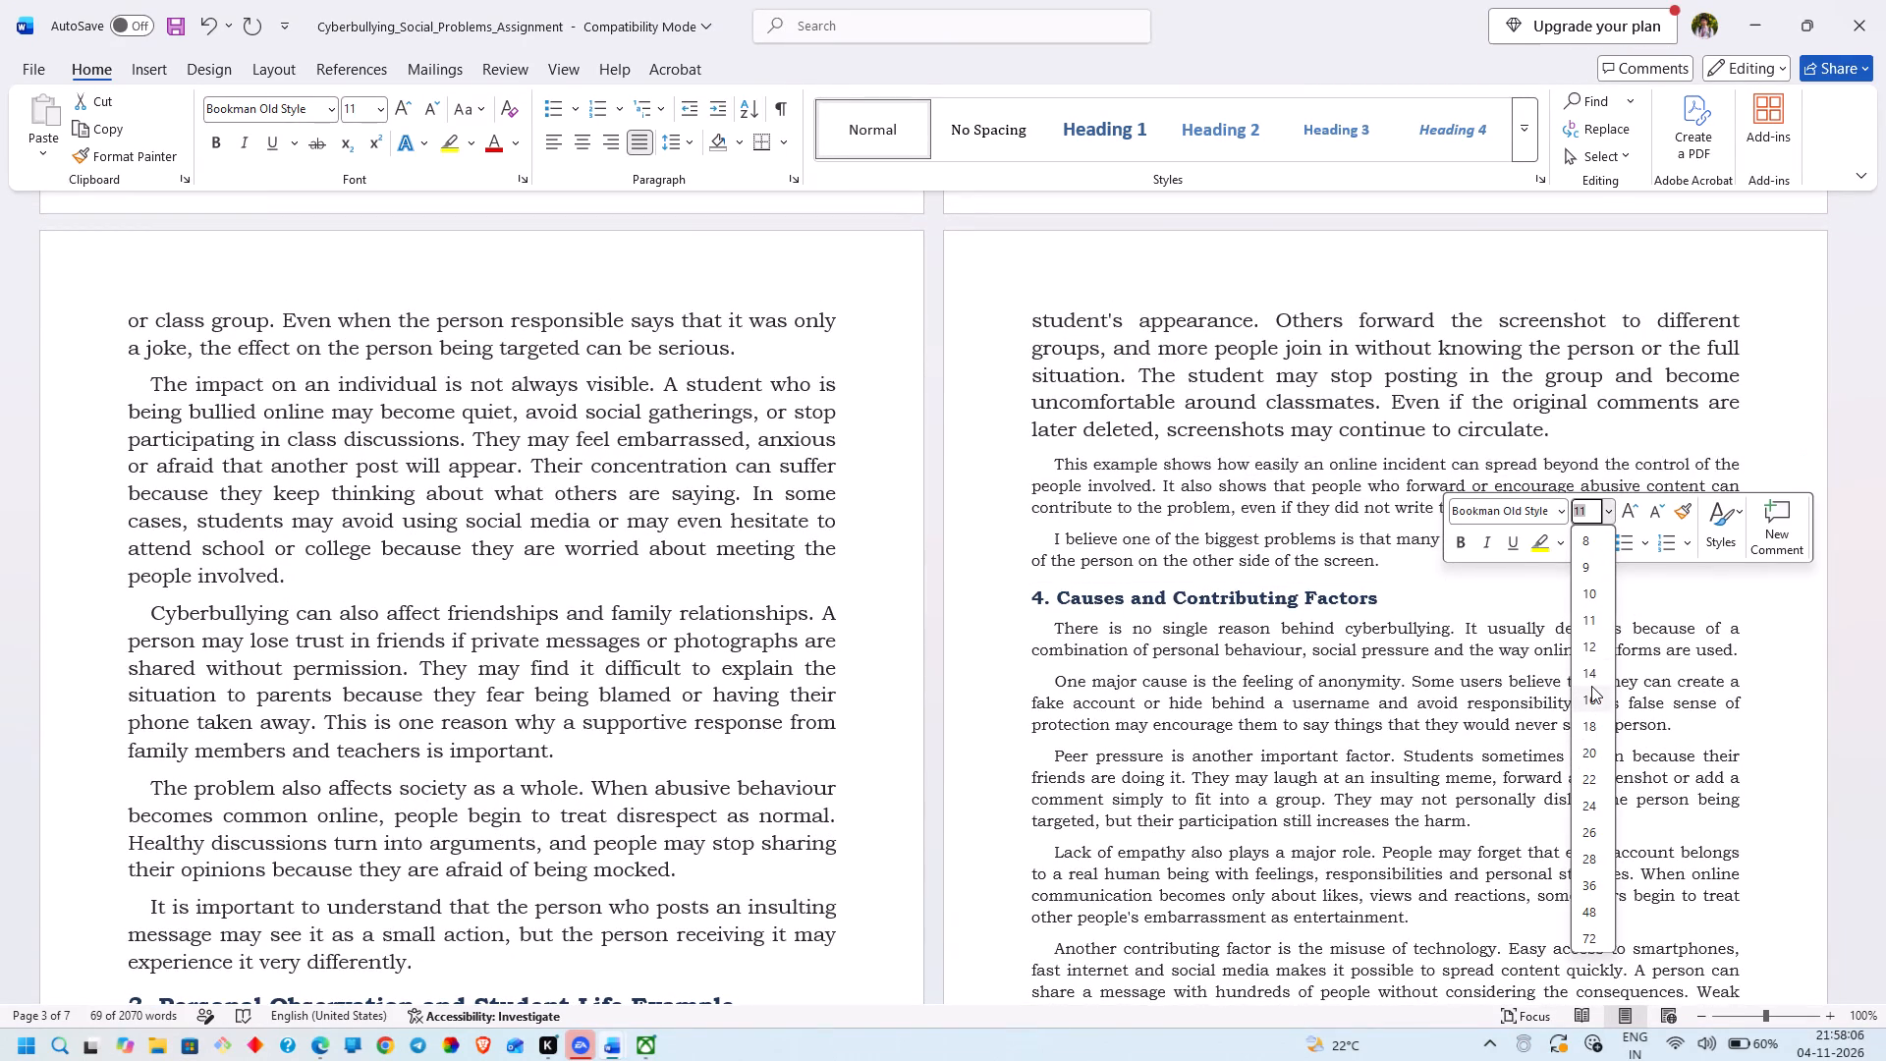
left_click(1592, 681)
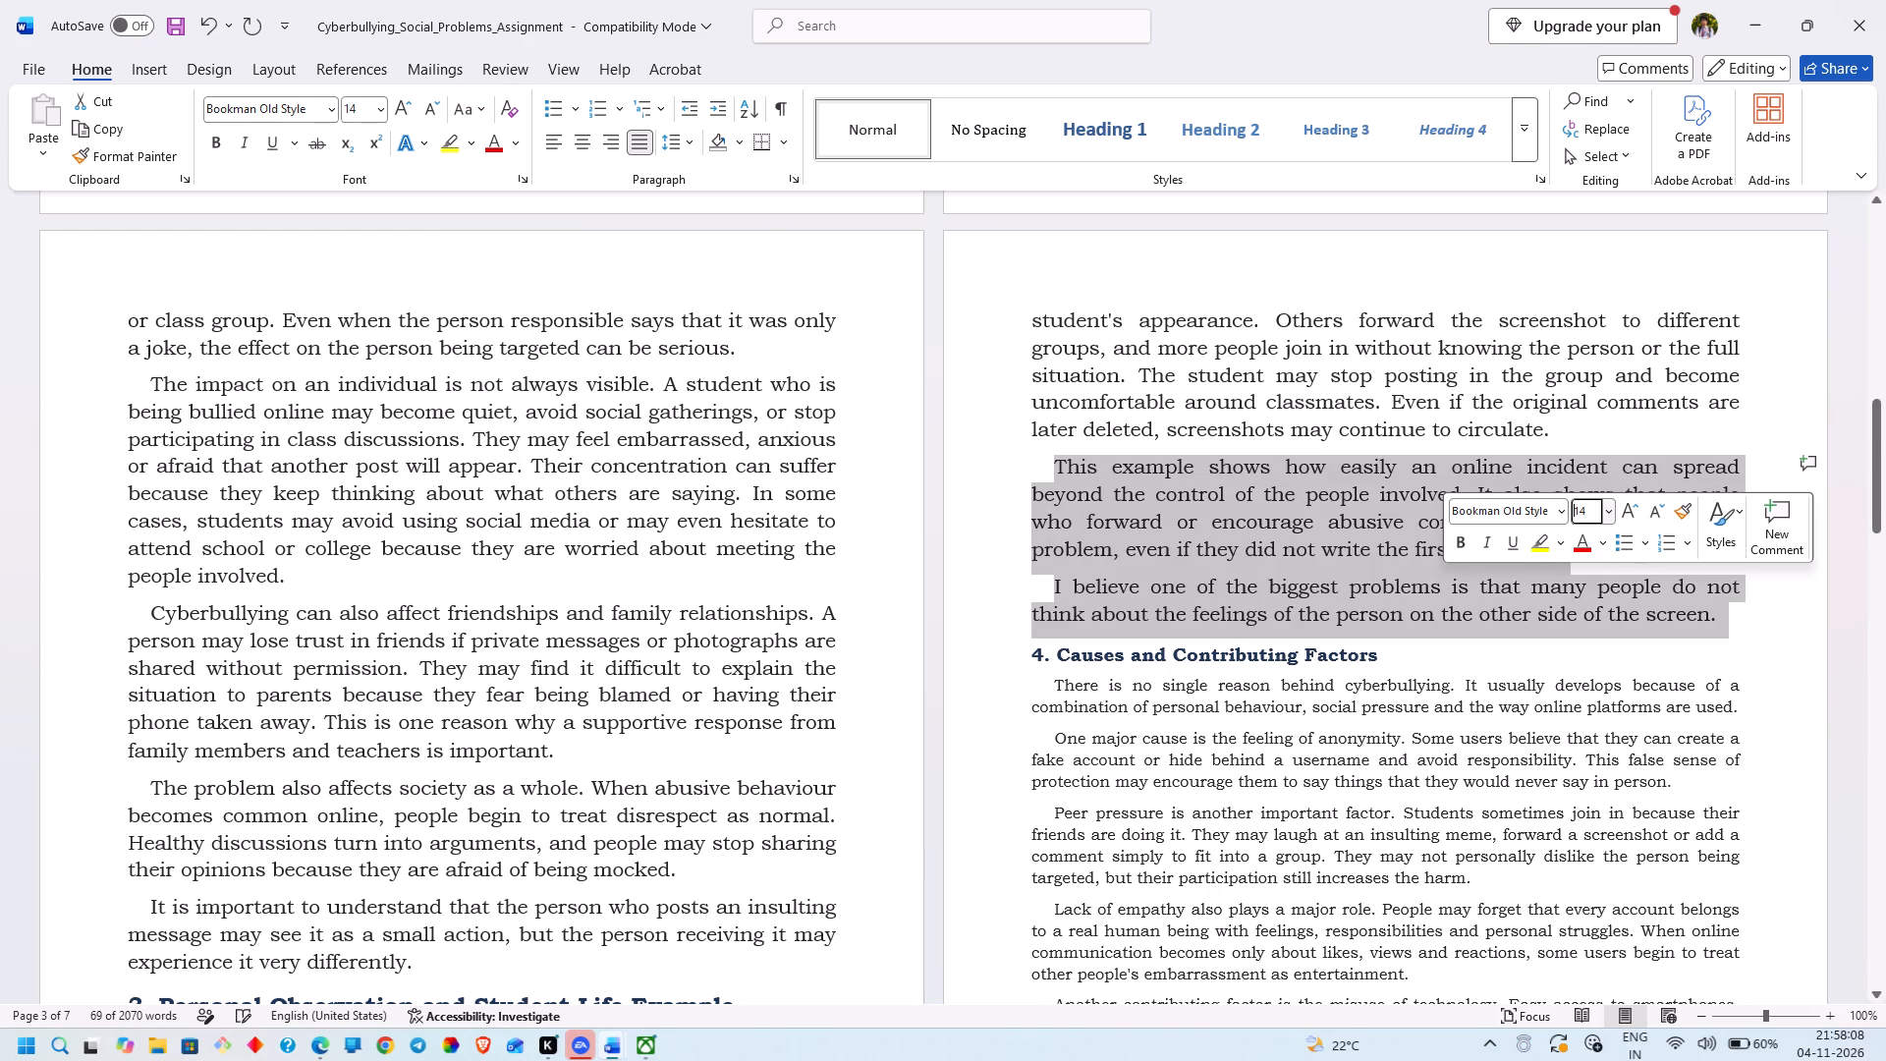
Set the font size of the "4. Causes and Contributing Factors" heading to 16.
left_click_drag(1412, 651, 1019, 657)
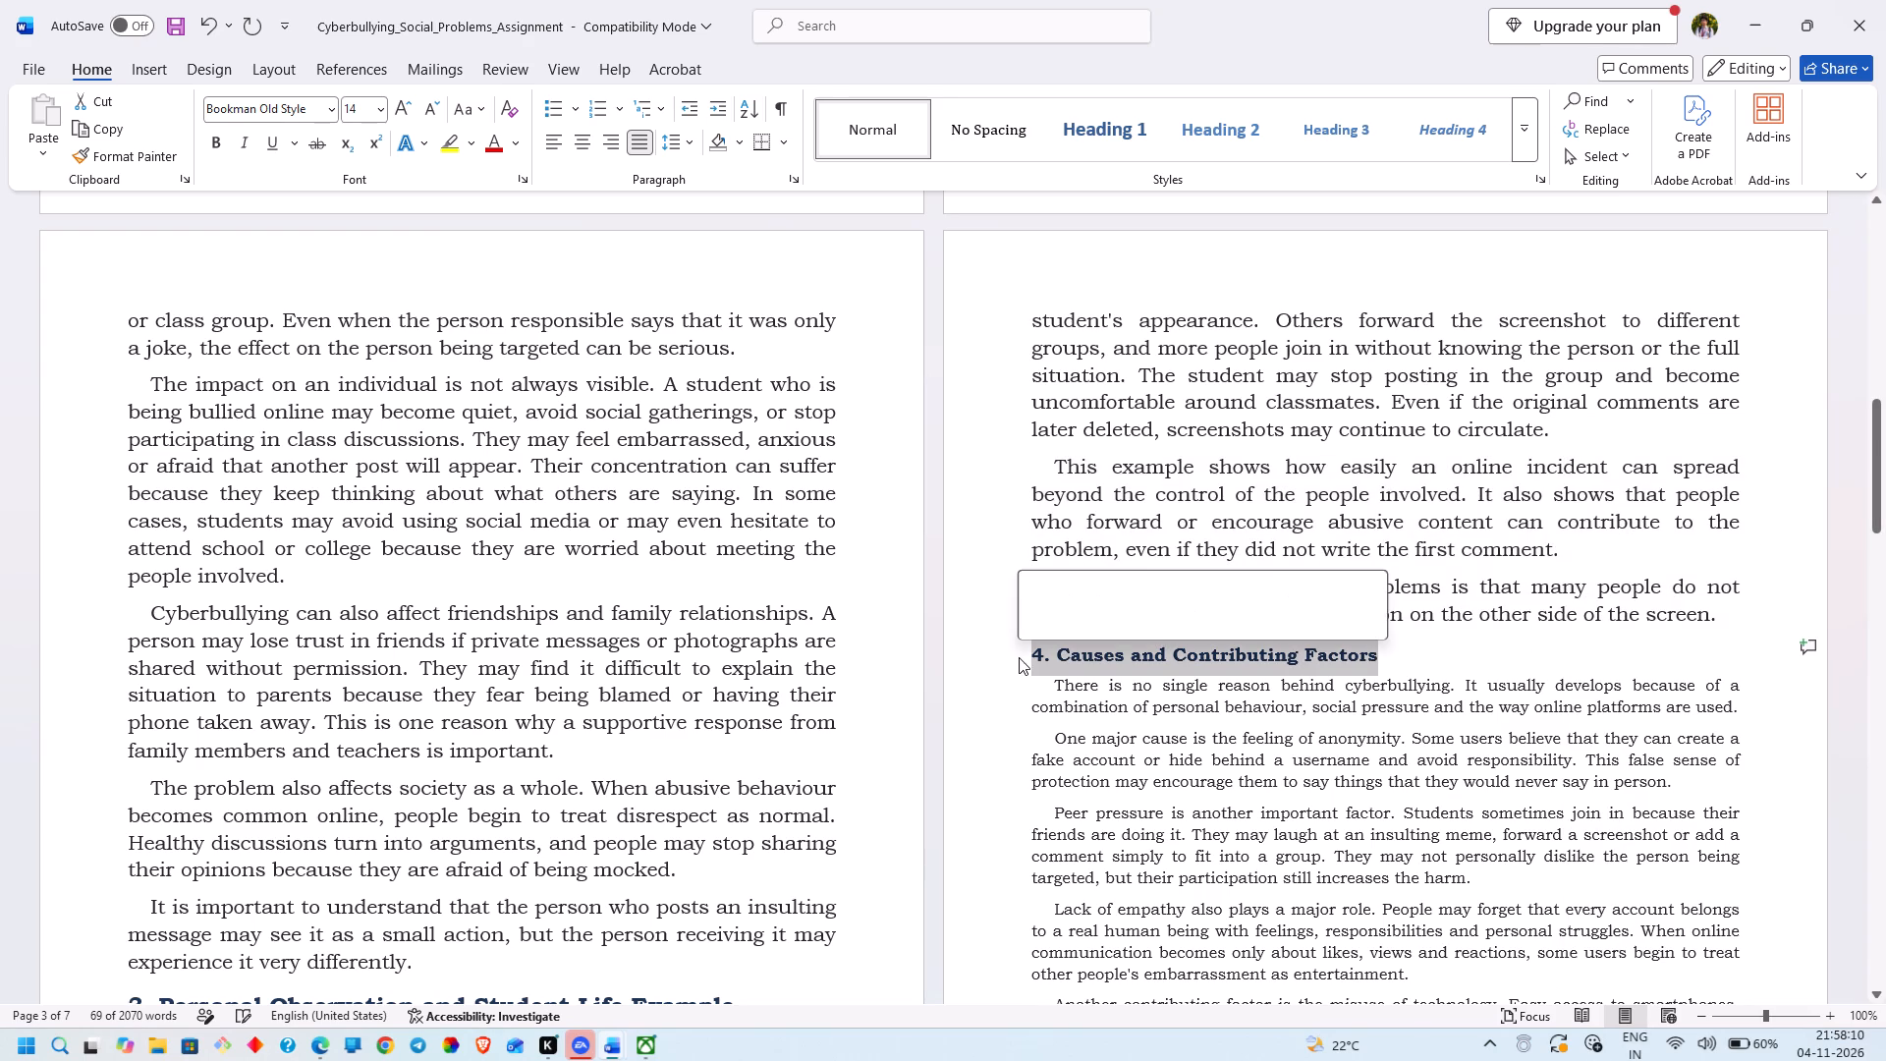
left_click(1180, 587)
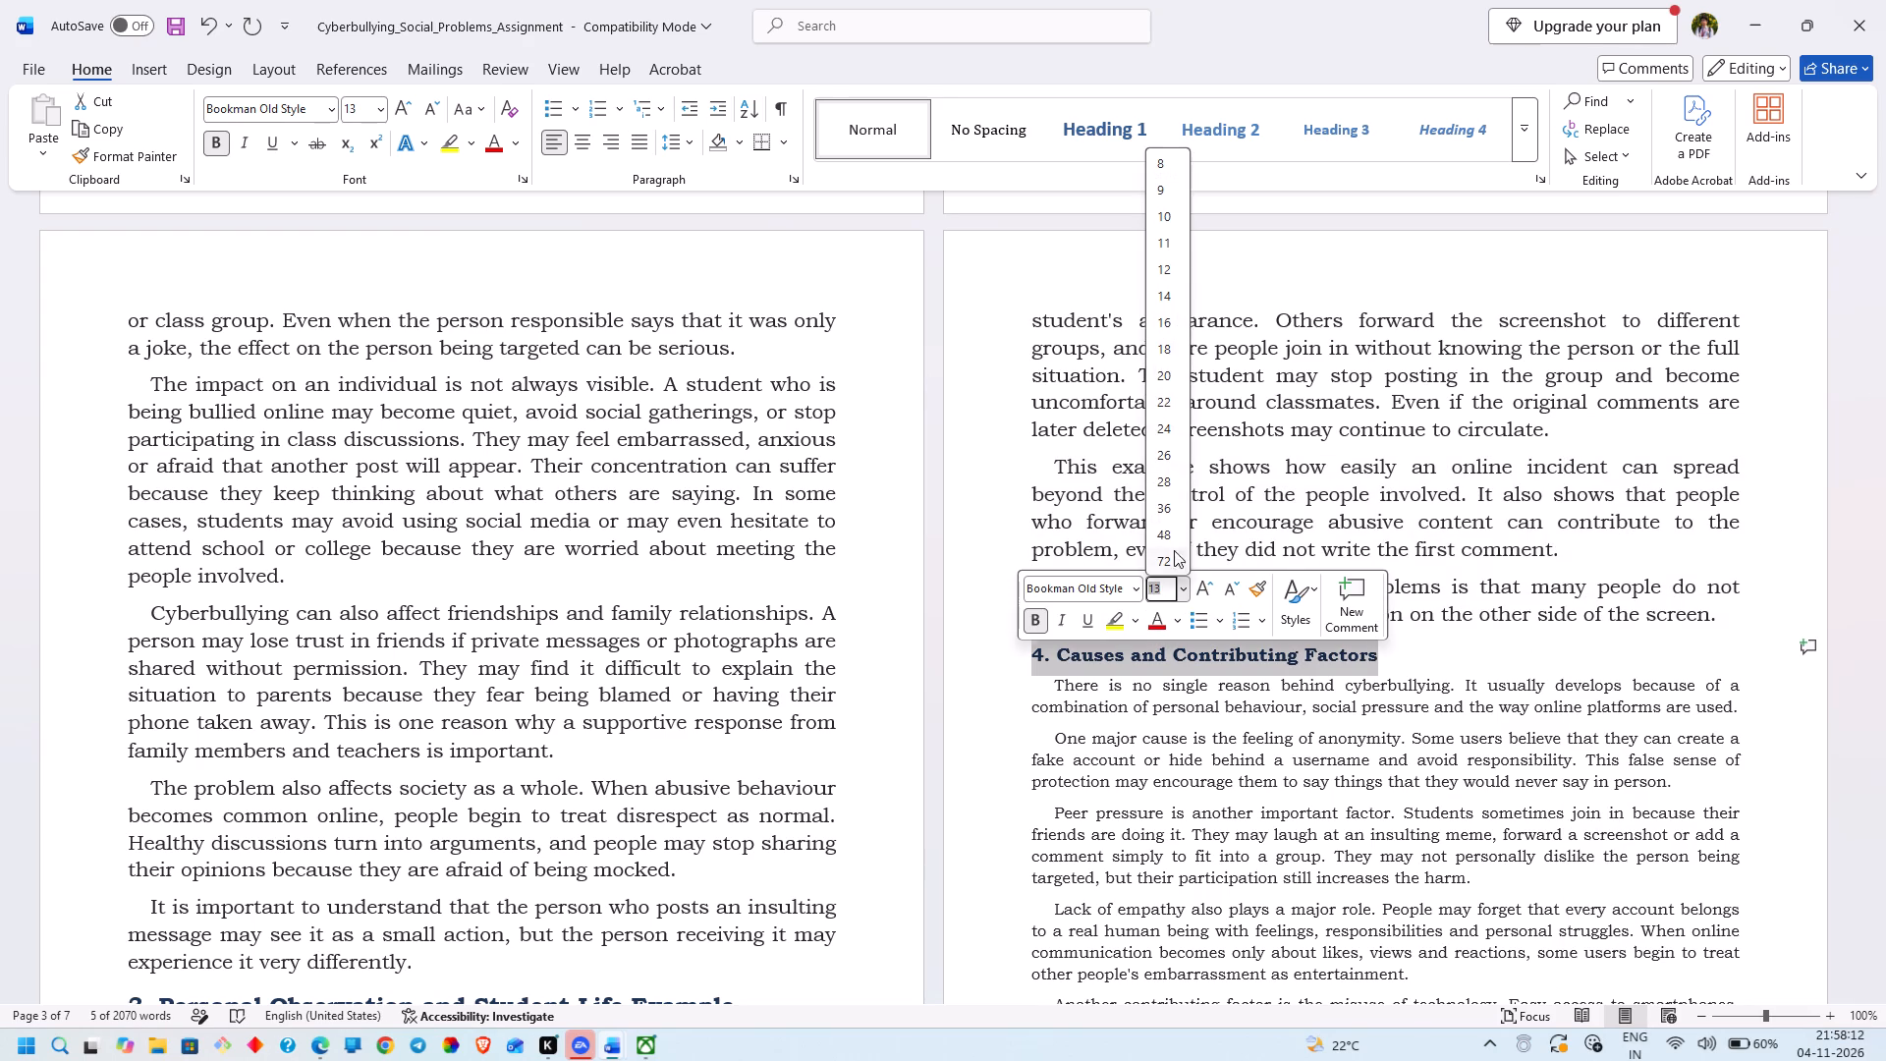
left_click(1161, 323)
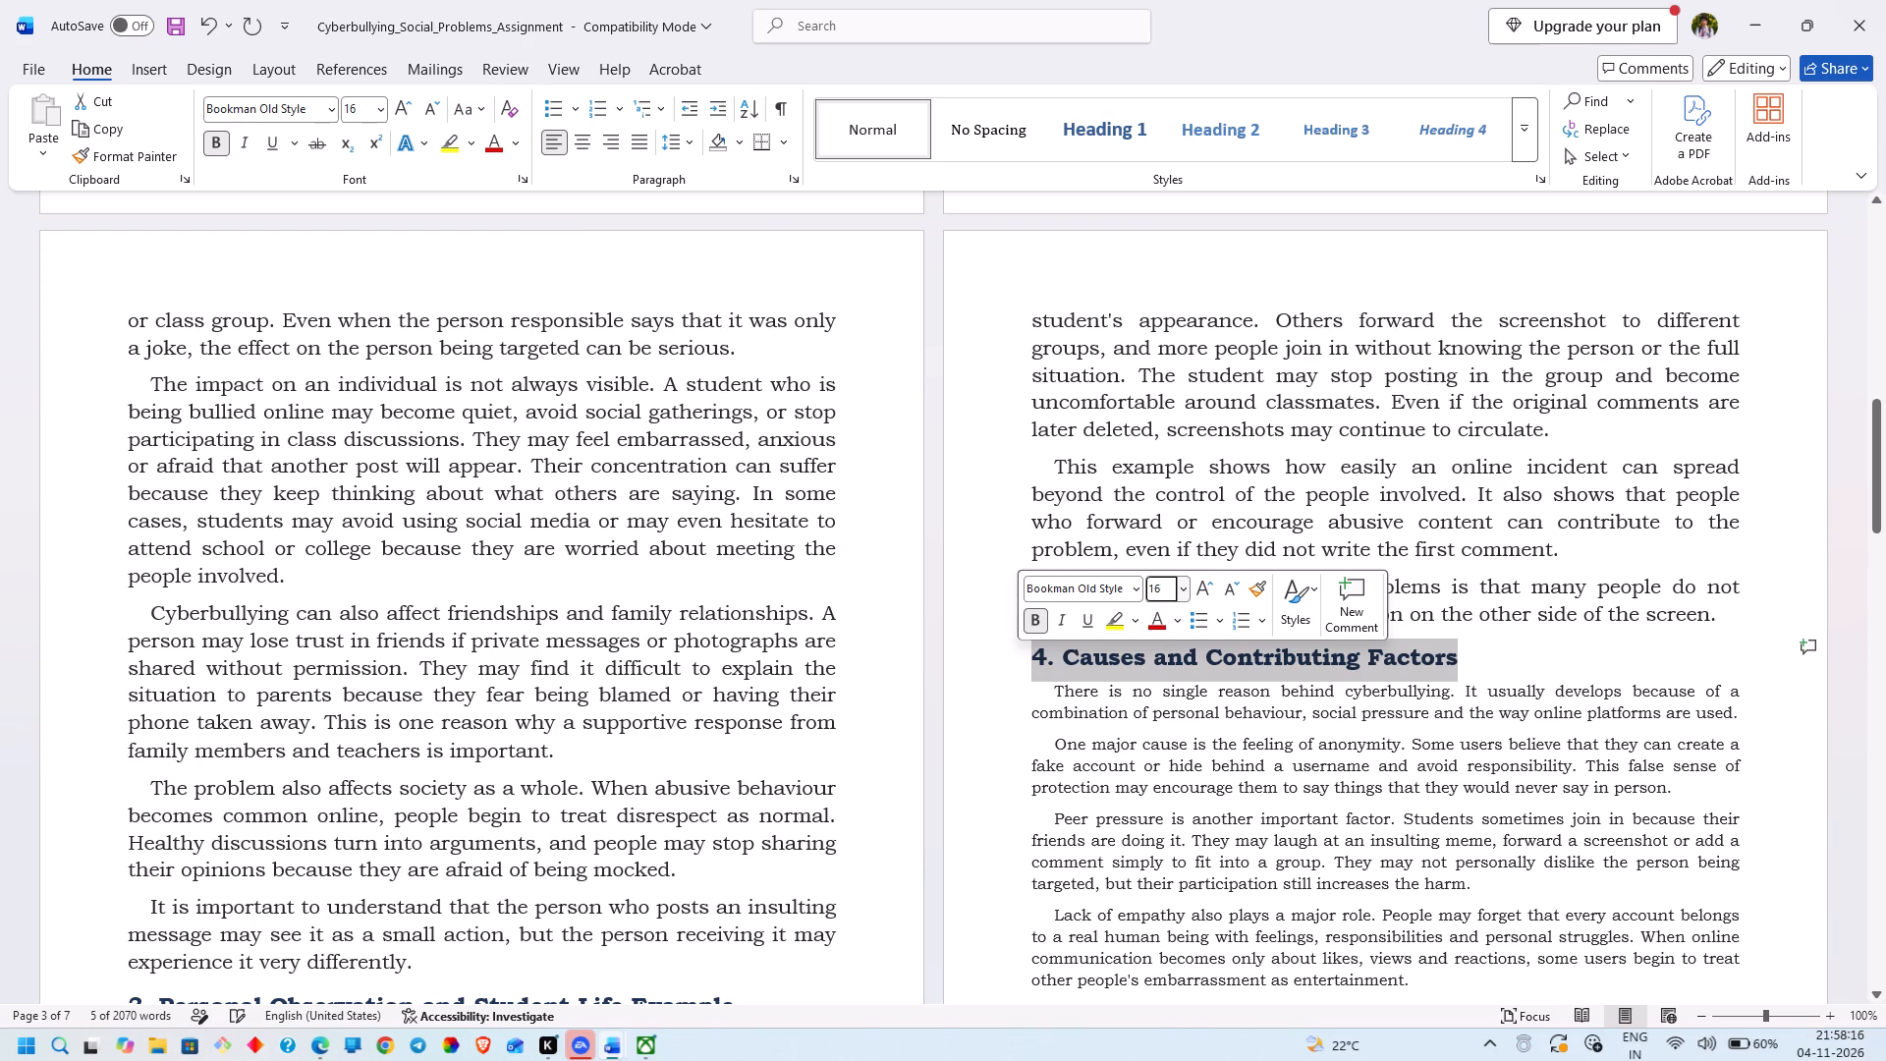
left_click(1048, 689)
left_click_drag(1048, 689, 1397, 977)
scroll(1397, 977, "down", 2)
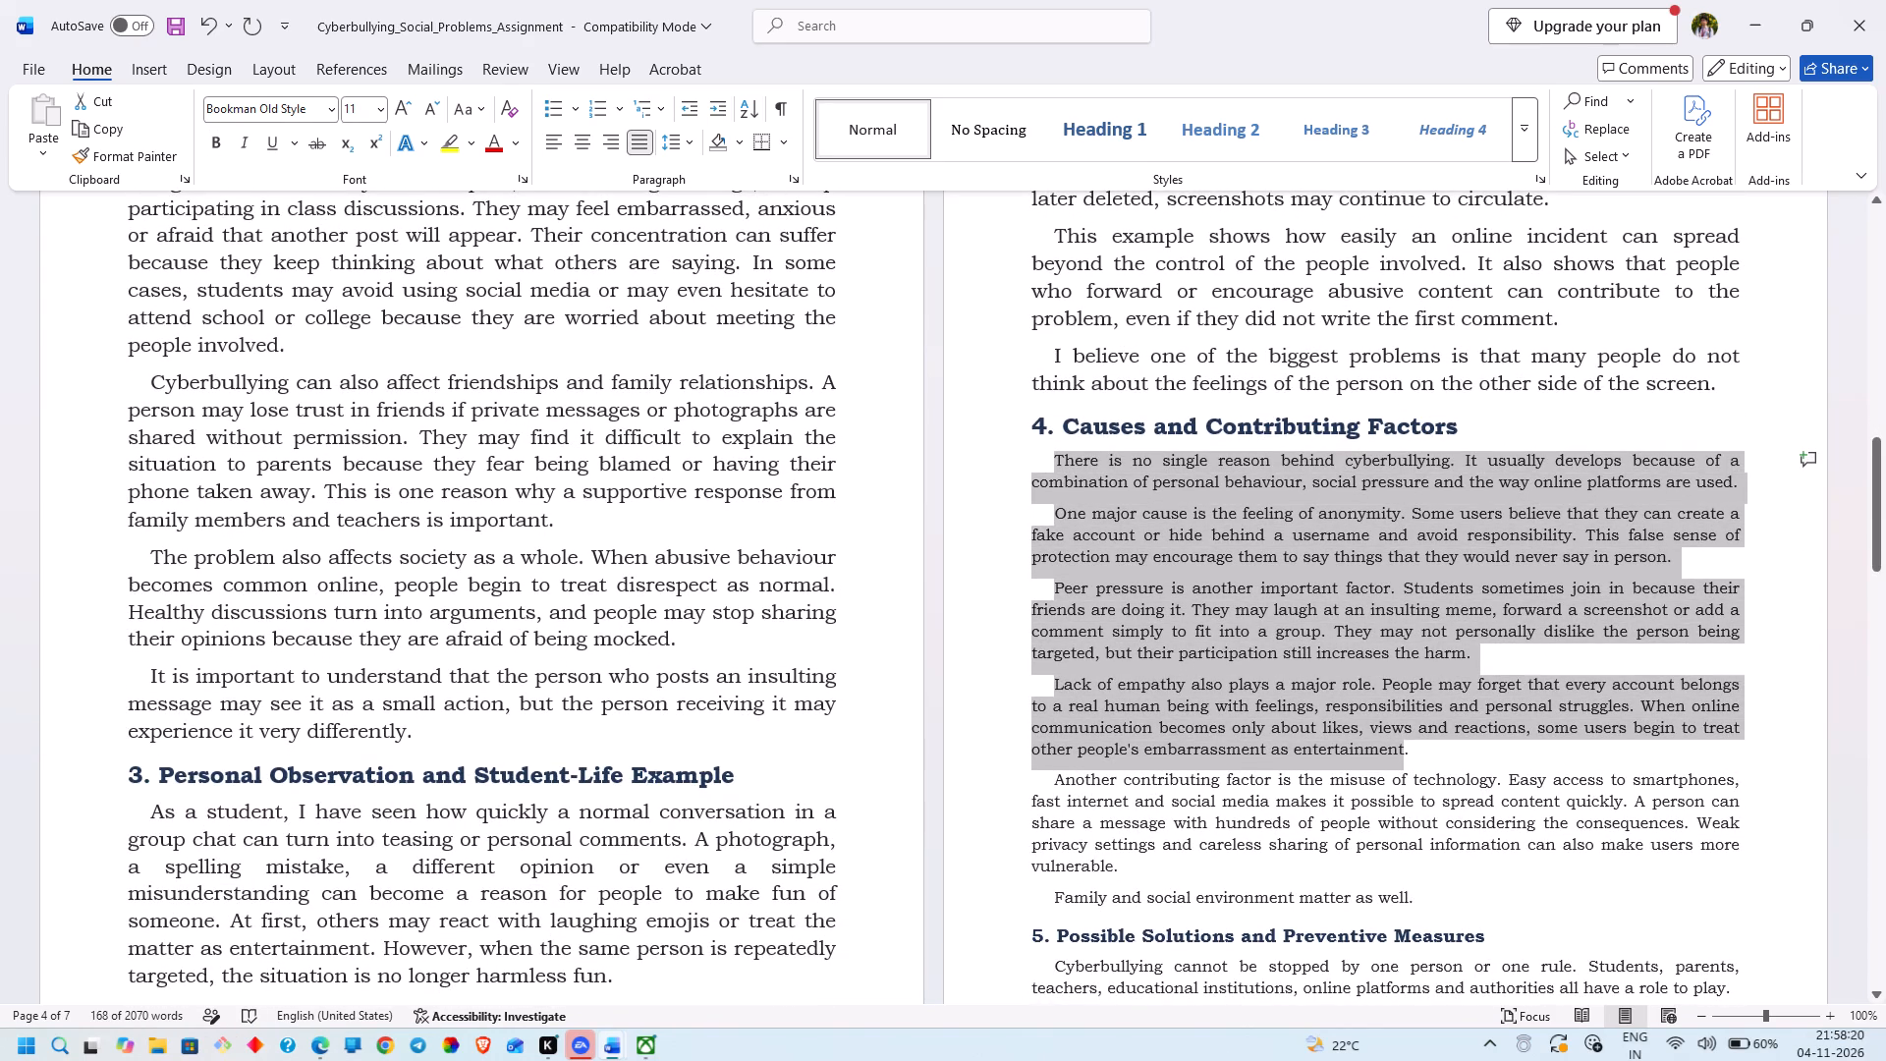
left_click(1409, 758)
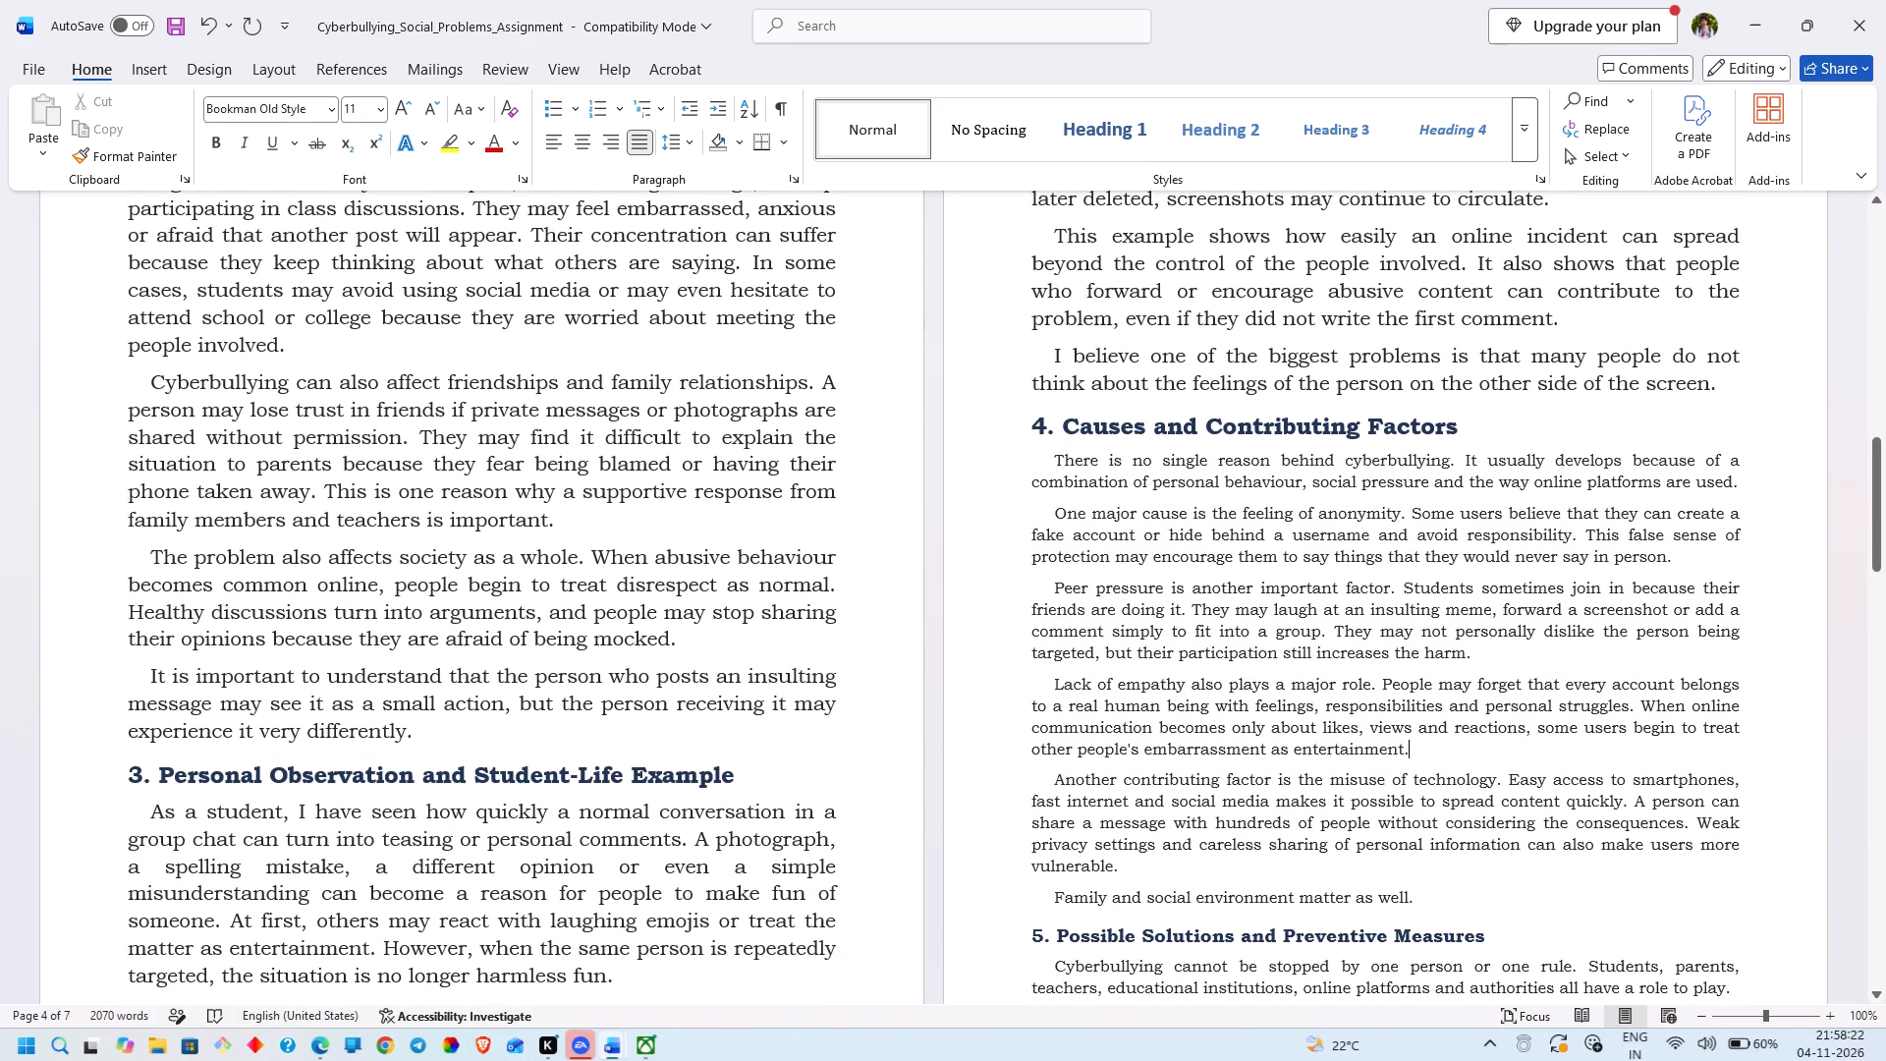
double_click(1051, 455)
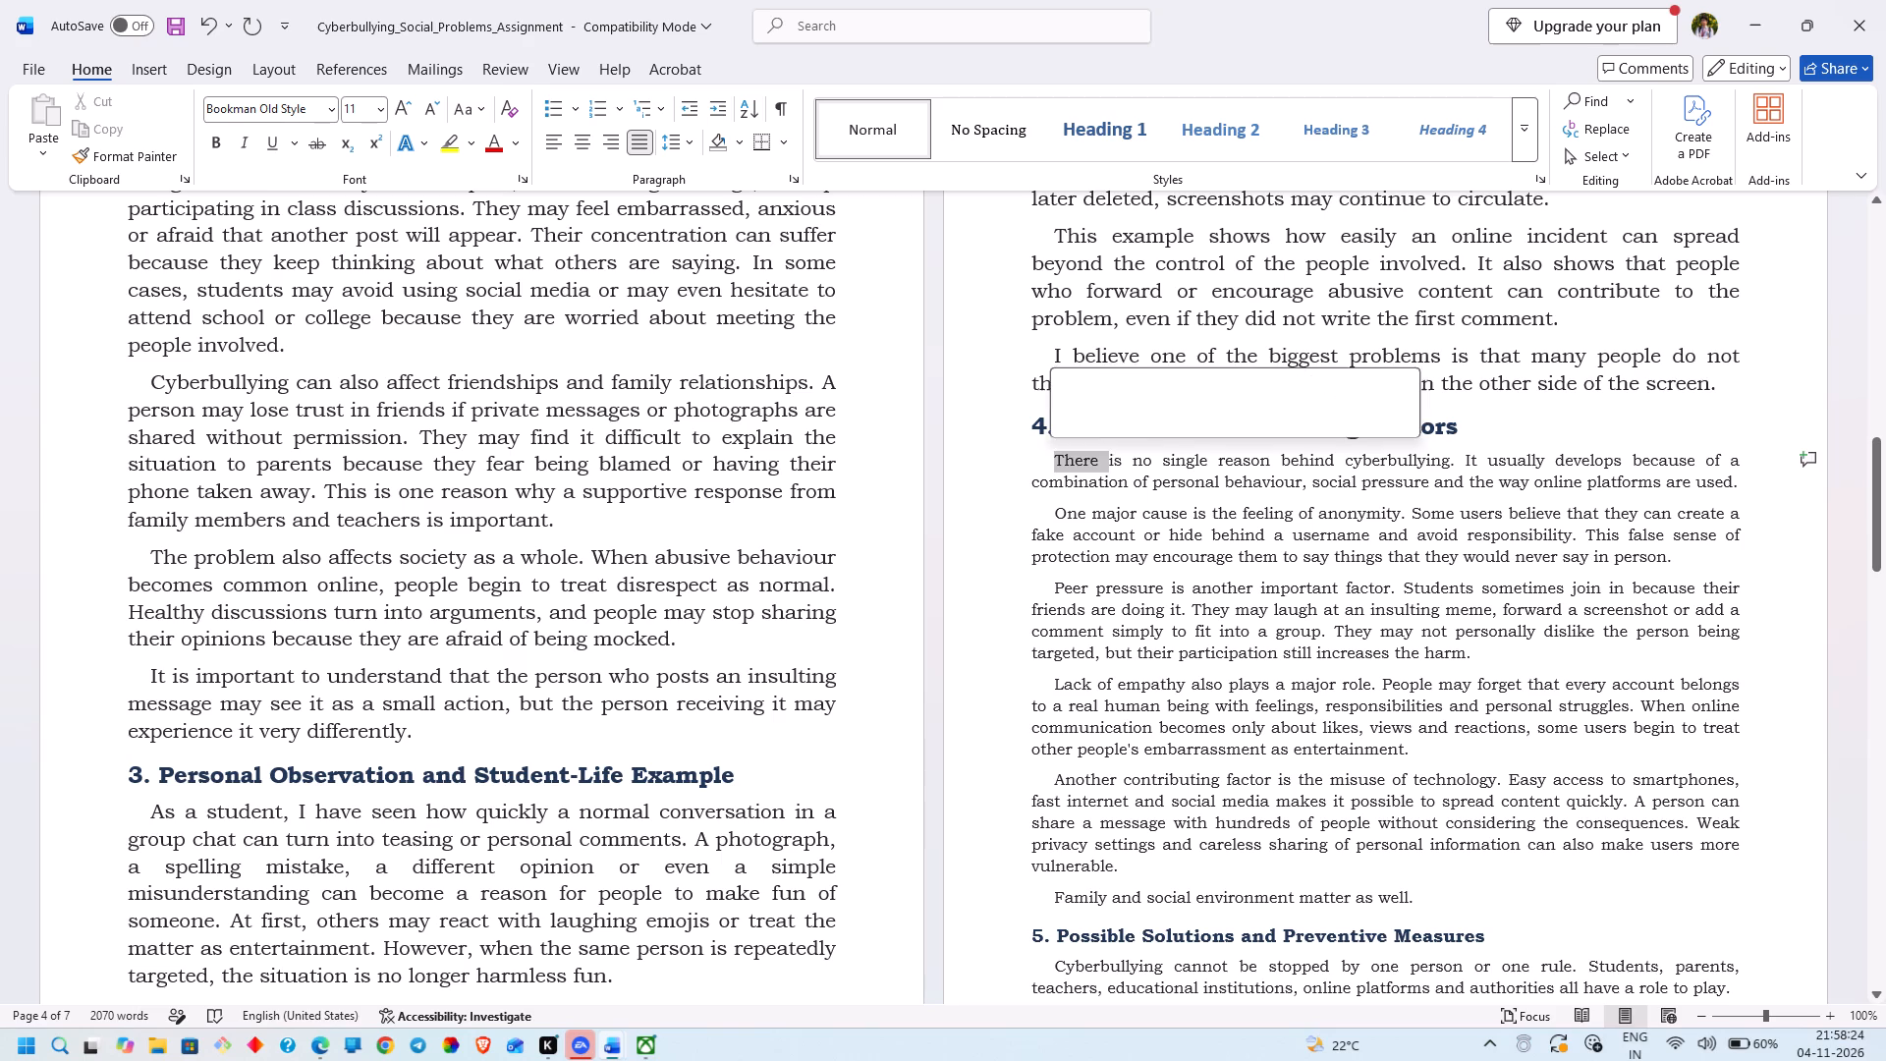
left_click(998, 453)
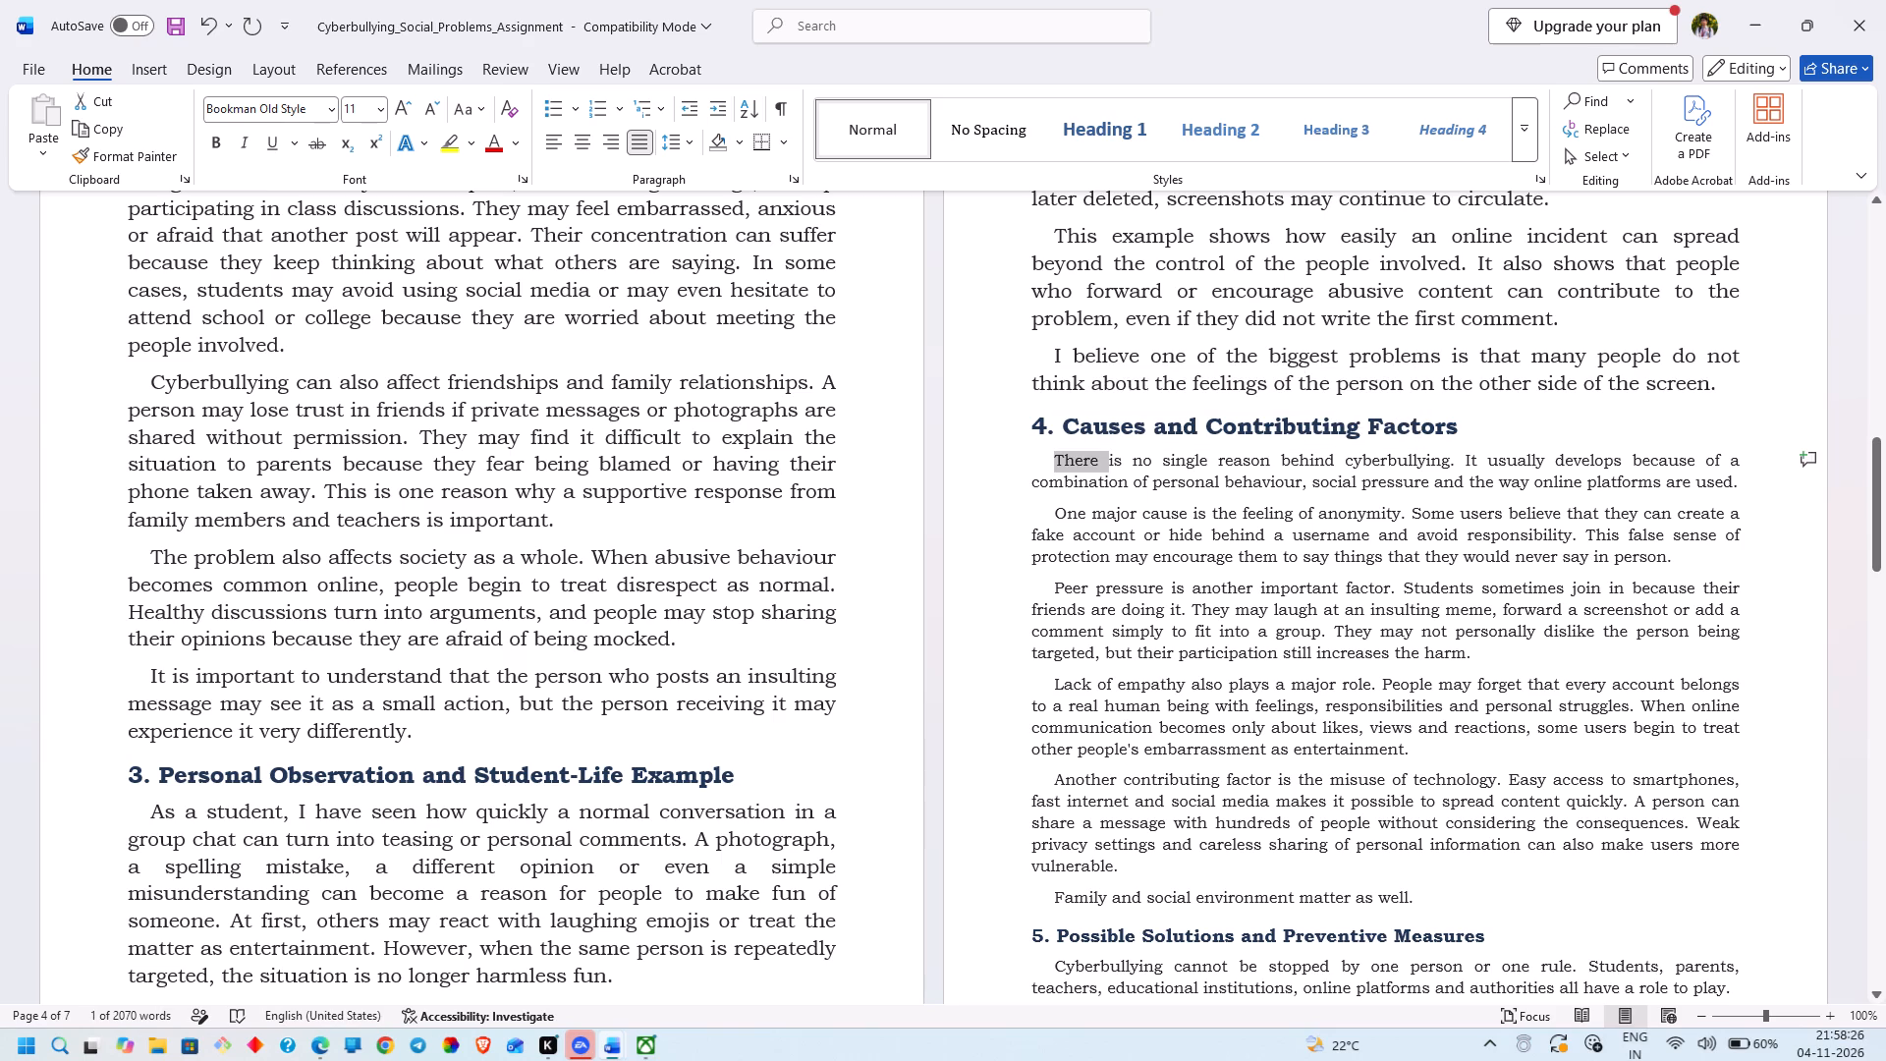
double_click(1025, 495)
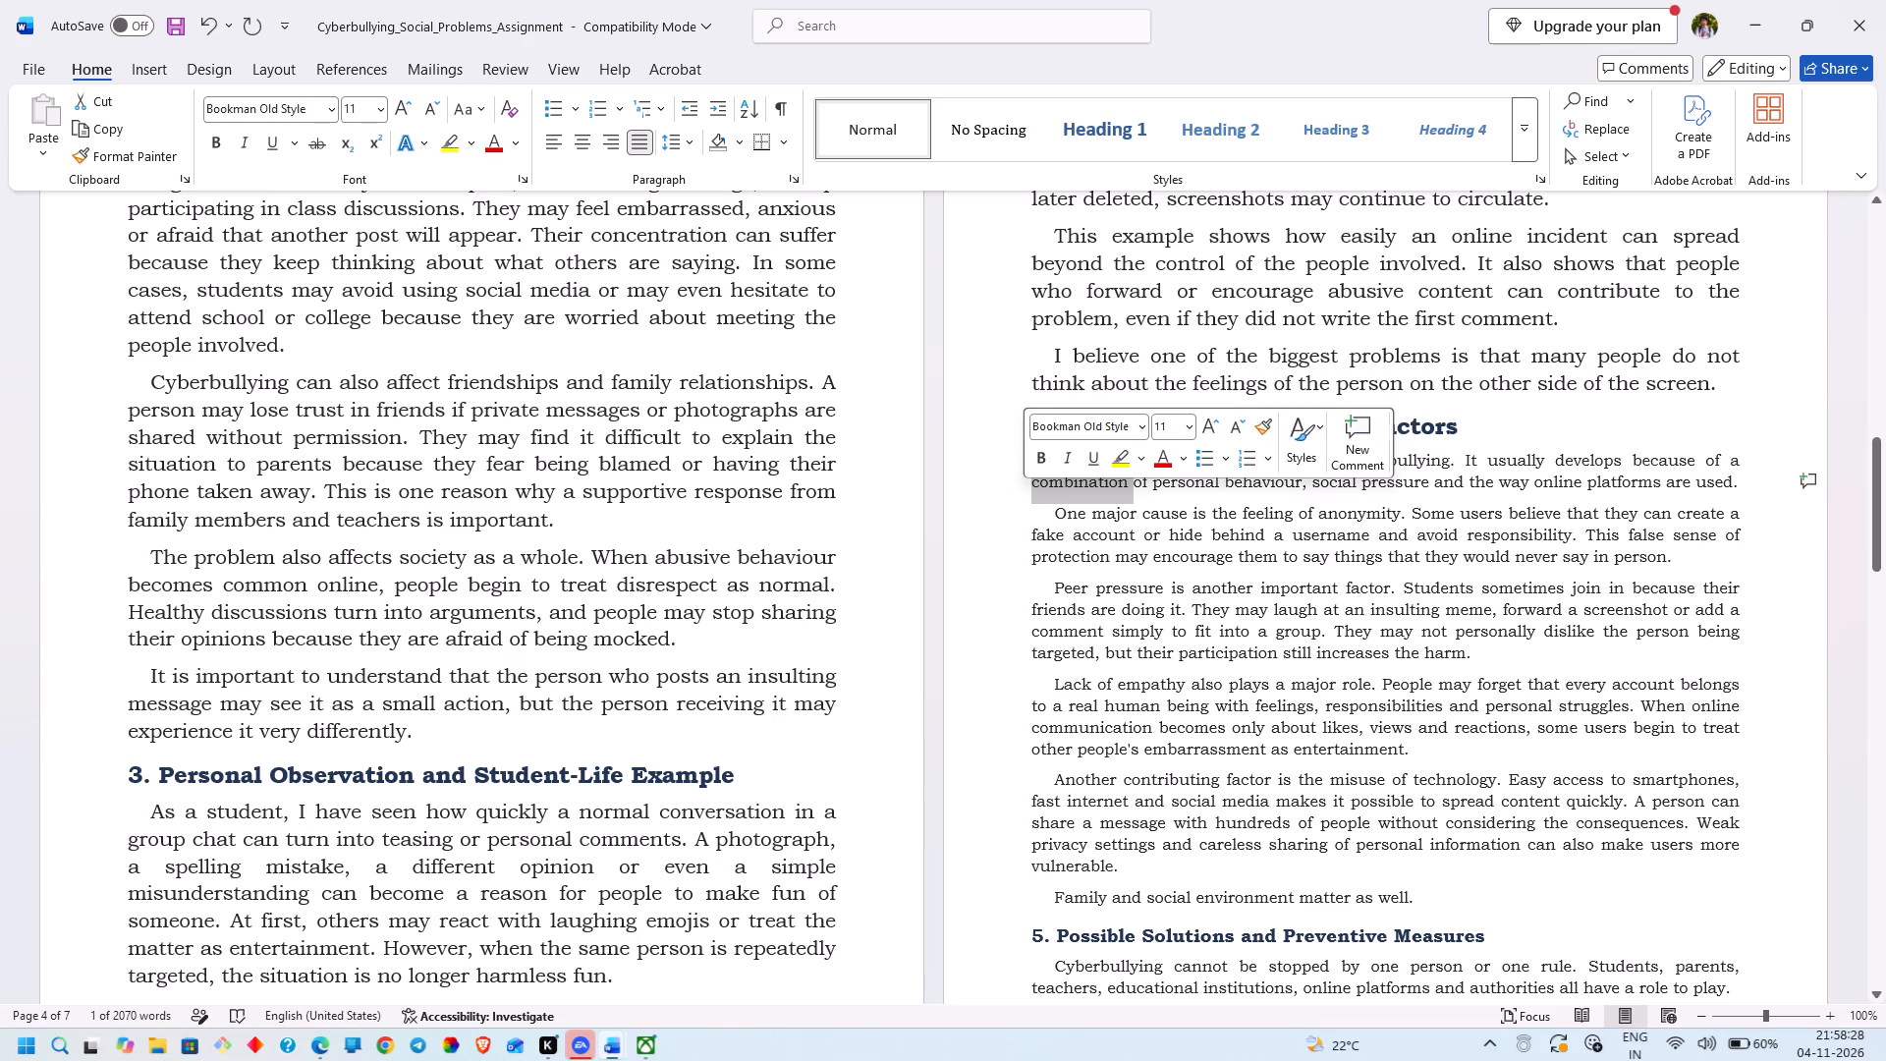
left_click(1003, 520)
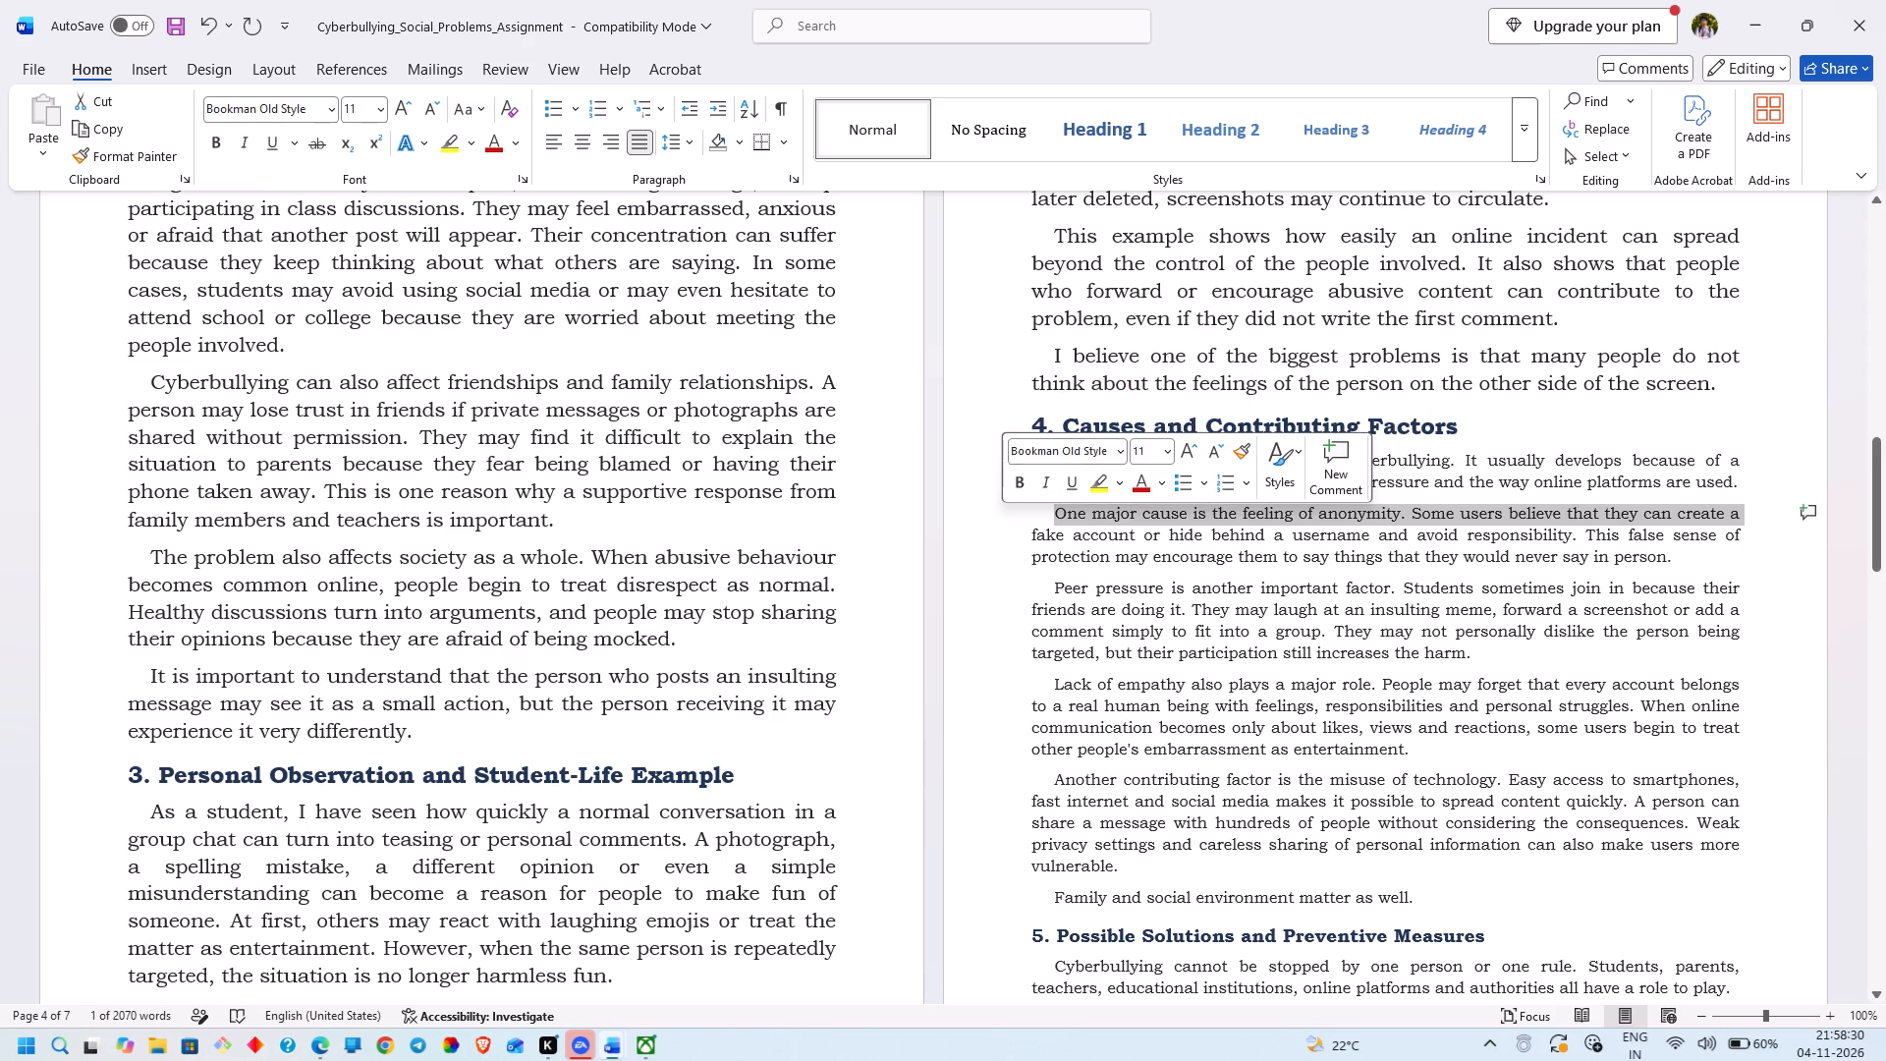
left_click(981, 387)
Set the font size of all body paragraphs in the "4. Causes and Contributing Factors" section to 14.
left_click(1048, 463)
left_click_drag(1048, 463, 1412, 895)
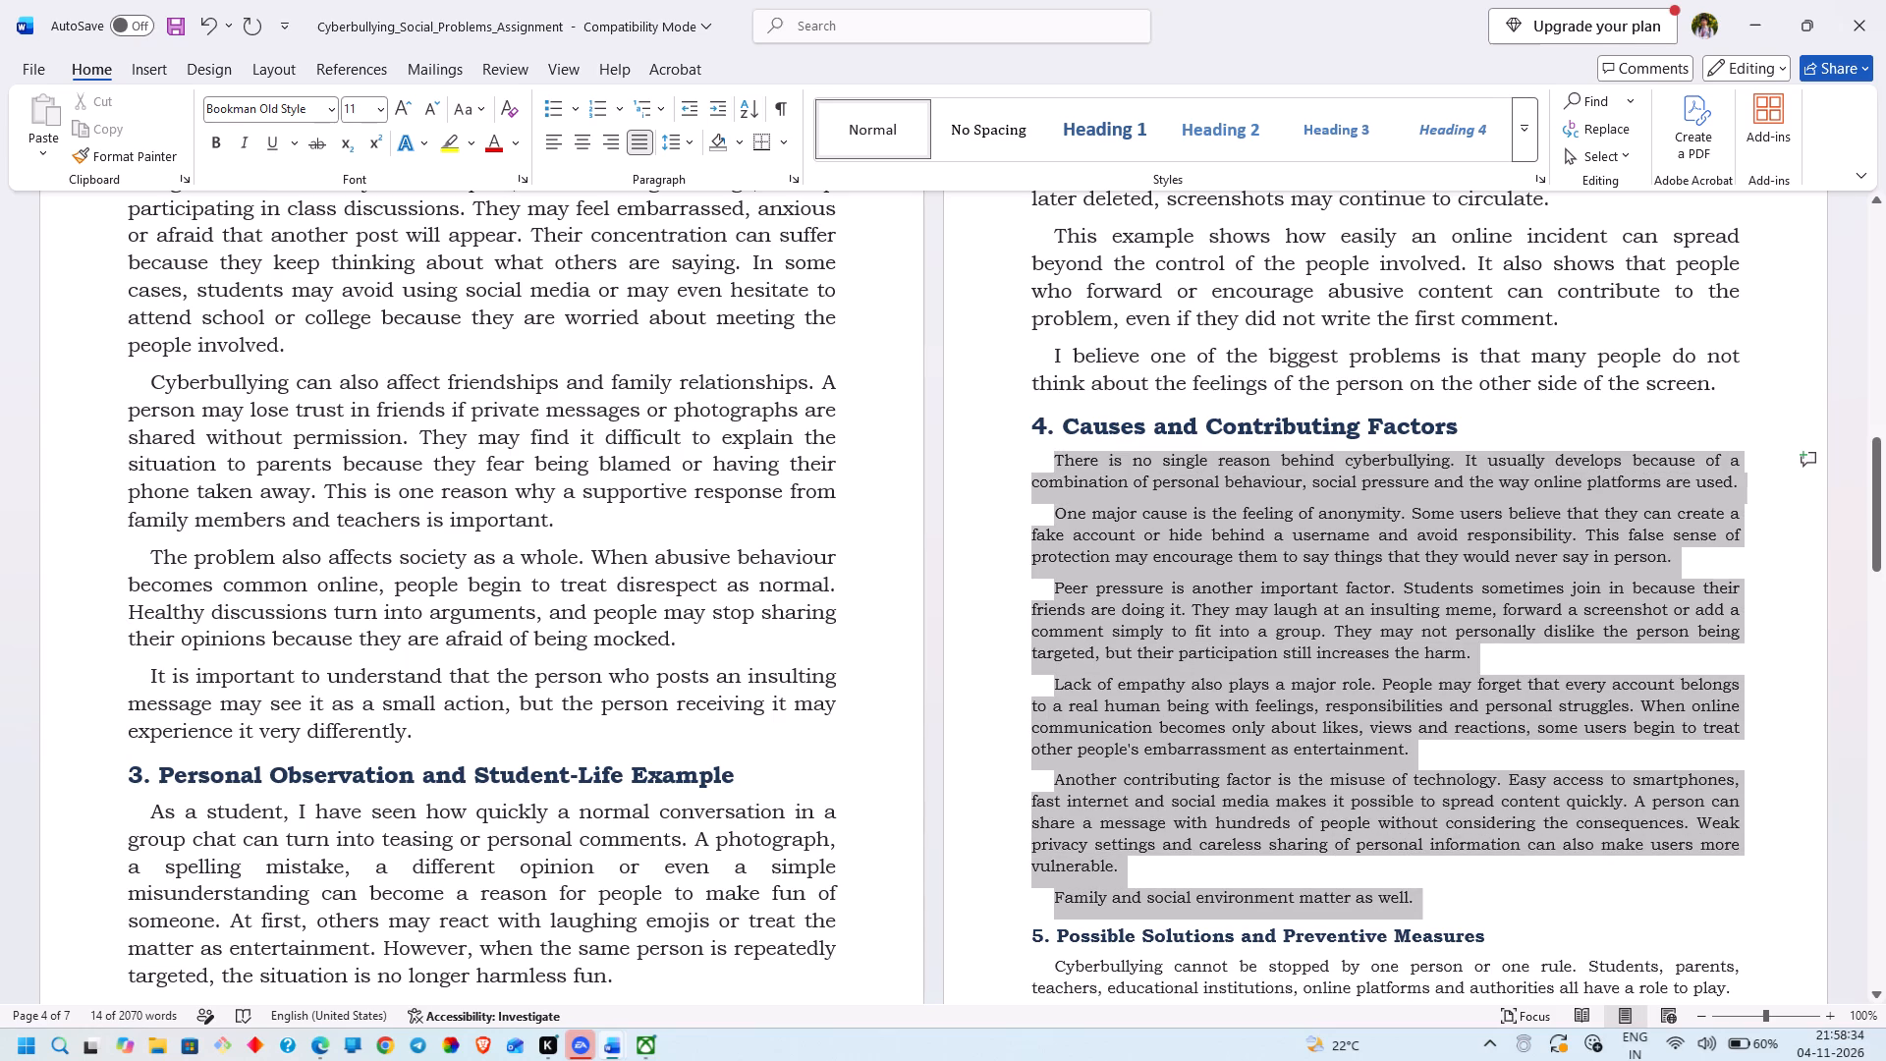
left_click_drag(1412, 895, 1414, 898)
left_click(1577, 827)
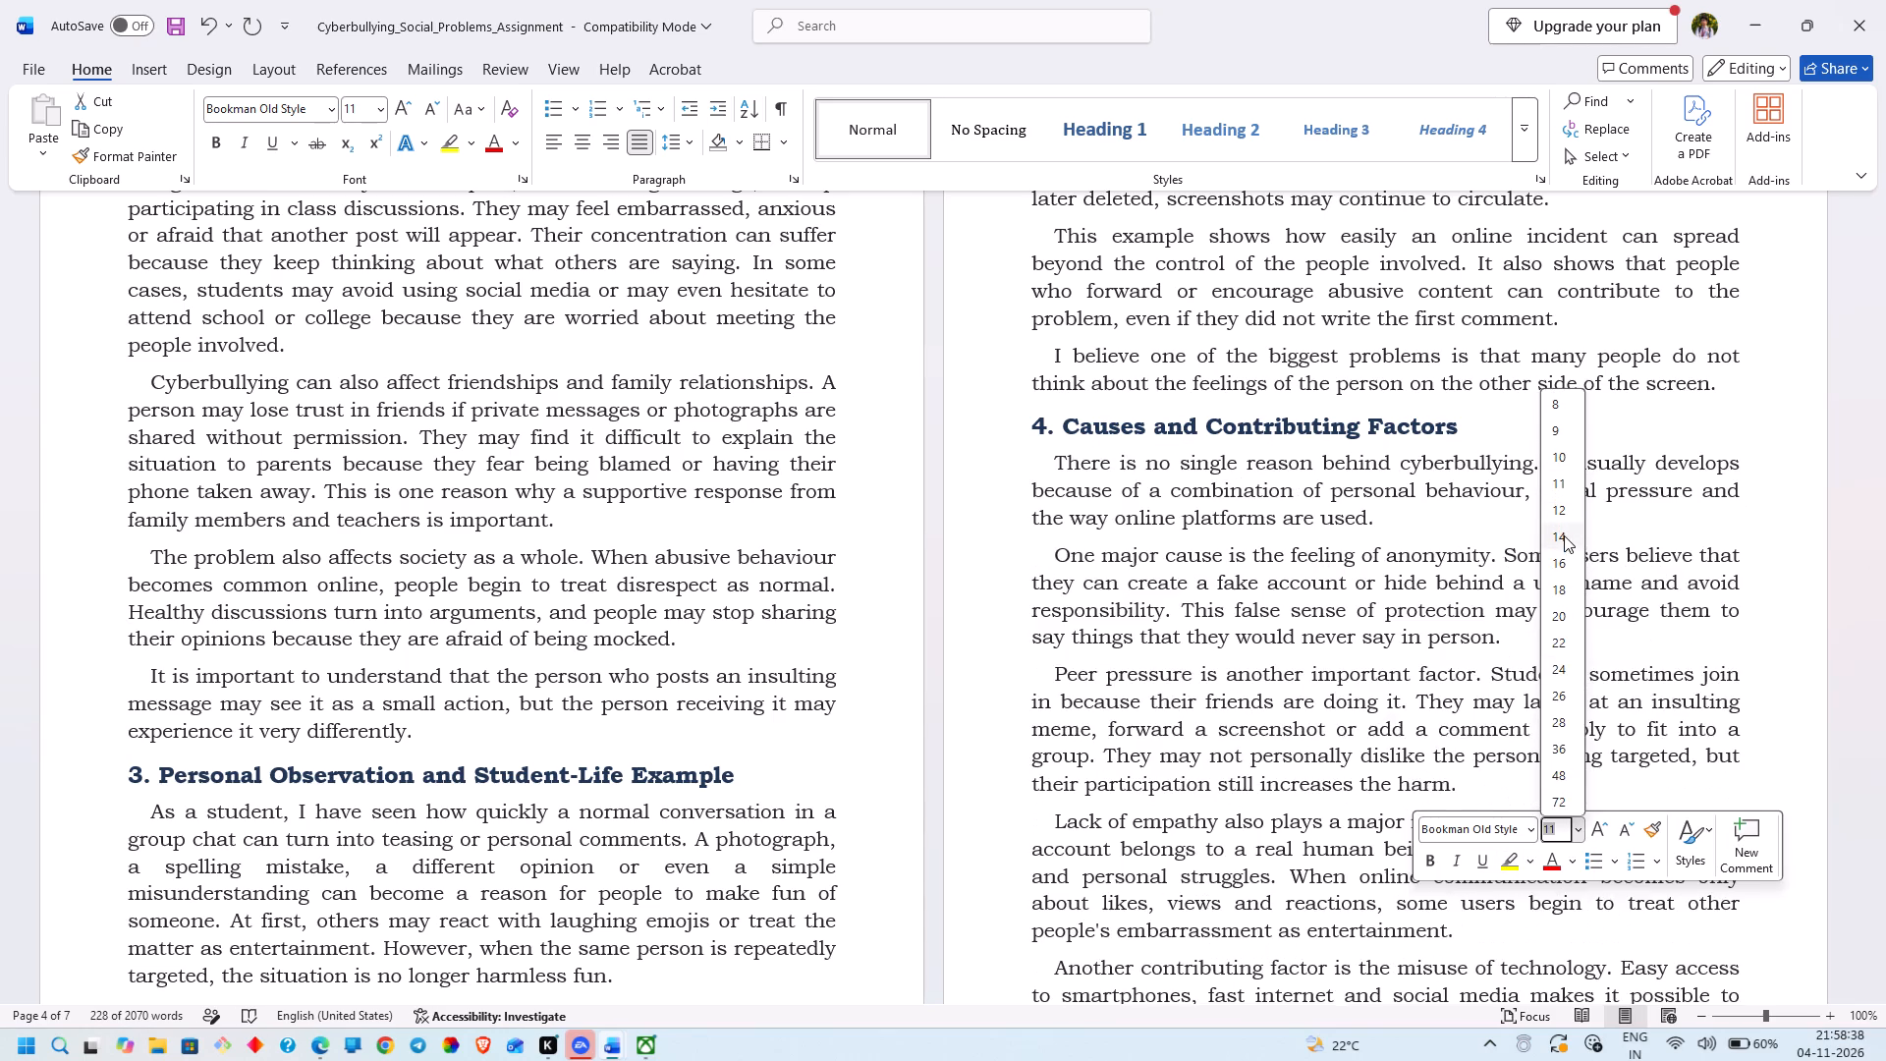
left_click(1564, 535)
Set the font size of the "5. Possible Solutions and Preventive Measures" heading to 16.
scroll(1564, 535, "down", 3)
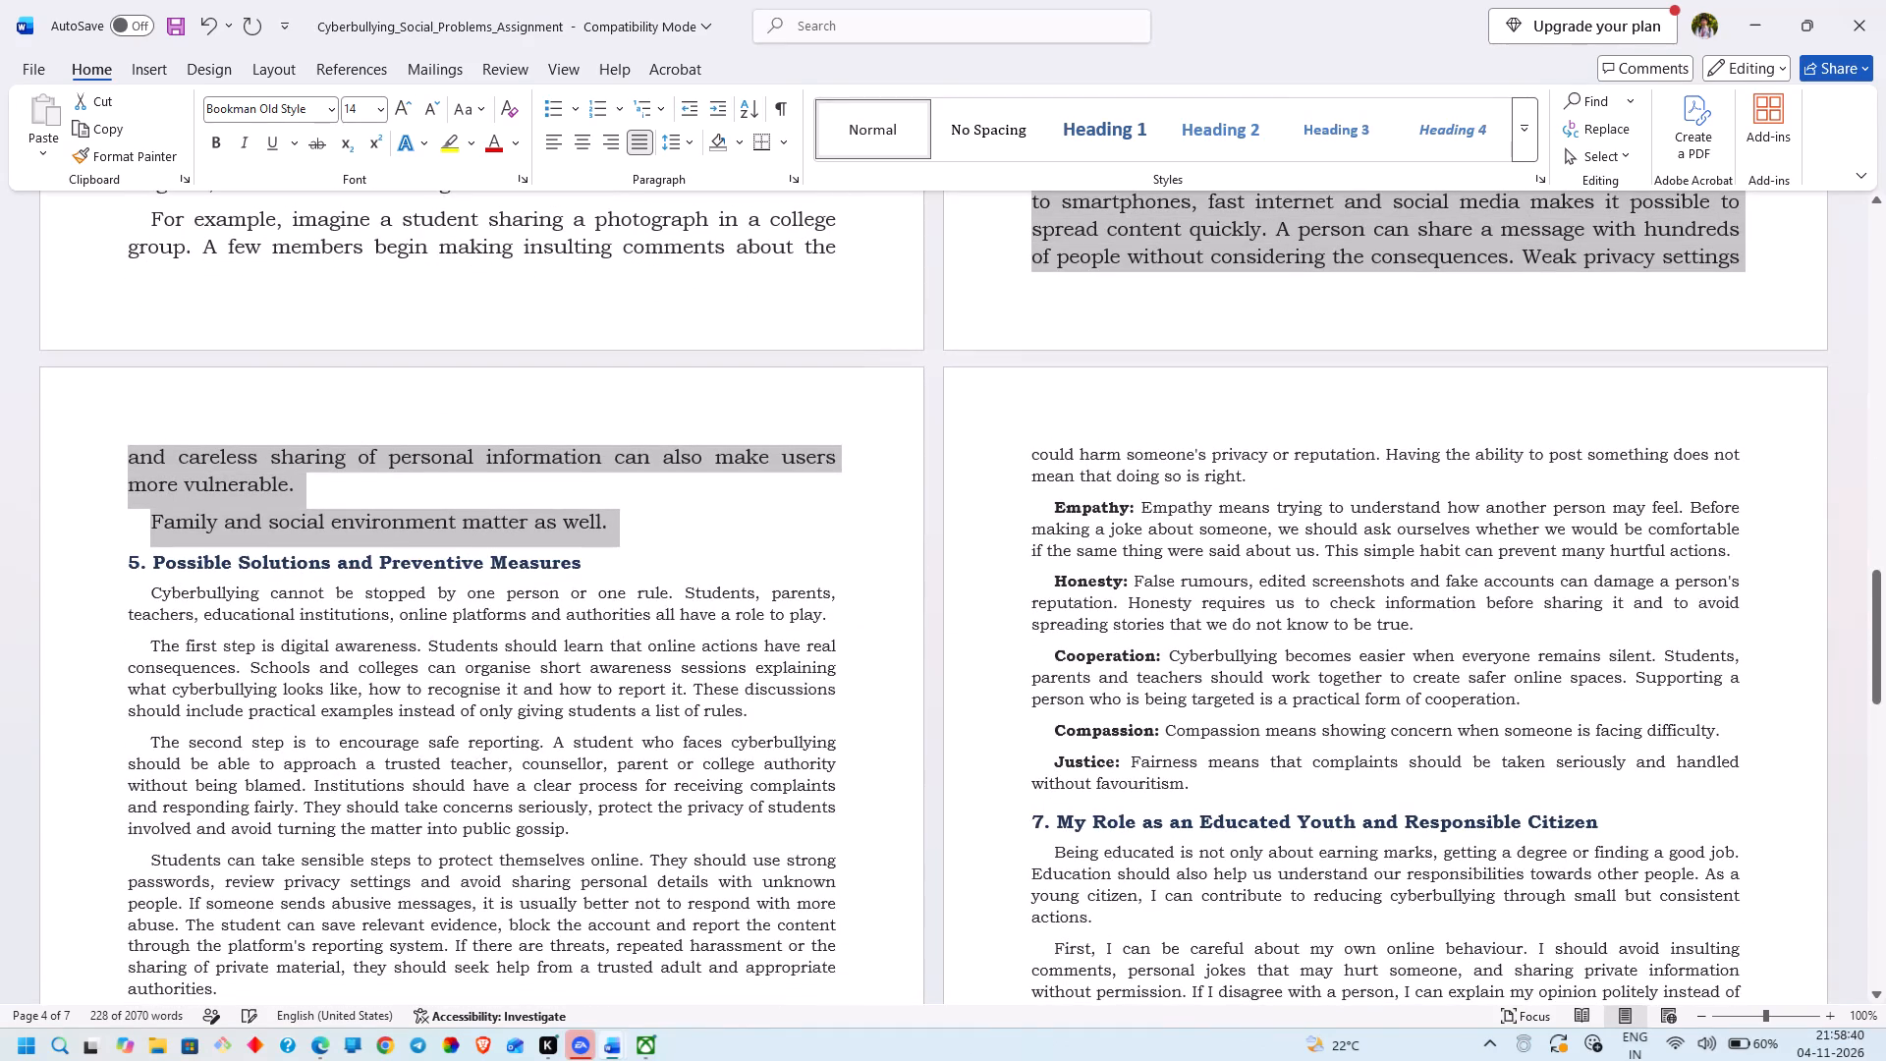
left_click(813, 552)
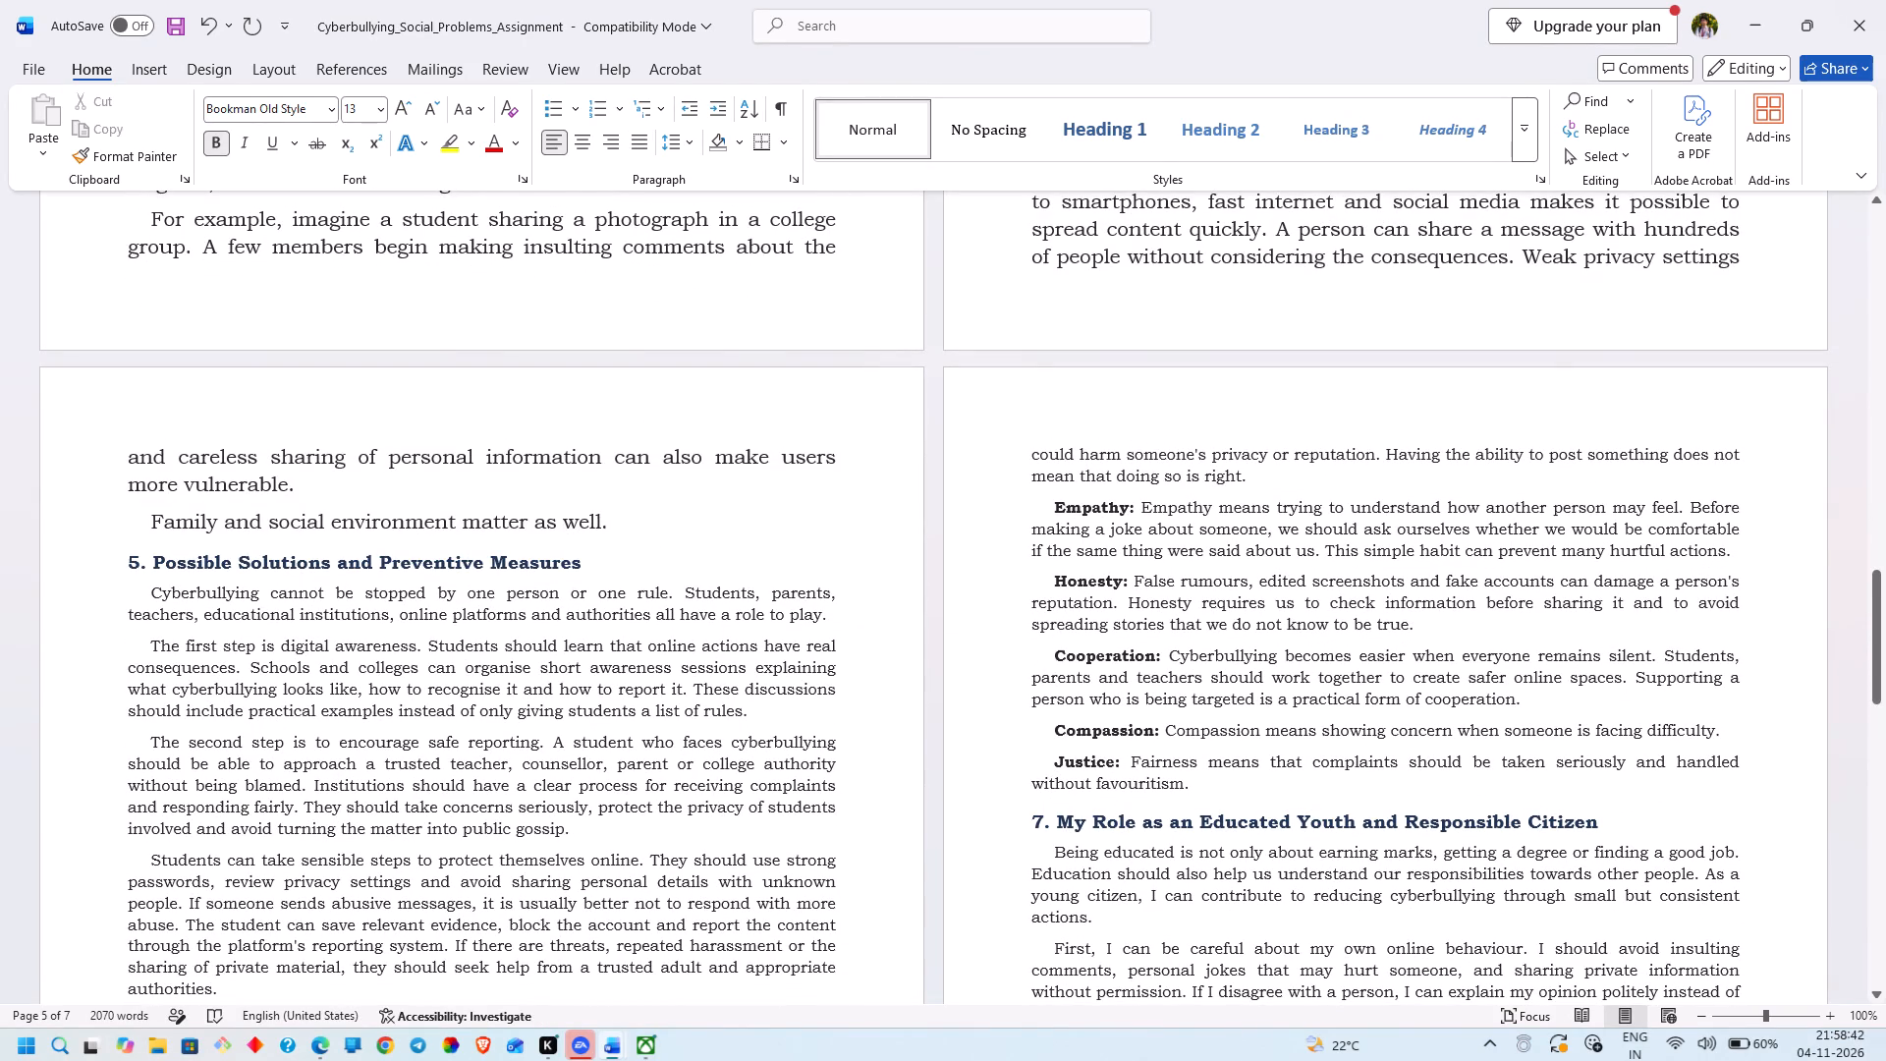
scroll(125, 565, "right", 1)
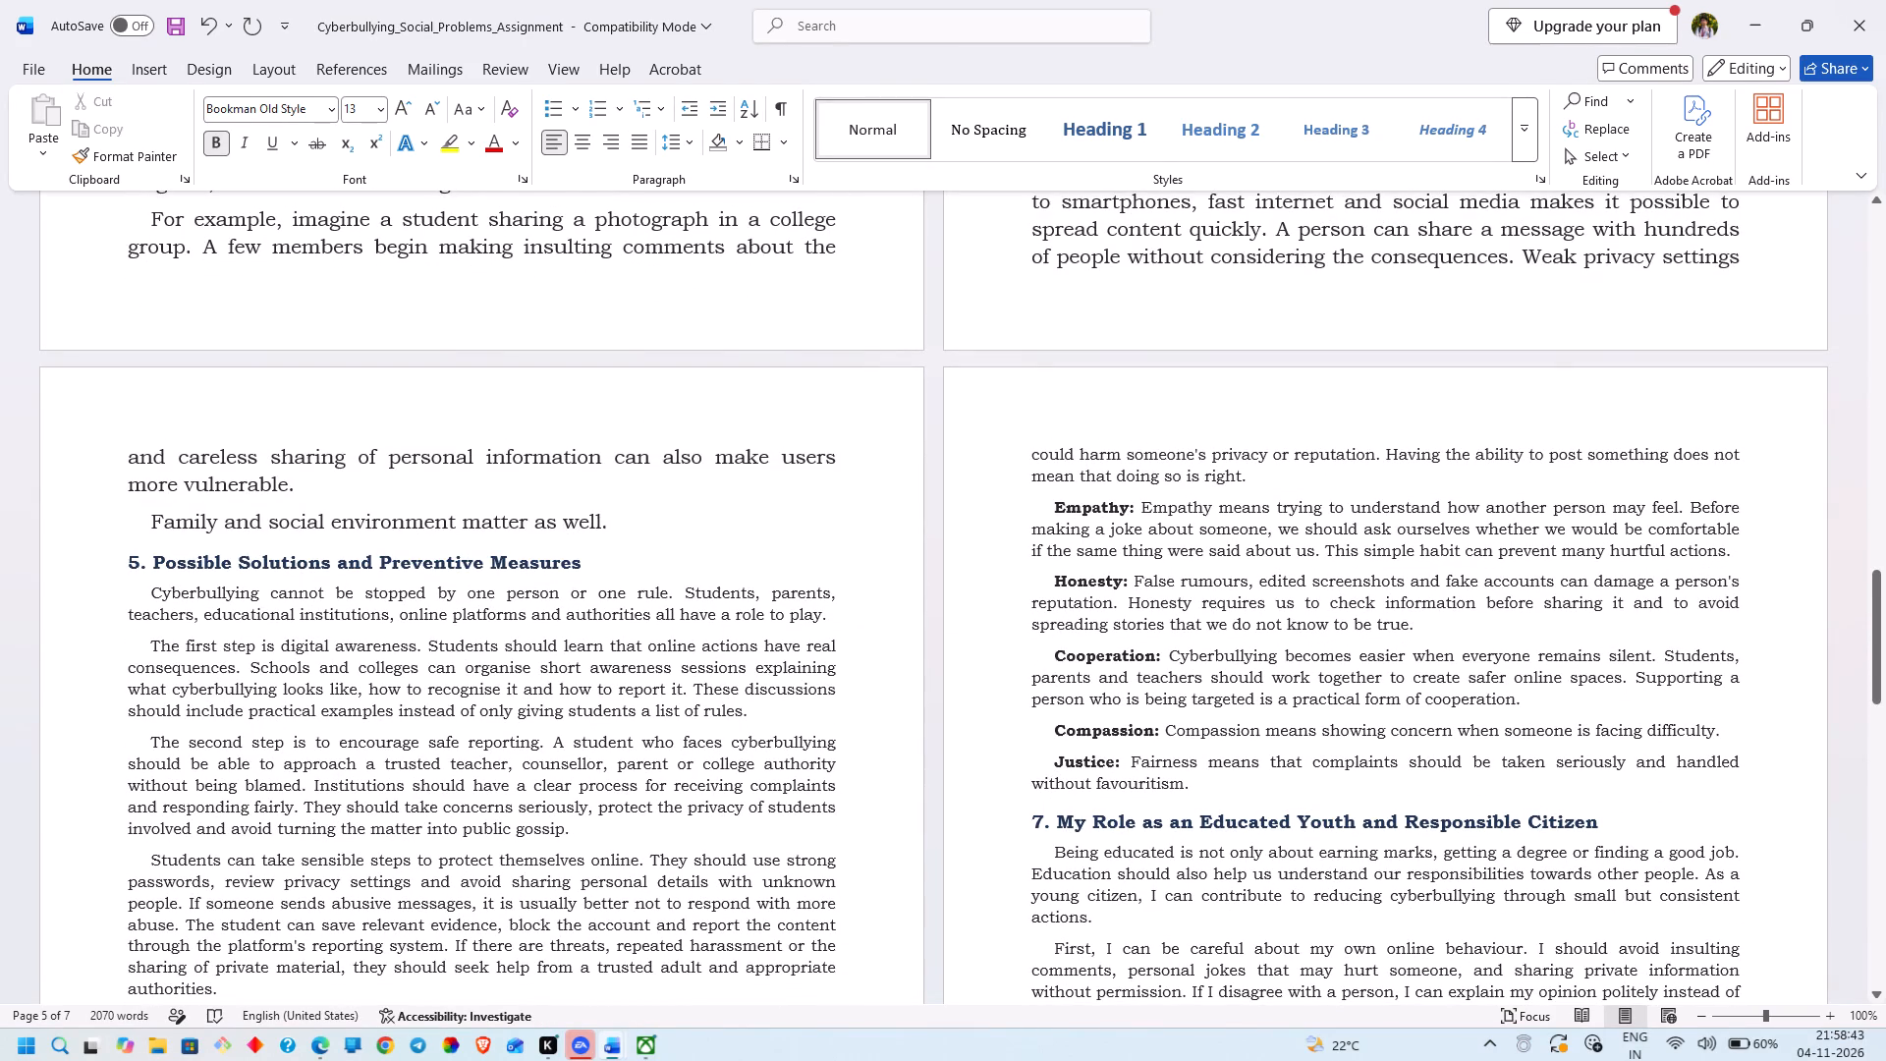
scroll(125, 565, "right", 1)
right_click(125, 565)
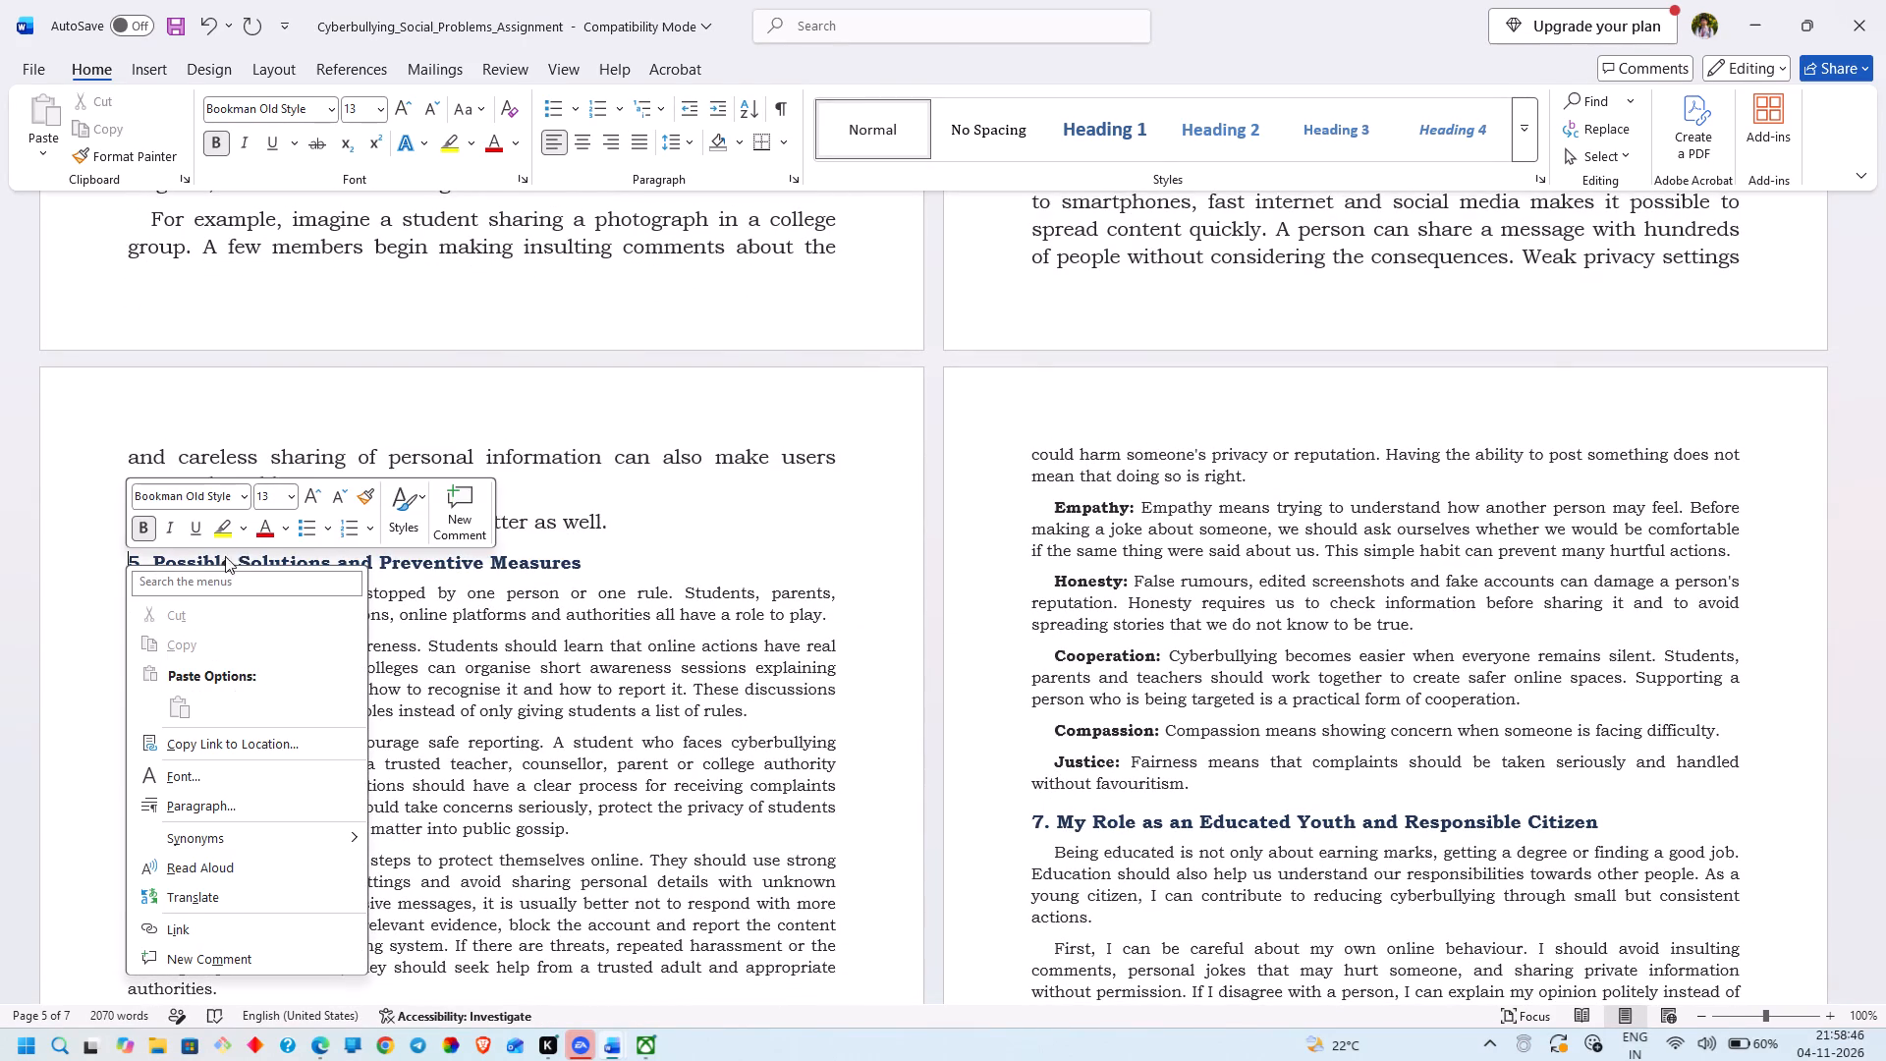
left_click(606, 558)
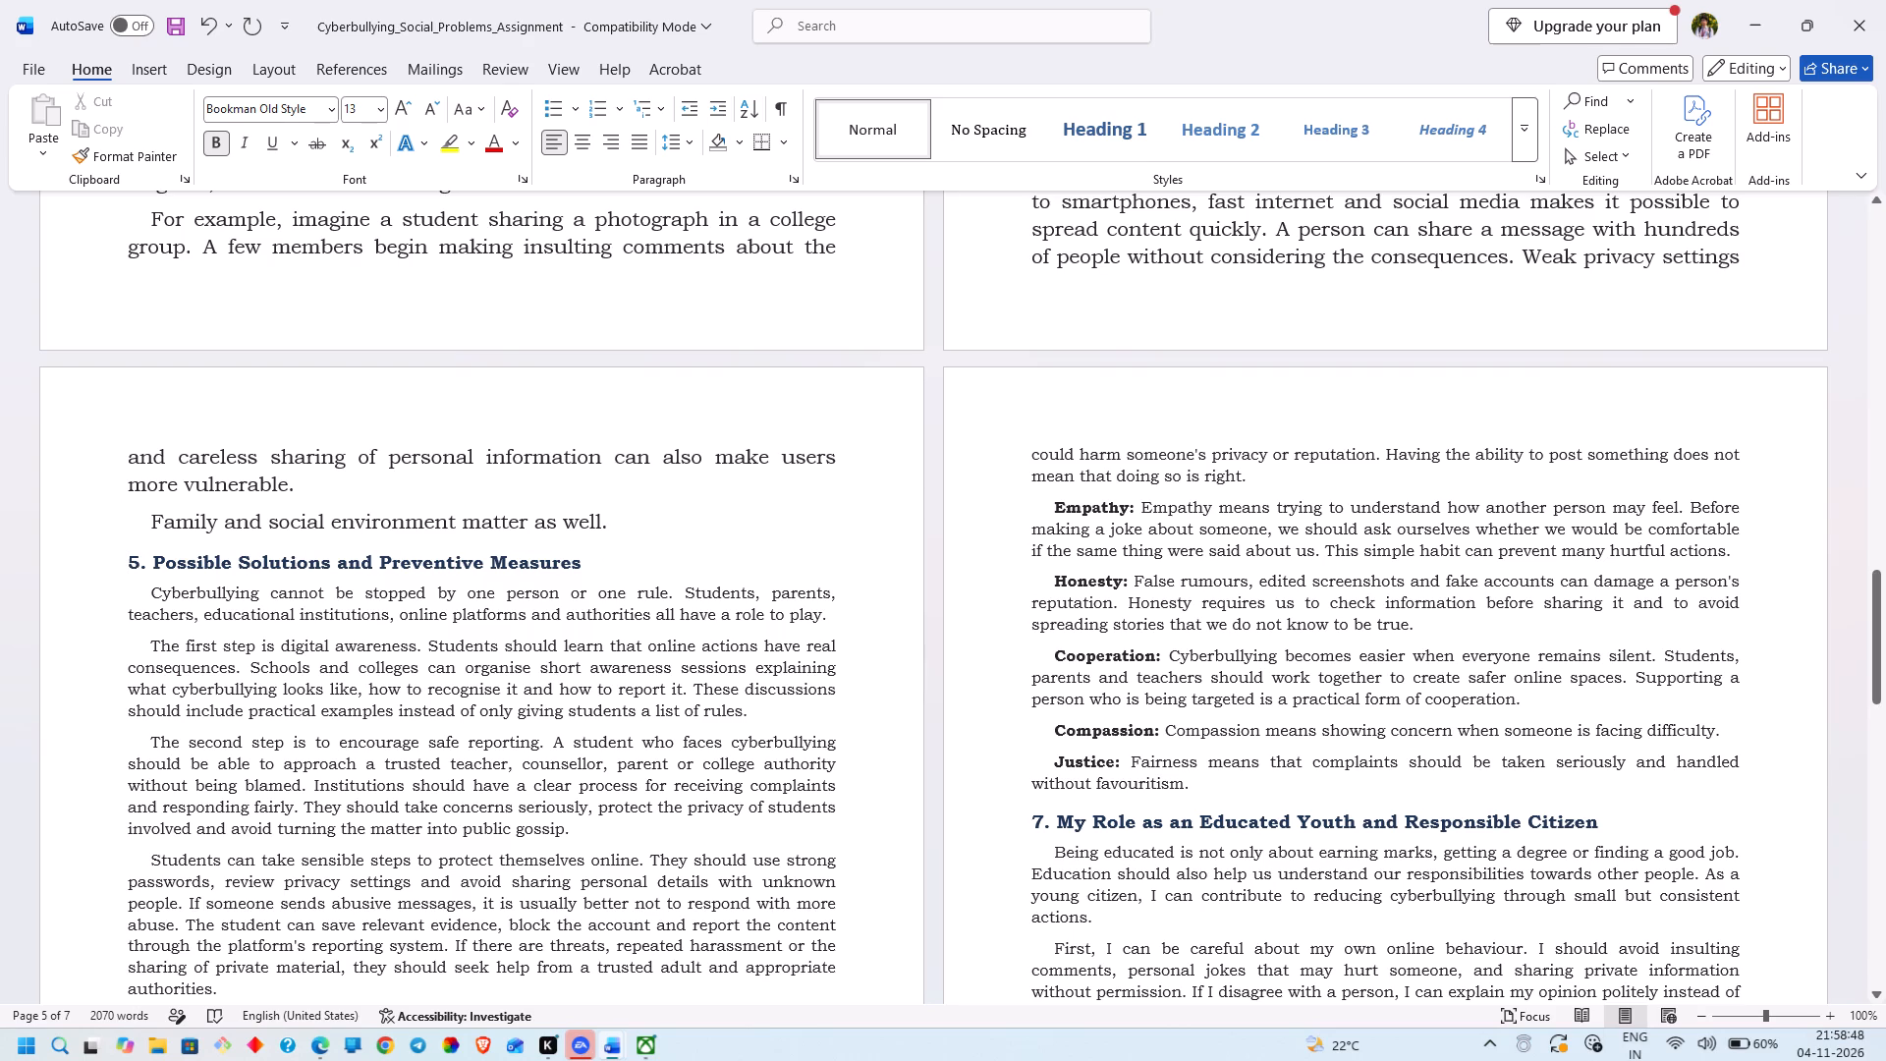
left_click(594, 560)
left_click_drag(594, 560, 118, 586)
left_click_drag(118, 586, 121, 574)
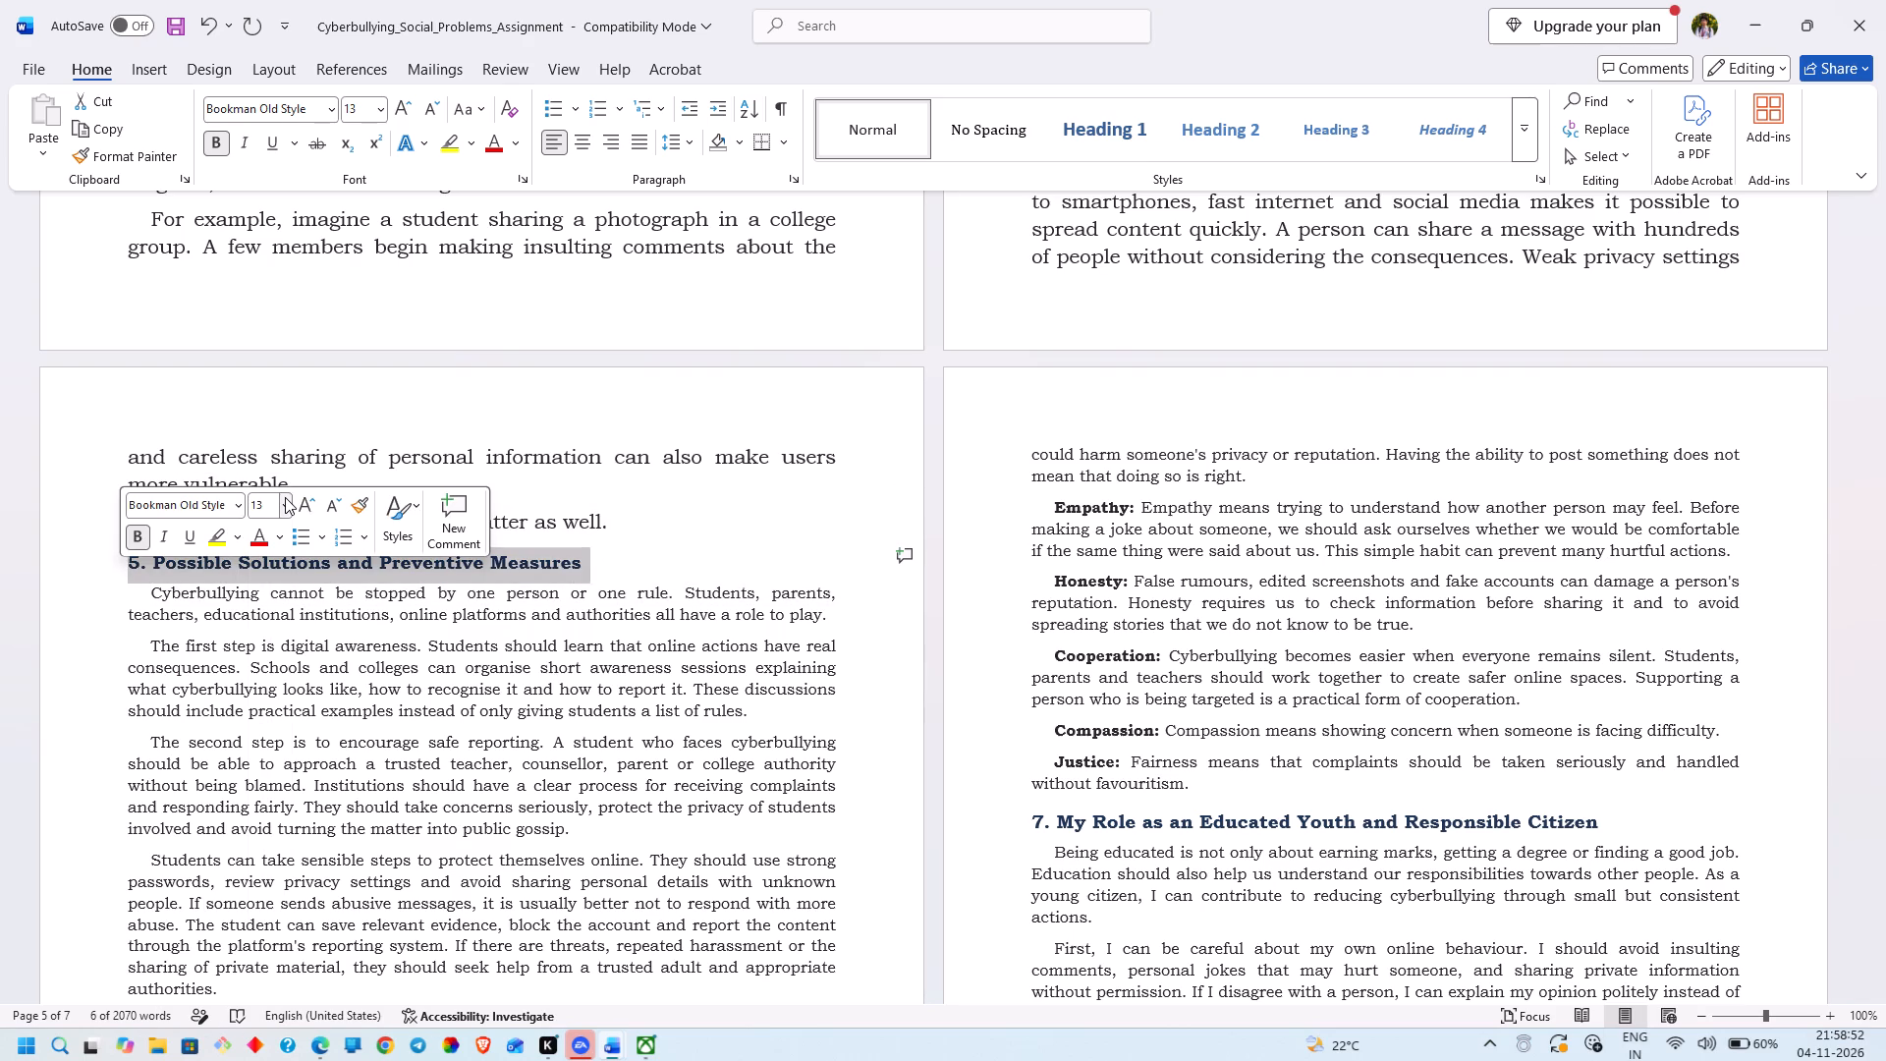
left_click(285, 497)
left_click(254, 688)
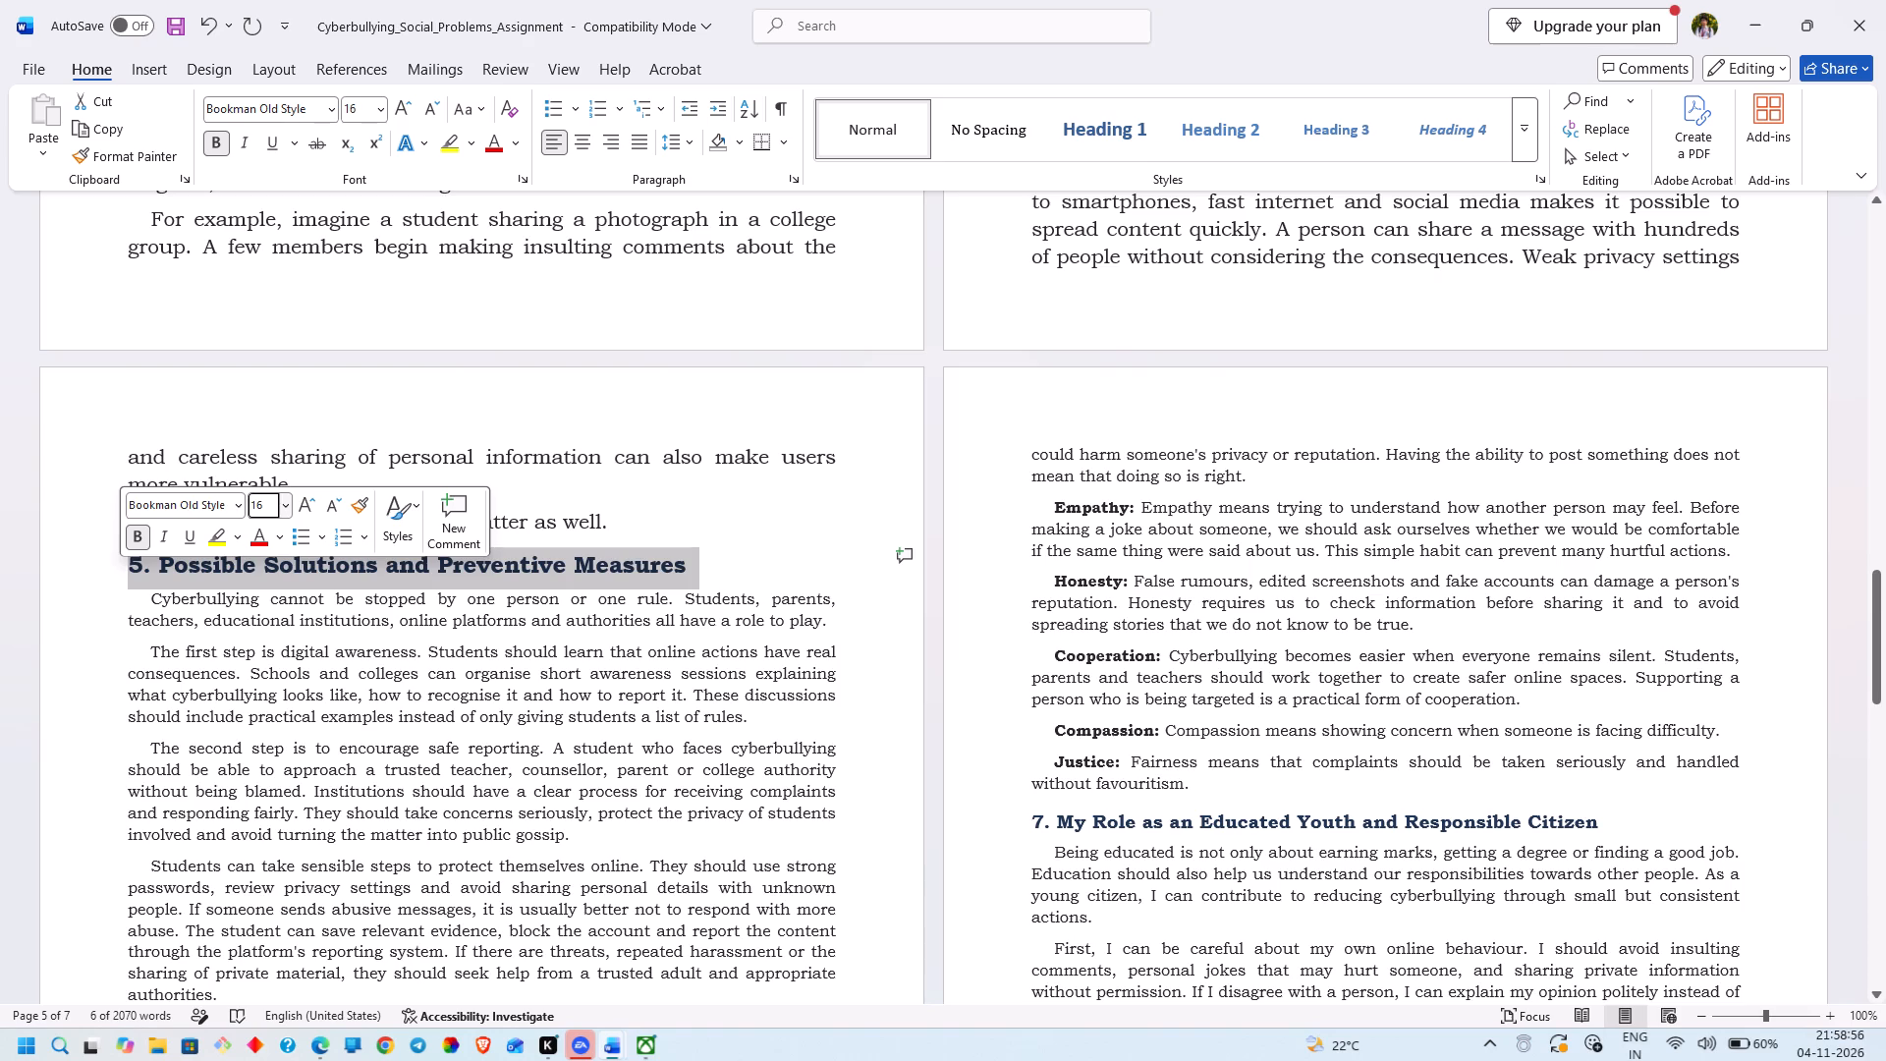
Set the font size of all body paragraphs in the "5. Possible Solutions and Preventive Measures" section to 14.
scroll(144, 598, "down", 2)
scroll(144, 598, "up", 1)
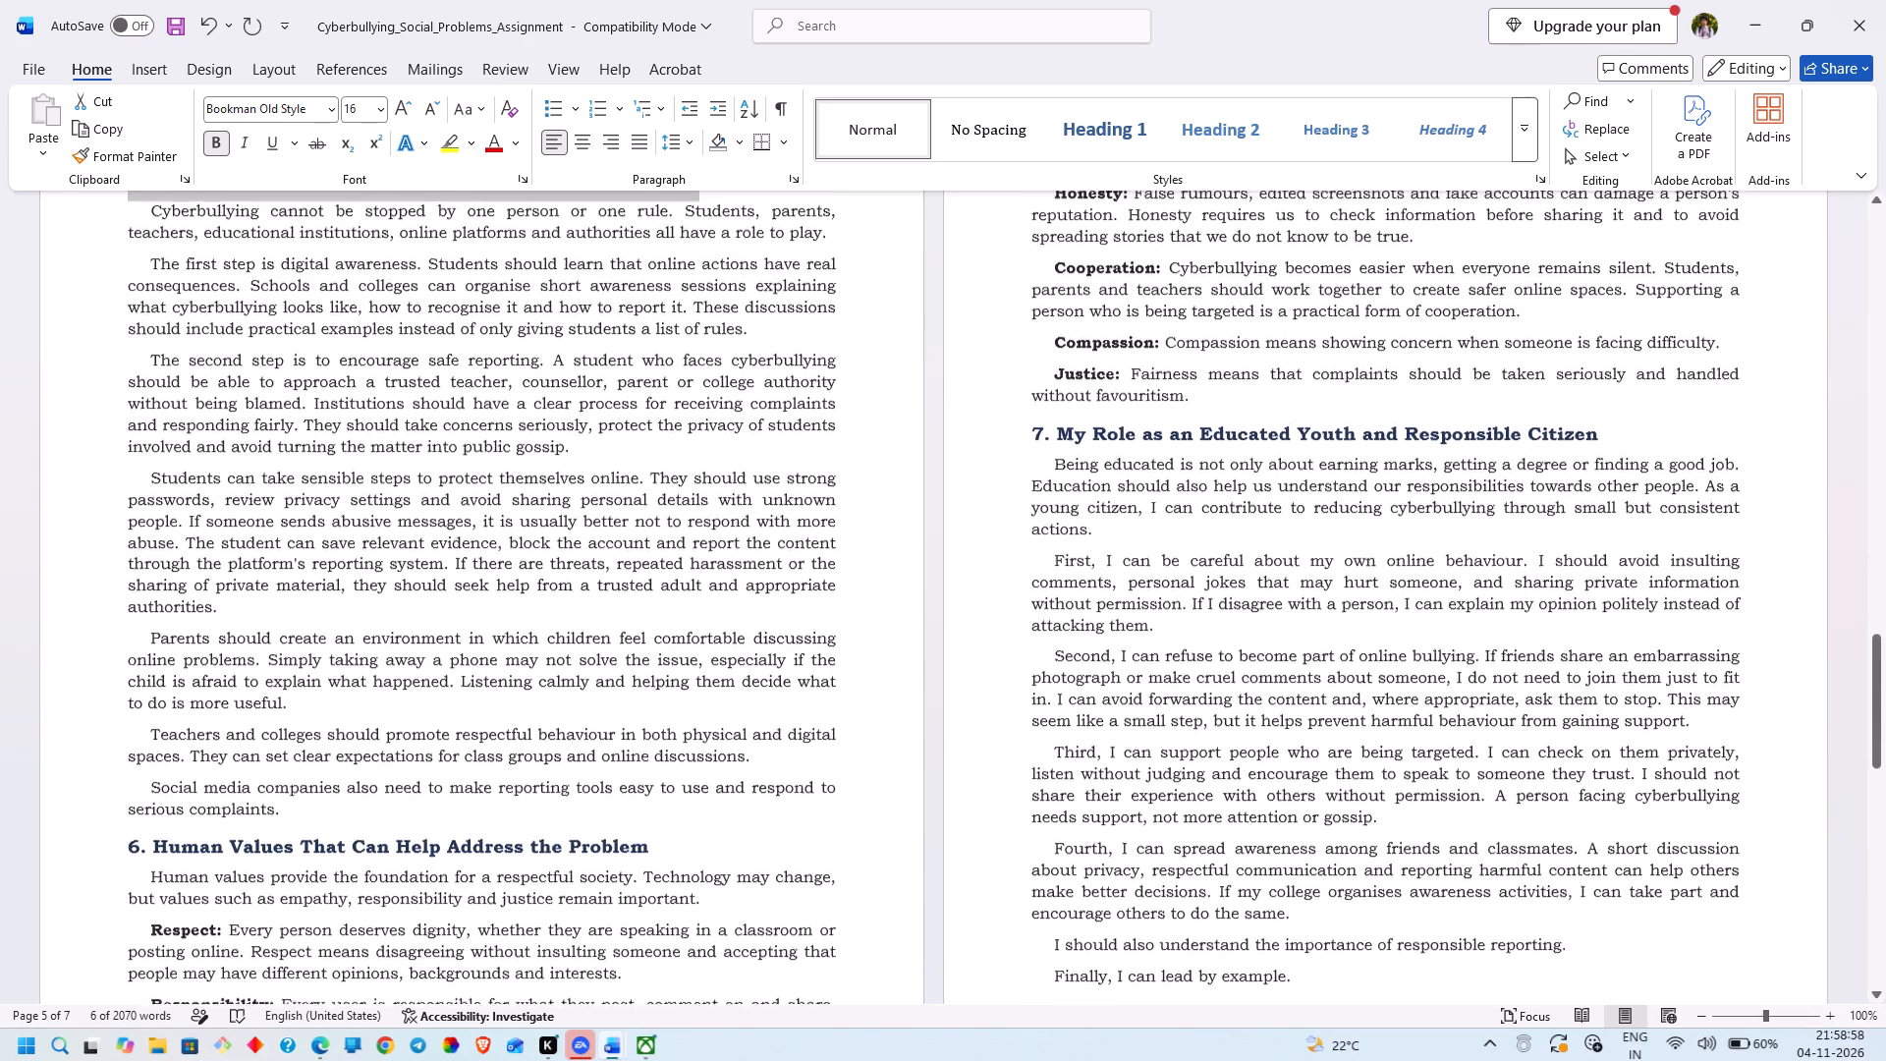
scroll(144, 598, "up", 1)
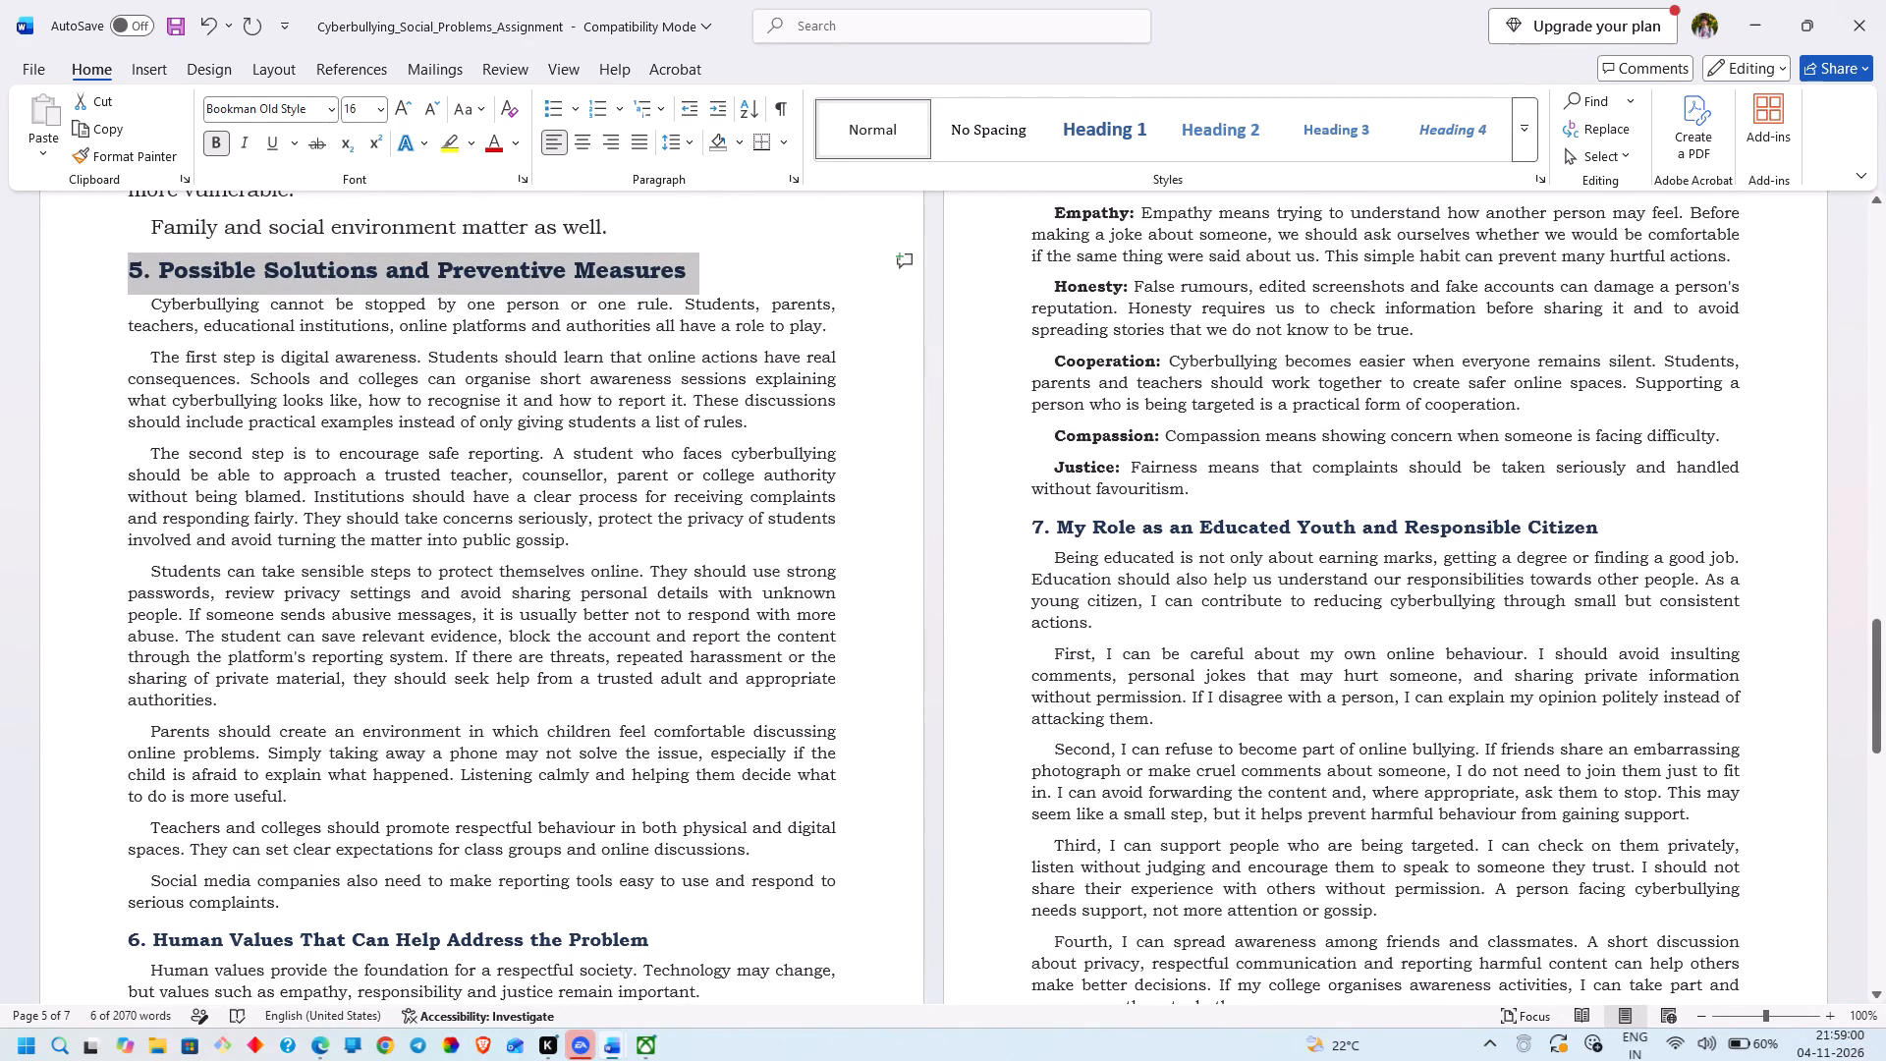
left_click(147, 306)
left_click_drag(147, 306, 416, 795)
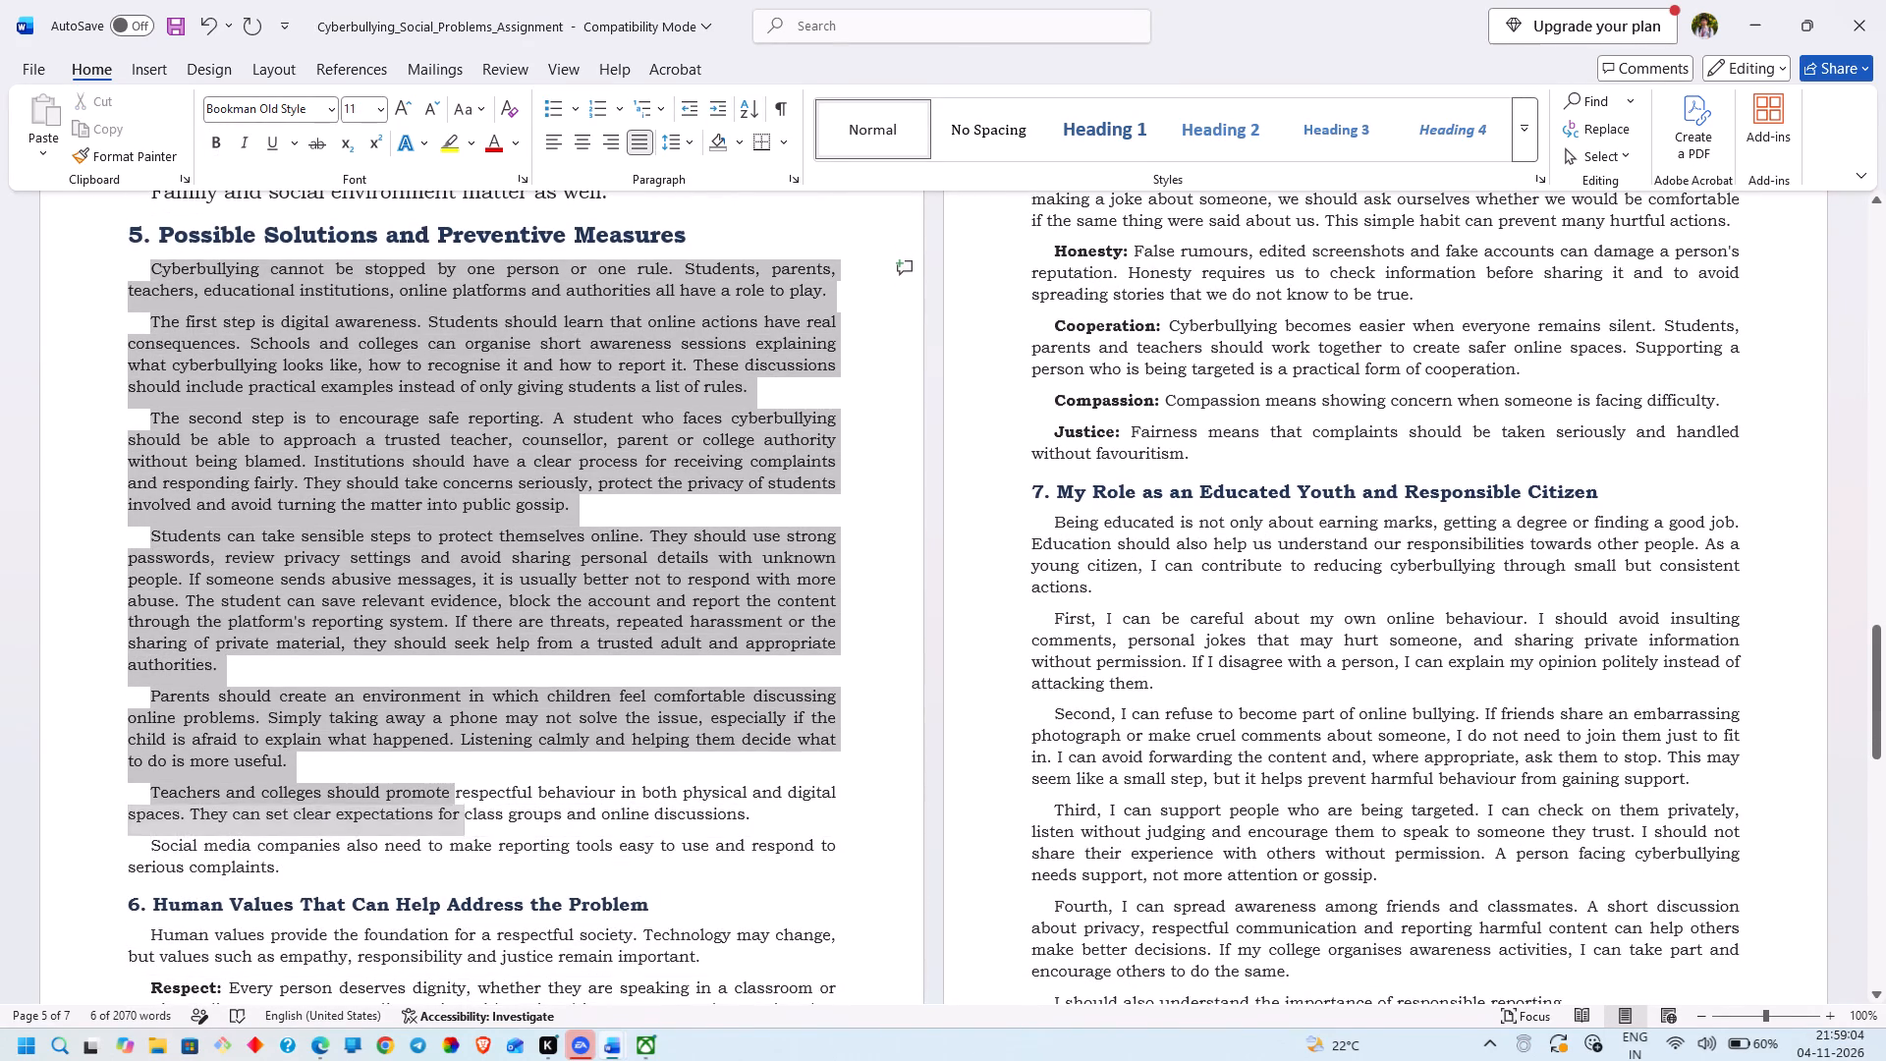
left_click_drag(416, 795, 333, 872)
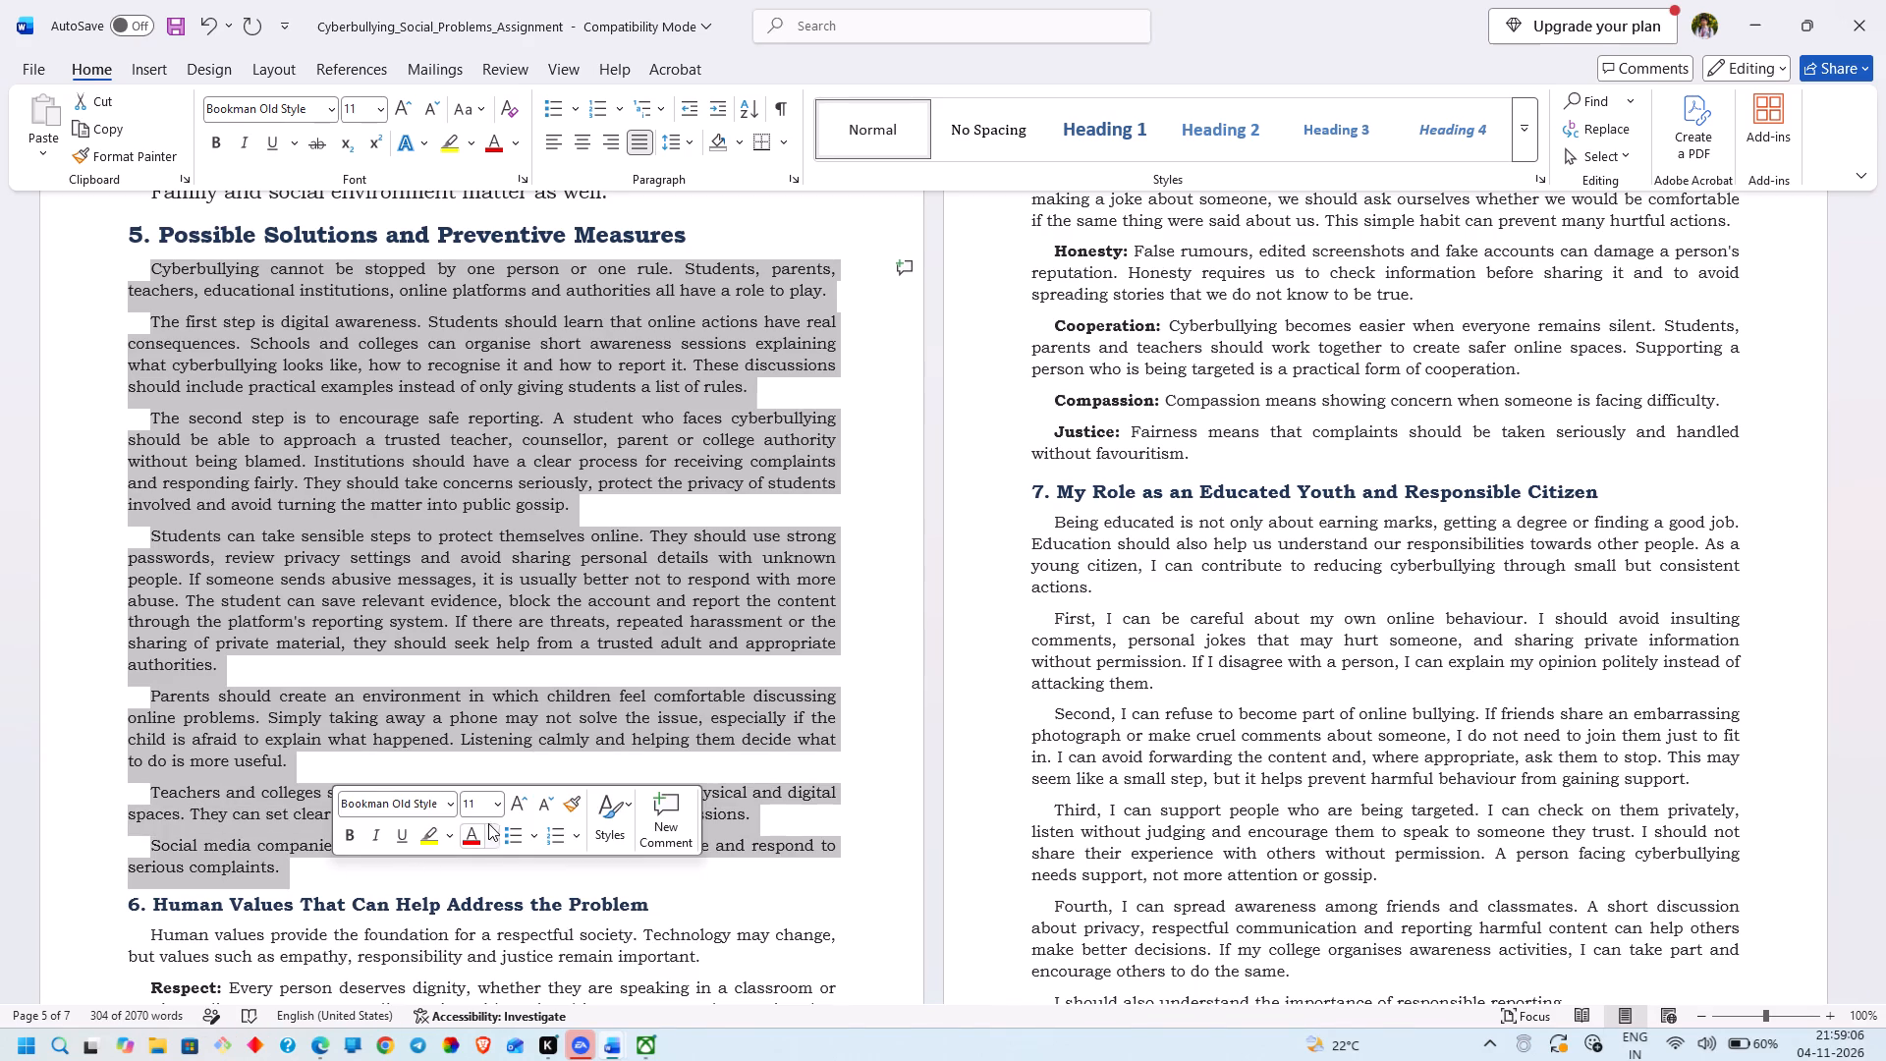
left_click(495, 810)
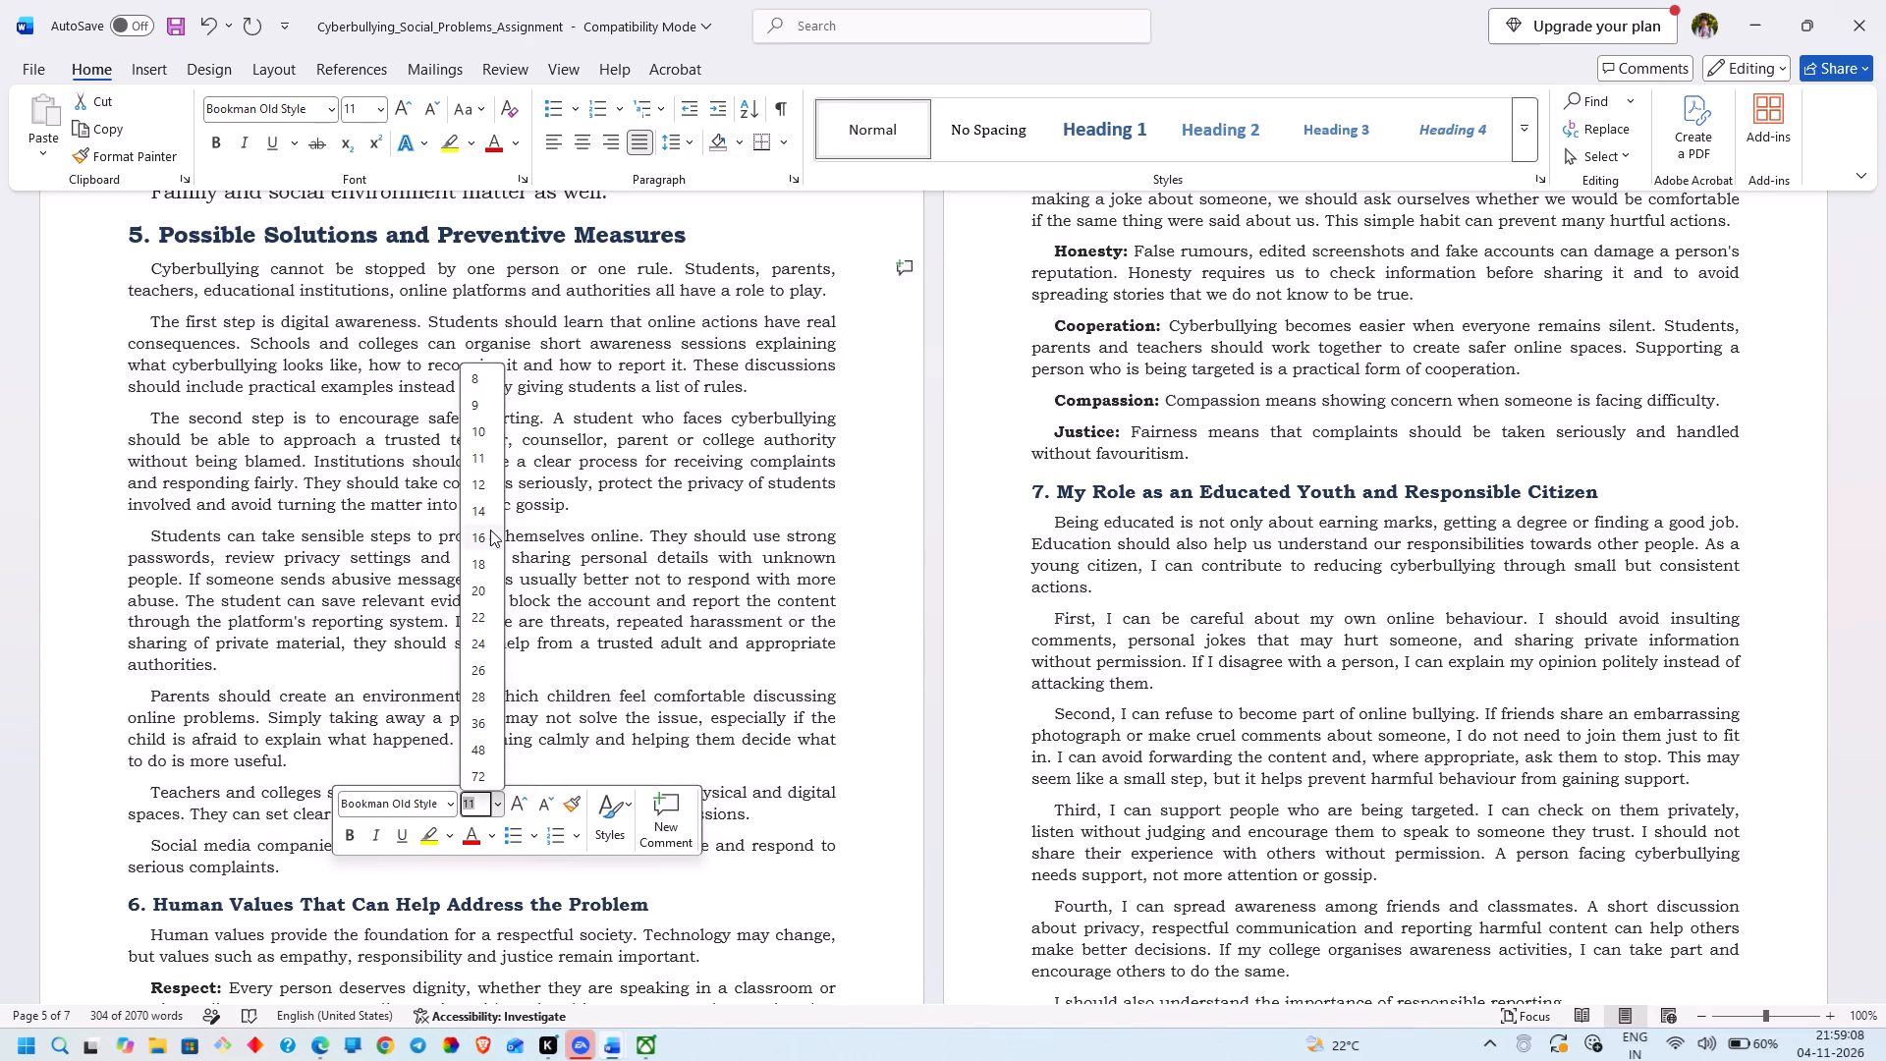
left_click(488, 502)
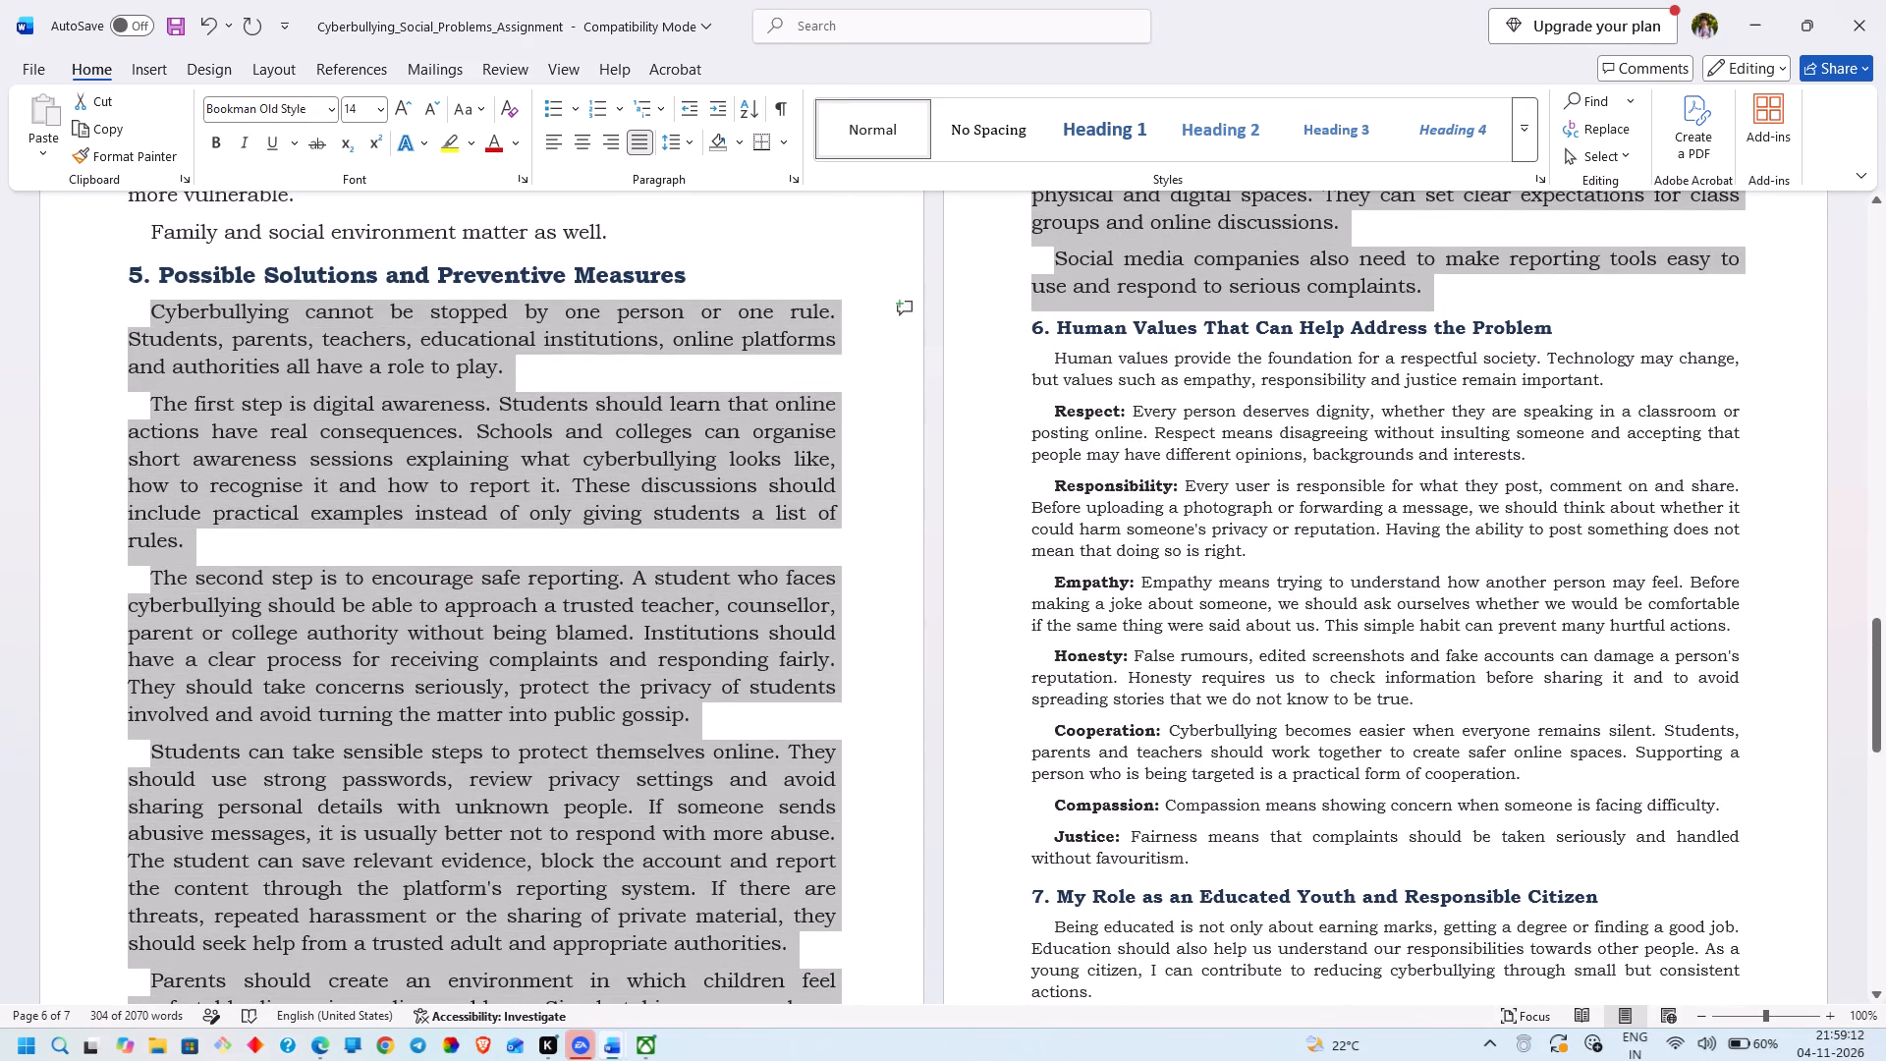
Set the font size of the "6. Human Values That Can Help Address the Problem" heading to 16.
double_click(1023, 330)
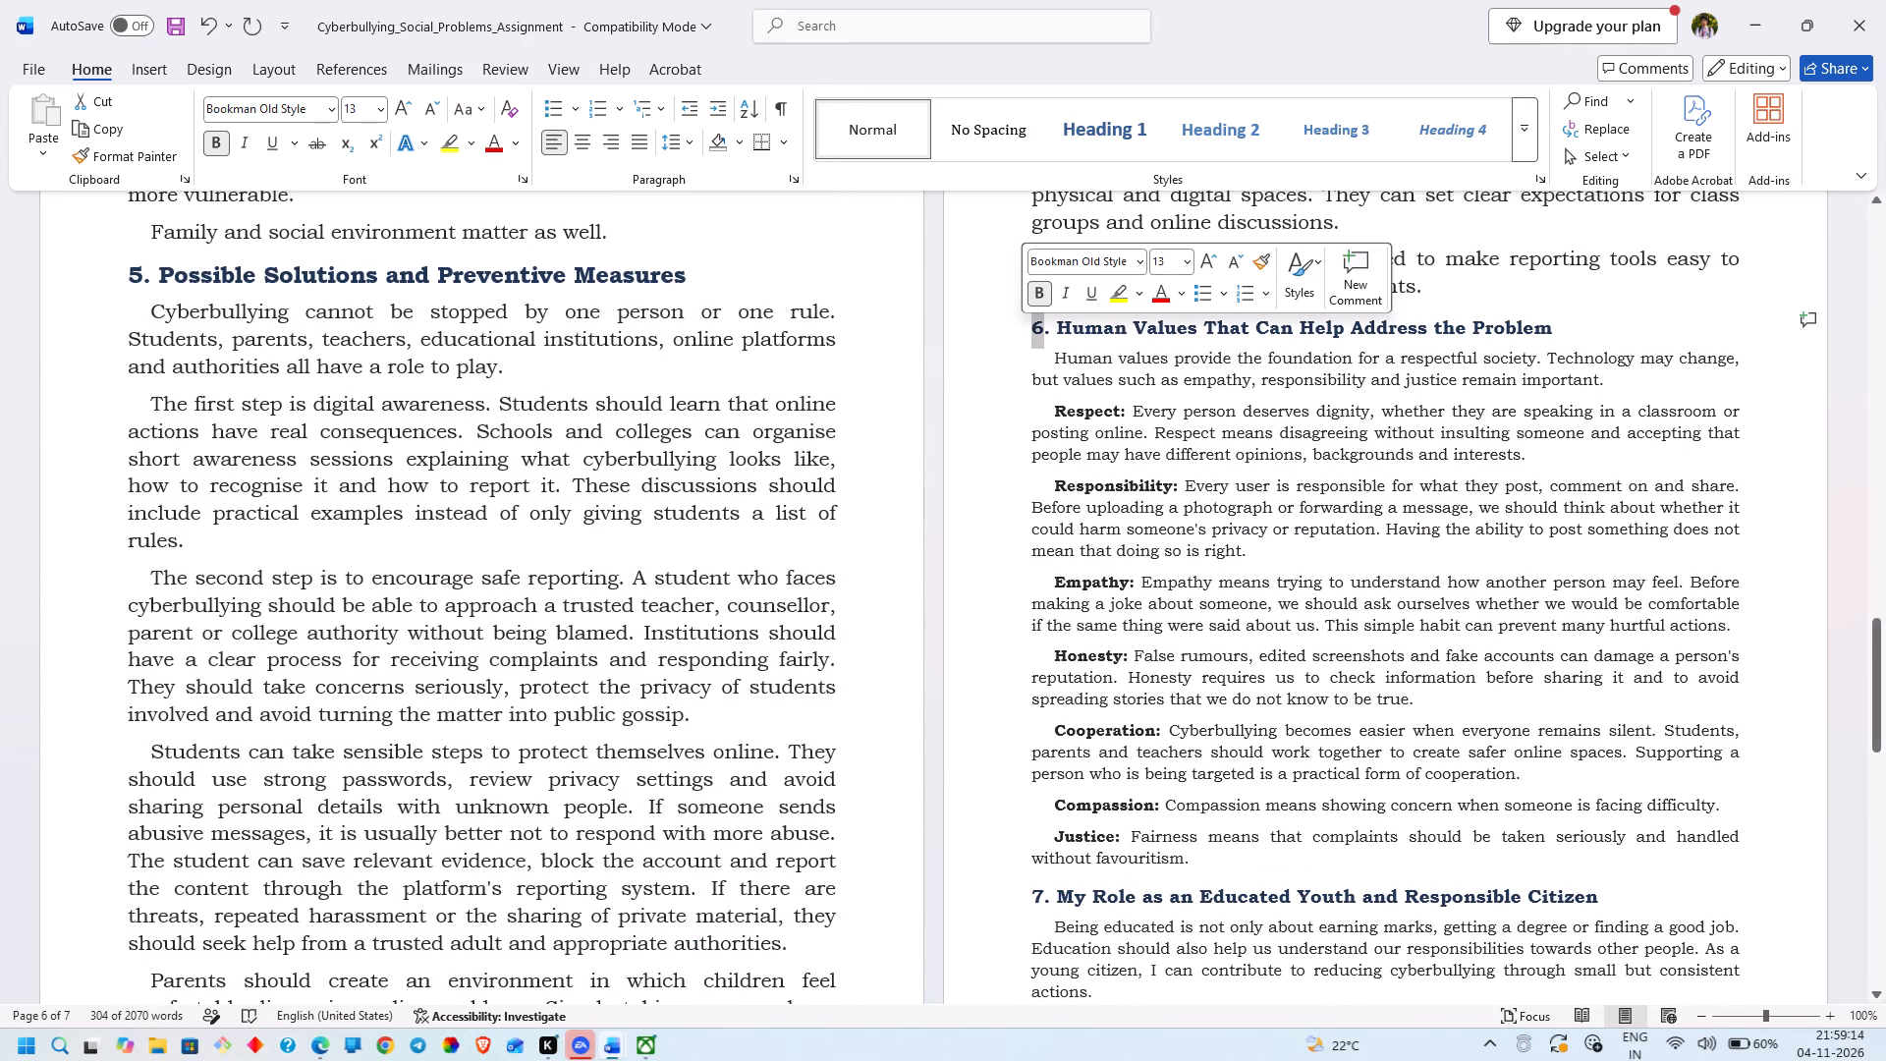
left_click(1559, 332)
left_click_drag(1559, 332, 1141, 349)
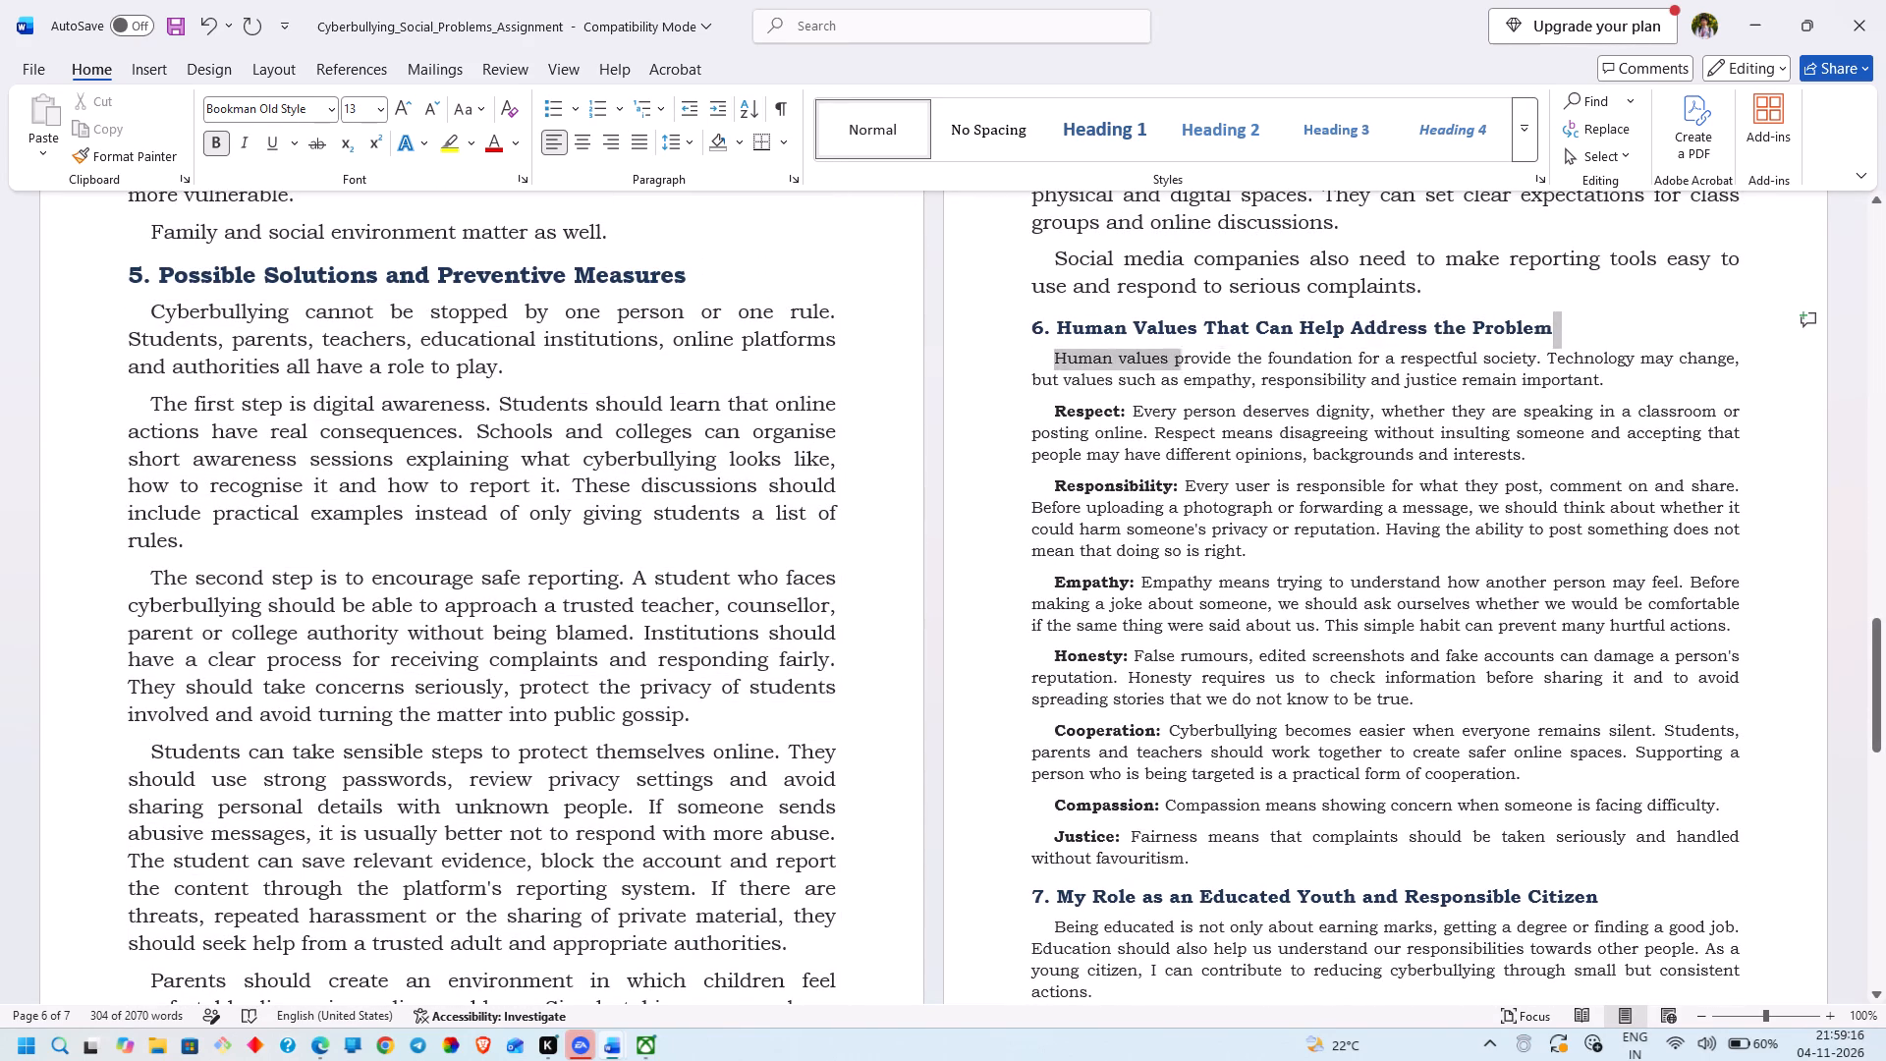
left_click_drag(1141, 349, 1018, 331)
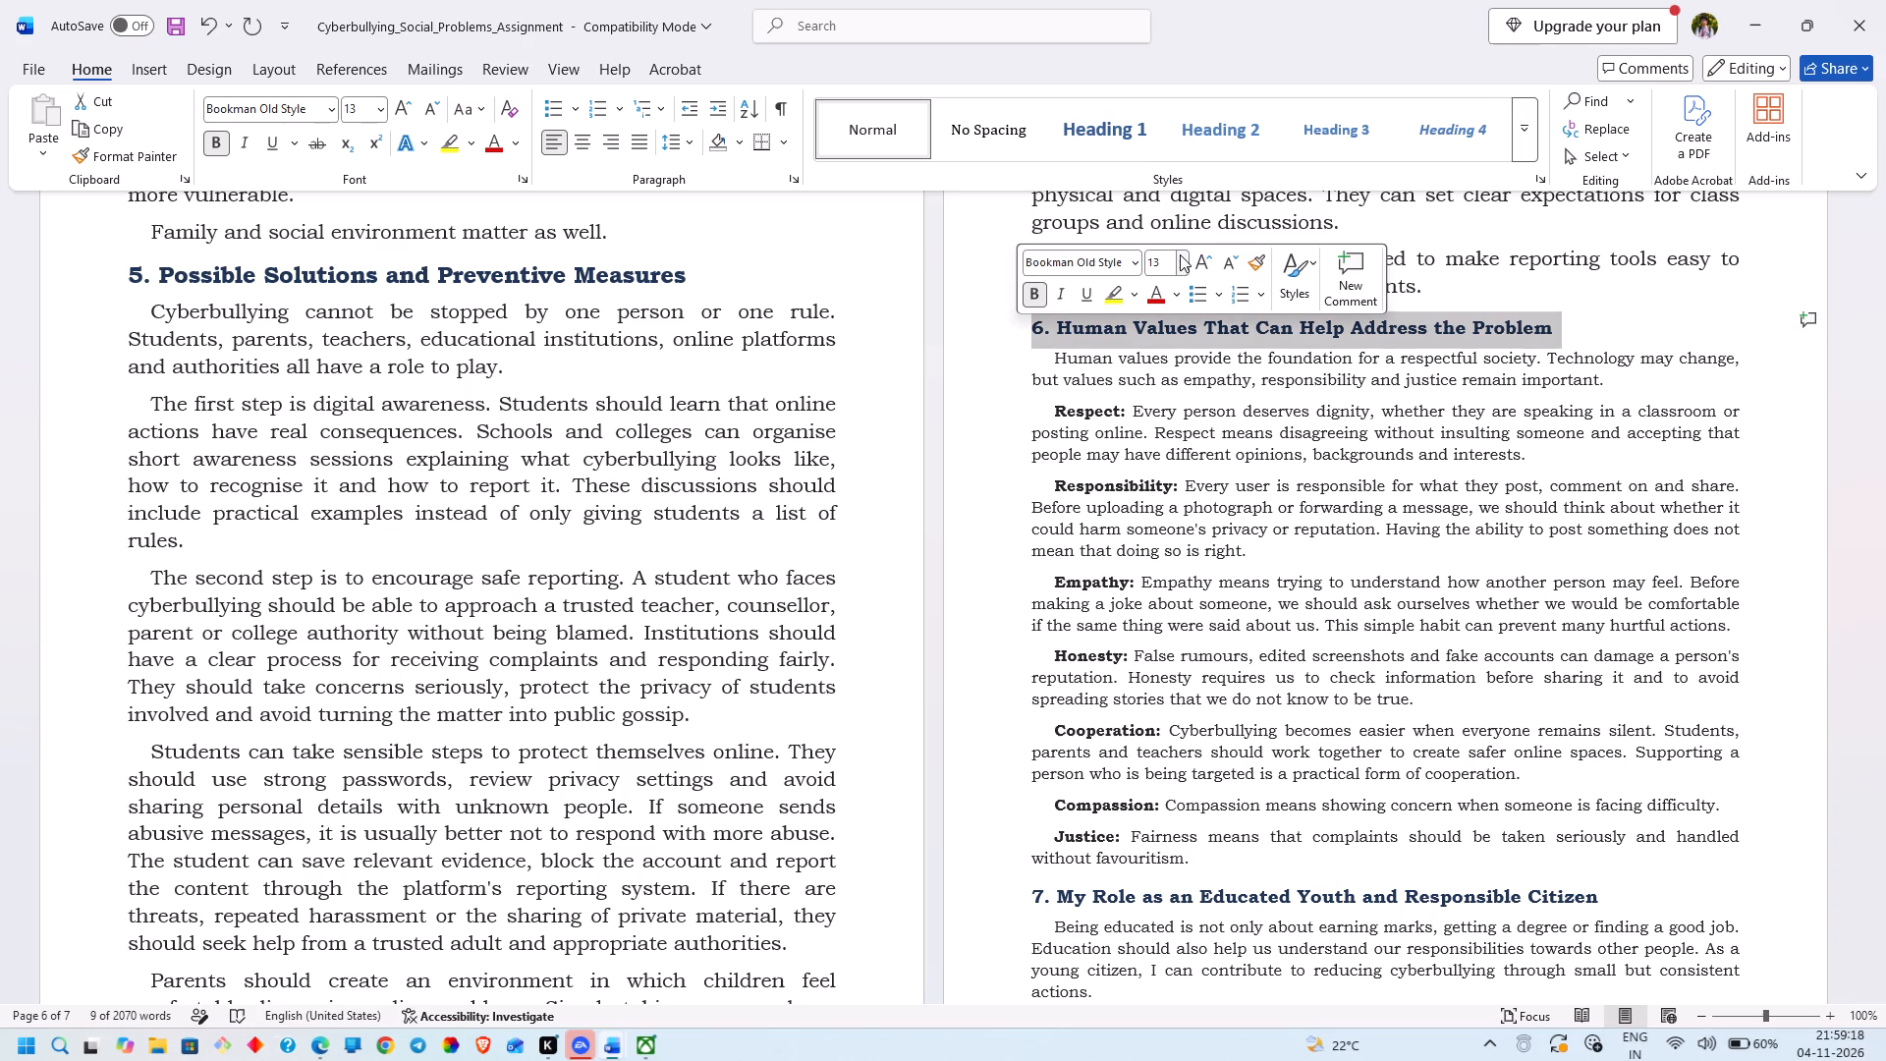
left_click(1180, 255)
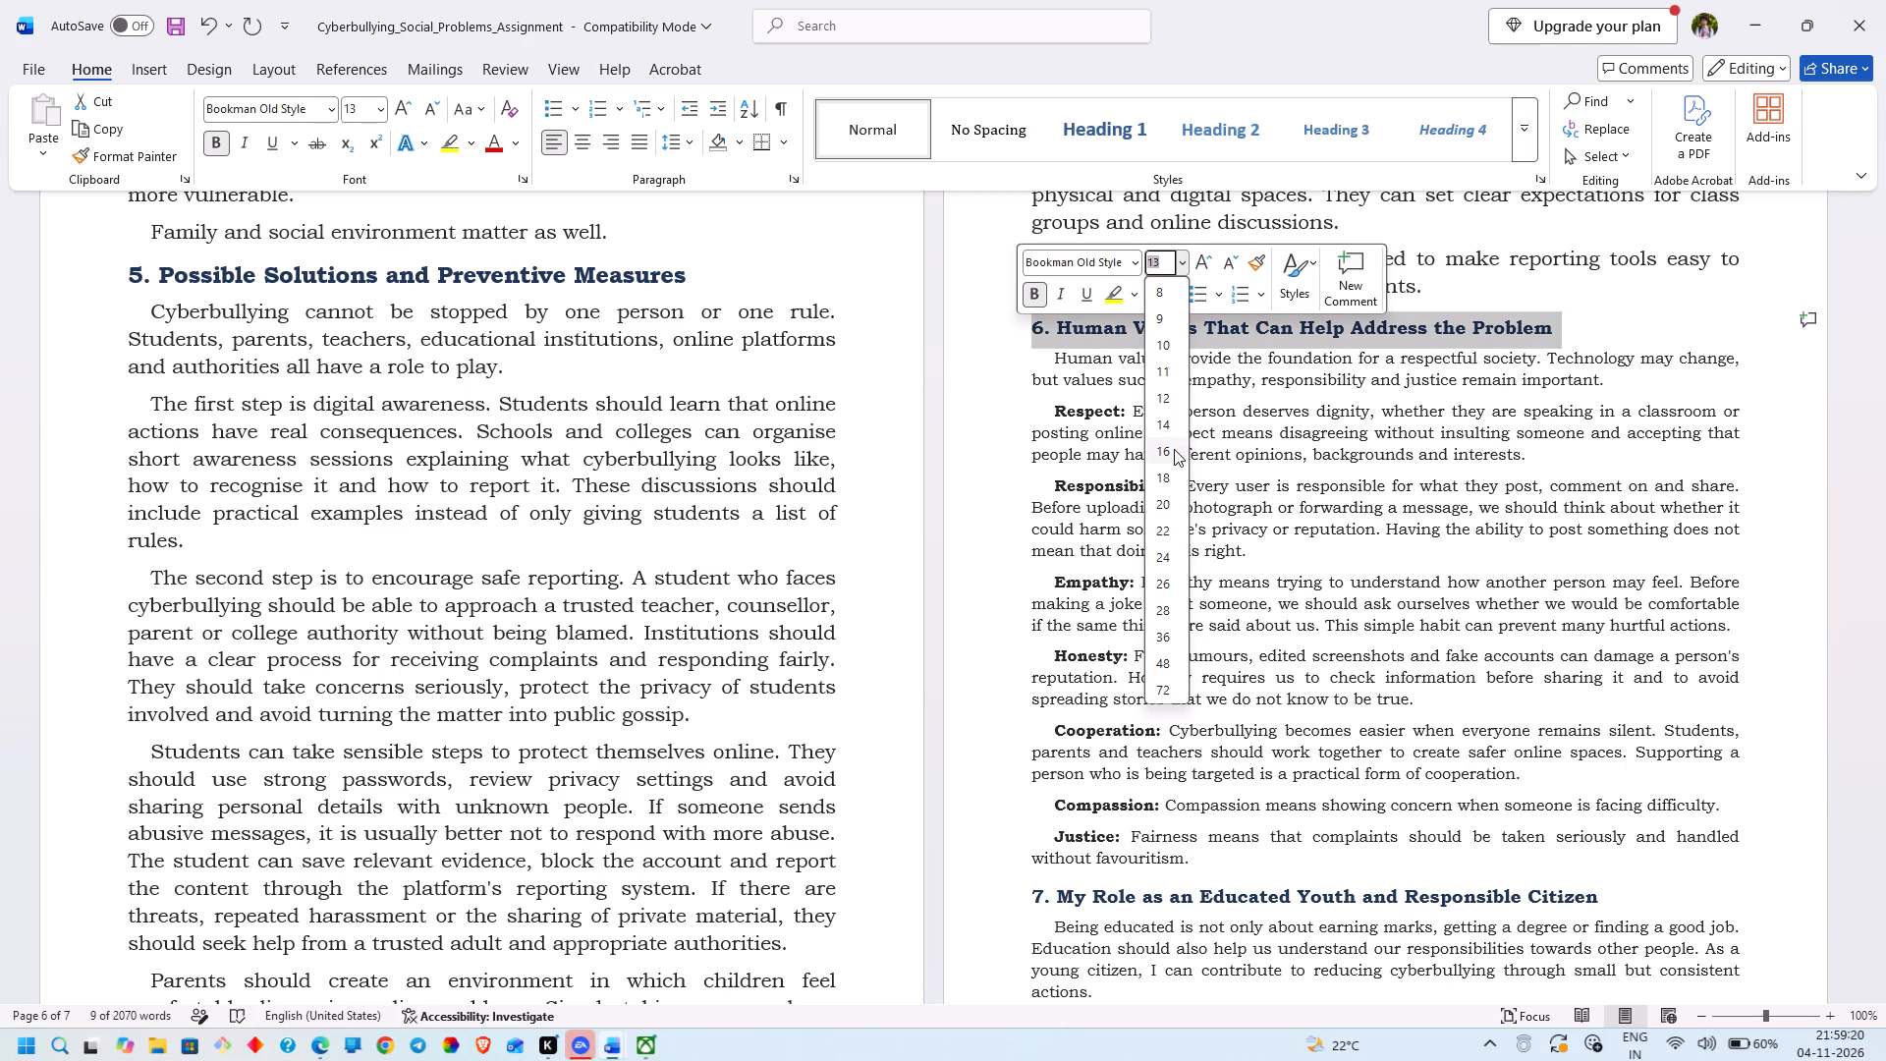
left_click(1174, 449)
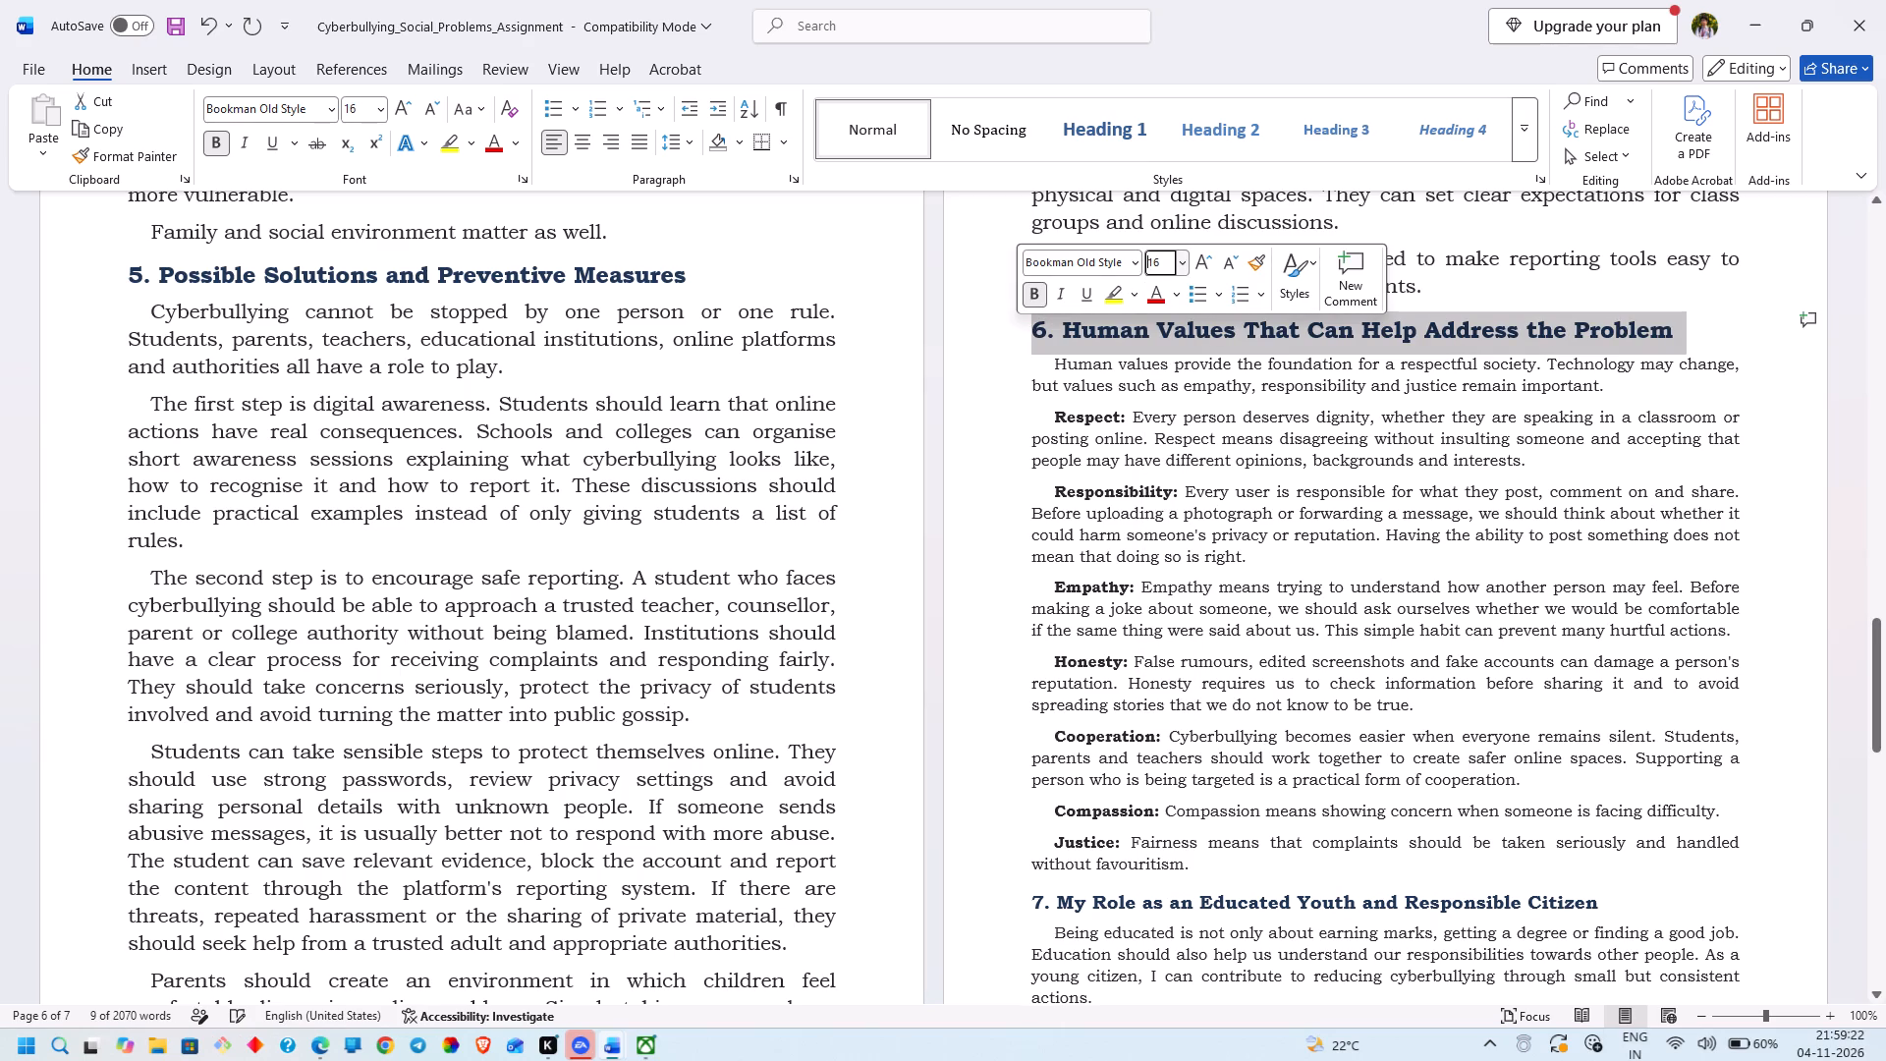
Set the font size of all body paragraphs in section 6, from the introduction on human values through Justice, to 14.
left_click(1052, 363)
left_click_drag(1052, 363, 1205, 492)
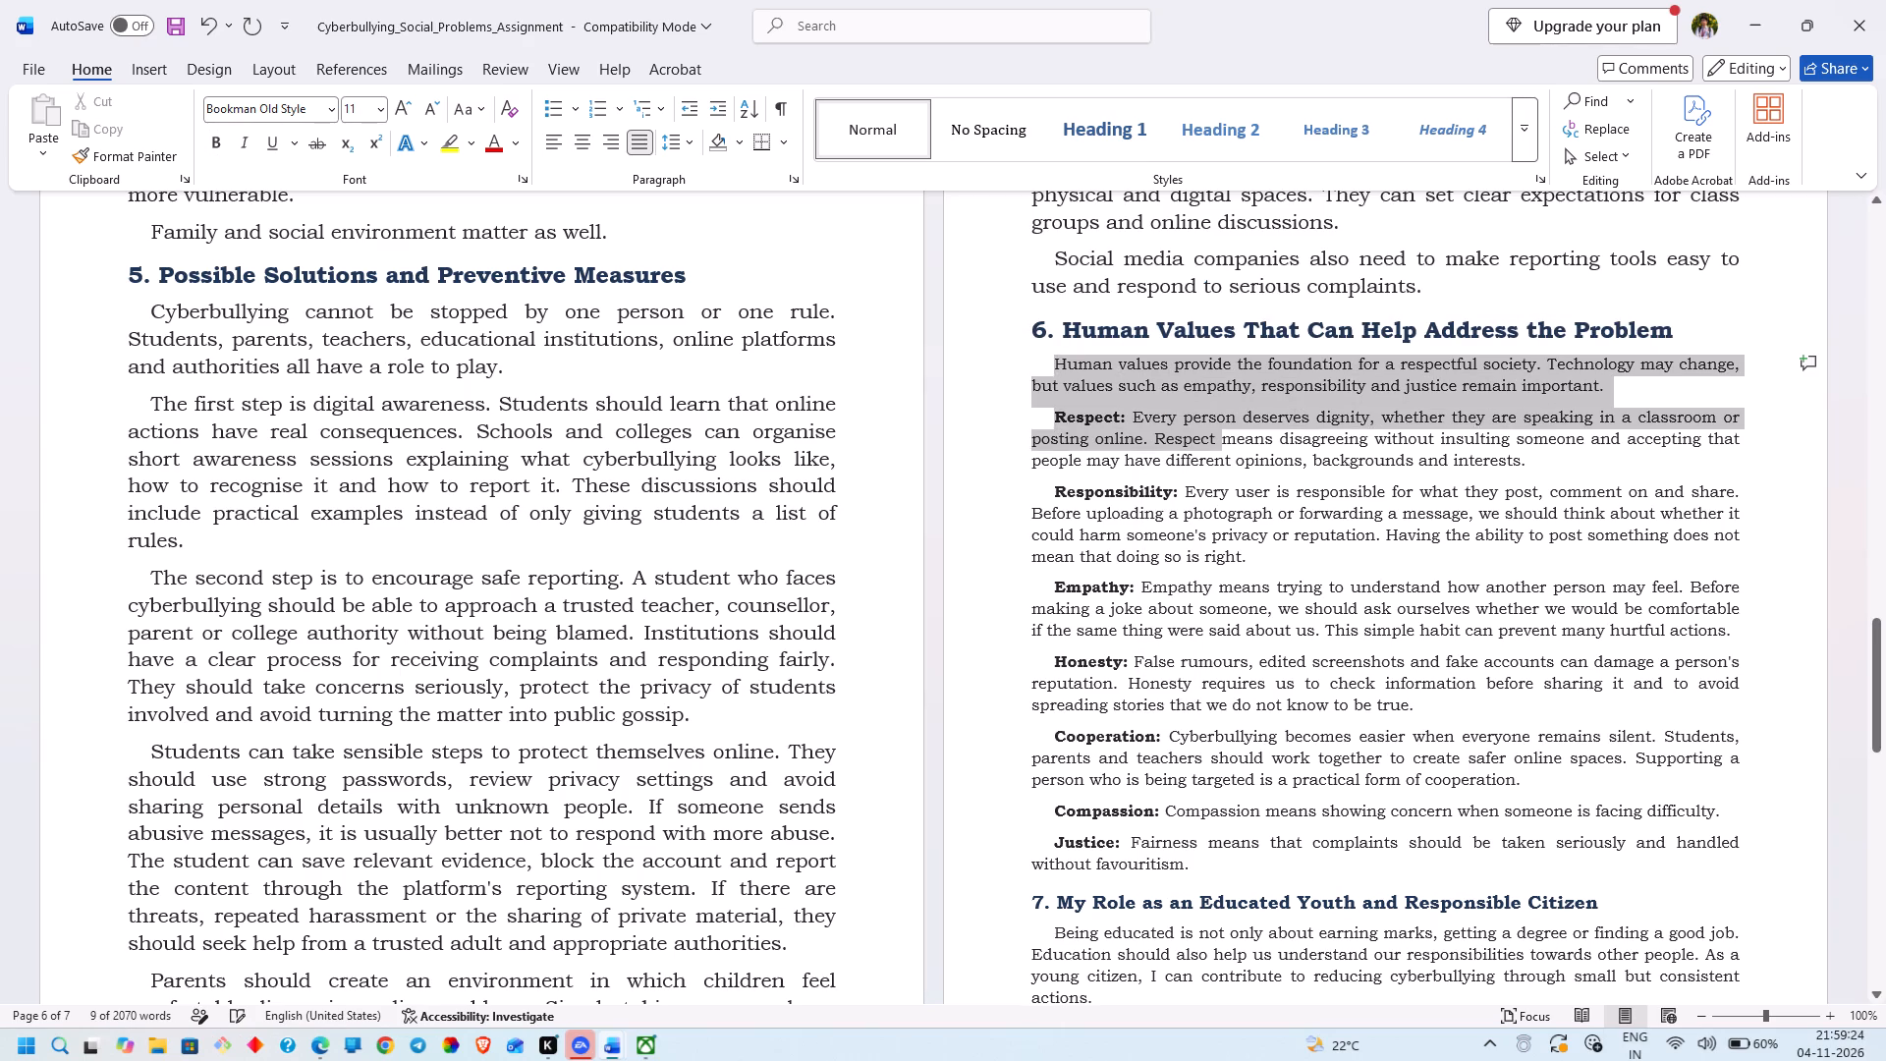
left_click_drag(1205, 492, 1382, 865)
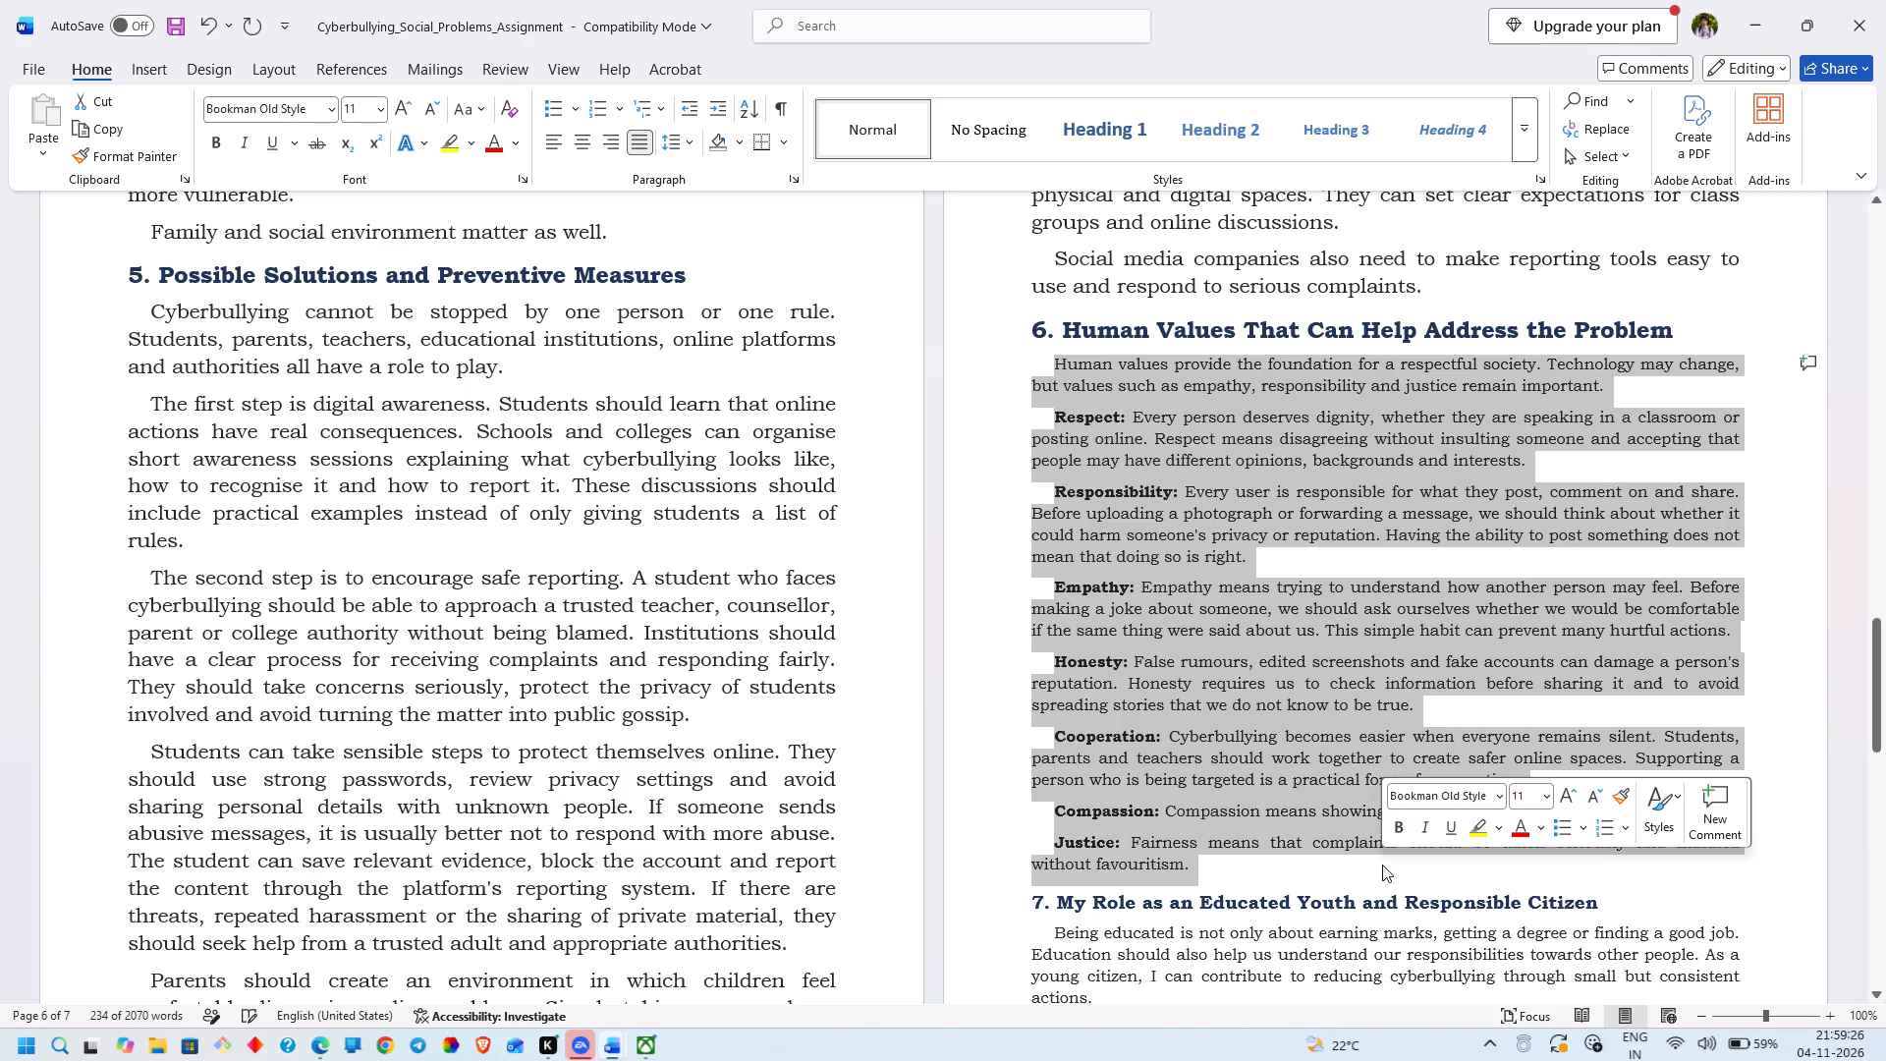
left_click(1545, 803)
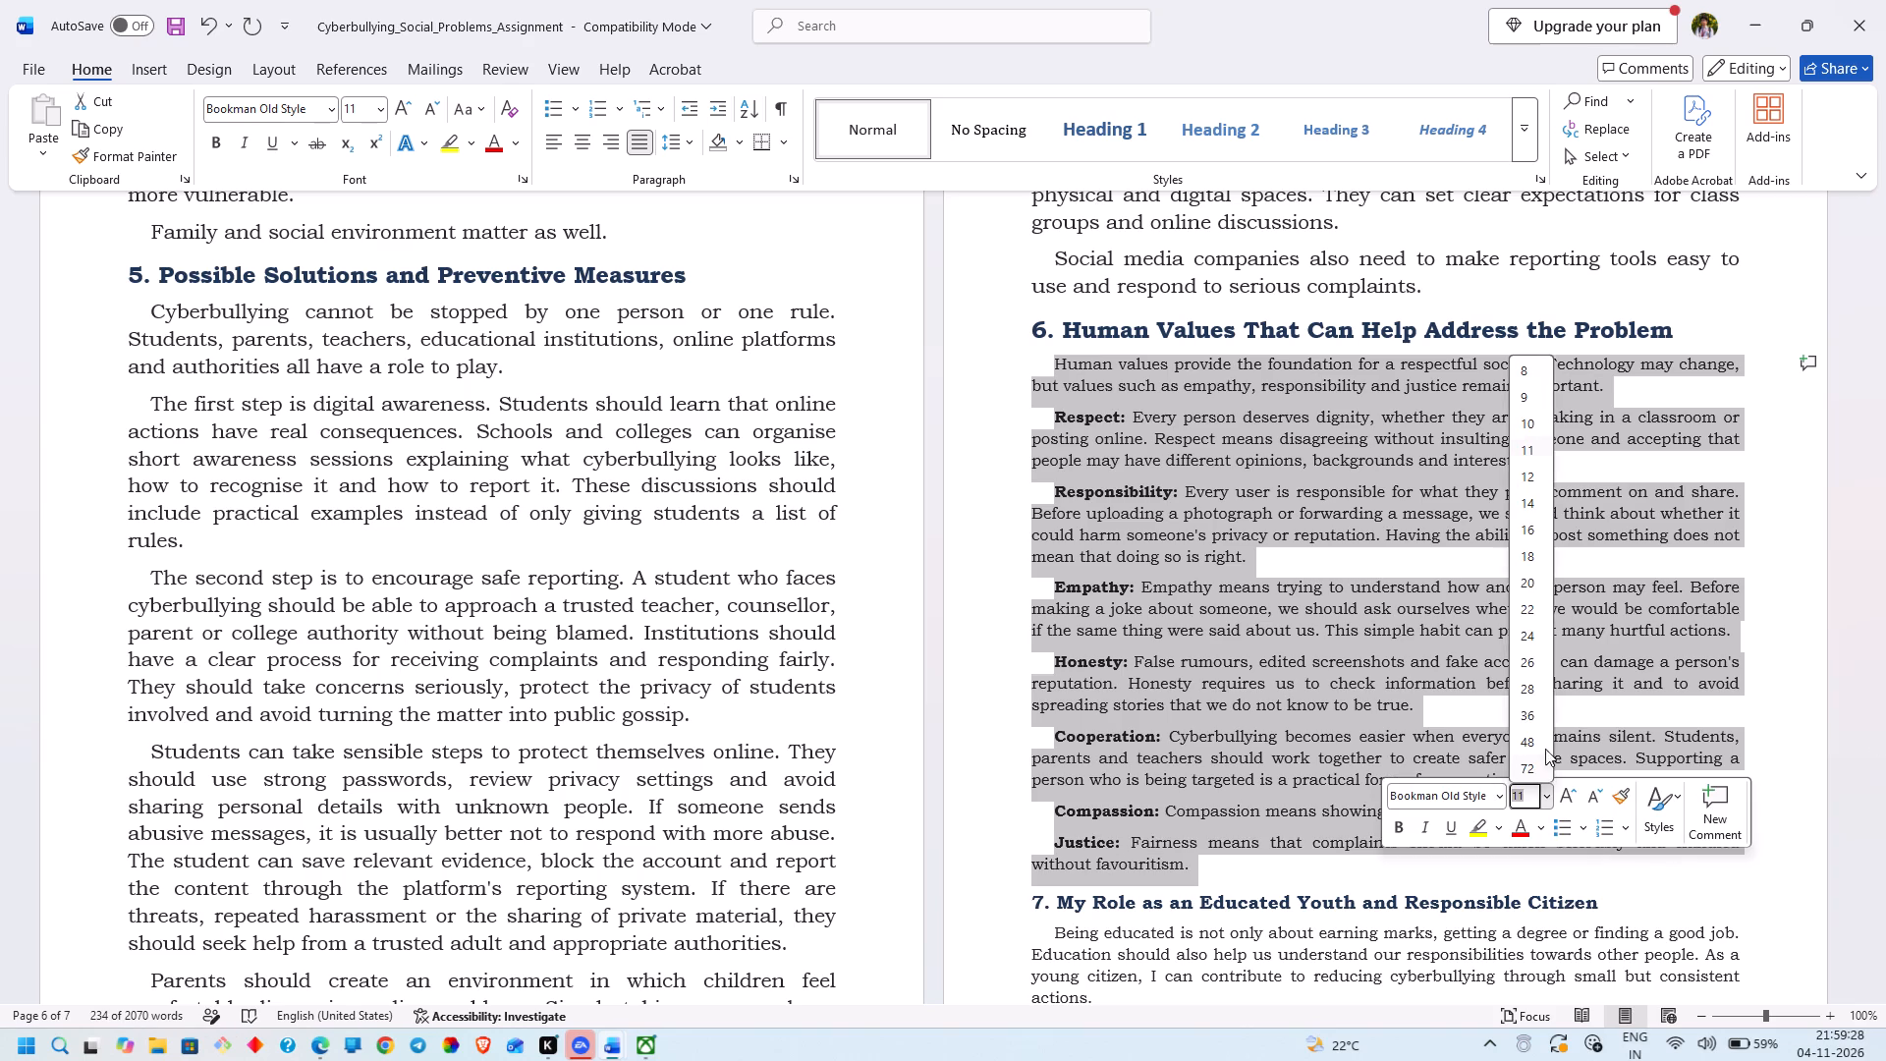
left_click(1525, 504)
Set the font size of the "7. My Role as an Educated Youth and Responsible Citizen" heading to 16.
scroll(1525, 504, "down", 2)
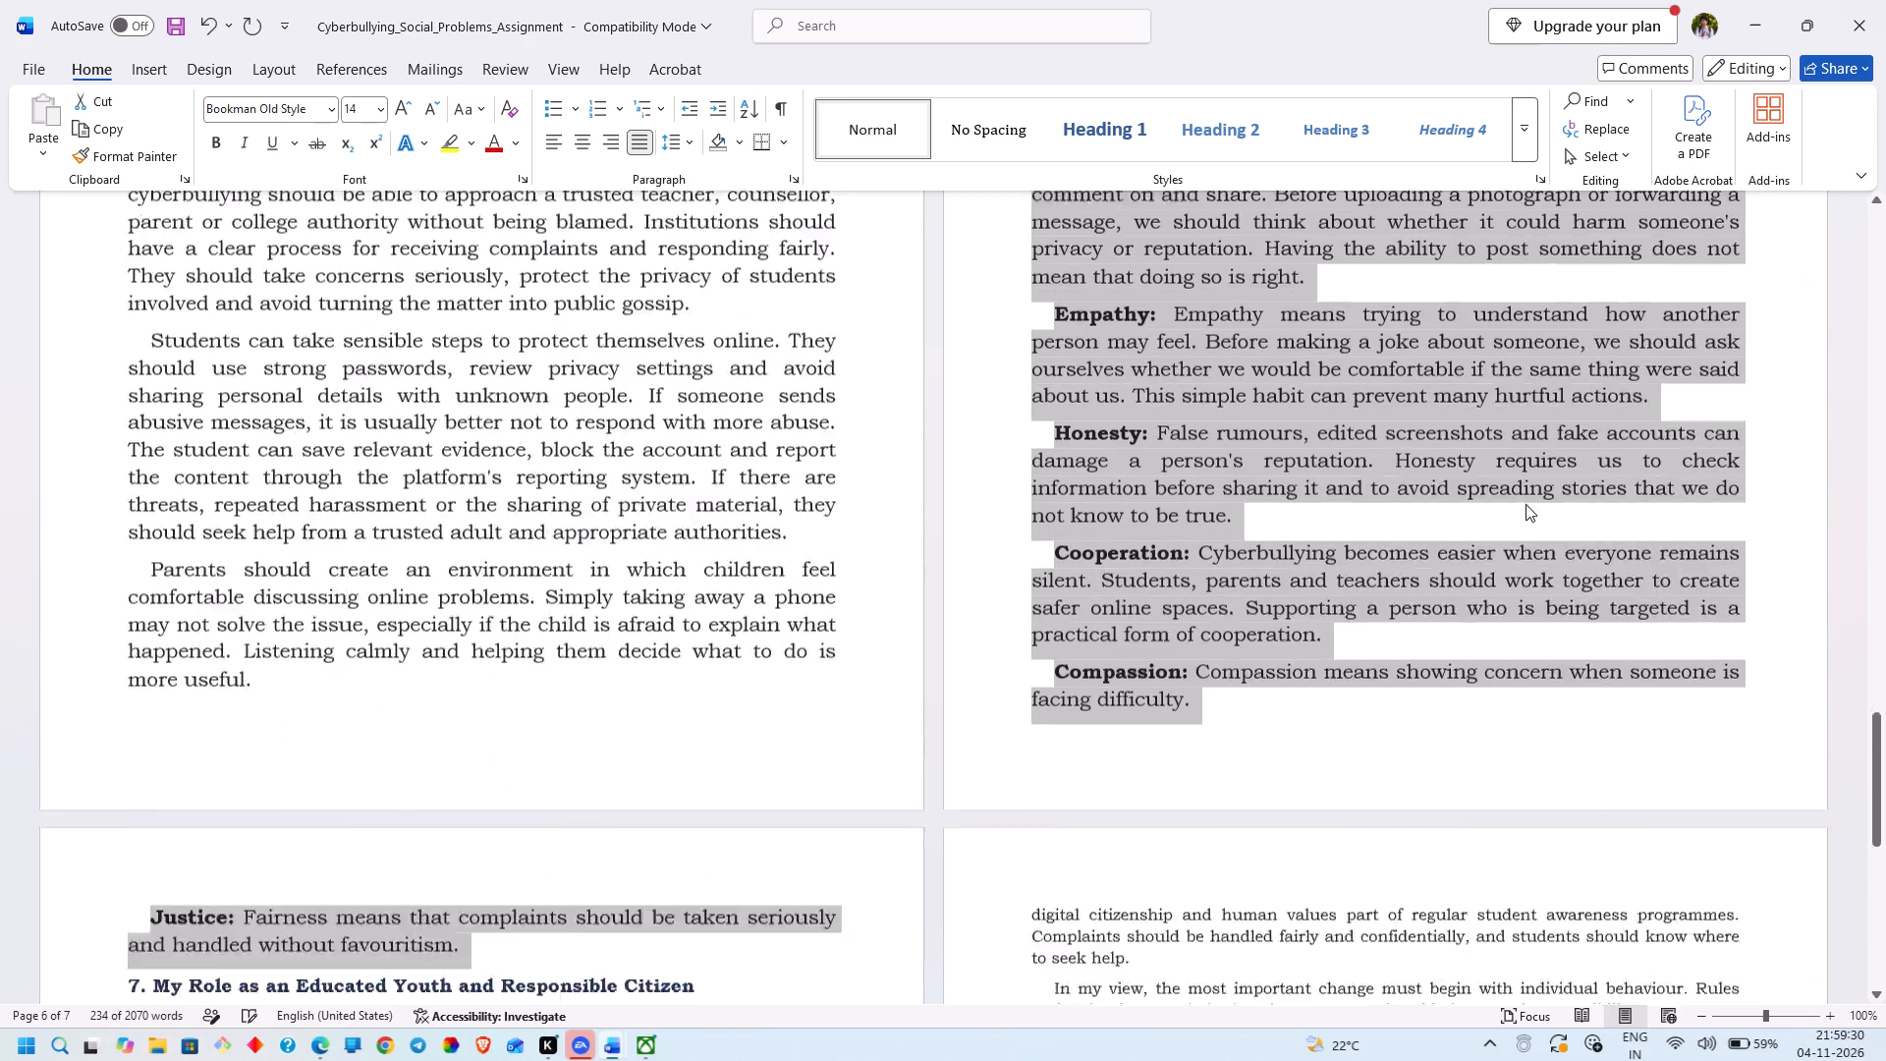
scroll(1525, 504, "down", 4)
scroll(1525, 504, "up", 1)
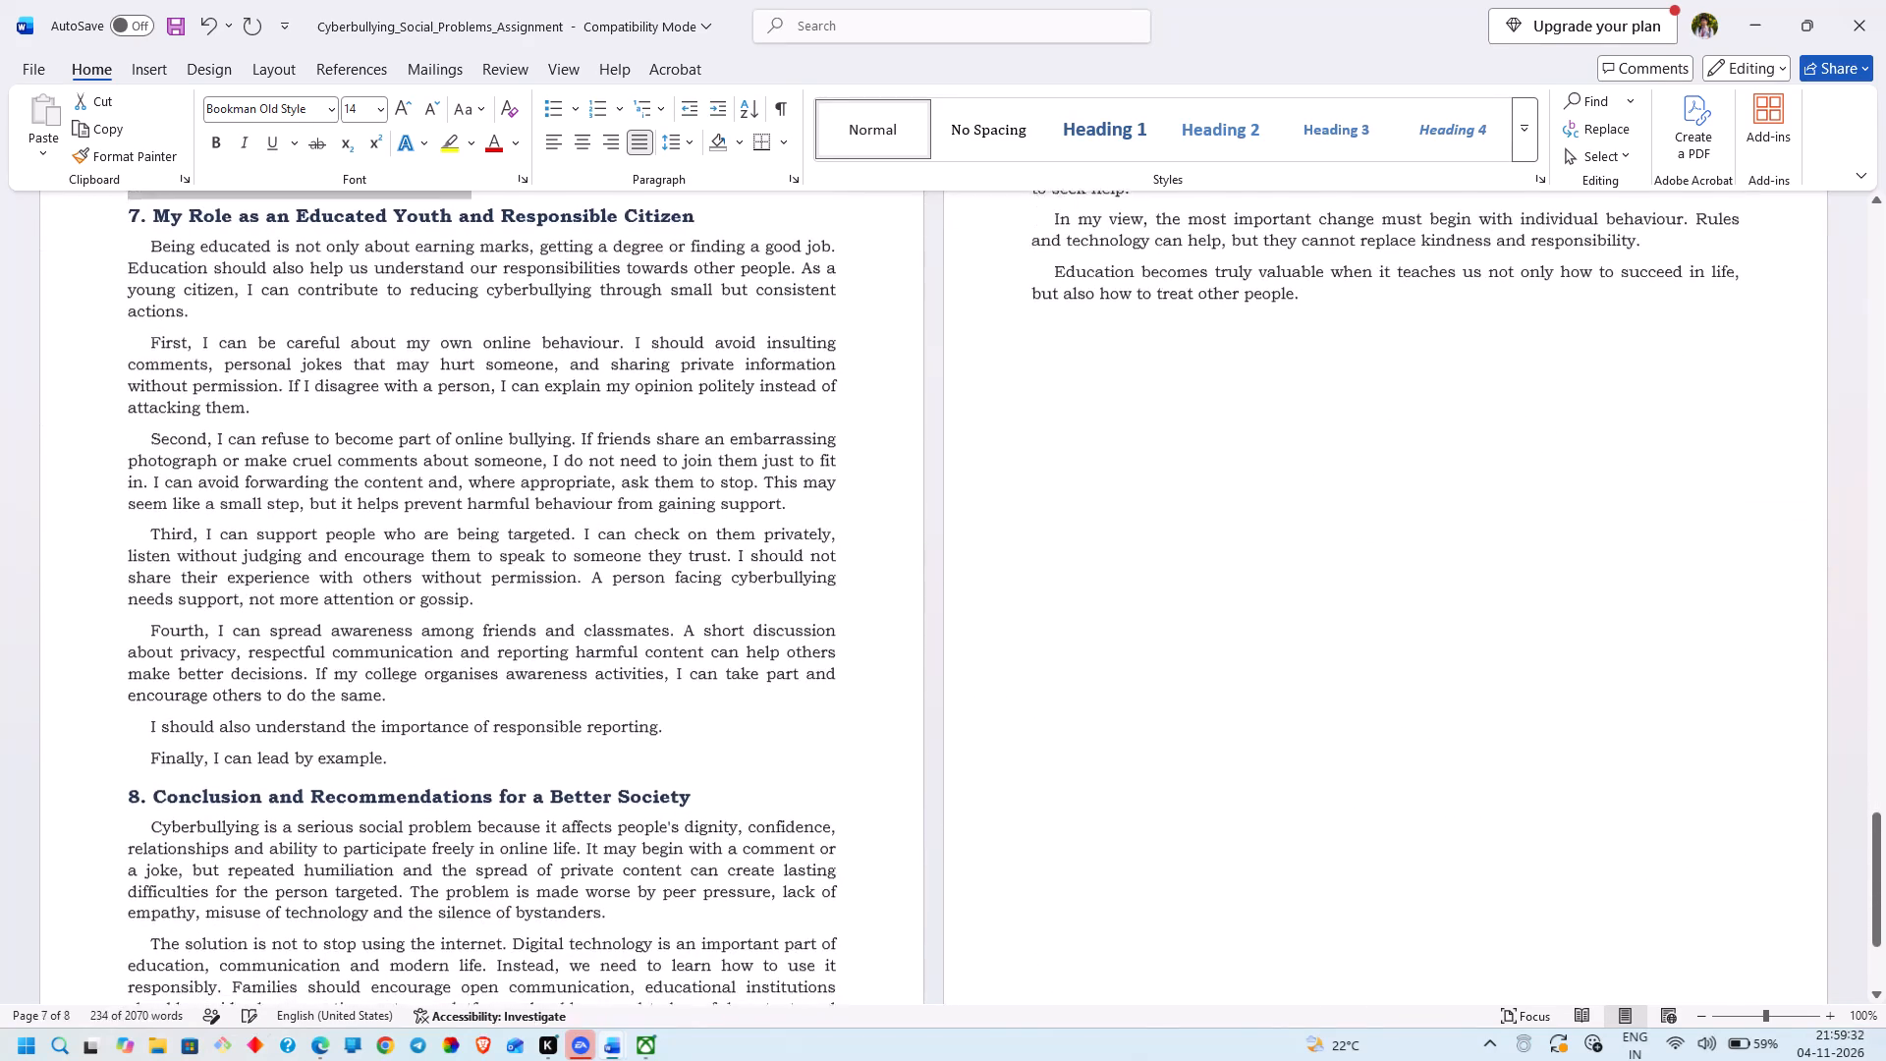
scroll(1525, 504, "up", 1)
double_click(731, 279)
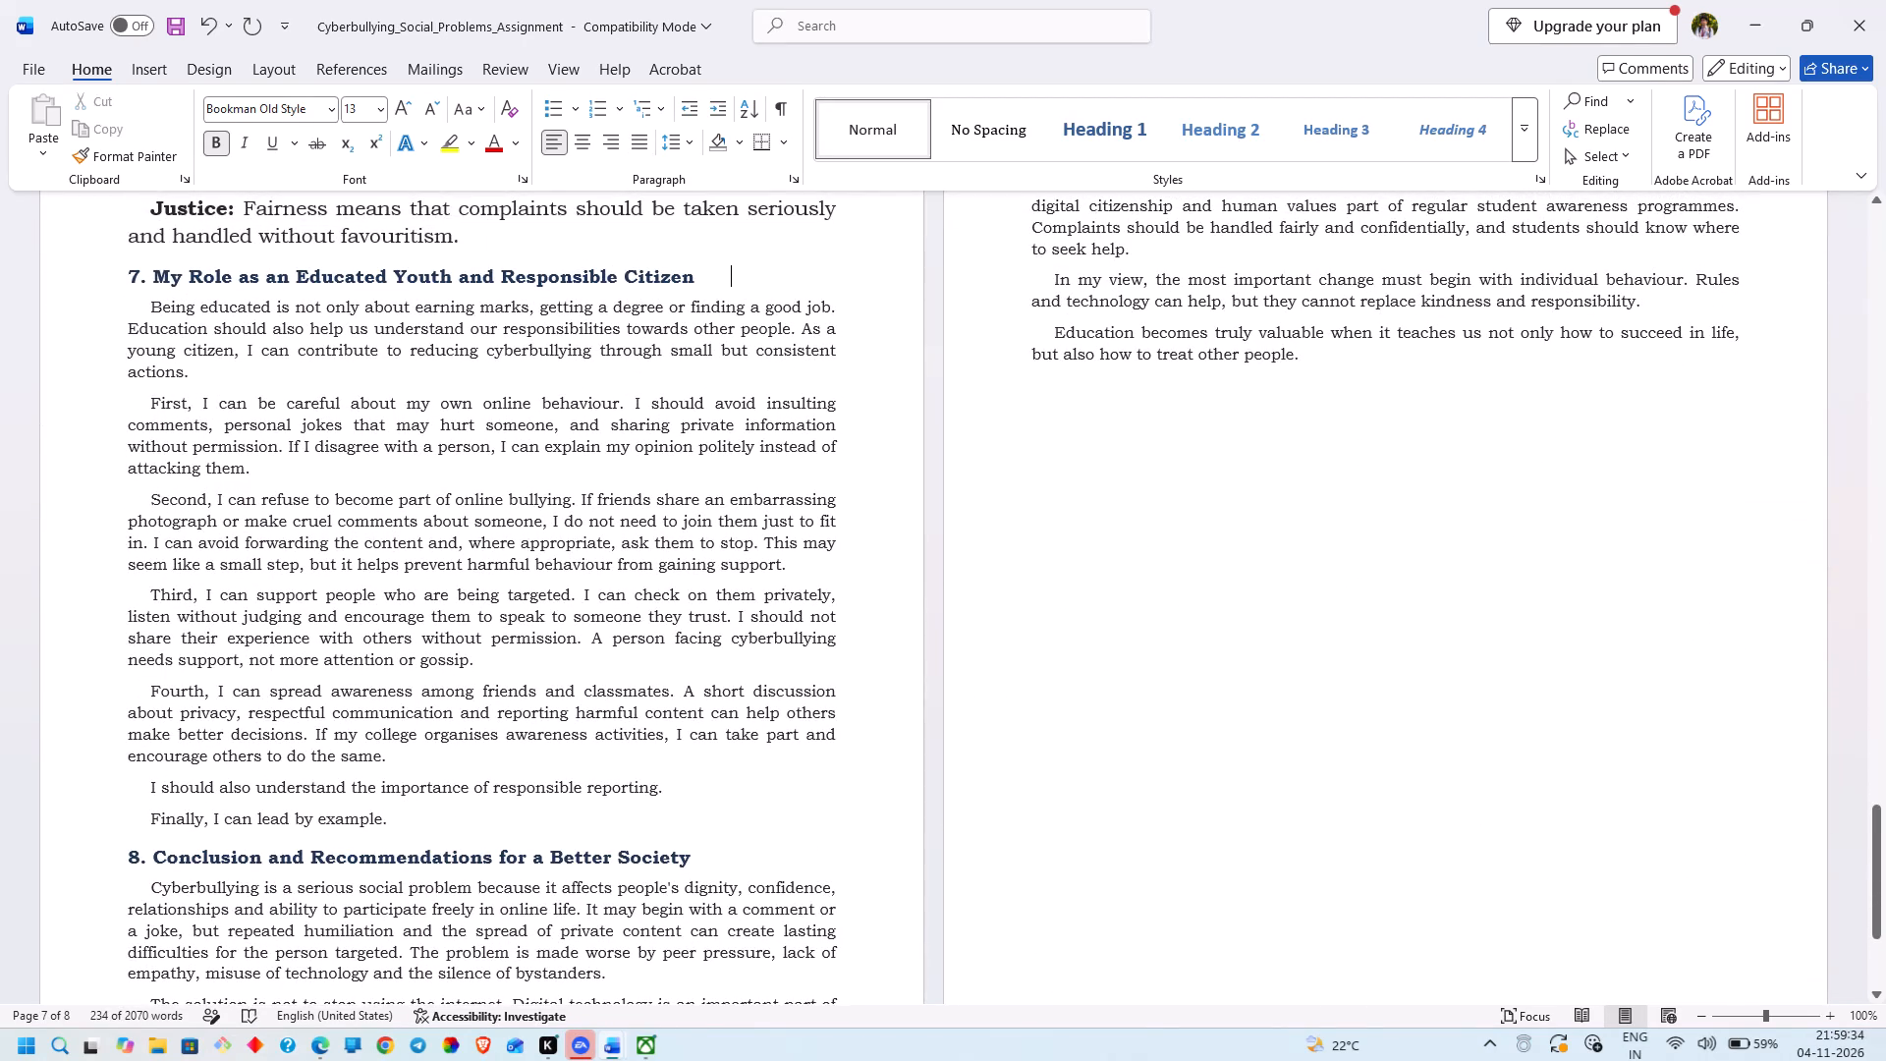
left_click(693, 277)
left_click_drag(693, 277, 133, 285)
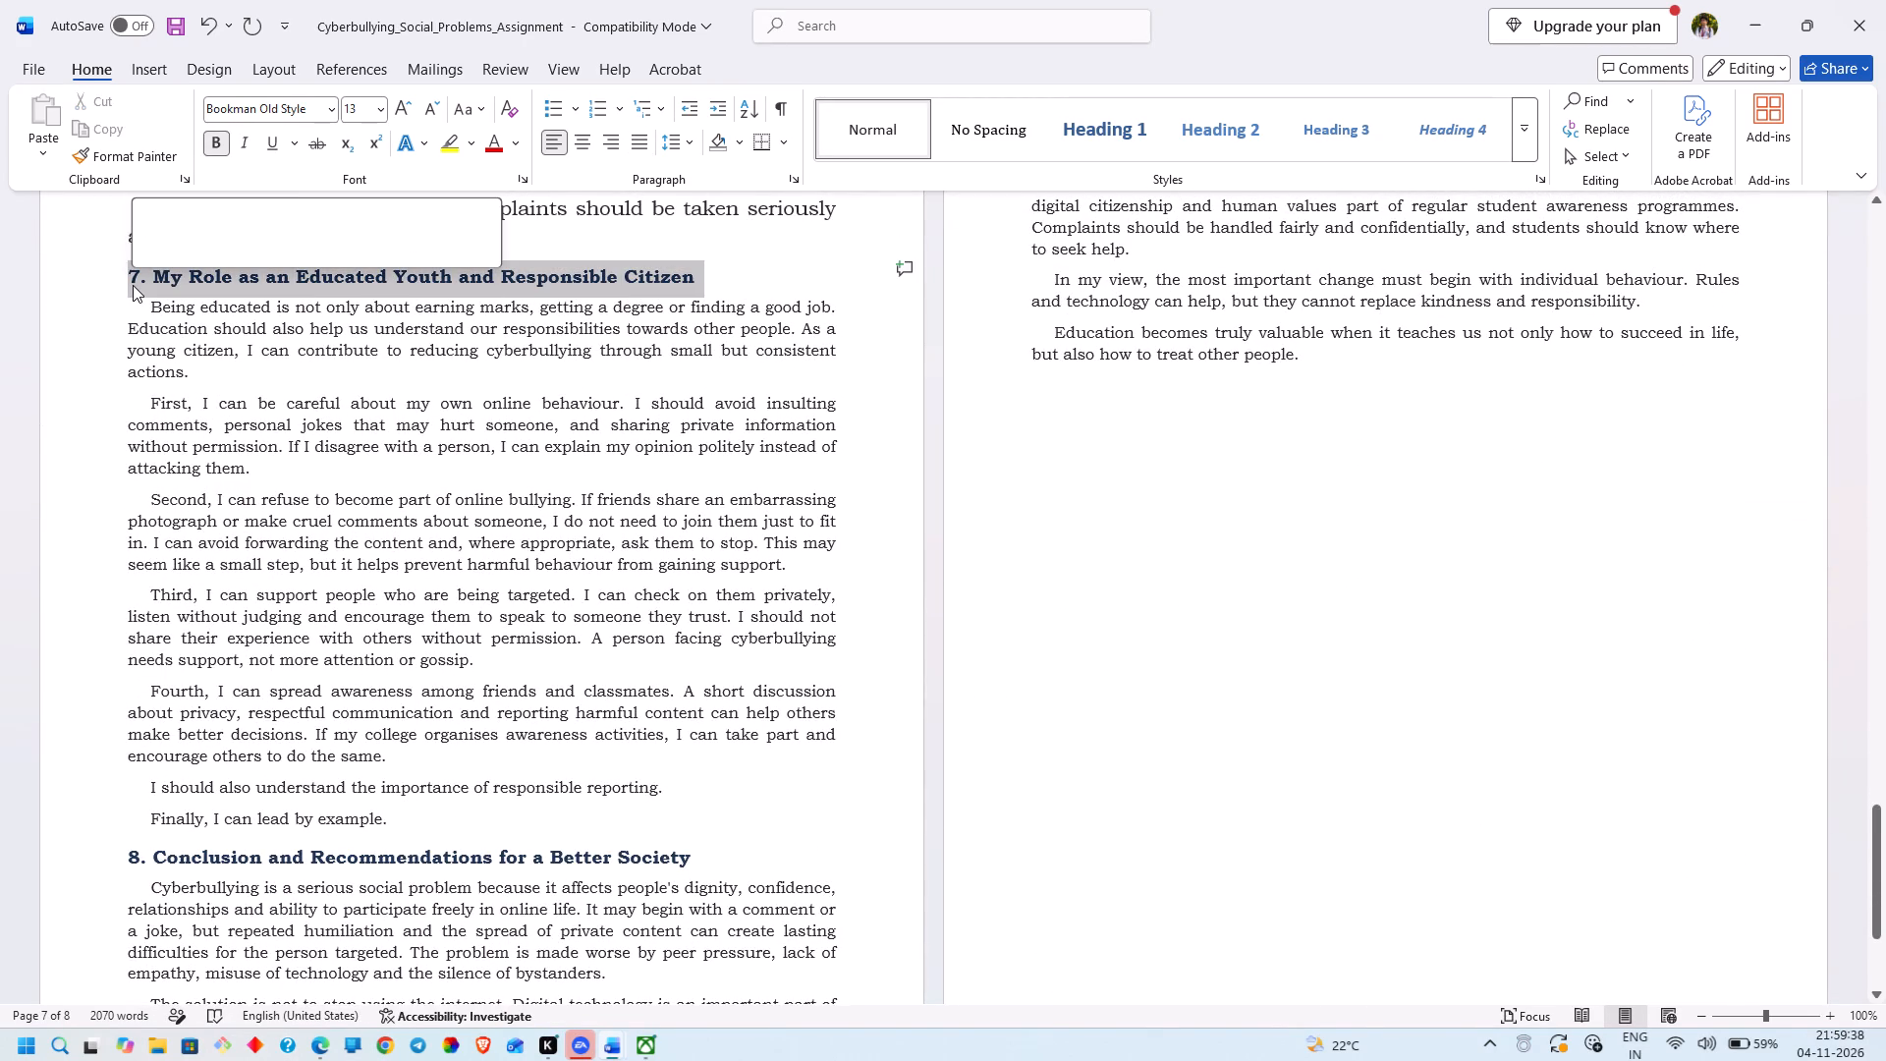
left_click(303, 226)
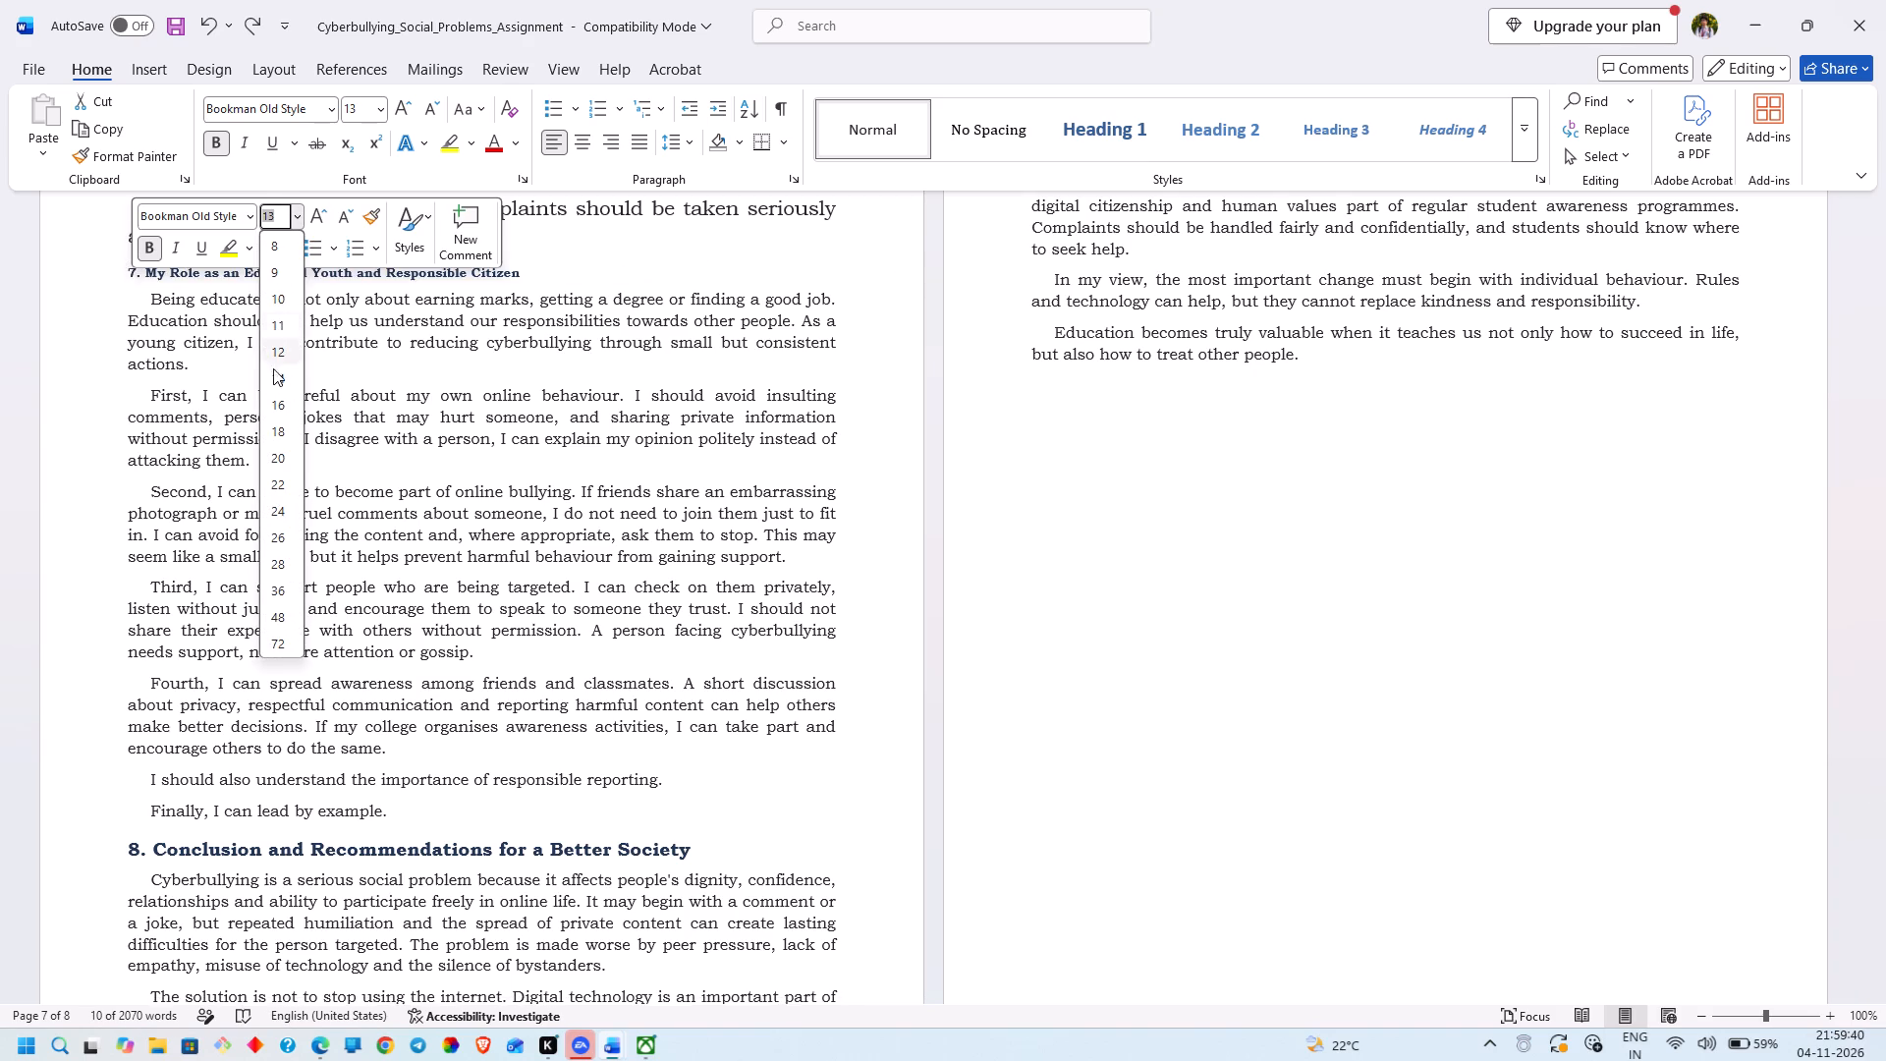
left_click(279, 417)
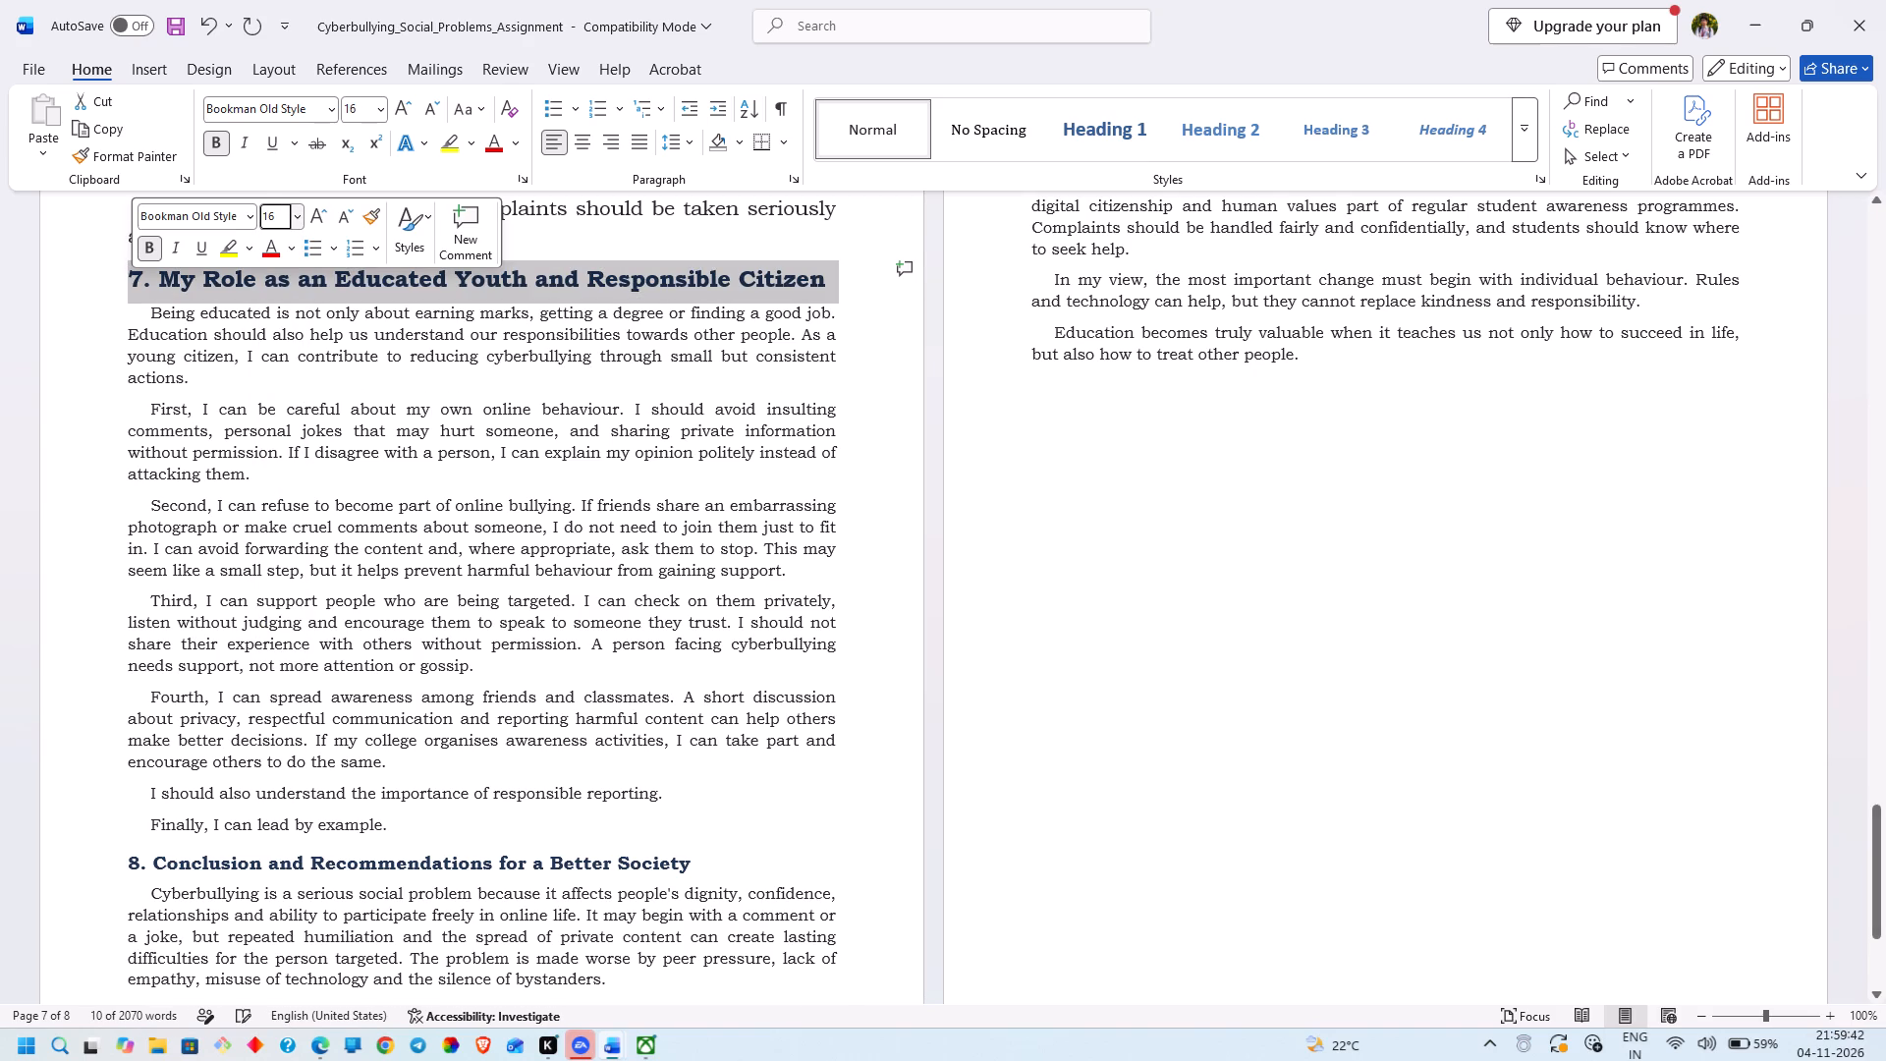
Set the font size of all body paragraphs in section 7, from "Being educated" through "Finally, I can lead by example", to 14.
double_click(146, 315)
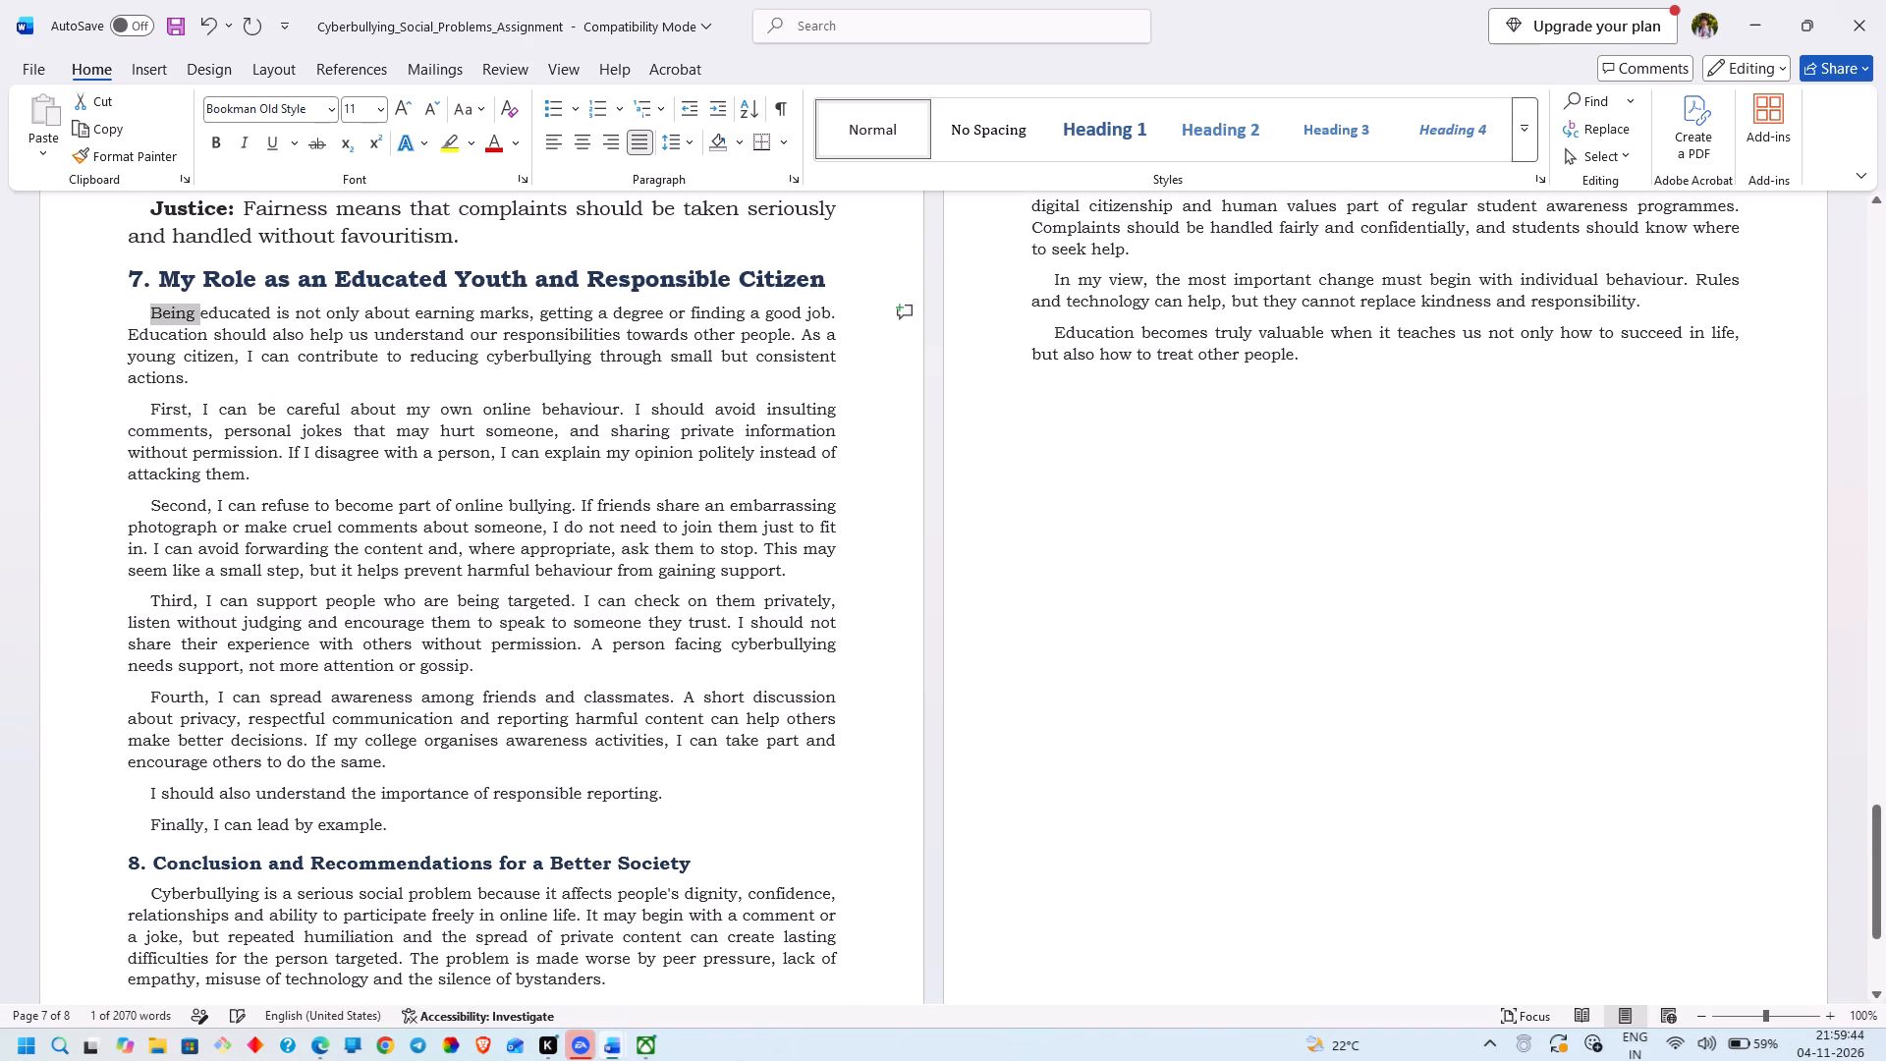
left_click(144, 309)
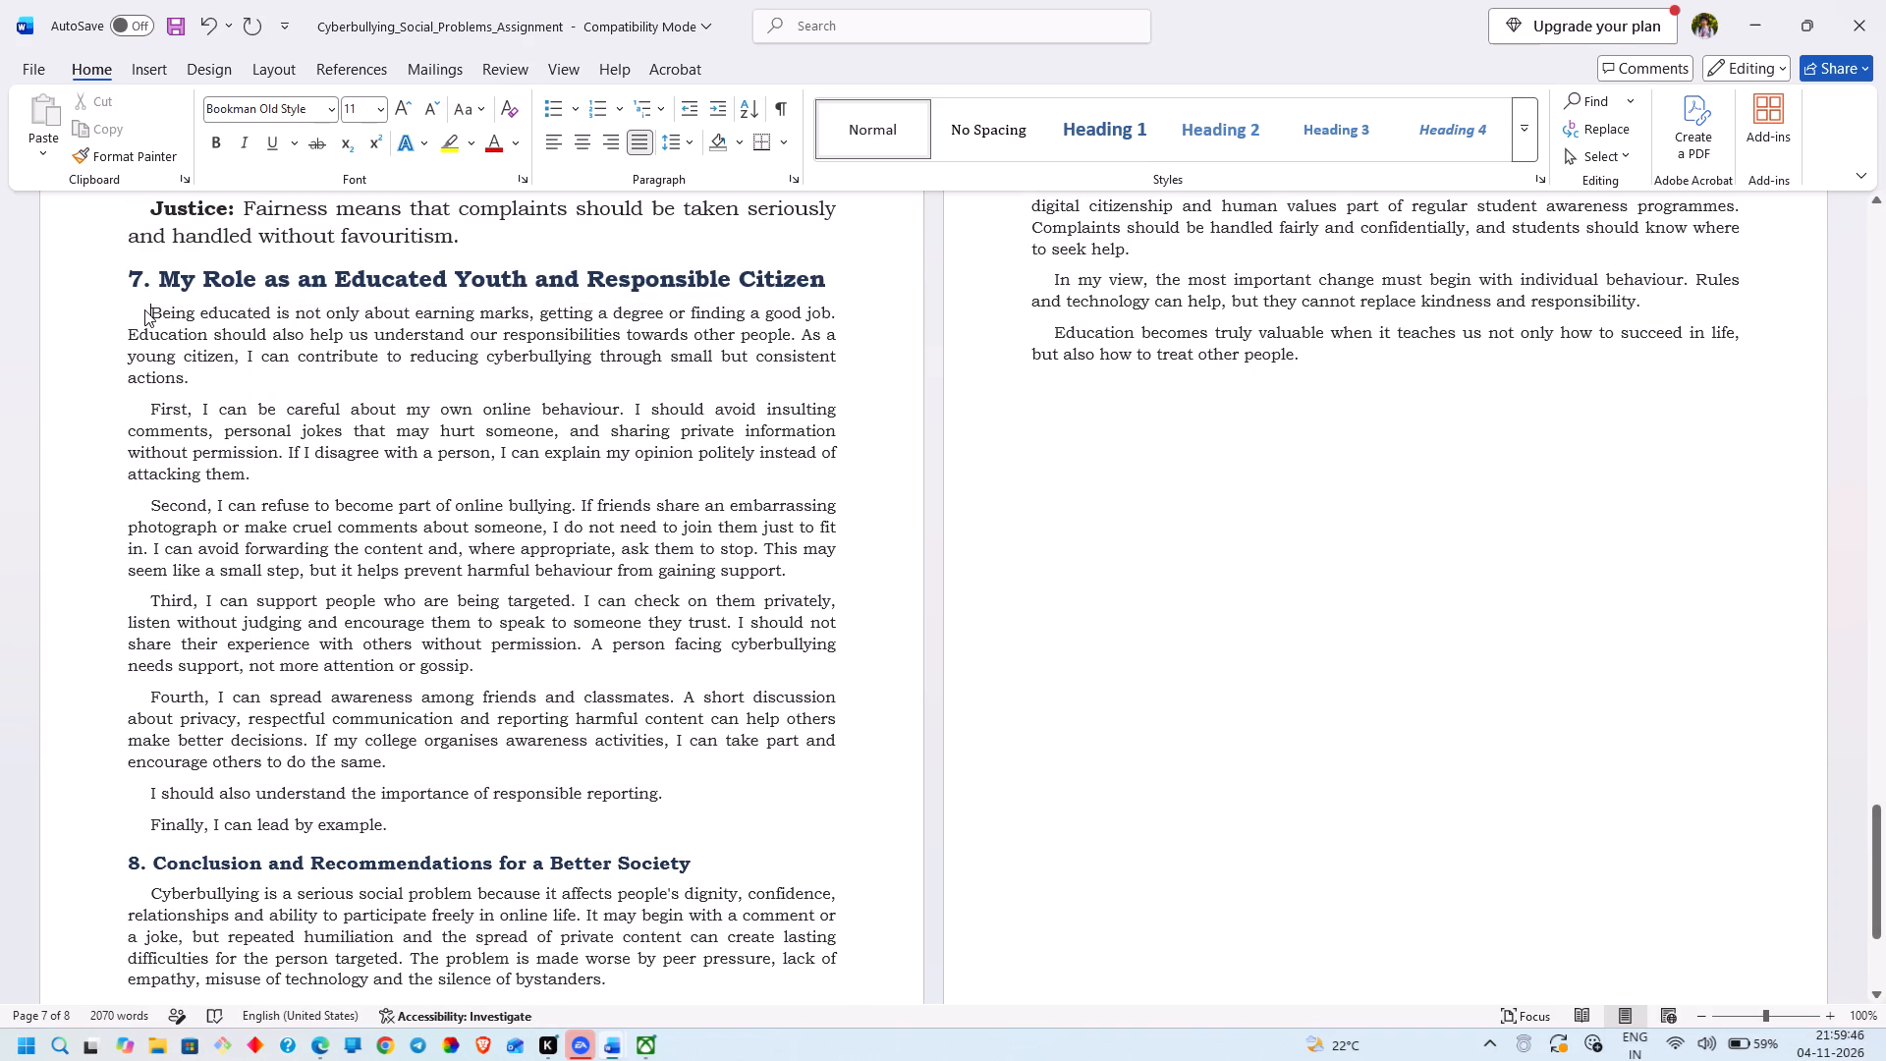
left_click(144, 309)
left_click_drag(144, 309, 405, 788)
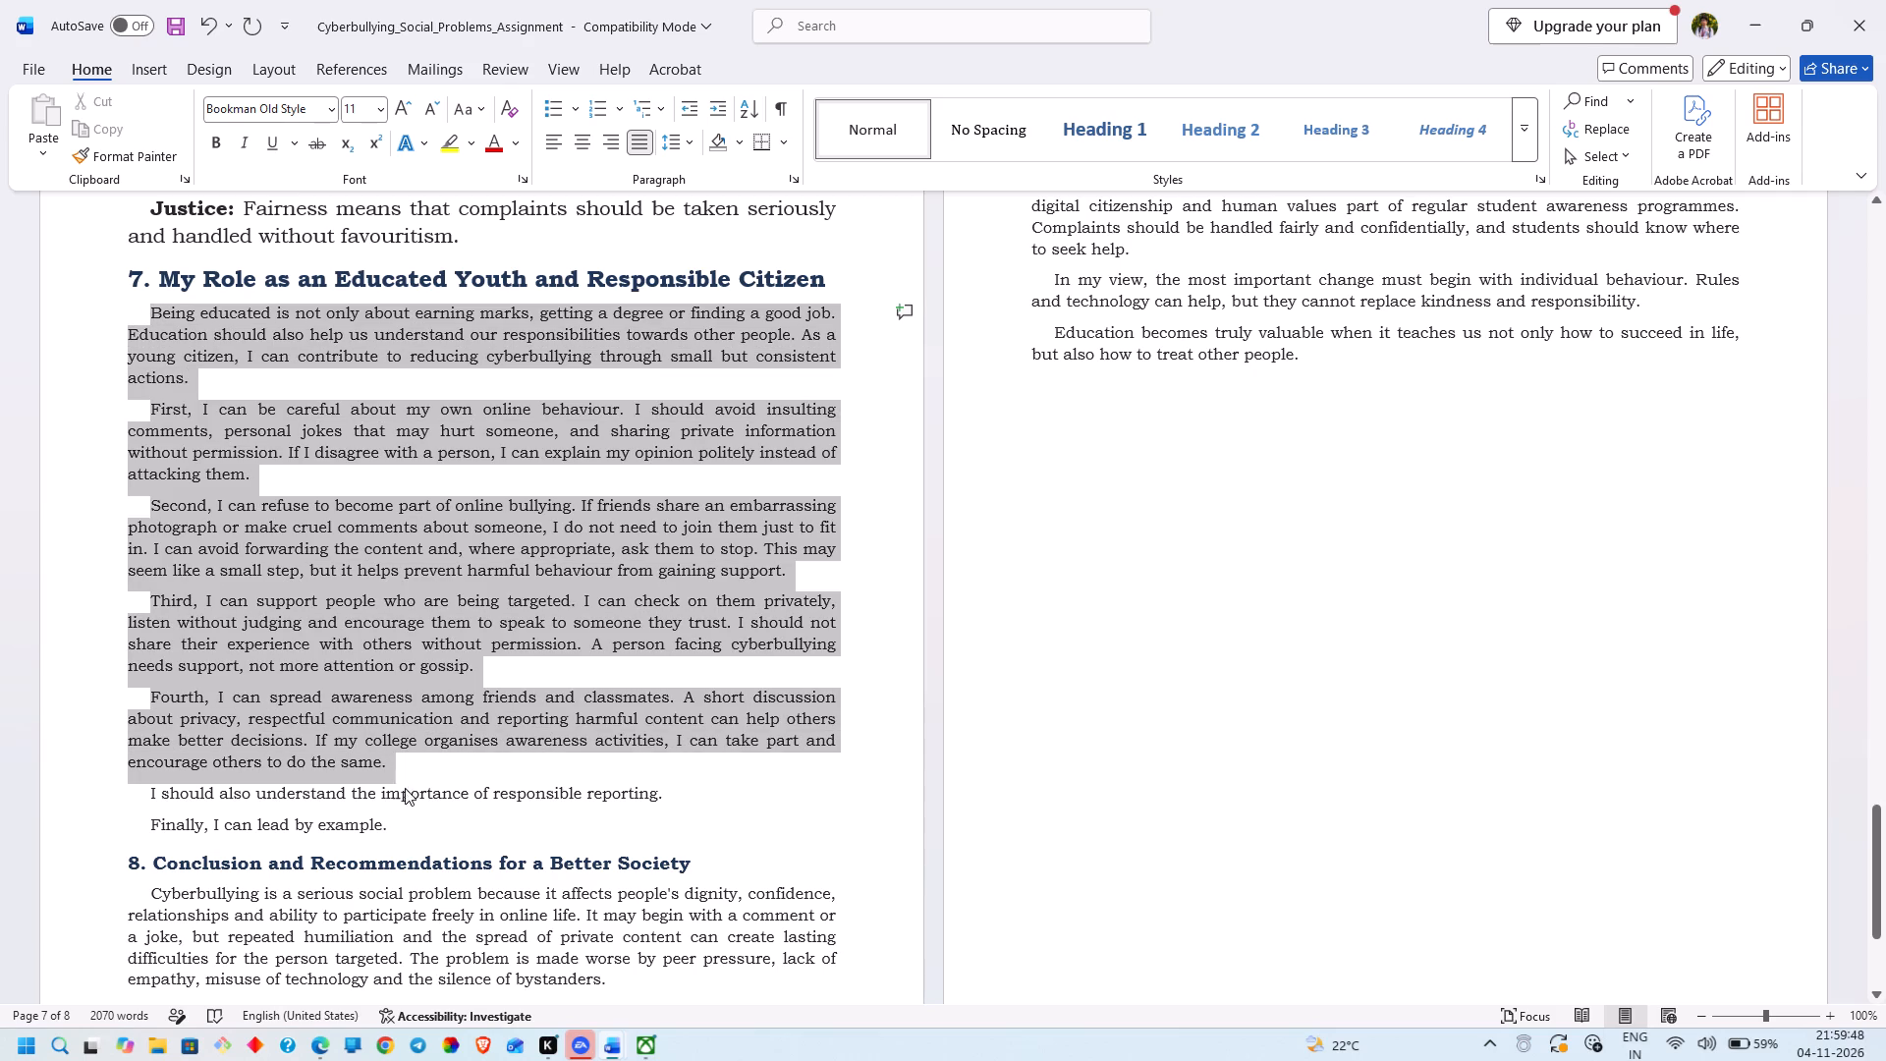
left_click_drag(405, 788, 416, 824)
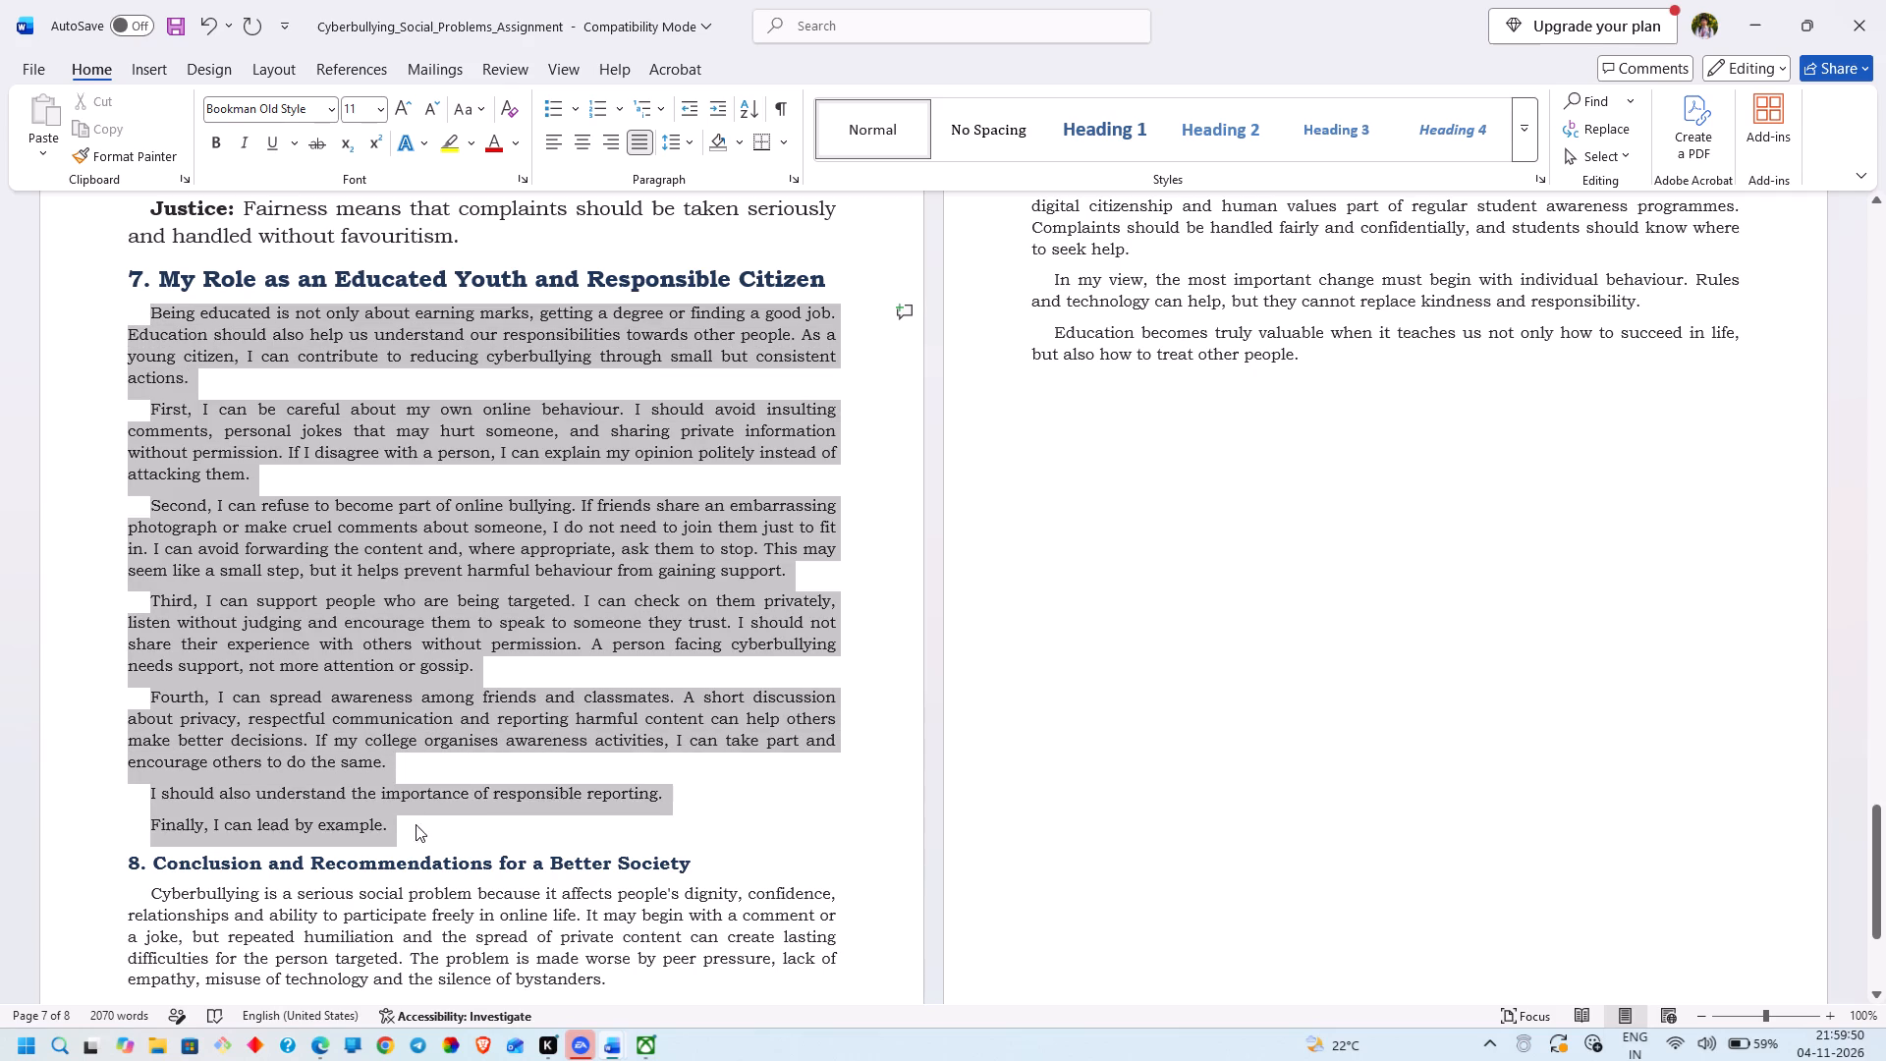
left_click_drag(416, 824, 425, 827)
left_click(587, 768)
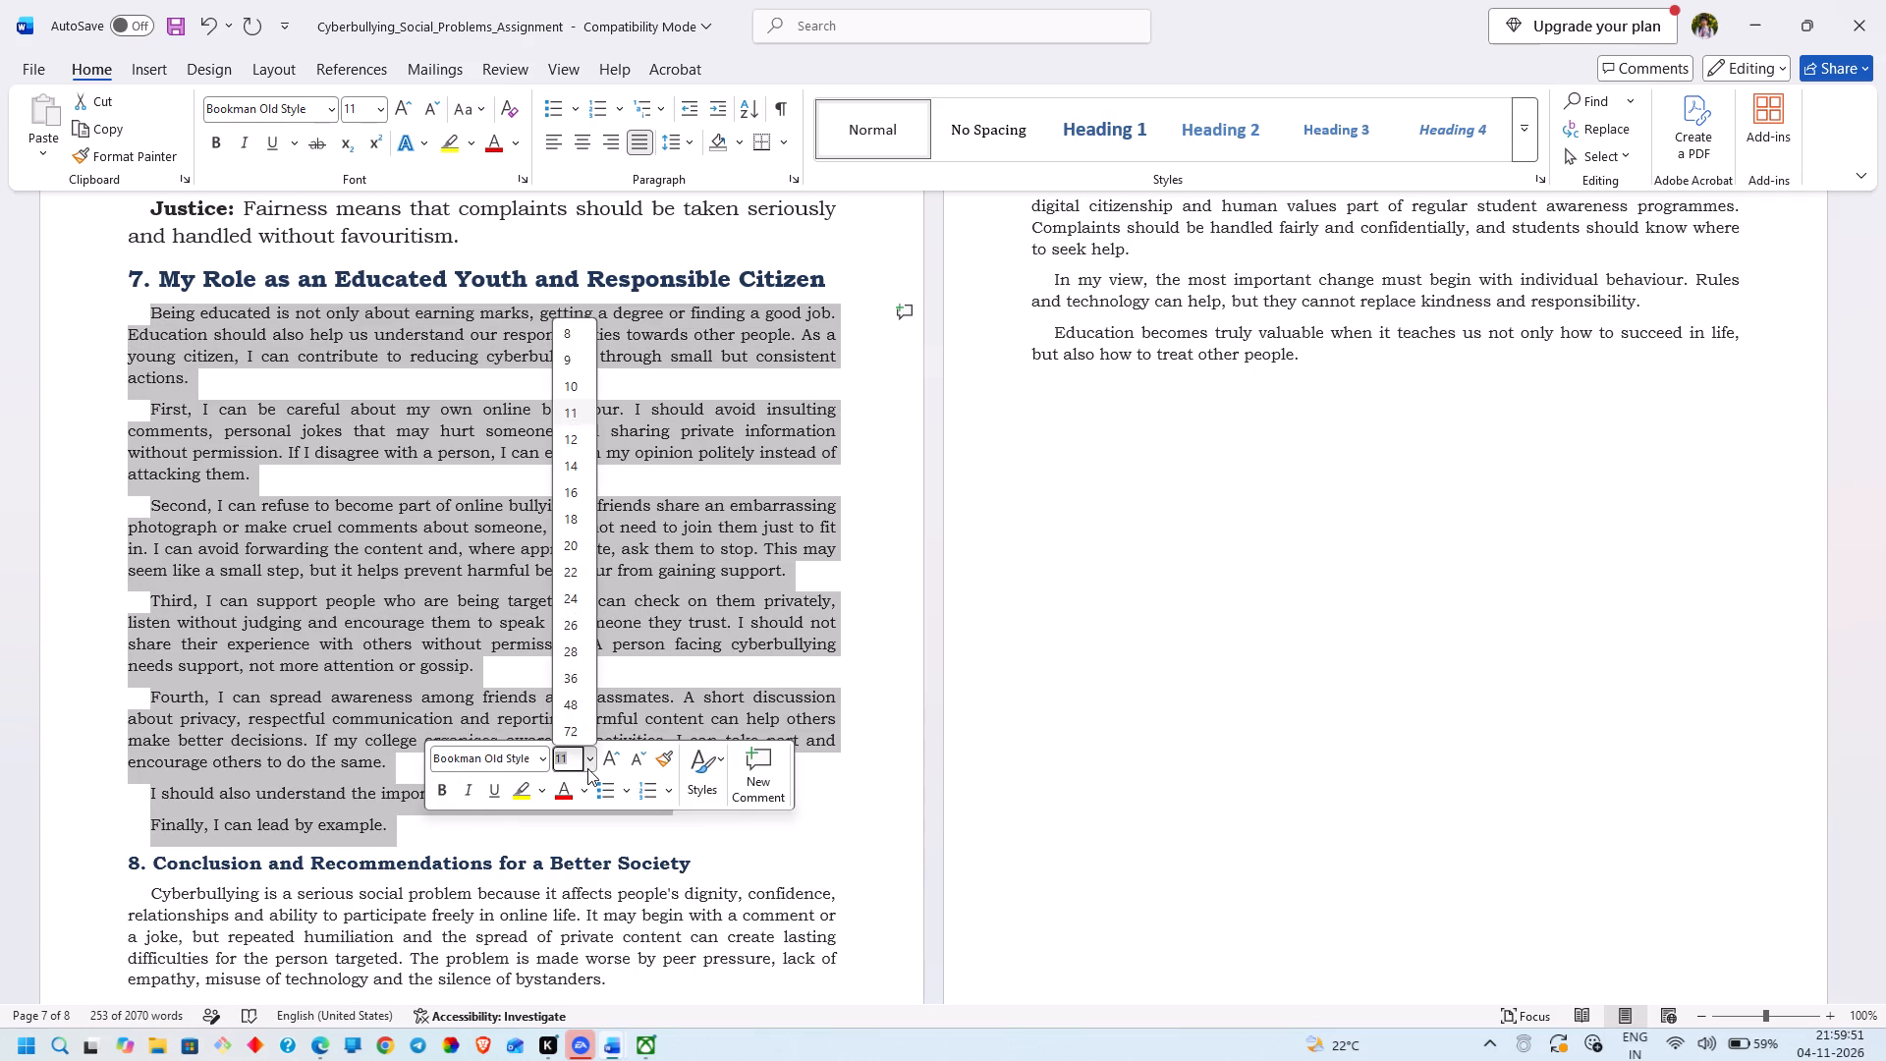
left_click(574, 470)
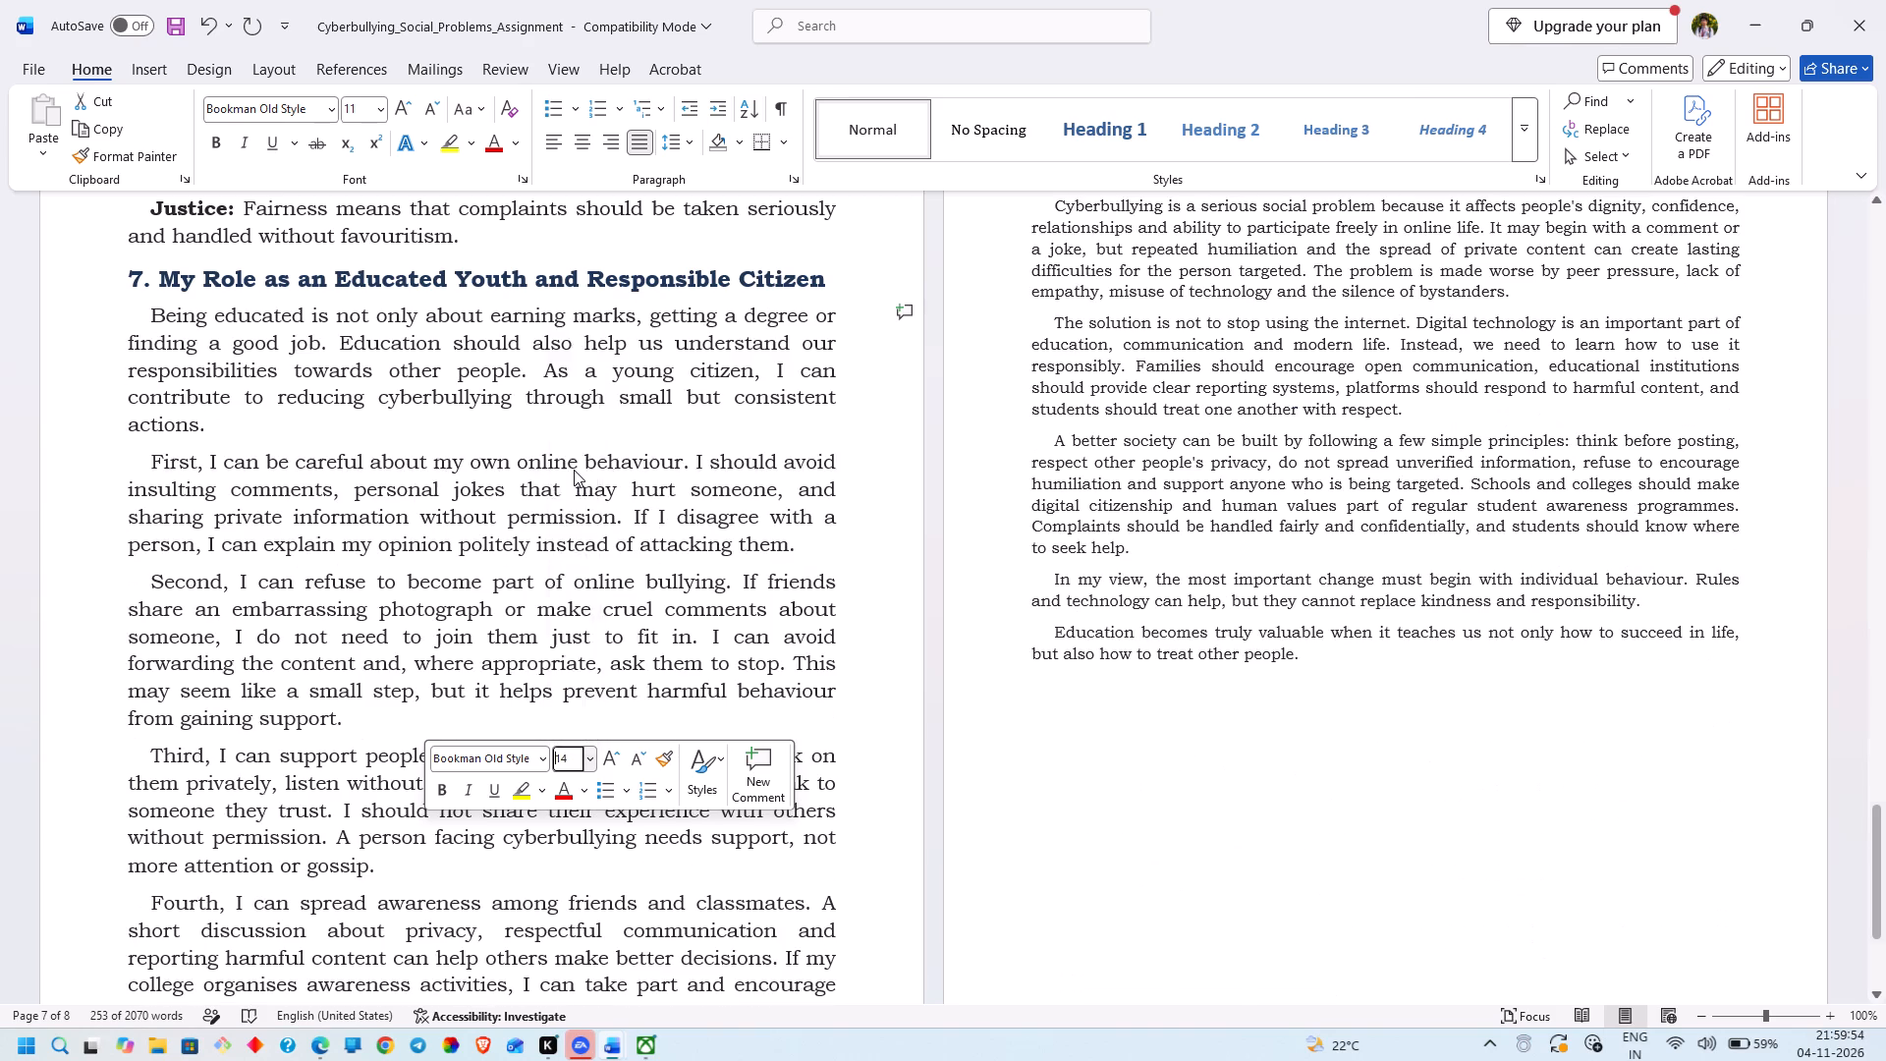
left_click(881, 623)
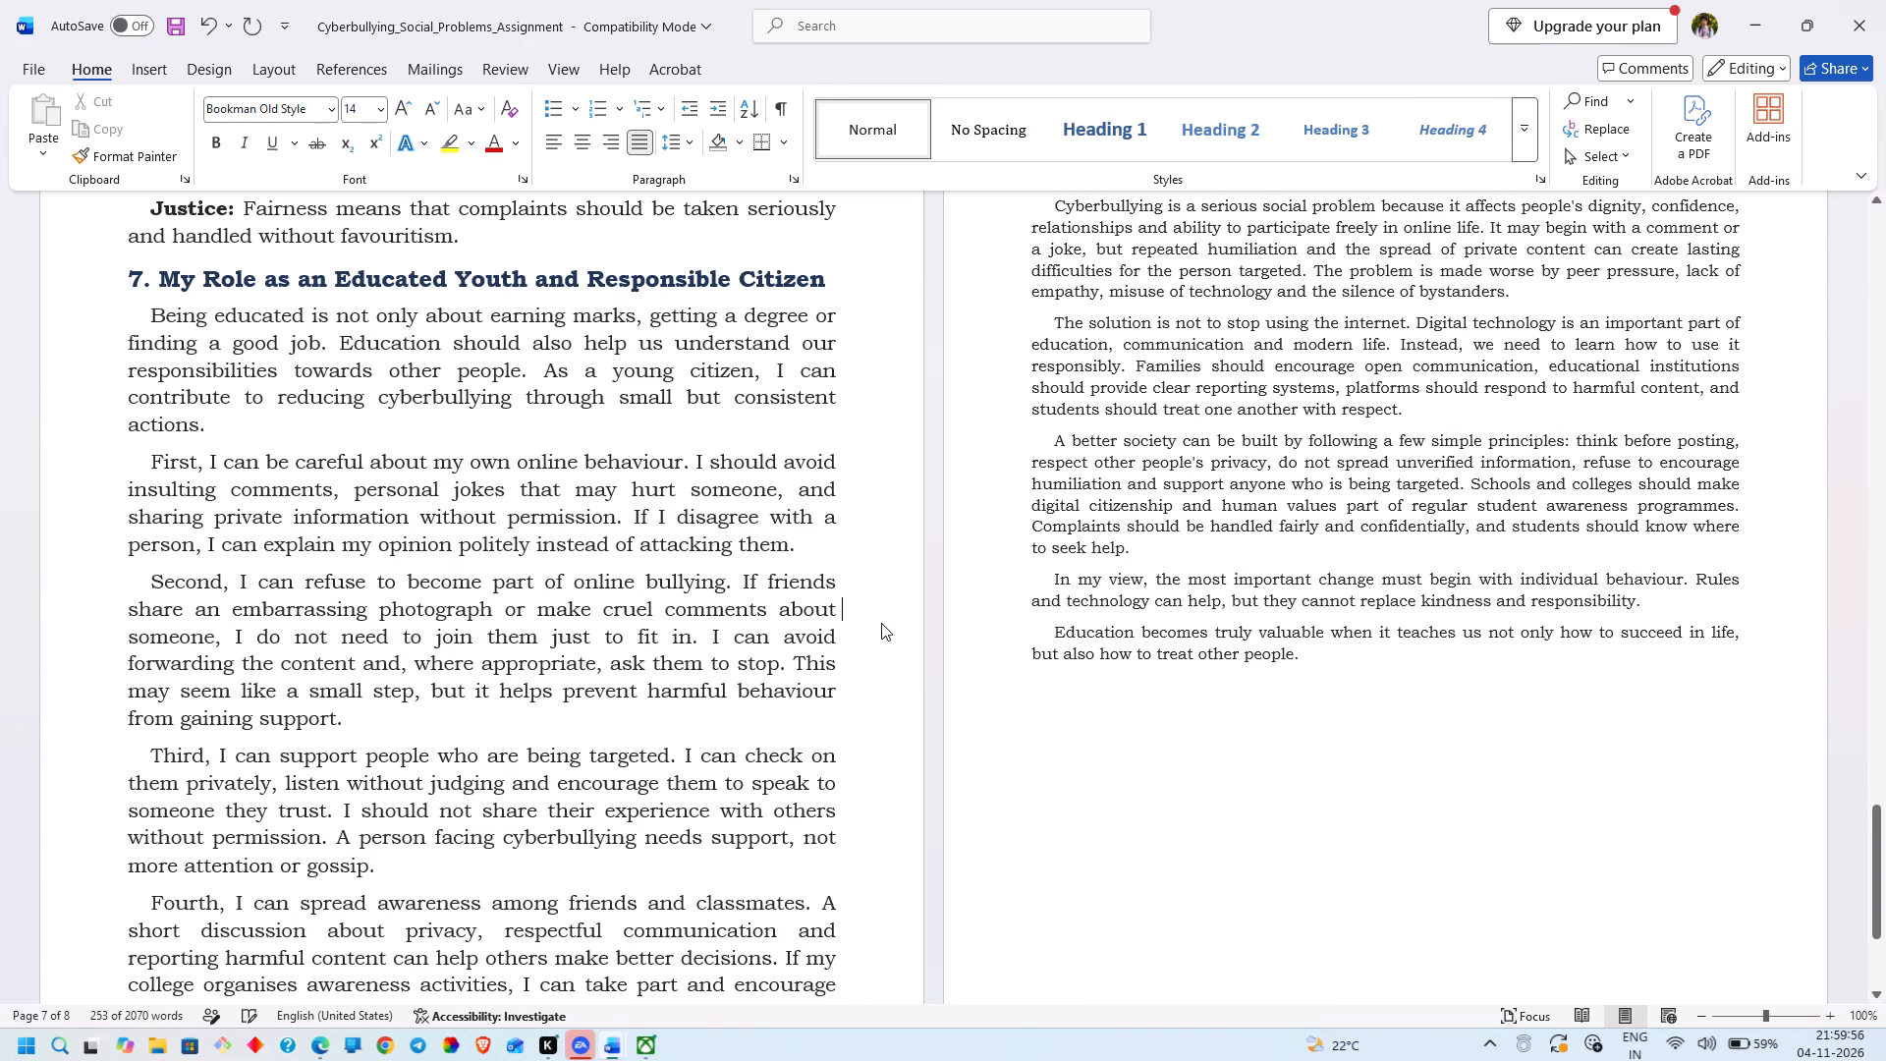
Set the font size of the "8. Conclusion and Recommendations for a Better Society" heading to 16.
scroll(881, 623, "down", 3)
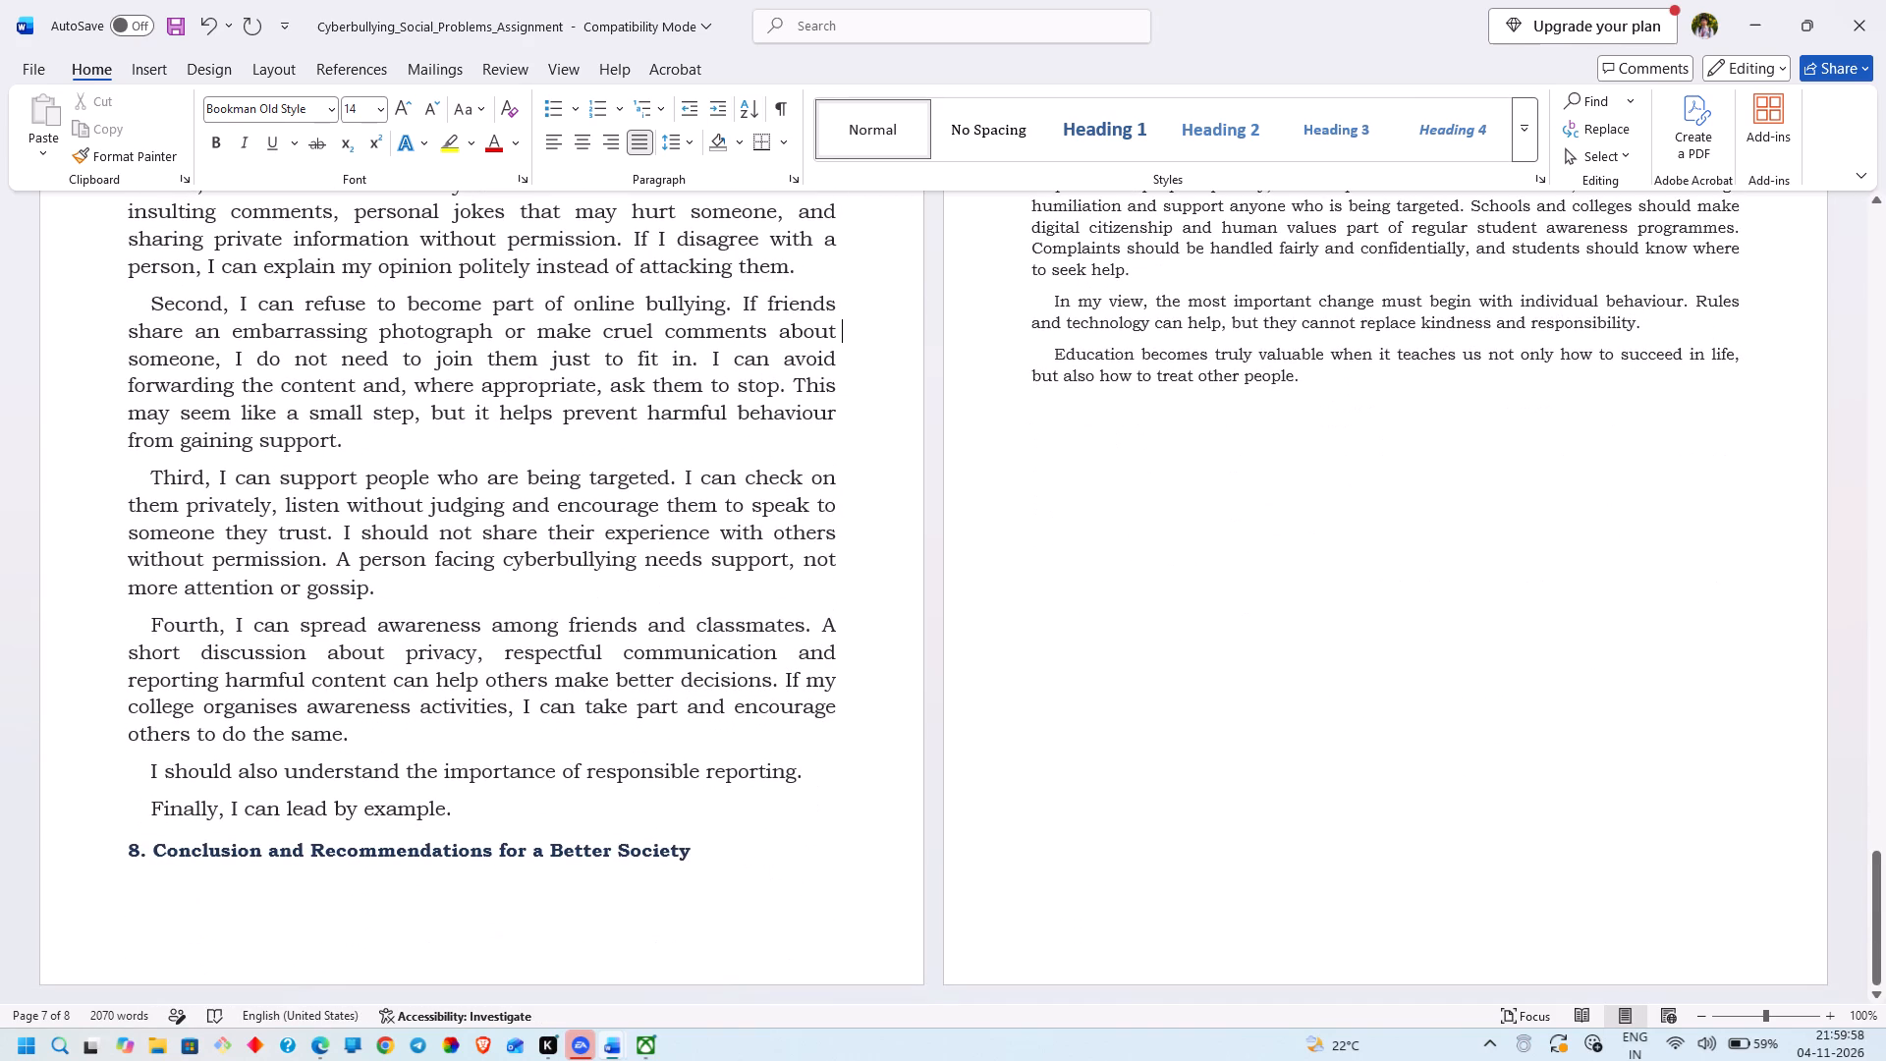
left_click(703, 865)
left_click_drag(703, 865, 148, 853)
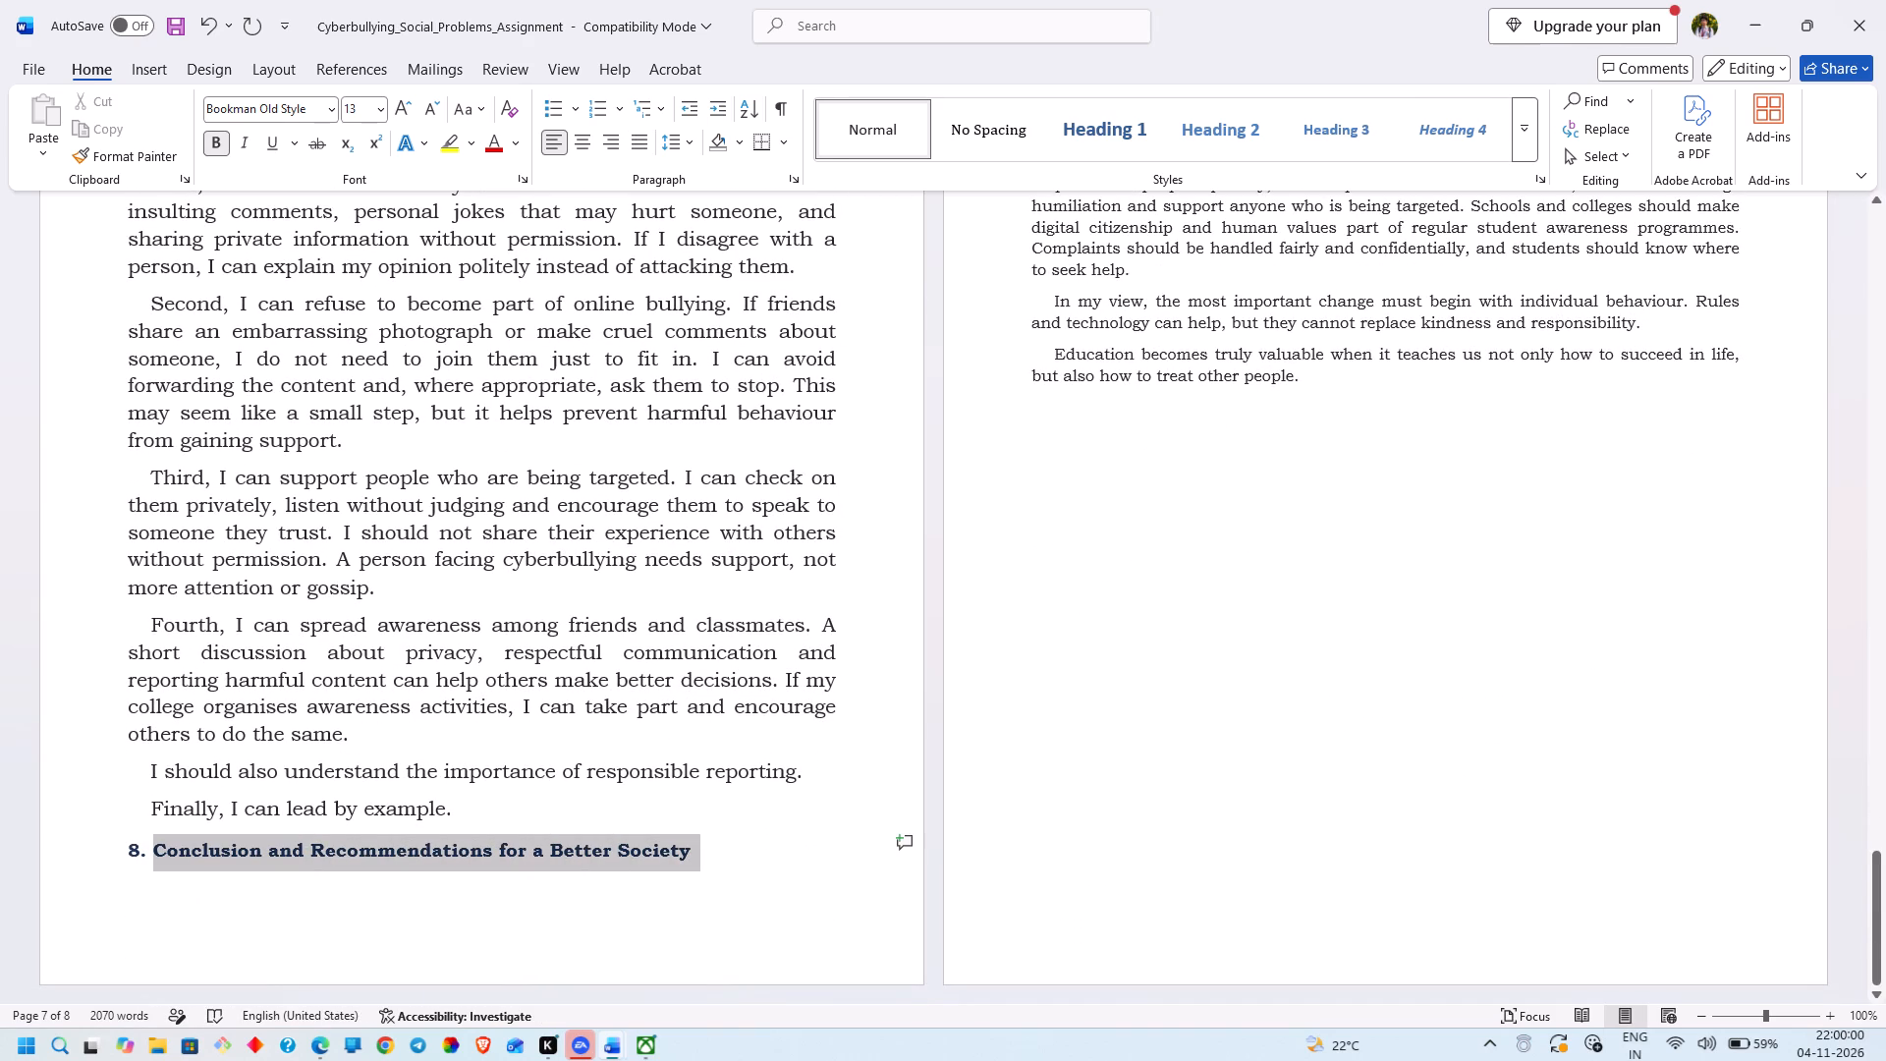
left_click_drag(148, 853, 130, 851)
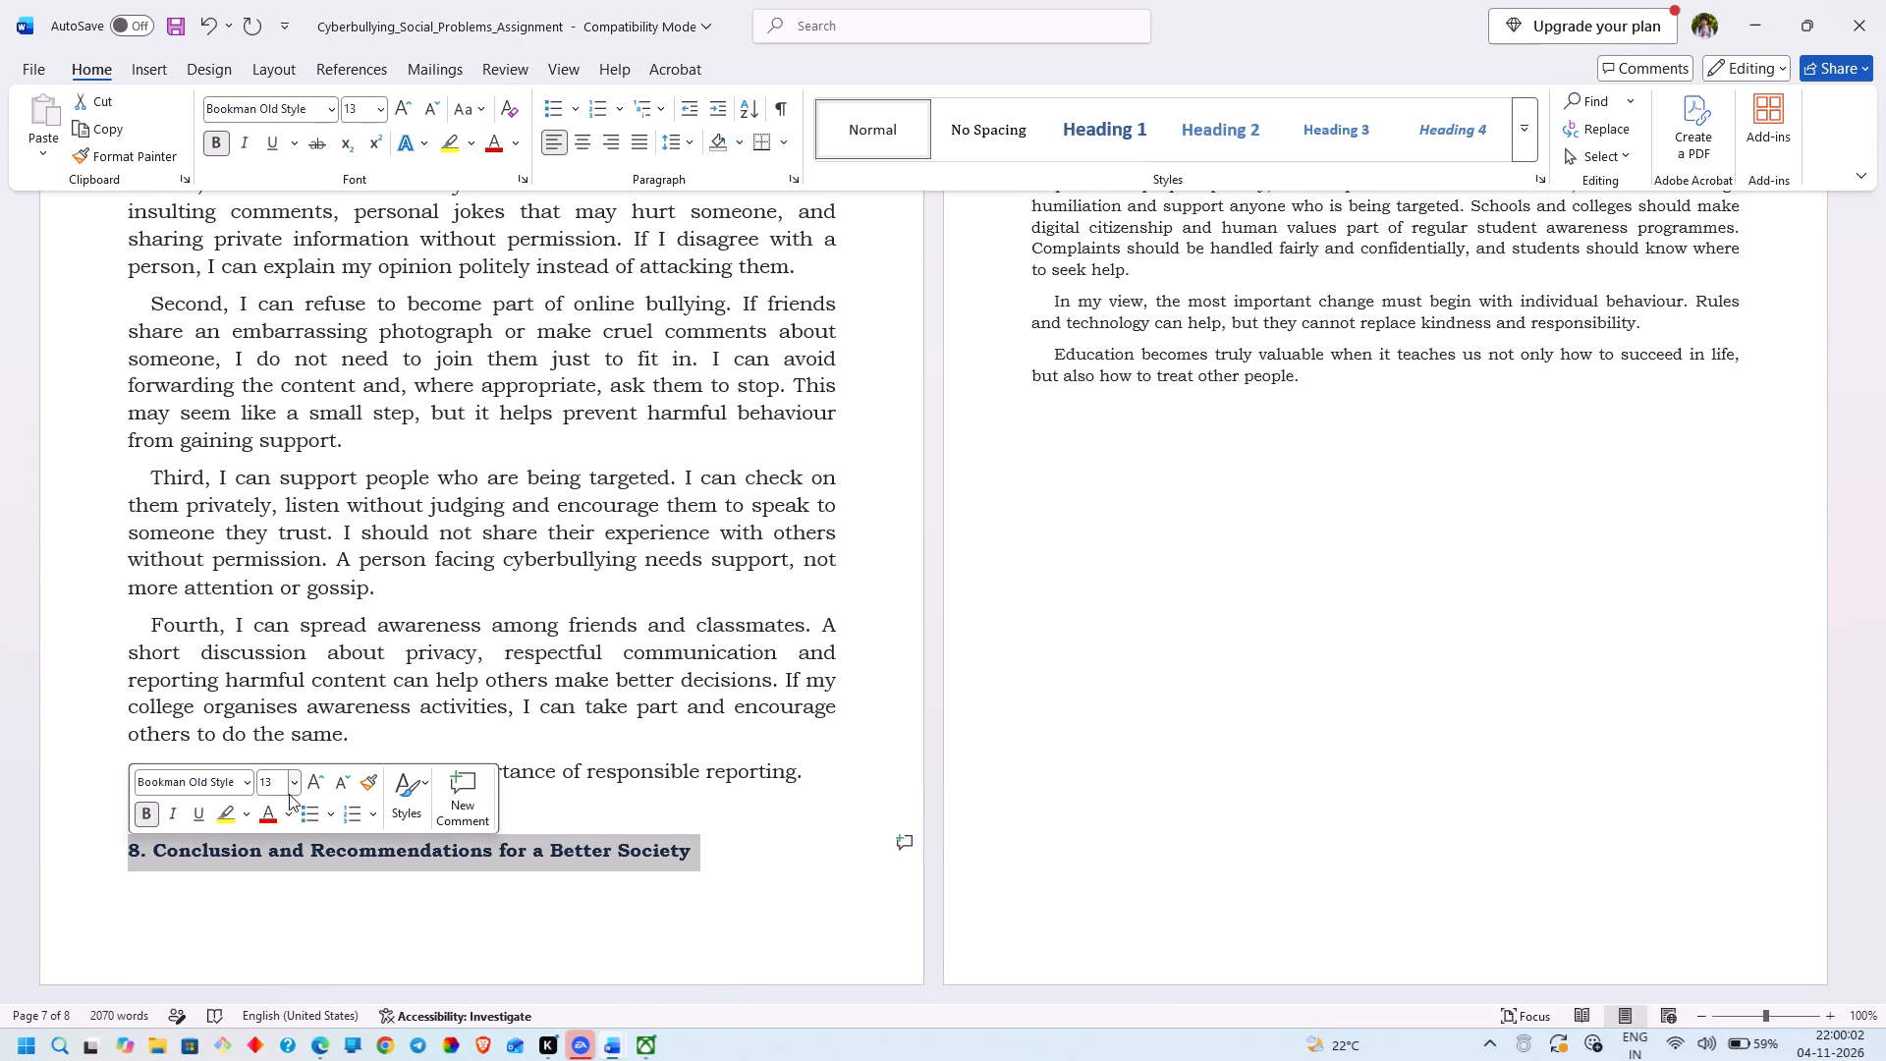
left_click(299, 789)
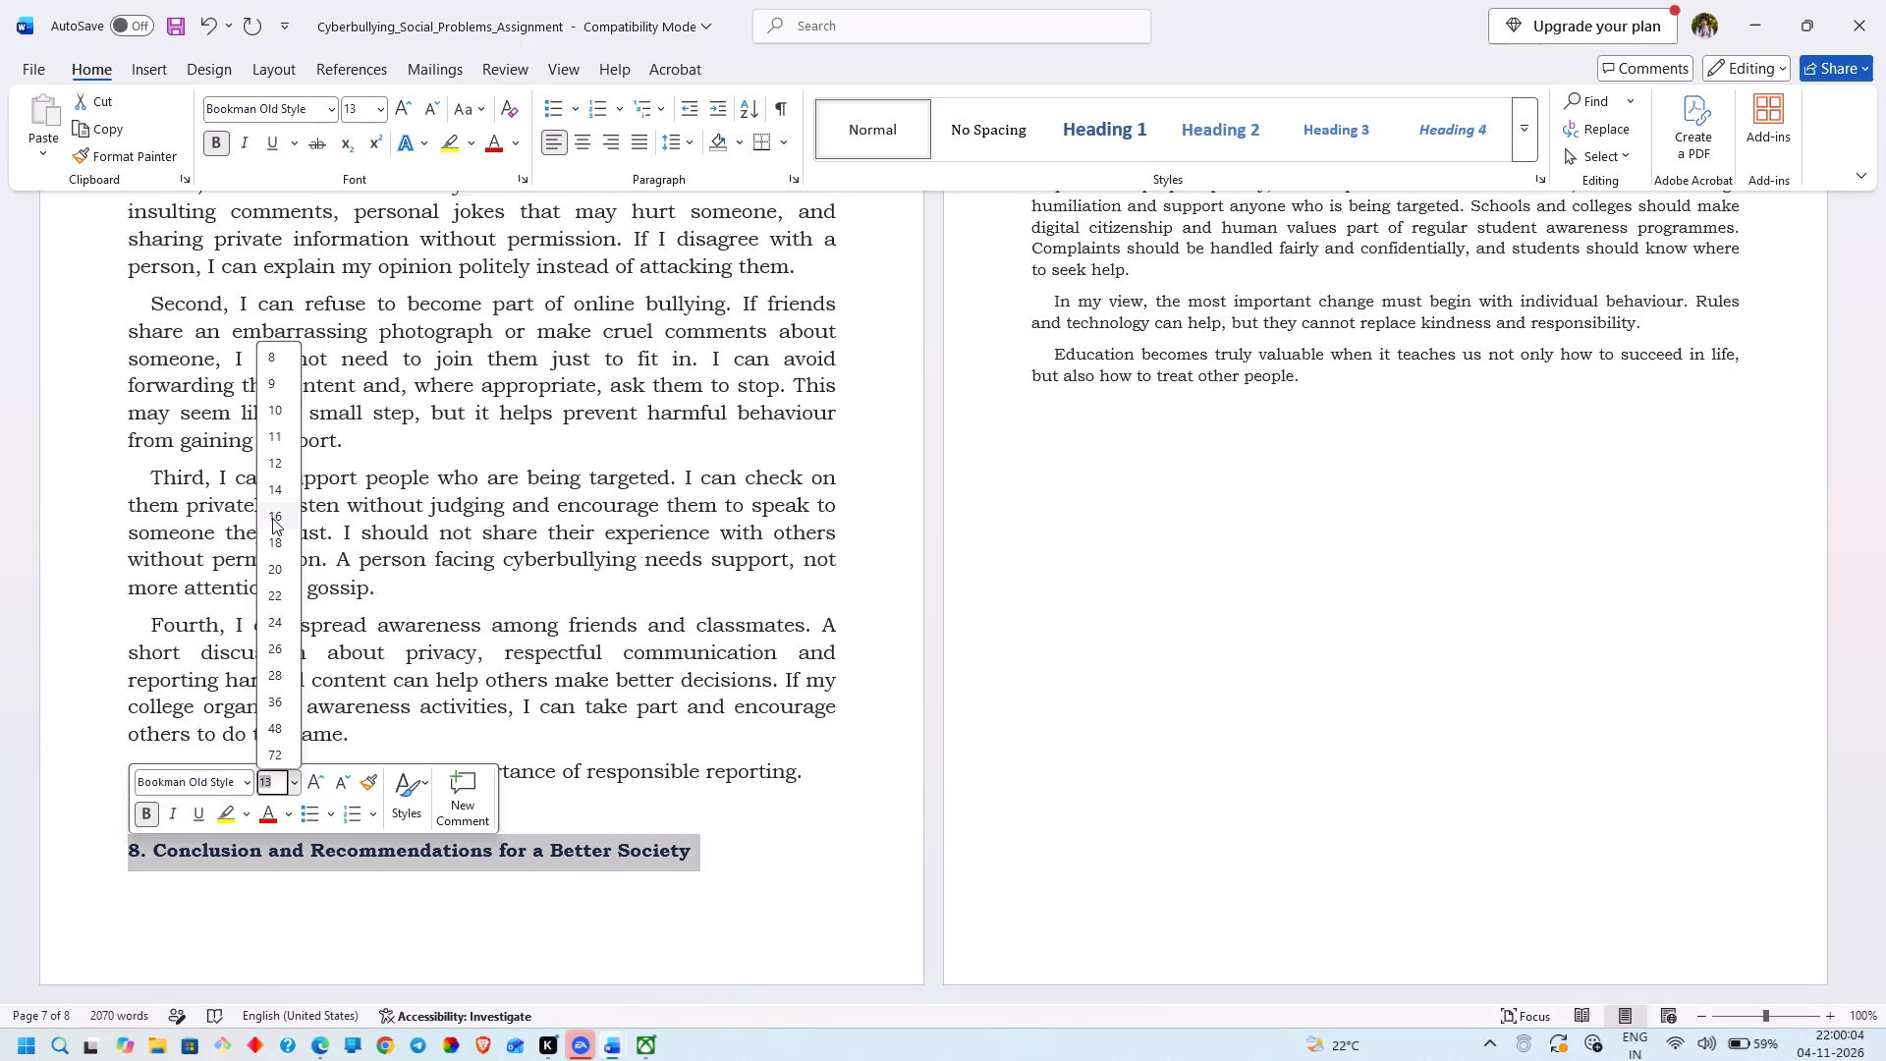
left_click(272, 518)
left_click(1037, 650)
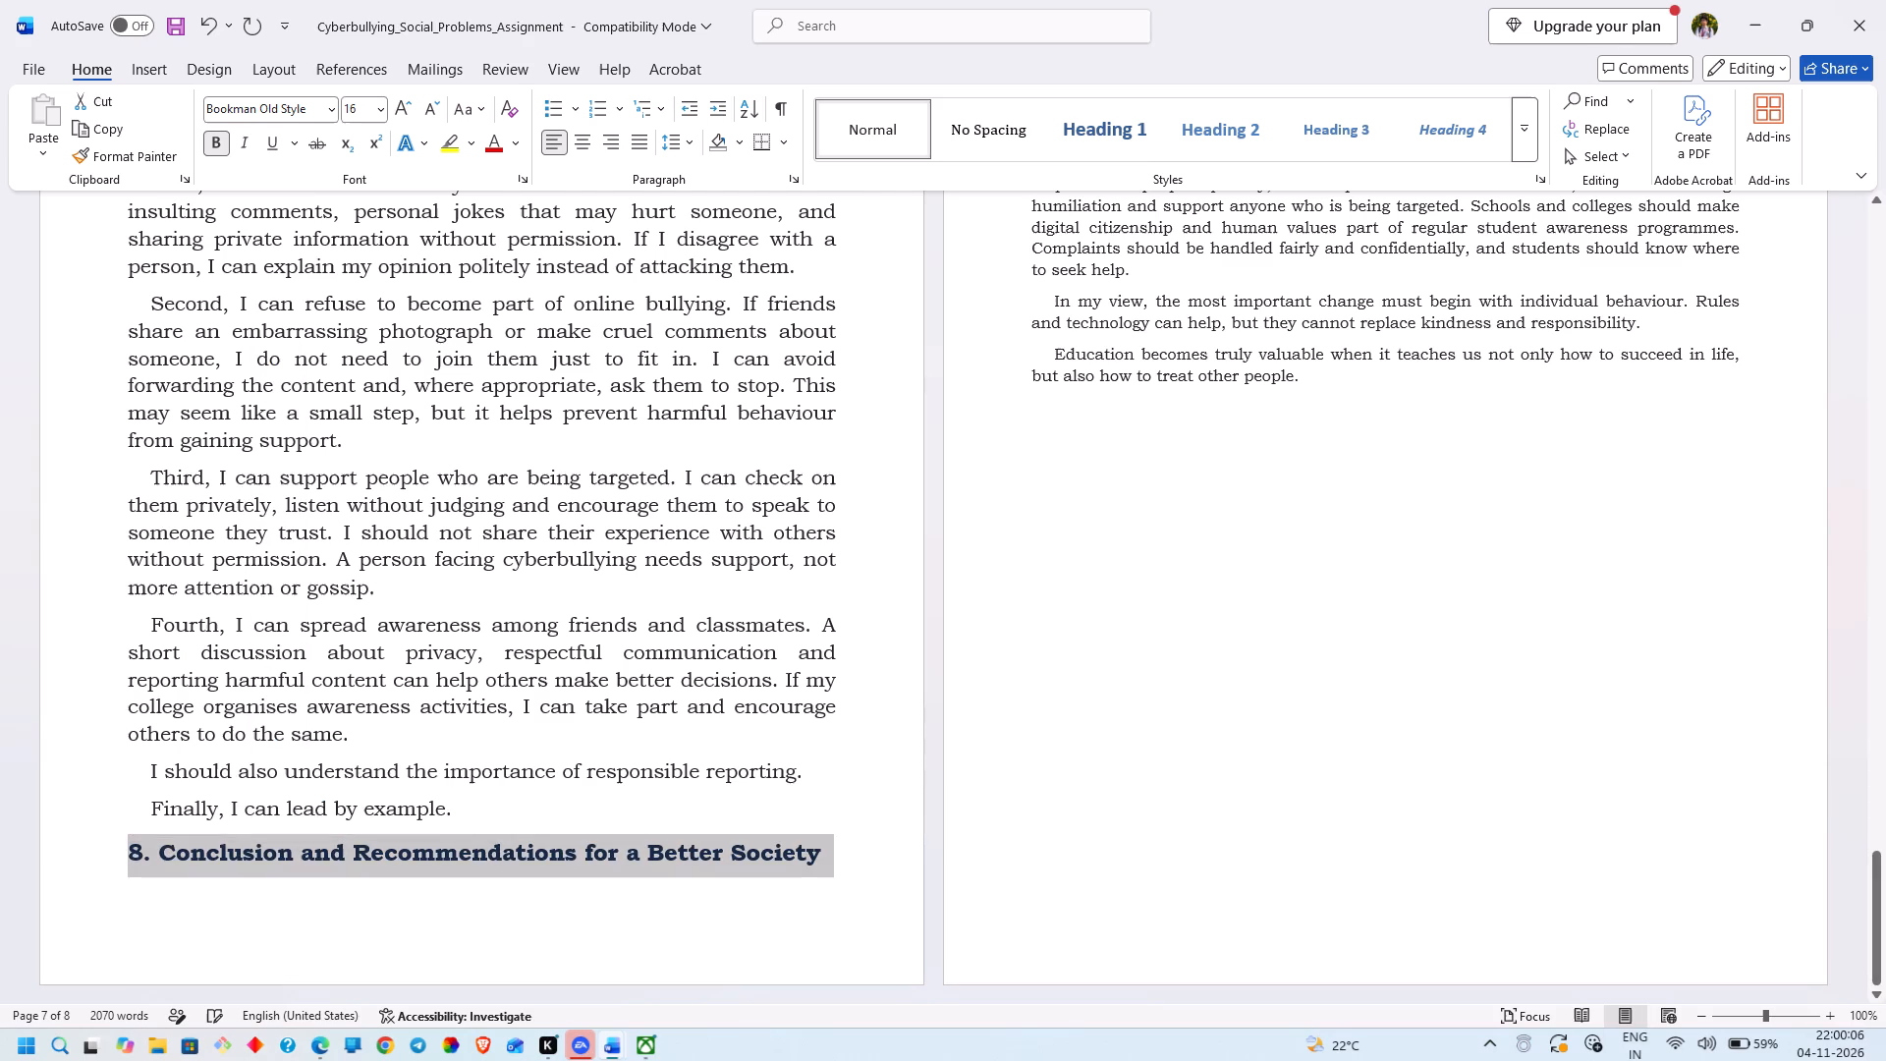
Select all body paragraphs of the section 8 conclusion on the last page and open their font size choices.
scroll(1037, 650, "right", 1)
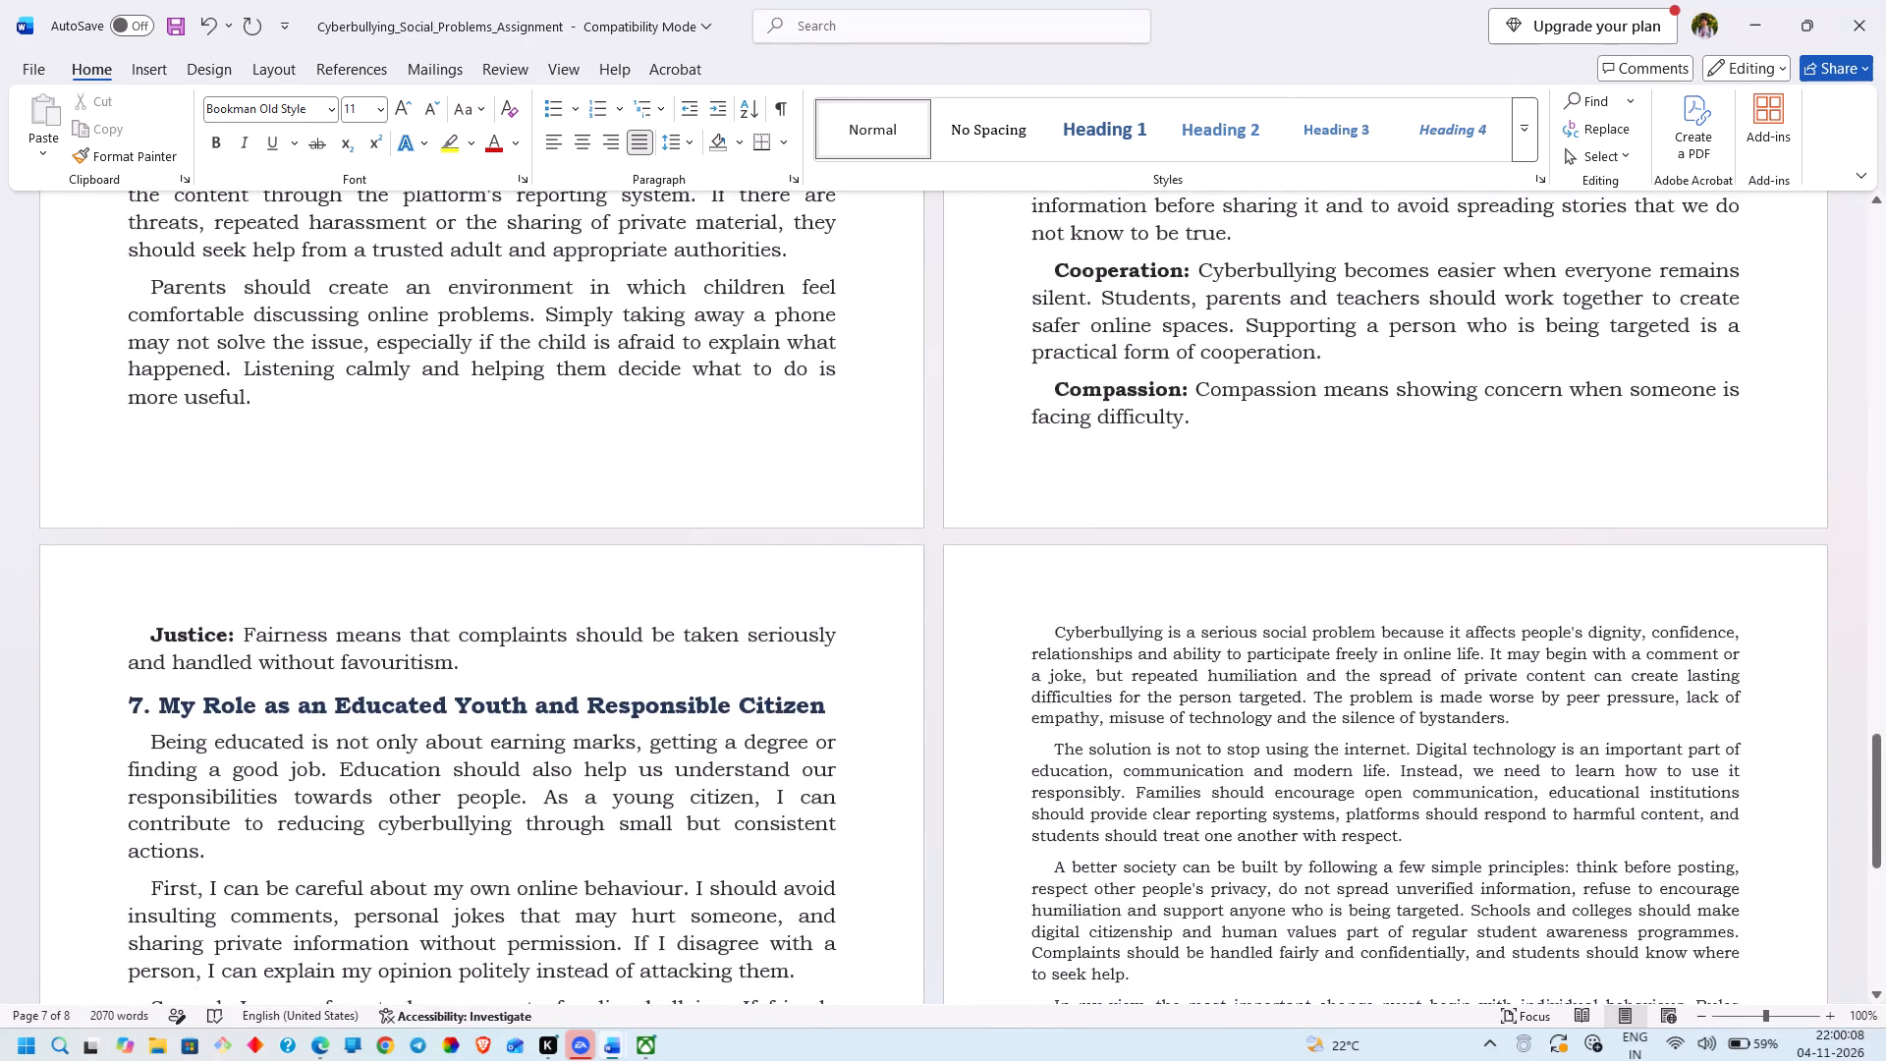
double_click(1046, 628)
scroll(1046, 628, "down", 1)
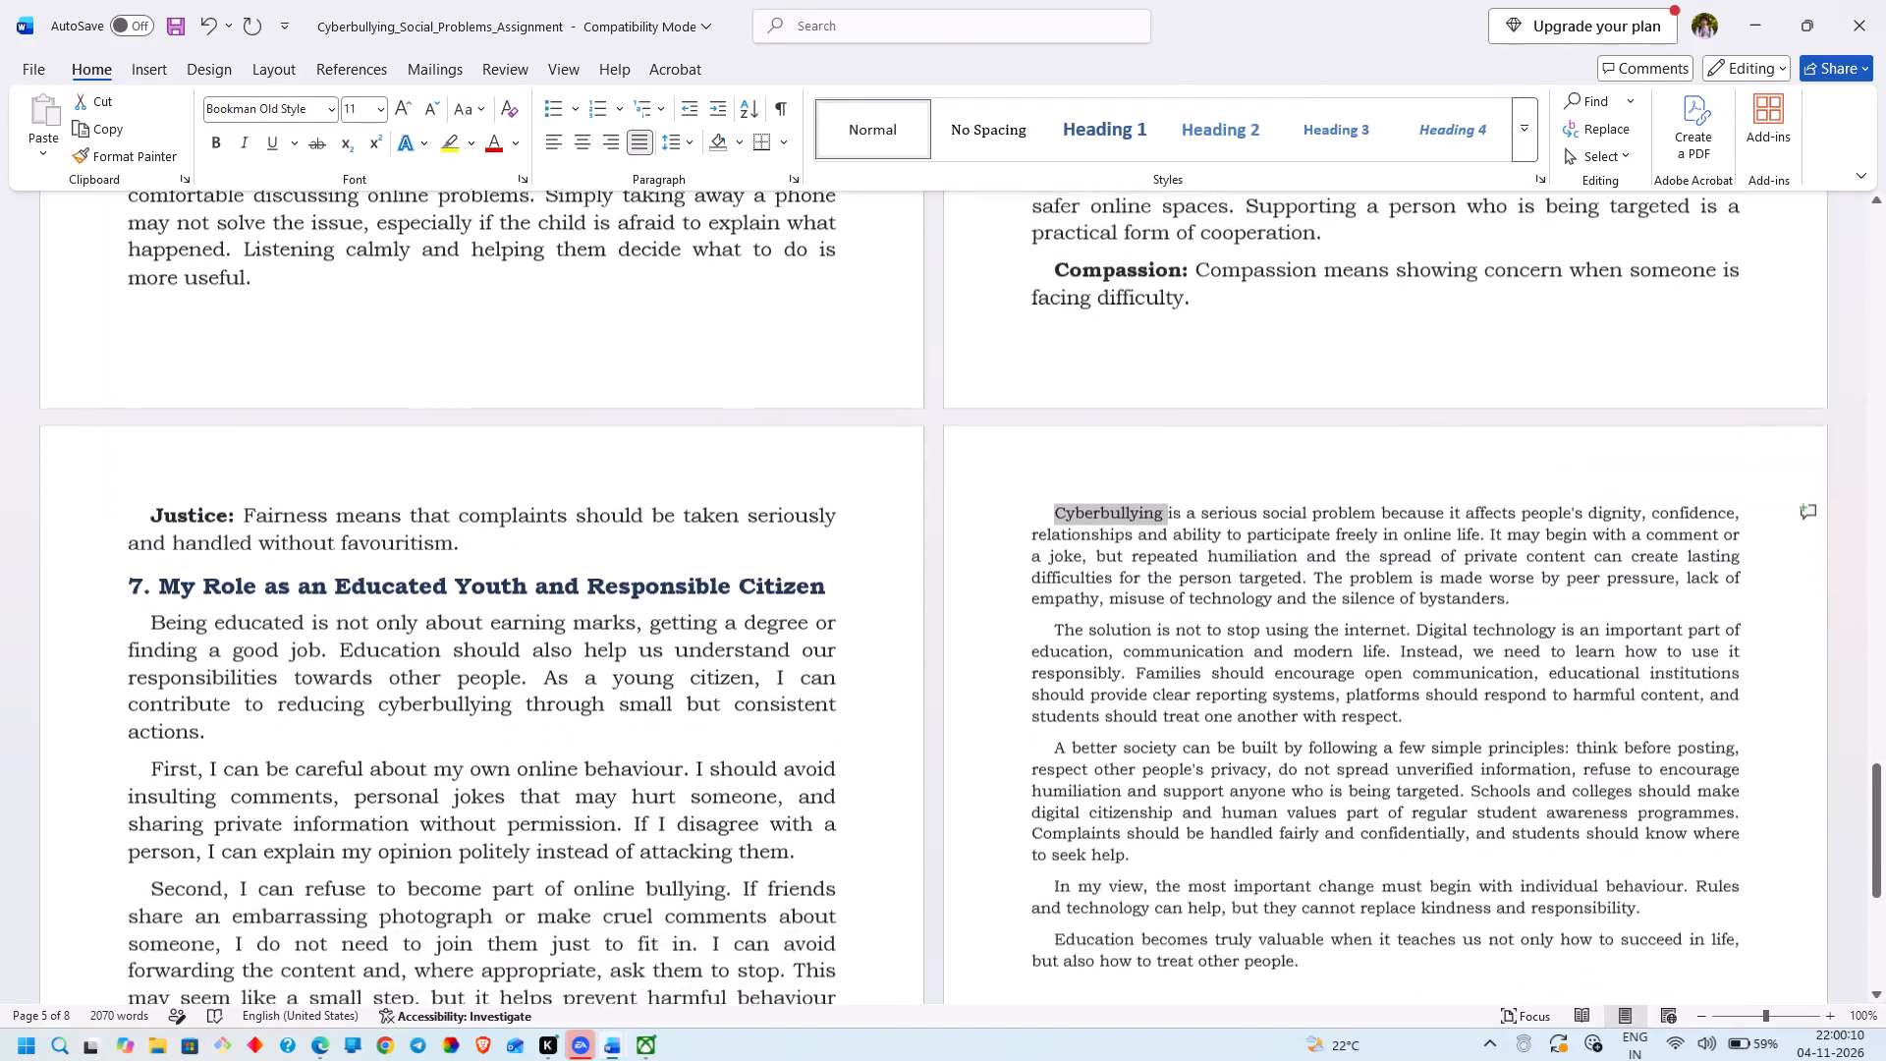
scroll(1046, 628, "down", 1)
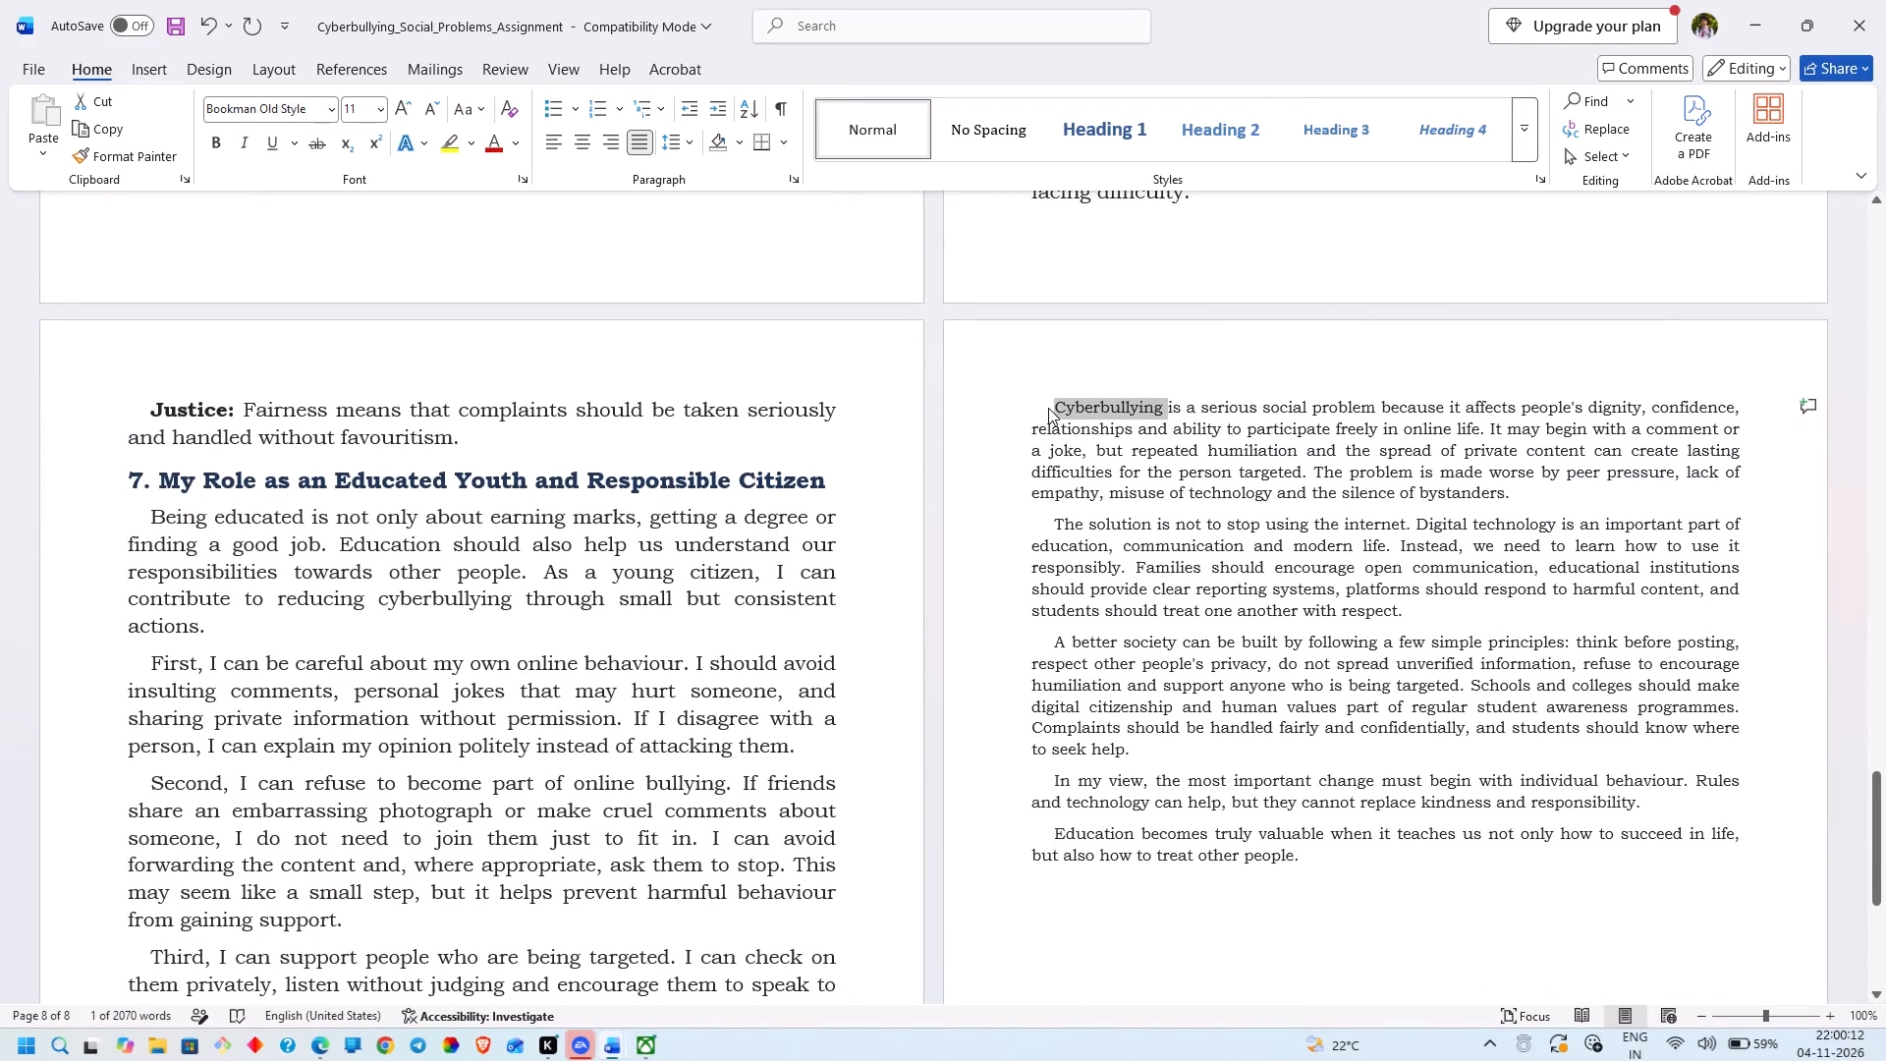
double_click(1048, 408)
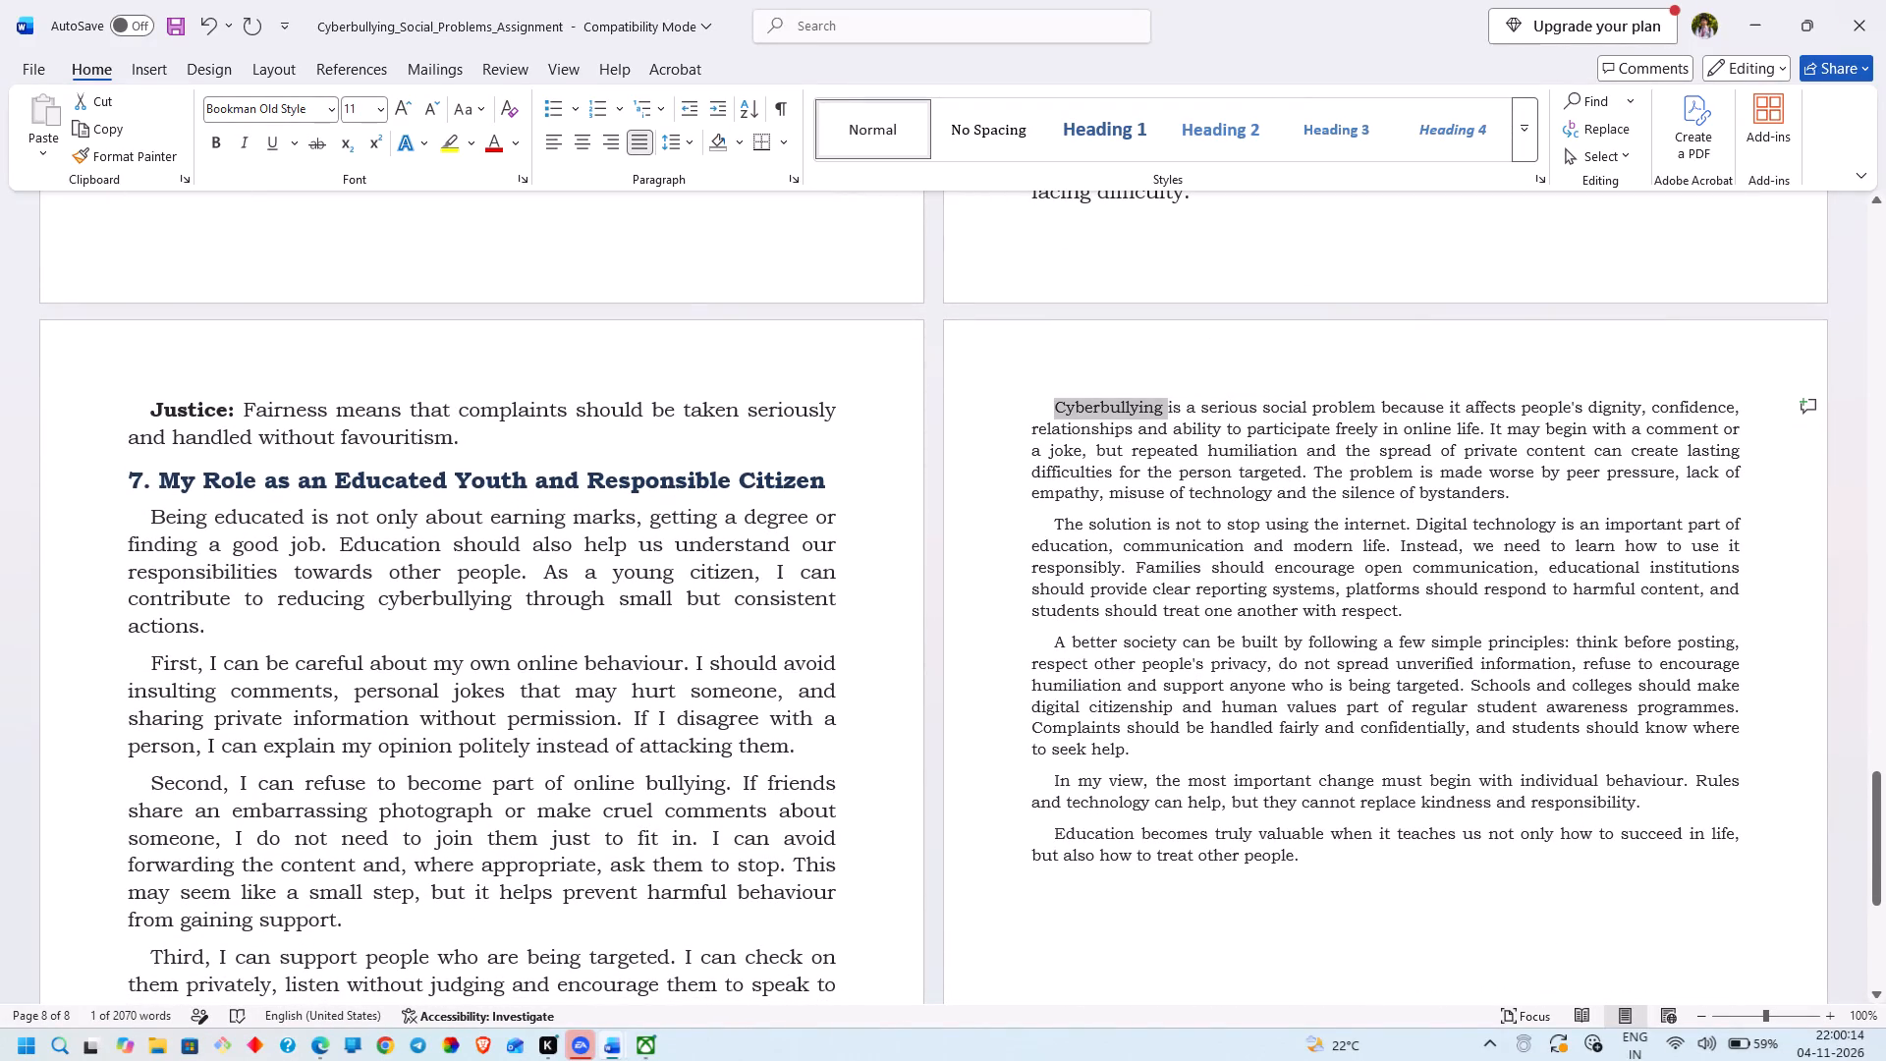
left_click(1335, 864)
left_click_drag(1335, 864, 1063, 364)
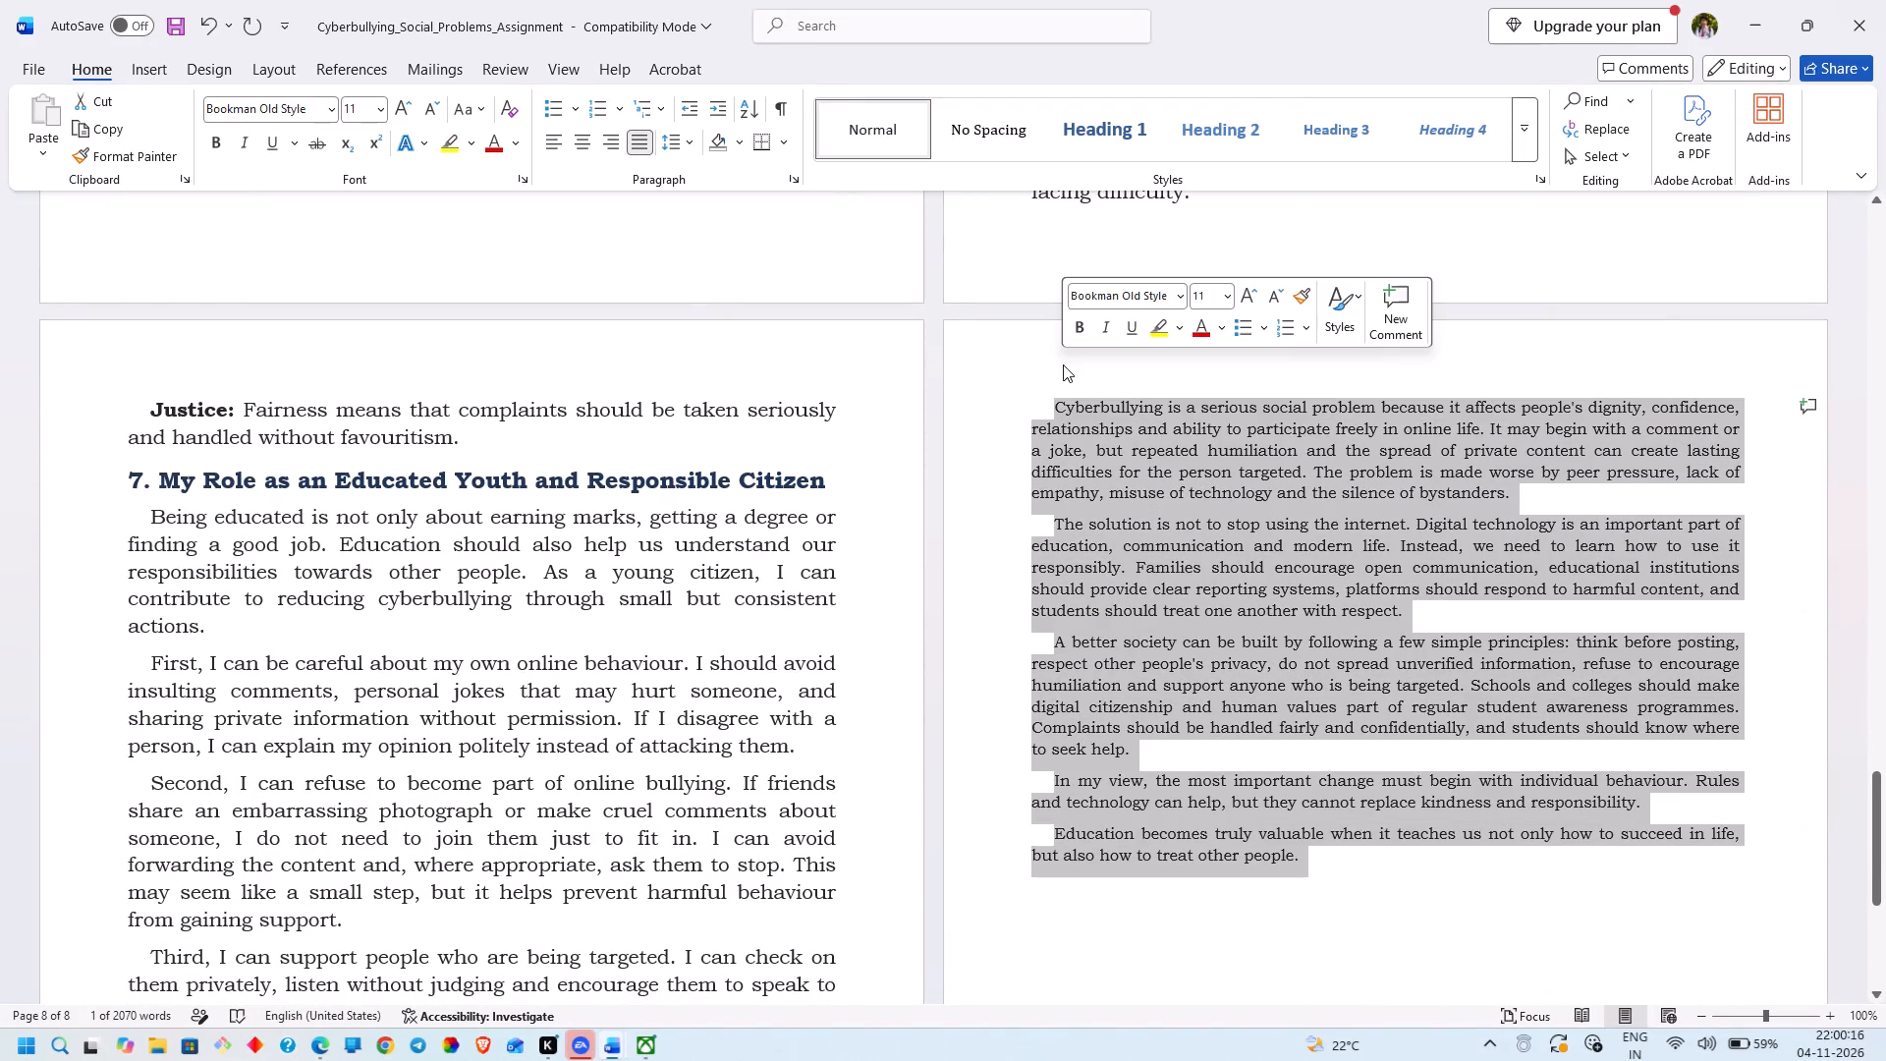
left_click(1223, 305)
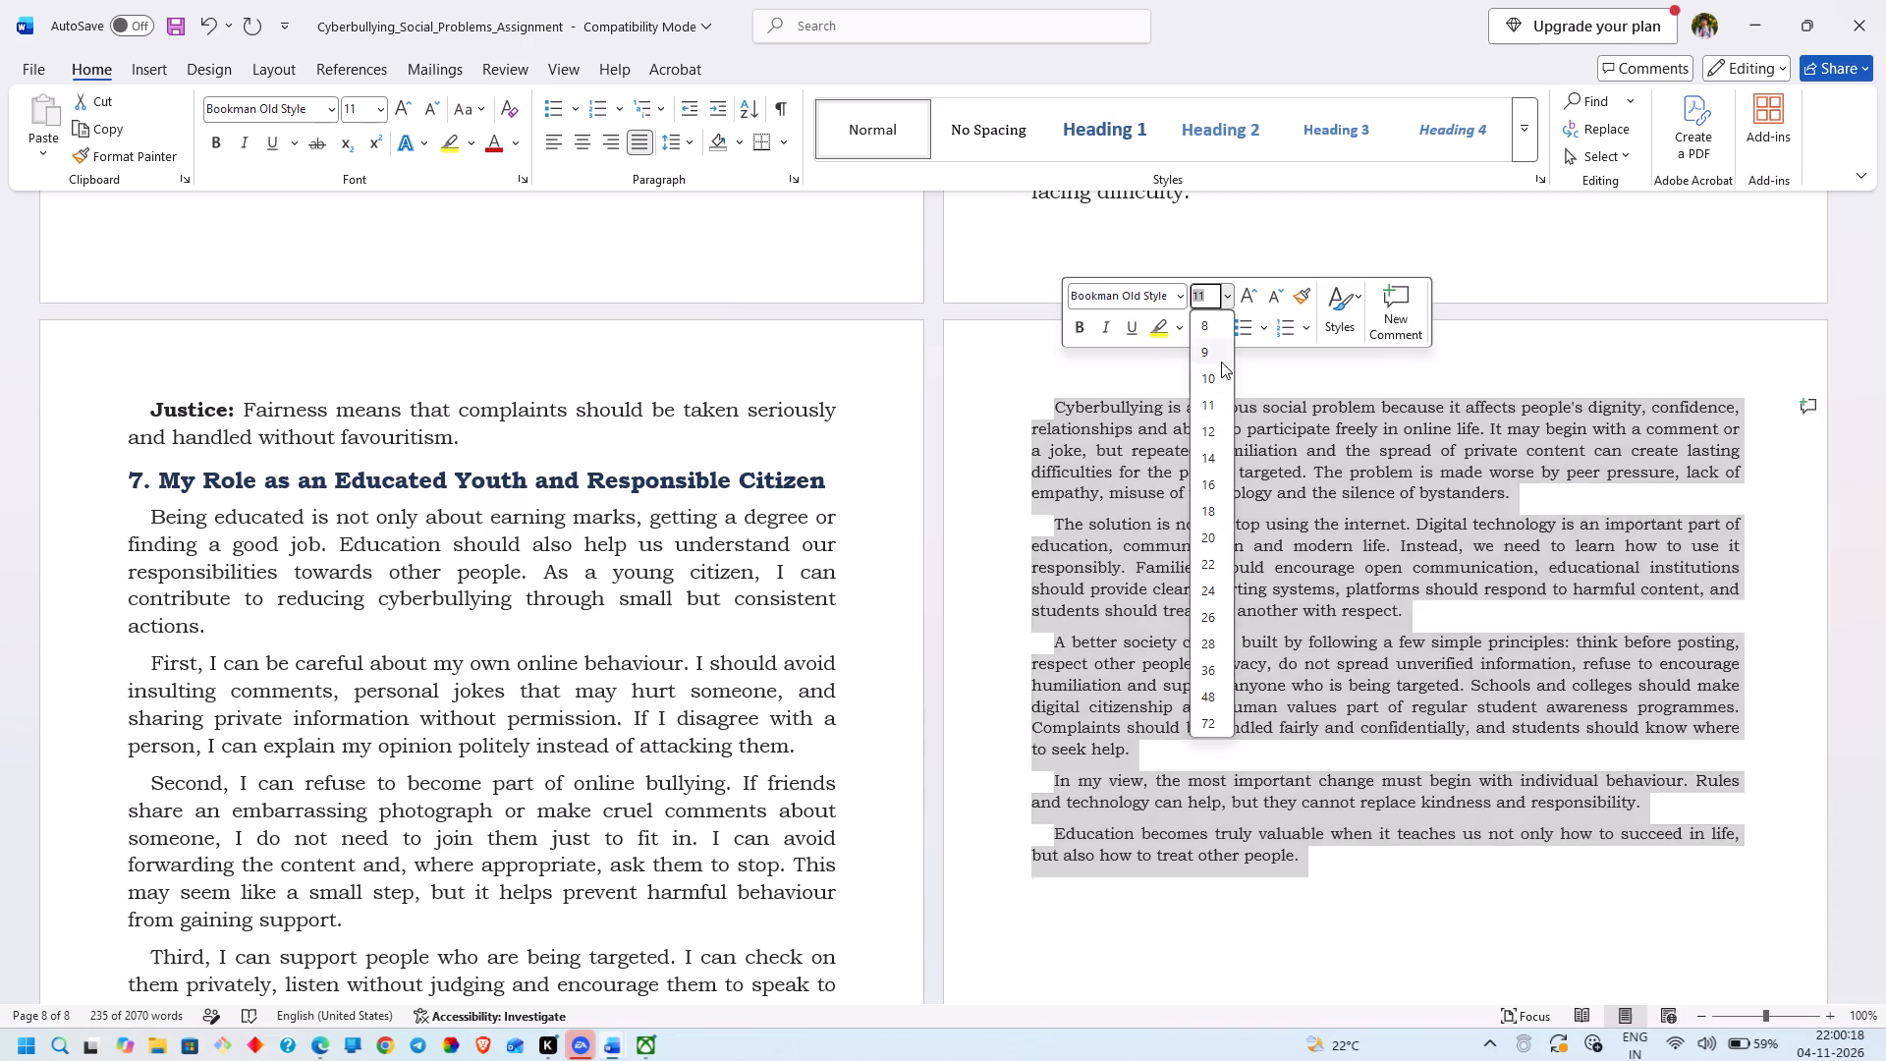
Set the font size of the selected section 8 conclusion paragraphs to 14.
left_click(1220, 457)
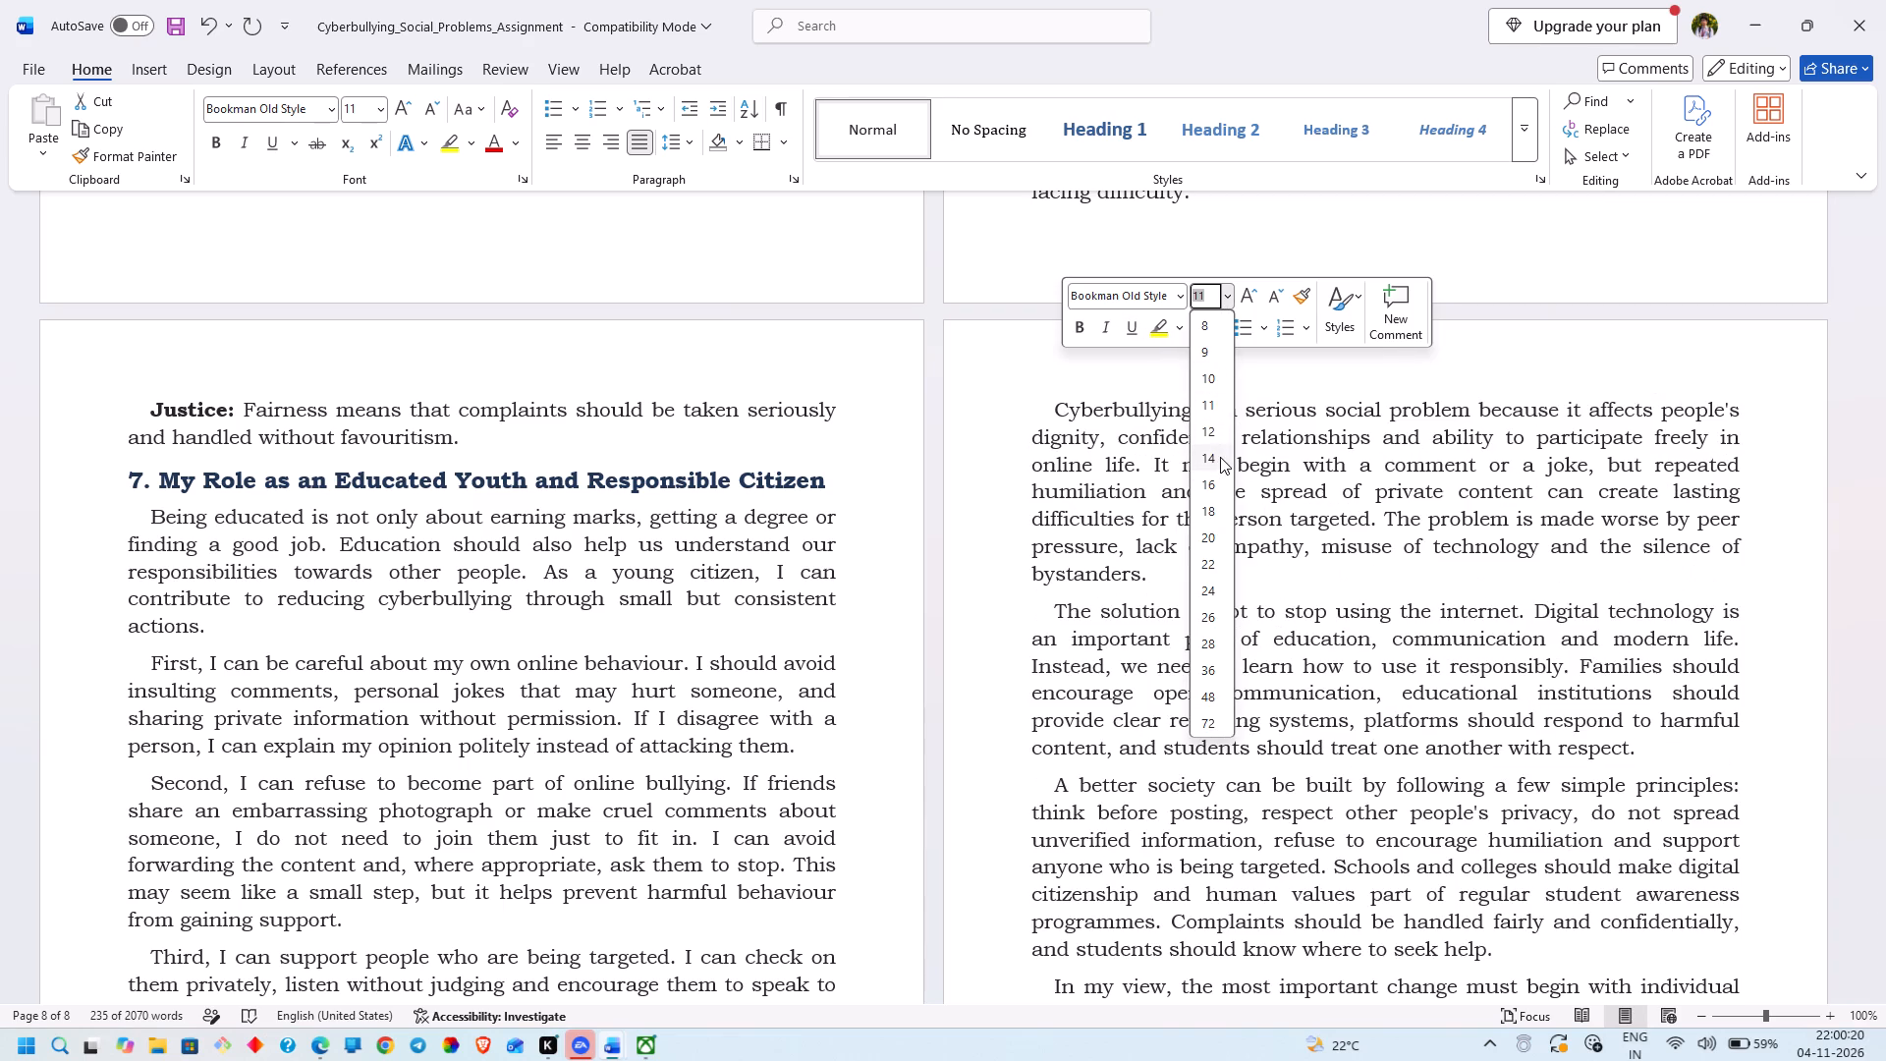
left_click(1016, 559)
Review the formatting of the whole report, from the conclusion back to the cover page.
scroll(1016, 559, "down", 4)
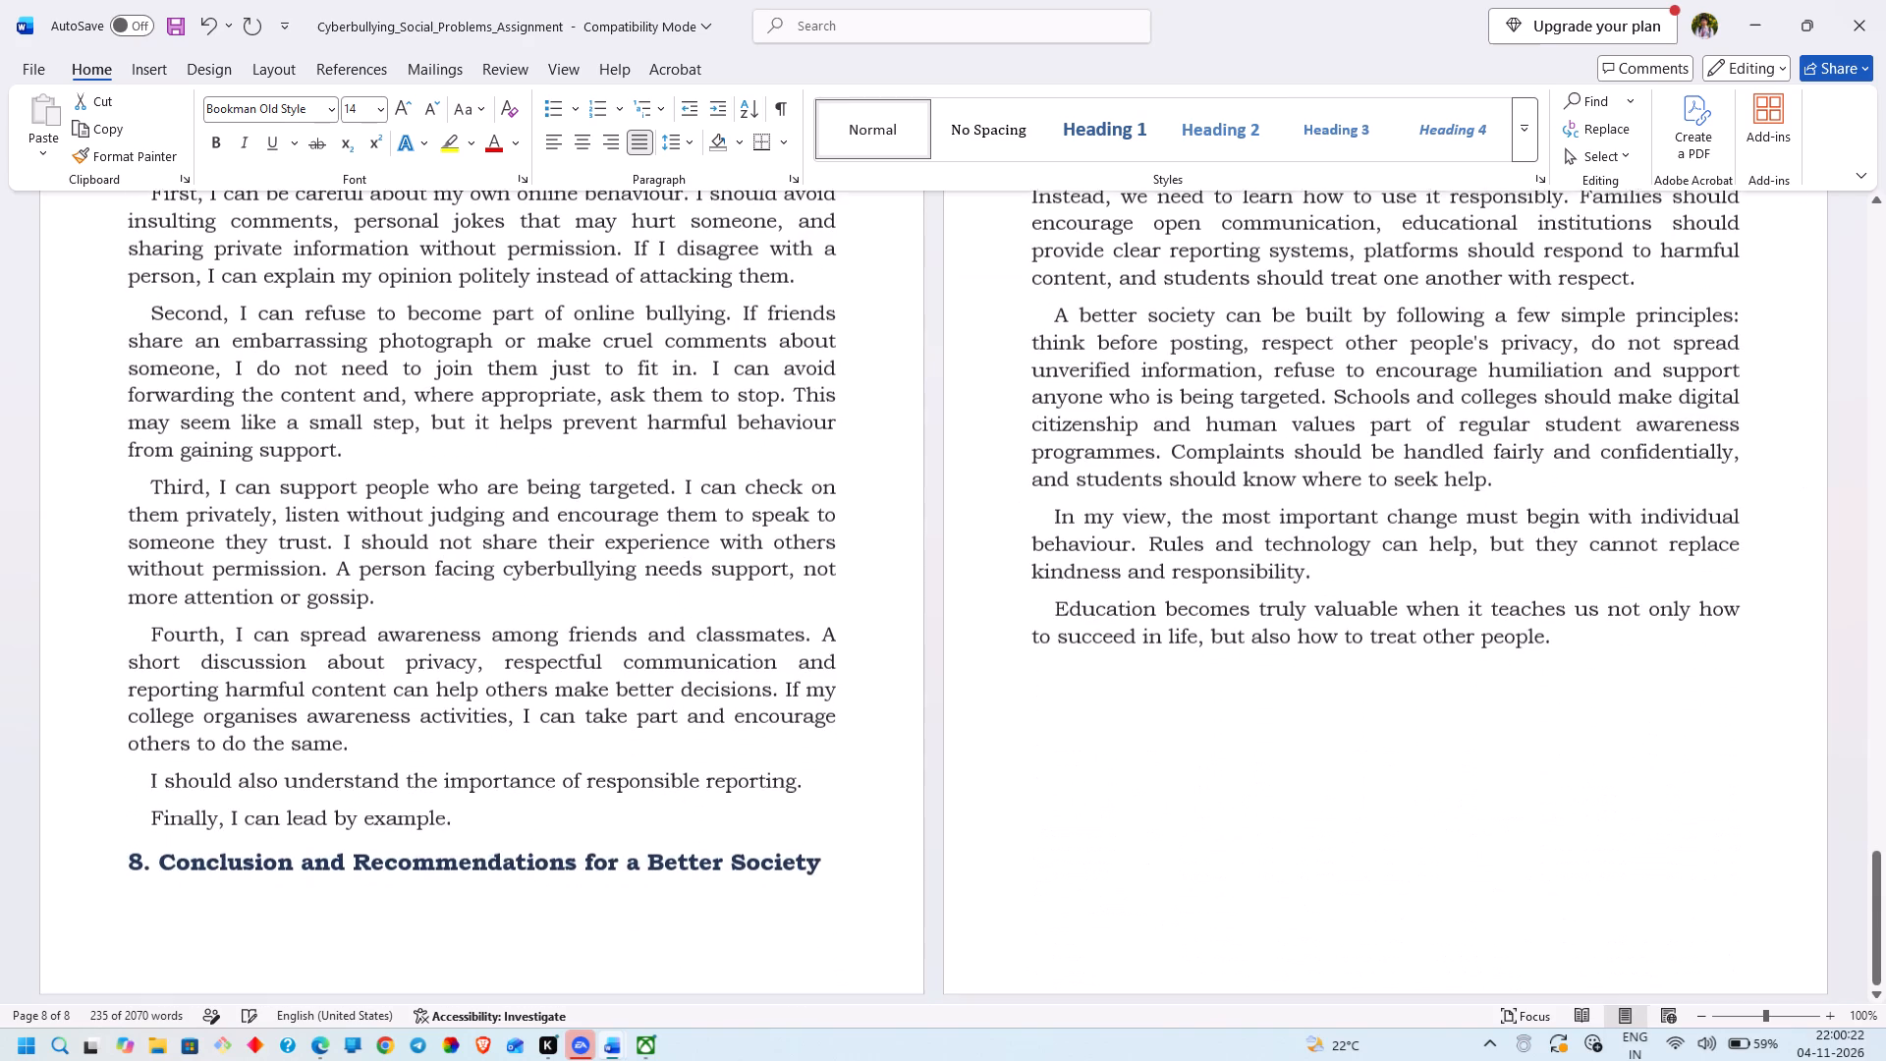
scroll(1016, 559, "down", 2)
scroll(1016, 559, "up", 14)
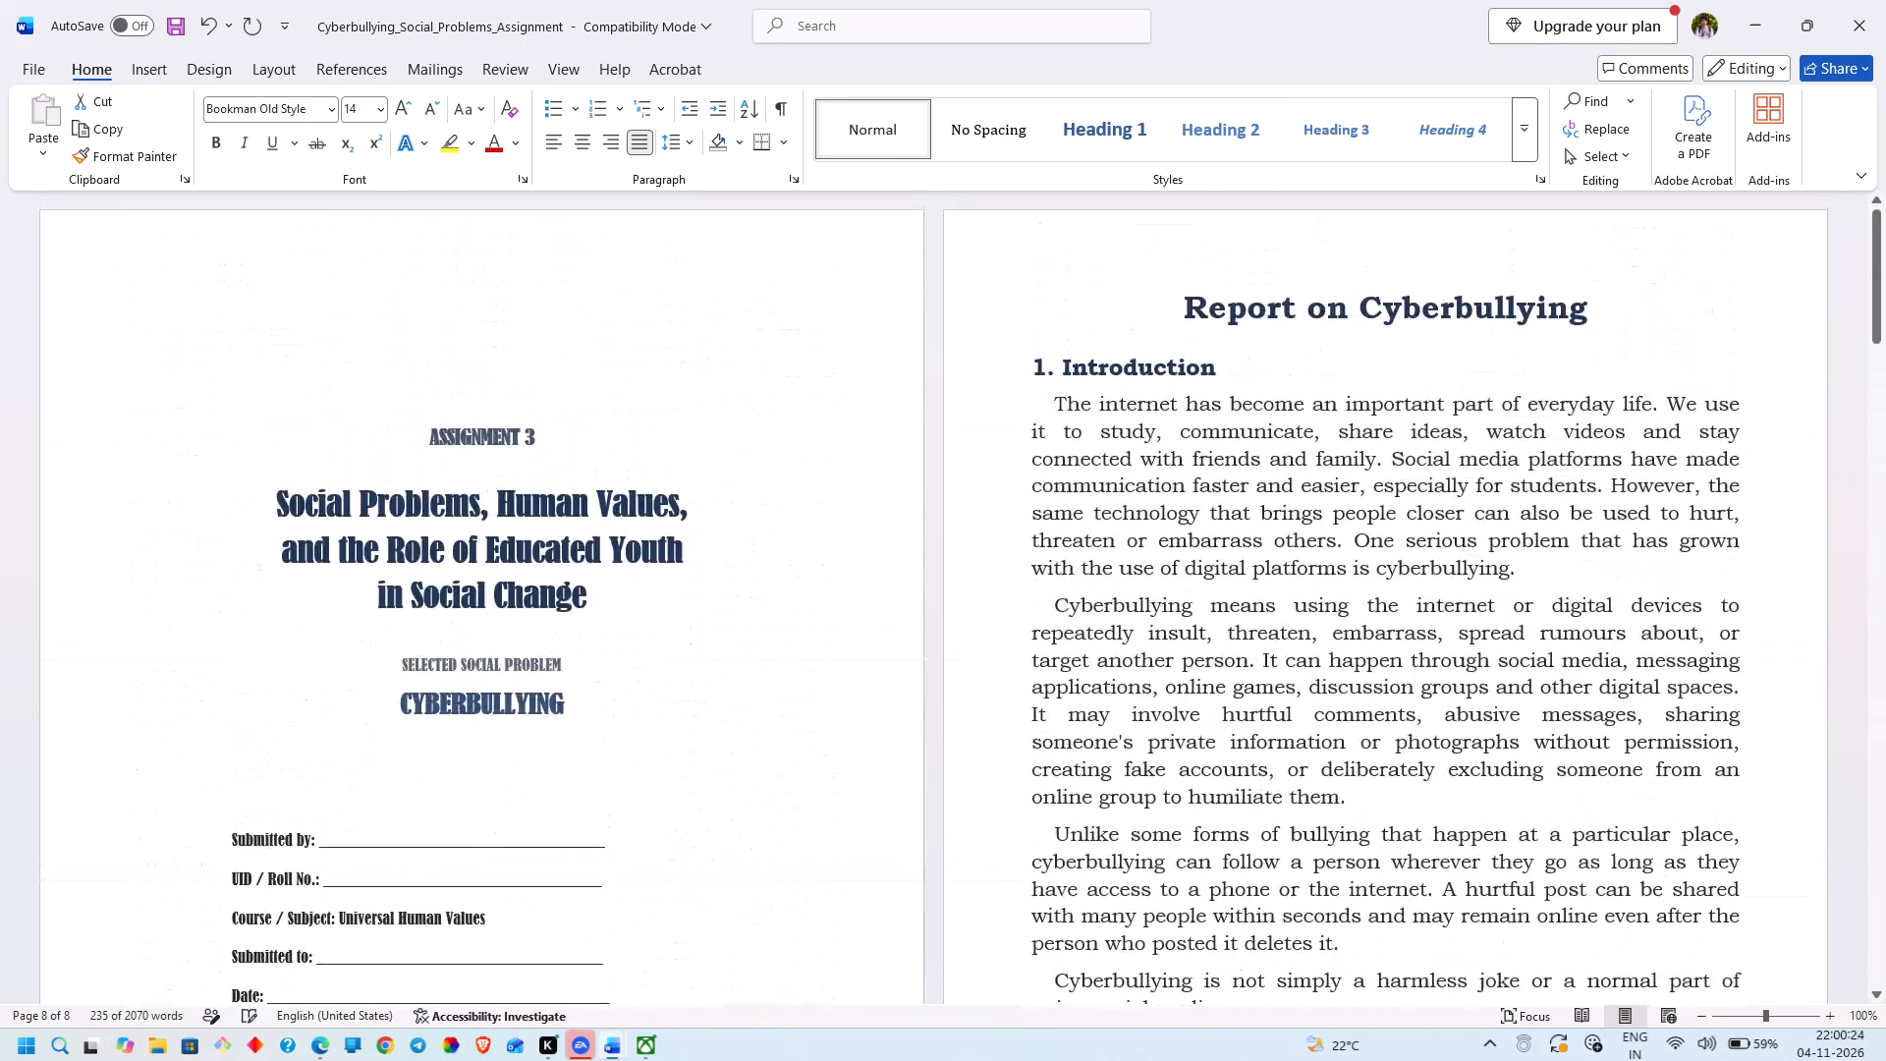
scroll(1016, 559, "down", 8)
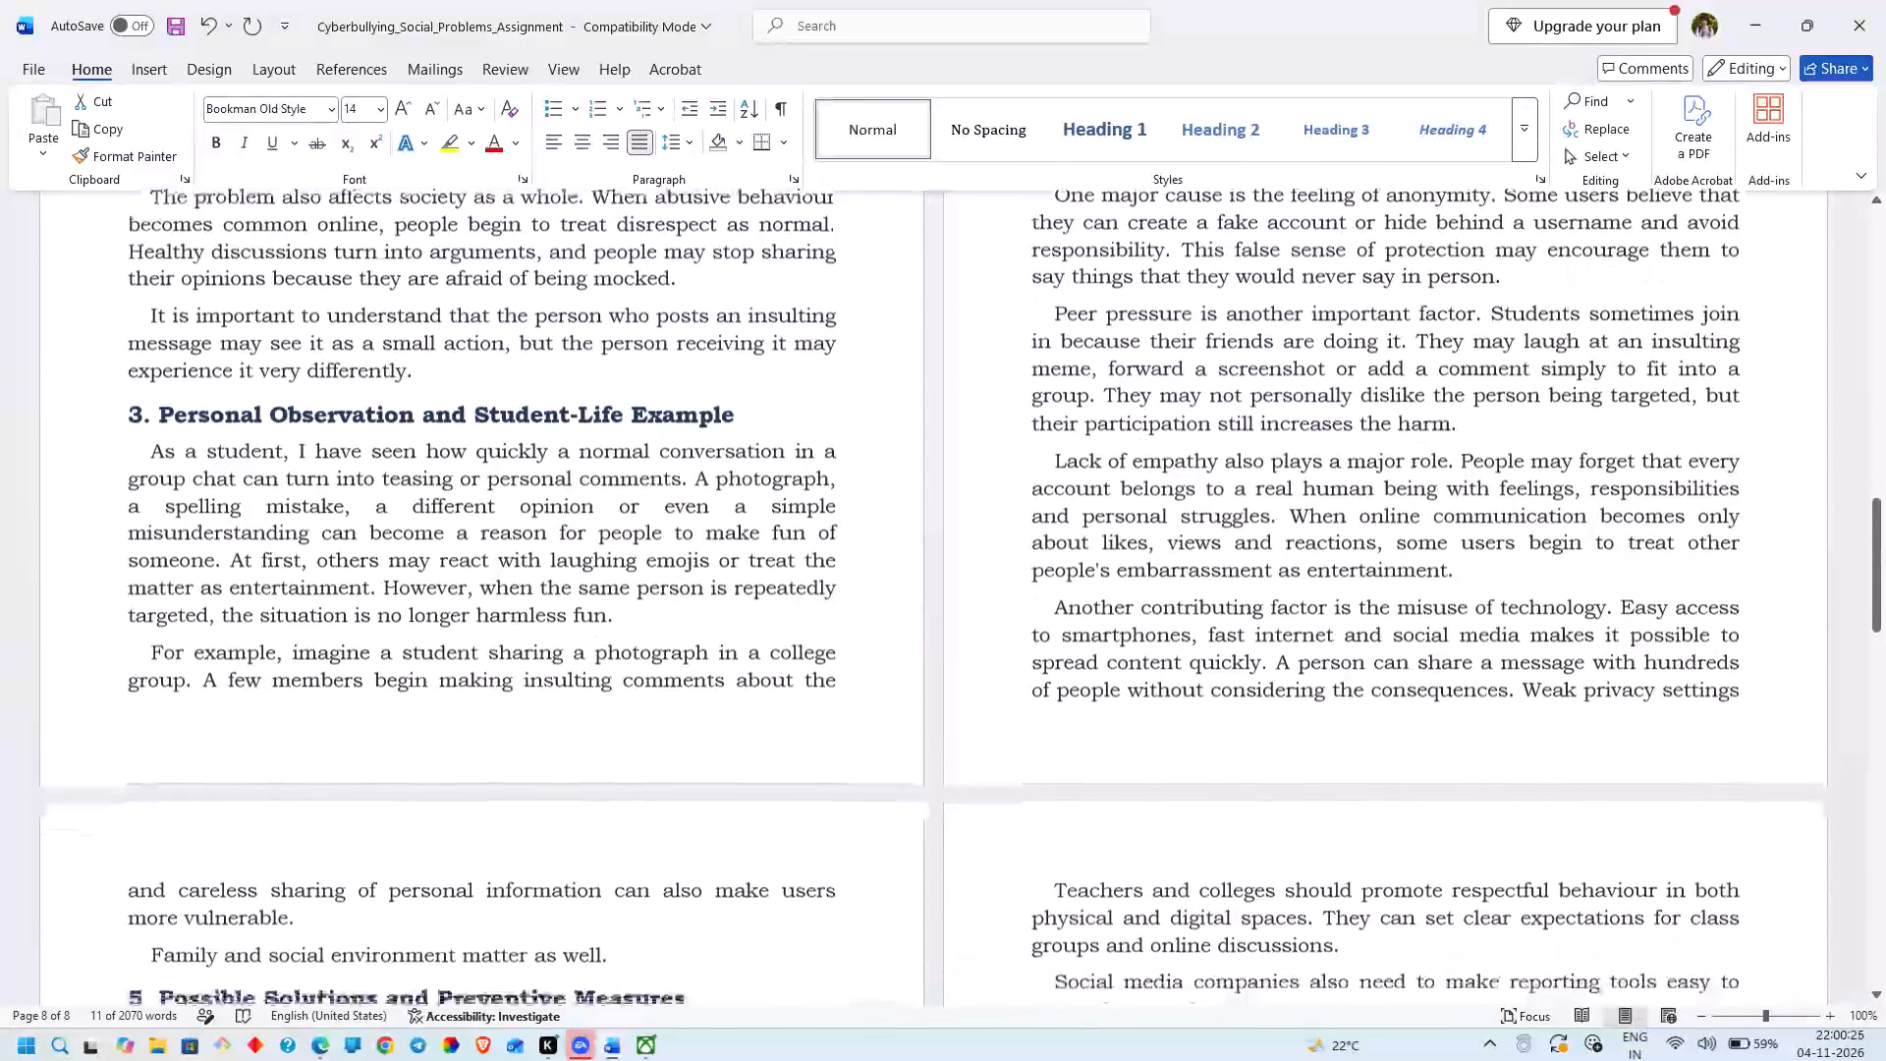
scroll(1016, 559, "down", 11)
scroll(1016, 559, "up", 12)
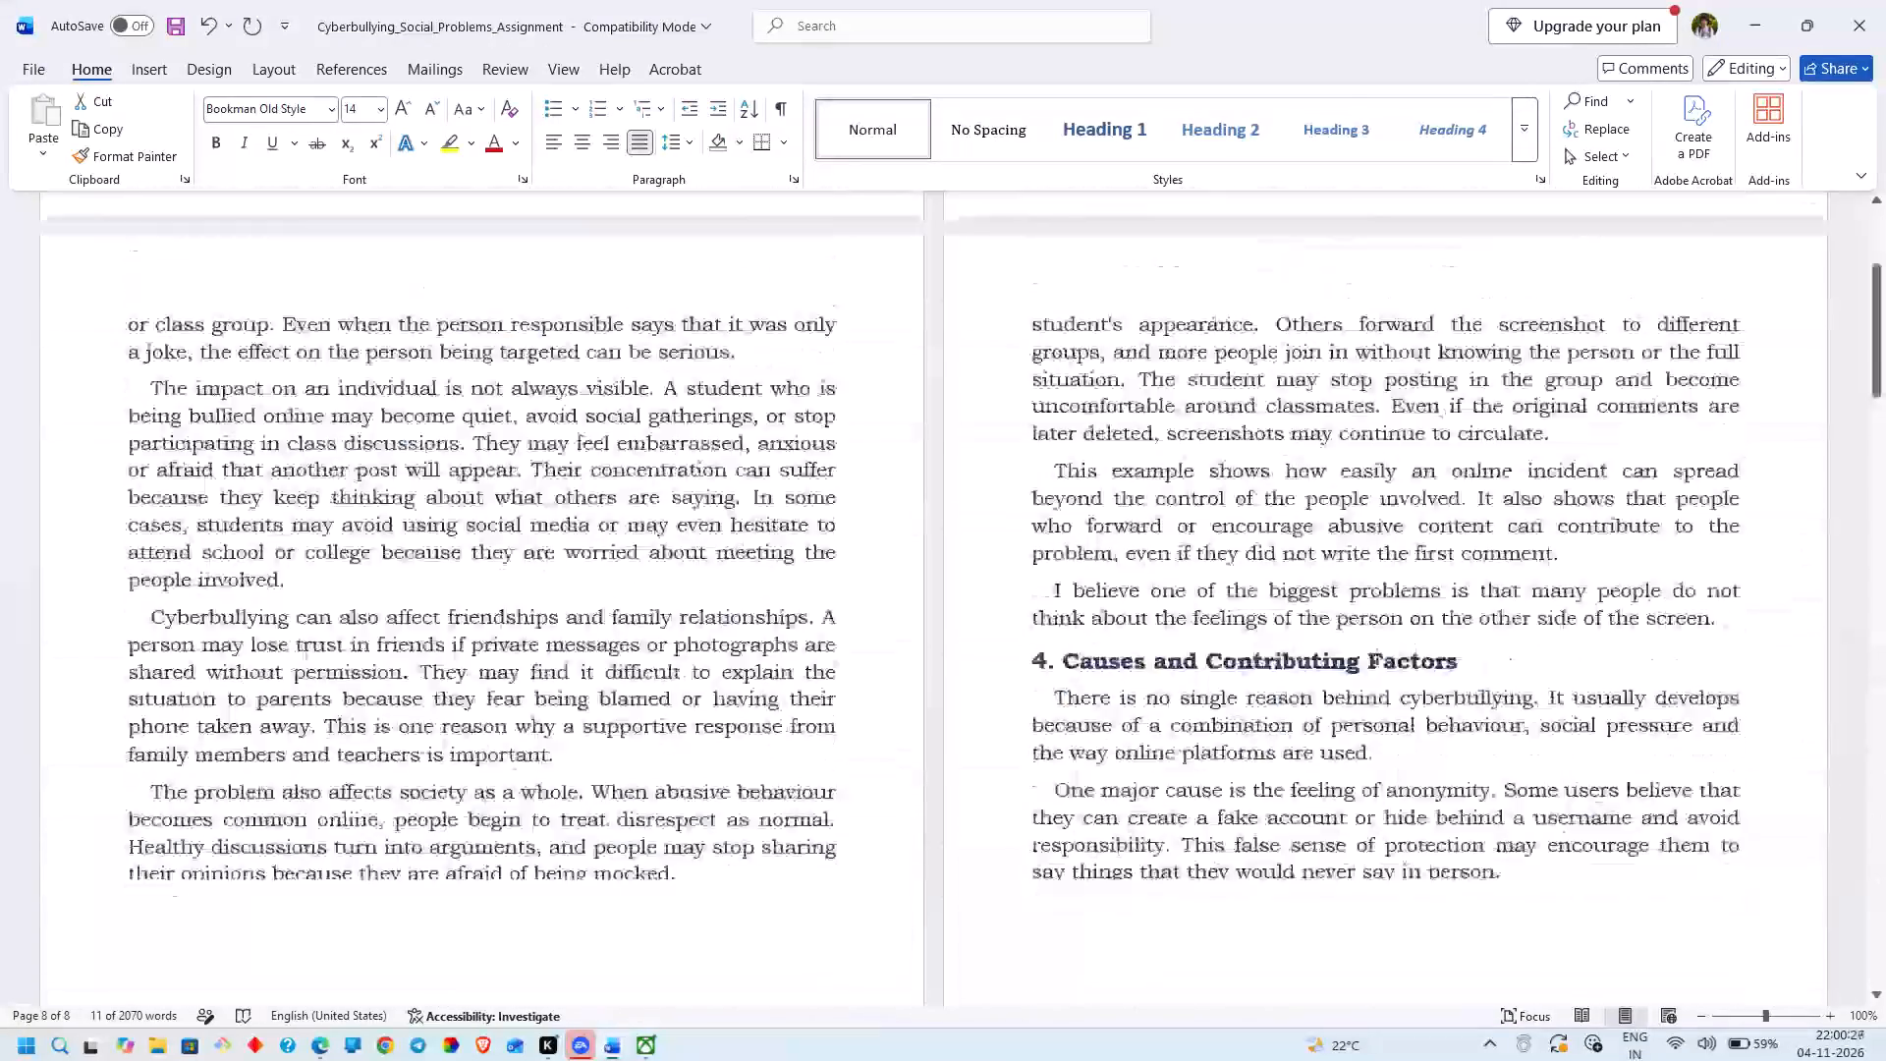
scroll(1016, 559, "up", 11)
scroll(650, 733, "down", 1)
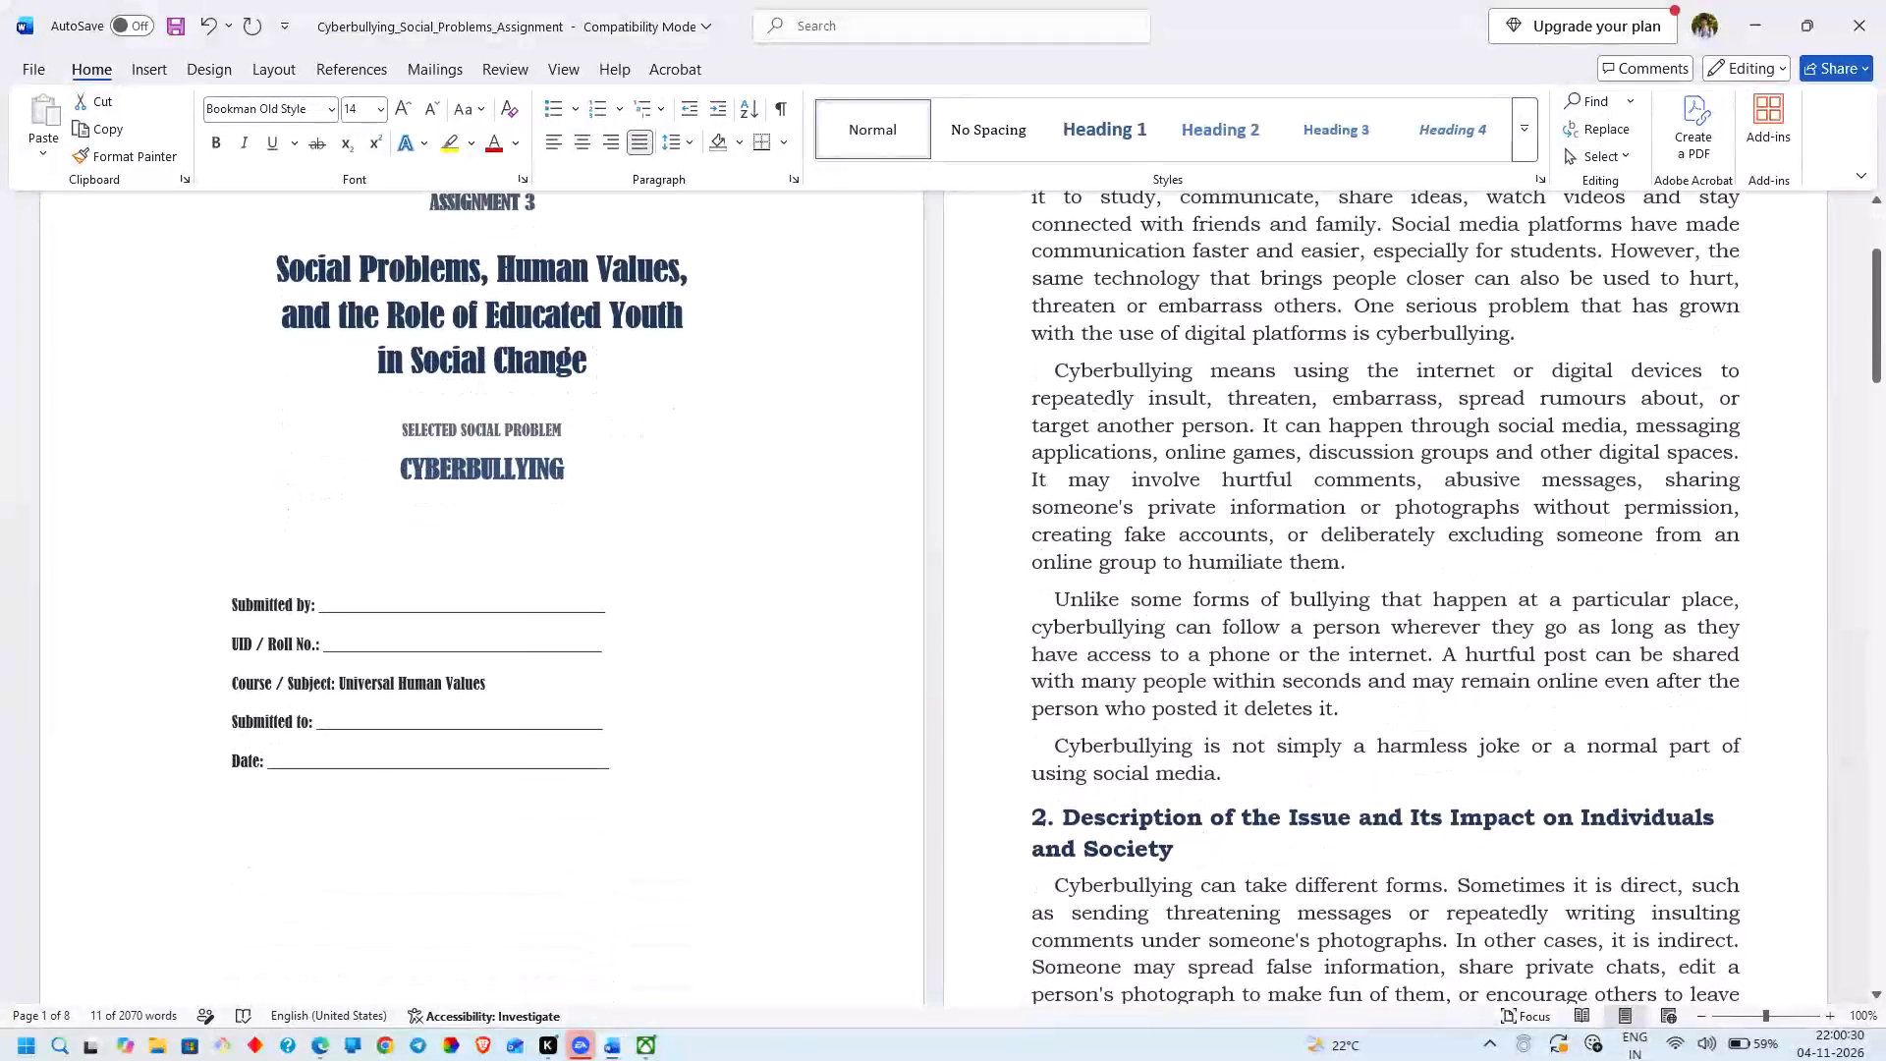
scroll(650, 733, "down", 1)
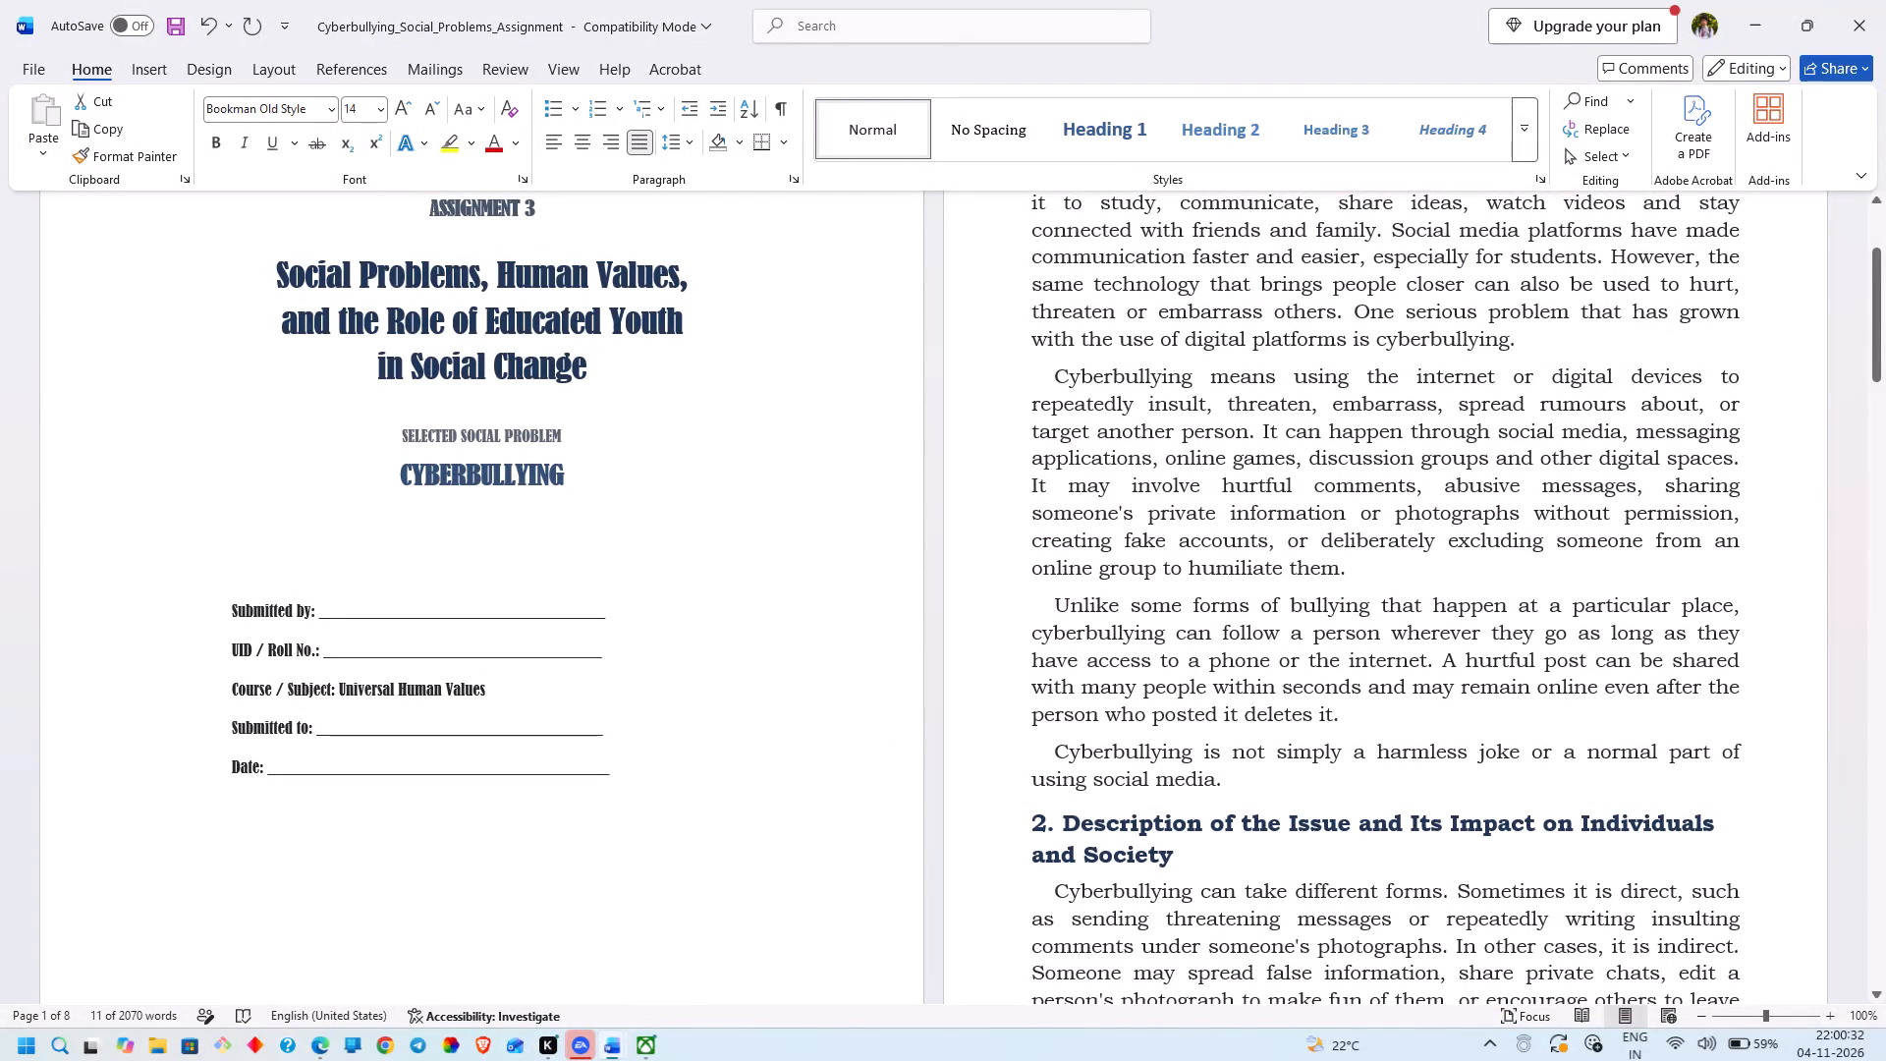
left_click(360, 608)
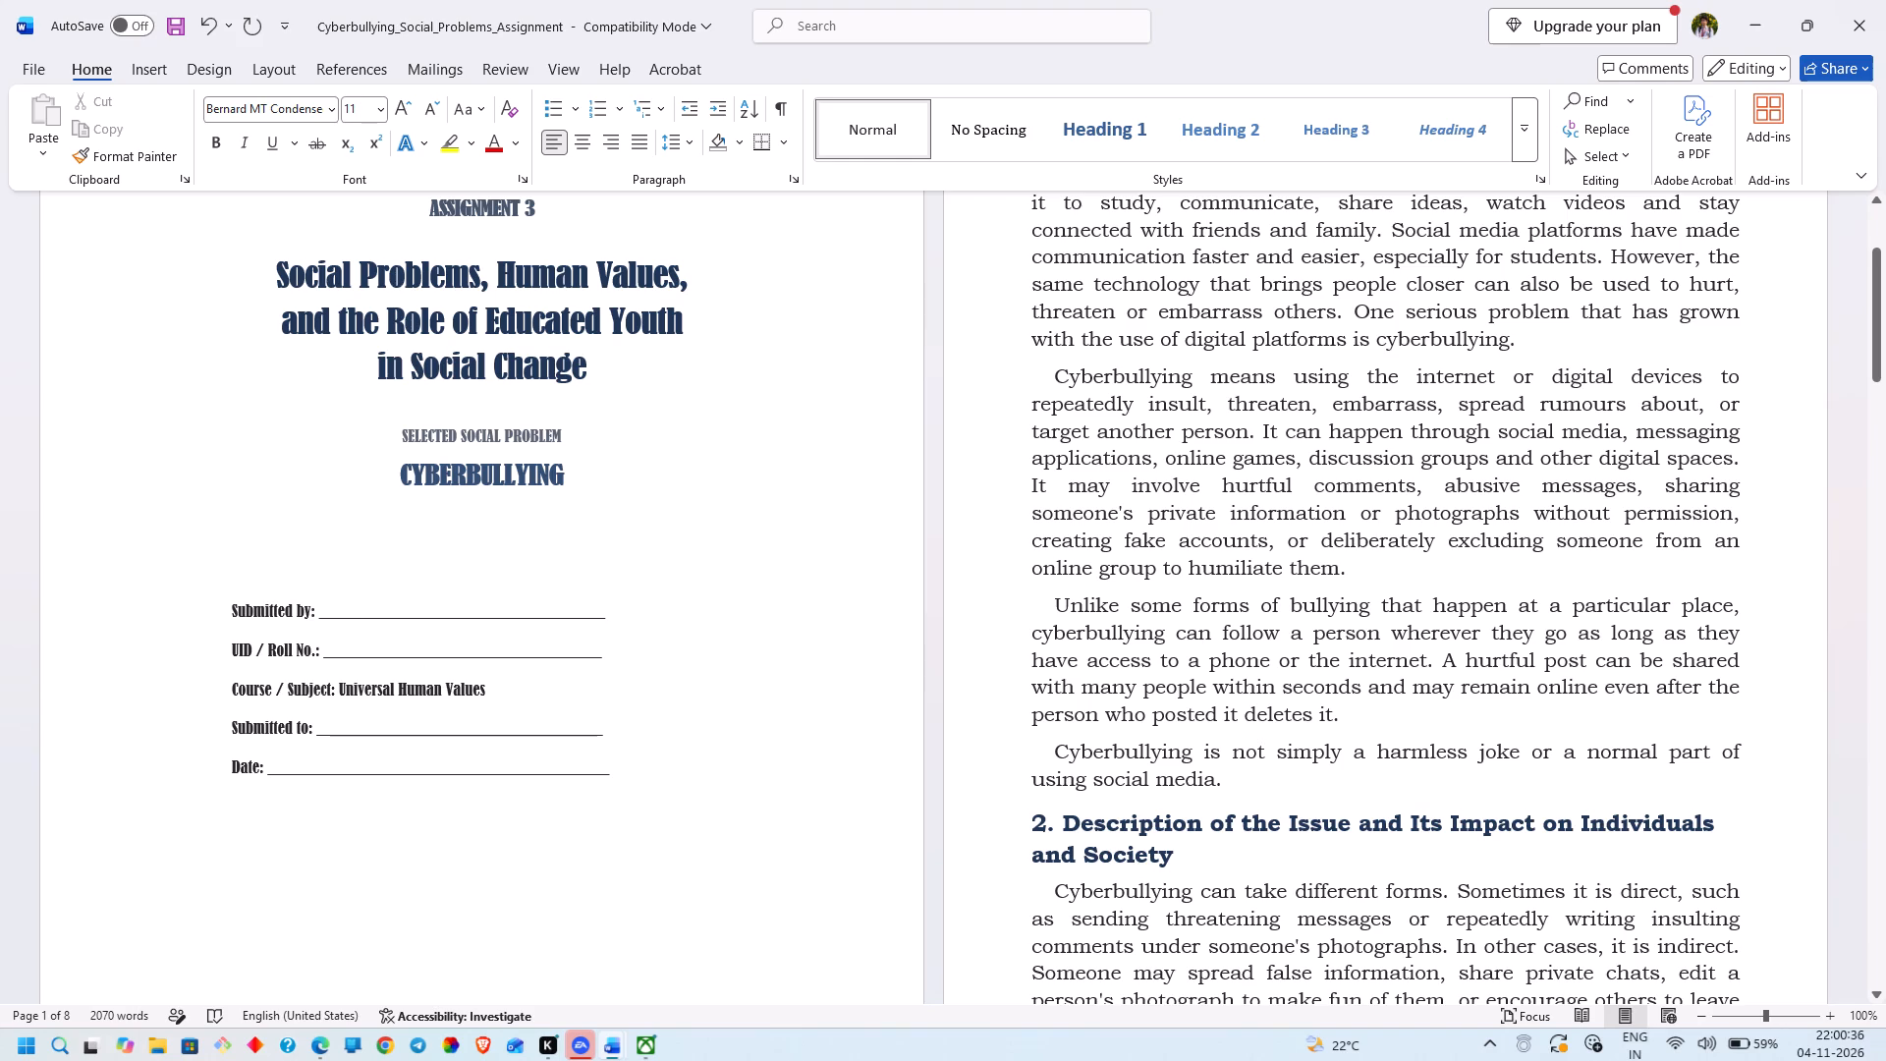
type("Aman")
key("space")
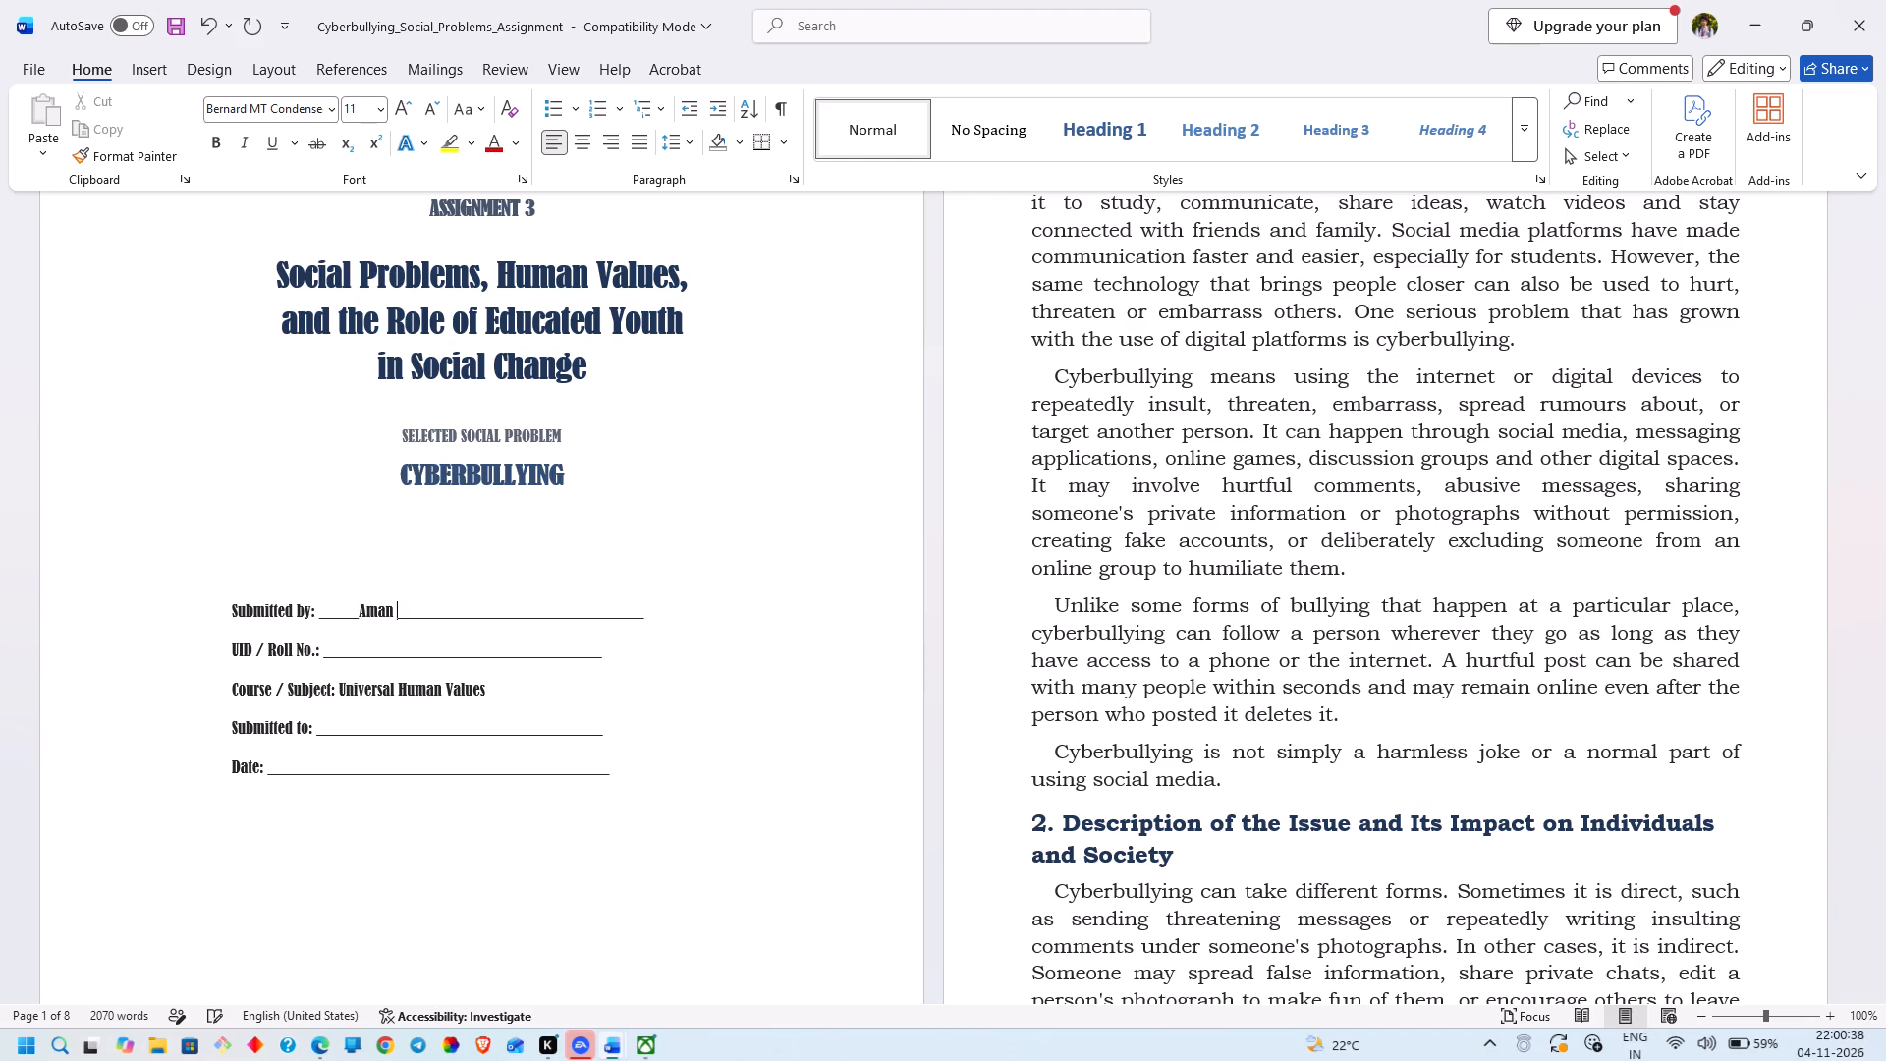
Replace the whole underscore blank after "Submitted by:" on the cover page with a few spaces and the student's full name.
left_click(653, 615)
key("BackSpace")
key("BackSpace")
key("BackSpace")
key("BackSpace")
key("BackSpace")
key("BackSpace")
key("BackSpace")
key("BackSpace")
key("BackSpace")
key("BackSpace")
key("BackSpace")
key("BackSpace")
key("BackSpace")
key("BackSpace")
key("BackSpace")
key("BackSpace")
key("BackSpace")
key("BackSpace")
key("BackSpace")
key("BackSpace")
key("BackSpace")
key("BackSpace")
key("BackSpace")
key("BackSpace")
key("BackSpace")
key("BackSpace")
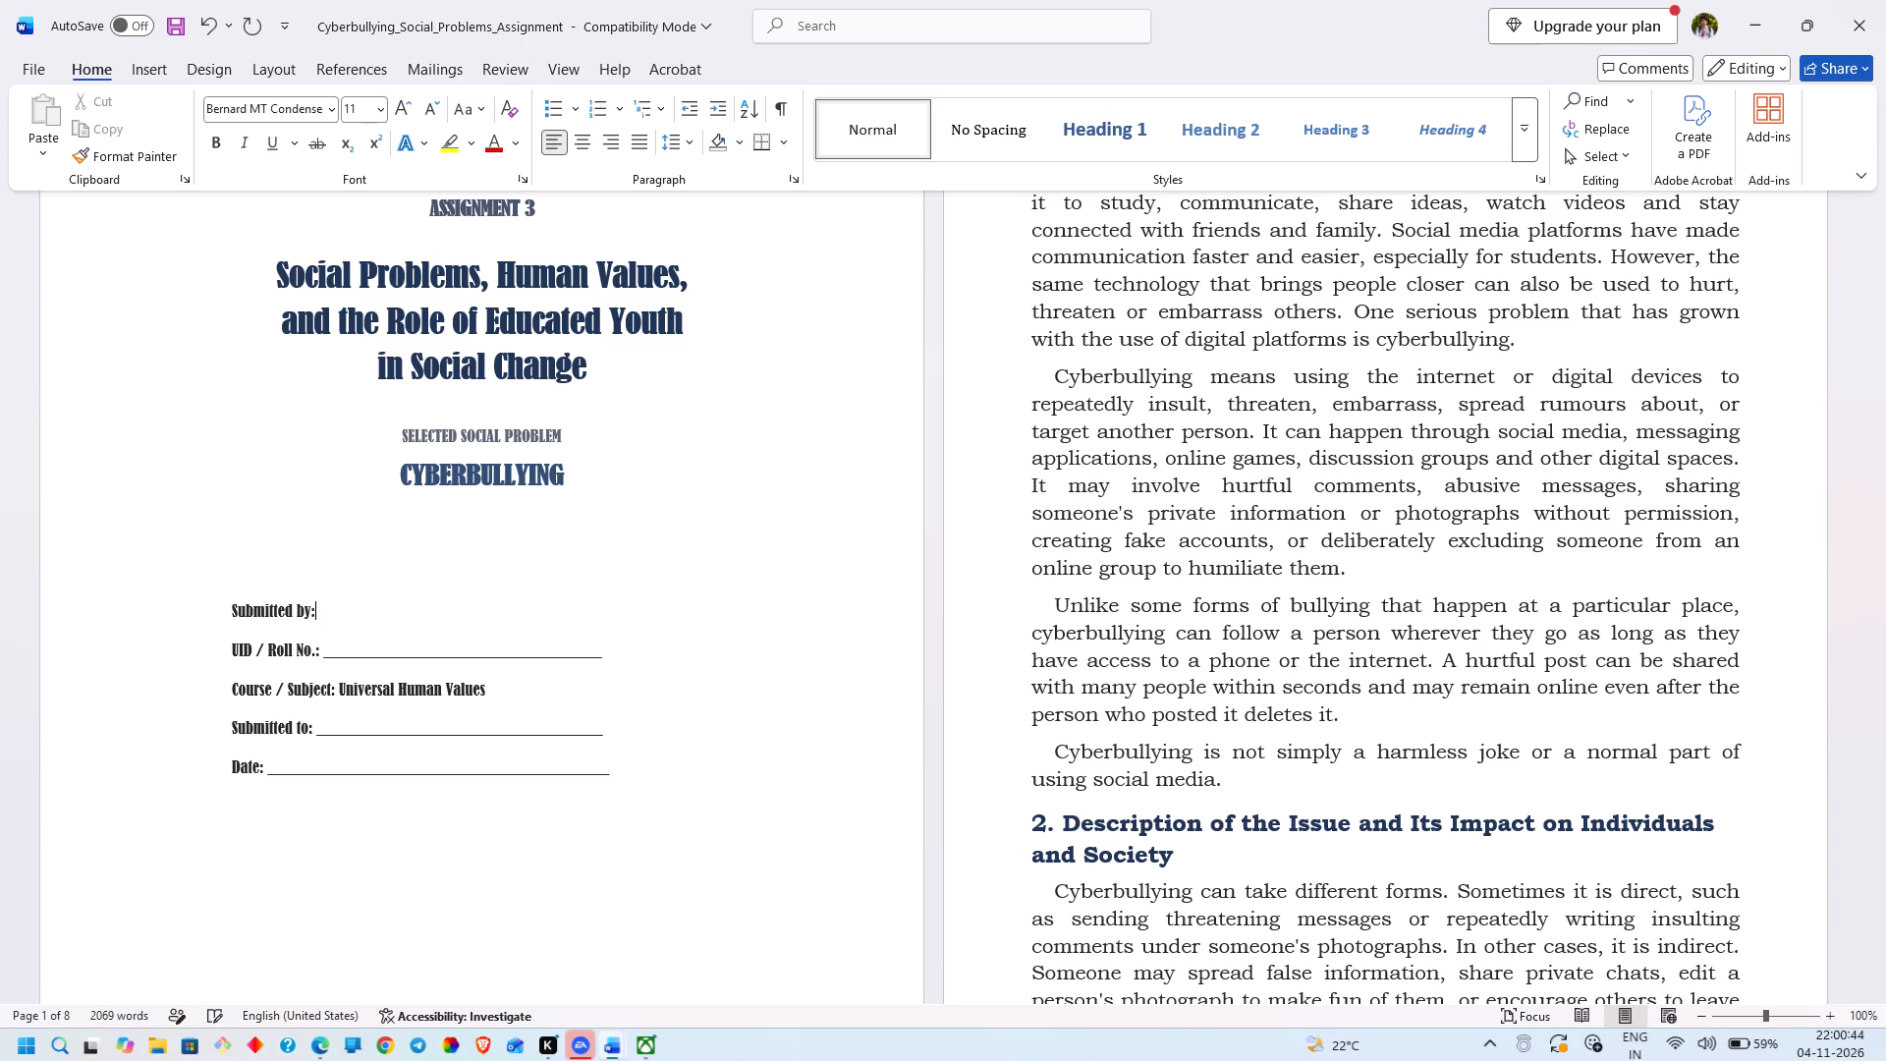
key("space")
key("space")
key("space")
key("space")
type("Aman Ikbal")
Replace the underscore blank after "UID / Roll No.:" on the cover page with spaces and the student's roll number.
left_click(622, 649)
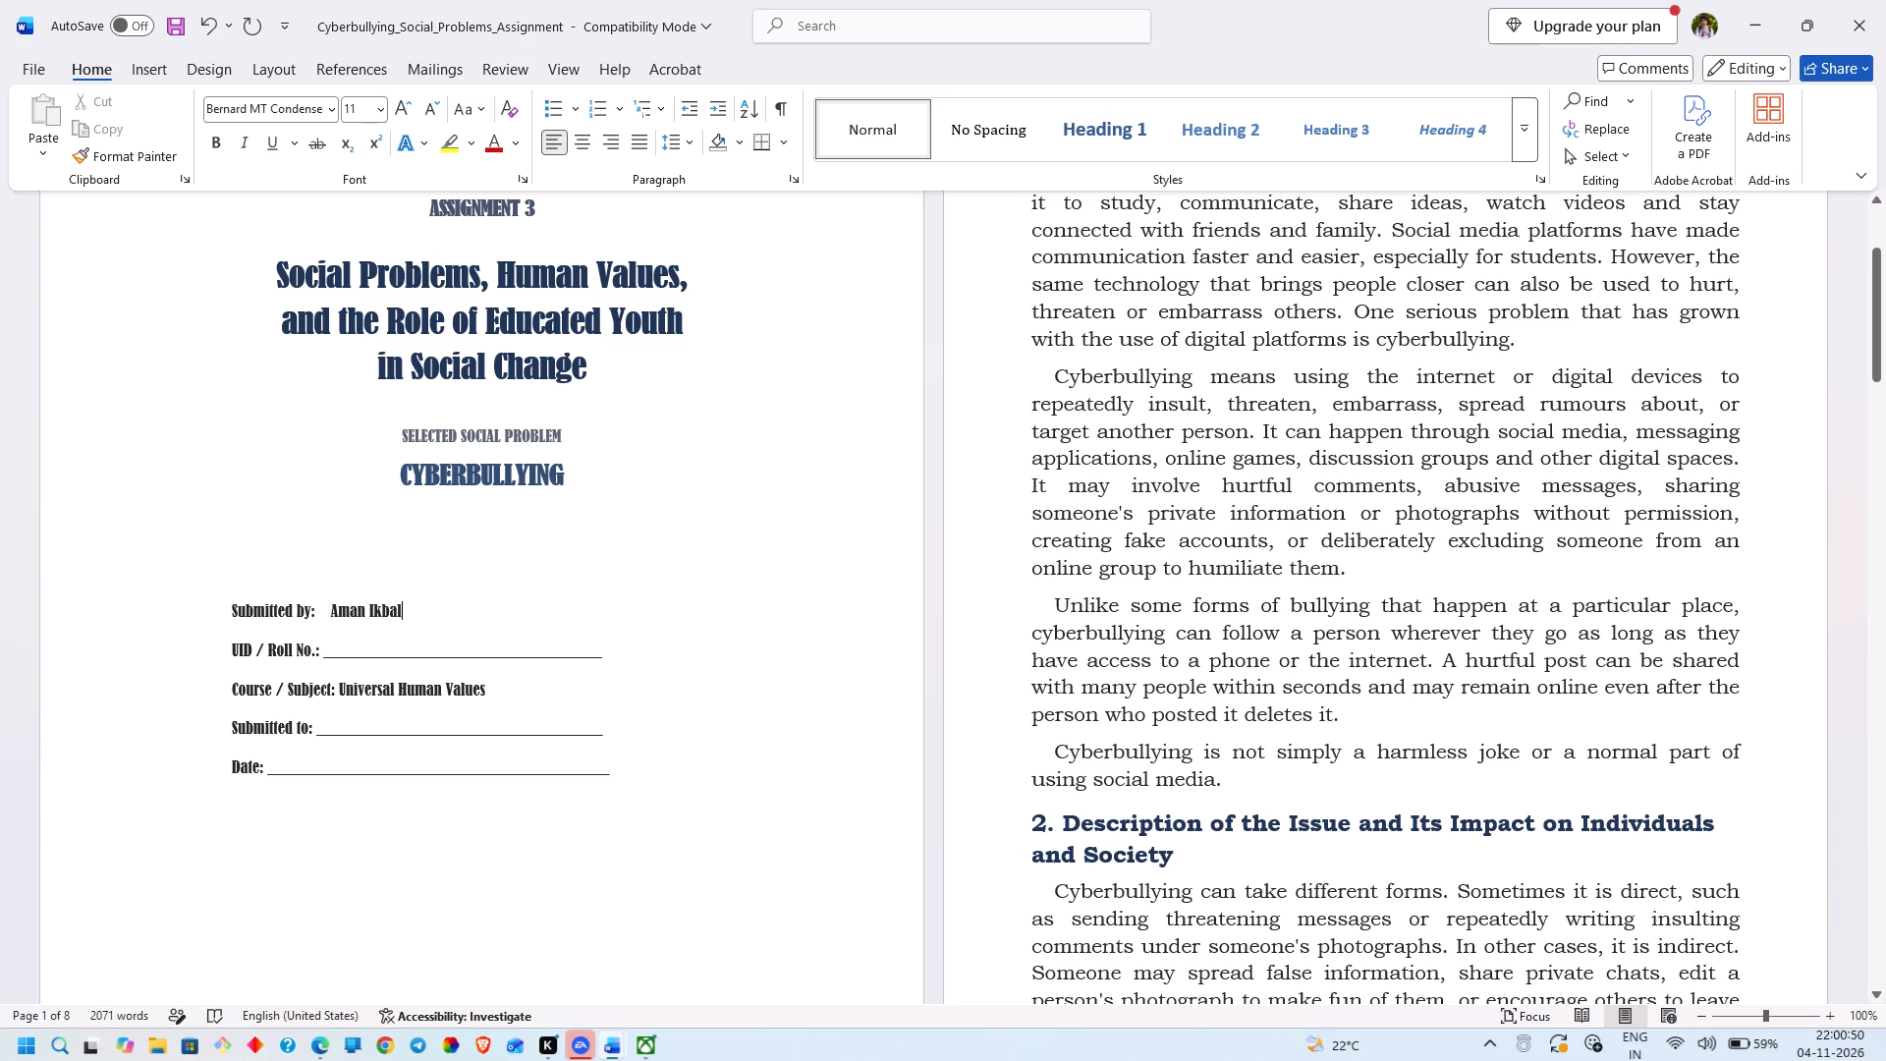
key("BackSpace")
key("BackSpace")
key("BackSpace")
key("BackSpace")
key("BackSpace")
key("BackSpace")
key("BackSpace")
key("BackSpace")
key("BackSpace")
key("BackSpace")
key("BackSpace")
key("BackSpace")
key("BackSpace")
key("BackSpace")
key("BackSpace")
key("BackSpace")
key("BackSpace")
key("BackSpace")
key("BackSpace")
key("BackSpace")
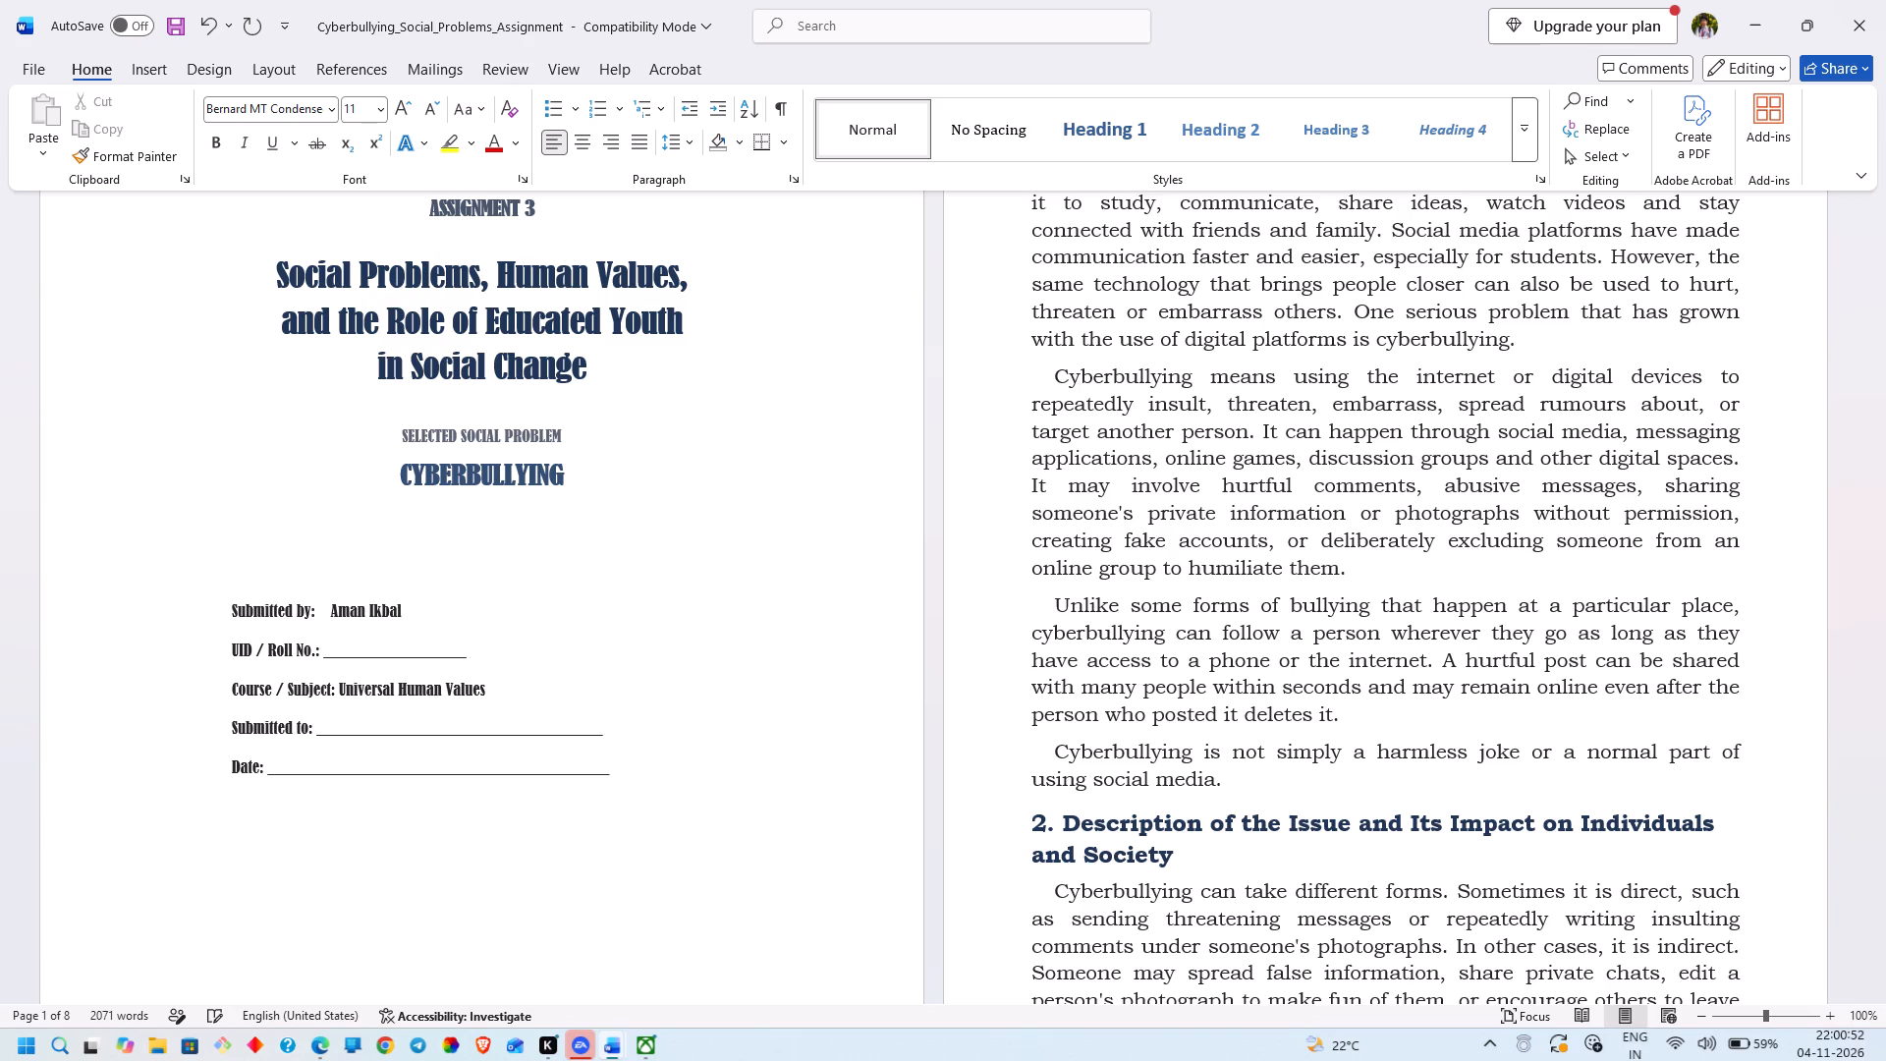
key("BackSpace")
key("BackSpace")
key("BackSpace")
key("BackSpace")
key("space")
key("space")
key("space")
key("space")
key("BackSpace")
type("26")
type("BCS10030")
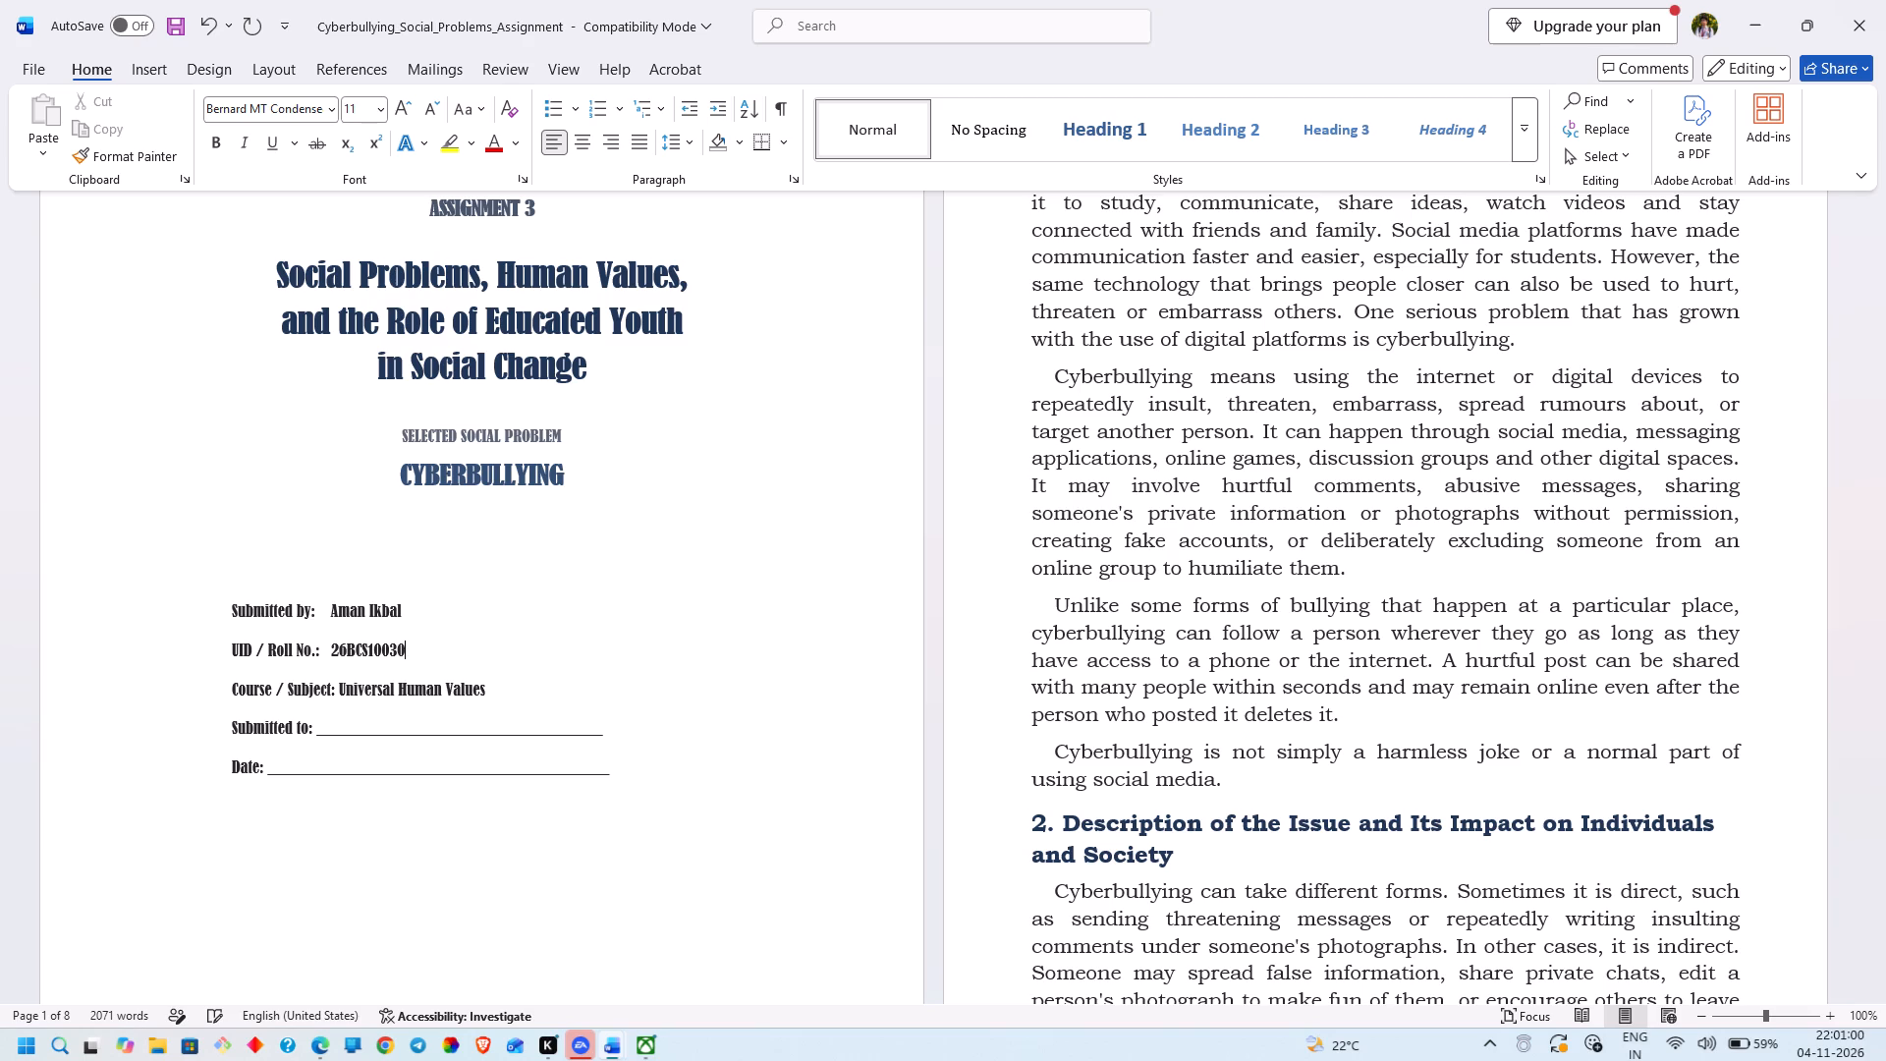
Shorten the cover page label "Course / Subject" to "Course".
left_click(520, 695)
scroll(520, 695, "right", 1)
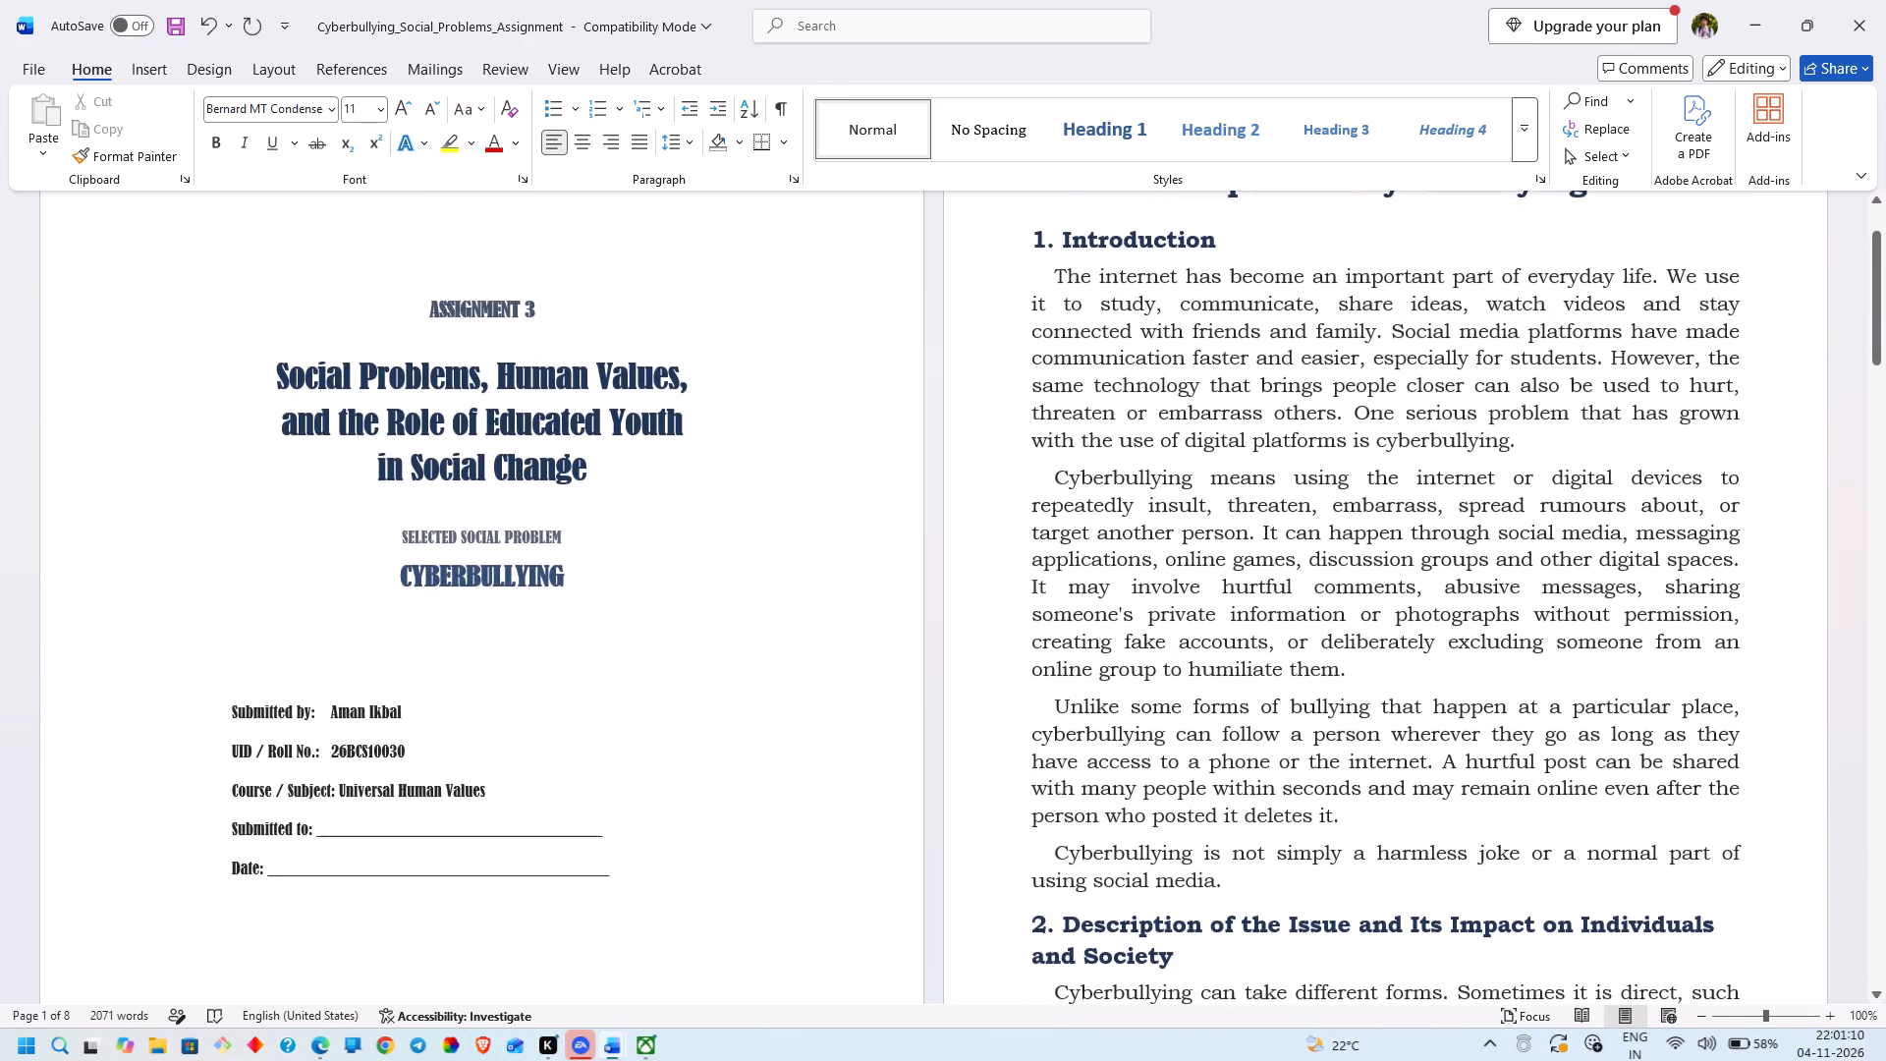
scroll(520, 695, "right", 1)
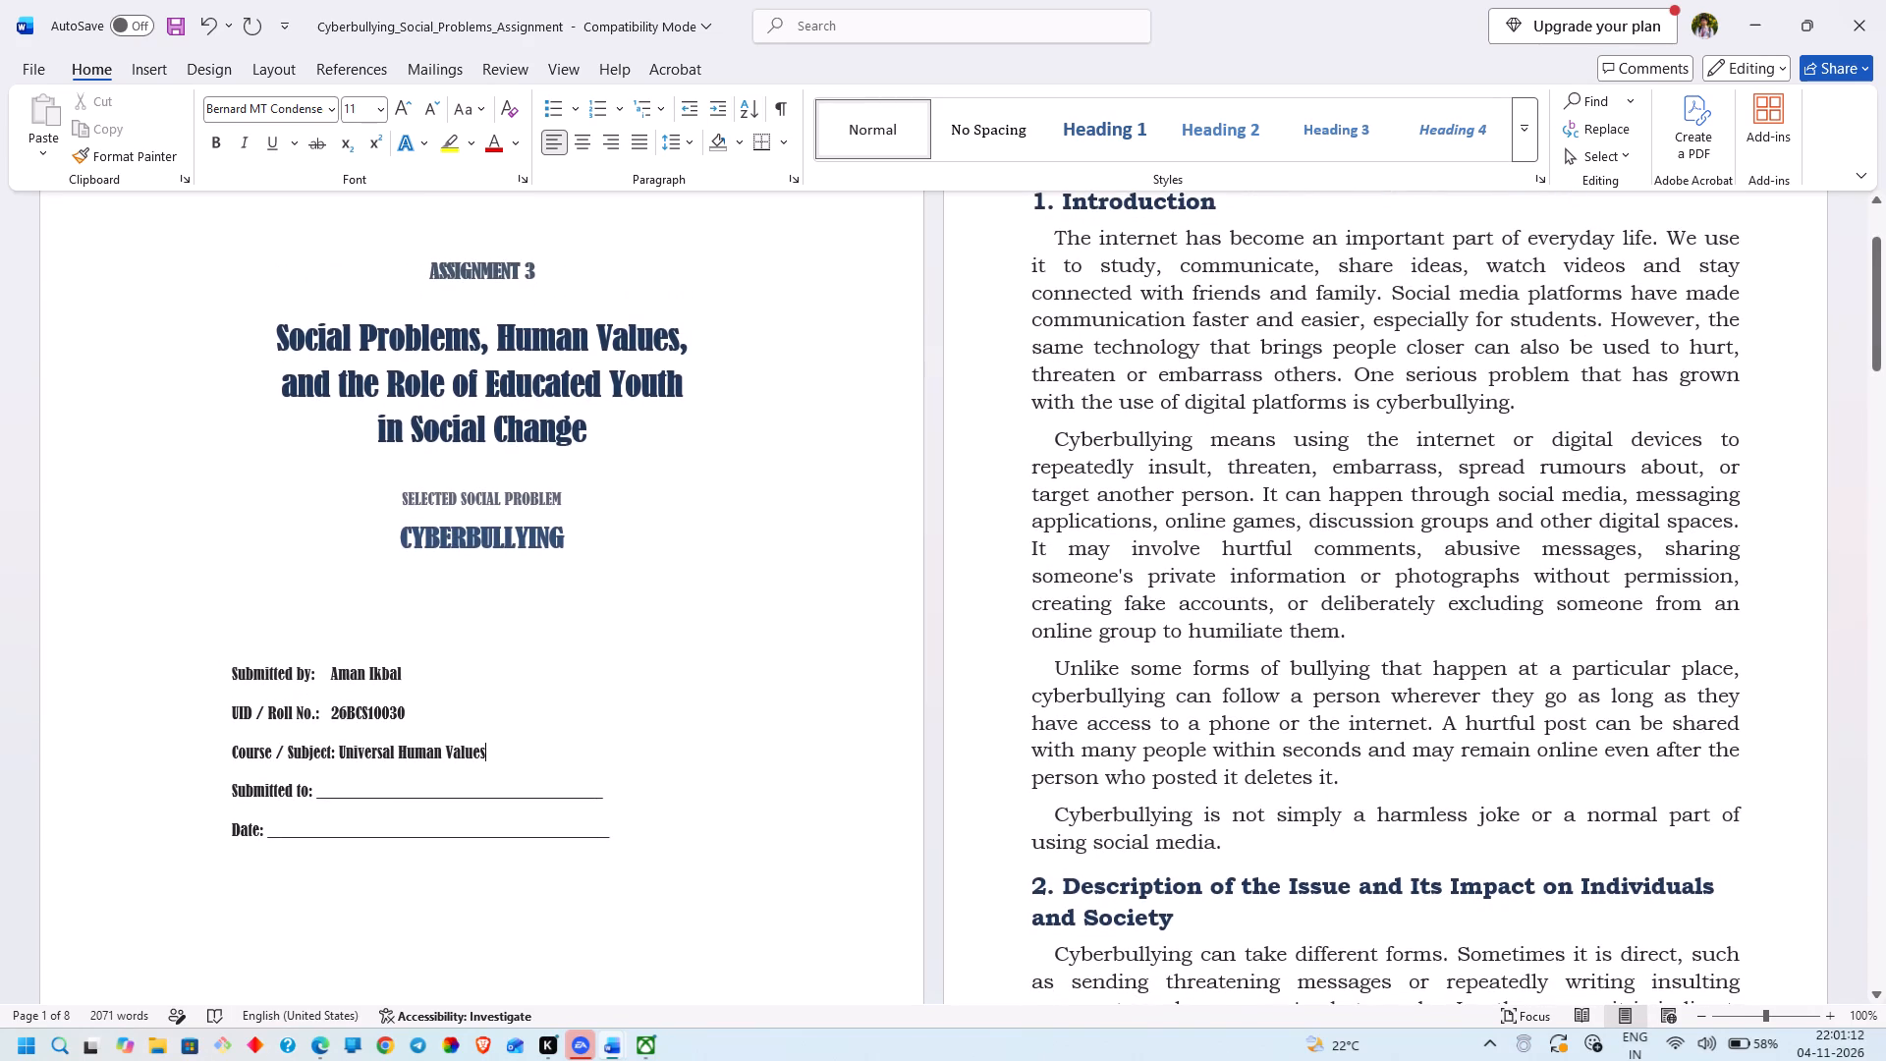
left_click(328, 752)
key("BackSpace")
key("BackSpace")
key("BackSpace")
key("BackSpace")
key("BackSpace")
key("BackSpace")
key("BackSpace")
key("BackSpace")
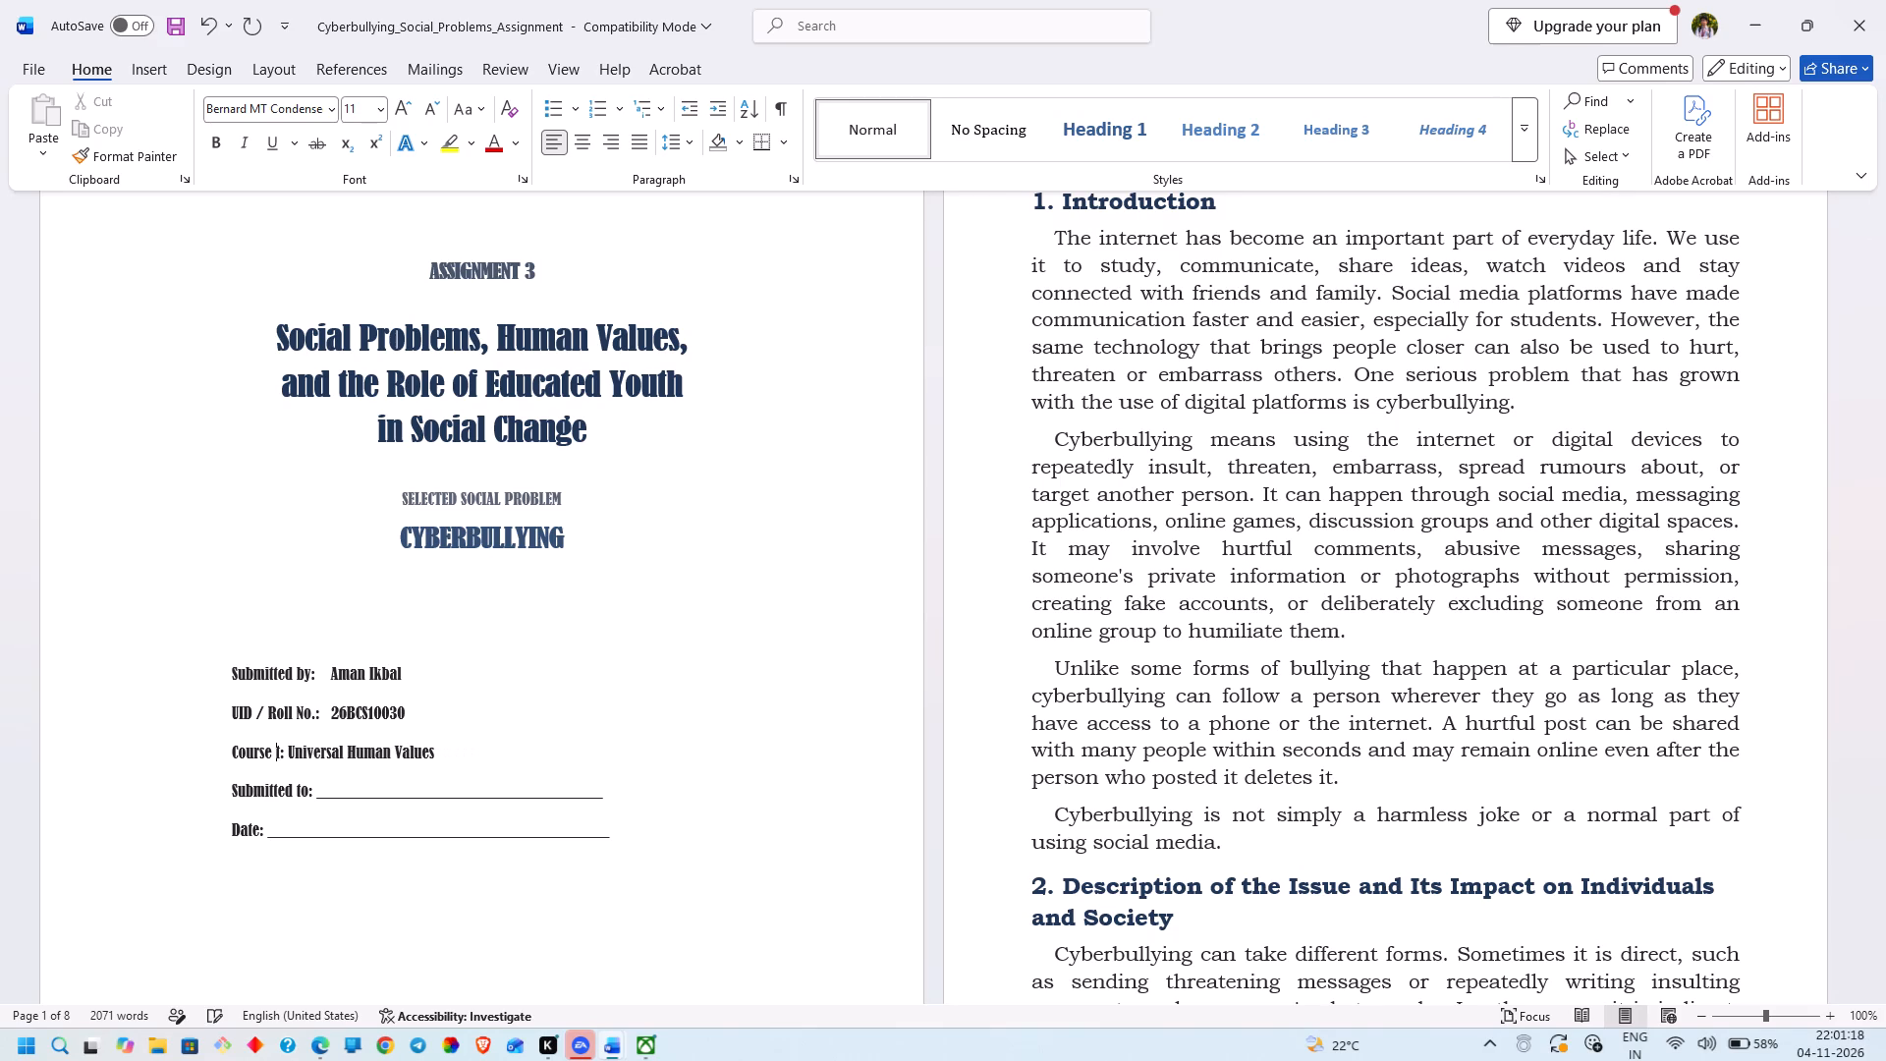
key("Right")
key("BackSpace")
Replace the course entry "Universal Human Values" on the cover page with "B.E. Cse core (E.F-2)".
key("Right")
key("Right")
key("Right")
key("Right")
key("Right")
key("Right")
key("Right")
key("Right")
key("Right")
key("Right")
key("Right")
key("Right")
key("Right")
key("Right")
key("Right")
key("Right")
key("Right")
key("Right")
key("Right")
key("Right")
key("Right")
key("Right")
key("Right")
key("Right")
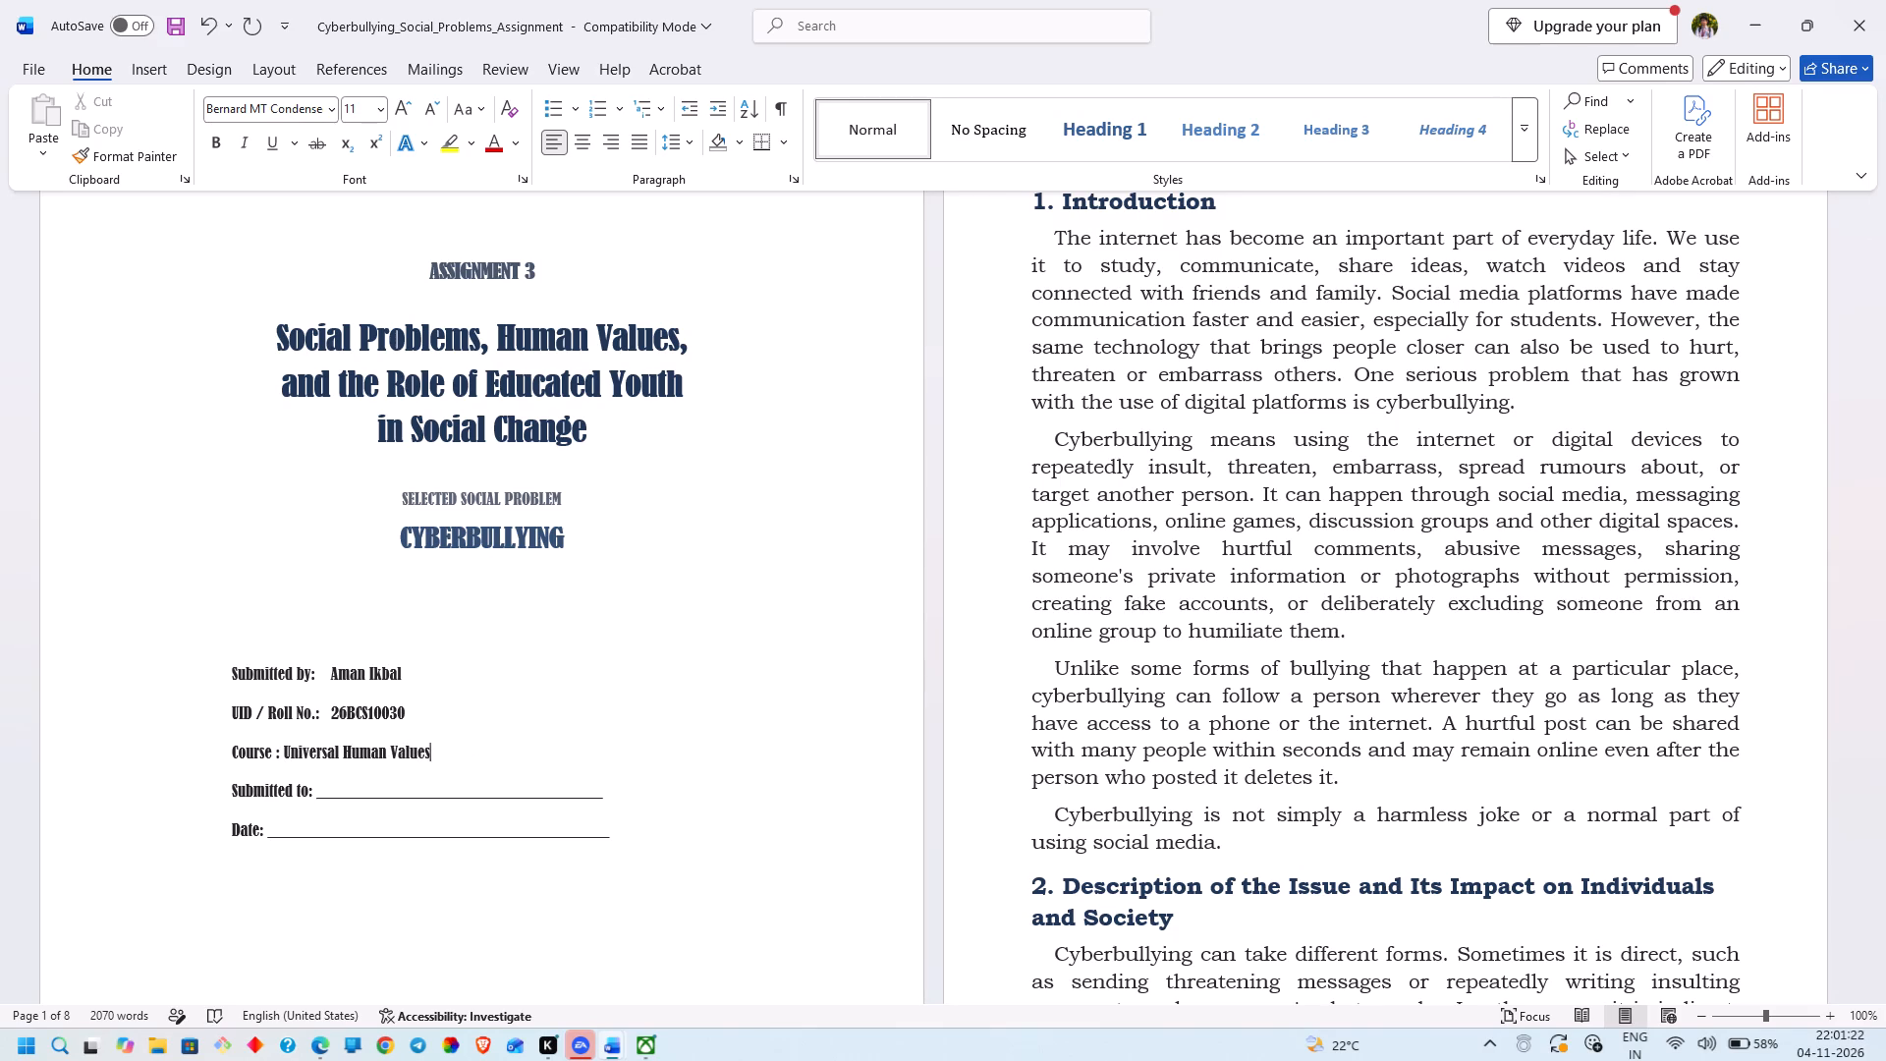
key("BackSpace")
key("BackSpace")
key("BackSpace")
key("BackSpace")
key("BackSpace")
key("BackSpace")
key("BackSpace")
key("BackSpace")
key("BackSpace")
key("BackSpace")
key("BackSpace")
key("BackSpace")
key("BackSpace")
key("BackSpace")
key("BackSpace")
key("BackSpace")
key("BackSpace")
key("BackSpace")
key("BackSpace")
key("BackSpace")
key("BackSpace")
key("BackSpace")
key("space")
key("space")
key("space")
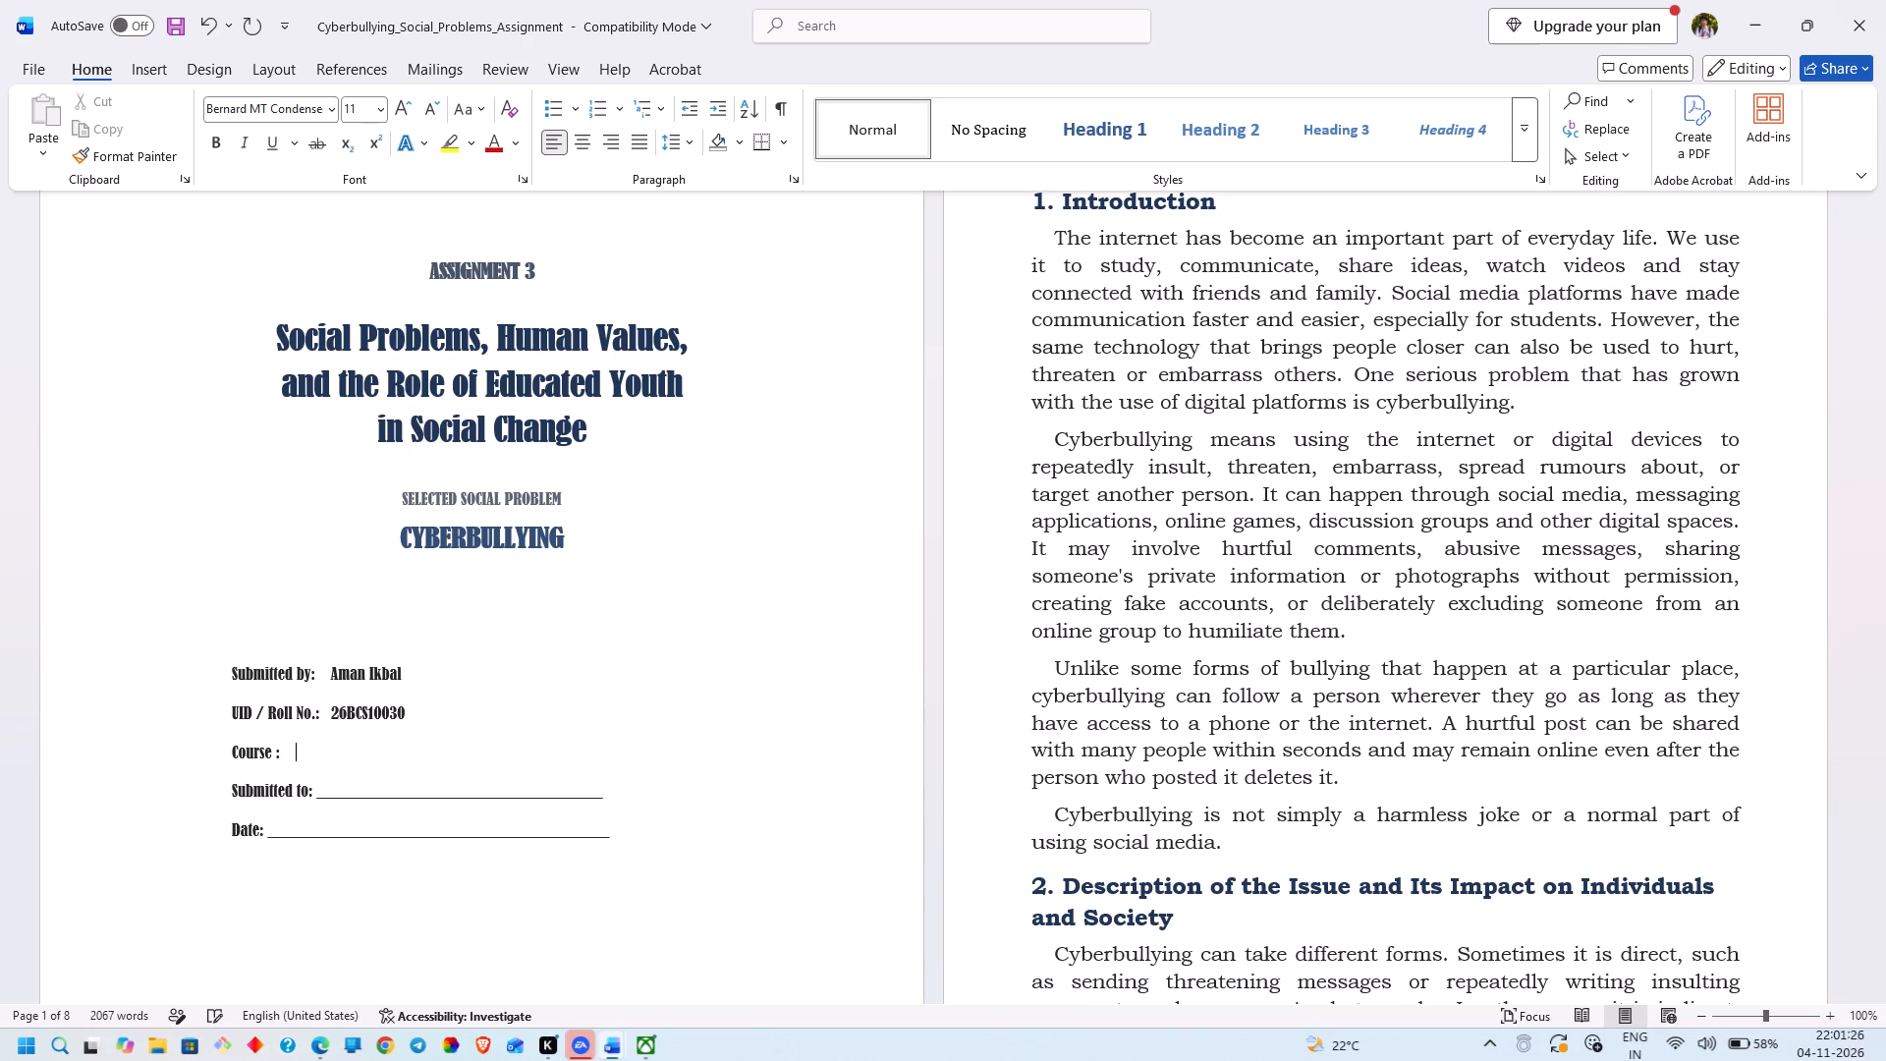
type("B.E. Cse core")
key("space")
key("shift+parenleft")
type("E.F")
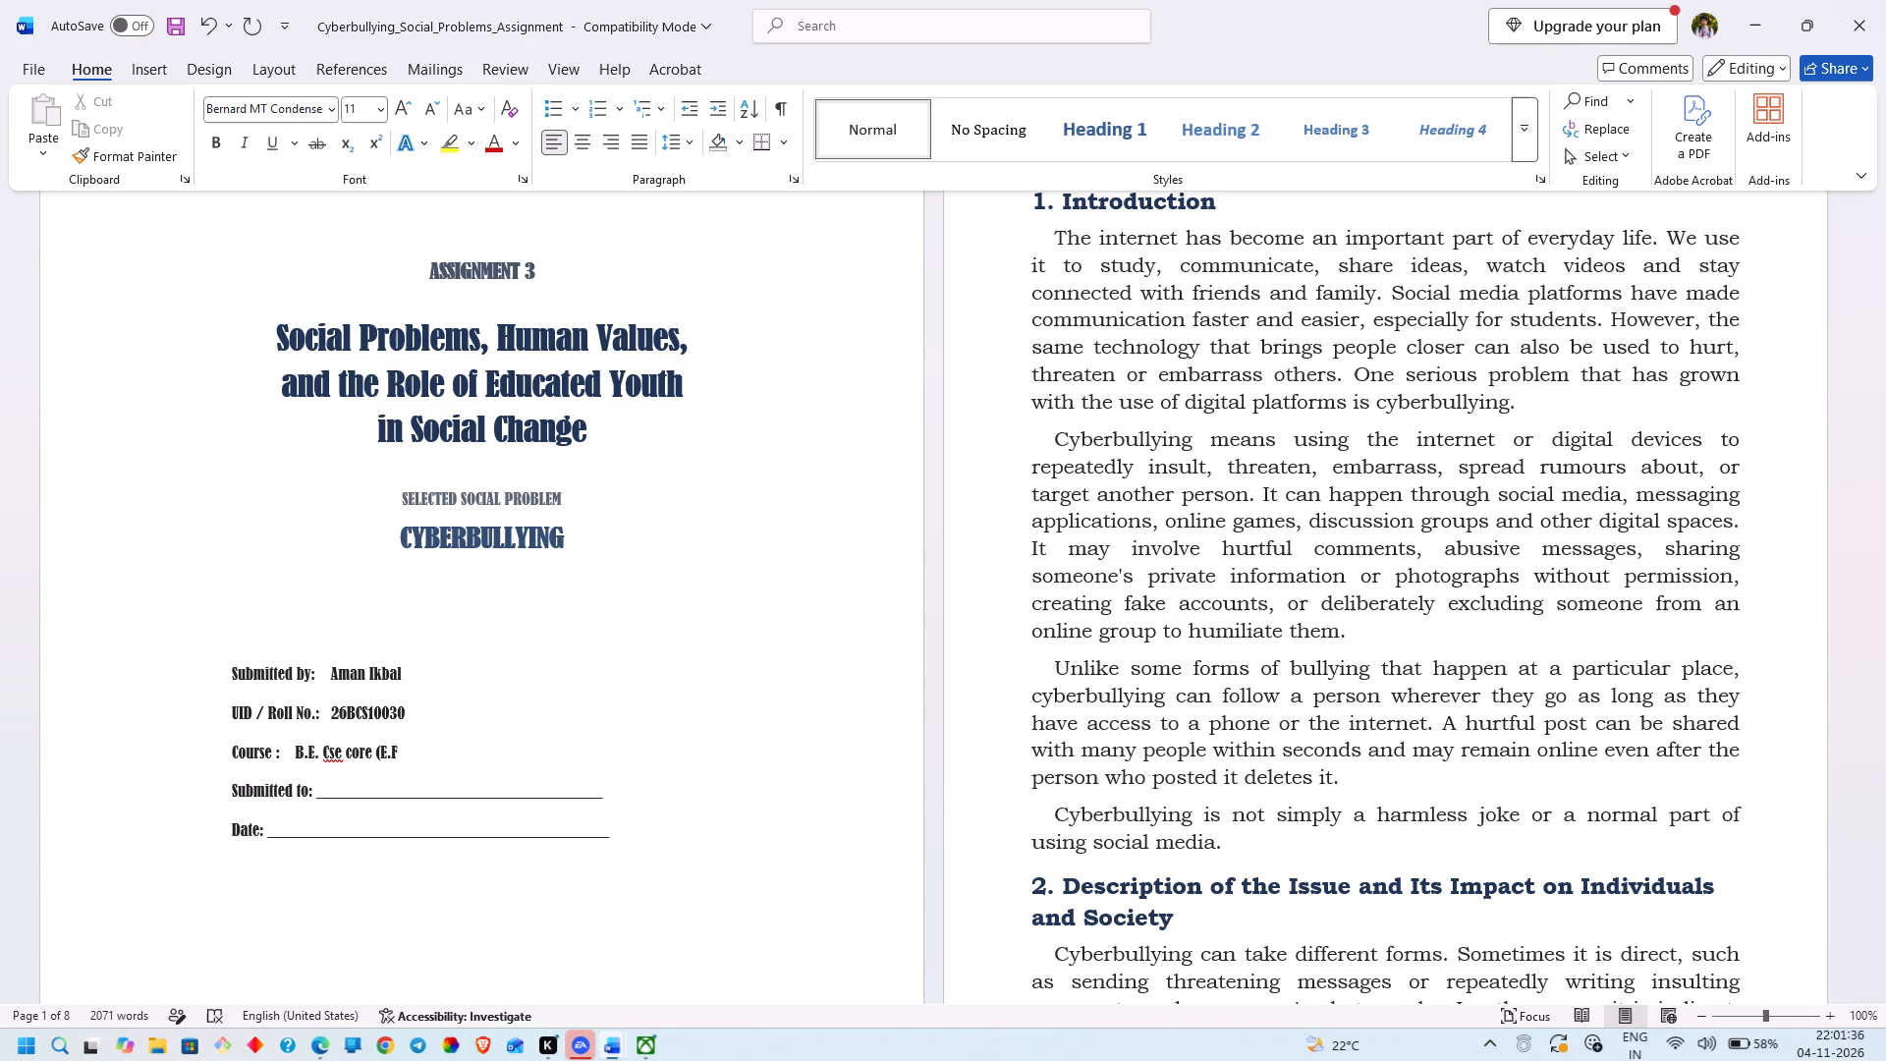
type("-2")
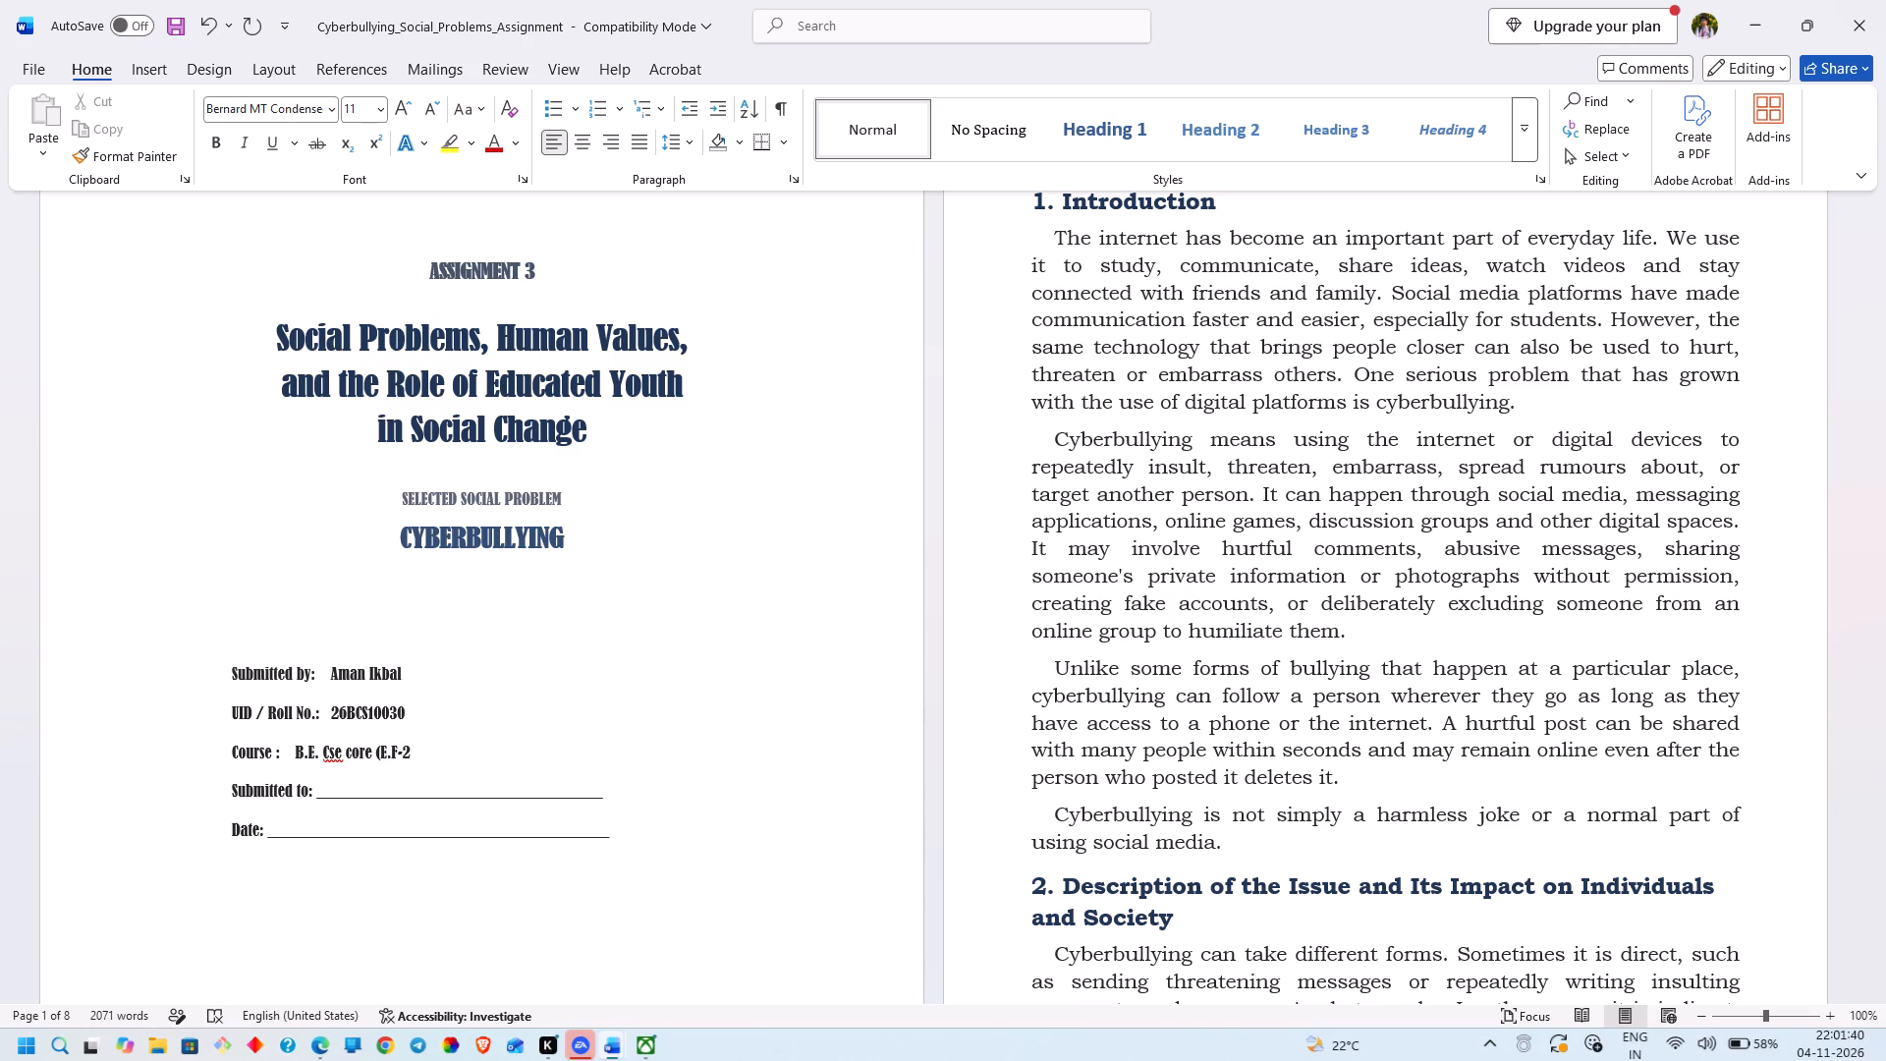
key("shift+parenright")
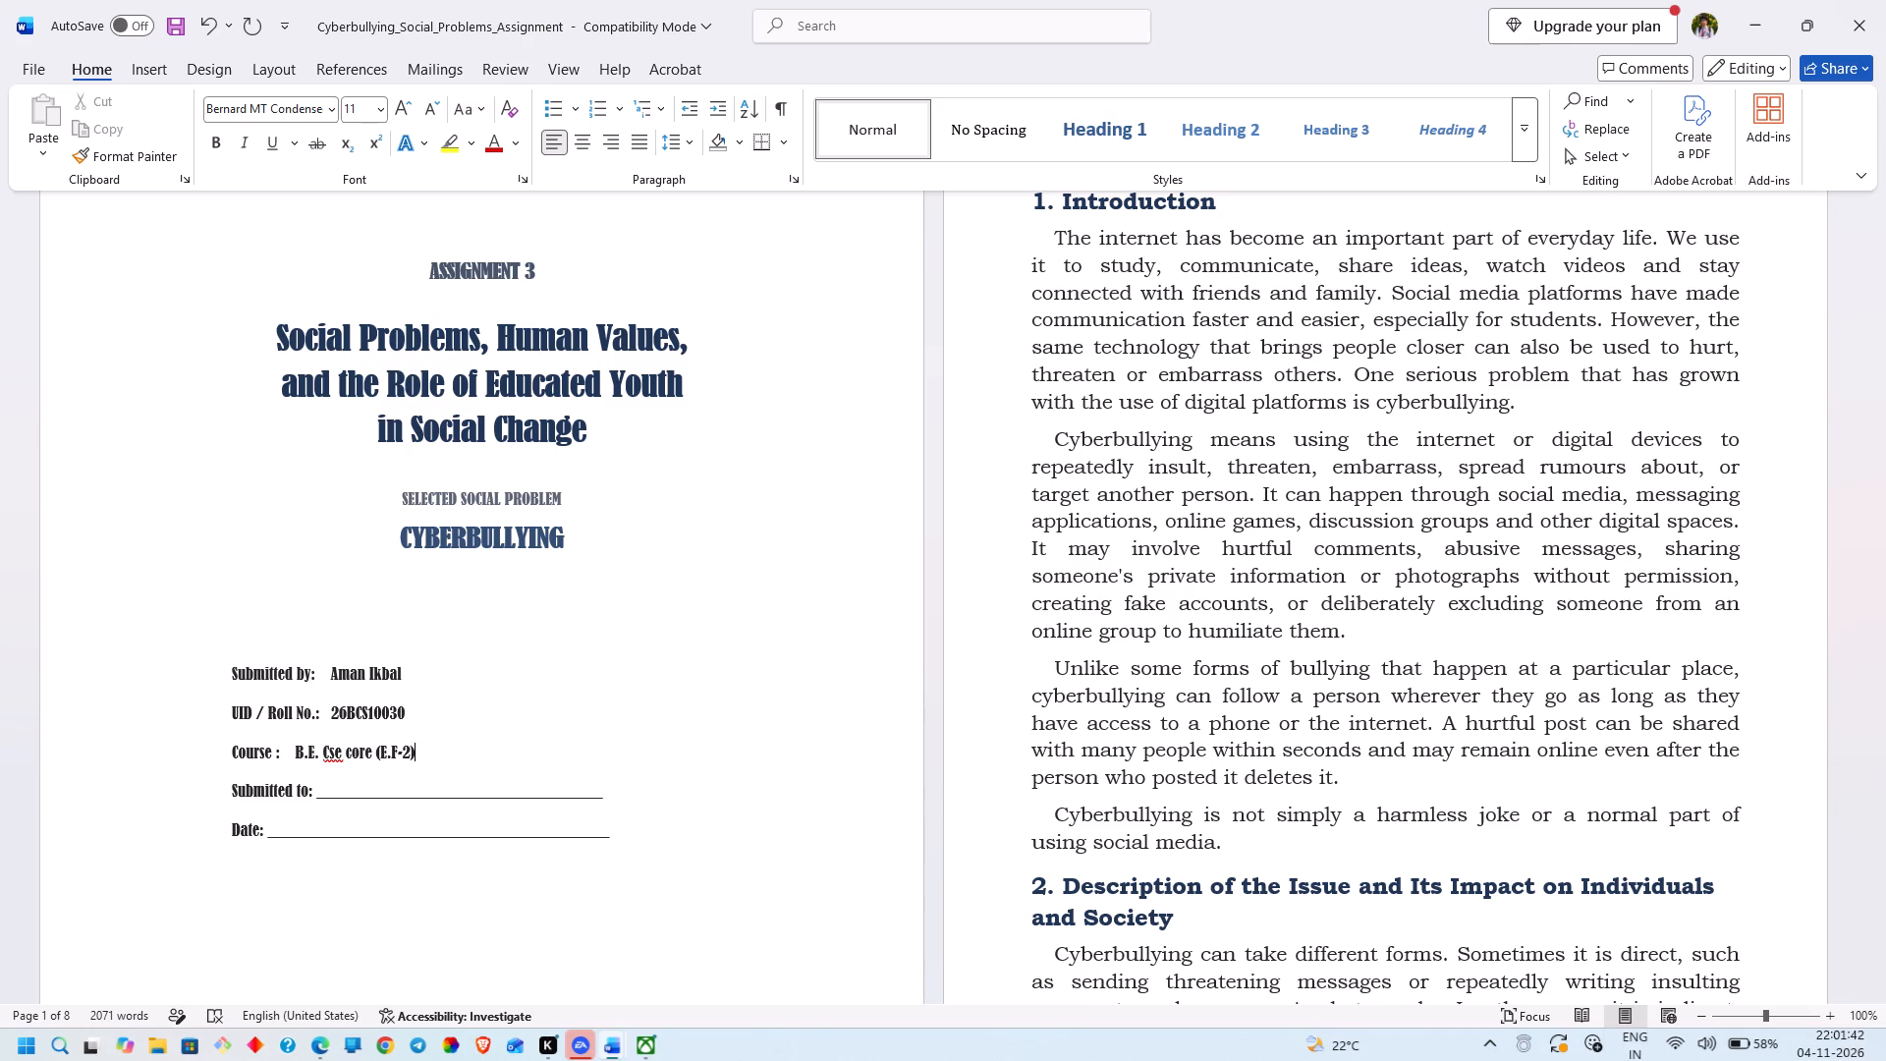
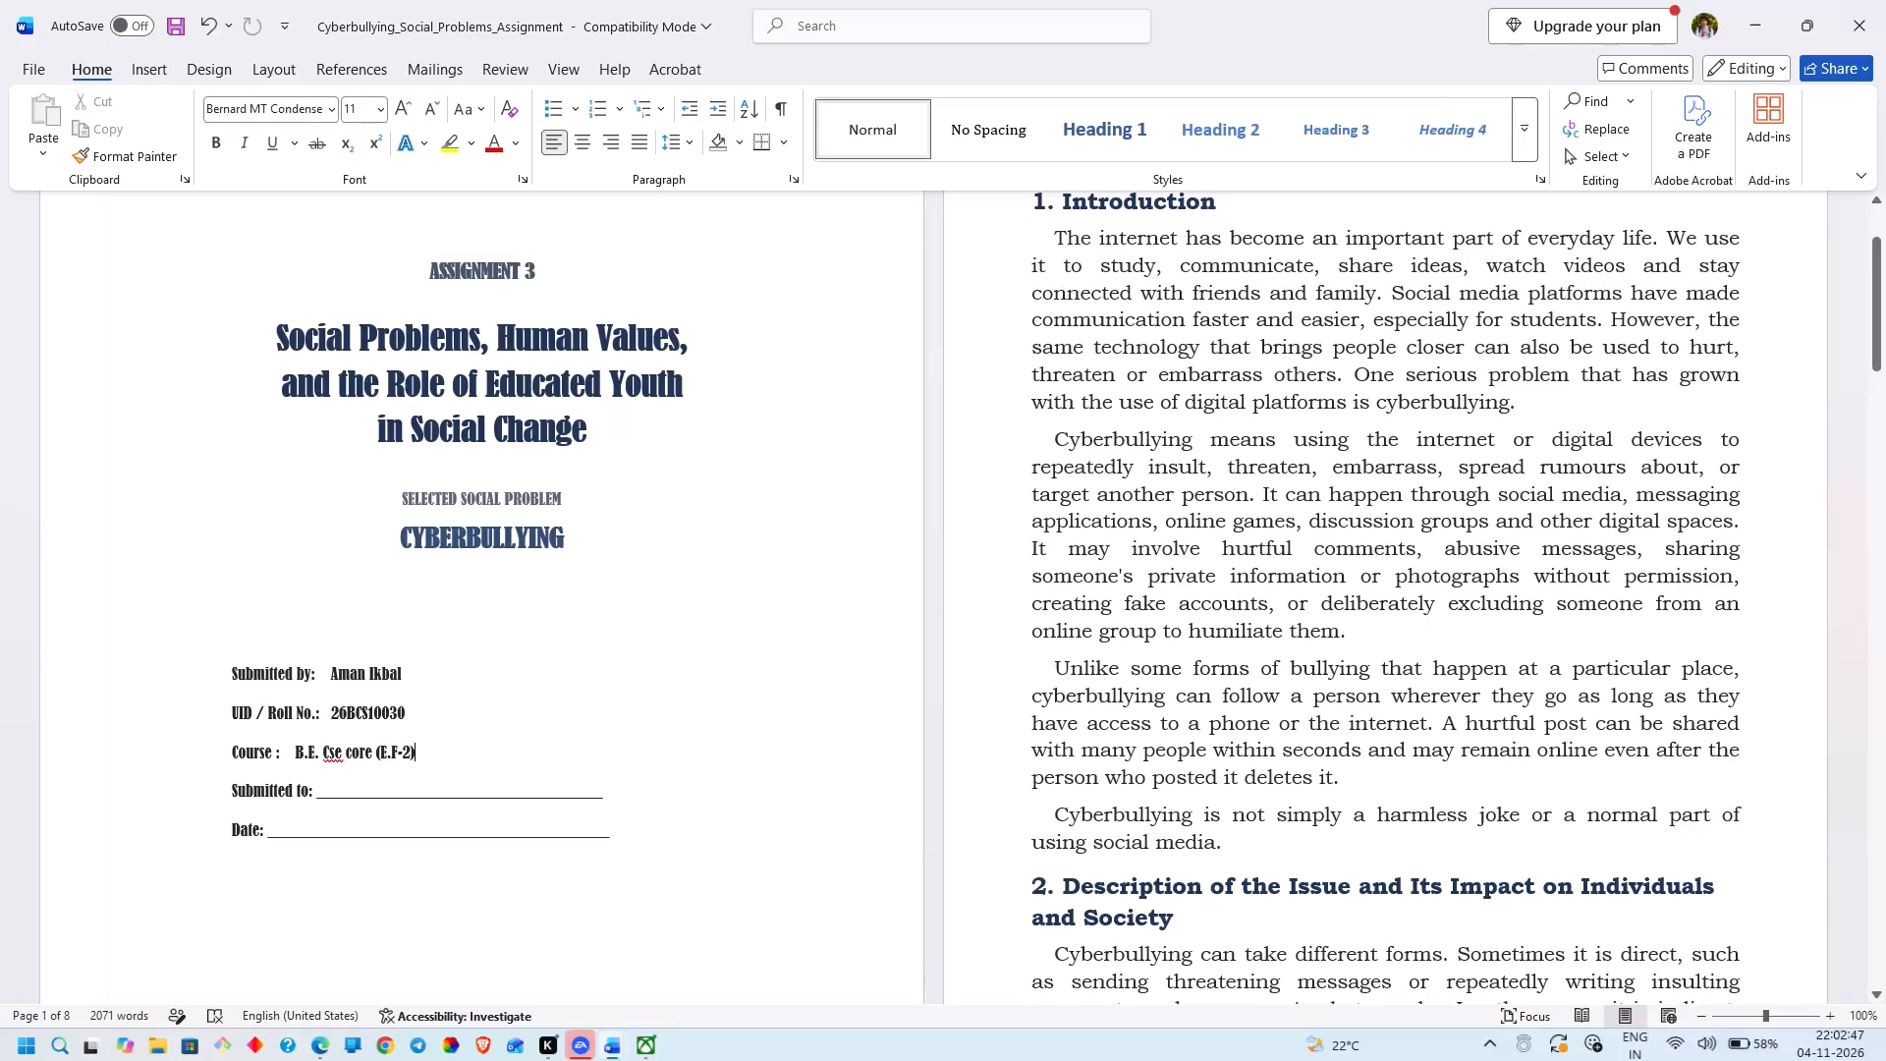
Clear the underscore placeholder after "Submitted to:" on the cover page, leaving two spaces after the colon for the recipient's entry.
left_click(613, 789)
key("BackSpace")
key("BackSpace")
key("BackSpace")
key("BackSpace")
key("BackSpace")
key("BackSpace")
key("BackSpace")
key("BackSpace")
key("BackSpace")
key("BackSpace")
key("BackSpace")
key("BackSpace")
key("BackSpace")
key("BackSpace")
key("BackSpace")
key("BackSpace")
key("BackSpace")
key("BackSpace")
key("BackSpace")
key("BackSpace")
key("BackSpace")
key("BackSpace")
key("BackSpace")
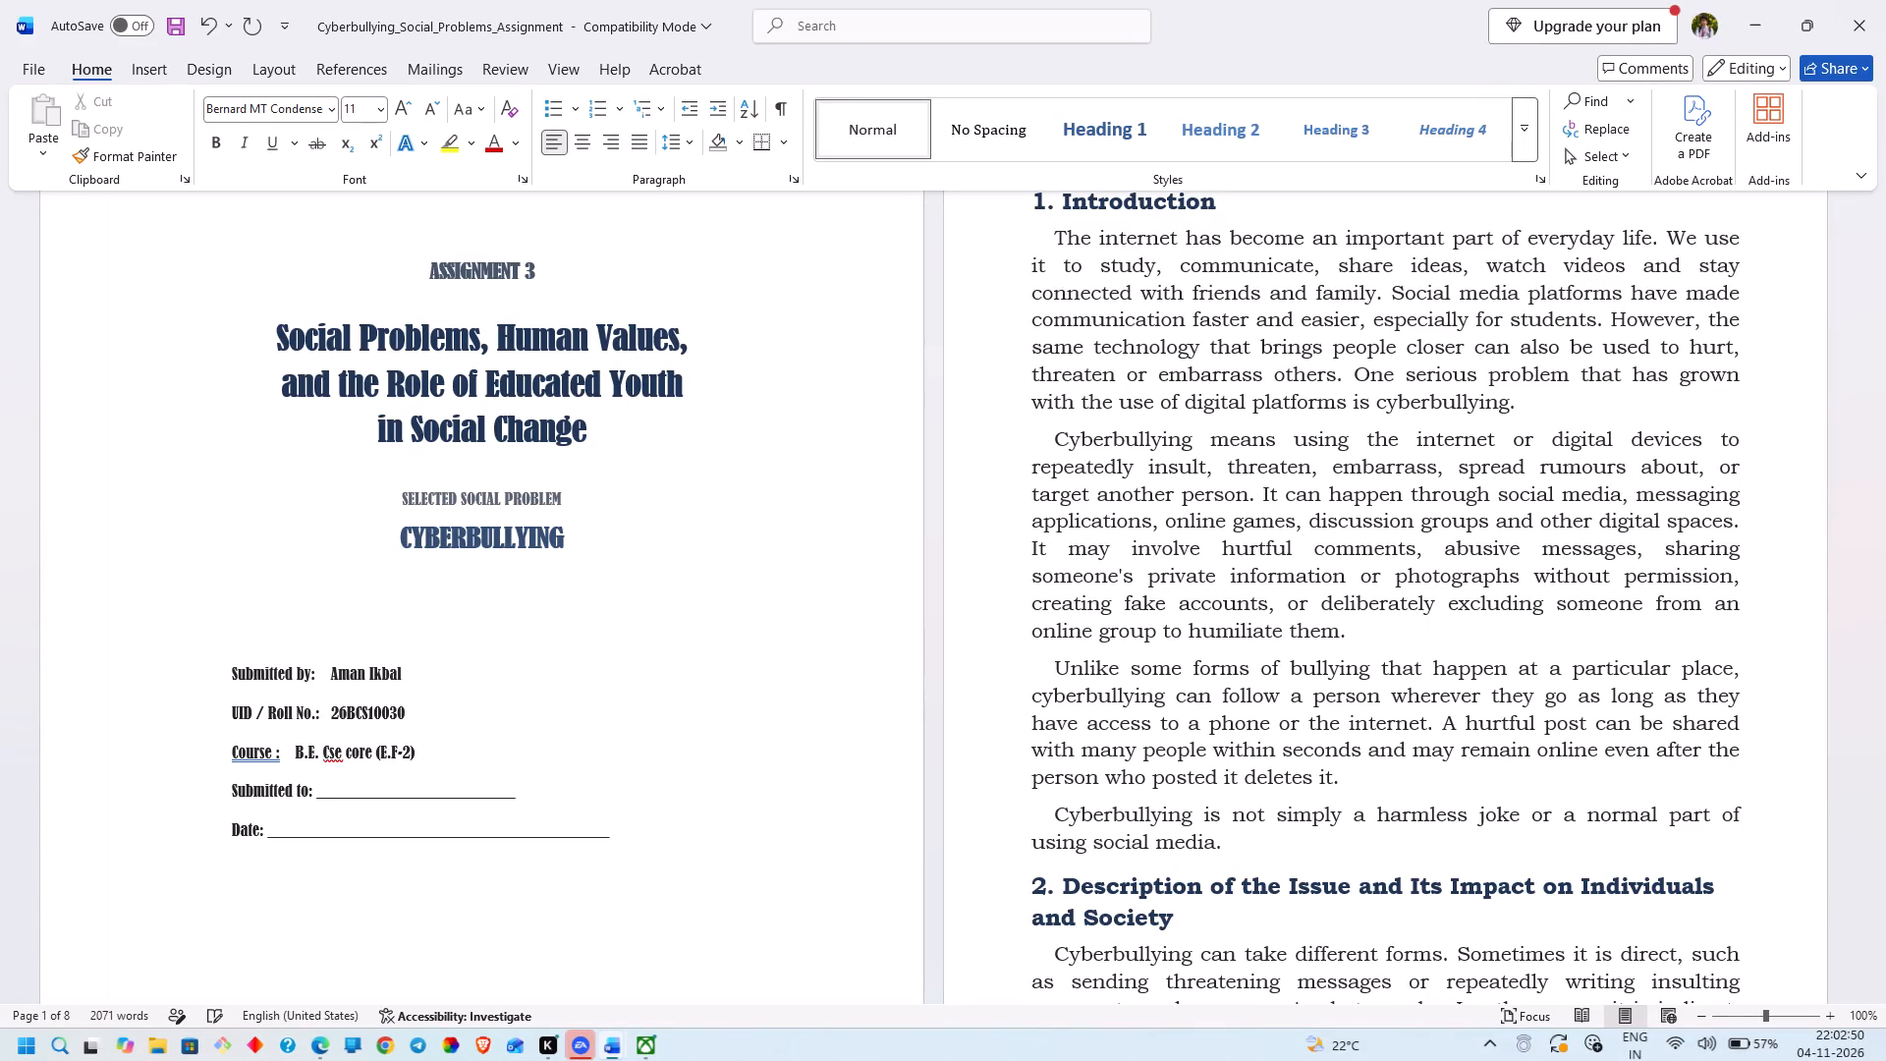
key("BackSpace")
key("BackSpace")
key("BackSpace")
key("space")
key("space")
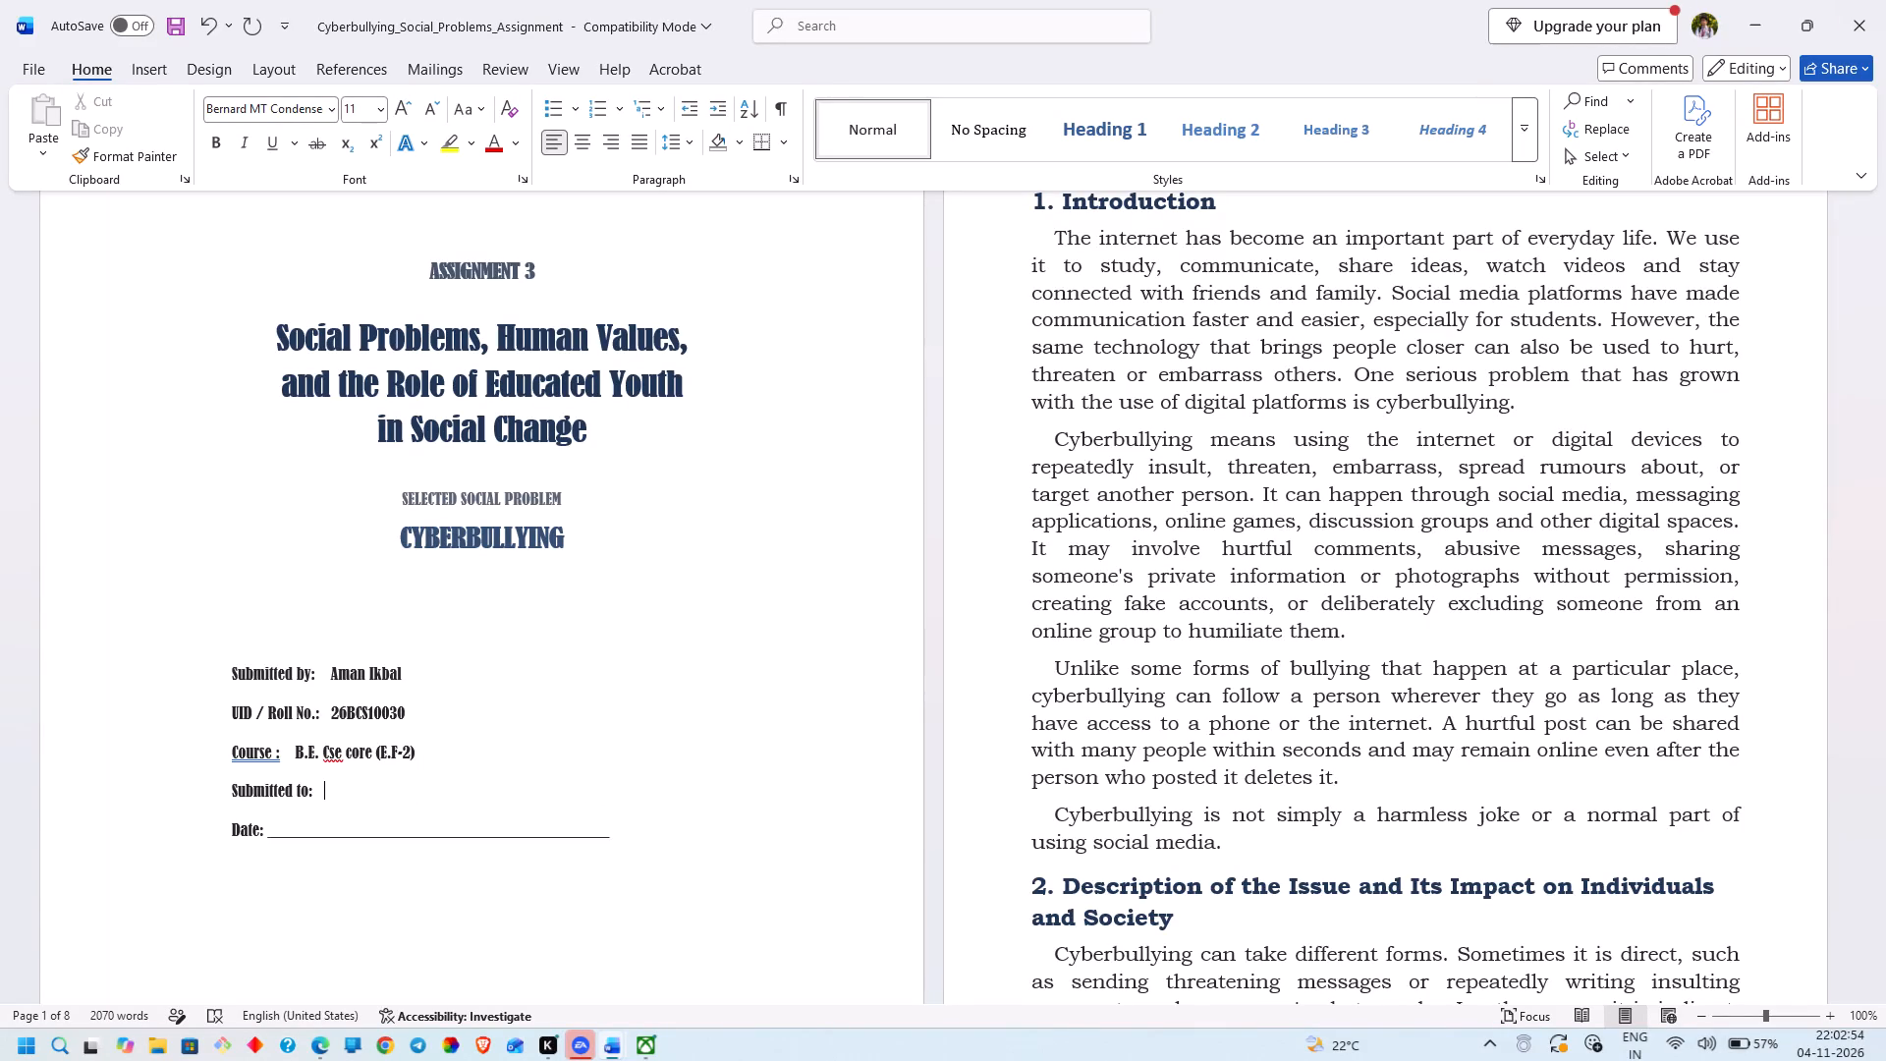
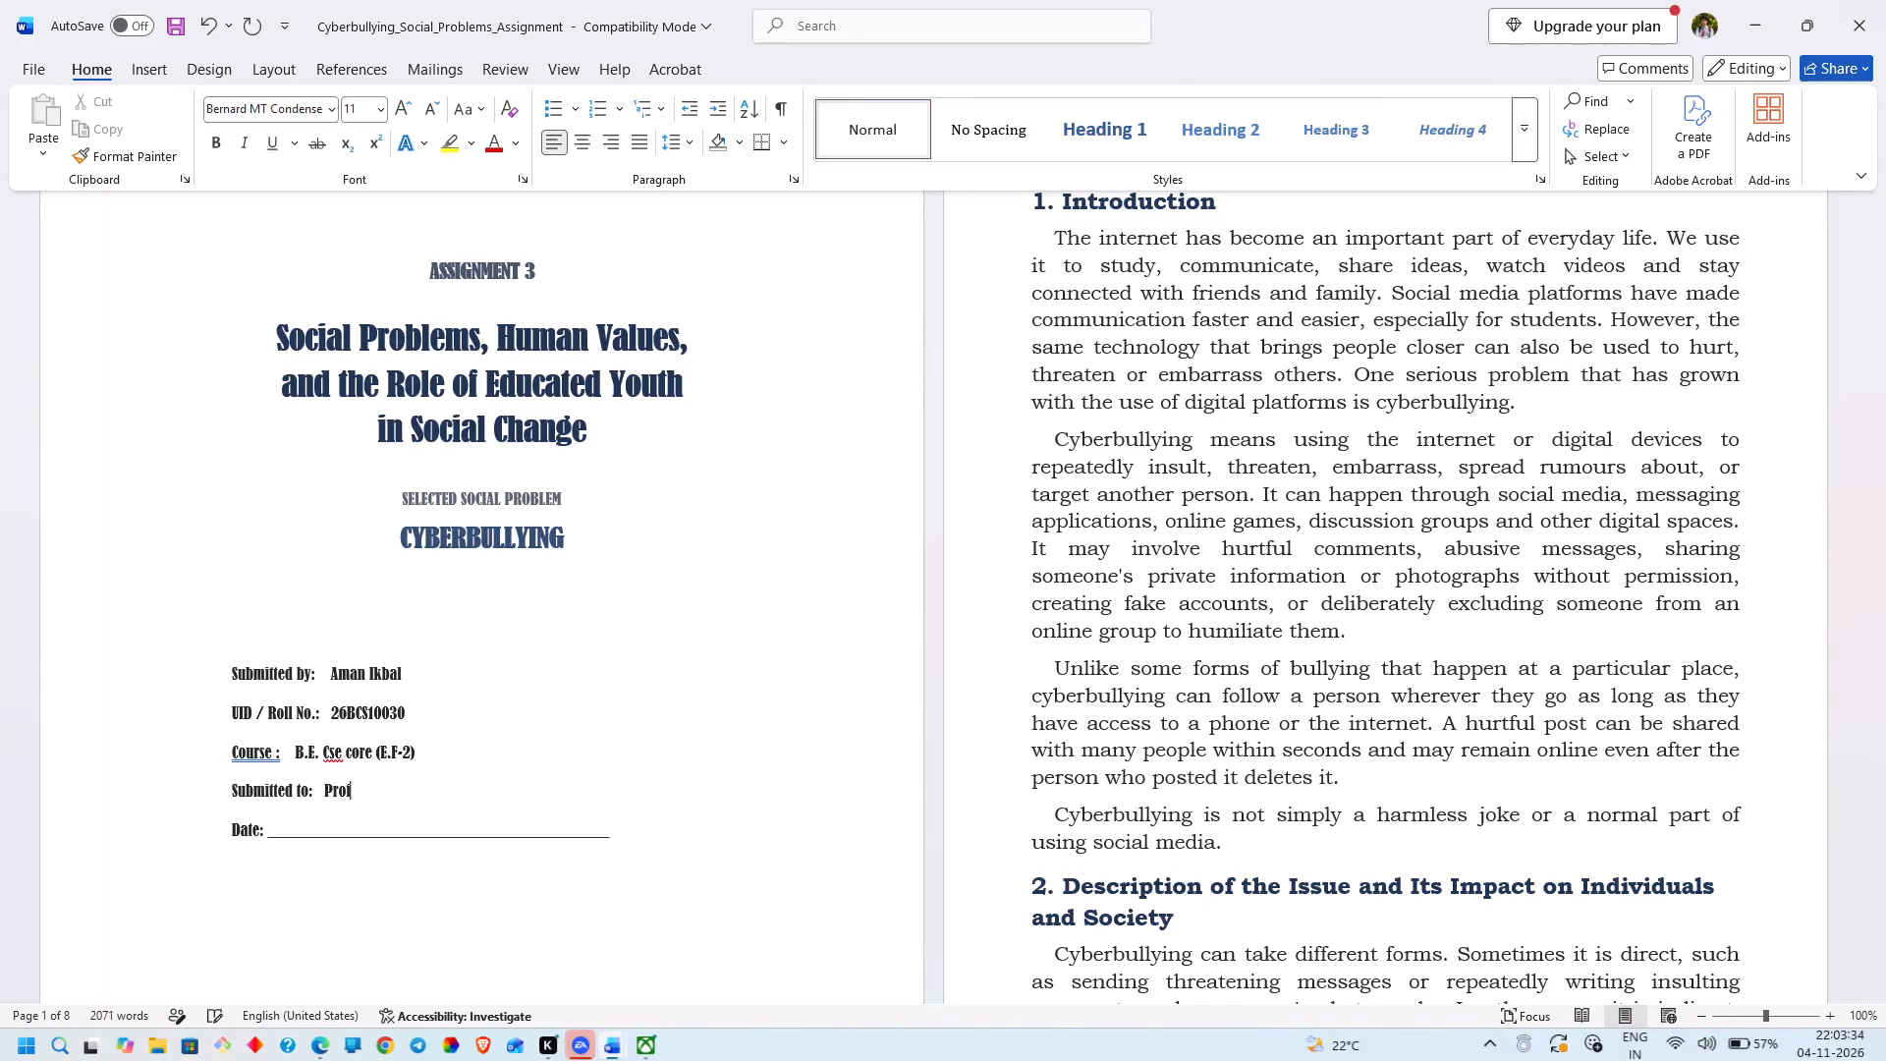
Complete the "Submitted to:" entry on the cover page with the professor's title and name, followed by "sir".
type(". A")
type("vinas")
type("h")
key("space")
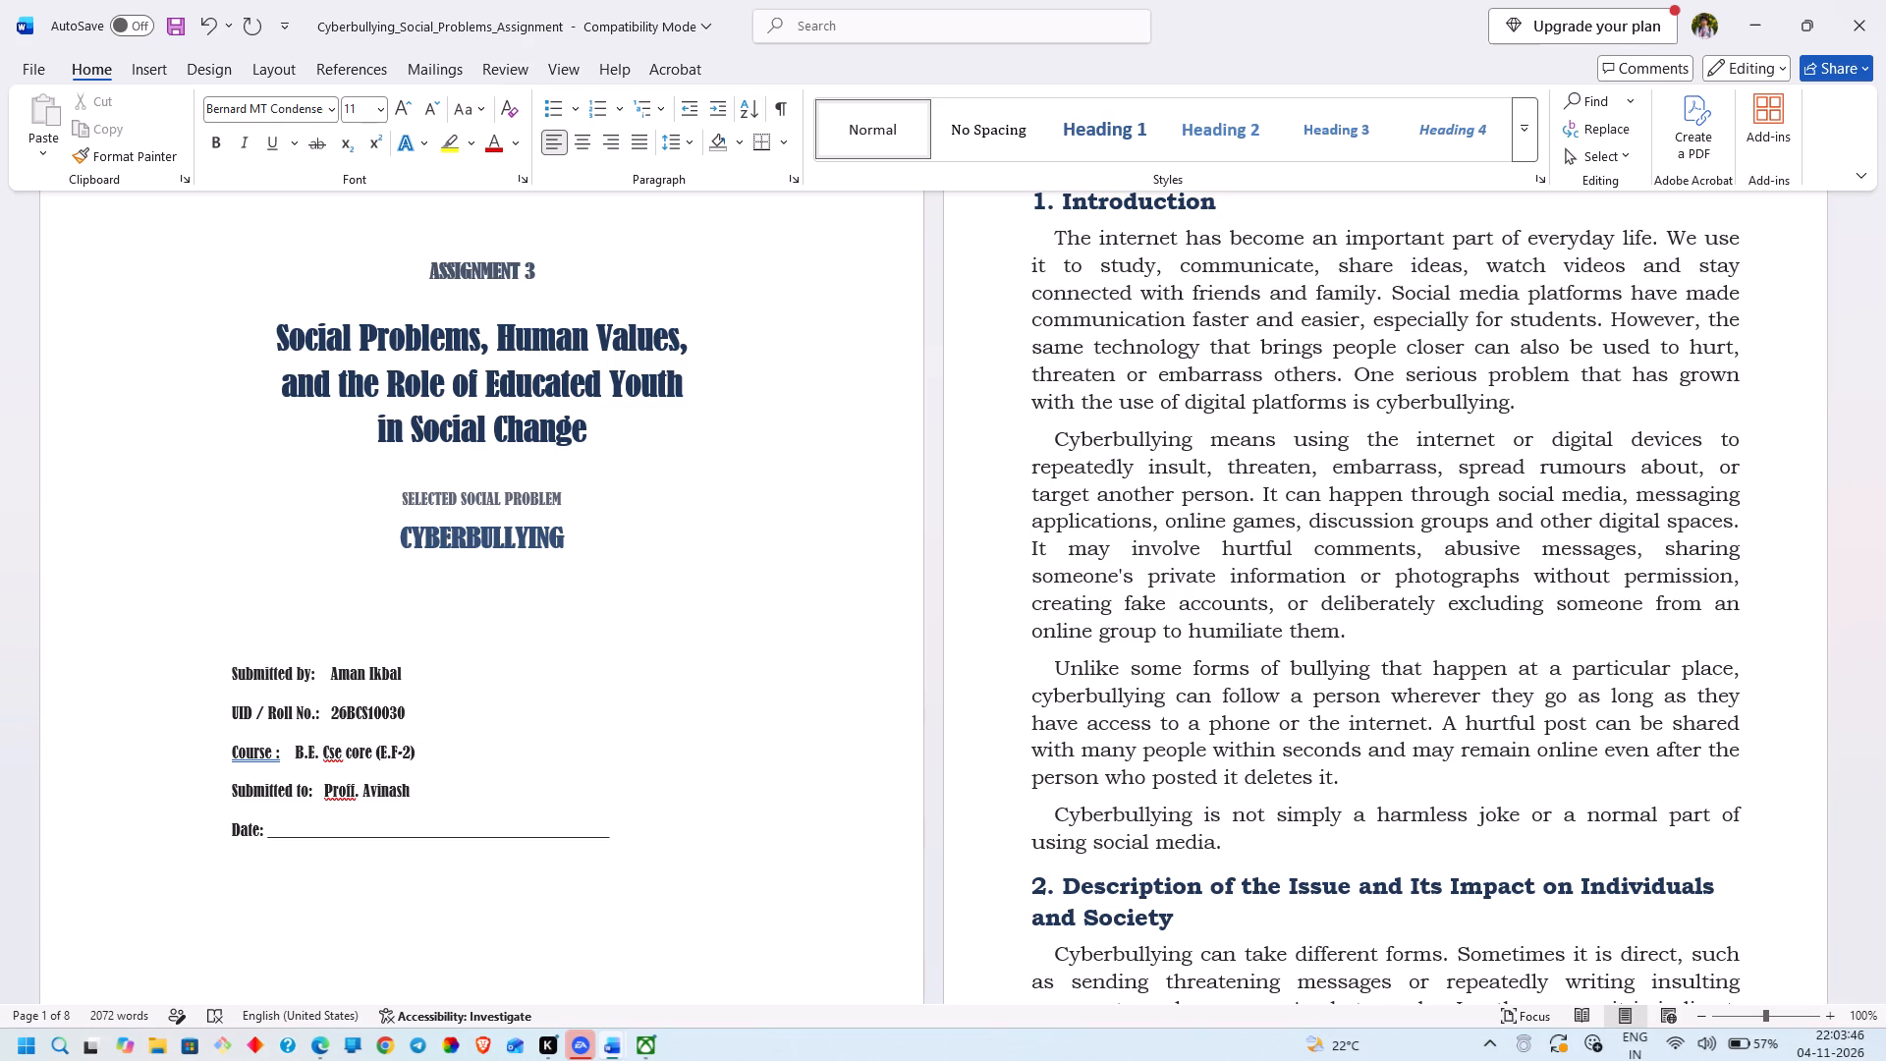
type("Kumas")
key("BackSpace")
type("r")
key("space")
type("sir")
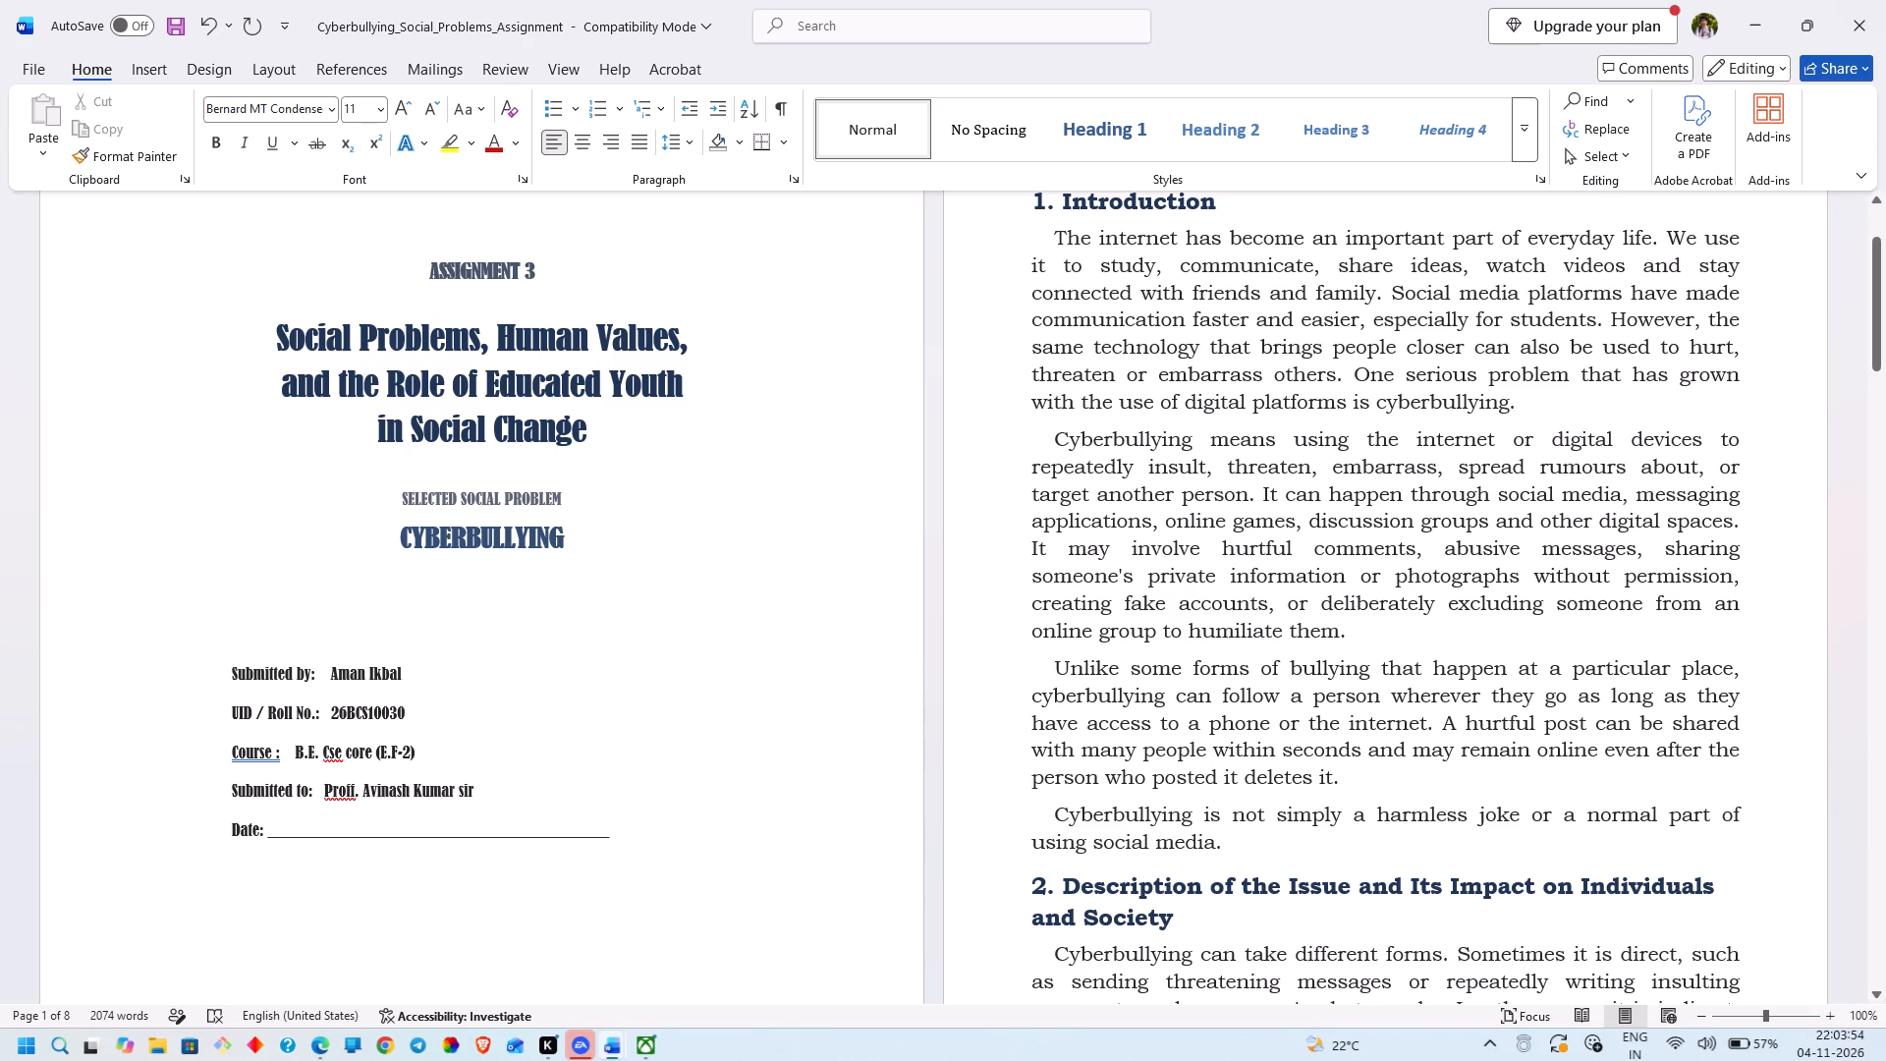
Delete the underscore placeholder and the "Date:" label from the last line of the cover page's submission details, including its indent.
left_click(634, 840)
key("BackSpace")
key("BackSpace")
key("BackSpace")
key("BackSpace")
key("BackSpace")
key("BackSpace")
key("BackSpace")
key("BackSpace")
key("BackSpace")
key("BackSpace")
key("BackSpace")
key("BackSpace")
key("BackSpace")
key("BackSpace")
key("BackSpace")
key("BackSpace")
key("BackSpace")
key("BackSpace")
key("BackSpace")
key("BackSpace")
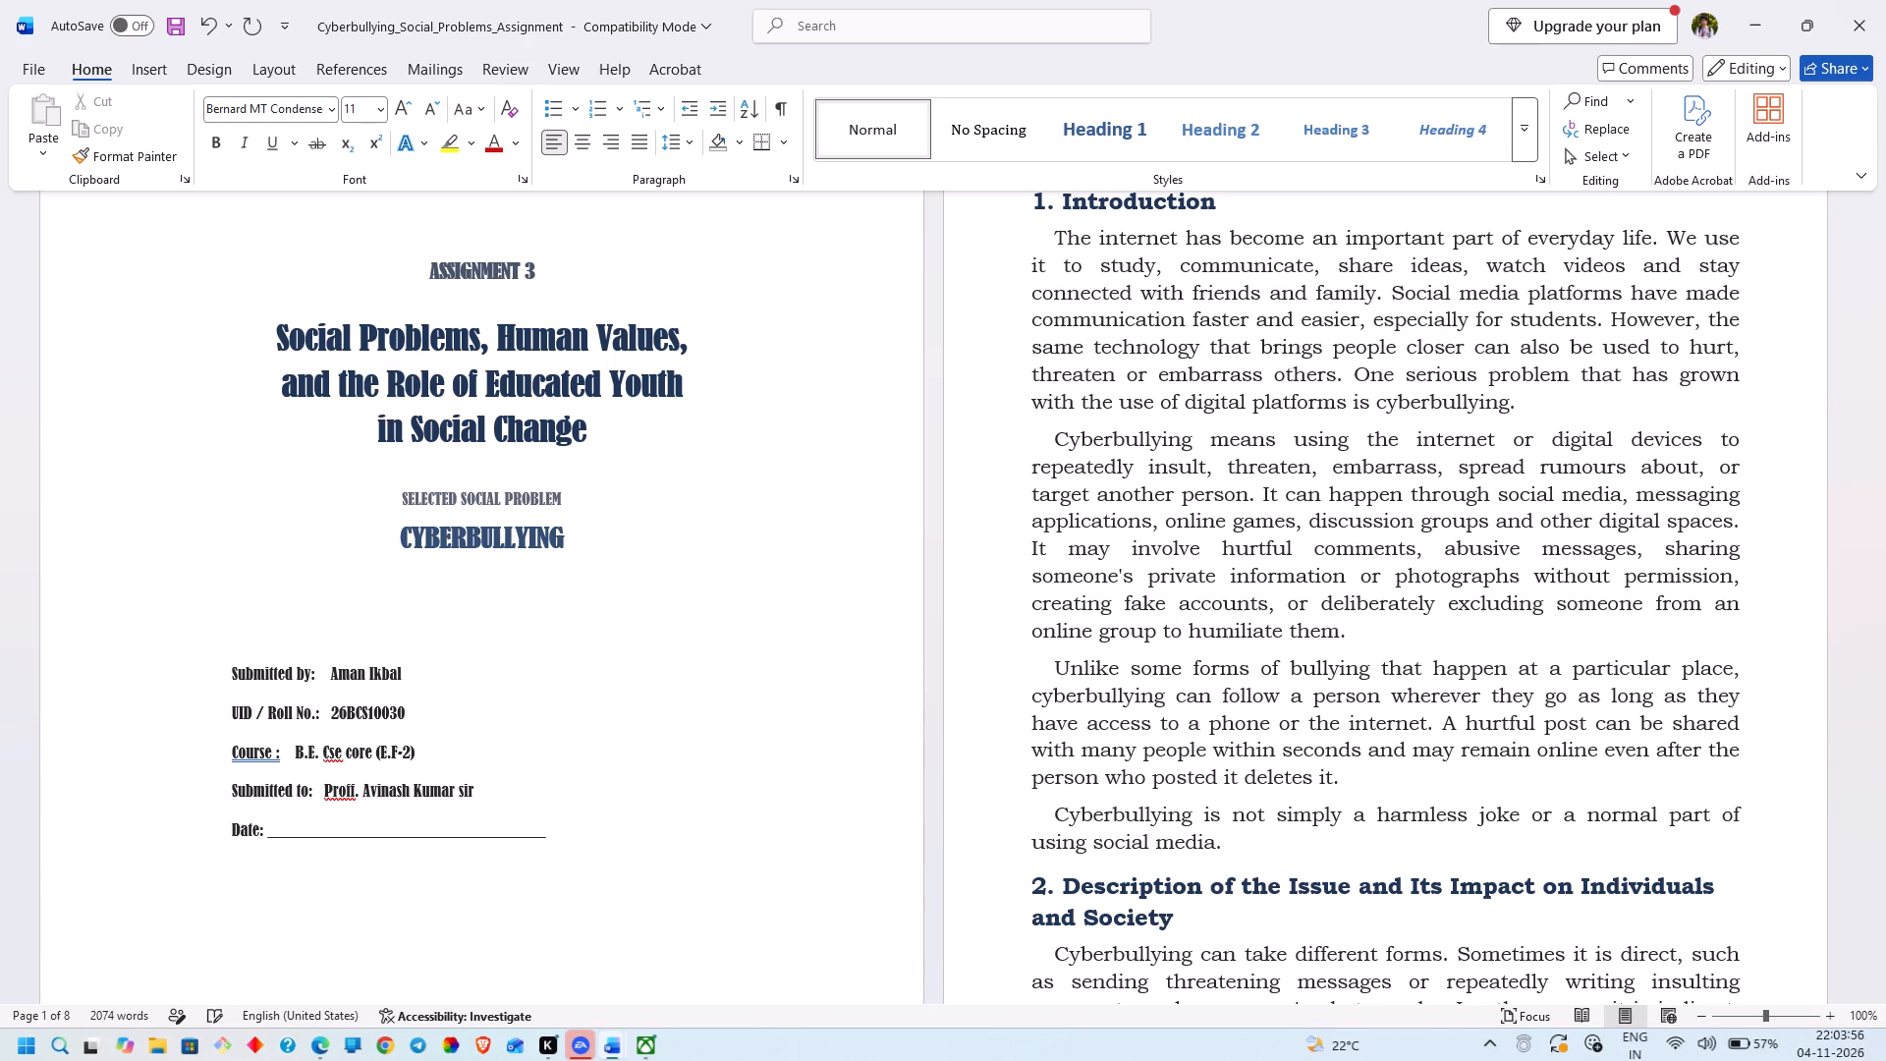
key("BackSpace")
key("BackSpace")
key("BackSpace")
key("BackSpace")
key("BackSpace")
key("BackSpace")
key("BackSpace")
key("BackSpace")
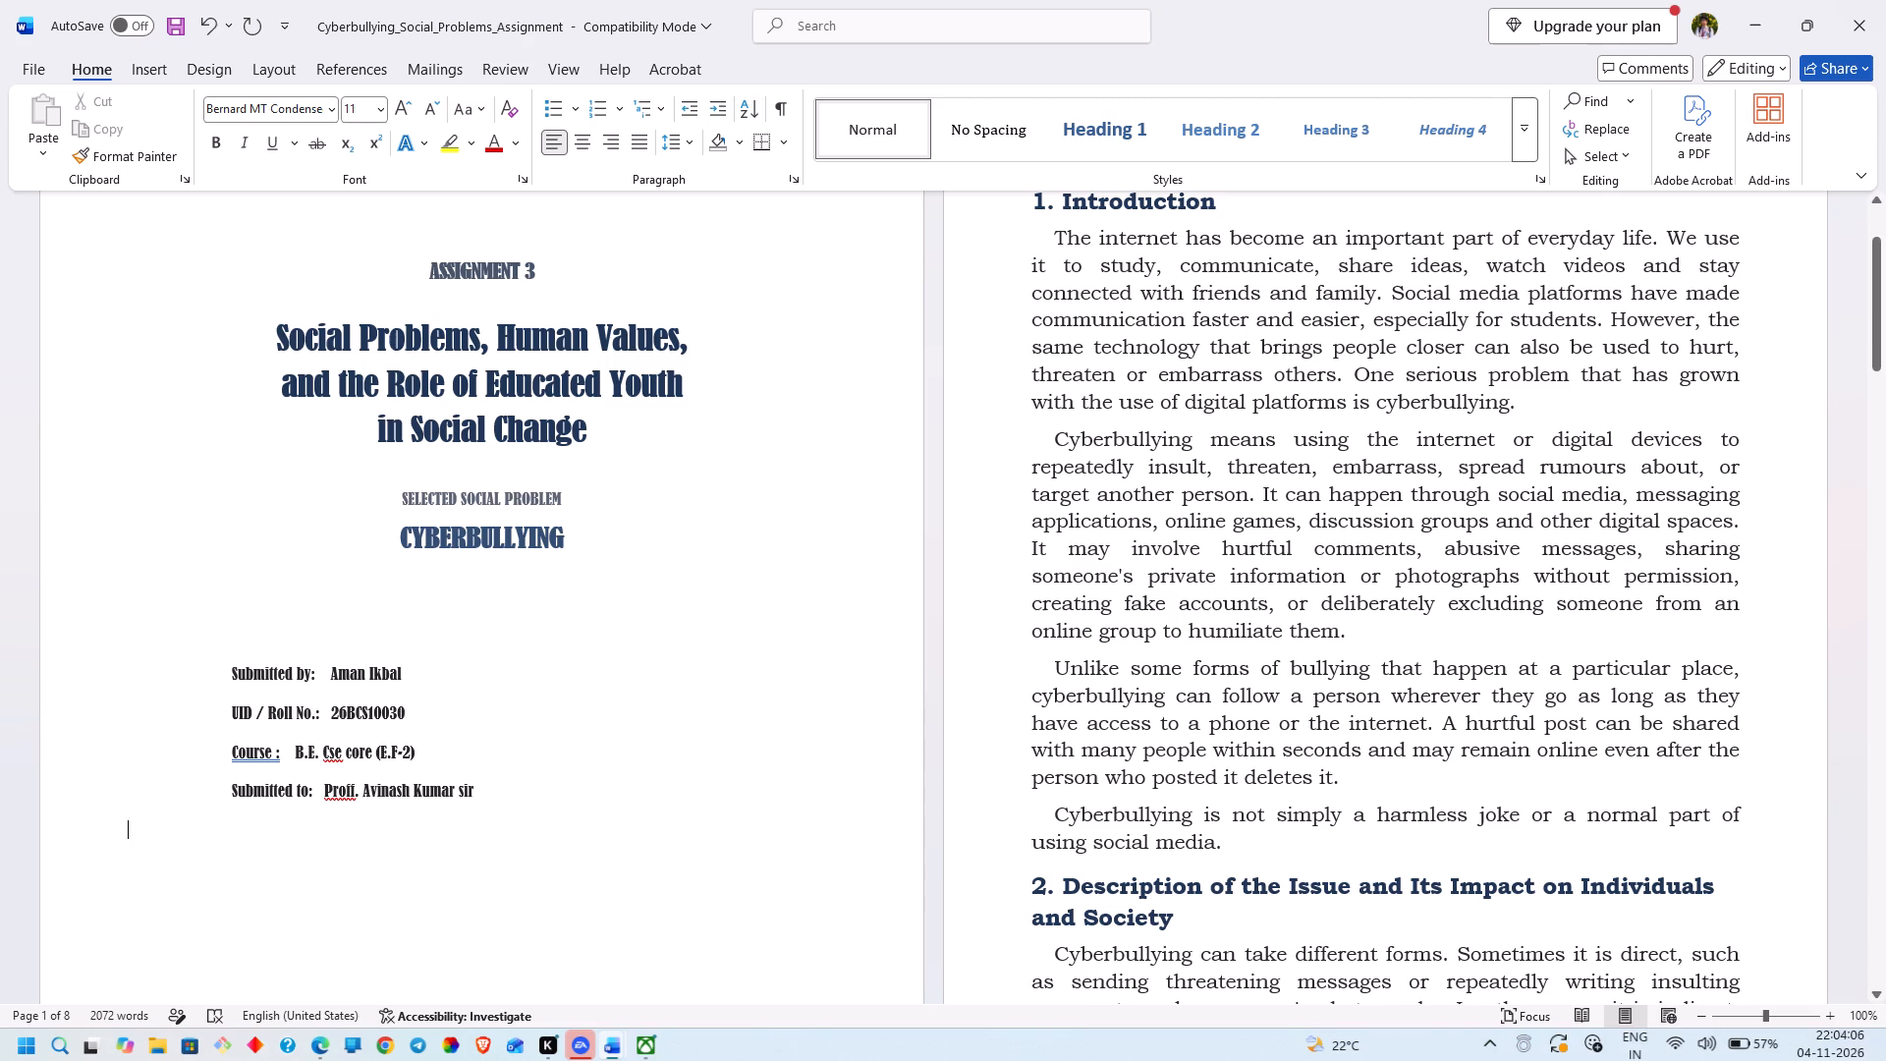
Indent the empty line below "Submitted to:" with spaces so it lines up with the submission details above.
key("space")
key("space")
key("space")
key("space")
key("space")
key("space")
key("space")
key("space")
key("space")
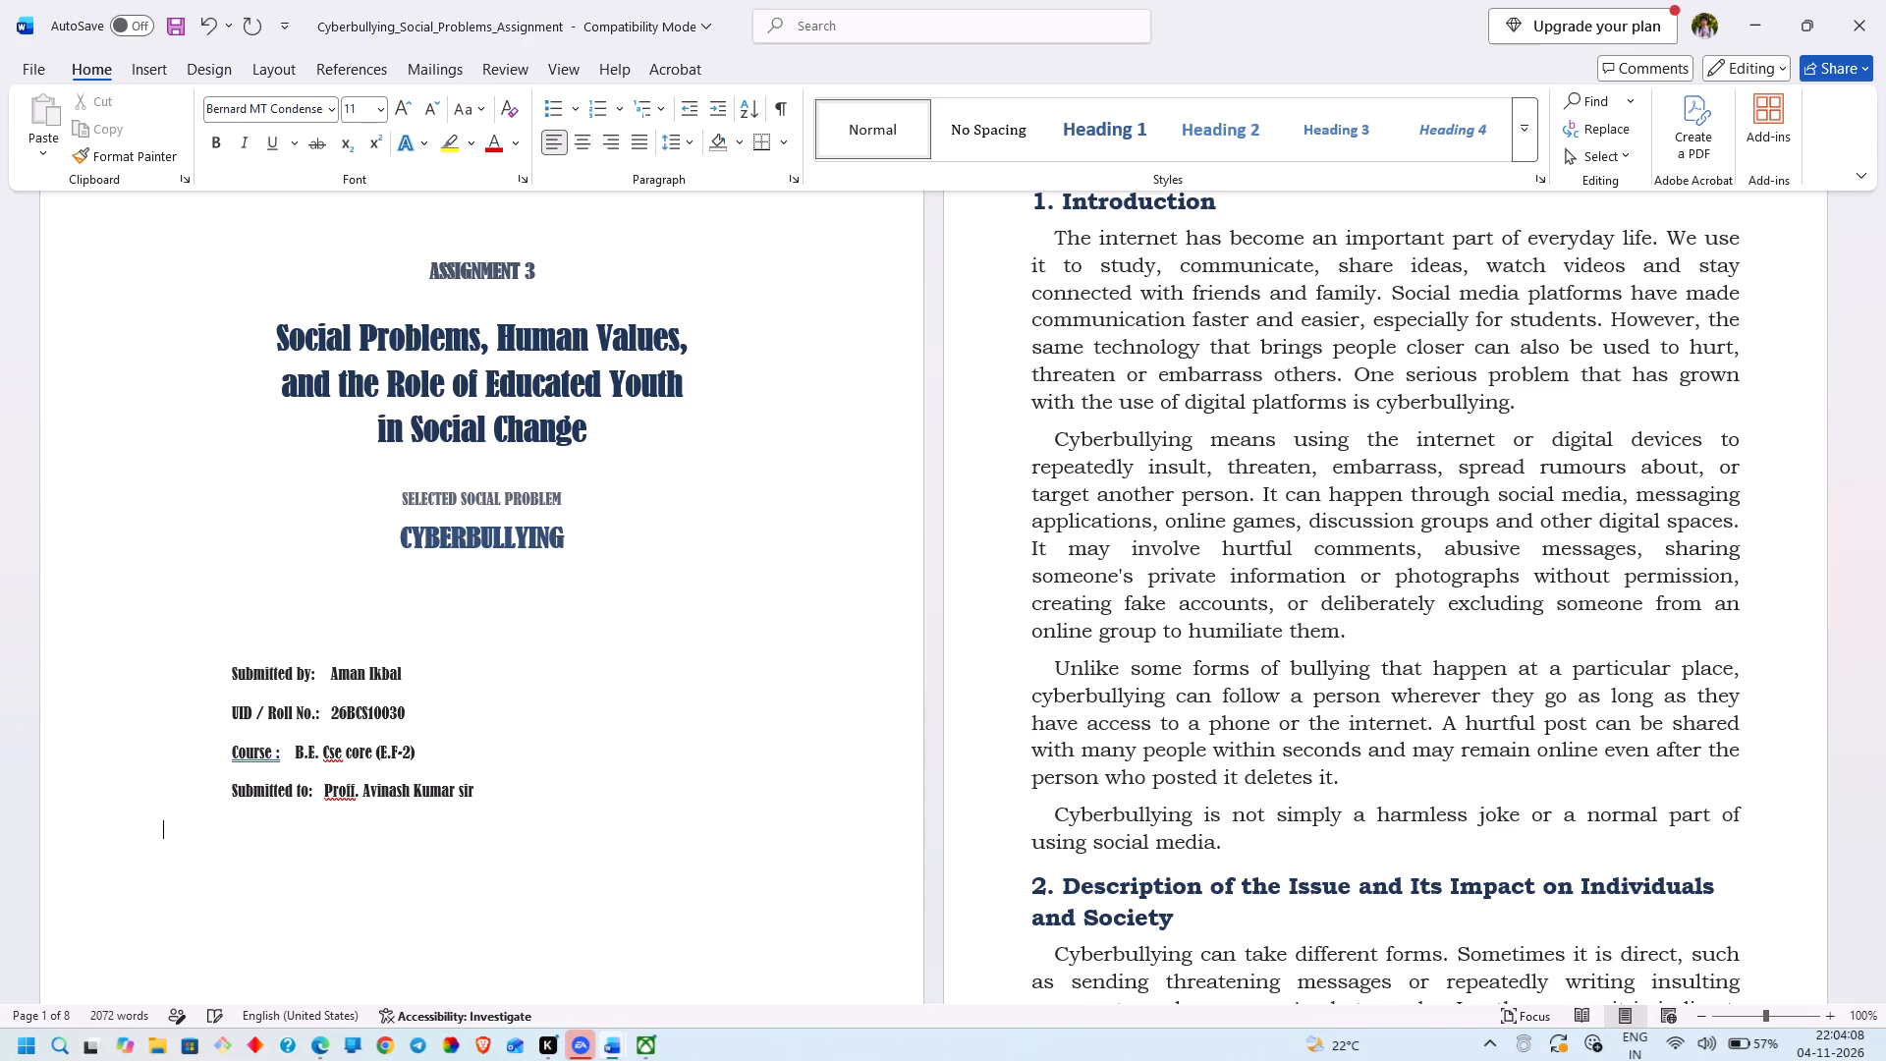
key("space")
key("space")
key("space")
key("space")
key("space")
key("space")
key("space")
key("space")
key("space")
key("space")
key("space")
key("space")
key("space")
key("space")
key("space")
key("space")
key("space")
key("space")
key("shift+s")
key("BackSpace")
key("BackSpace")
Enter the subject line "Sub:- Universal Human Values, Ethics and Life Skills-1" below the "Submitted to:" entry.
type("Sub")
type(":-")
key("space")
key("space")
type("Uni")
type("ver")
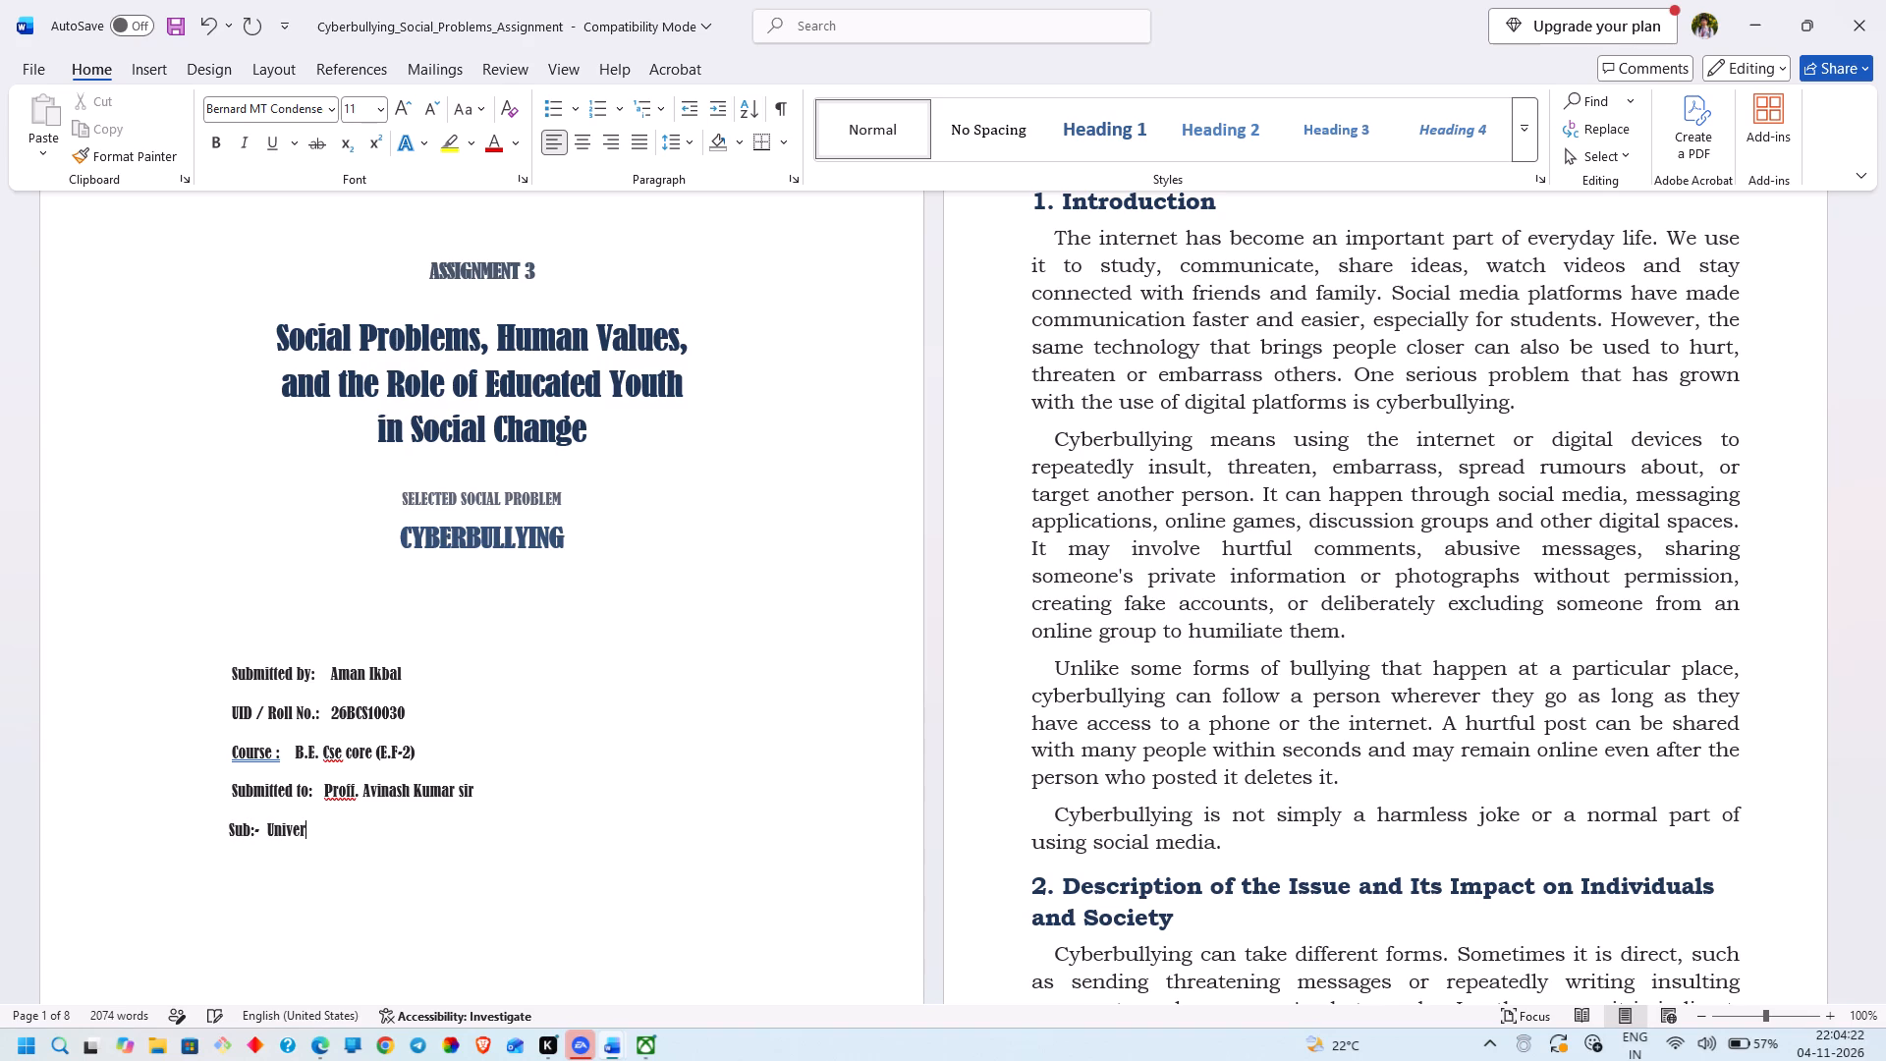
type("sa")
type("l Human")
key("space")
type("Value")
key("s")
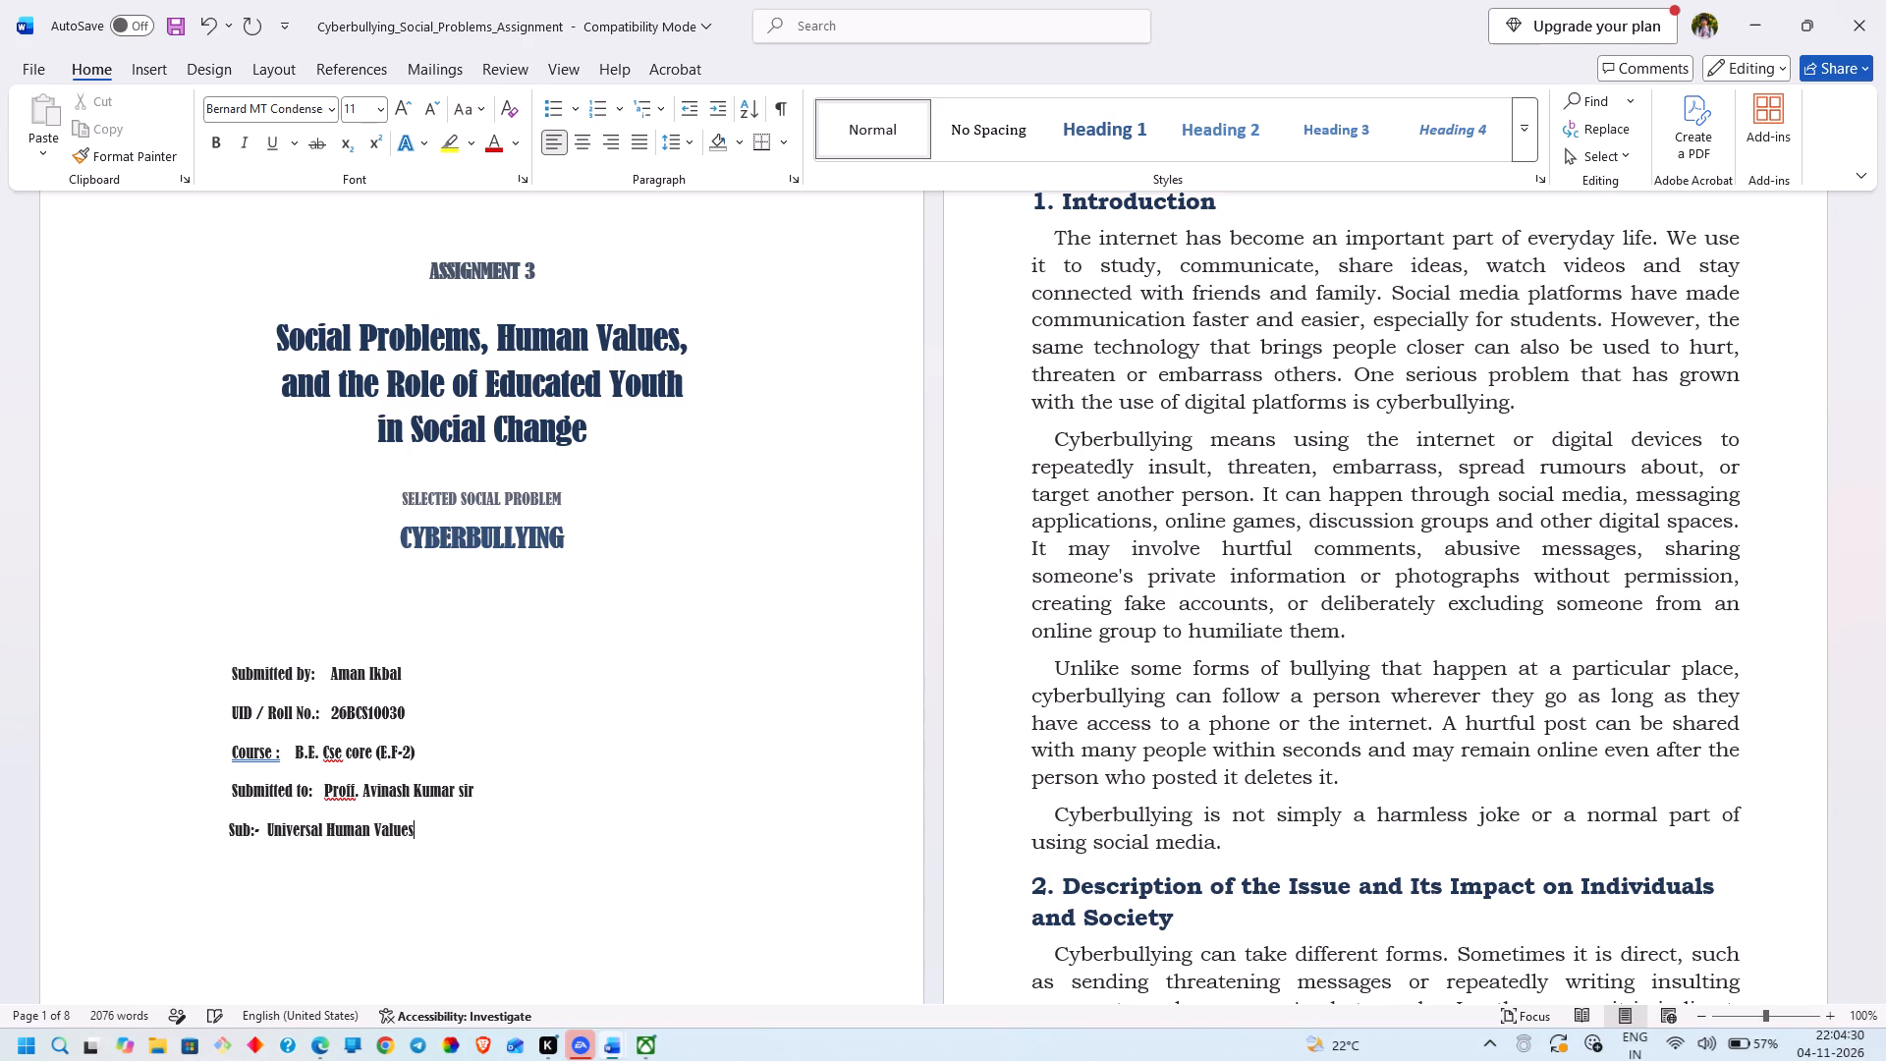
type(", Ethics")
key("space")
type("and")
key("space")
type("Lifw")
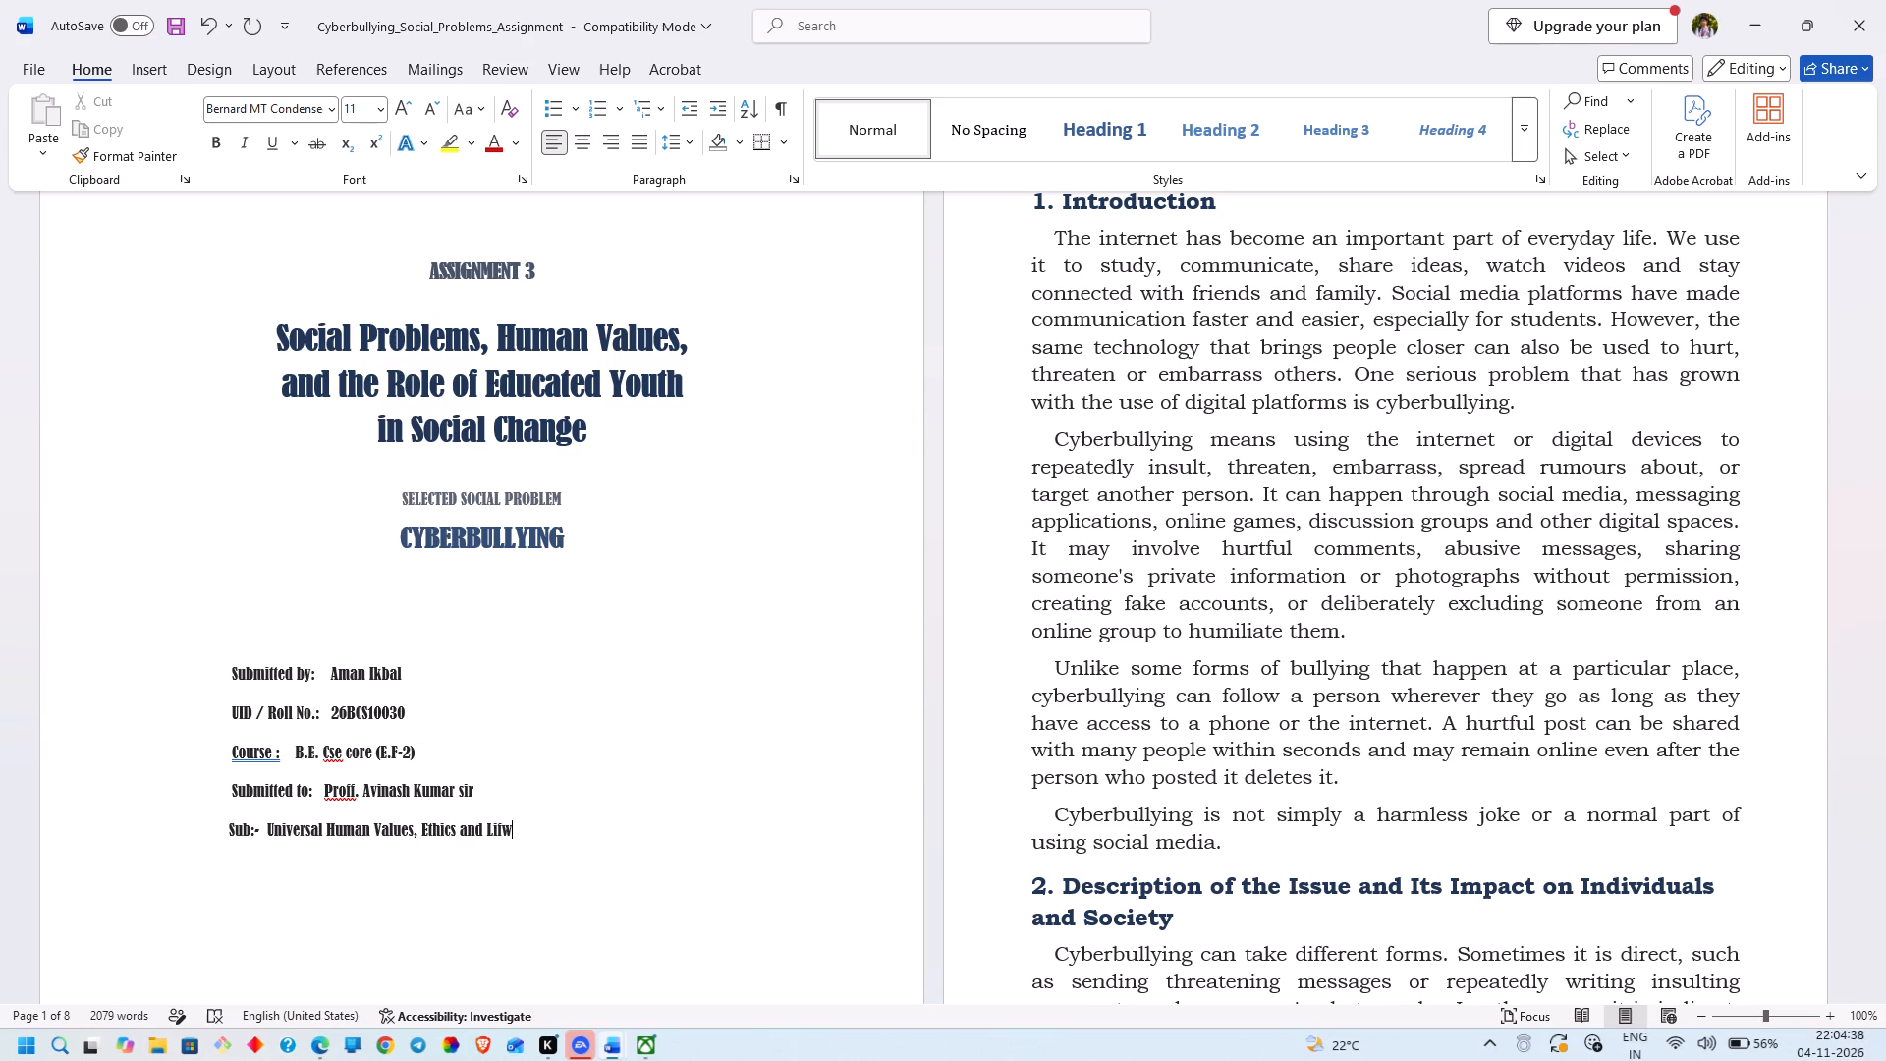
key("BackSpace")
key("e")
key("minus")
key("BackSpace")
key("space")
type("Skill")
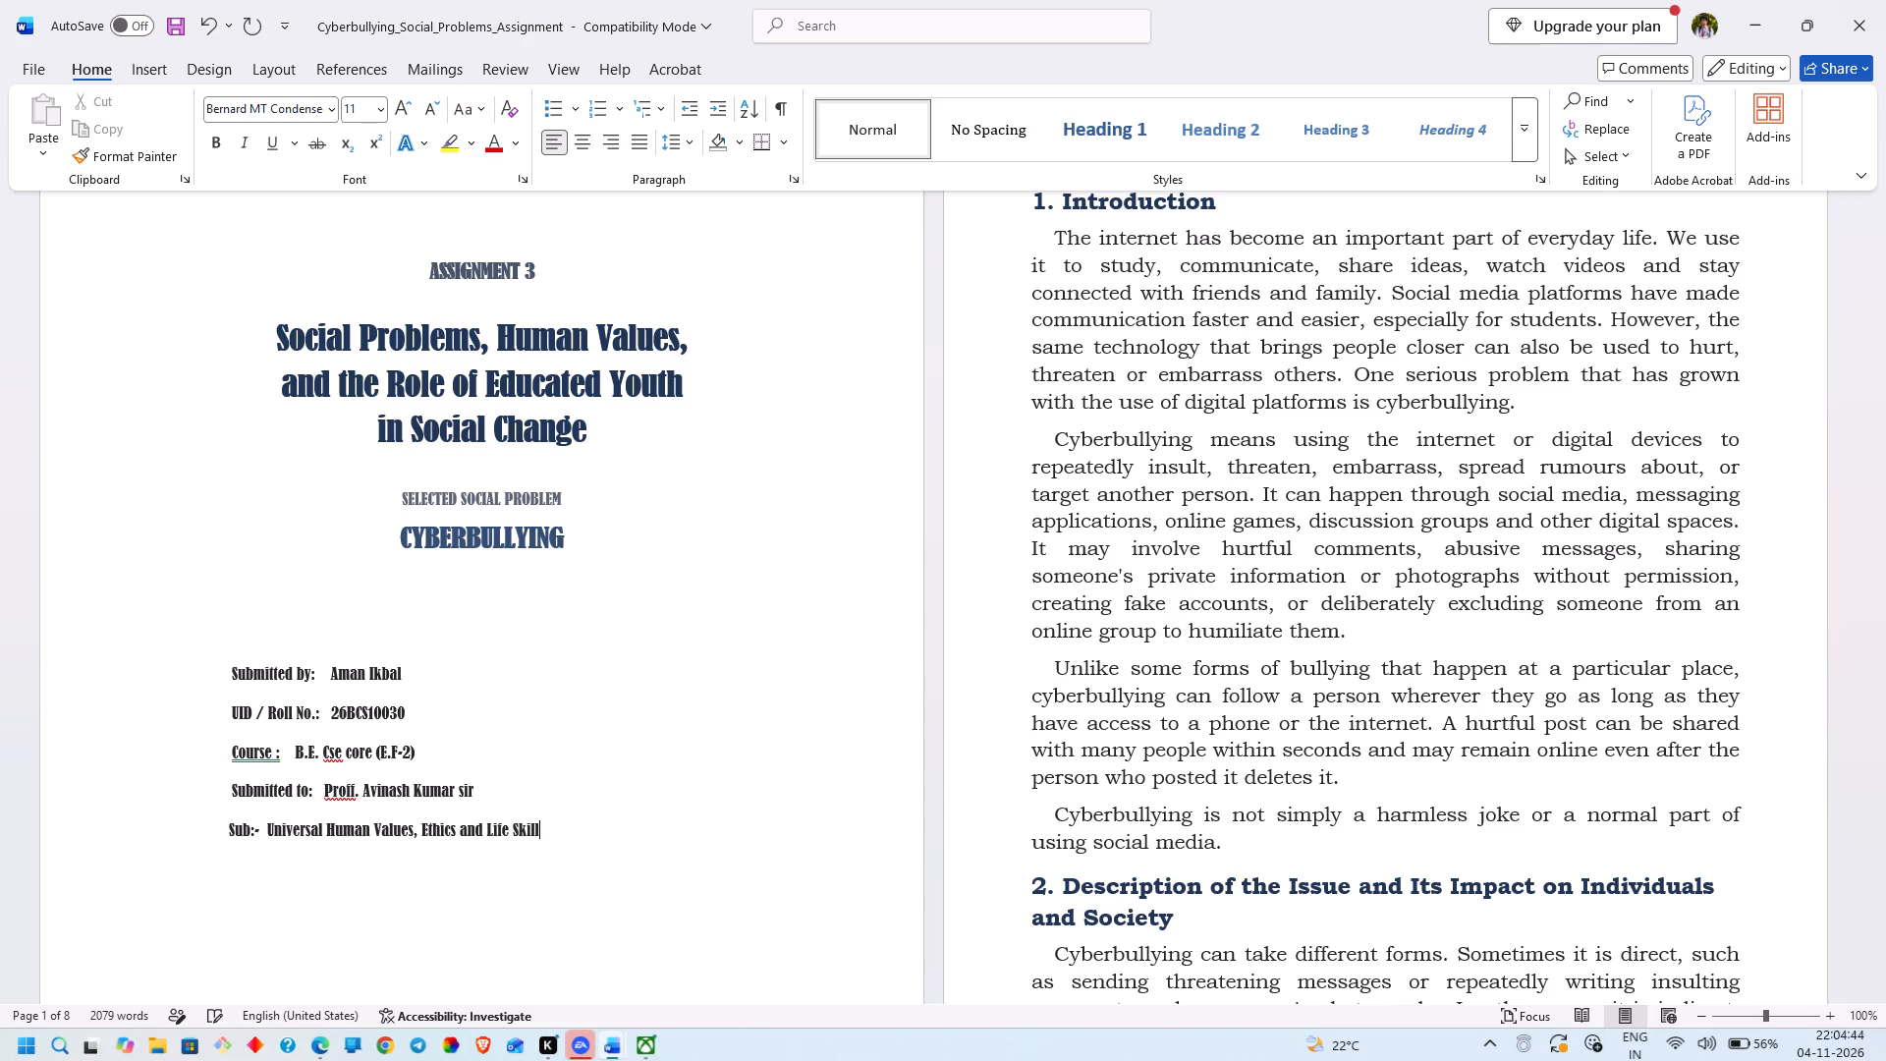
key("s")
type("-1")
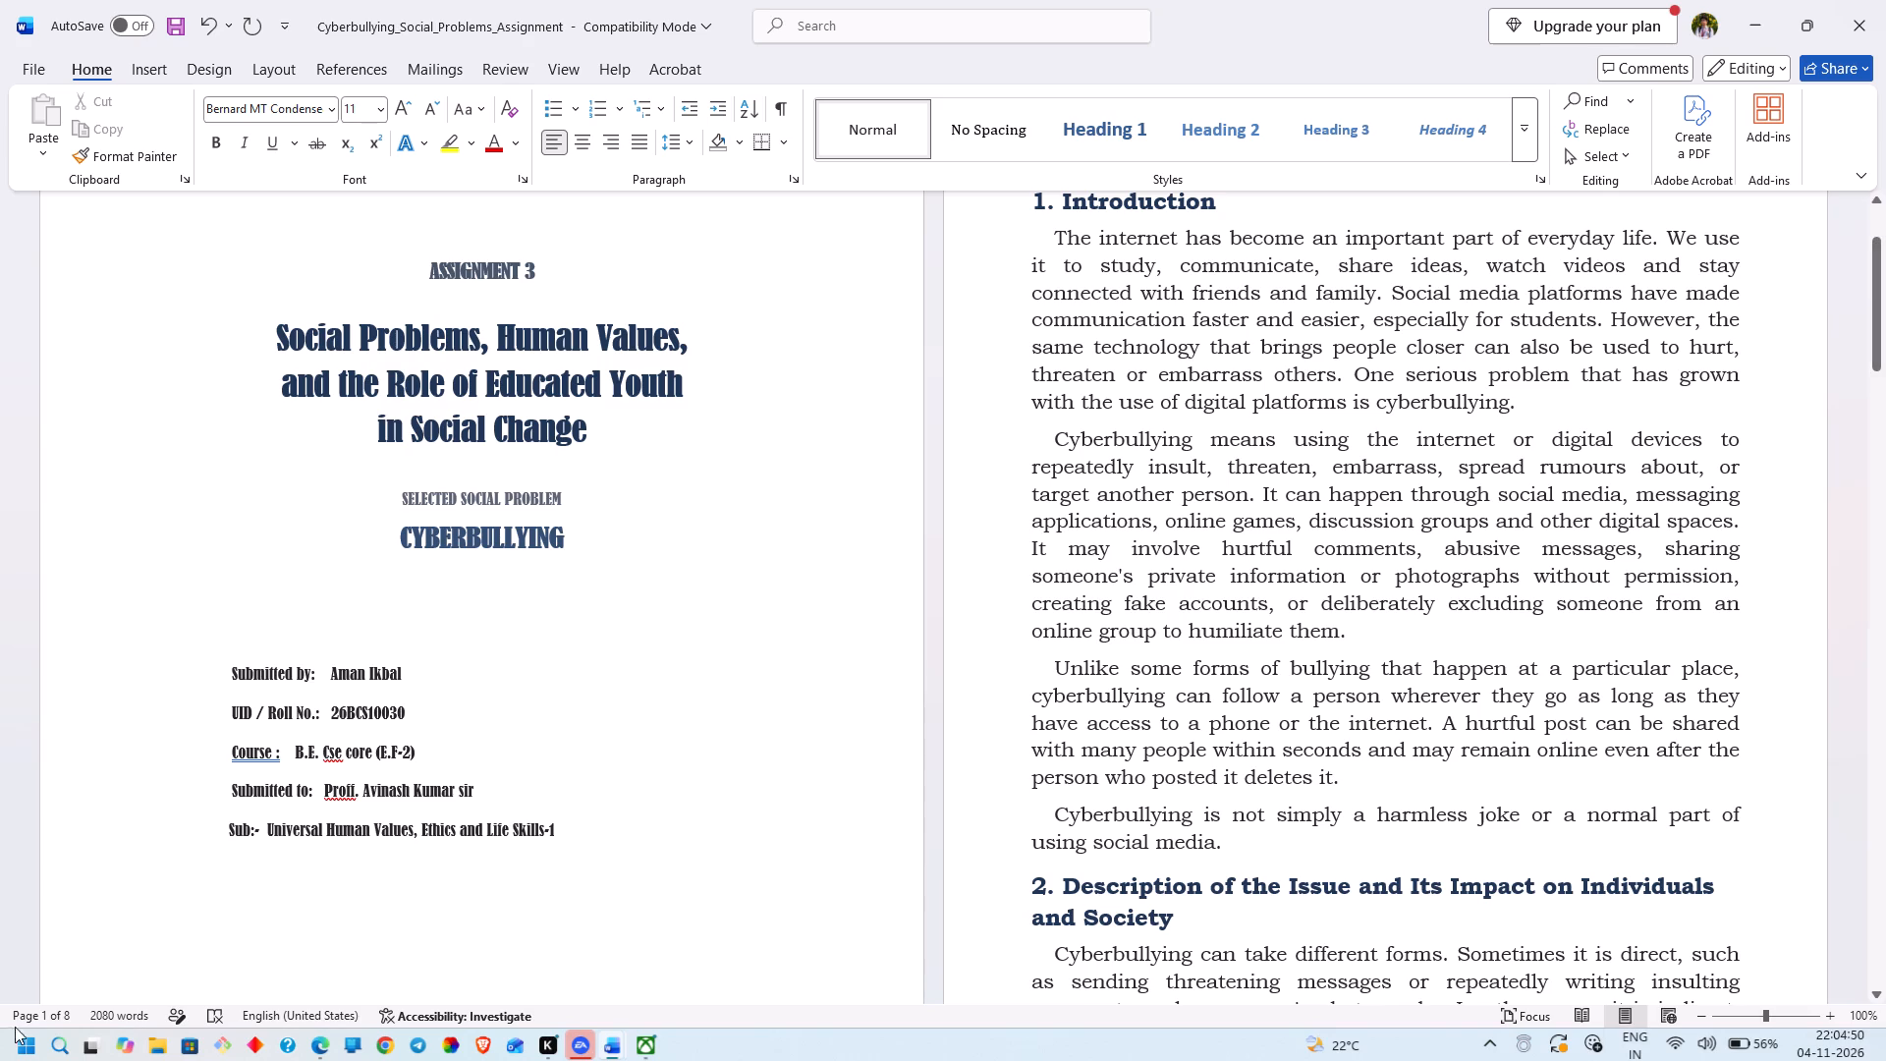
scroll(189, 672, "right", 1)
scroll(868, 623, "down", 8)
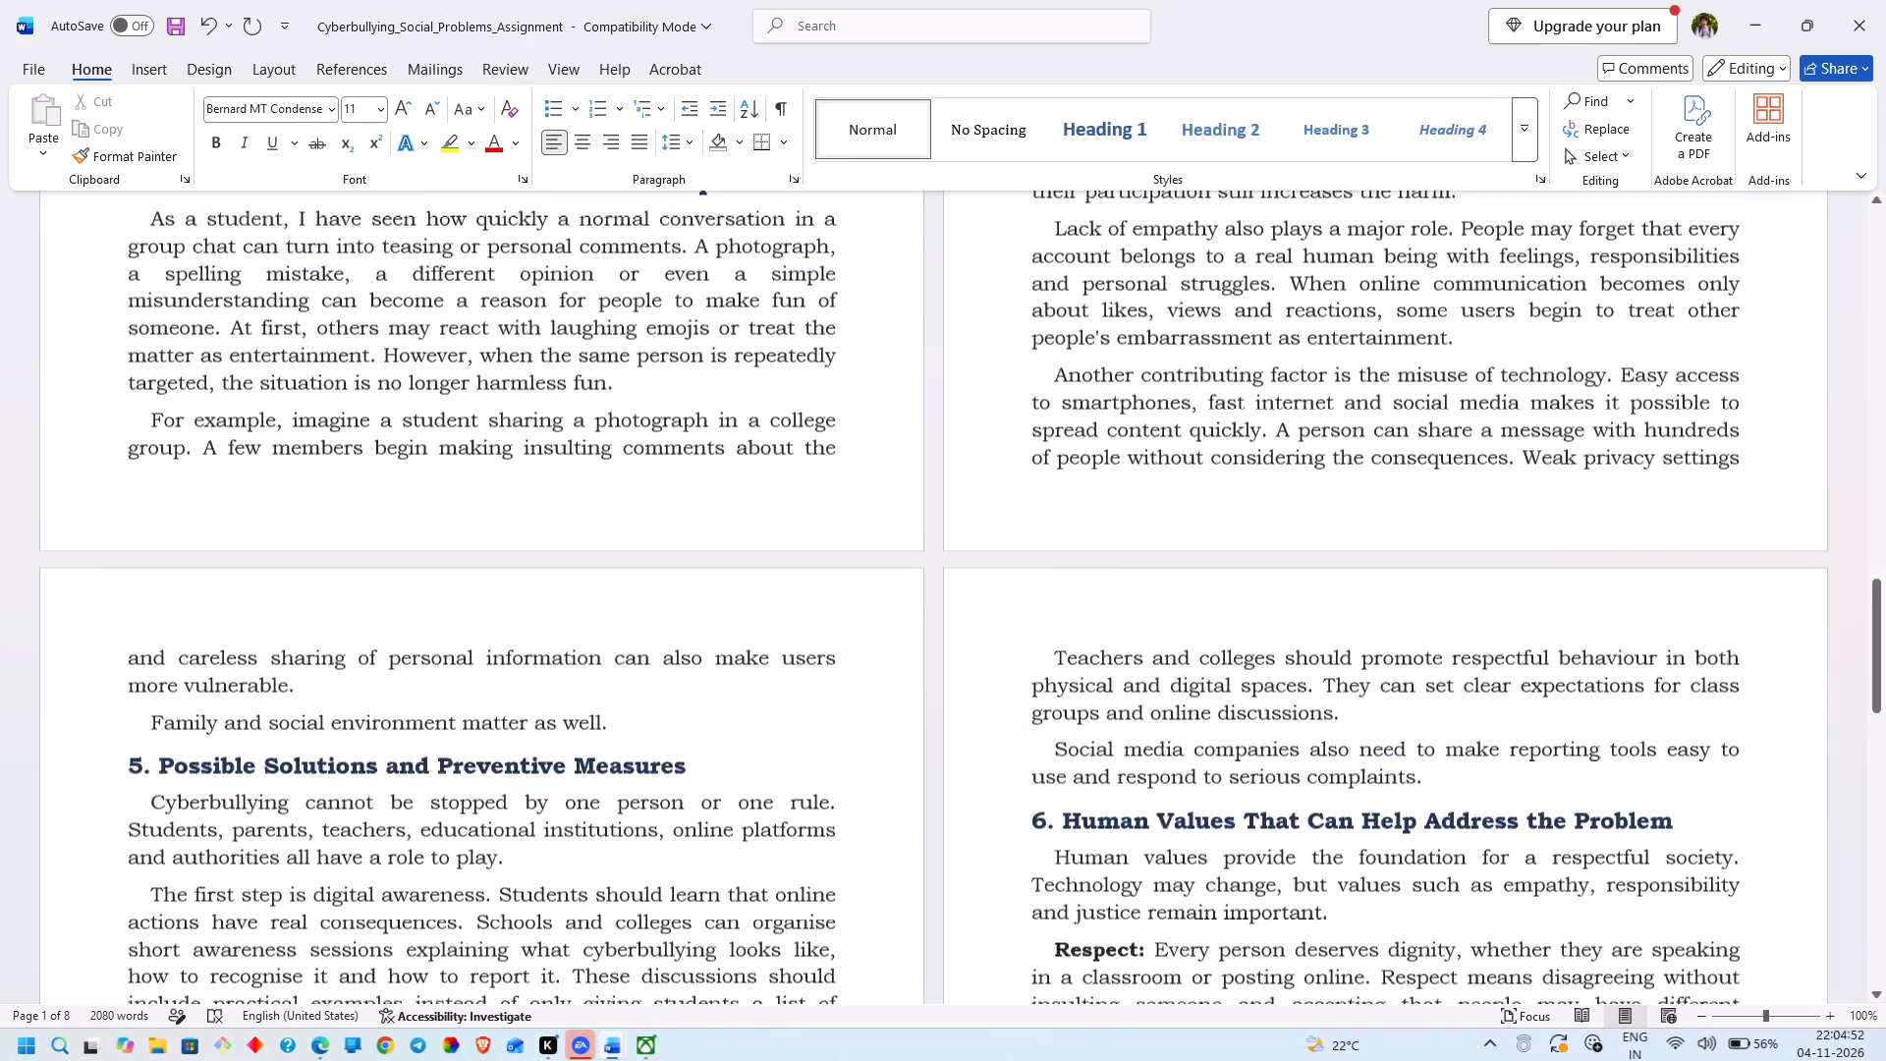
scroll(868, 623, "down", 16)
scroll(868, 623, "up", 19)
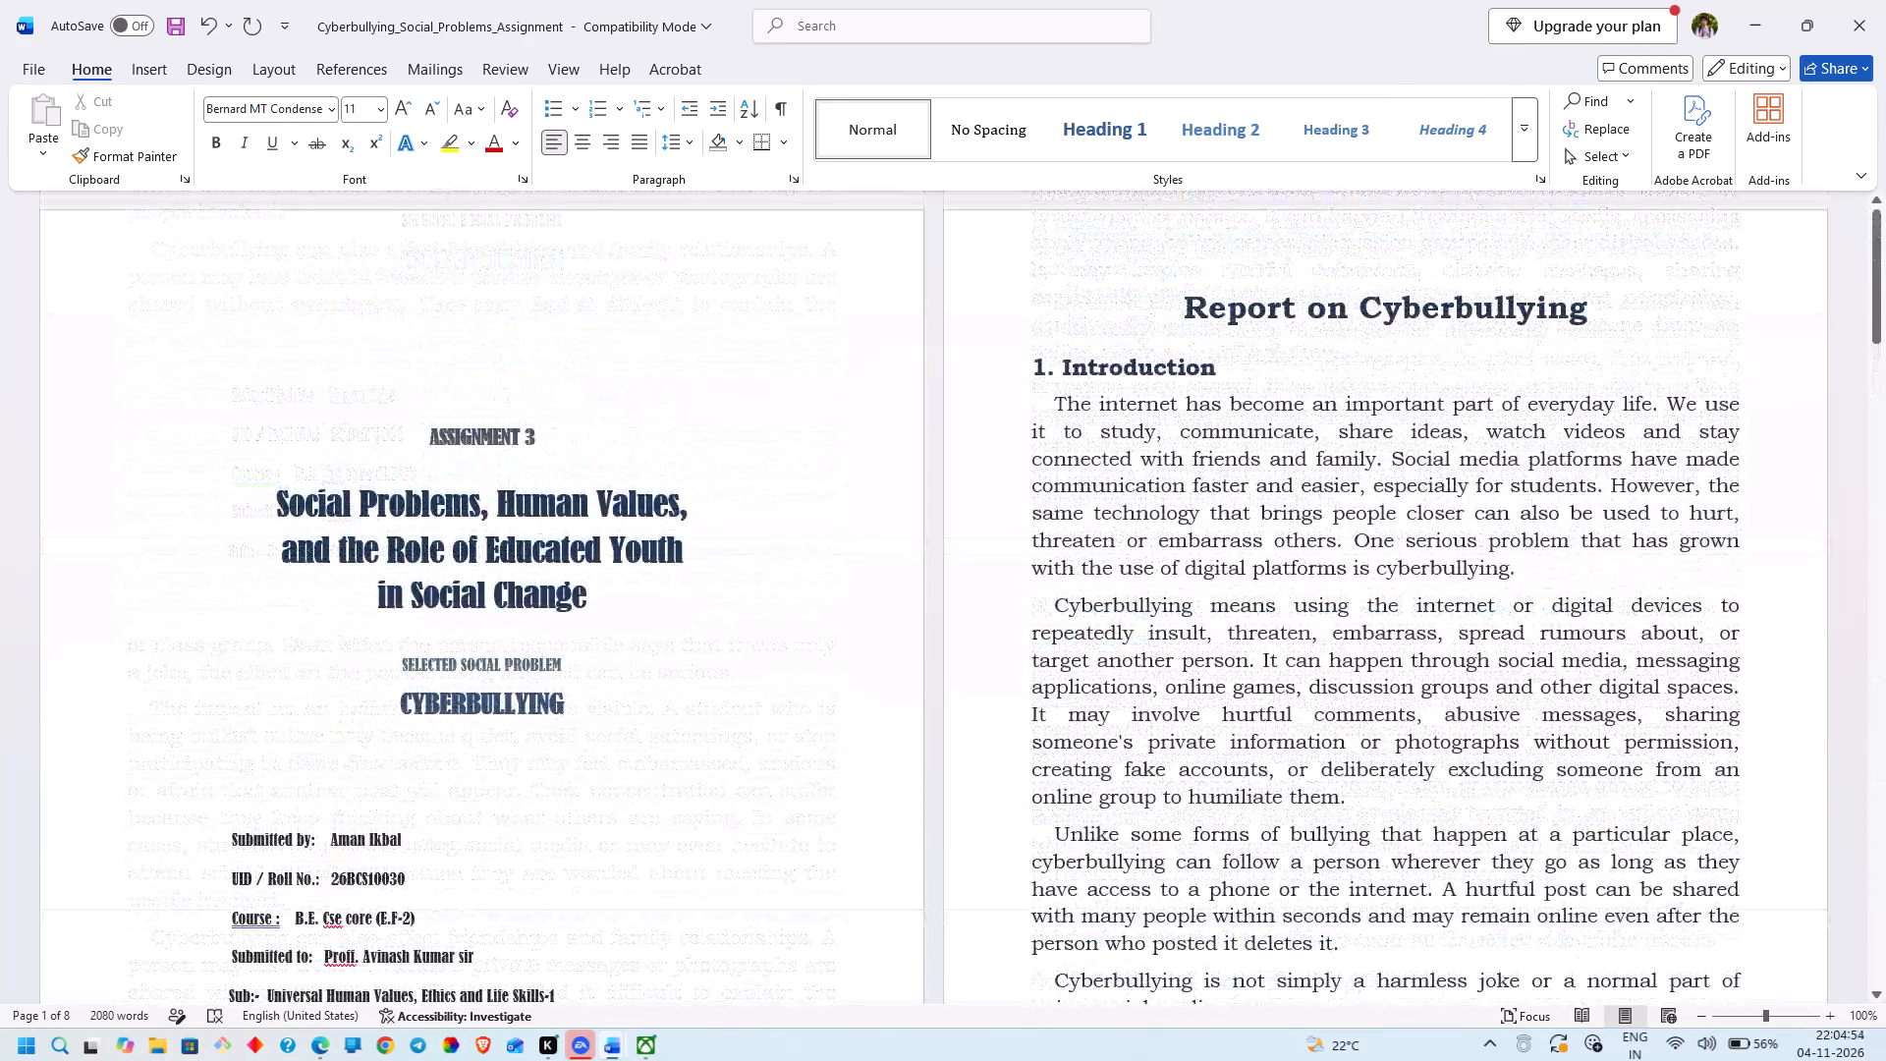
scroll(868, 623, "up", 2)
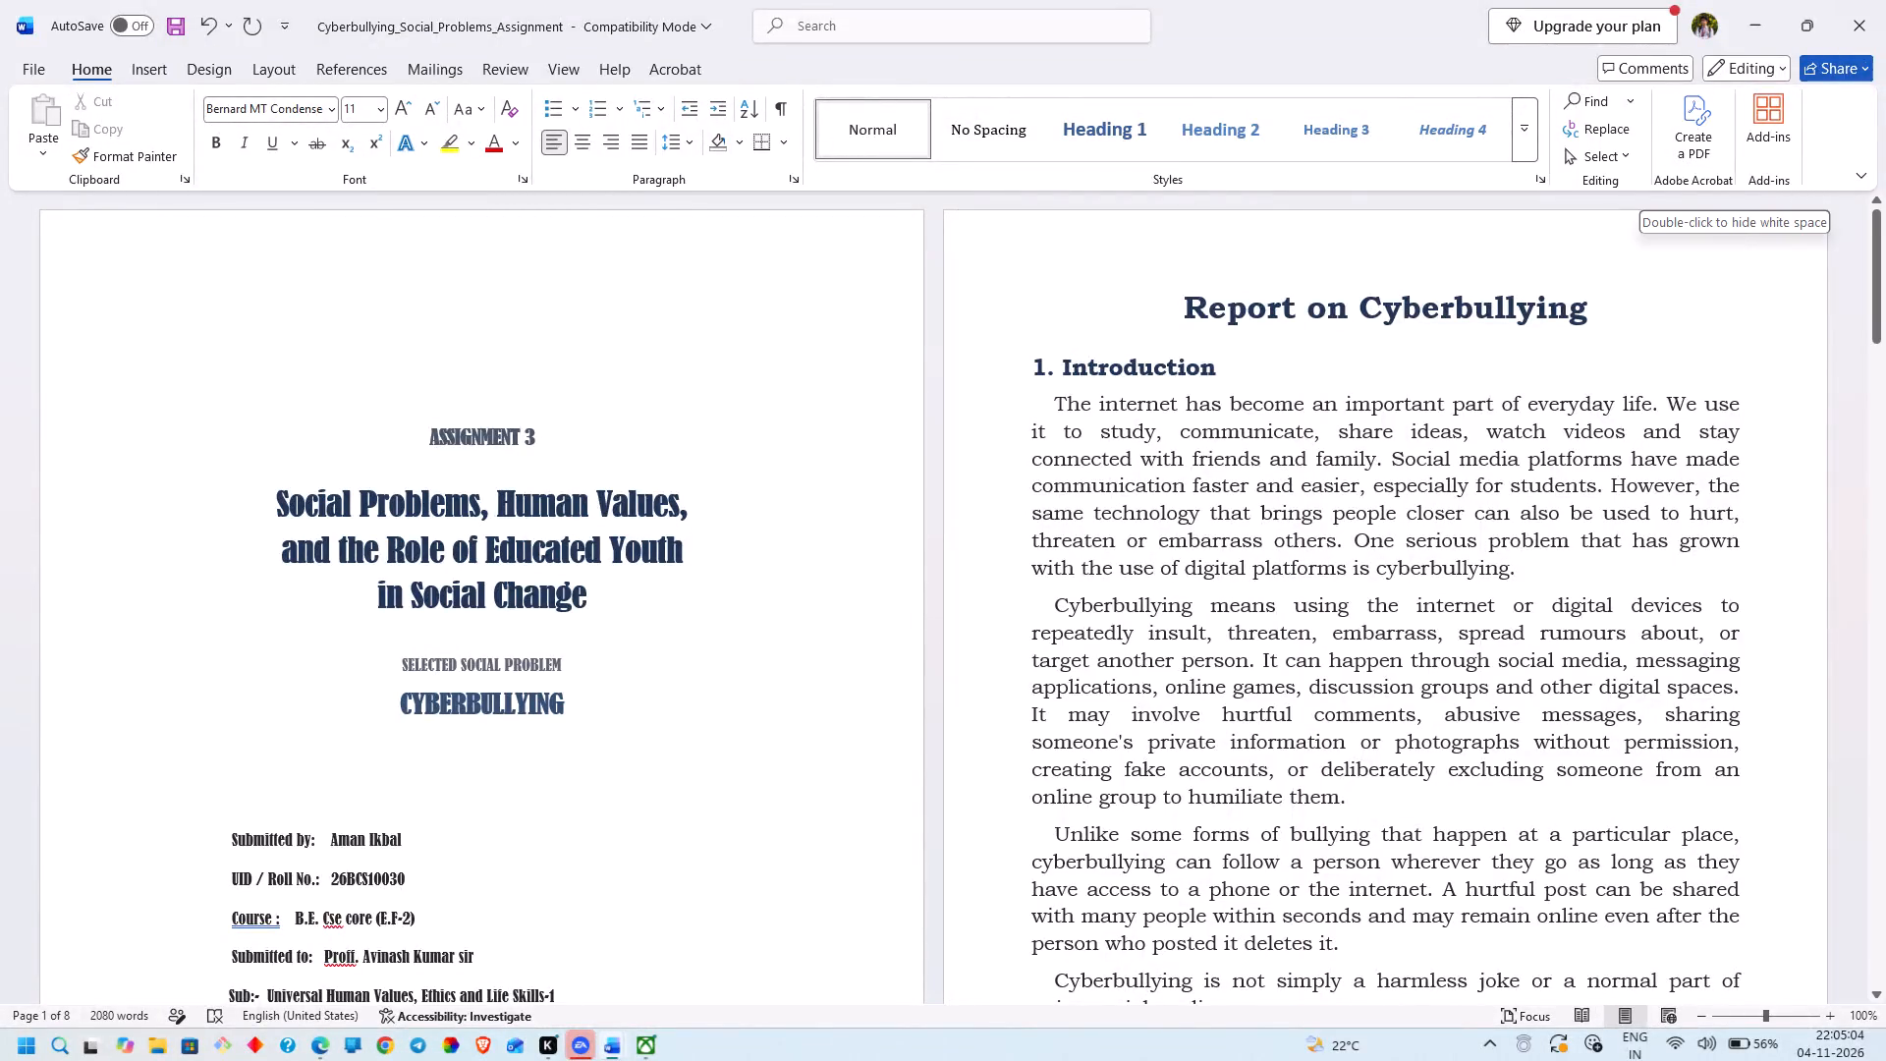
Turn on AutoSave for the report, choosing OneDrive - Personal as the upload destination.
left_click(139, 21)
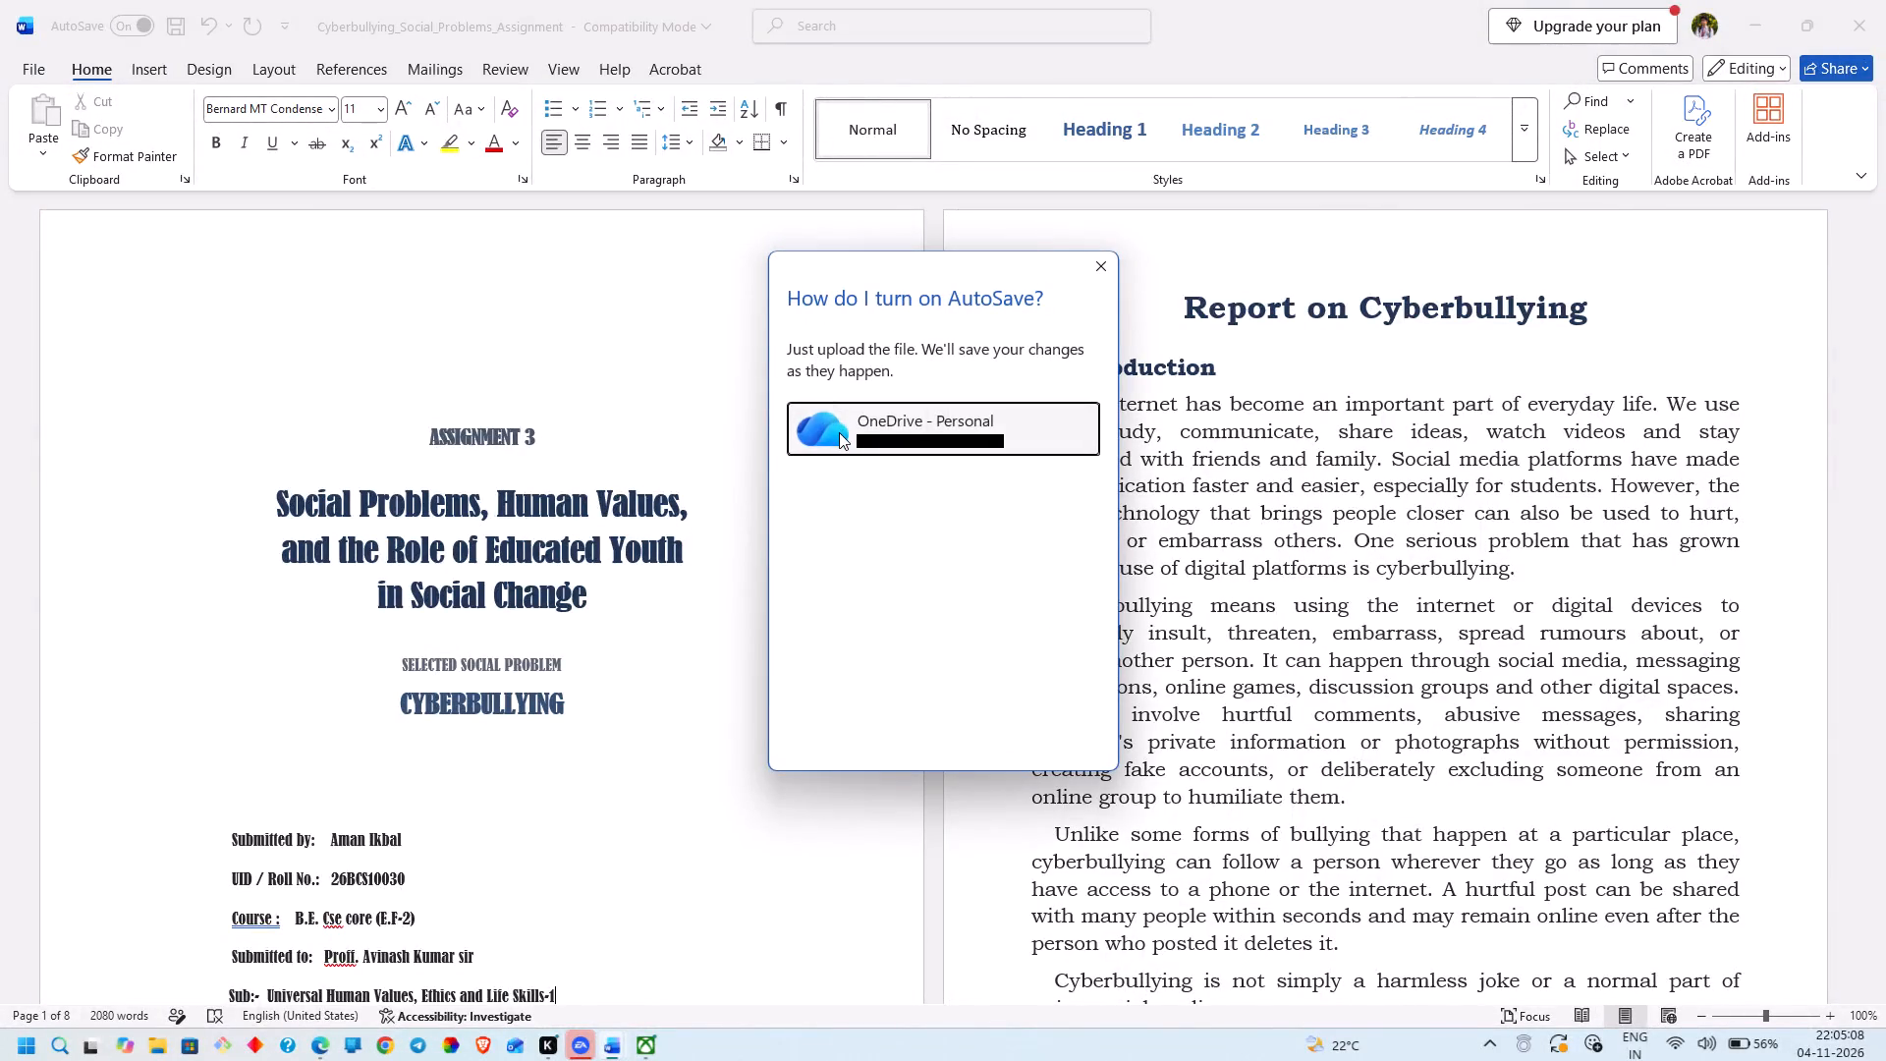
left_click(839, 432)
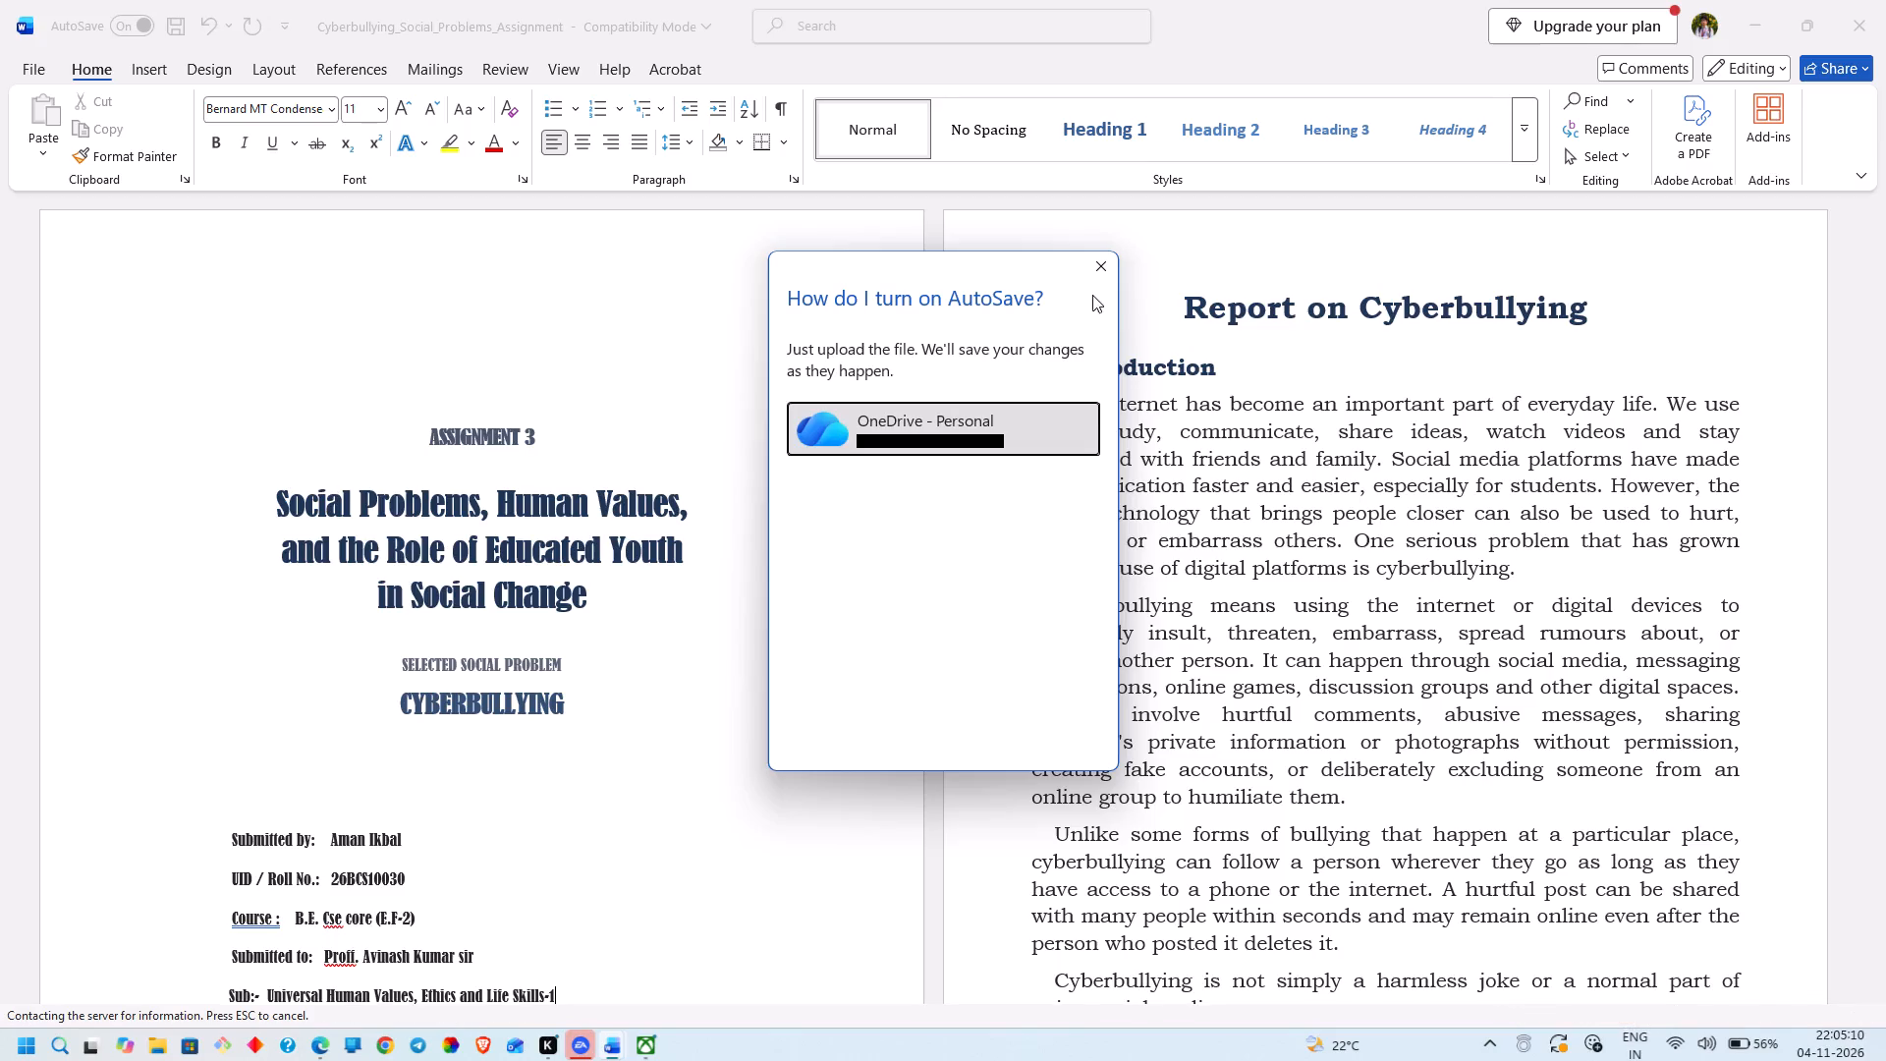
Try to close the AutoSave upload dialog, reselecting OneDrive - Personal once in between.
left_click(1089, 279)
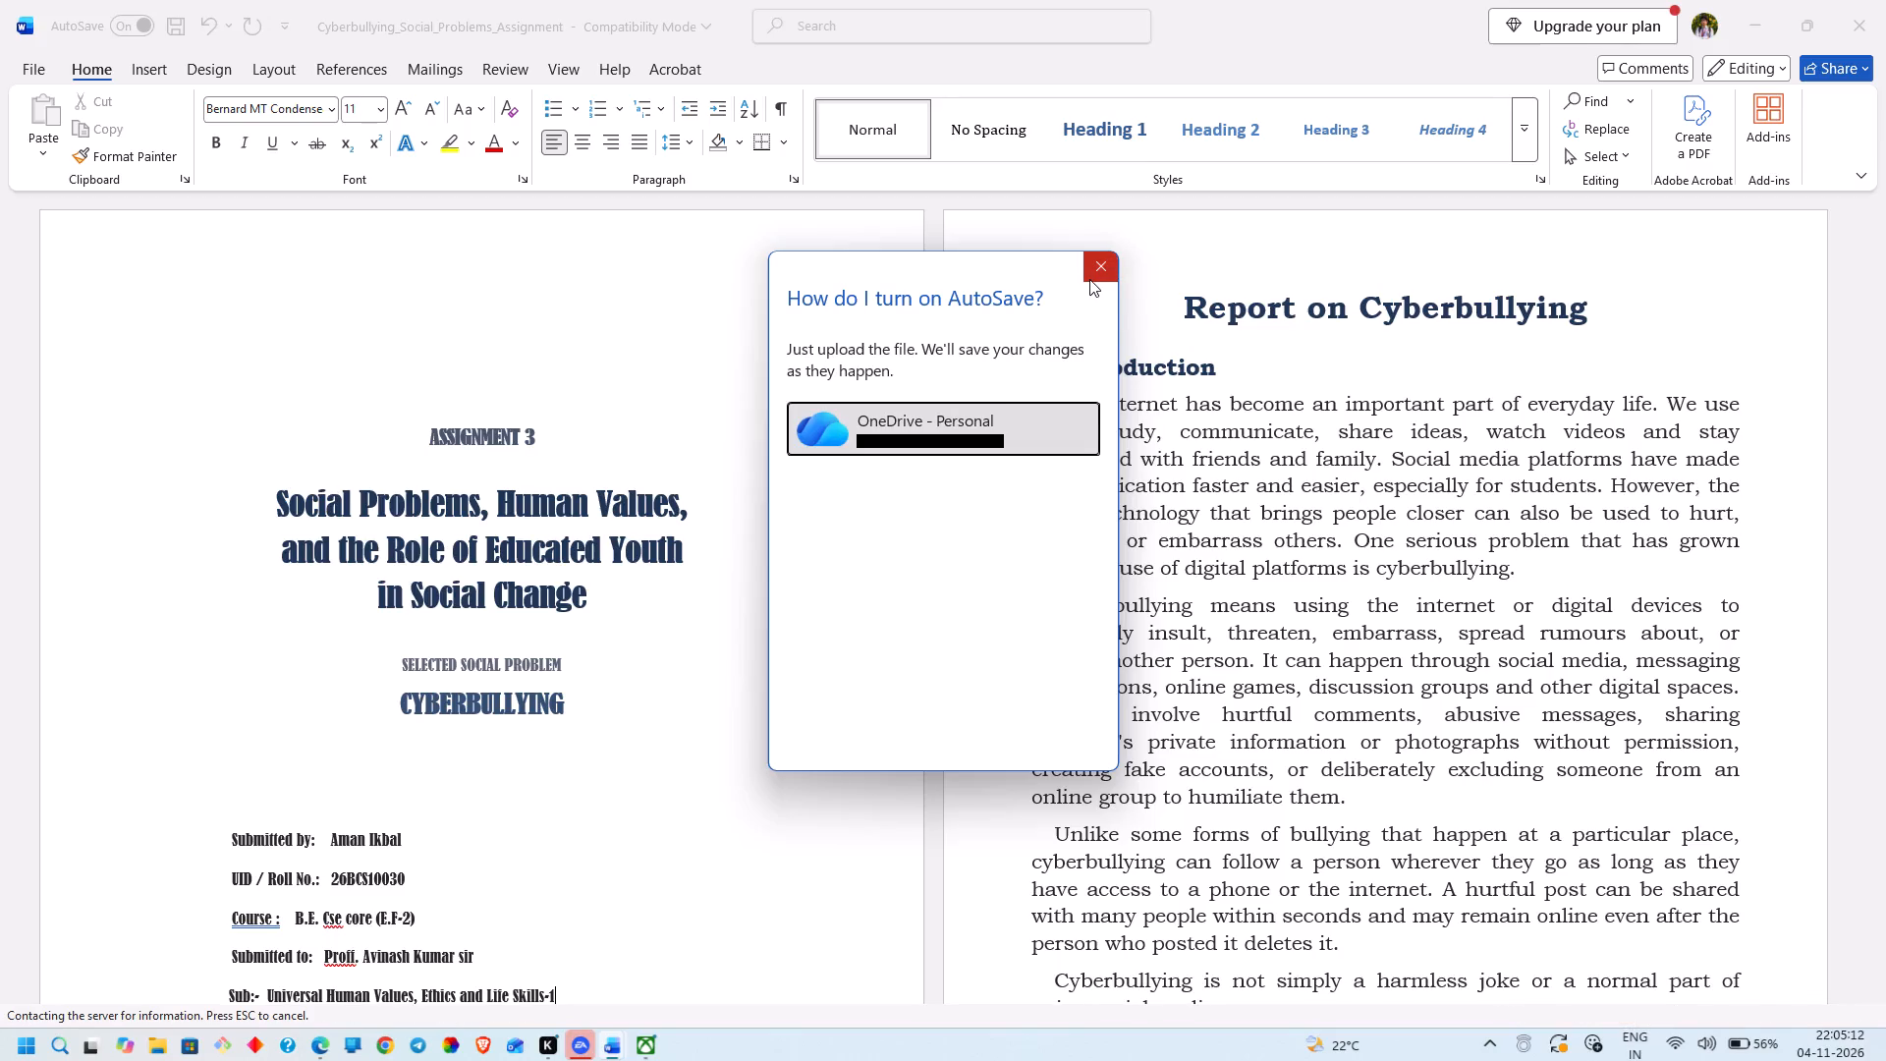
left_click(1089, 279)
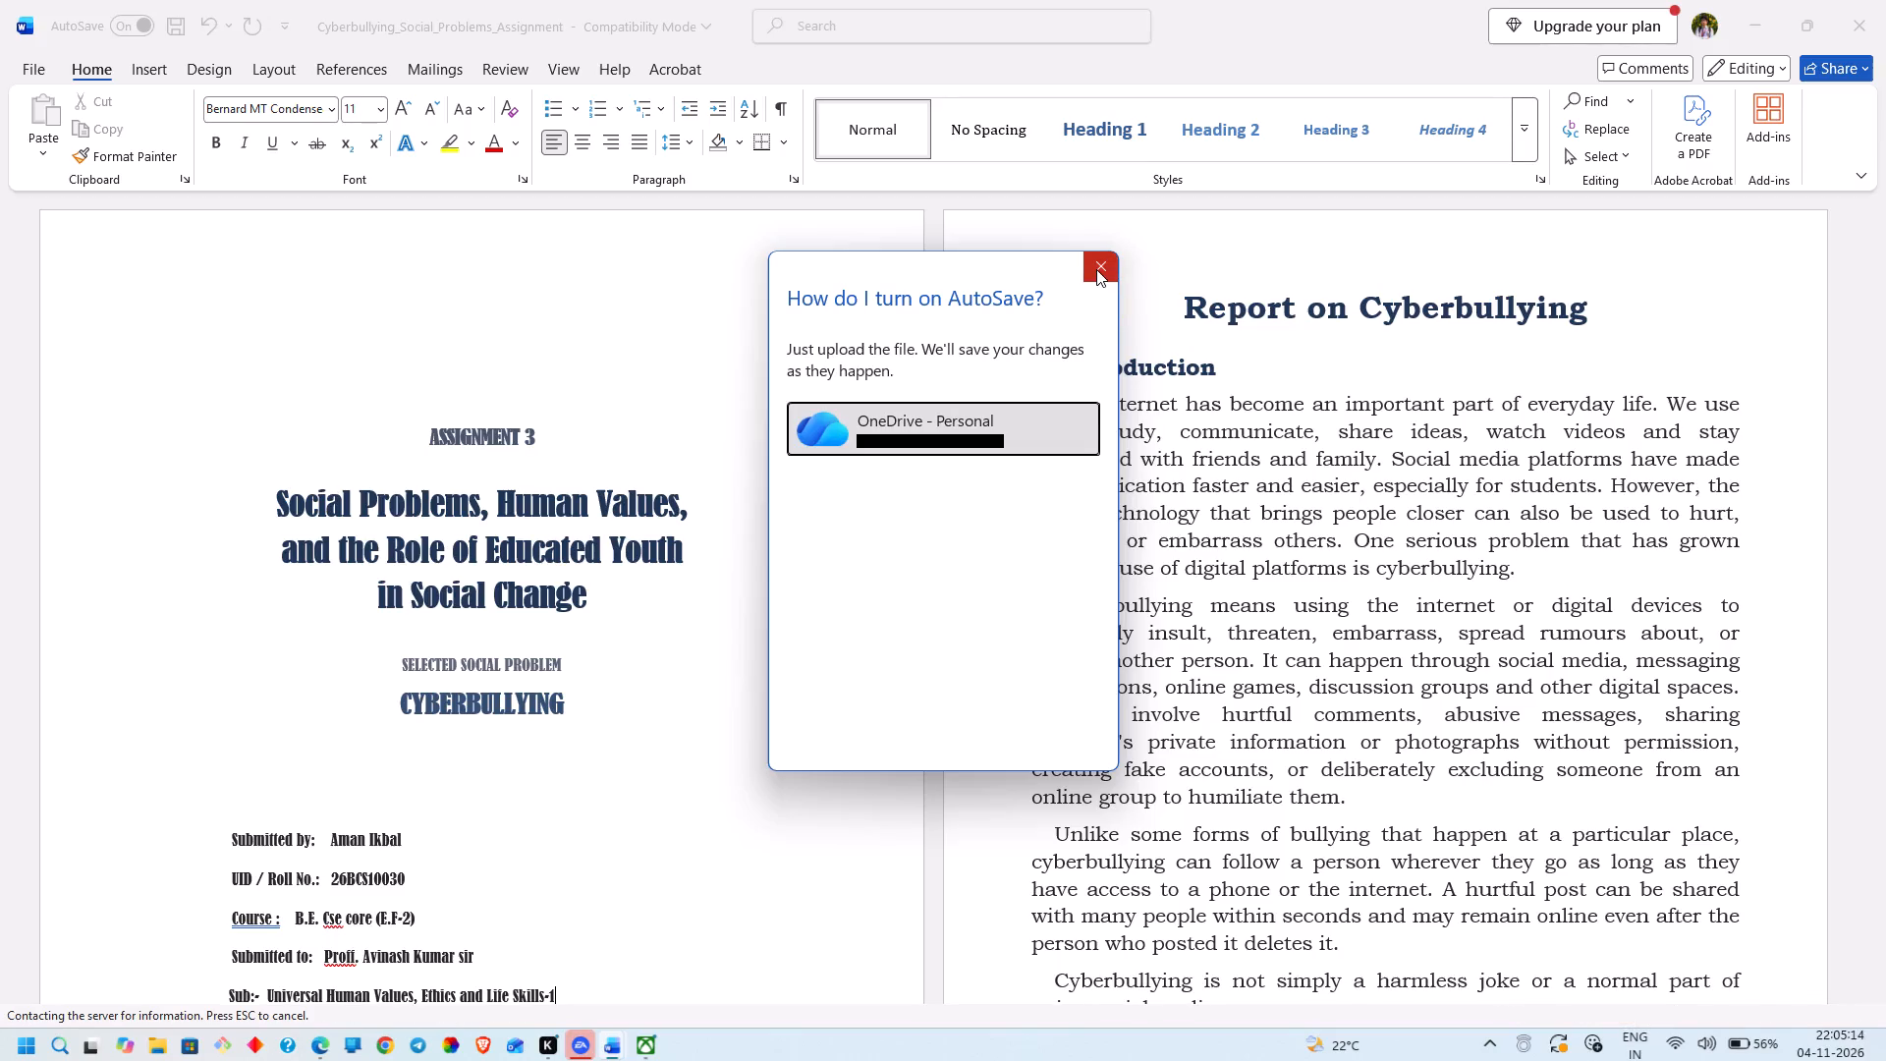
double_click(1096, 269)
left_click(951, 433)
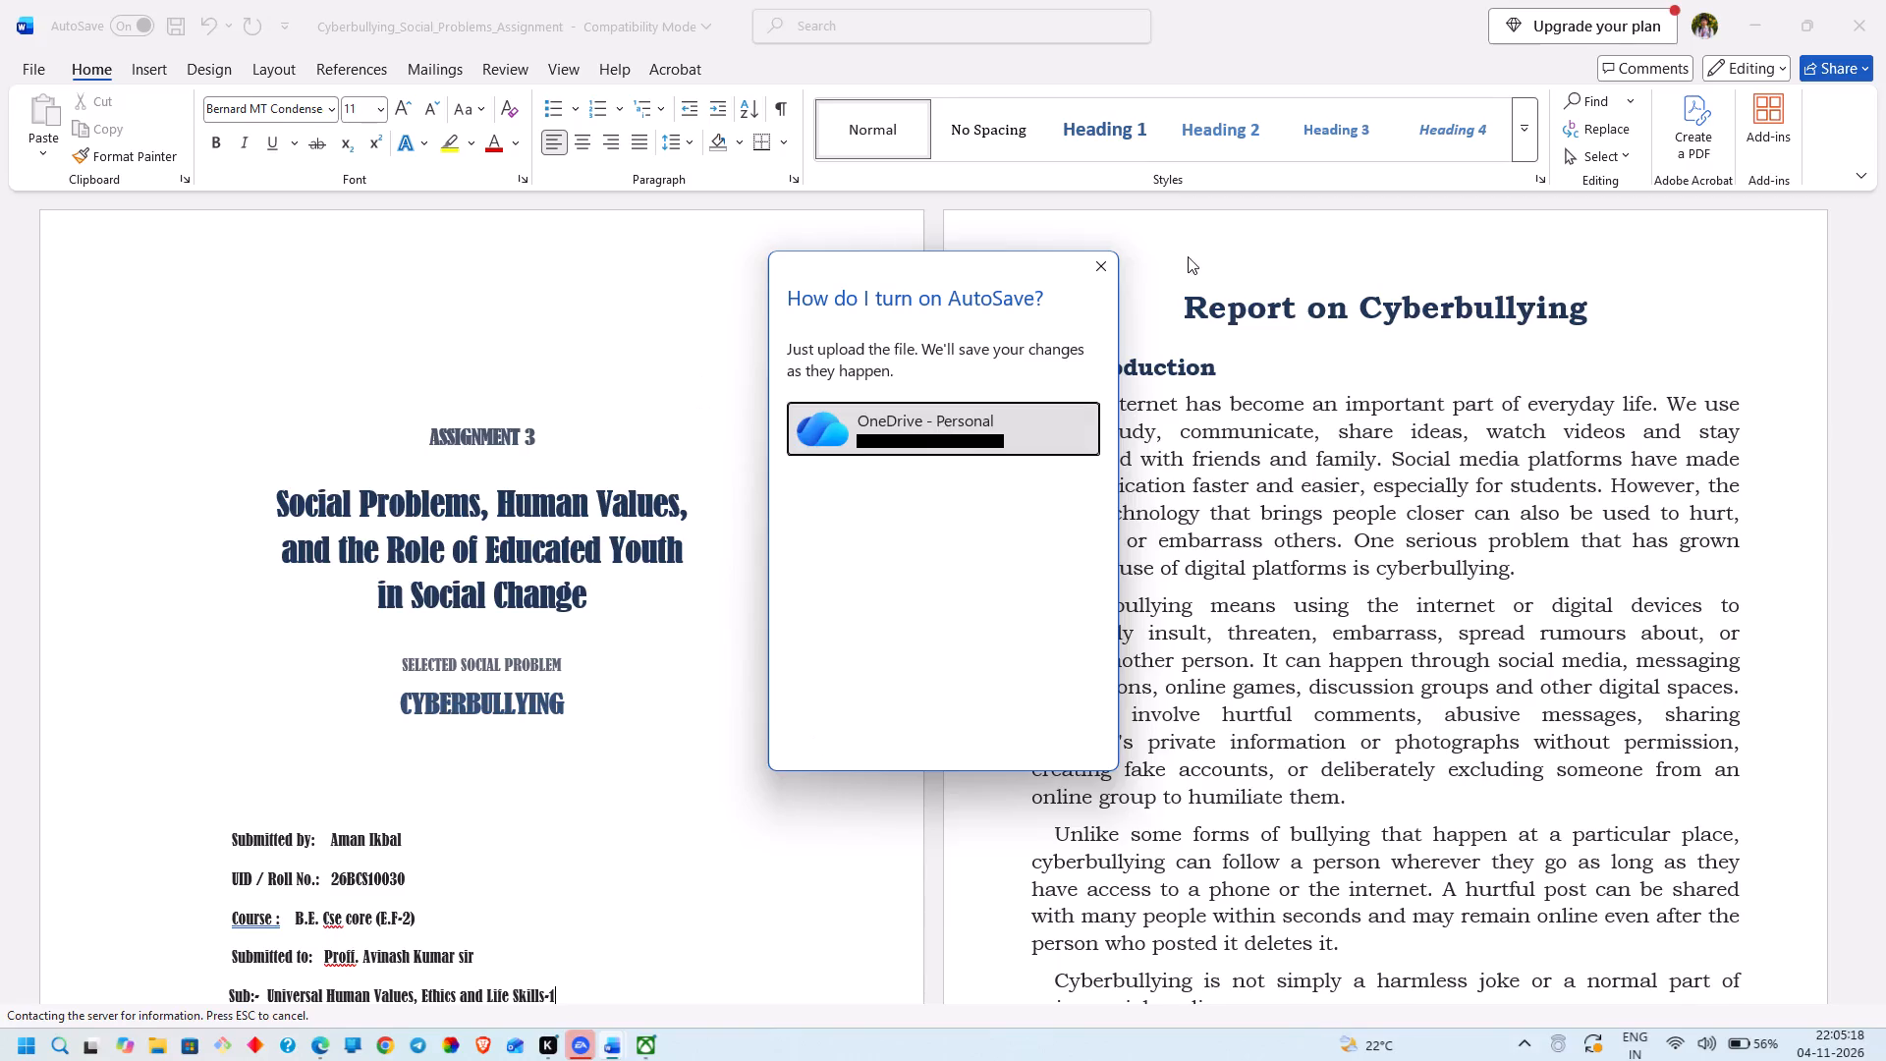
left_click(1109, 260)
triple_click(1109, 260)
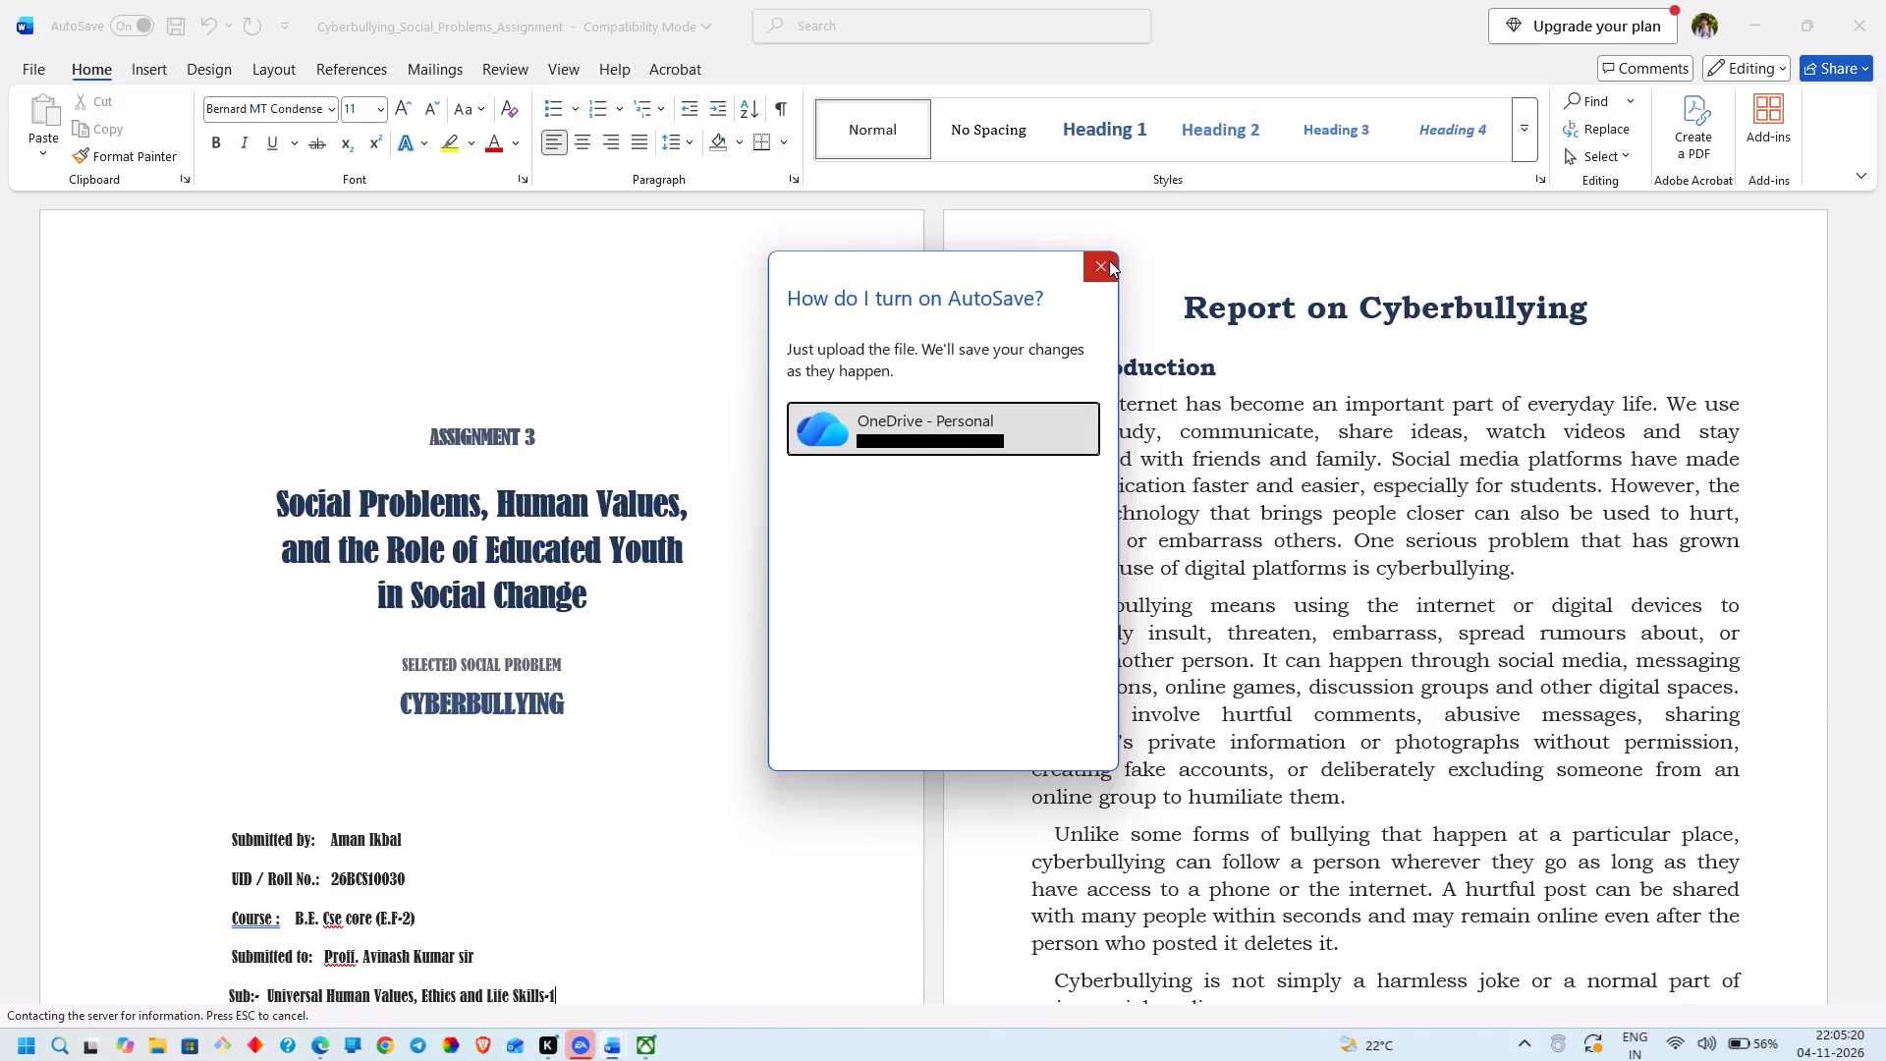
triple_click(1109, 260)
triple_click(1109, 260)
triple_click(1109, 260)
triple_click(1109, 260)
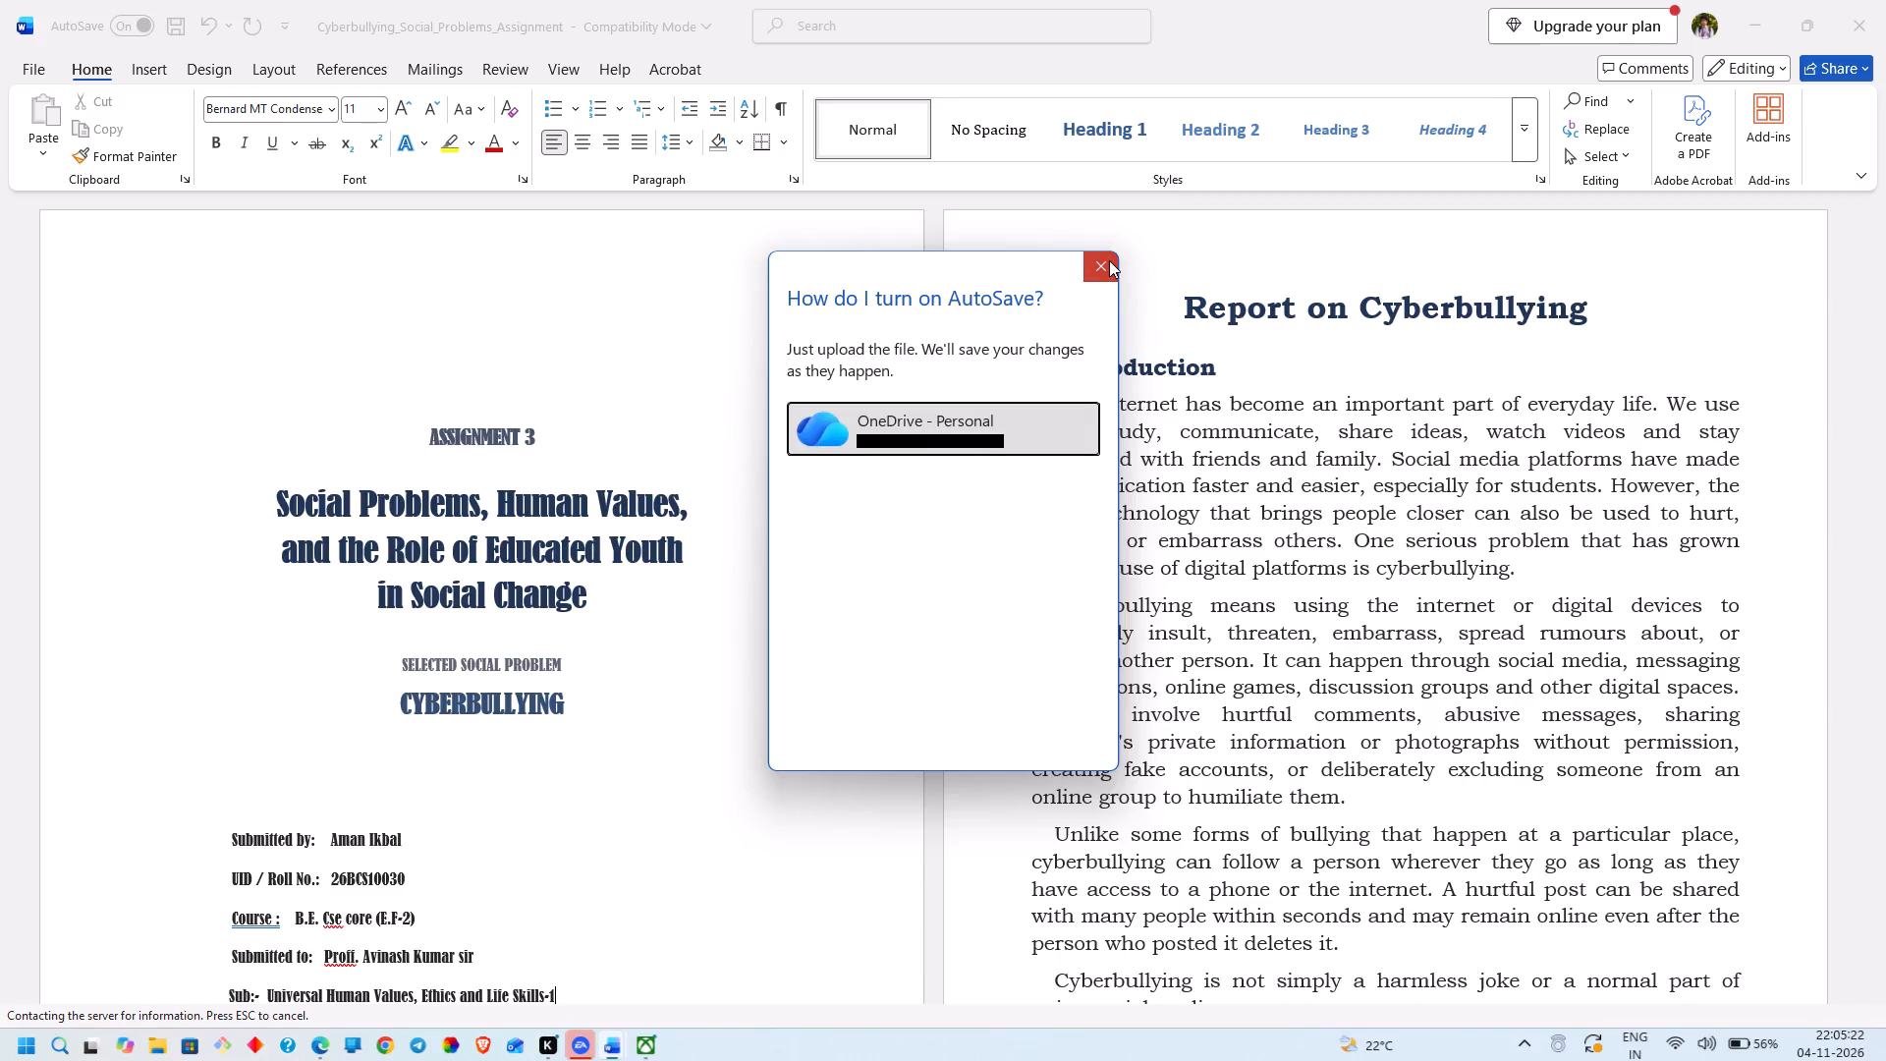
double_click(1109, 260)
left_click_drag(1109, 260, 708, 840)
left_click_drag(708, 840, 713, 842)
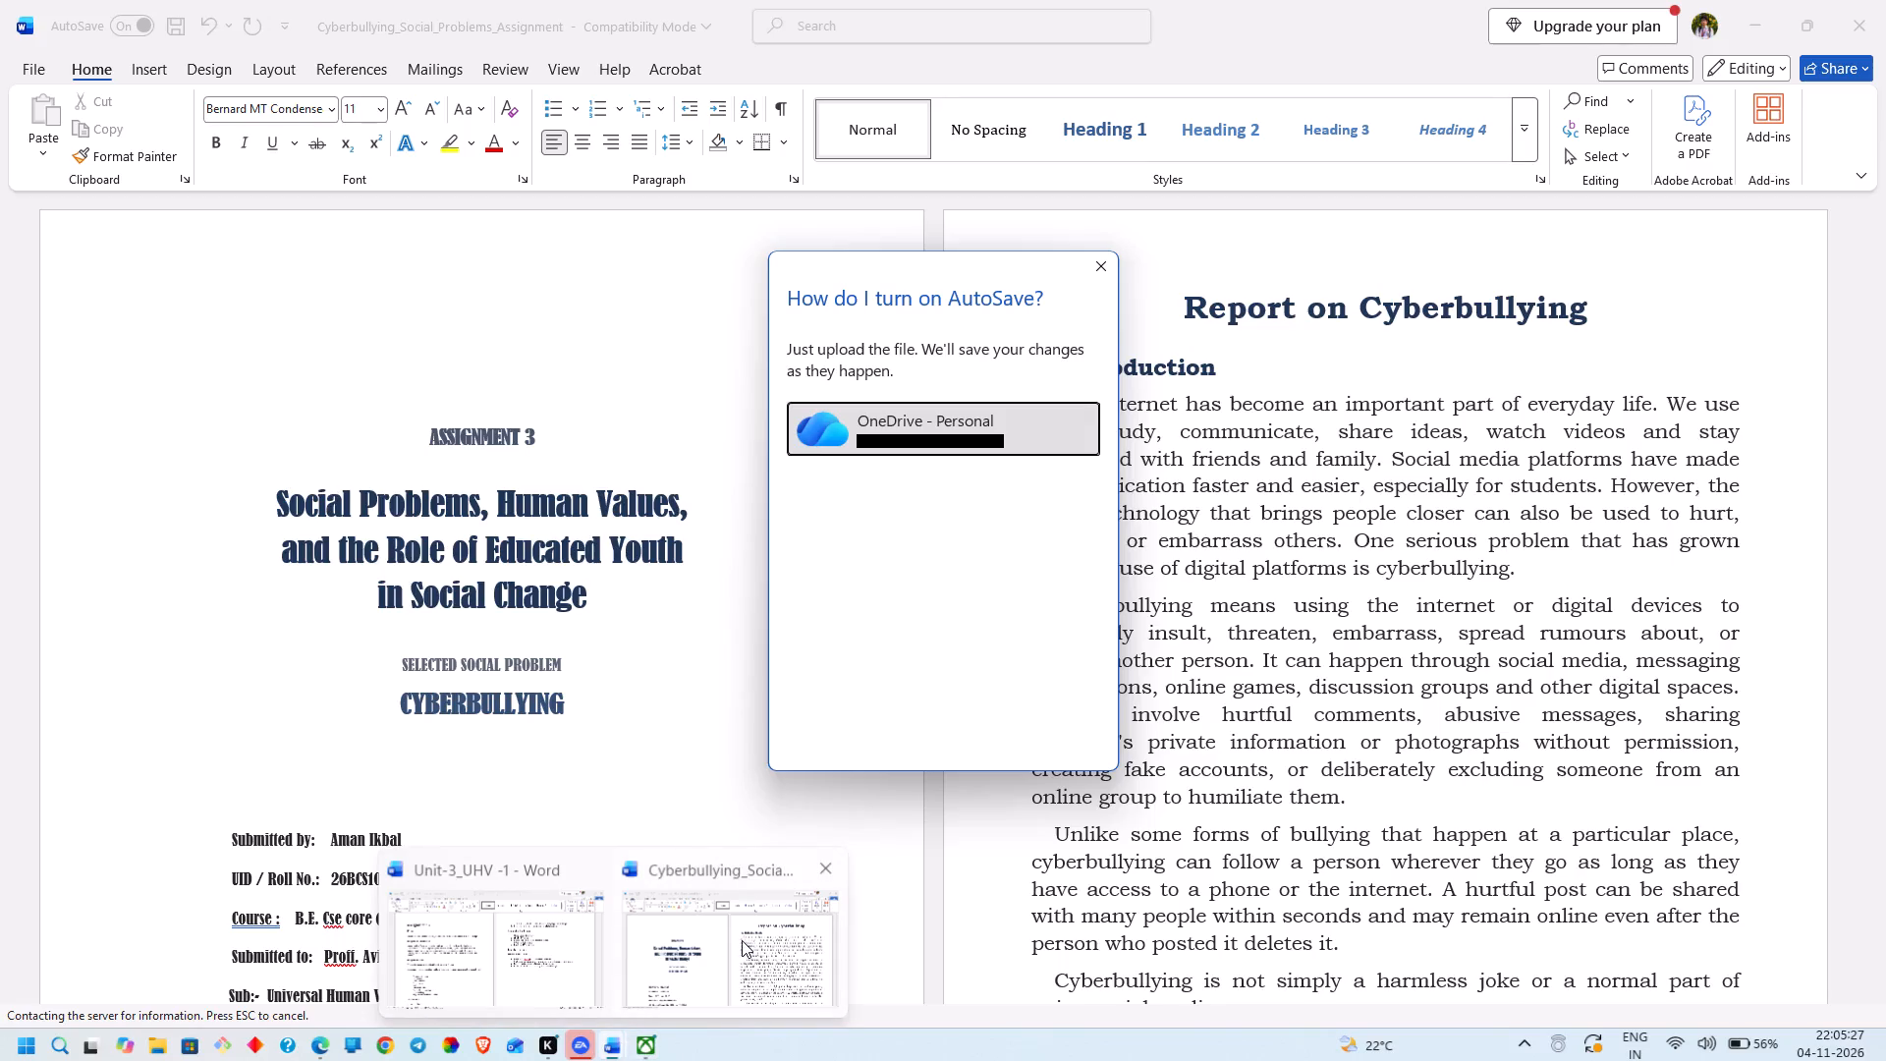
Return to the cyberbullying document's window and choose OneDrive - Personal again as the AutoSave upload destination.
left_click(706, 956)
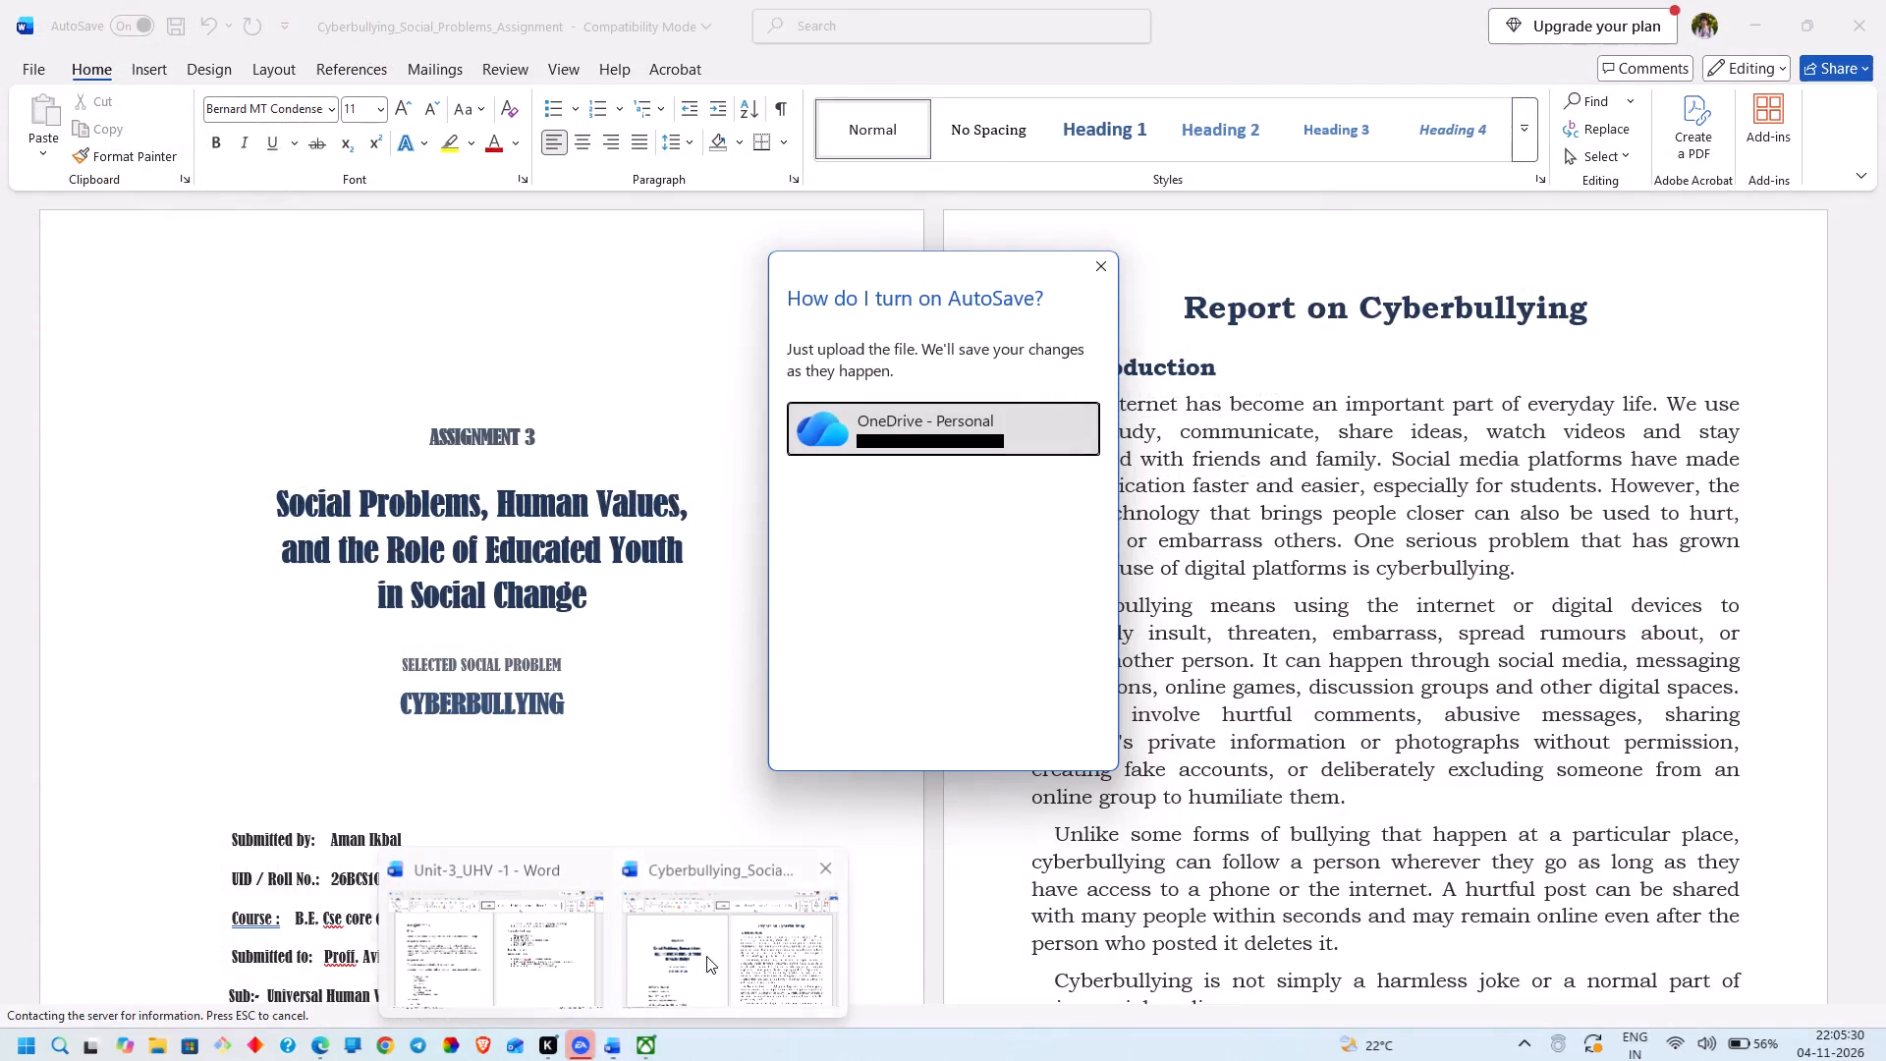
left_click(927, 423)
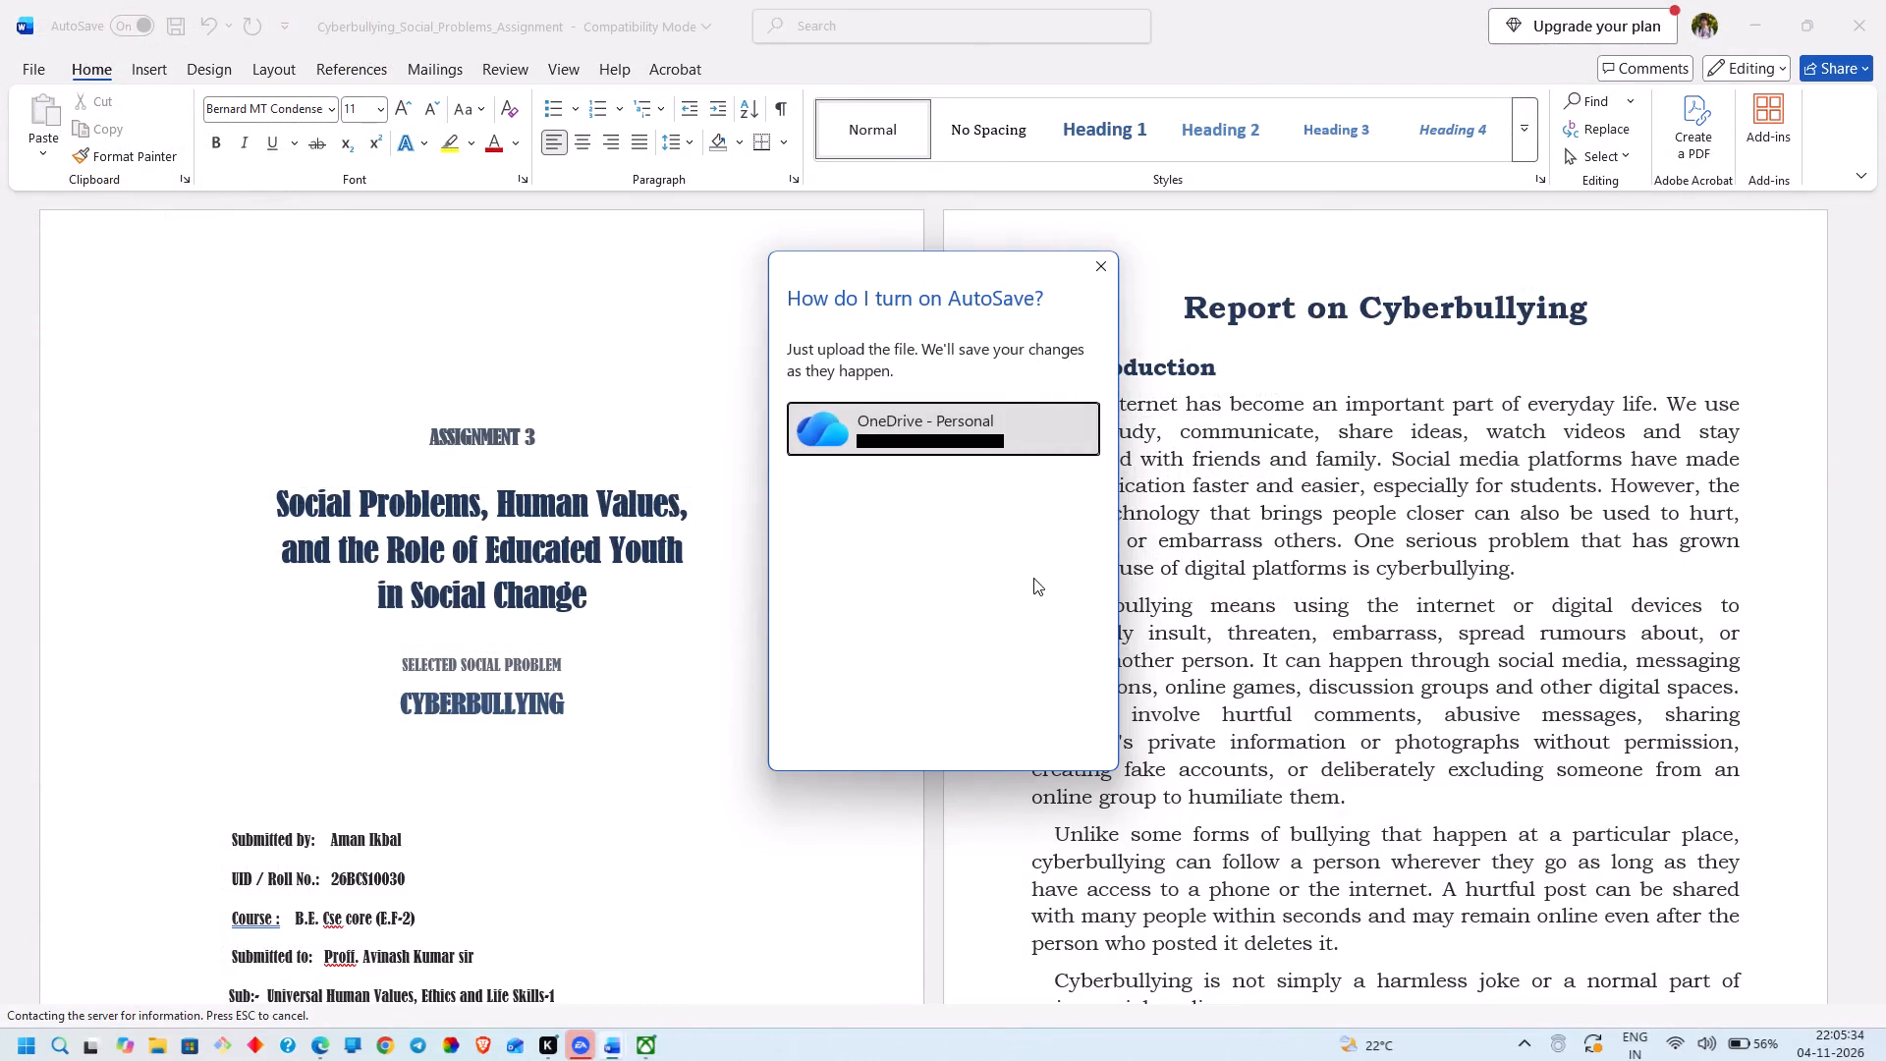
triple_click(992, 401)
double_click(992, 401)
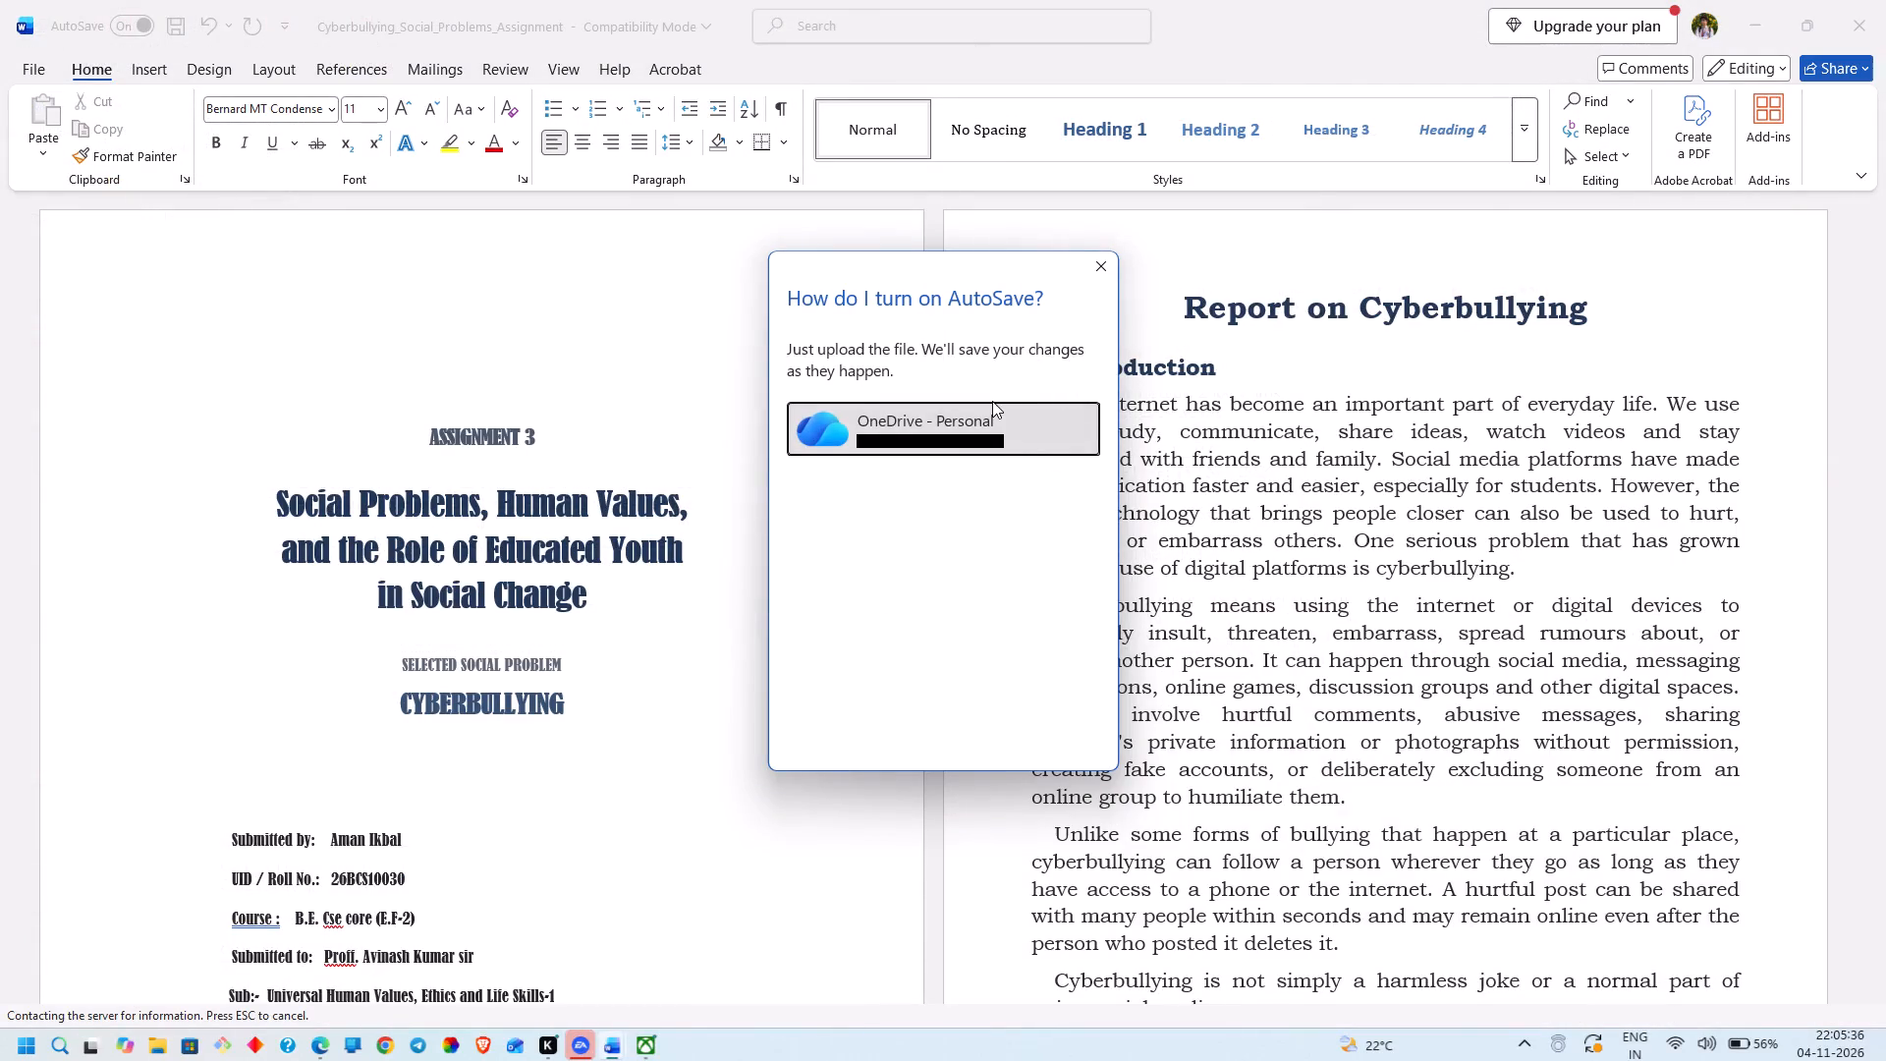
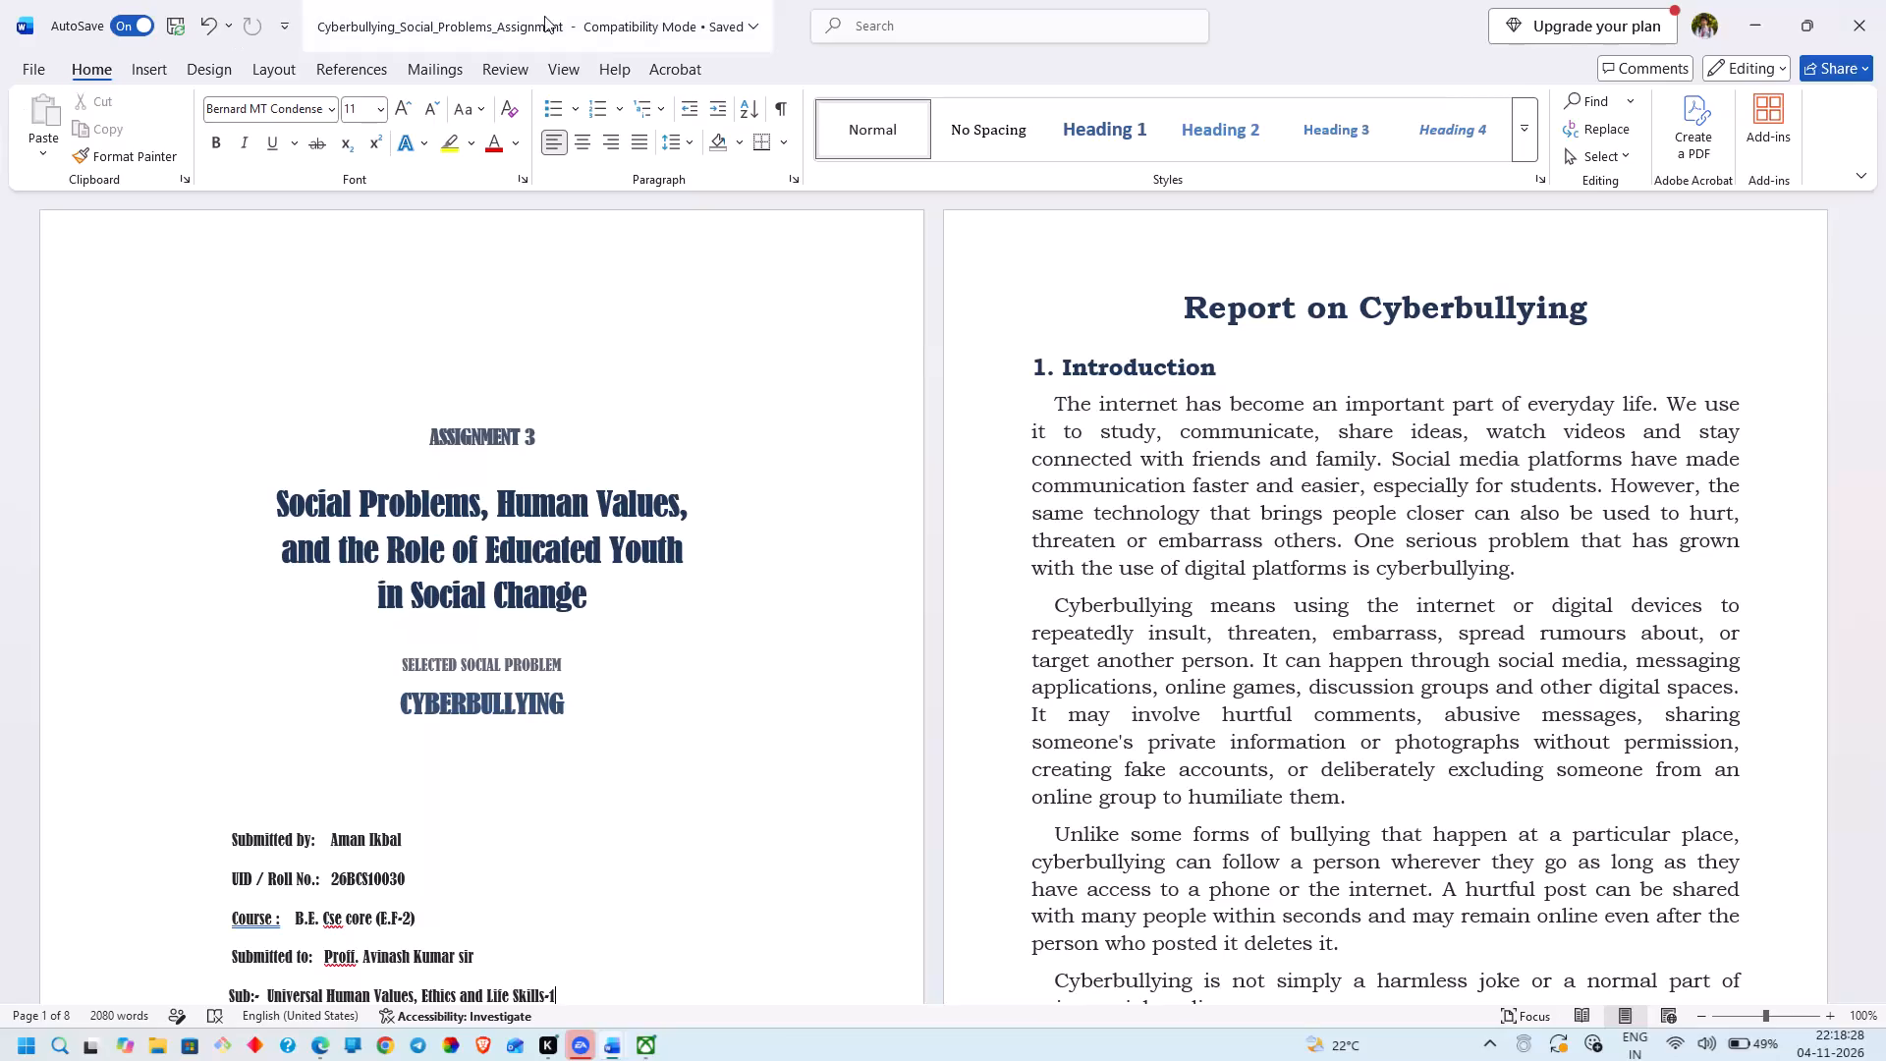
Clear the Word windows away, close the Xbox app, and close the ChatGPT tab in Edge to reach the Assignment-3 page.
left_click(1753, 21)
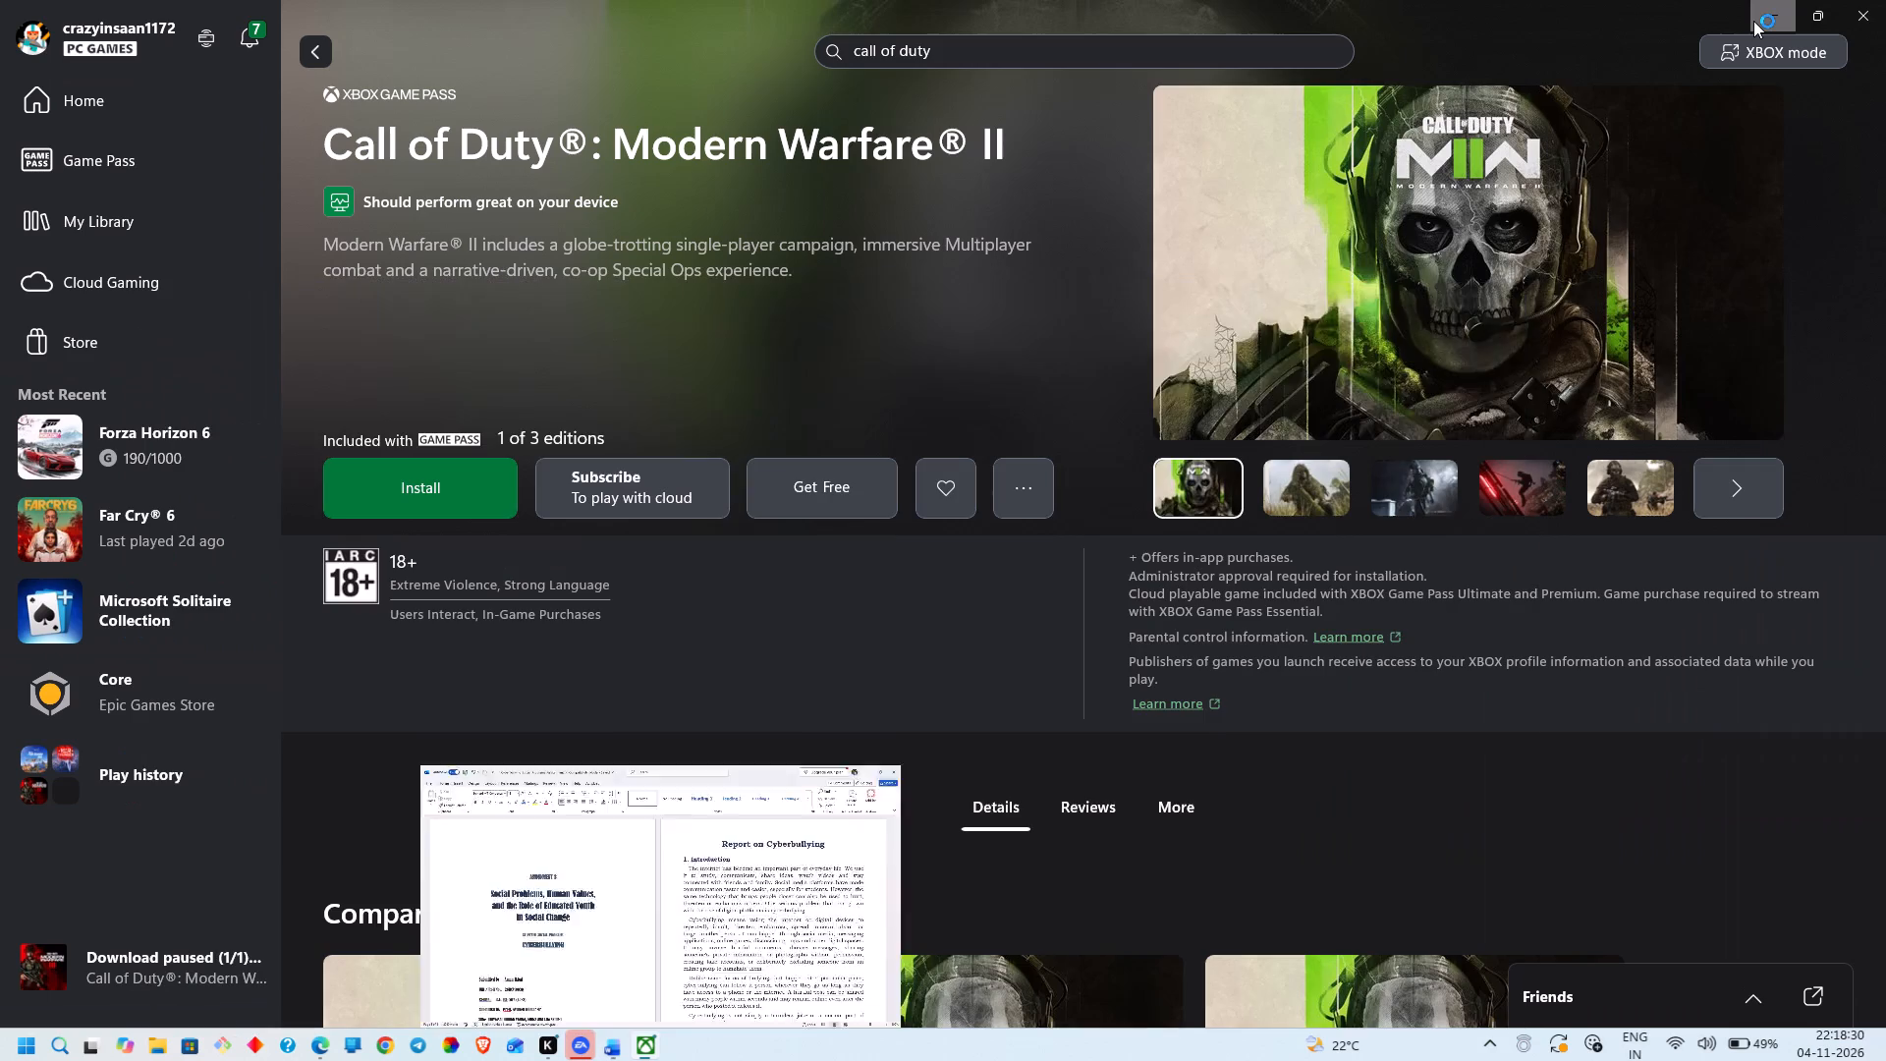
left_click(1885, 0)
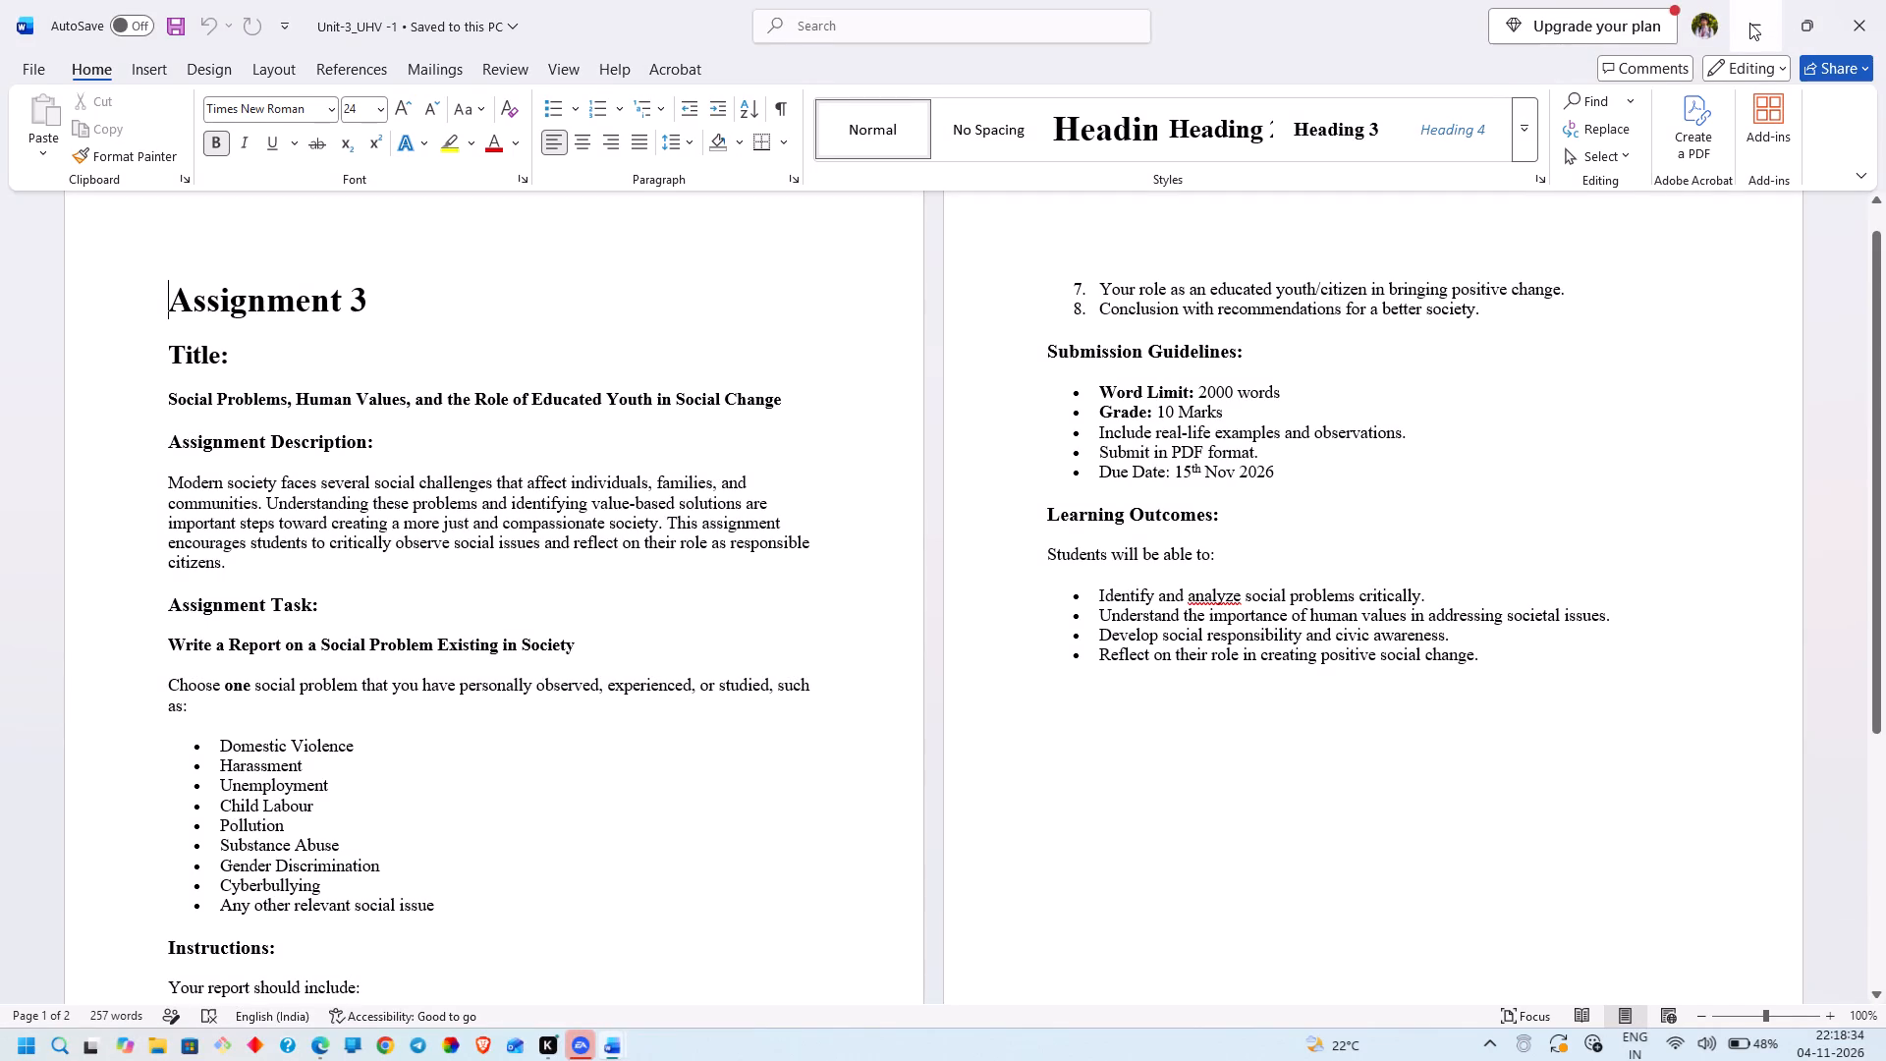
left_click(1749, 23)
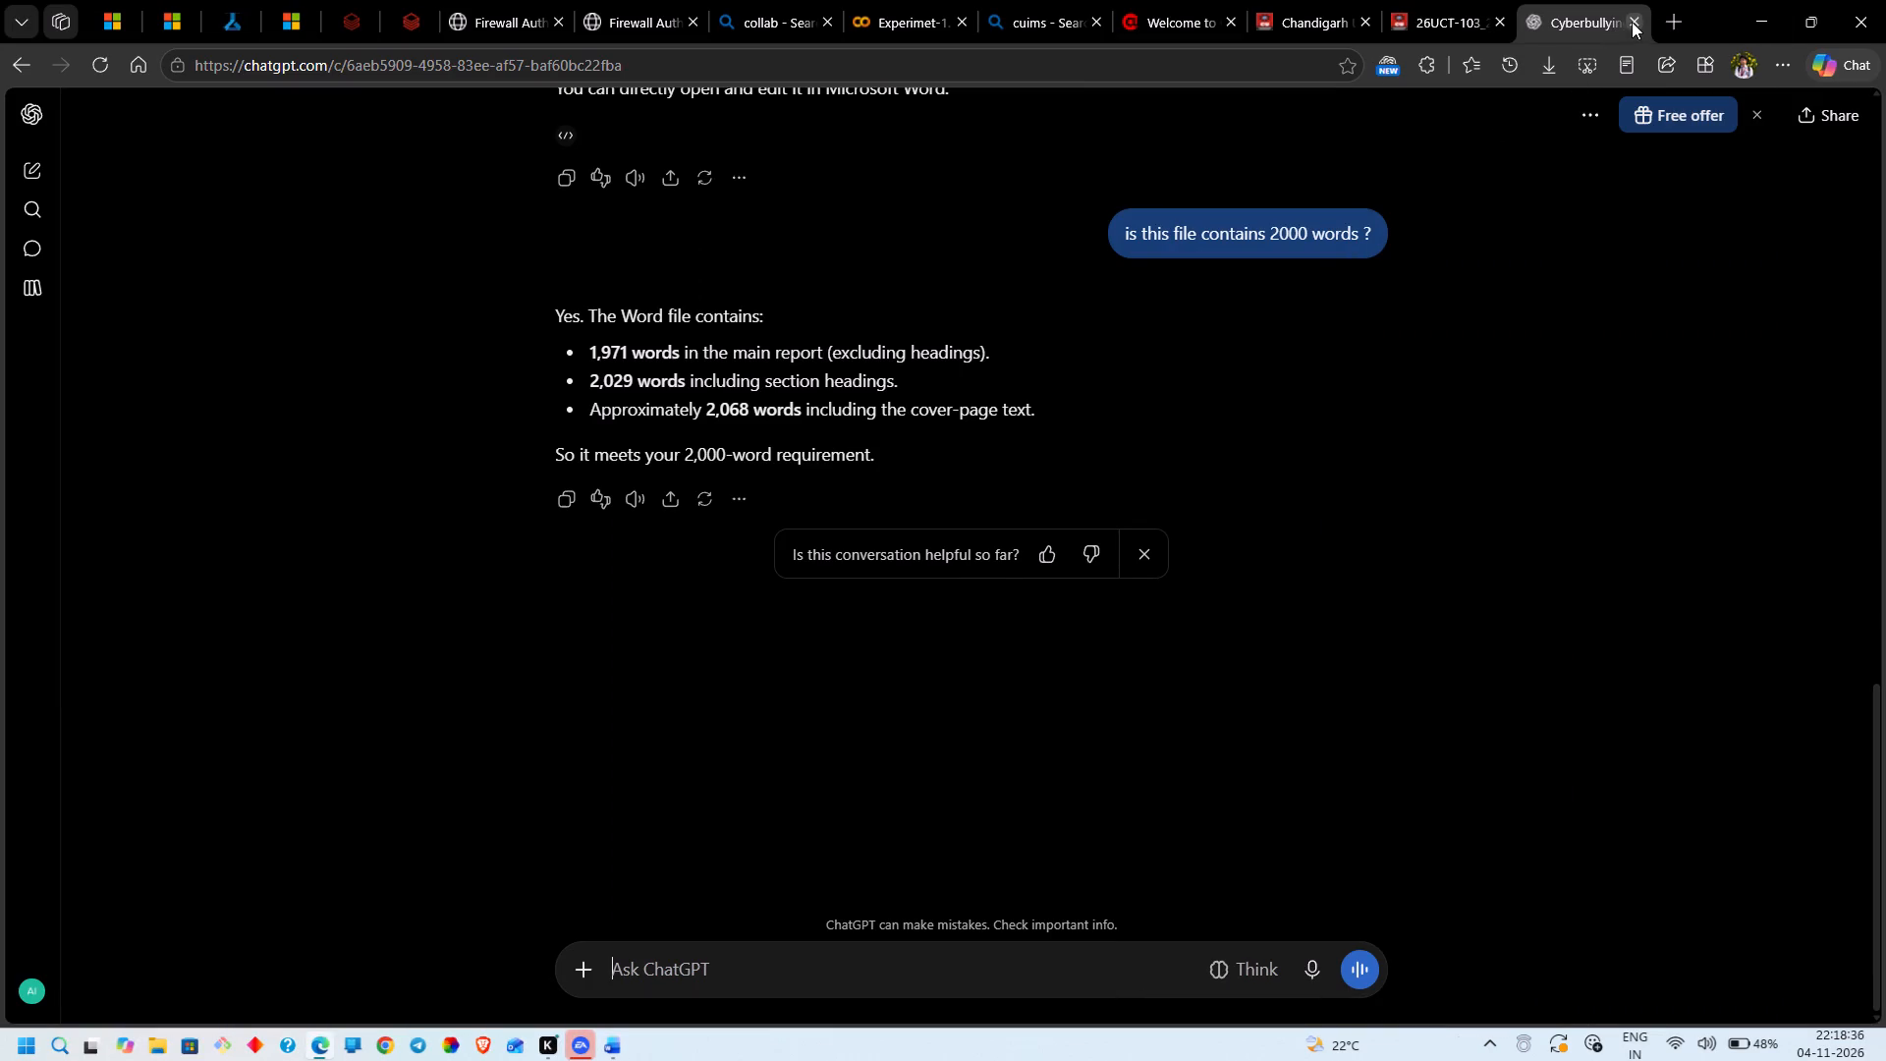
left_click(1631, 19)
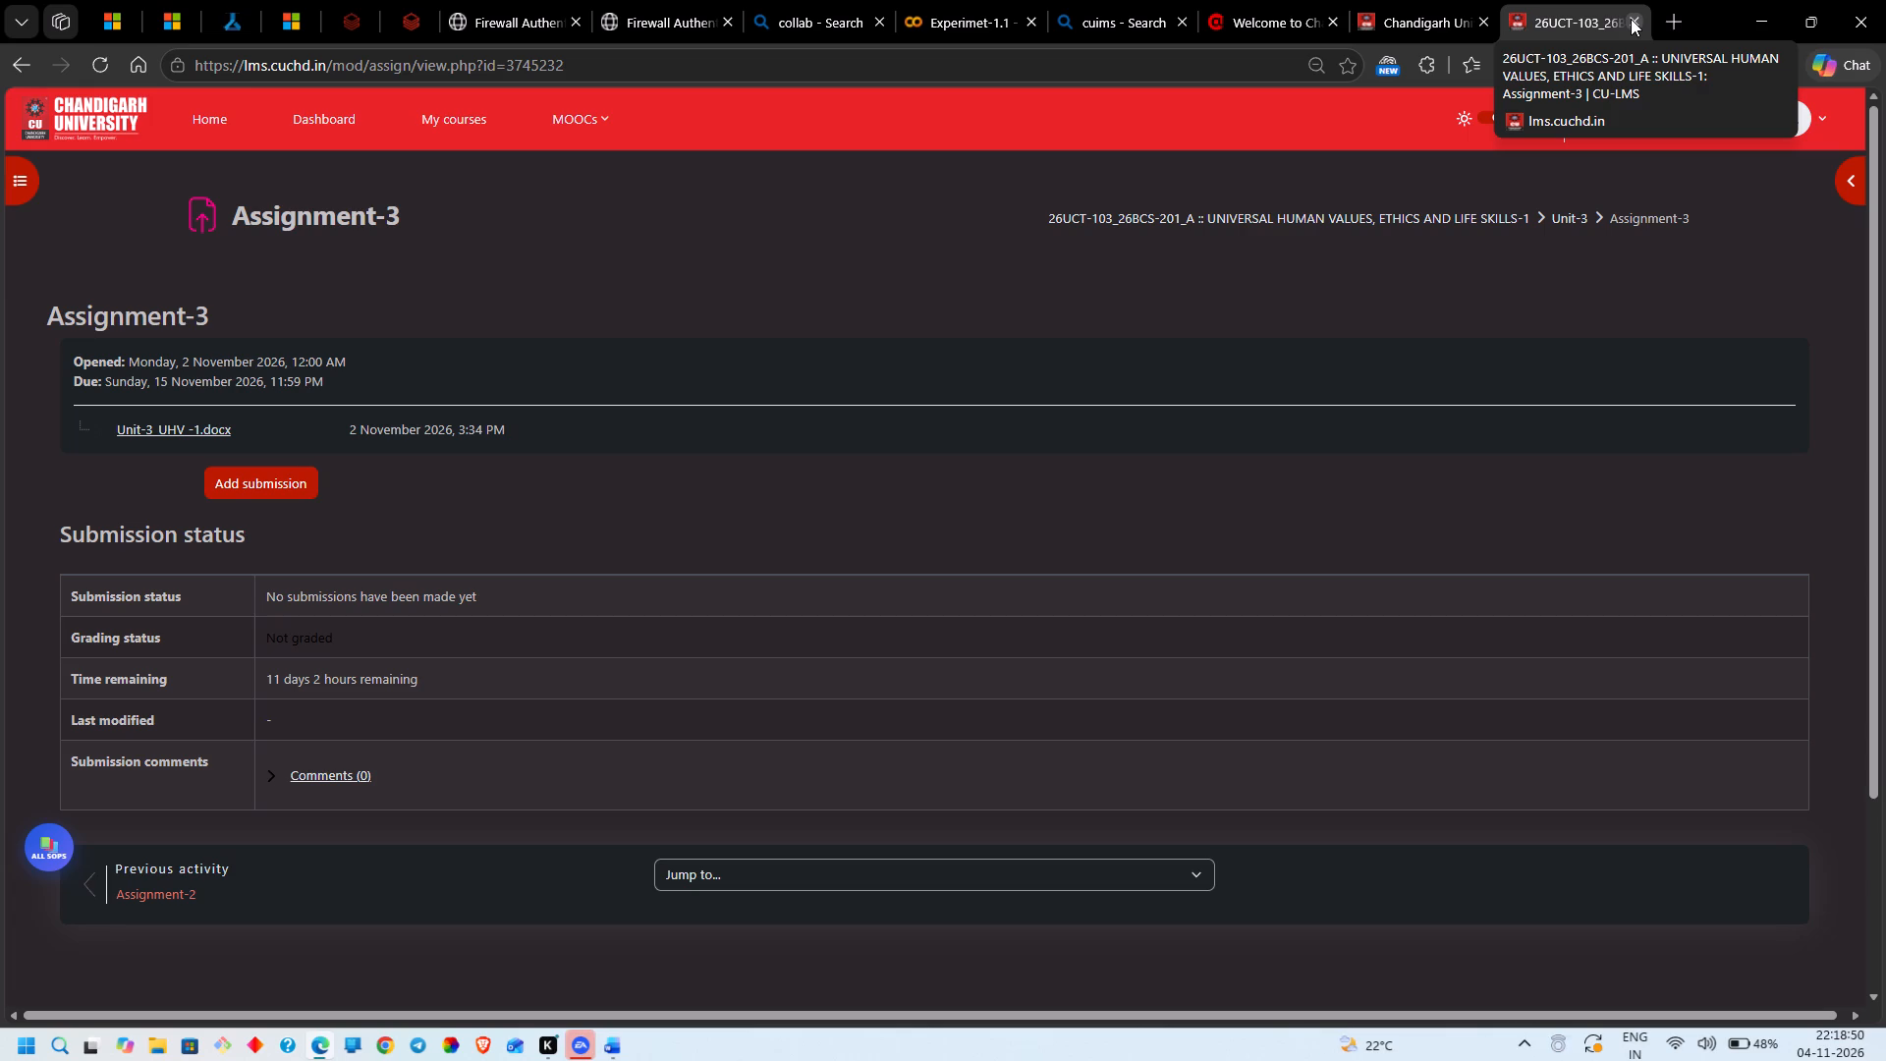
Start adding a submission for Assignment-3 on the Chandigarh University LMS.
left_click(268, 477)
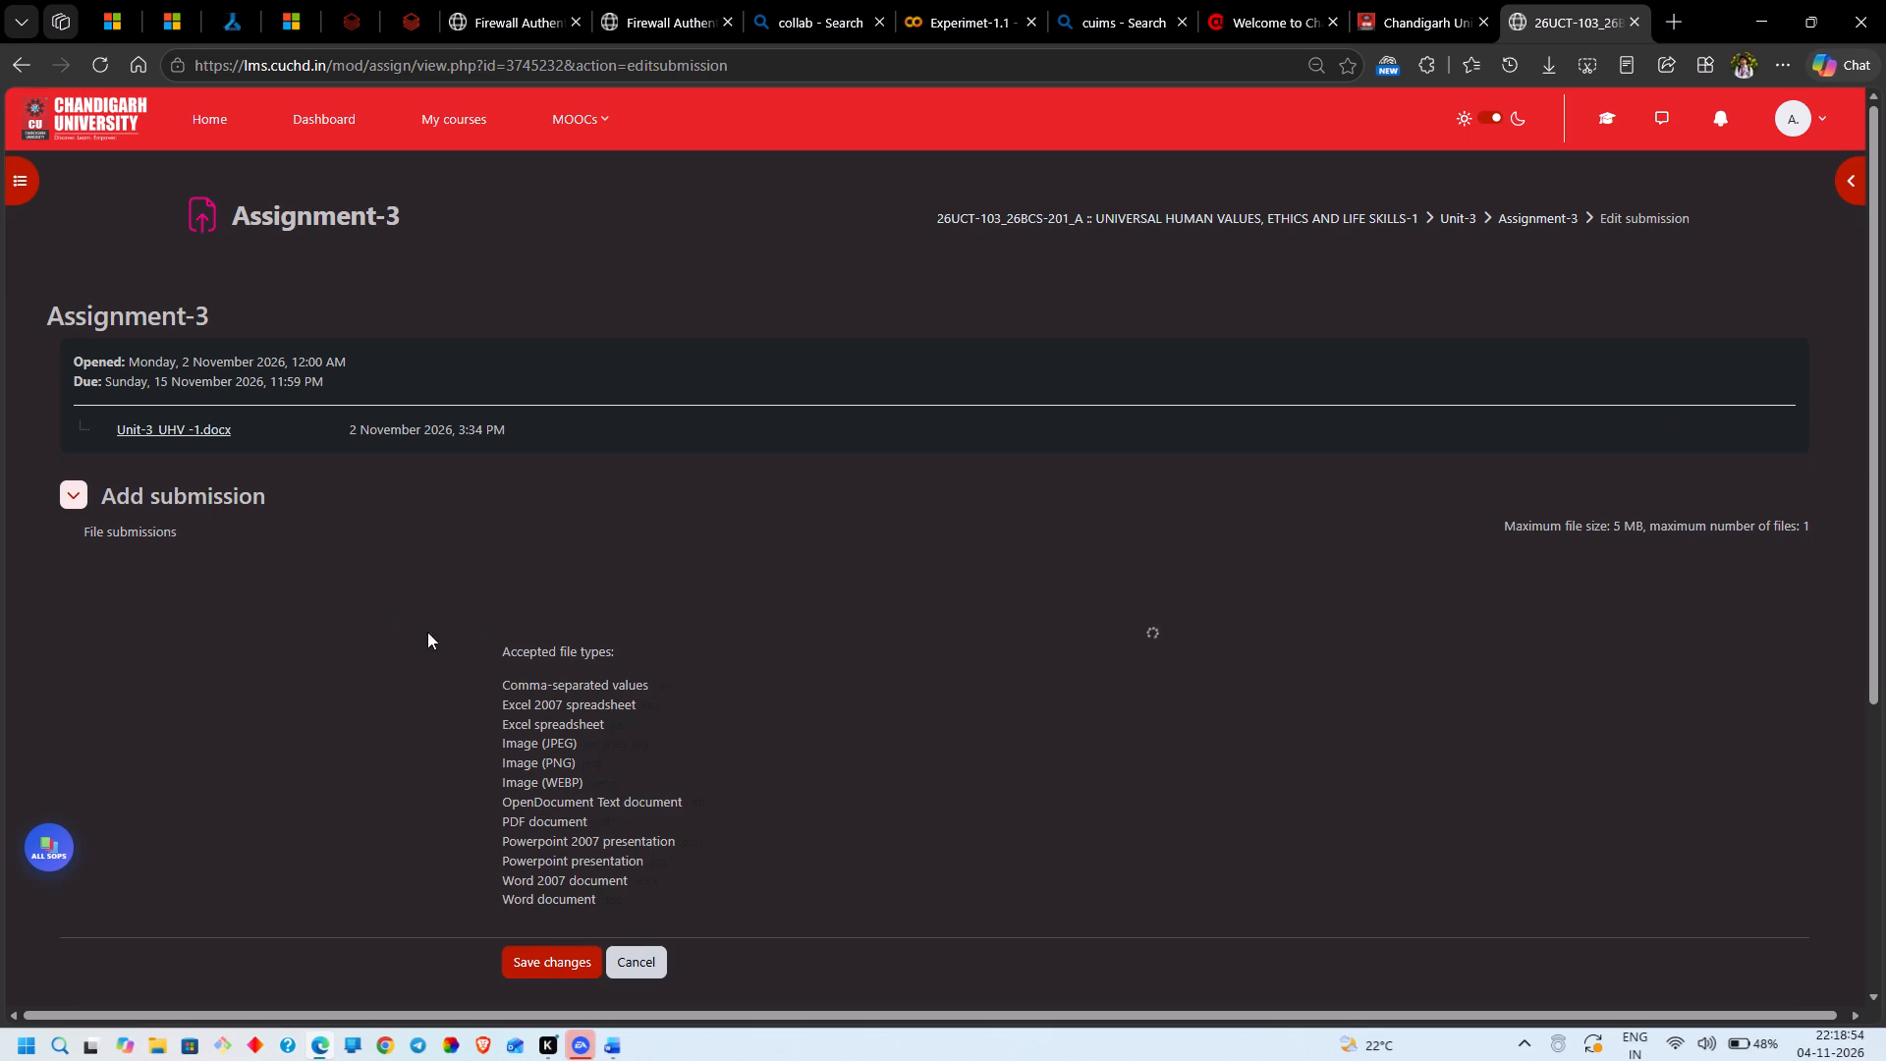
scroll(350, 618, "down", 1)
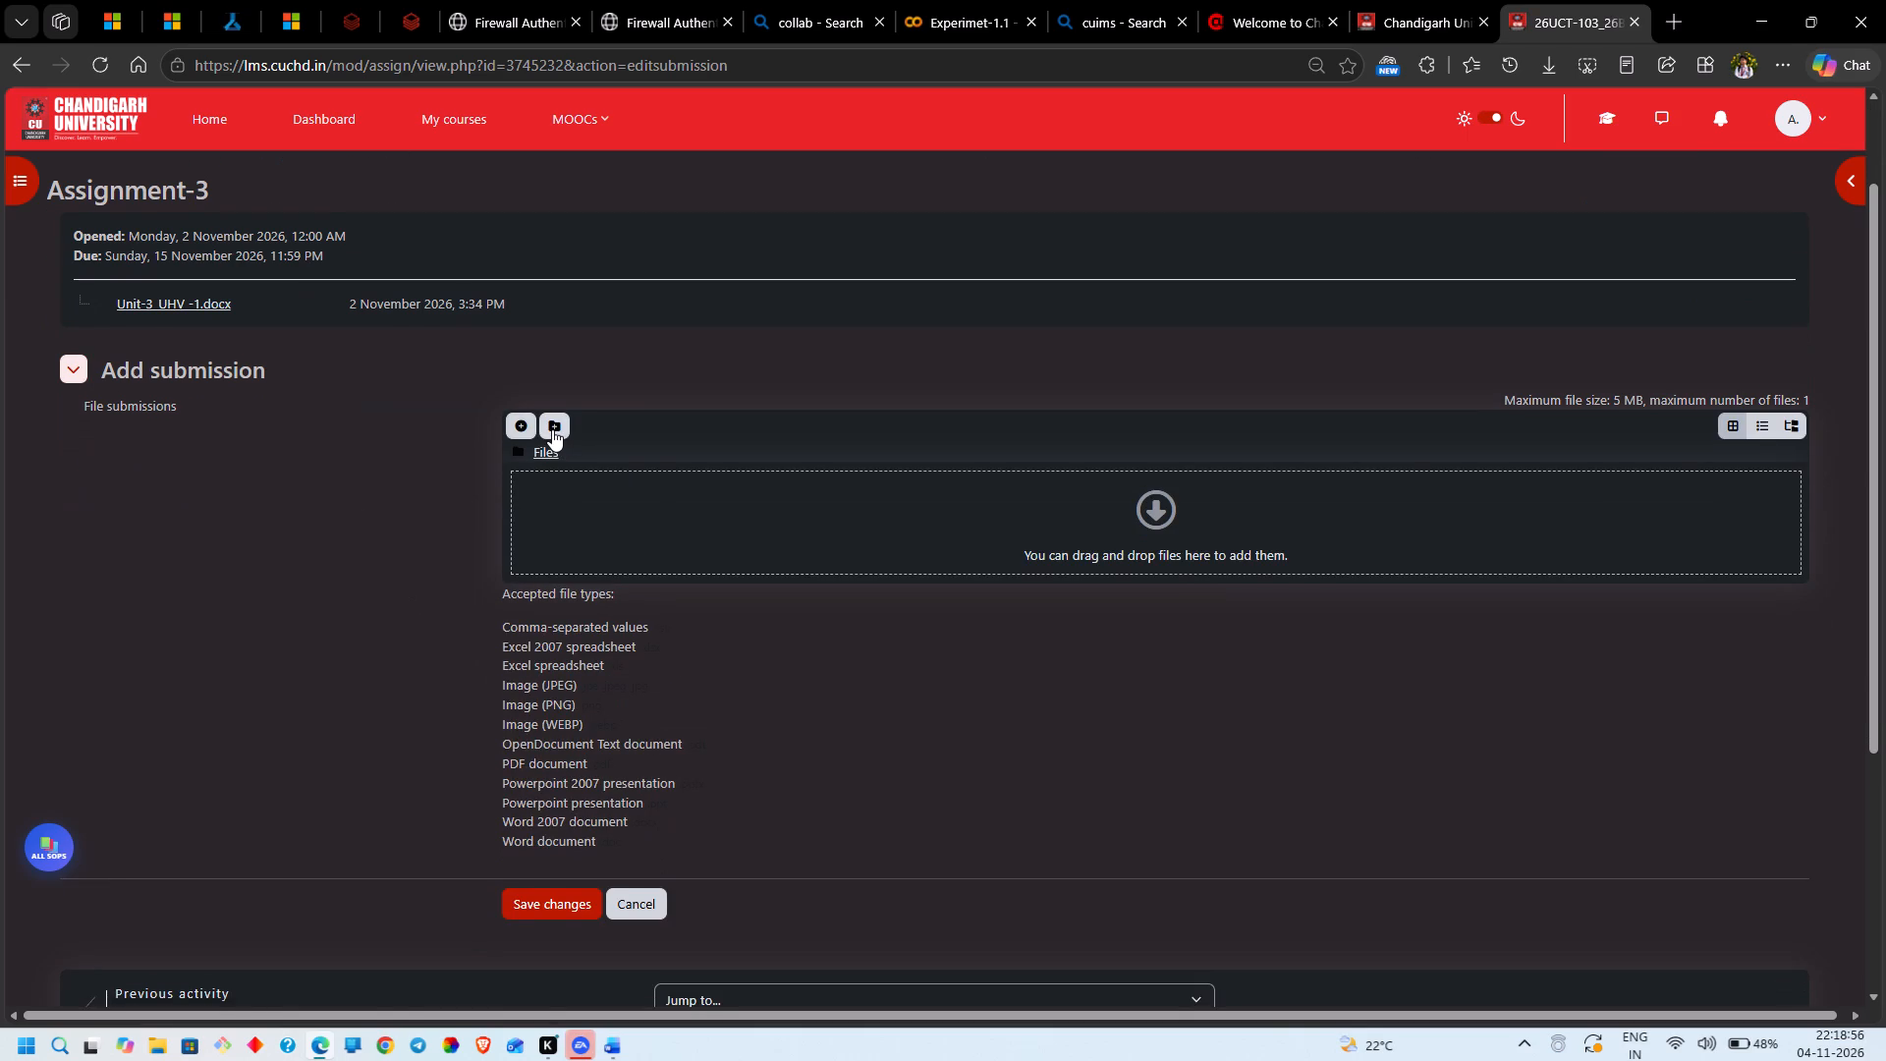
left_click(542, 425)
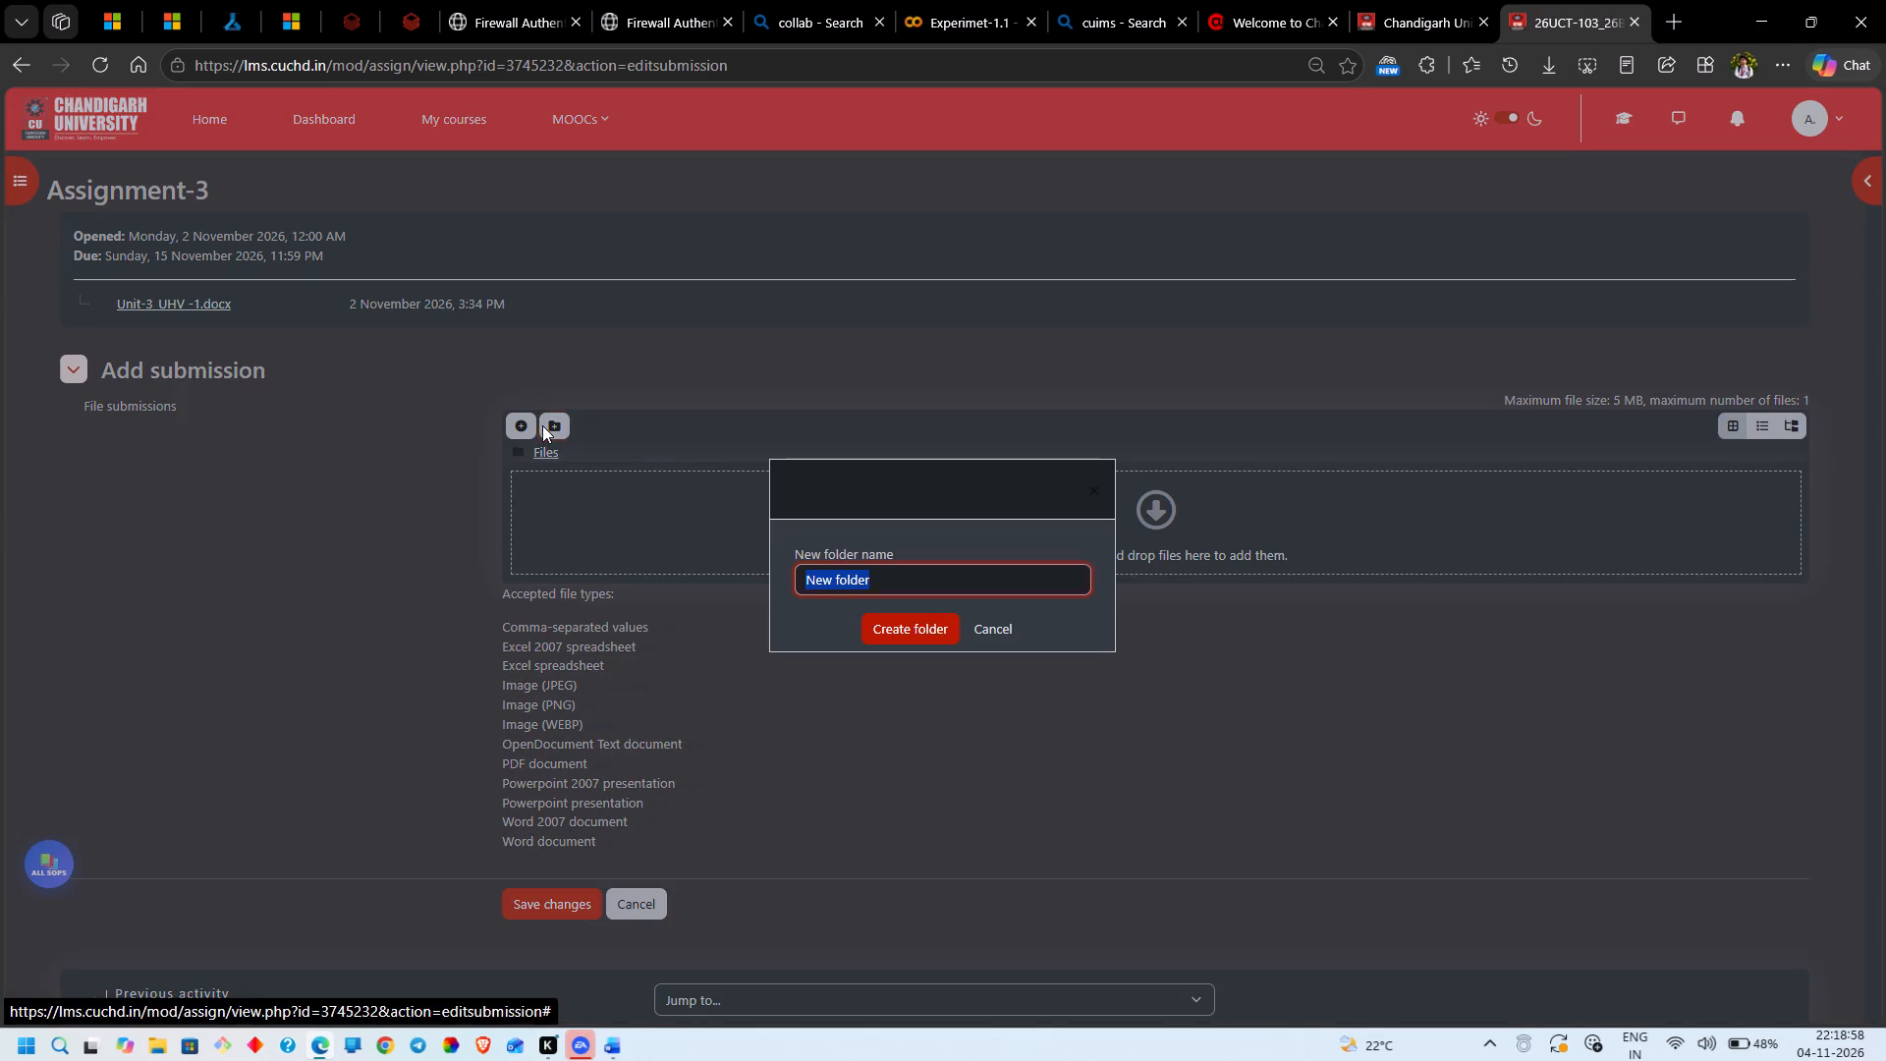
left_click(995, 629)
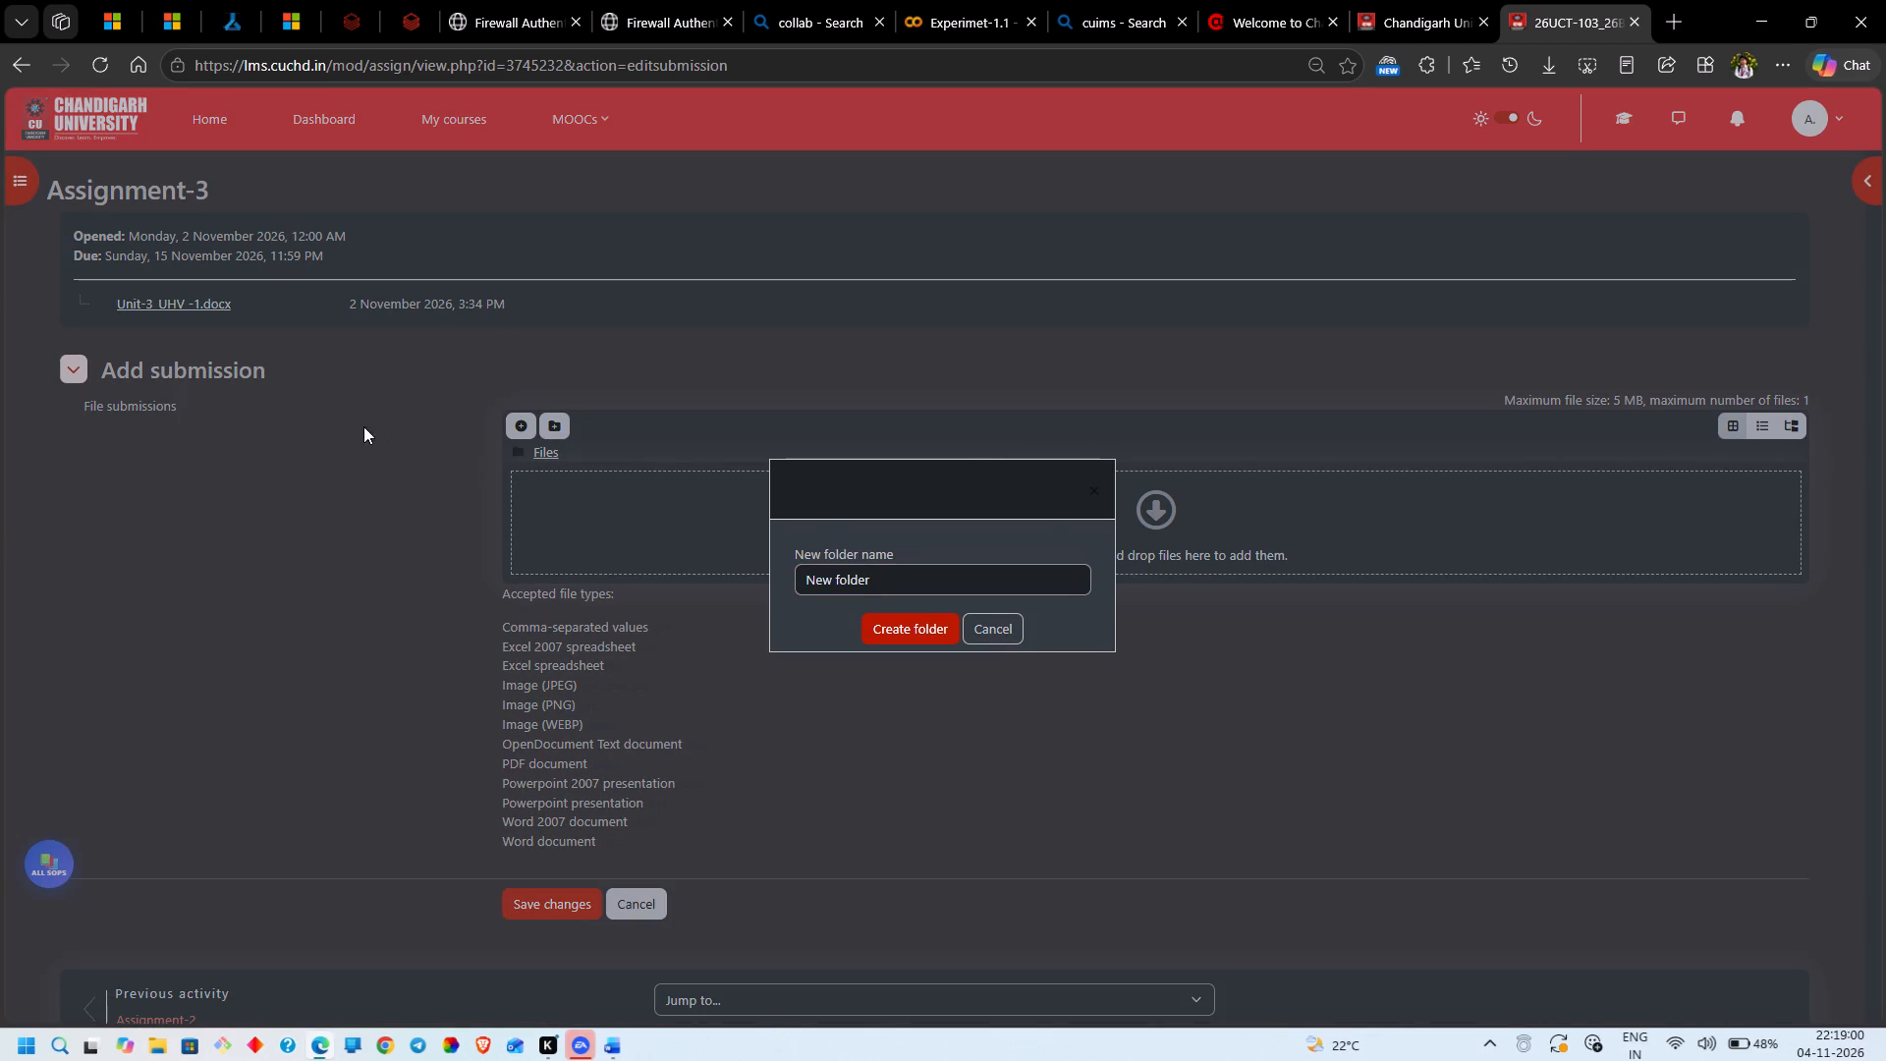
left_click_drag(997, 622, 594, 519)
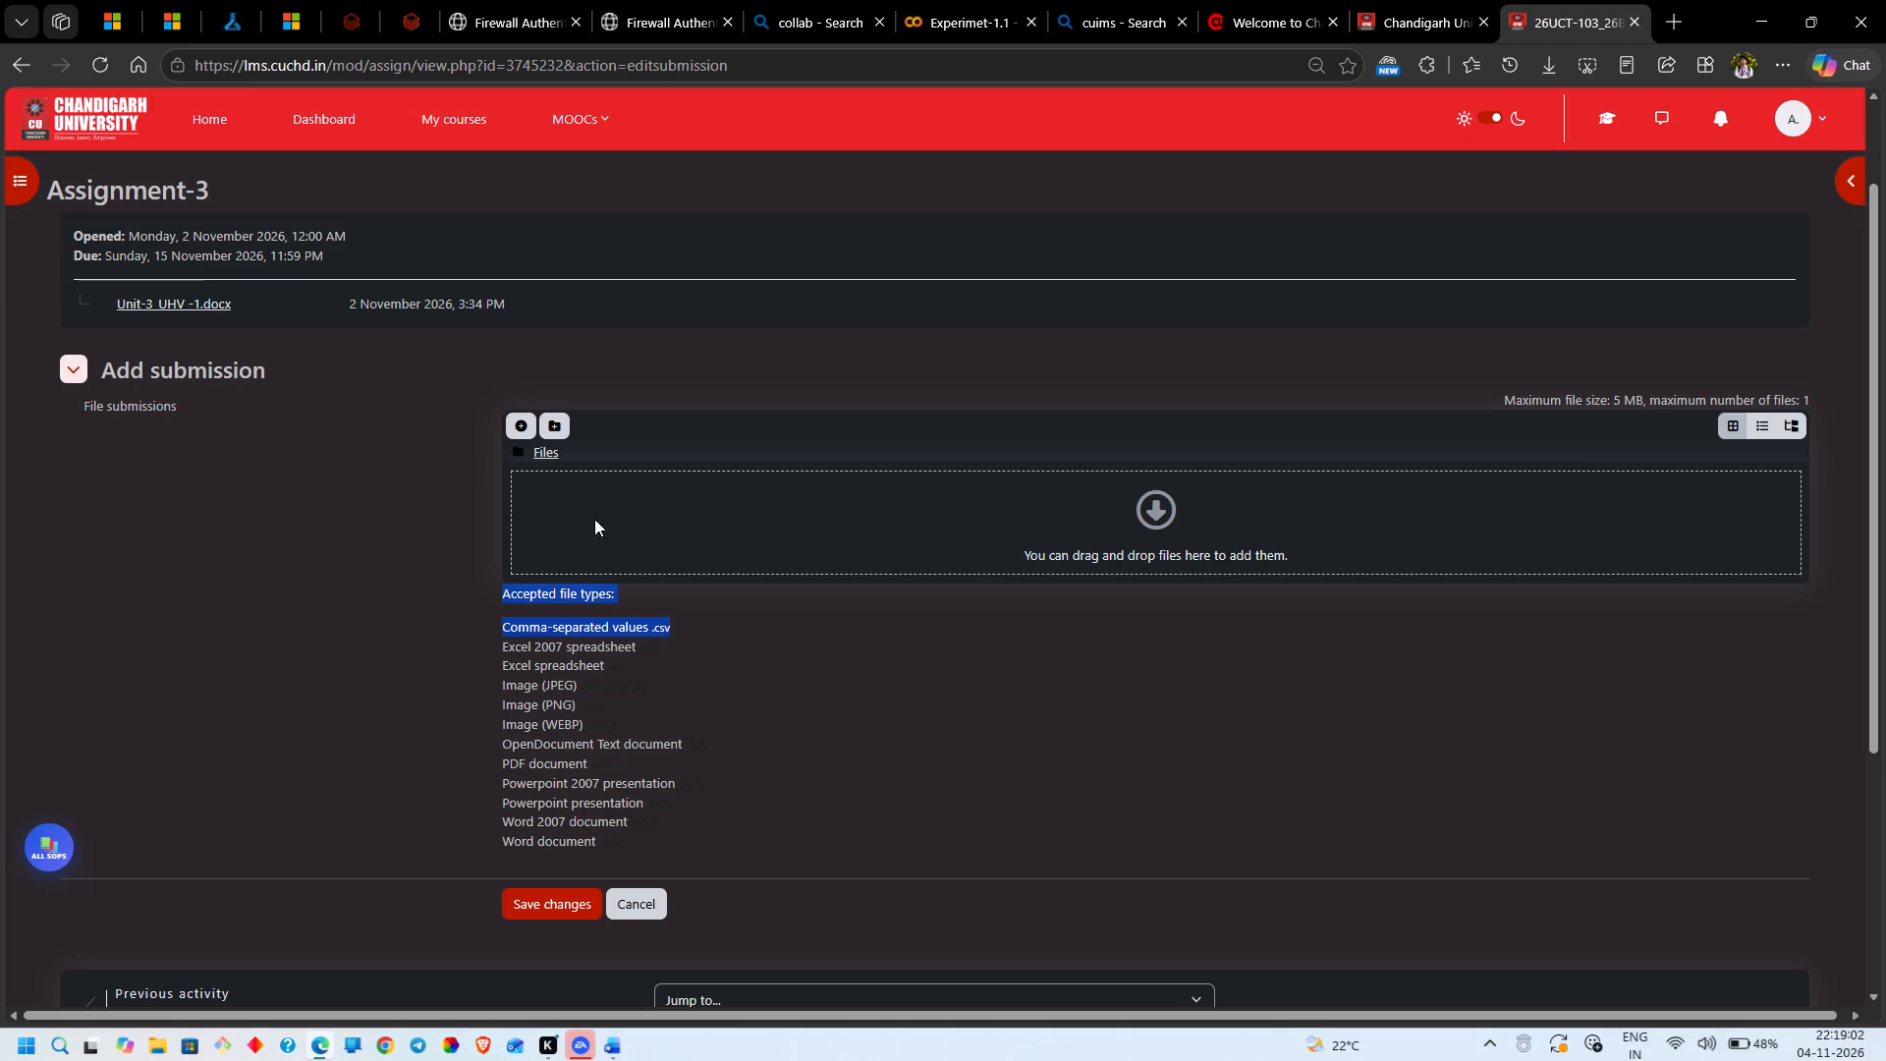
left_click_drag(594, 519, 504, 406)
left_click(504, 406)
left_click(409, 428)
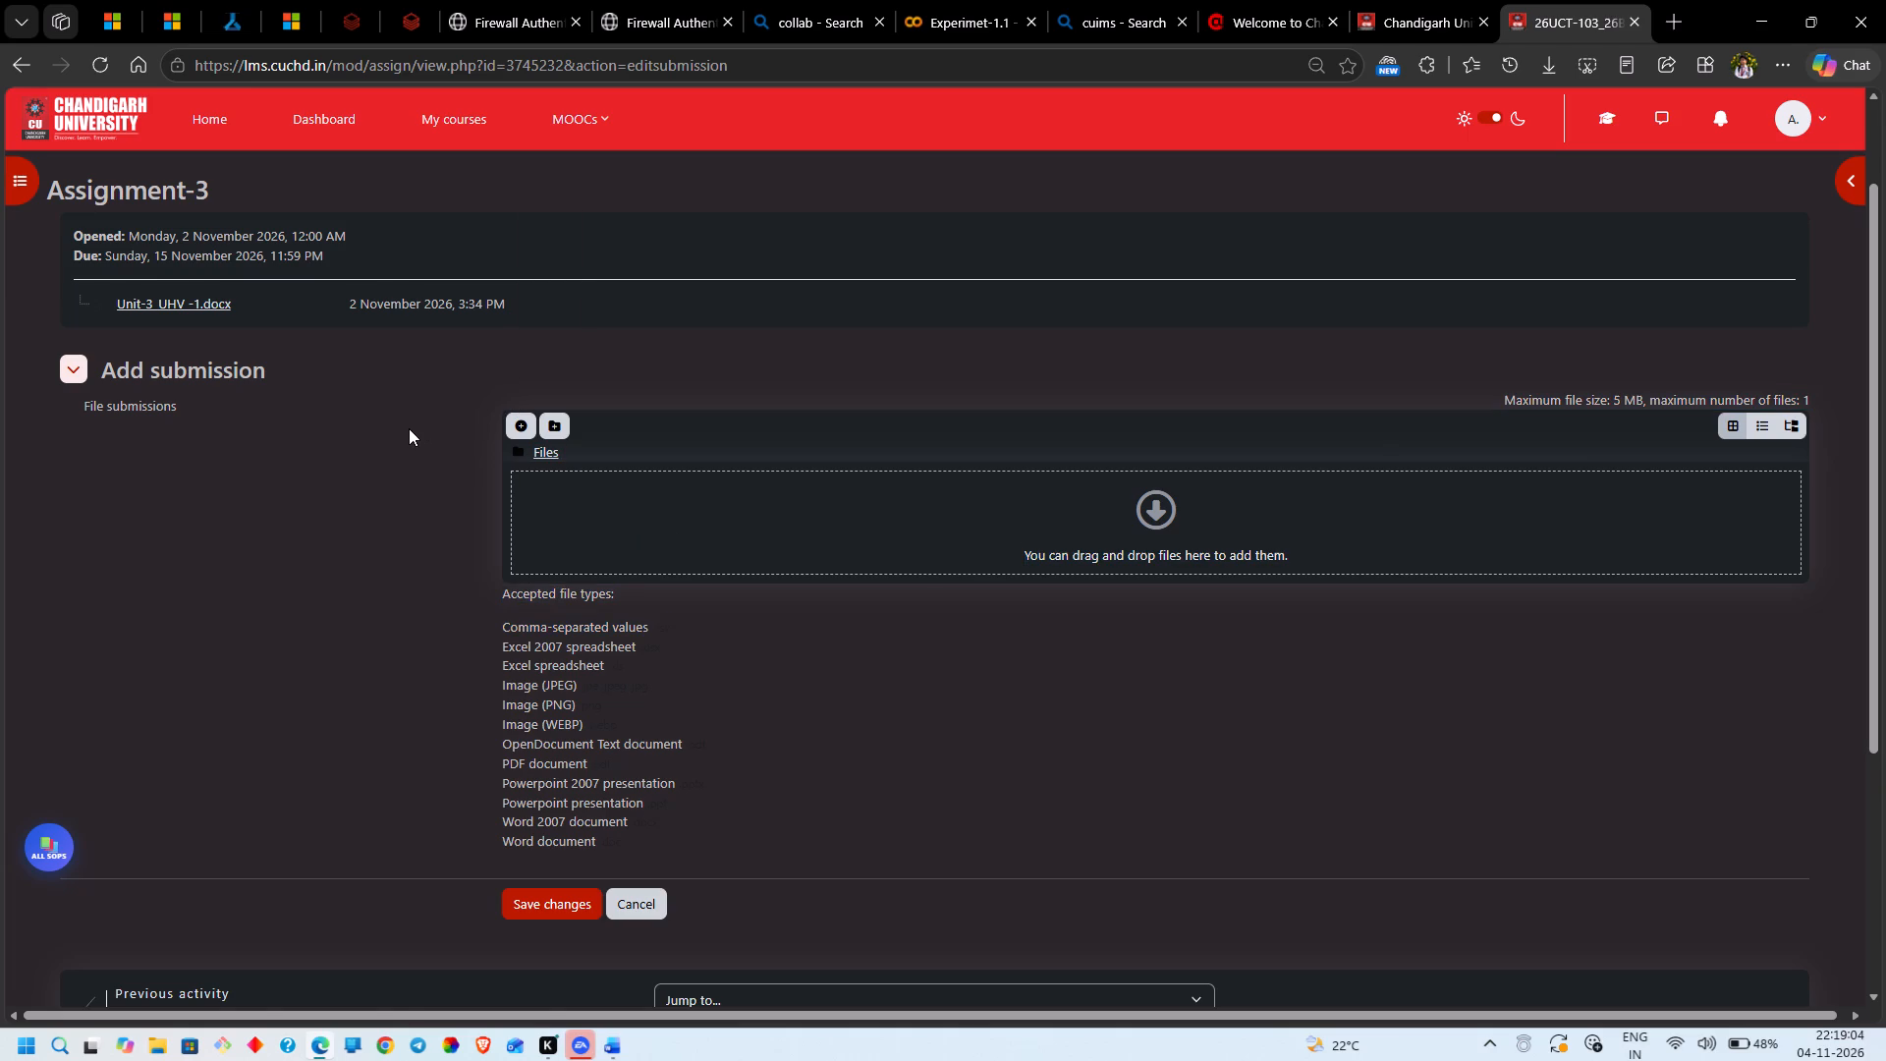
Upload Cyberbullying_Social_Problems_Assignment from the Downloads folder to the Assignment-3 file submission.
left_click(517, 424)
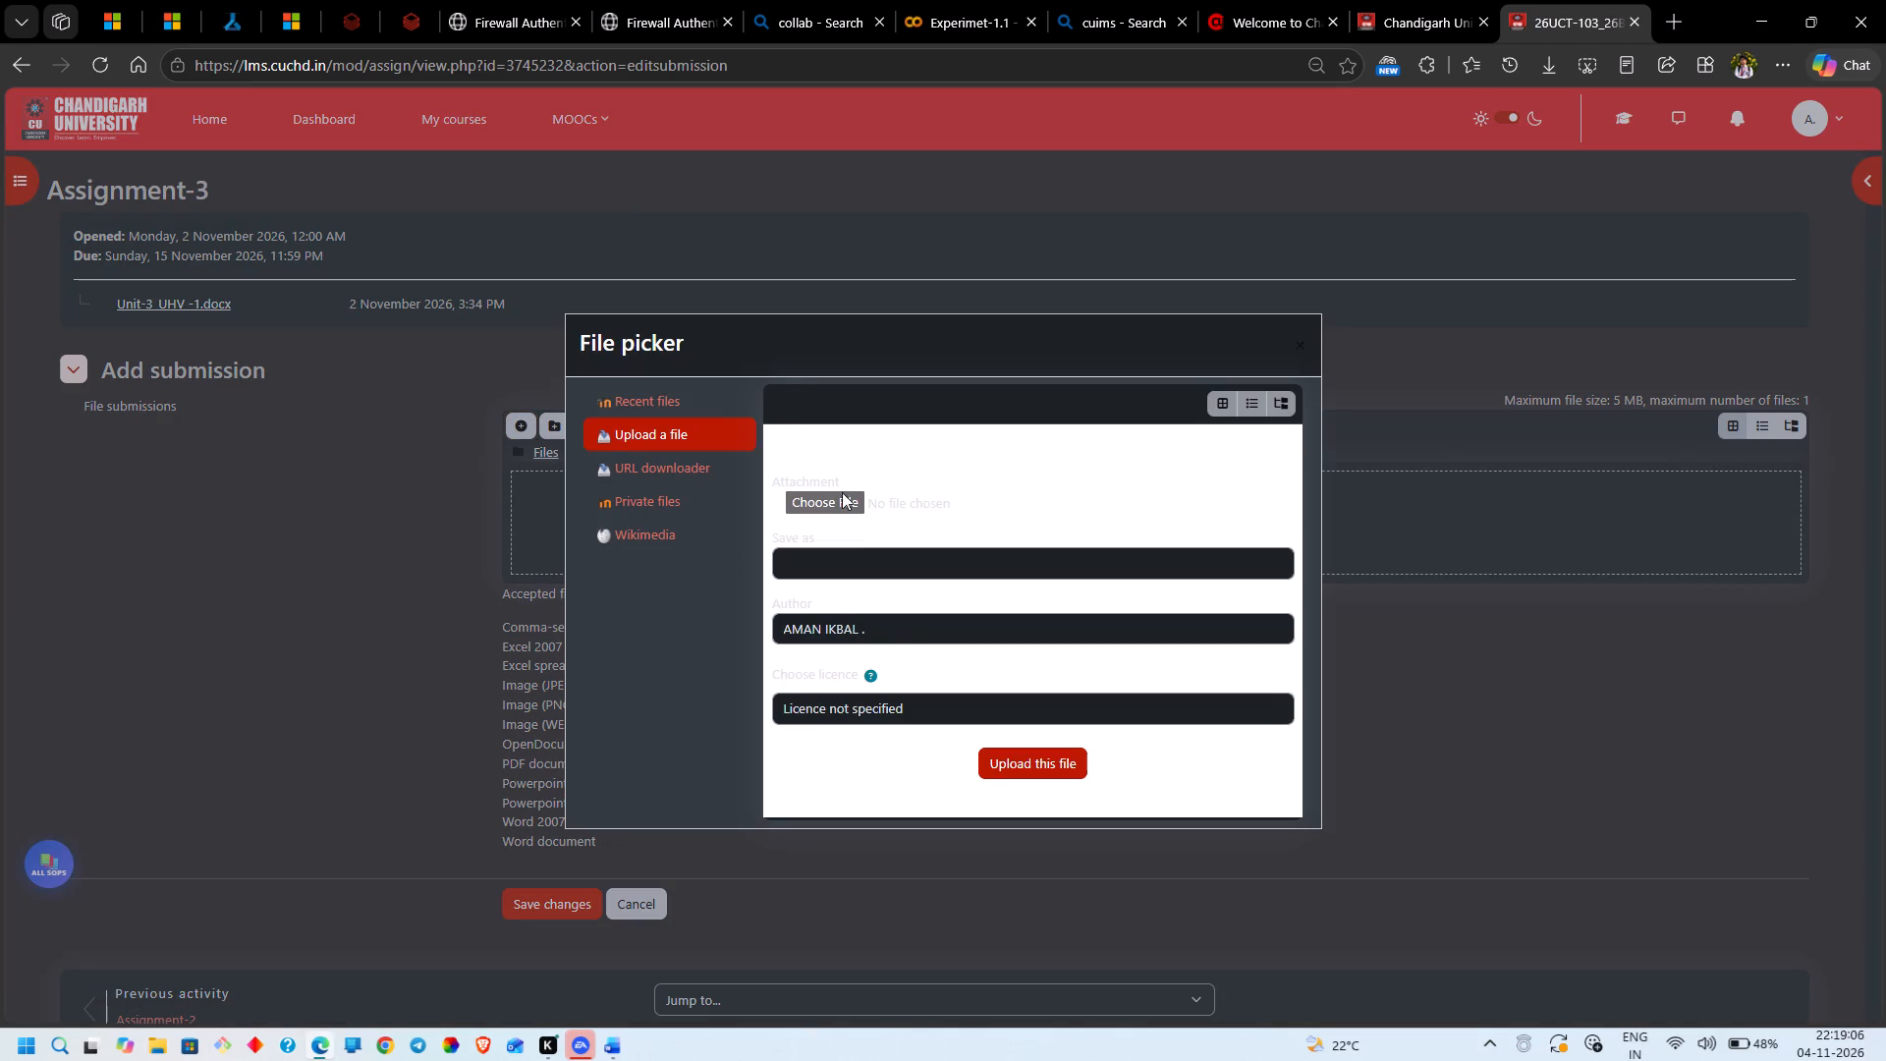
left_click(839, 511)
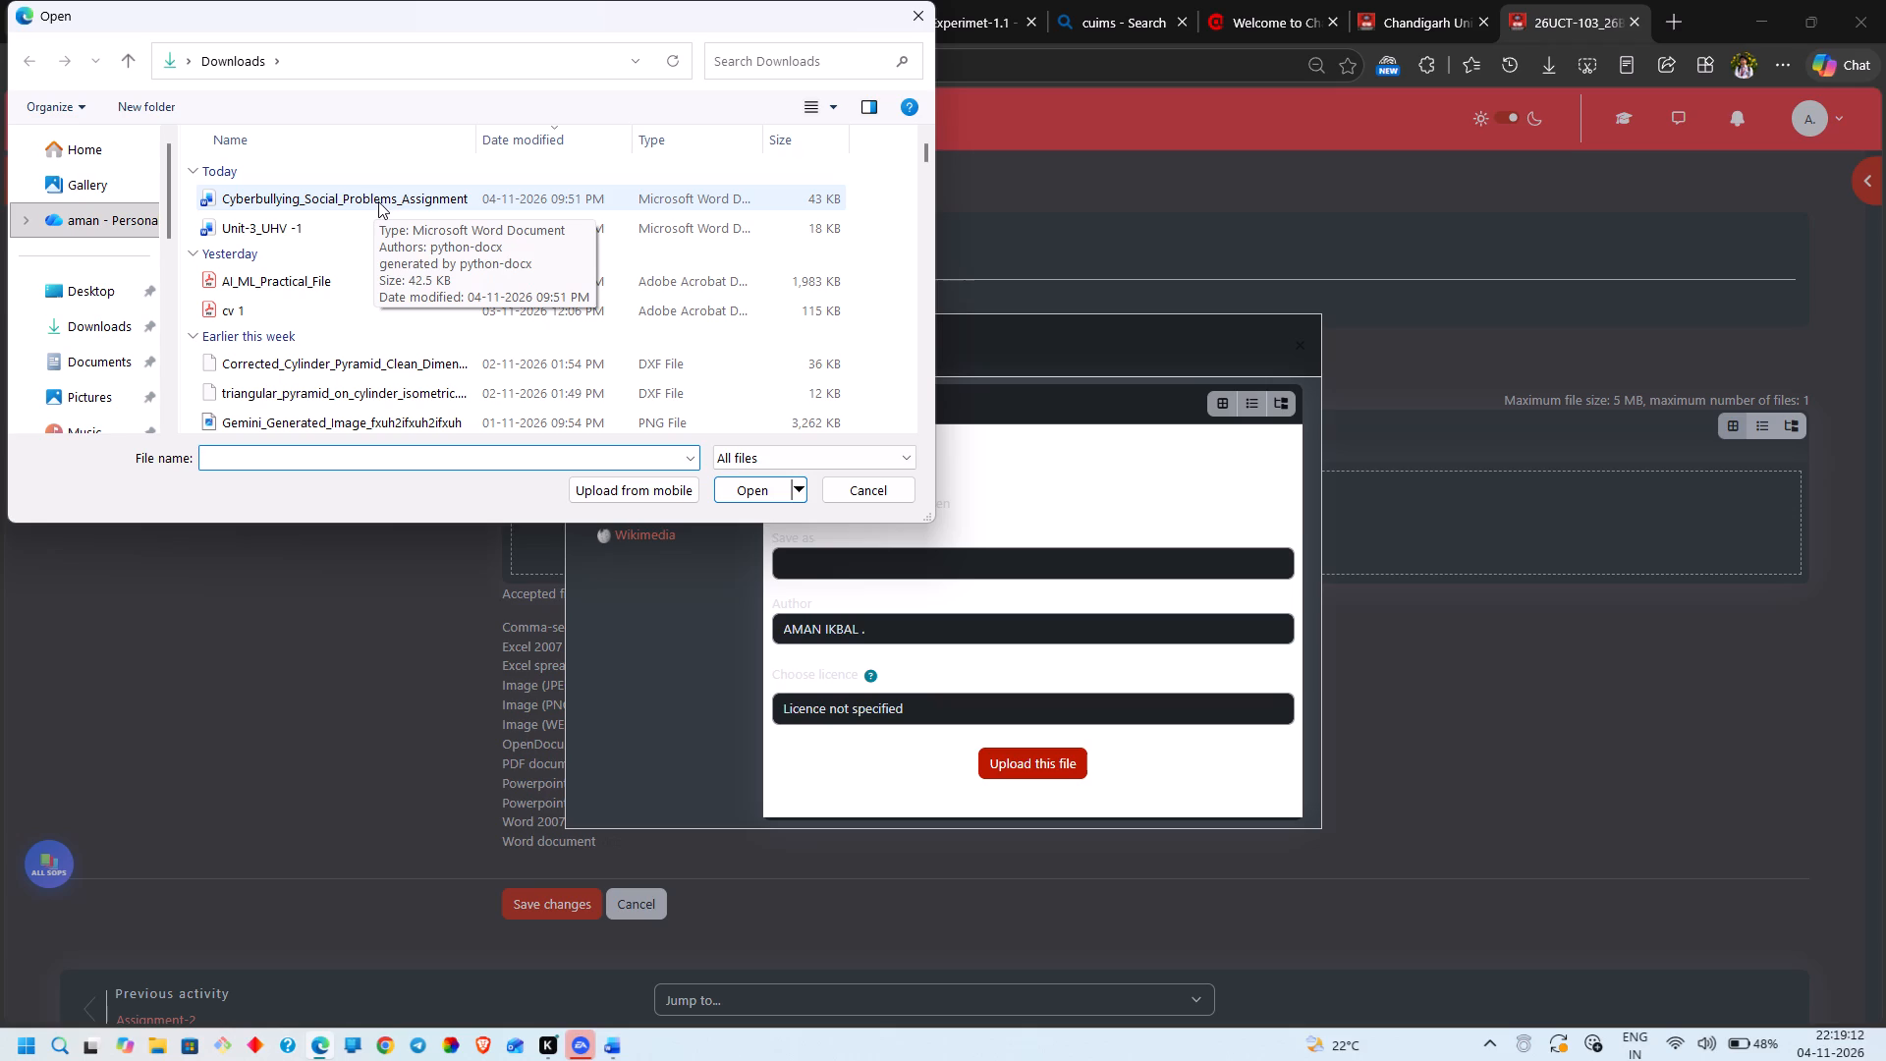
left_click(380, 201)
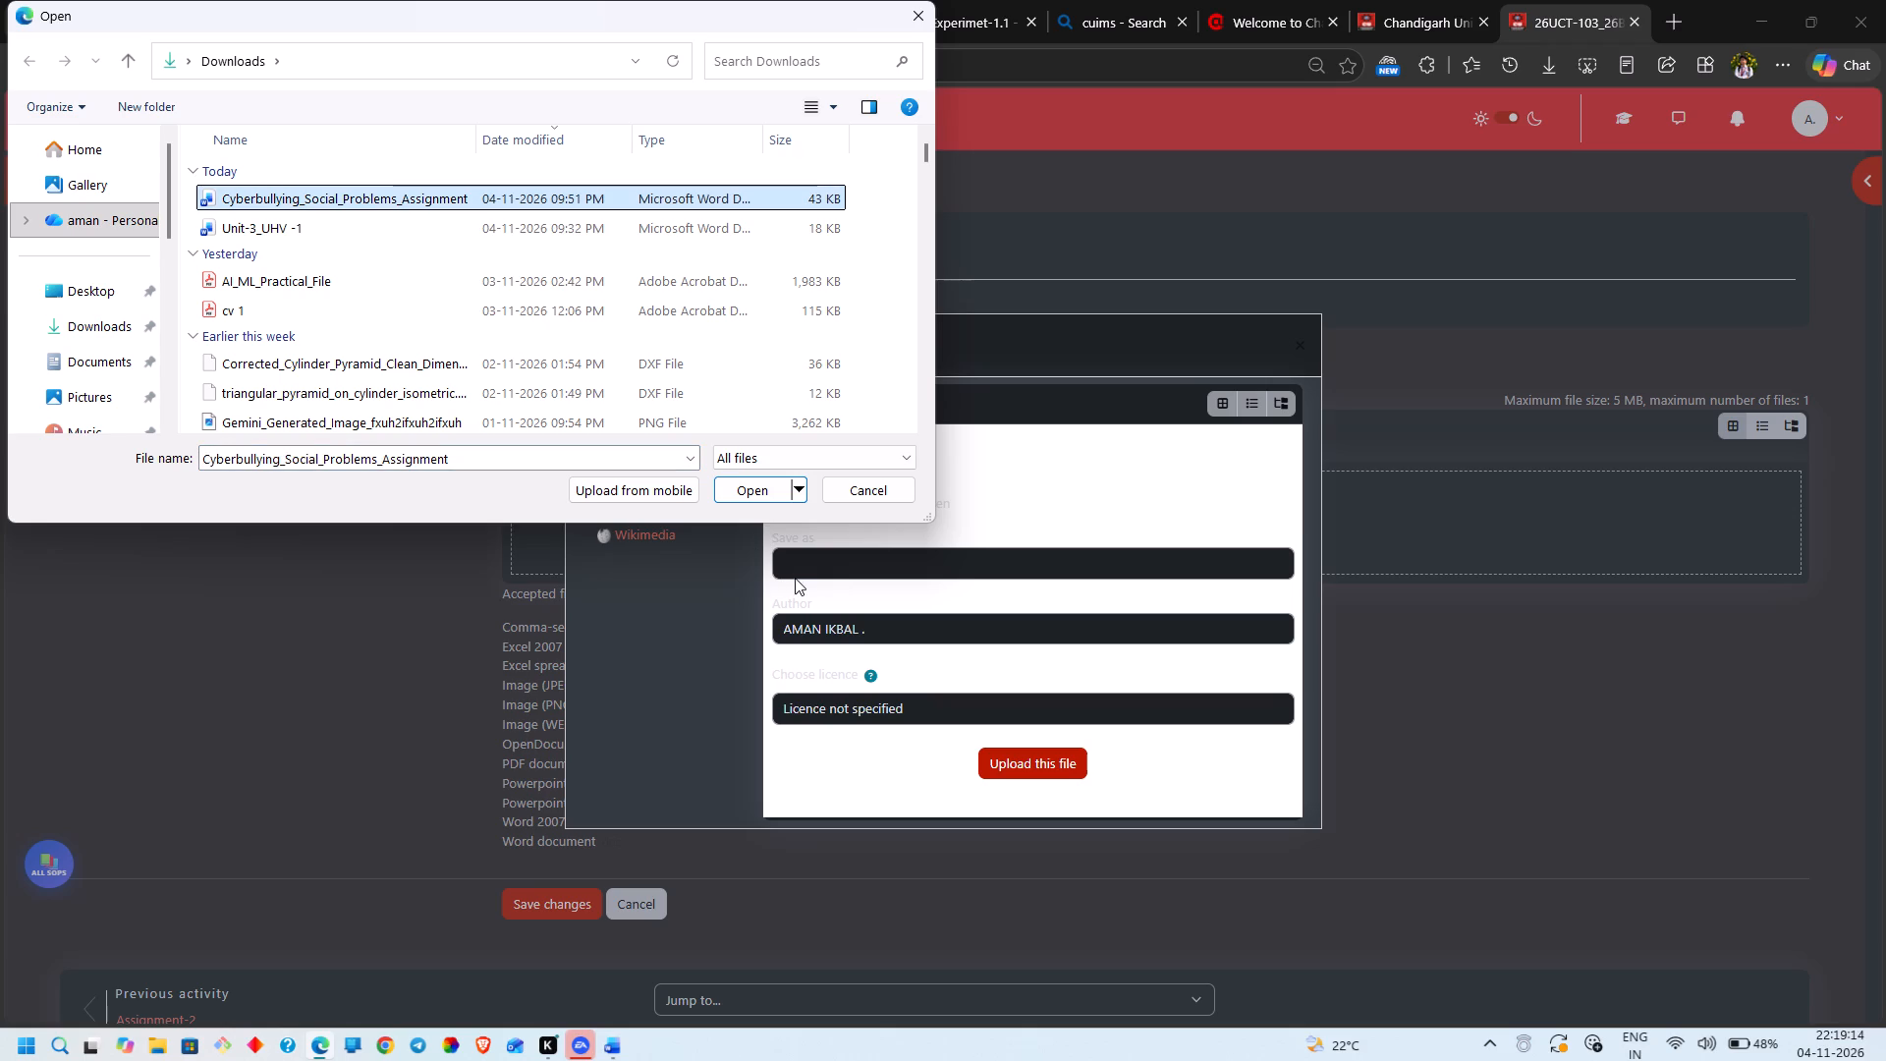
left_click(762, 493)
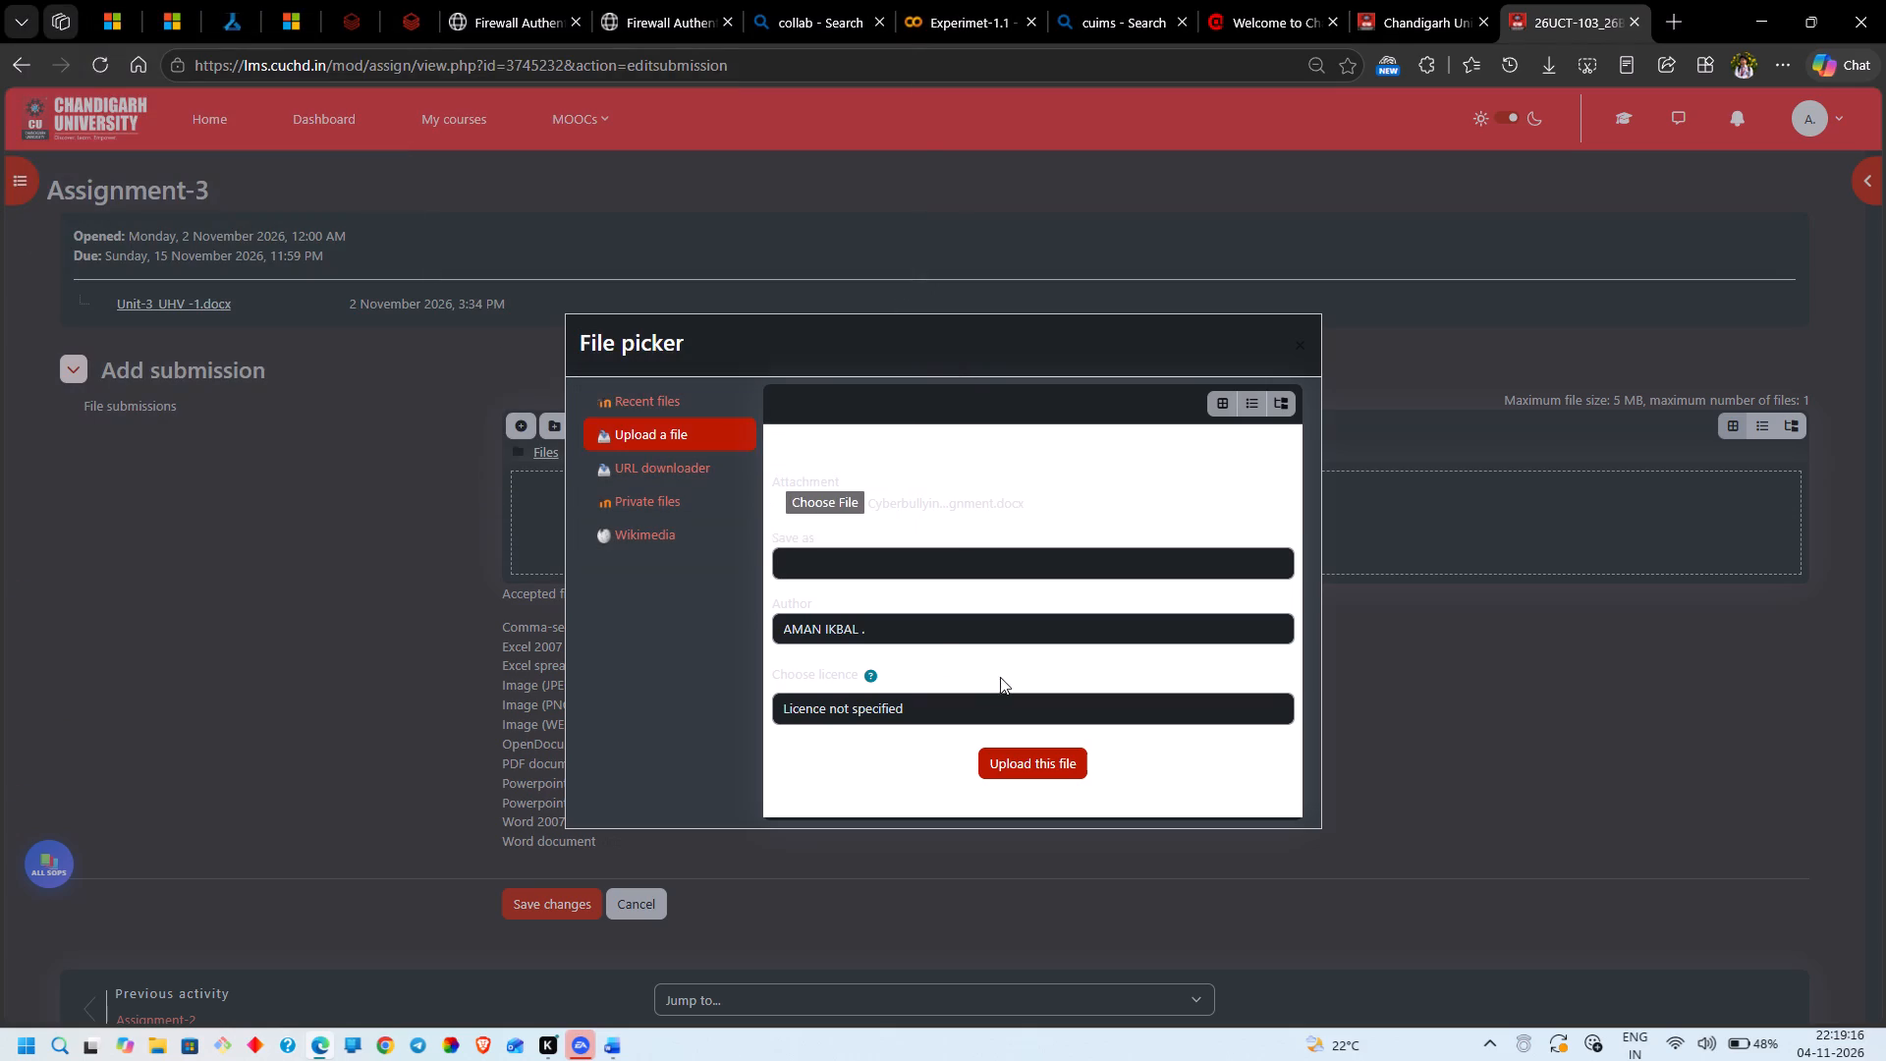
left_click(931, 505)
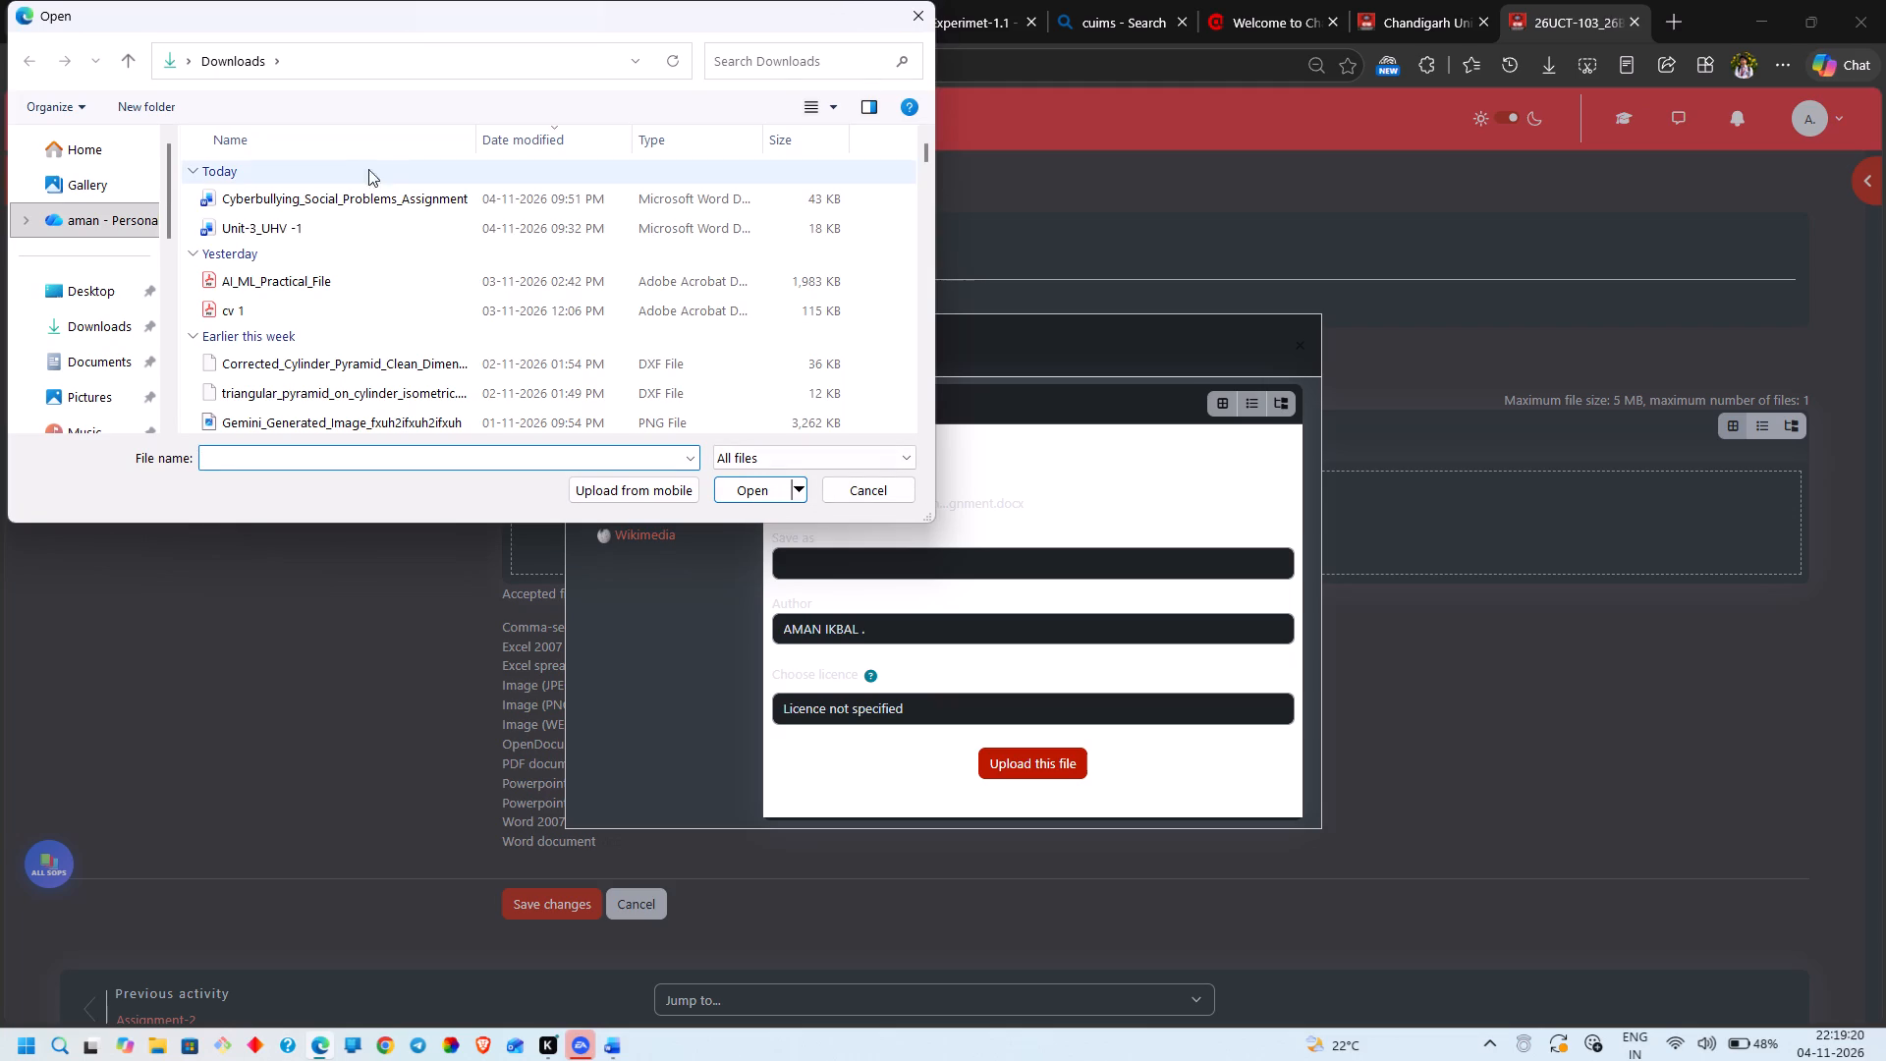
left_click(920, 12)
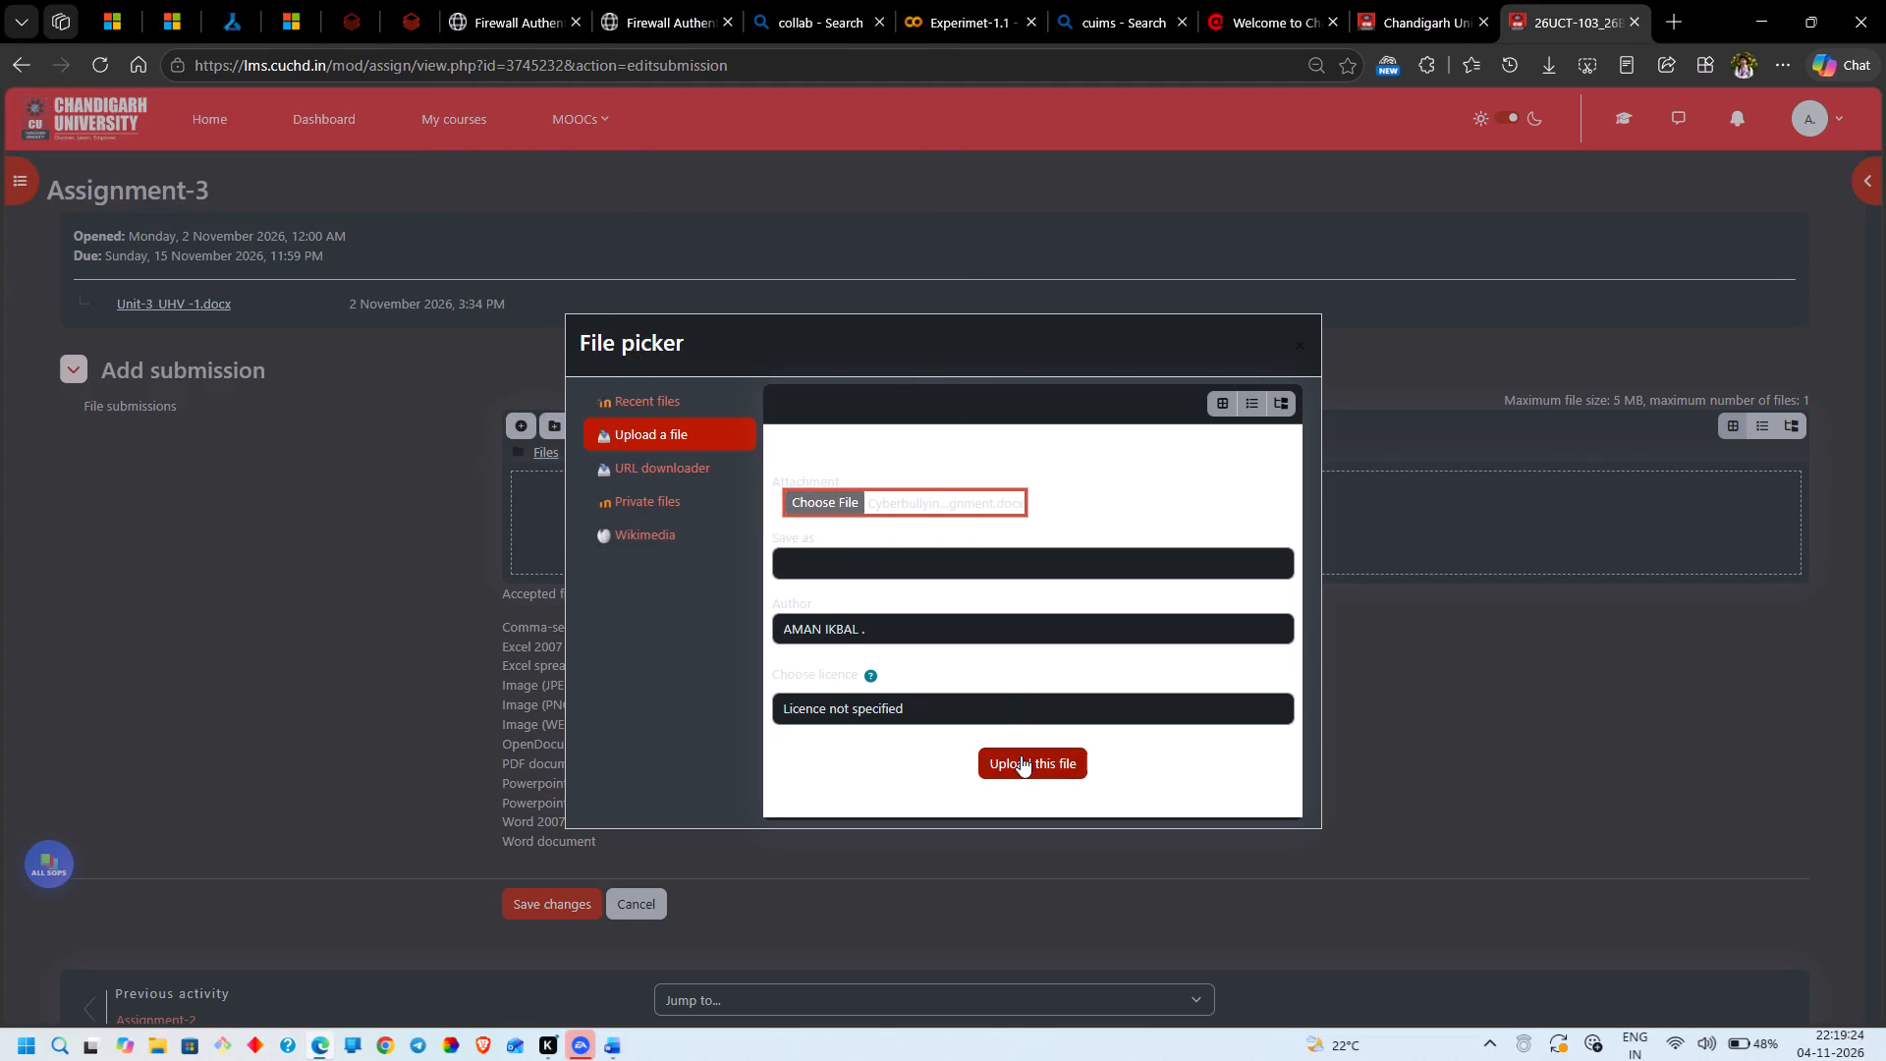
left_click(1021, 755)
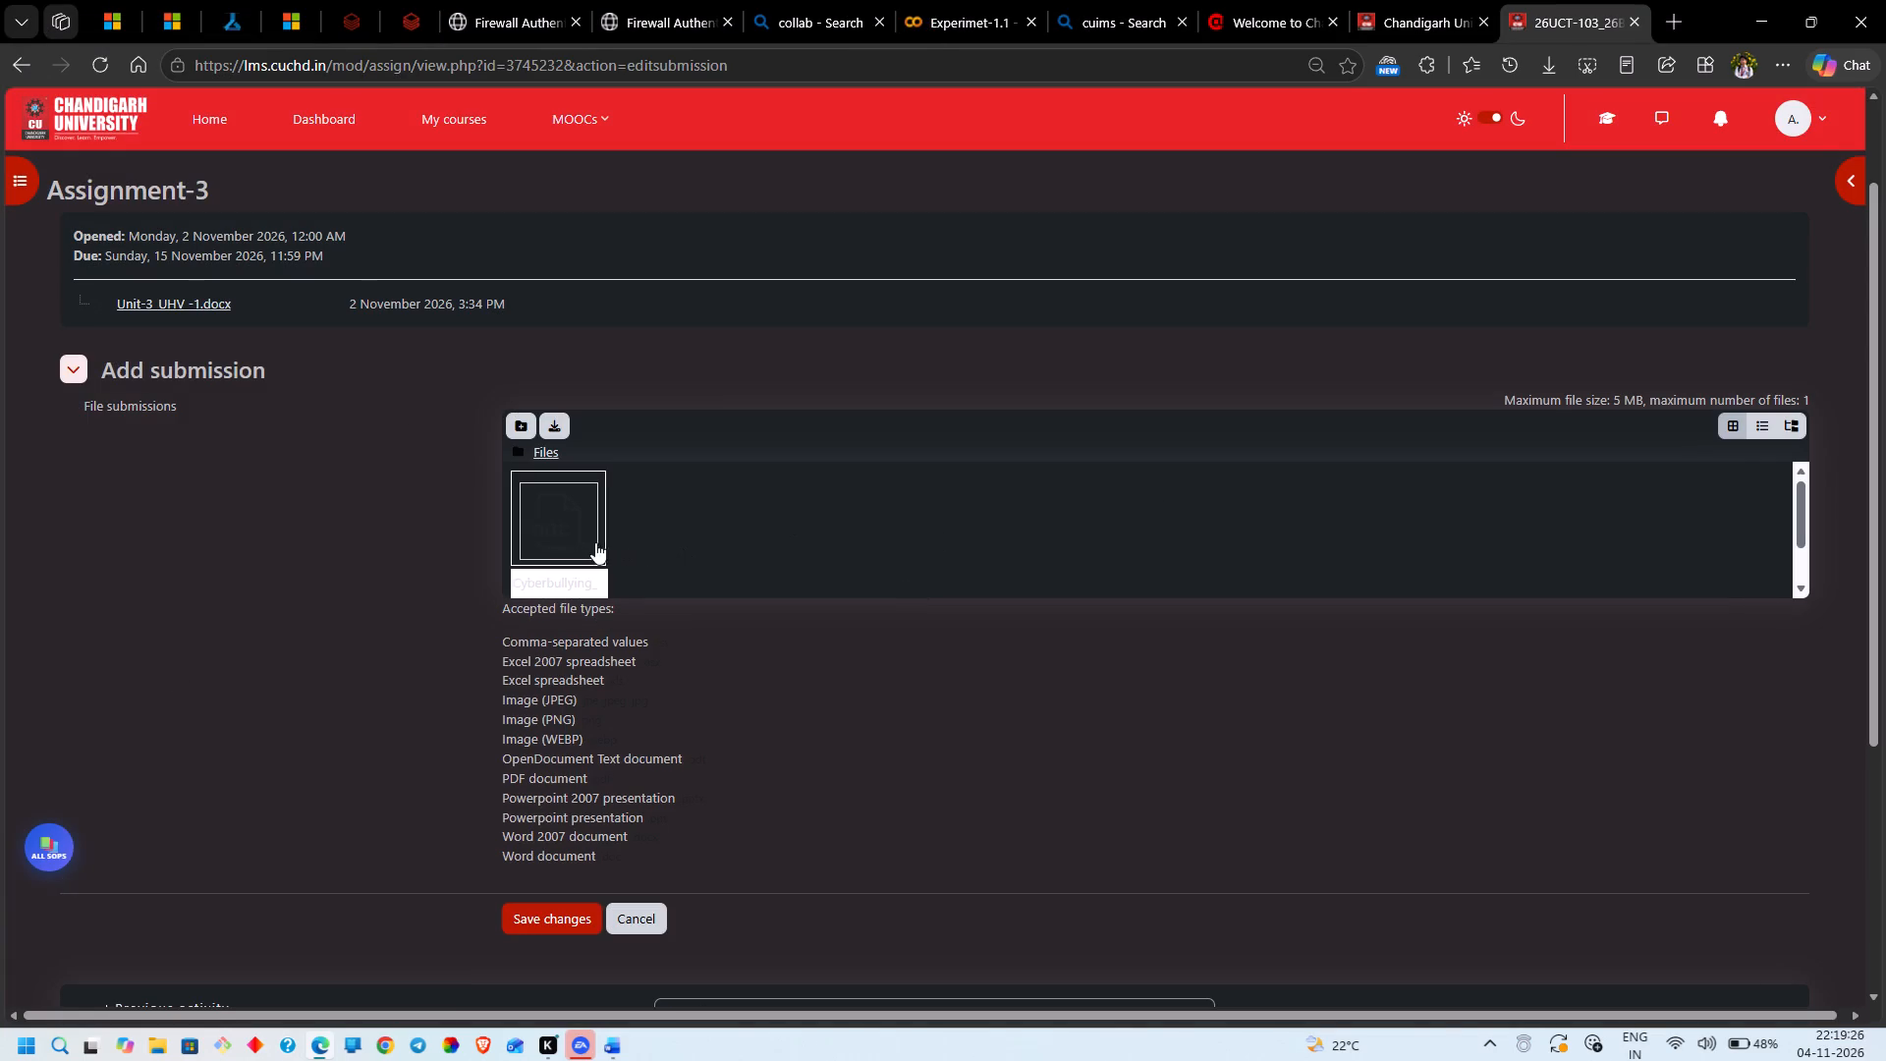
Download the uploaded submission file, open the copy in Word to check its cover page, and close it.
left_click(556, 531)
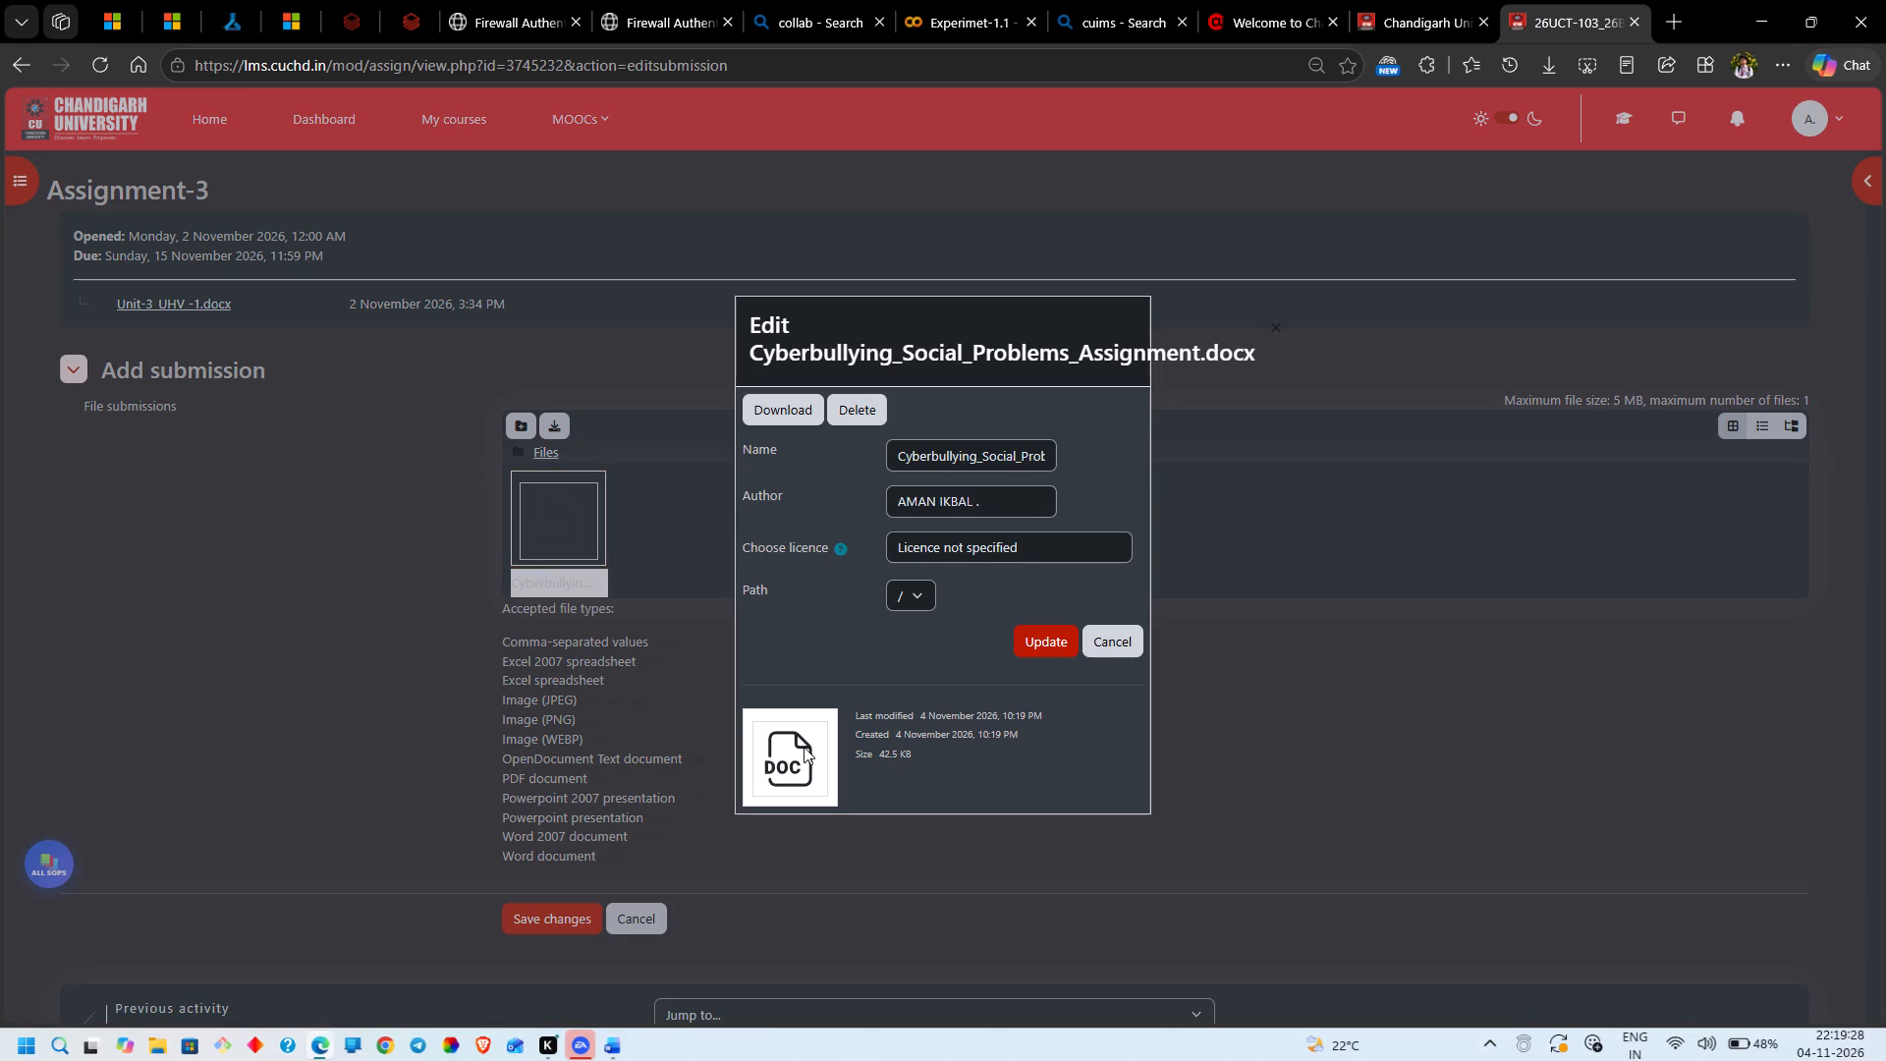
left_click(794, 750)
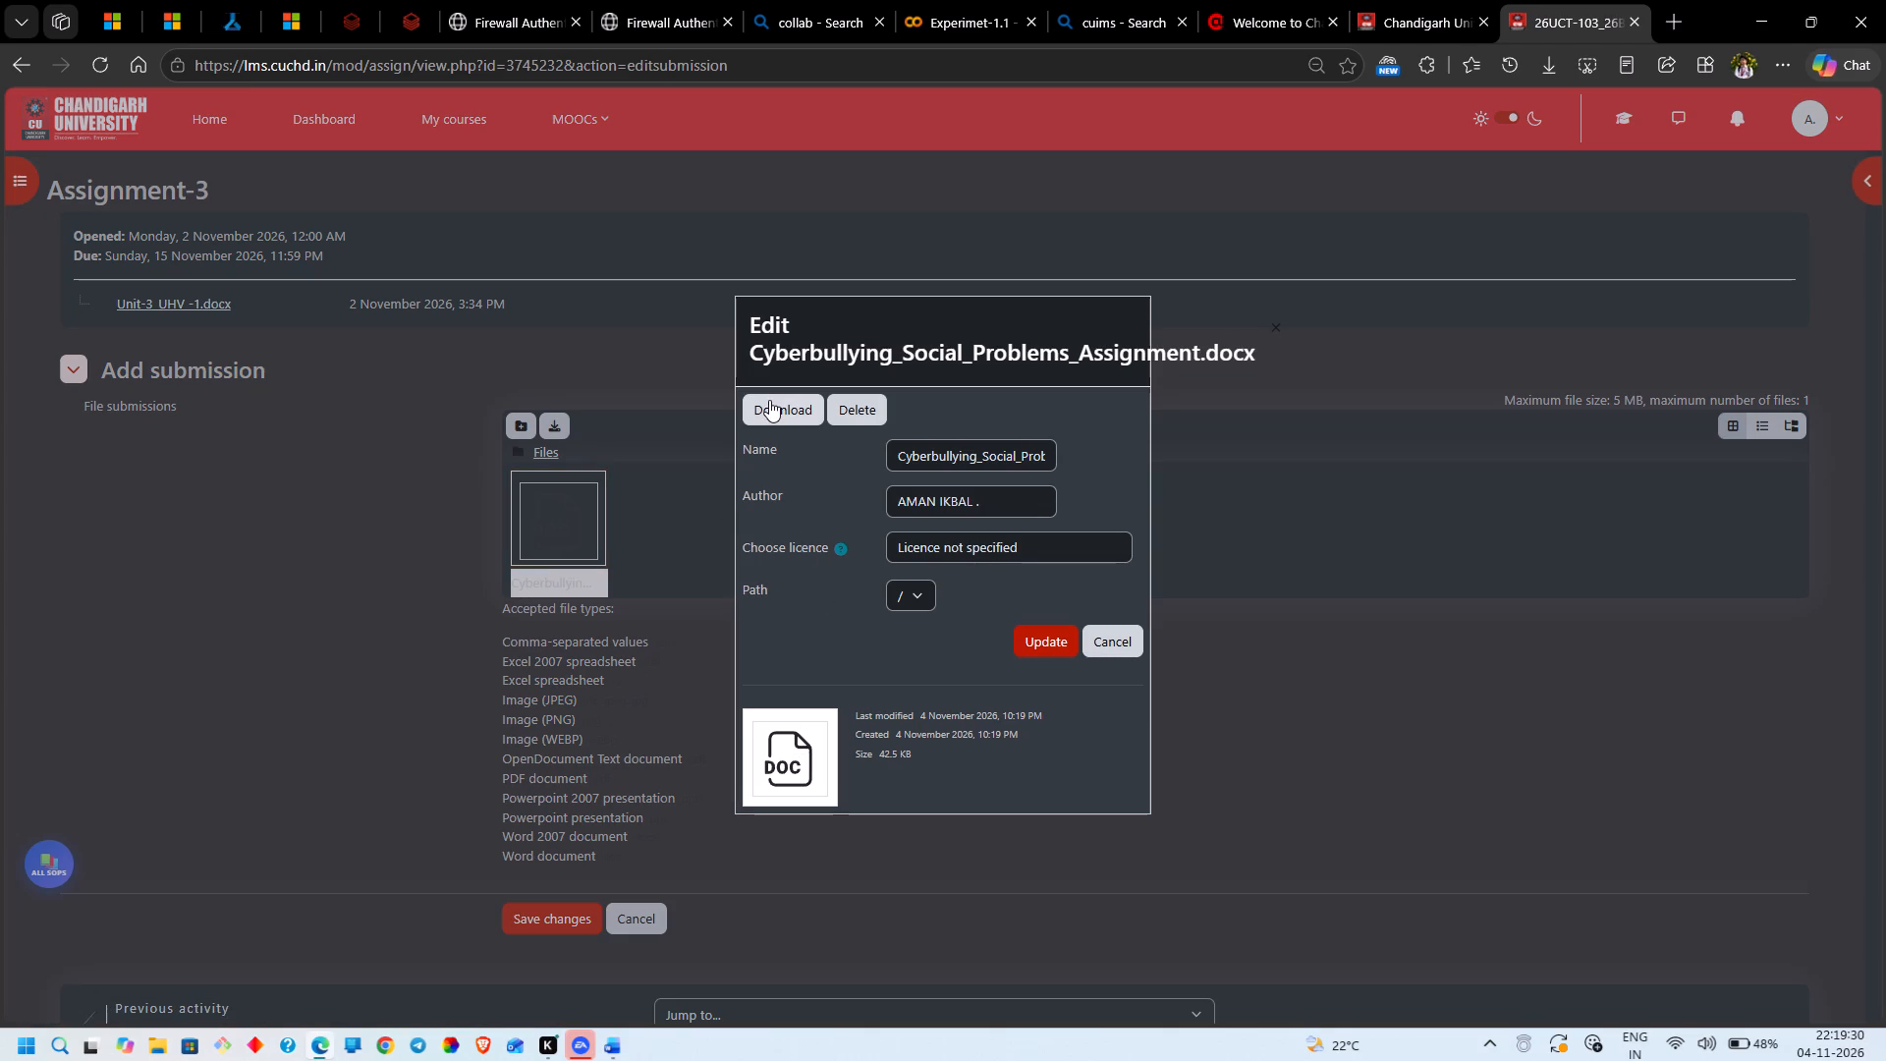
left_click(769, 400)
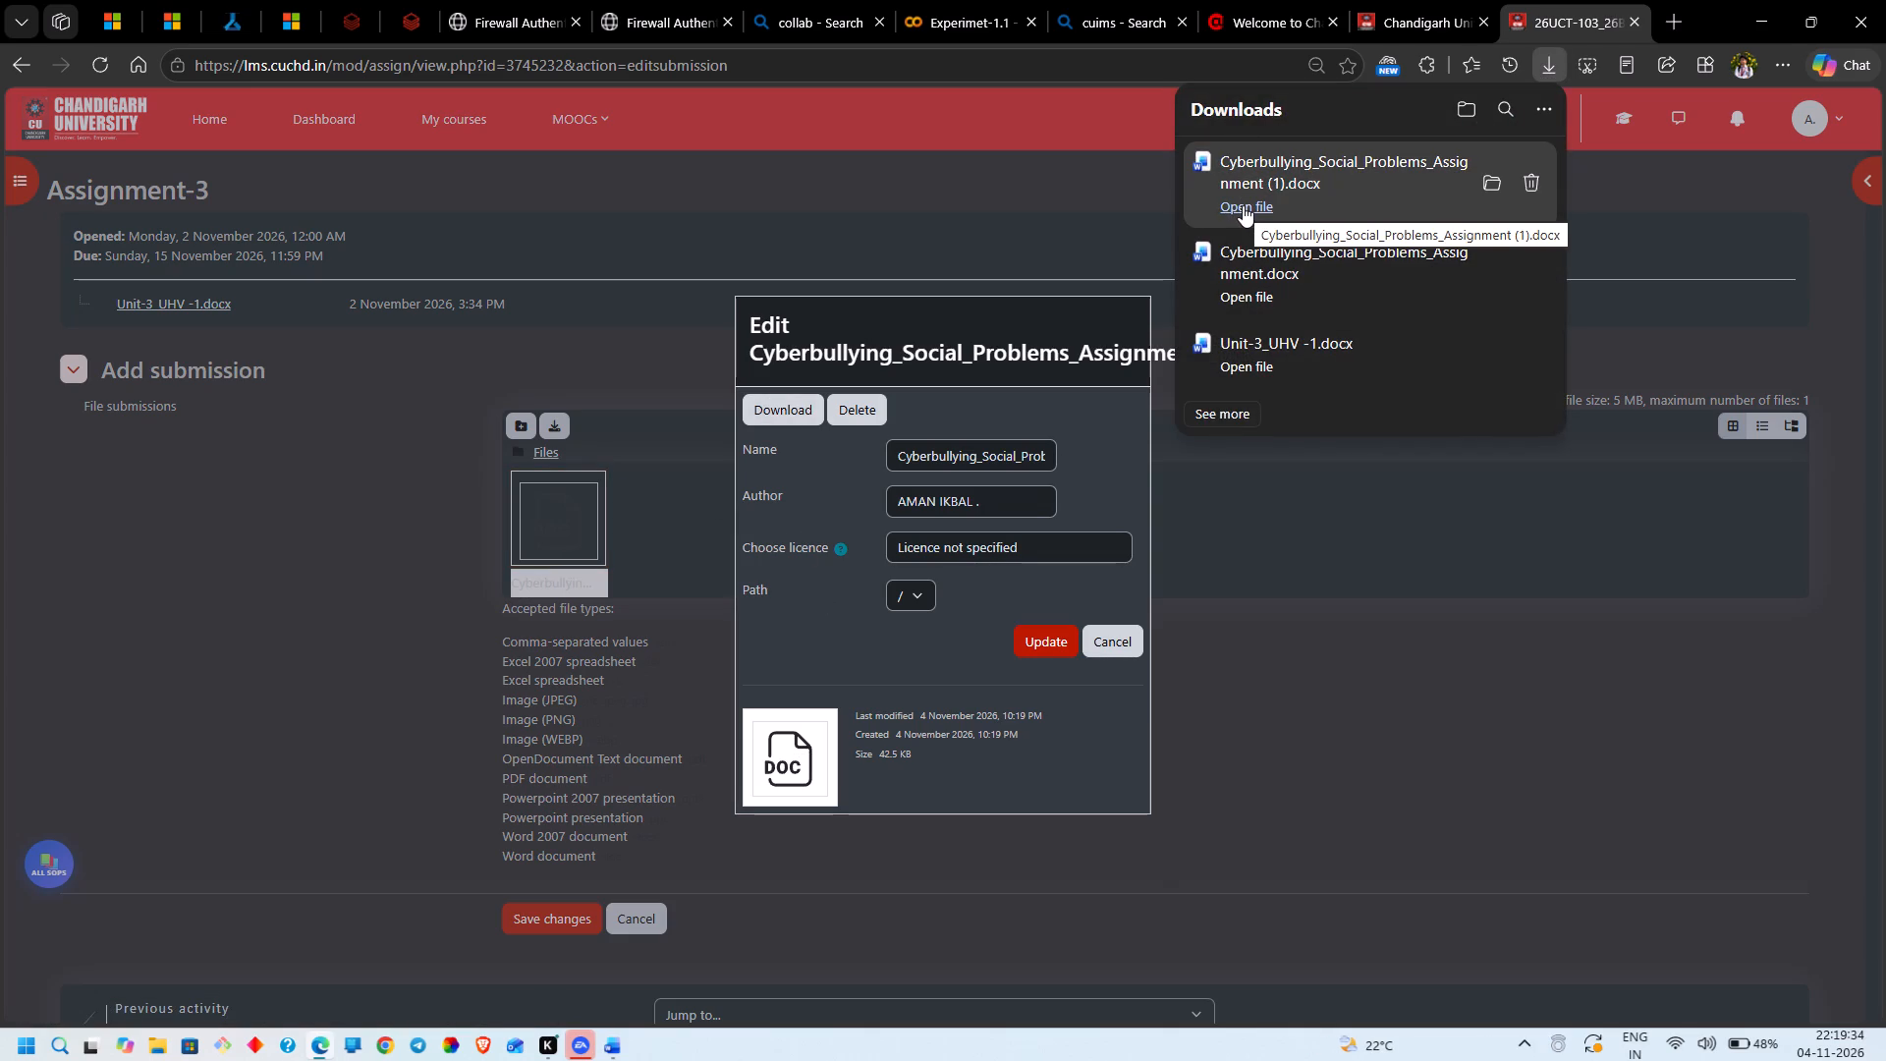
left_click(1243, 205)
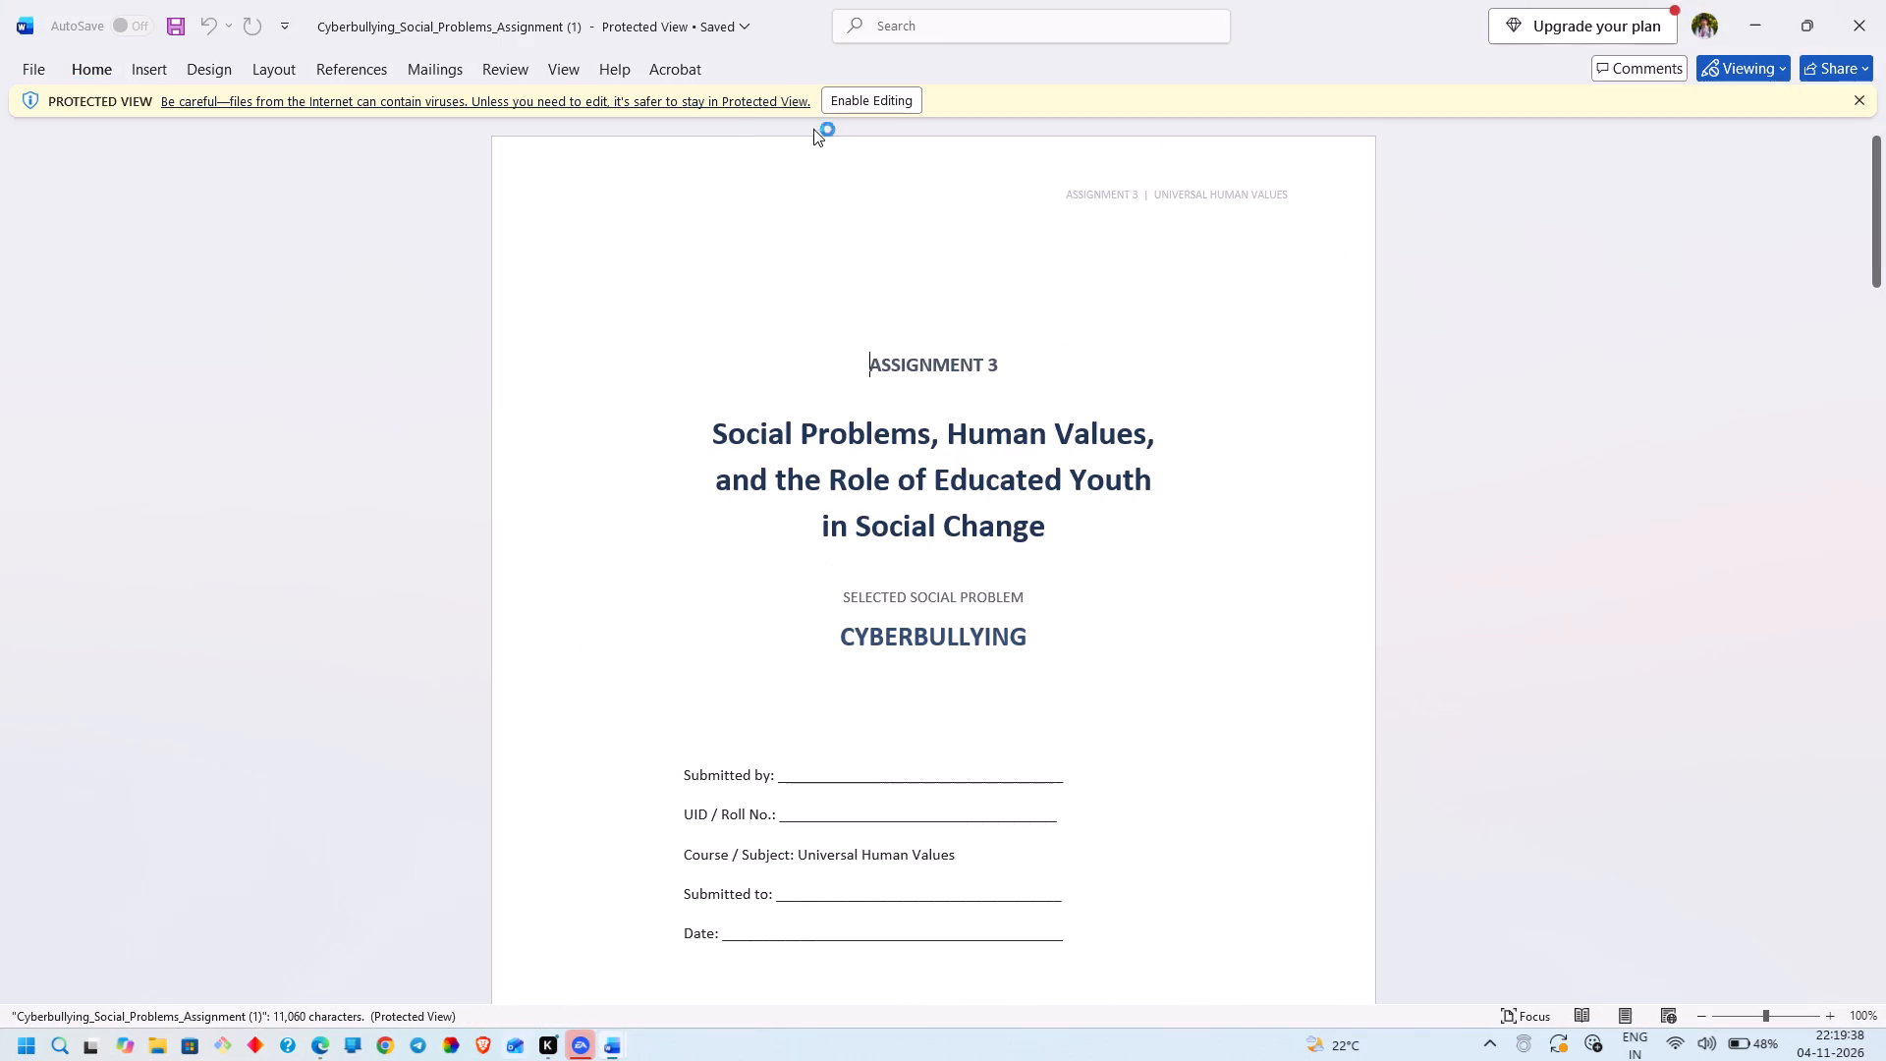
scroll(1027, 638, "down", 3)
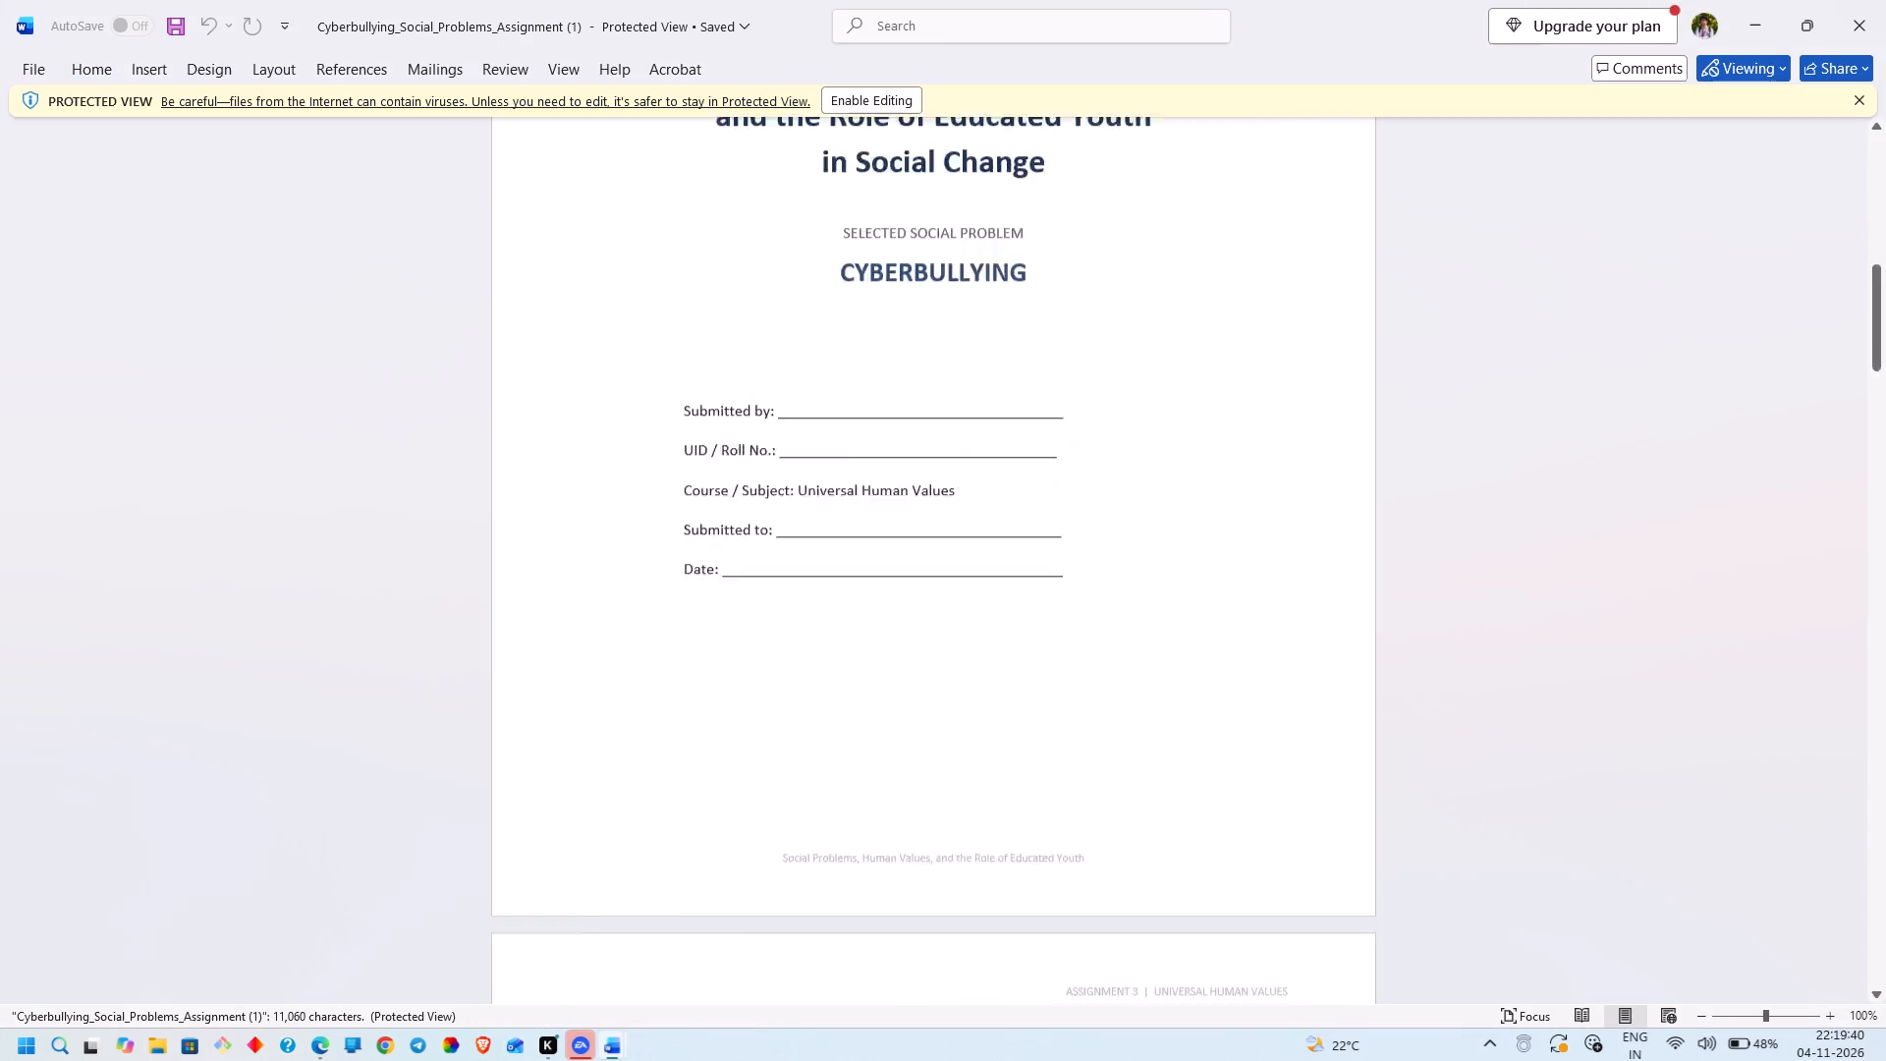
scroll(1027, 638, "down", 2)
scroll(1027, 638, "up", 11)
left_click(1885, 0)
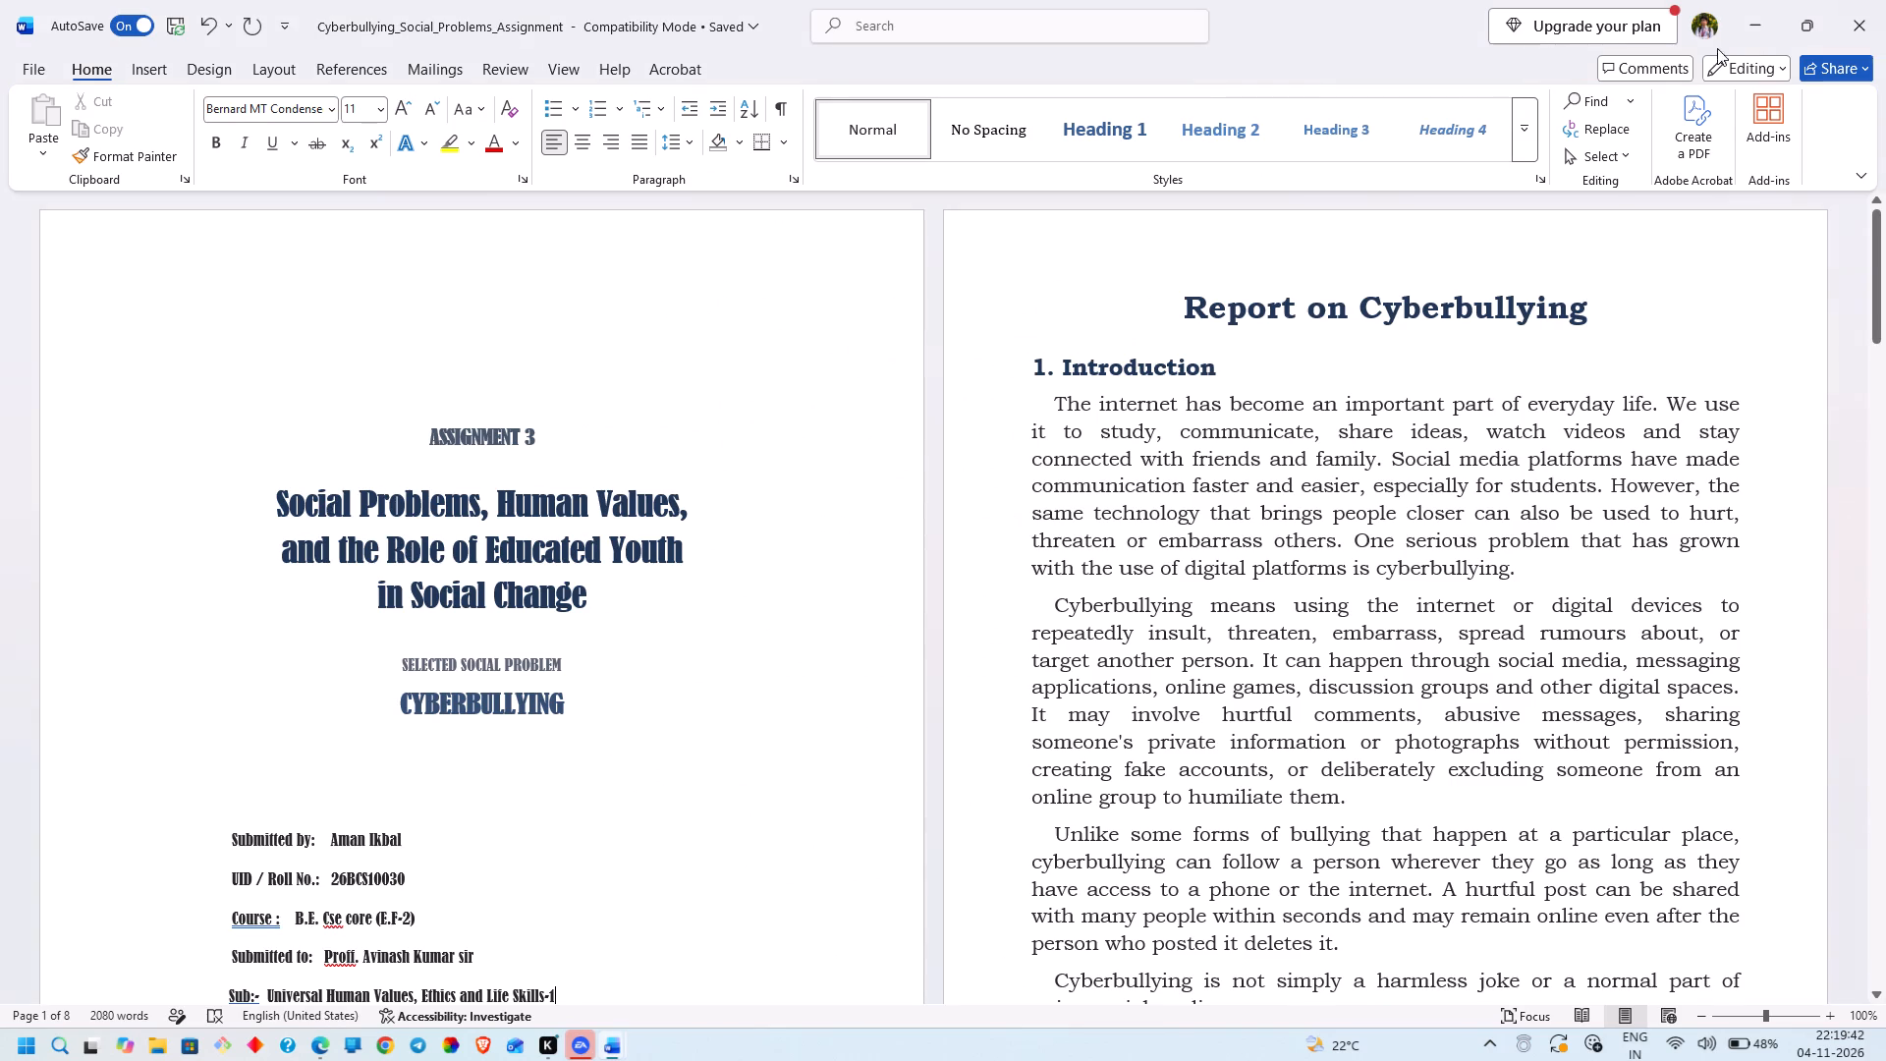
Save the edited cyberbullying report in Word.
left_click(181, 12)
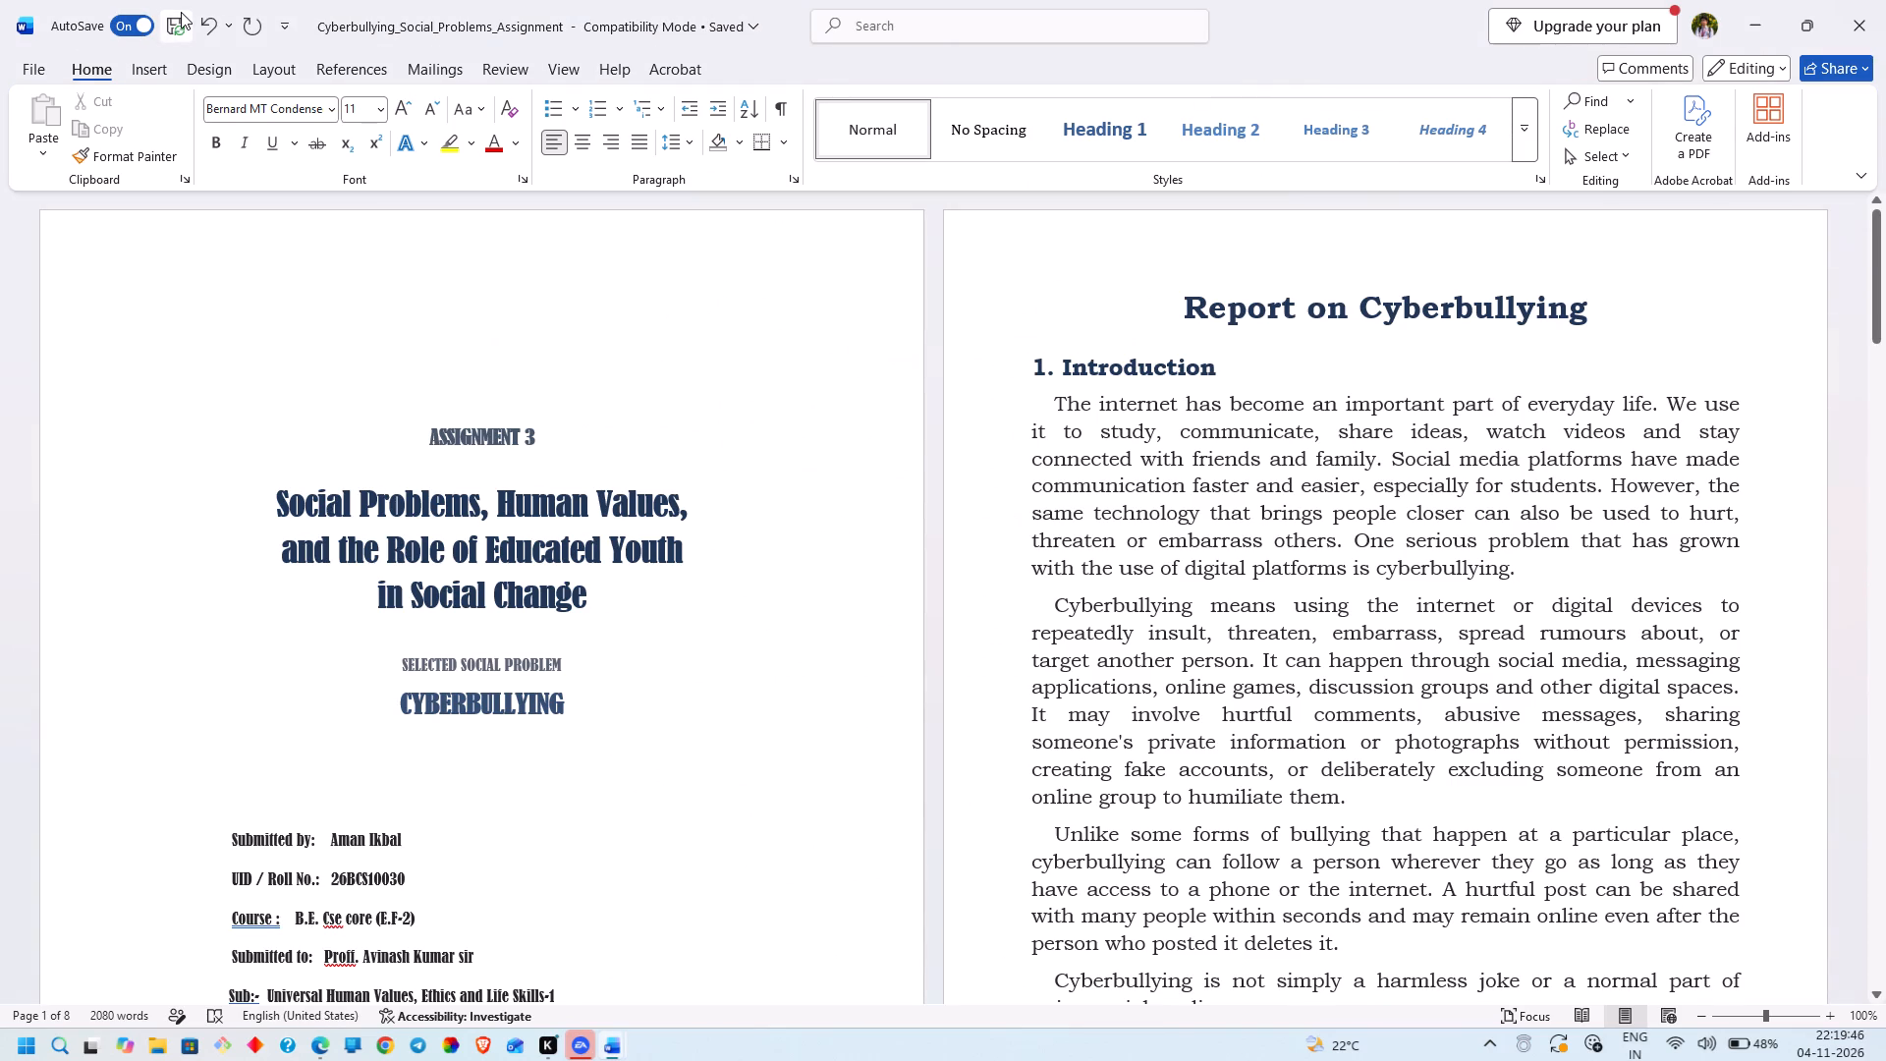
left_click(174, 30)
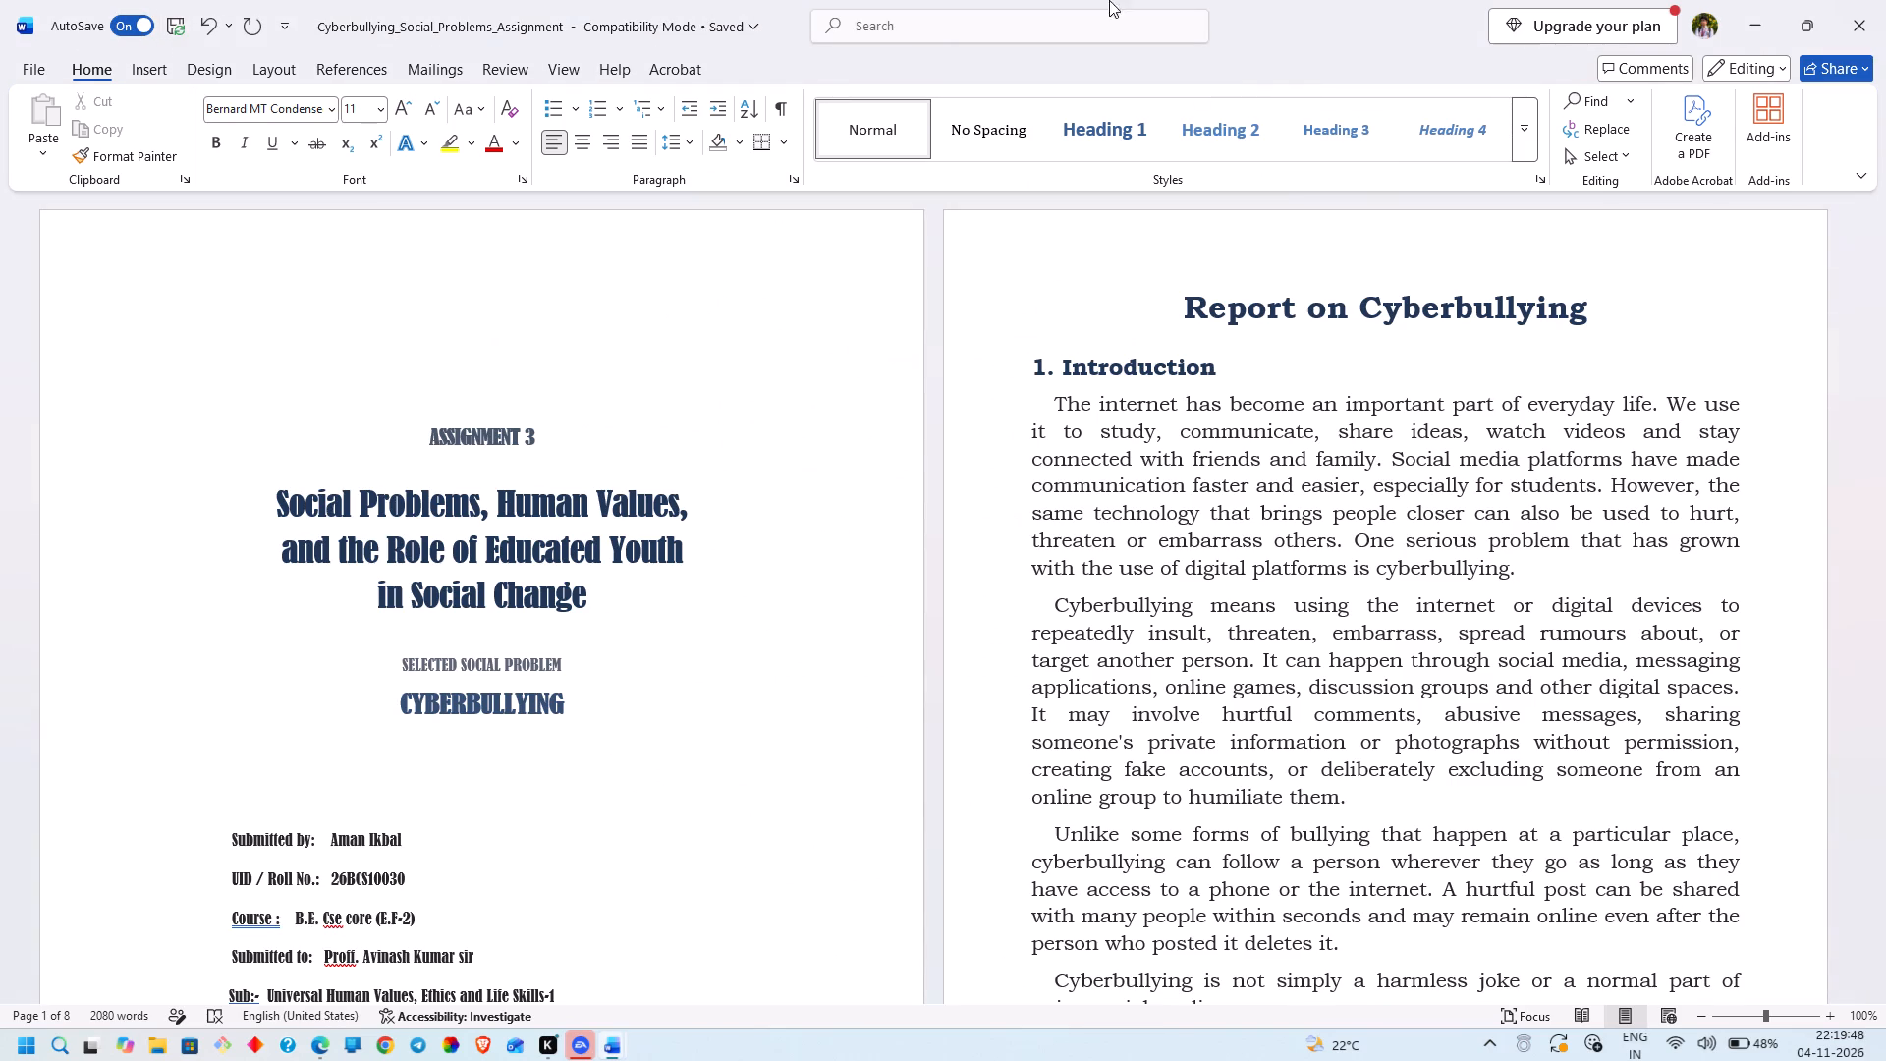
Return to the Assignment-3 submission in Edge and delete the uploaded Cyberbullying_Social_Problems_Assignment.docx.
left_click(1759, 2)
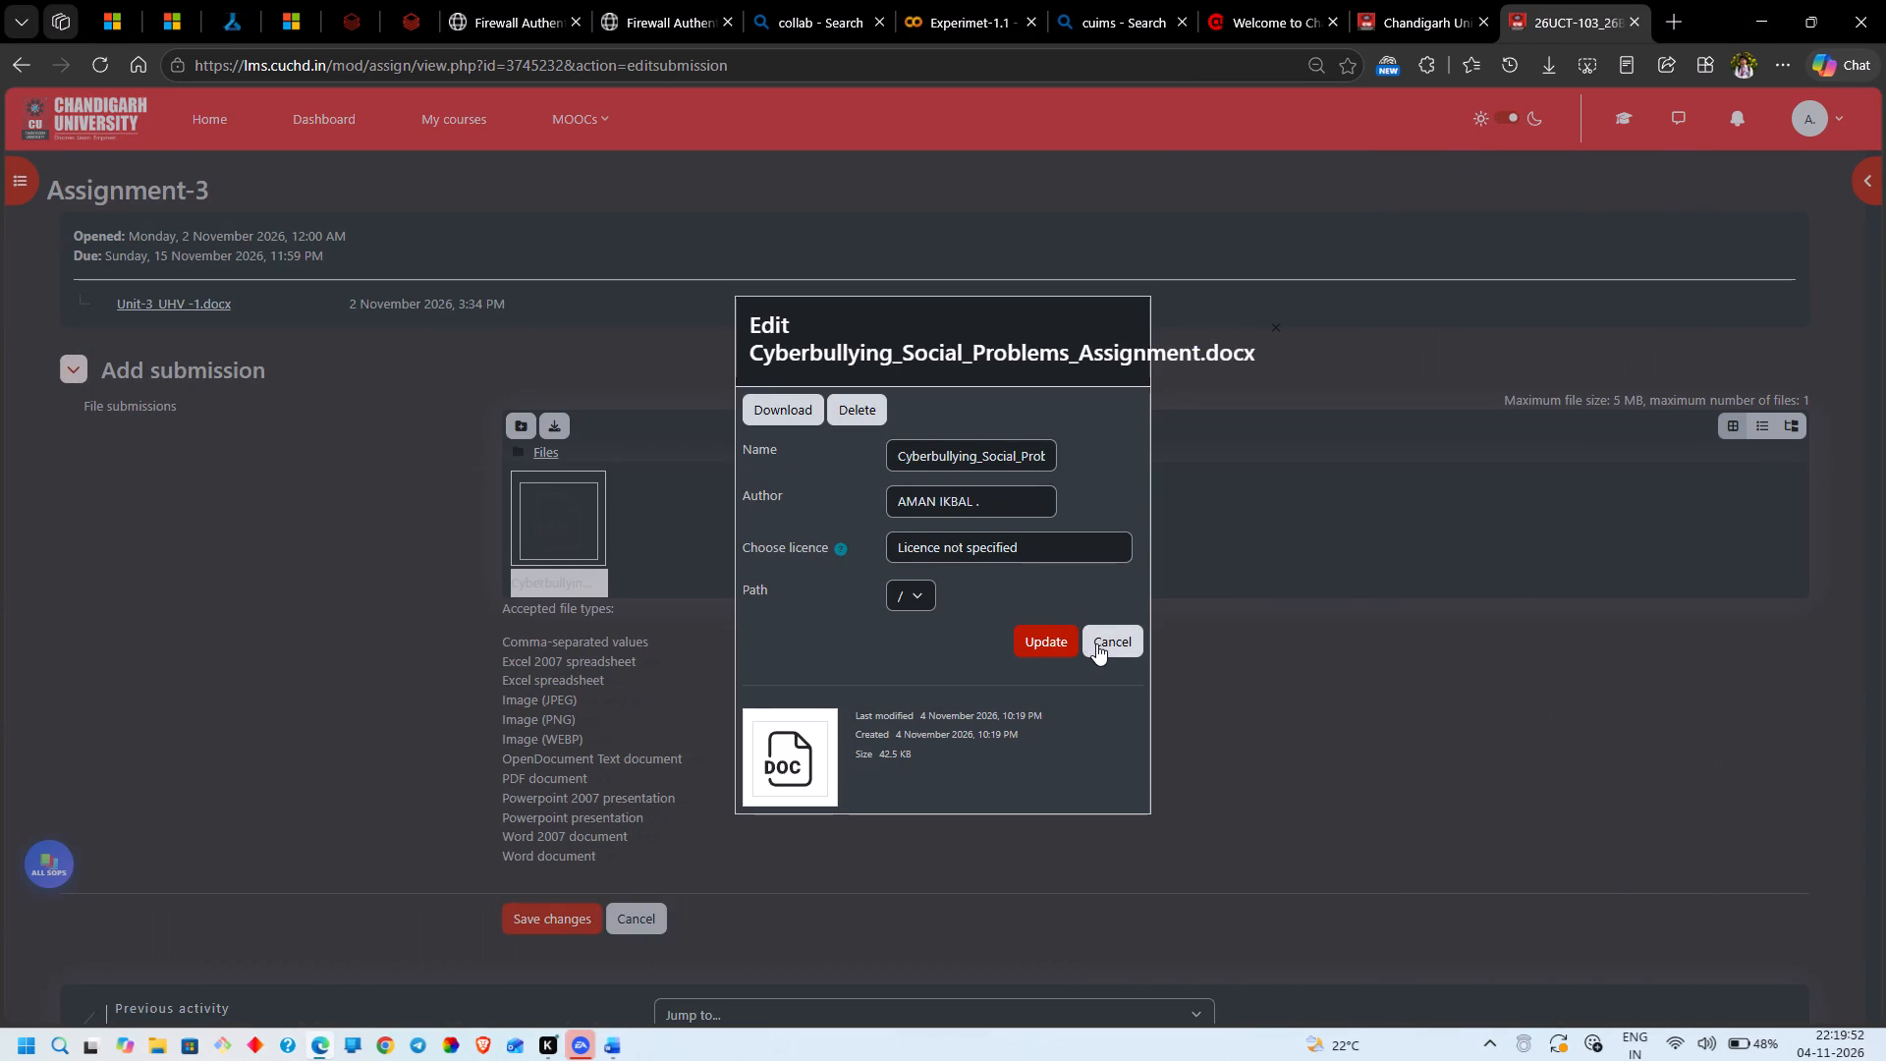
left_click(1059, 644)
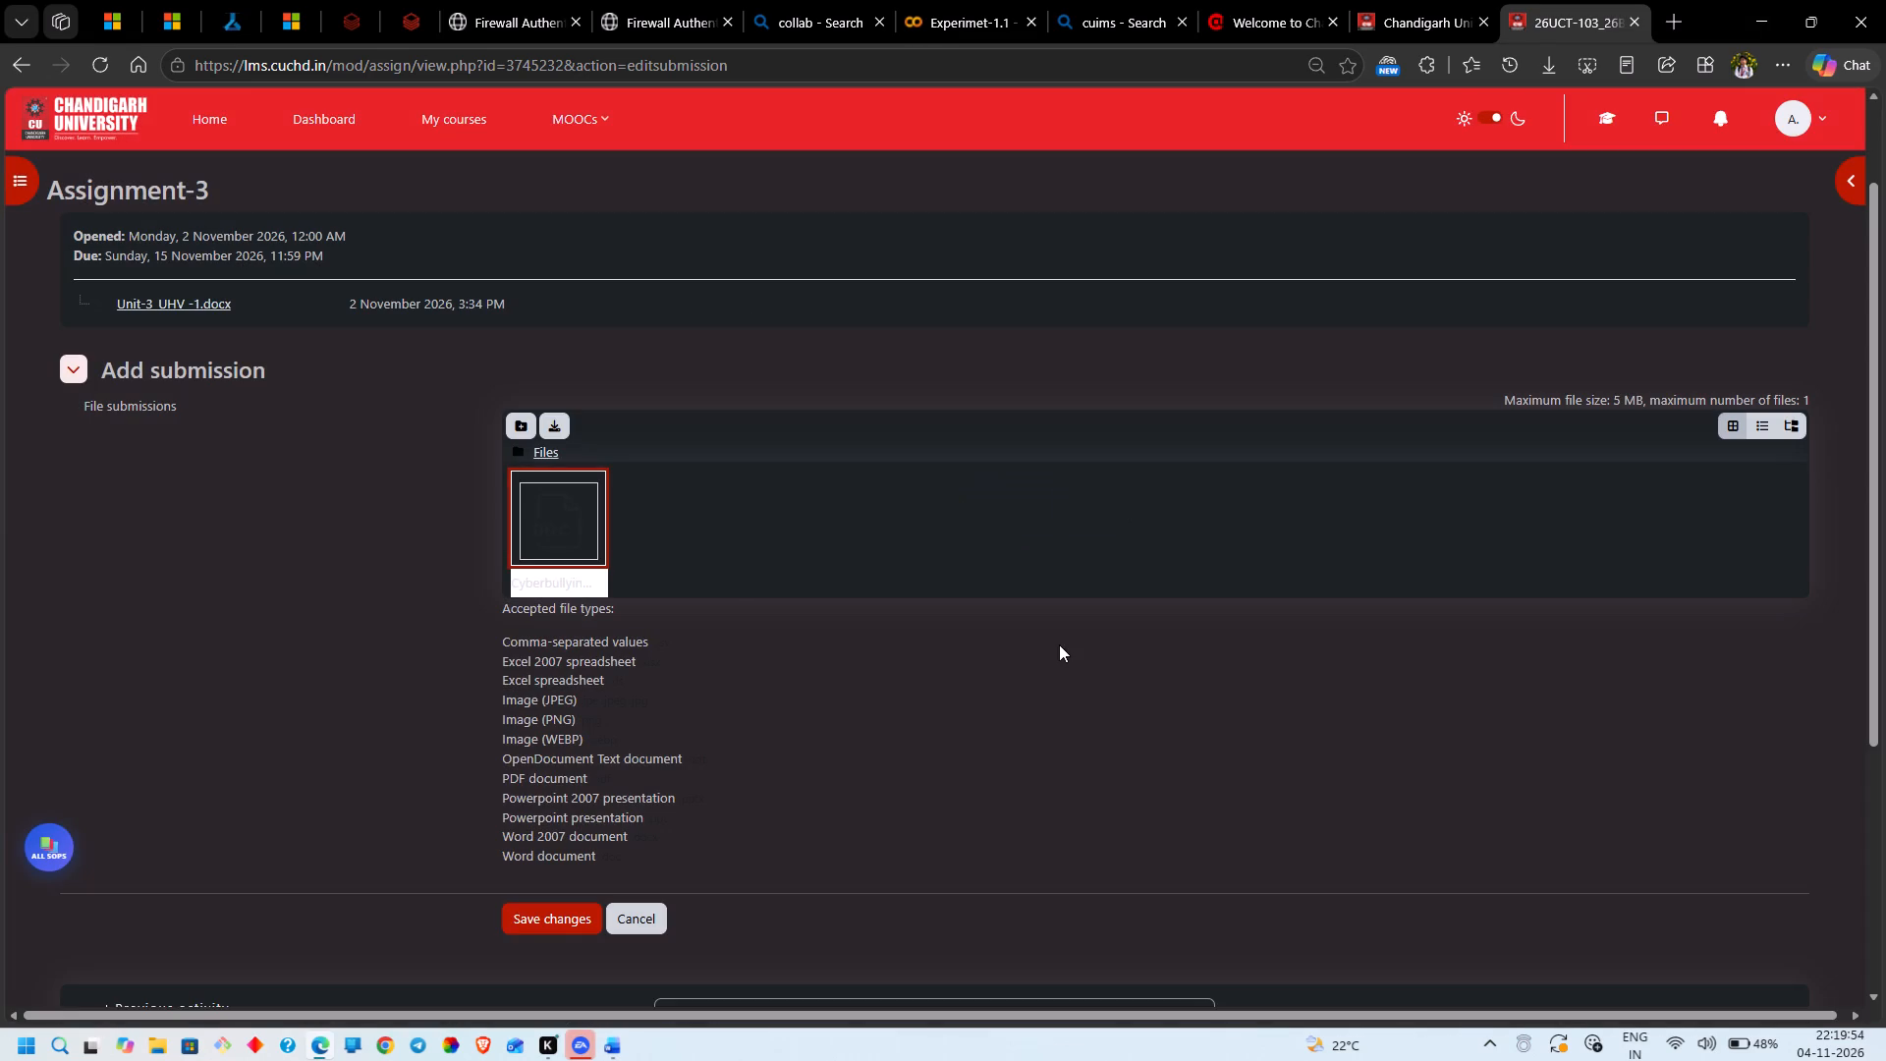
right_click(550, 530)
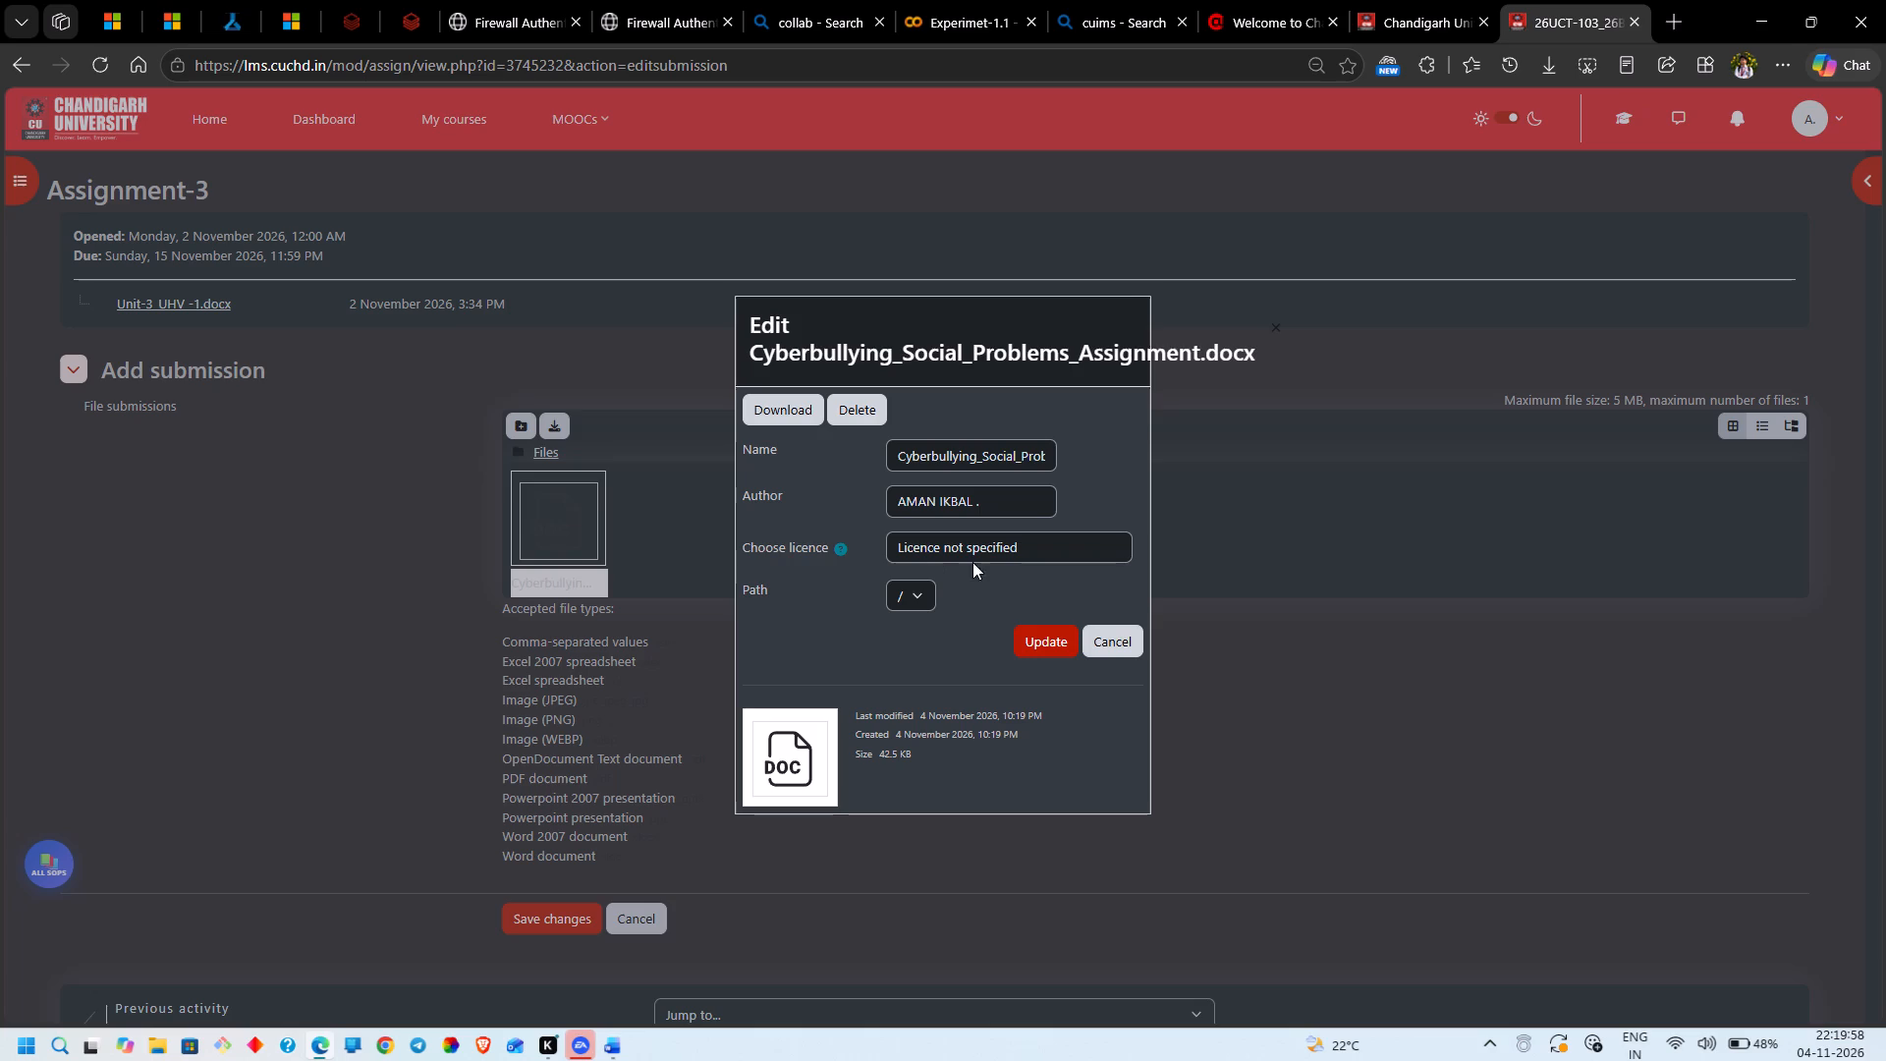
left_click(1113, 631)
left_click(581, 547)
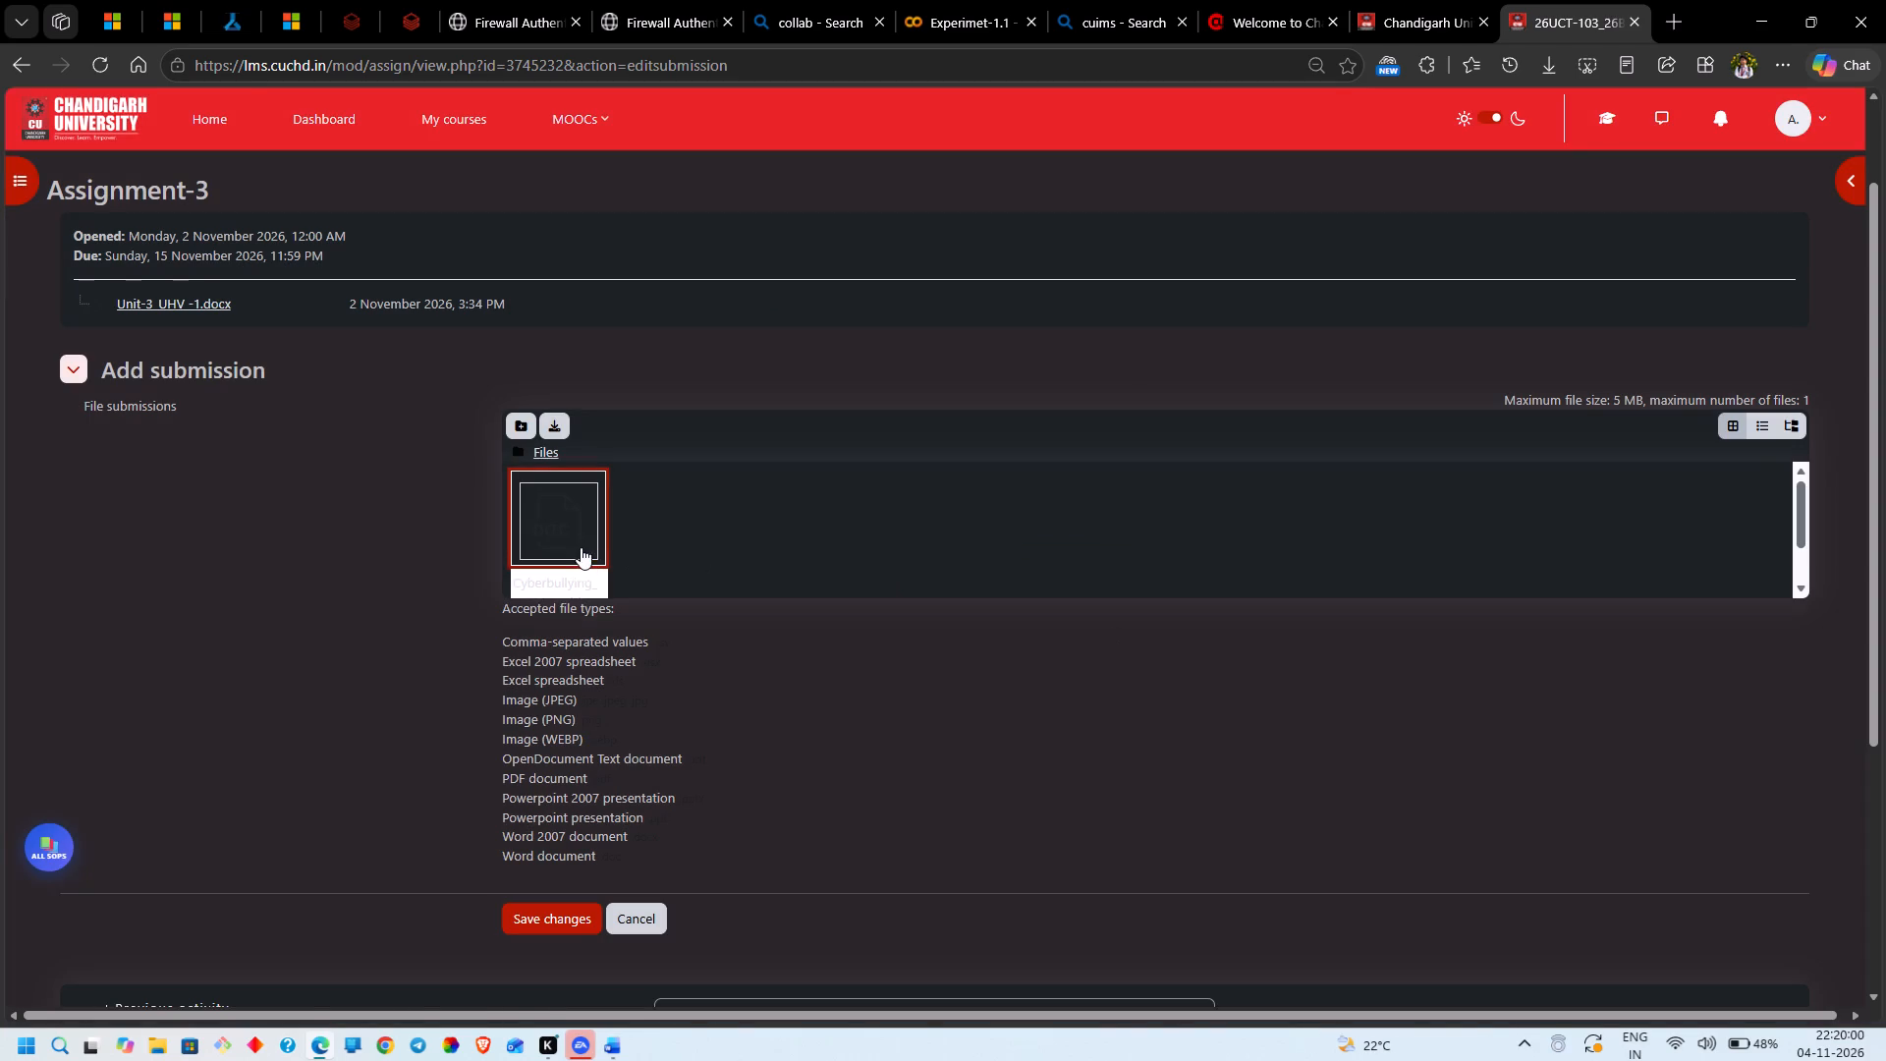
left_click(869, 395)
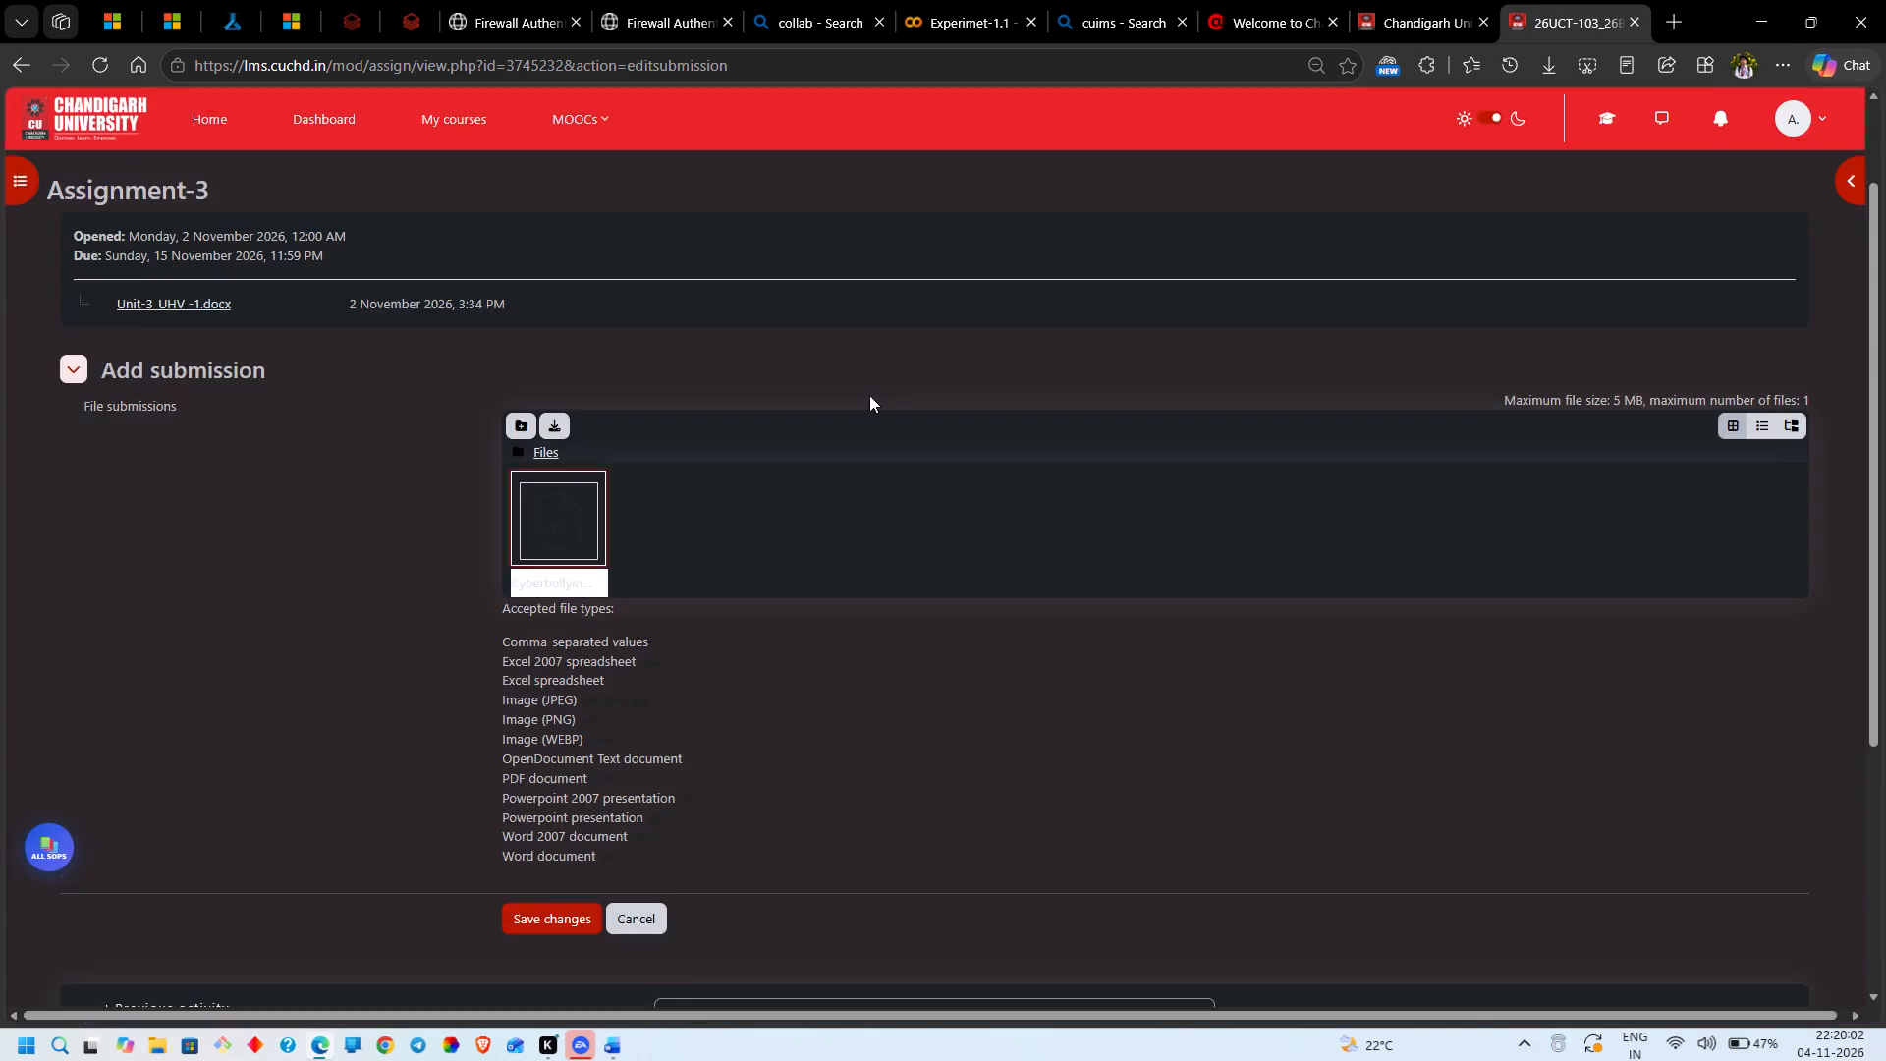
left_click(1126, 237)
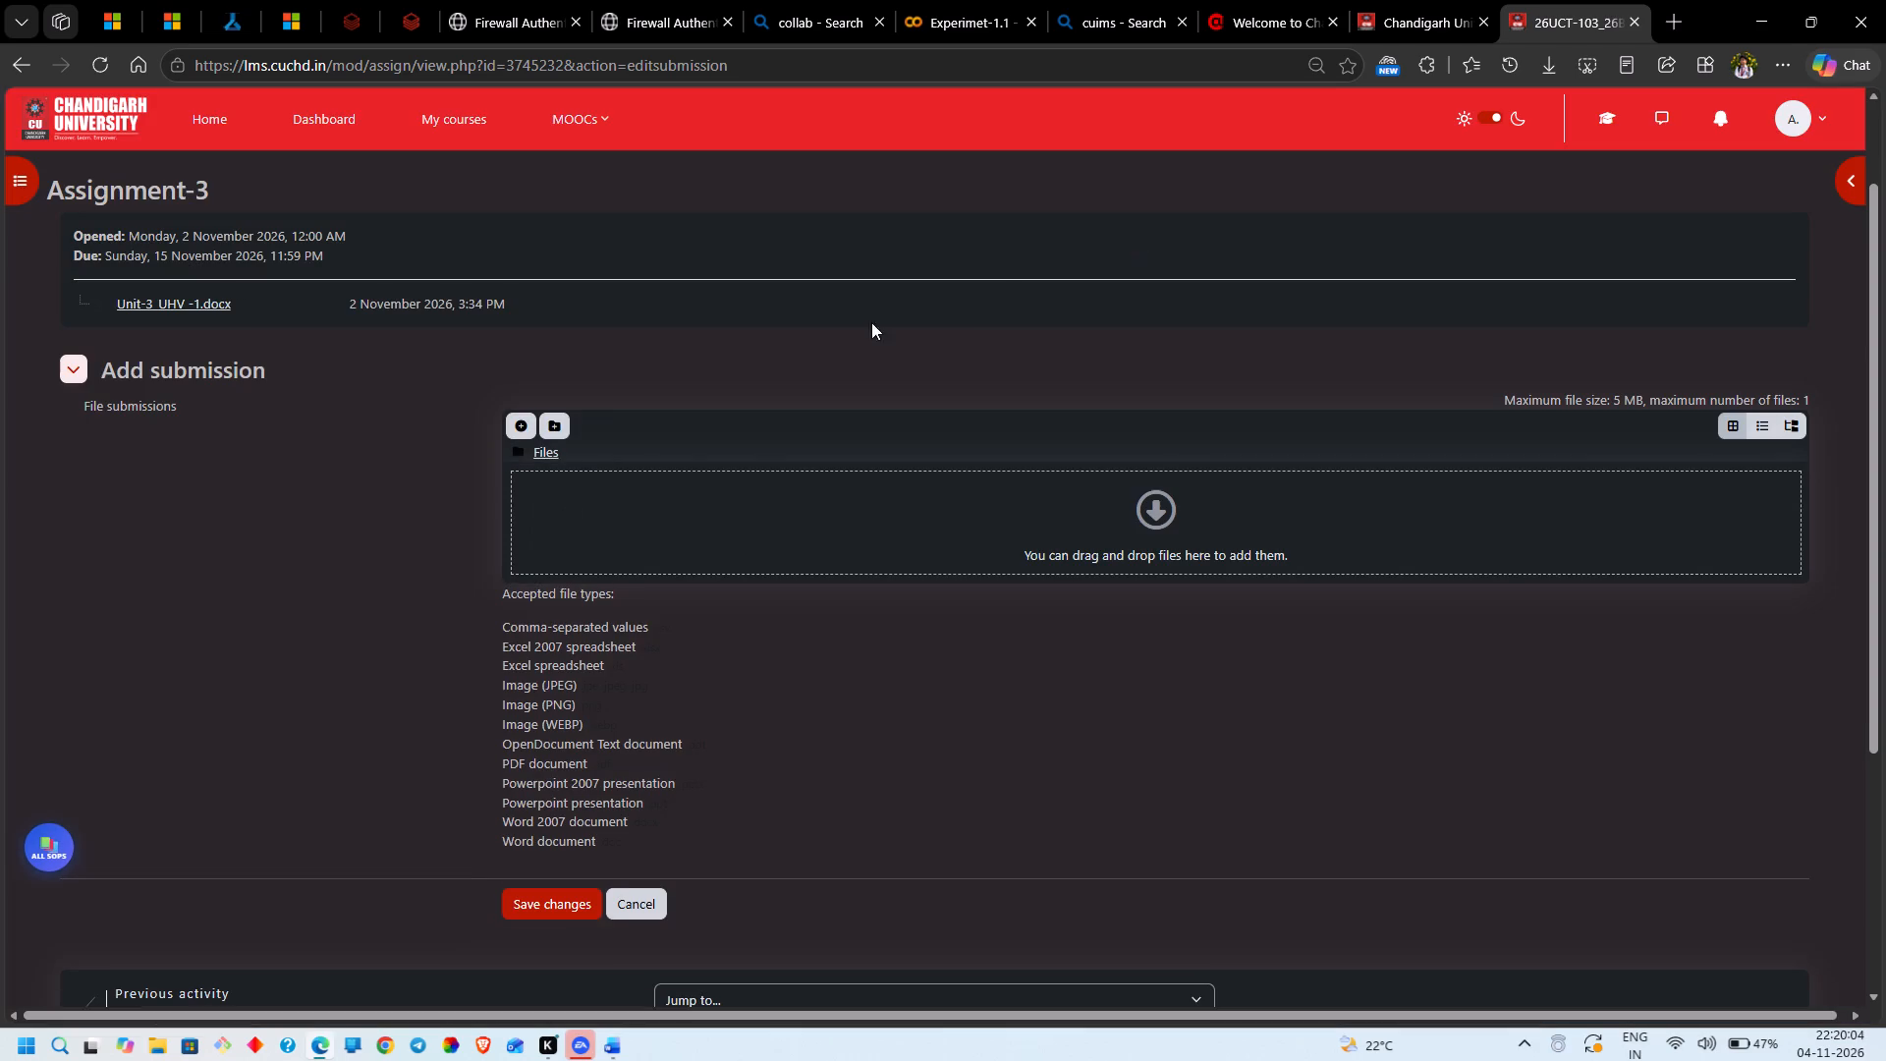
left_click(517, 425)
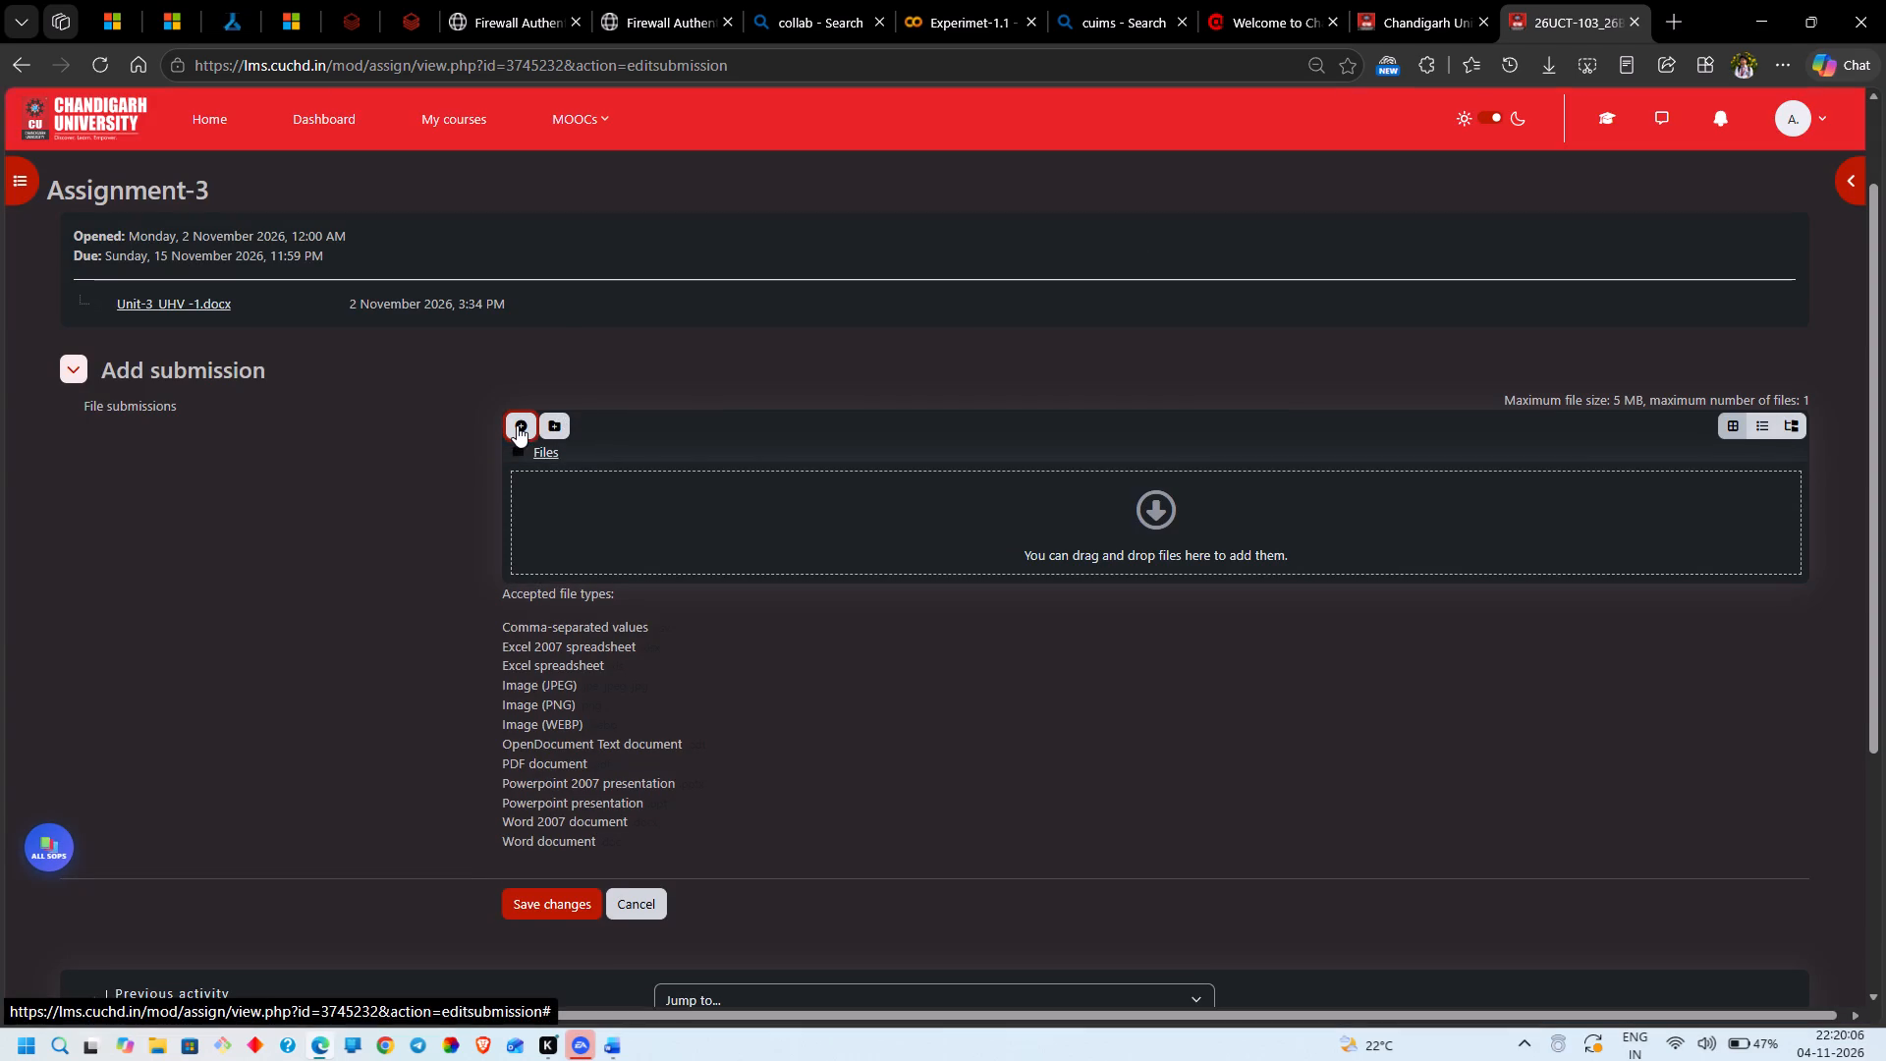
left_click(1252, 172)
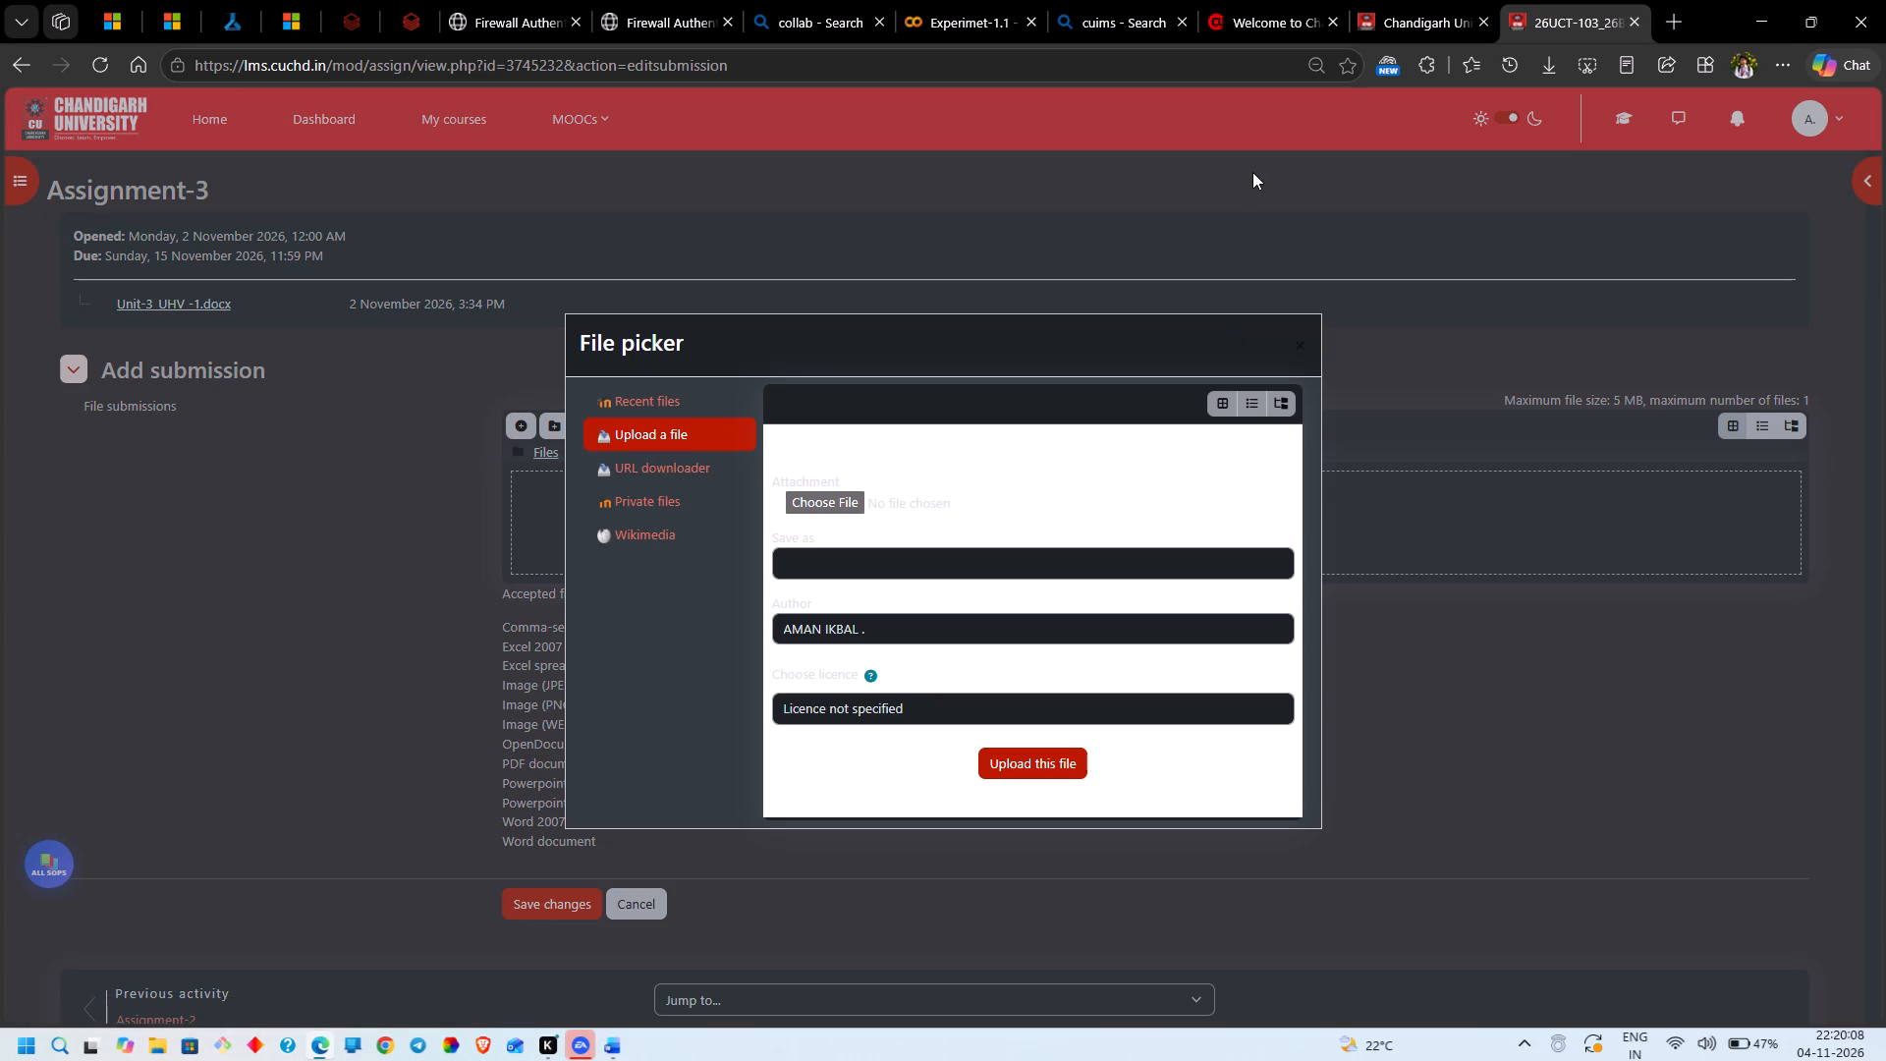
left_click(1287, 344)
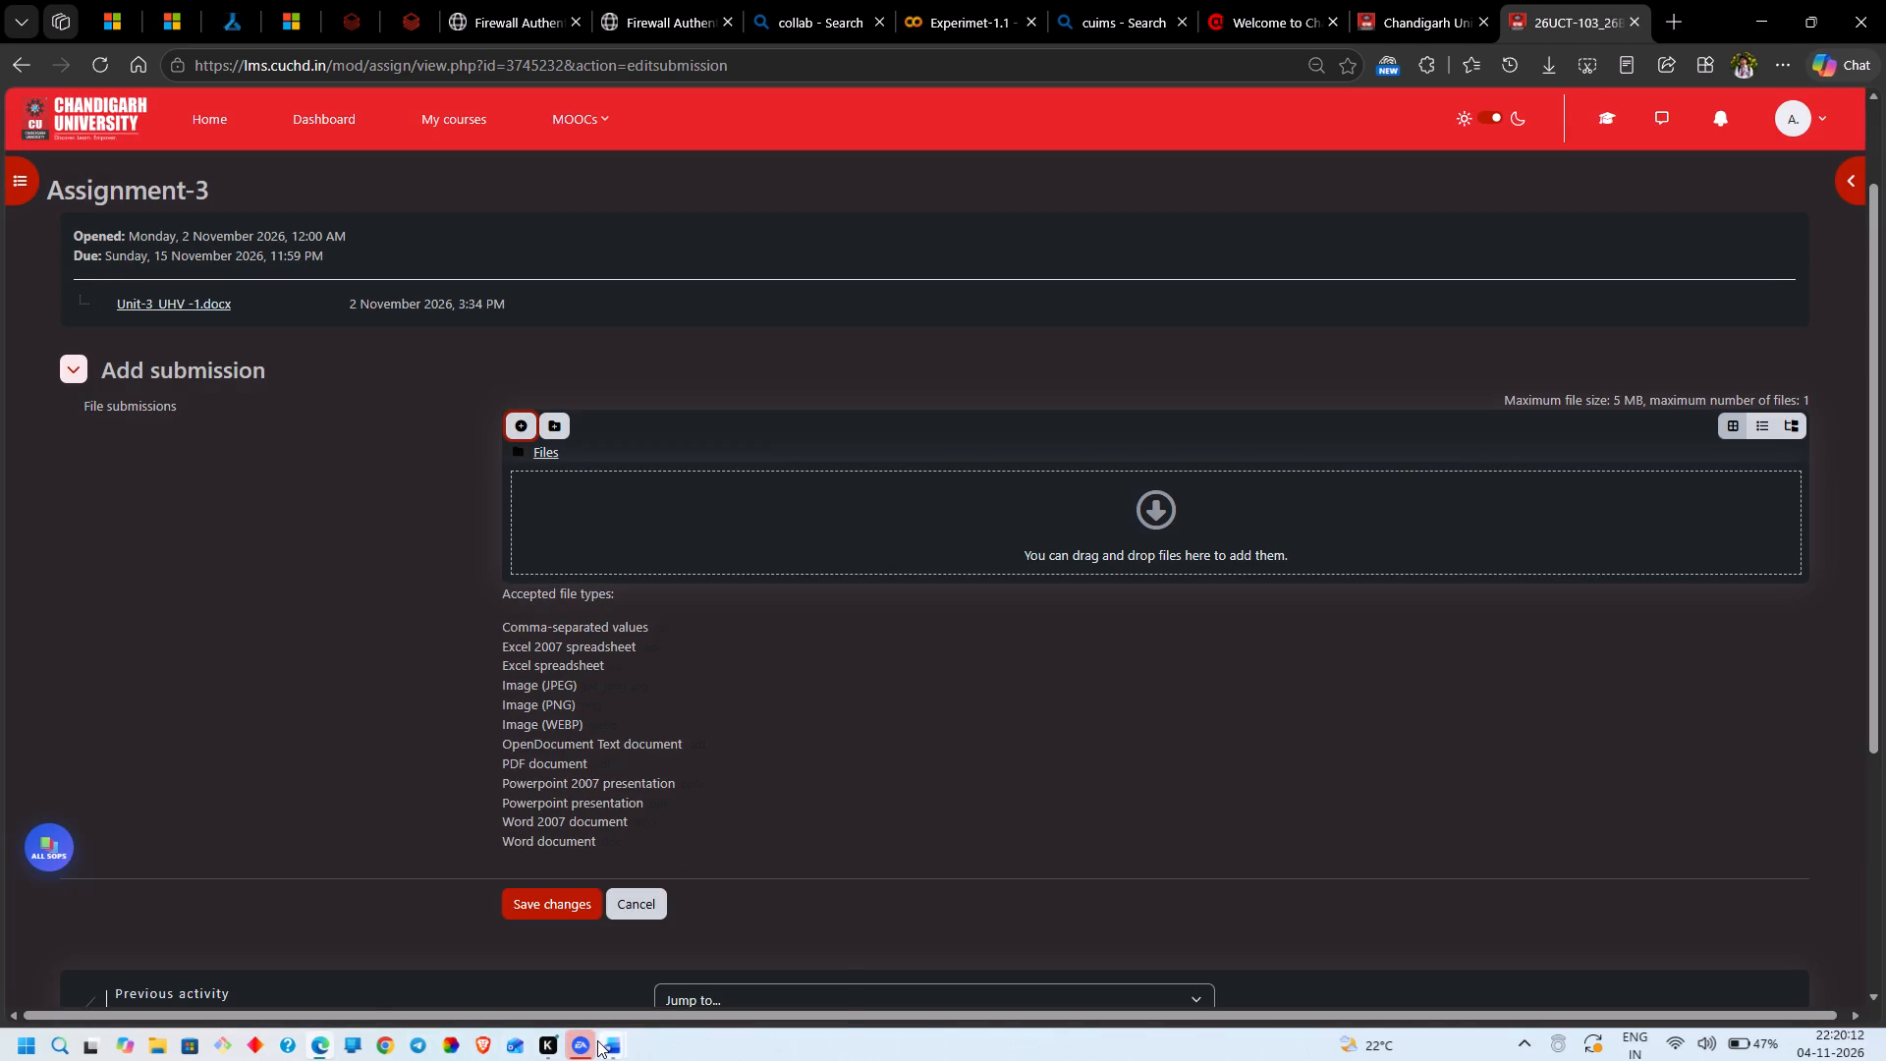
Switch back to the edited cyberbullying report's window in Word.
left_click(694, 982)
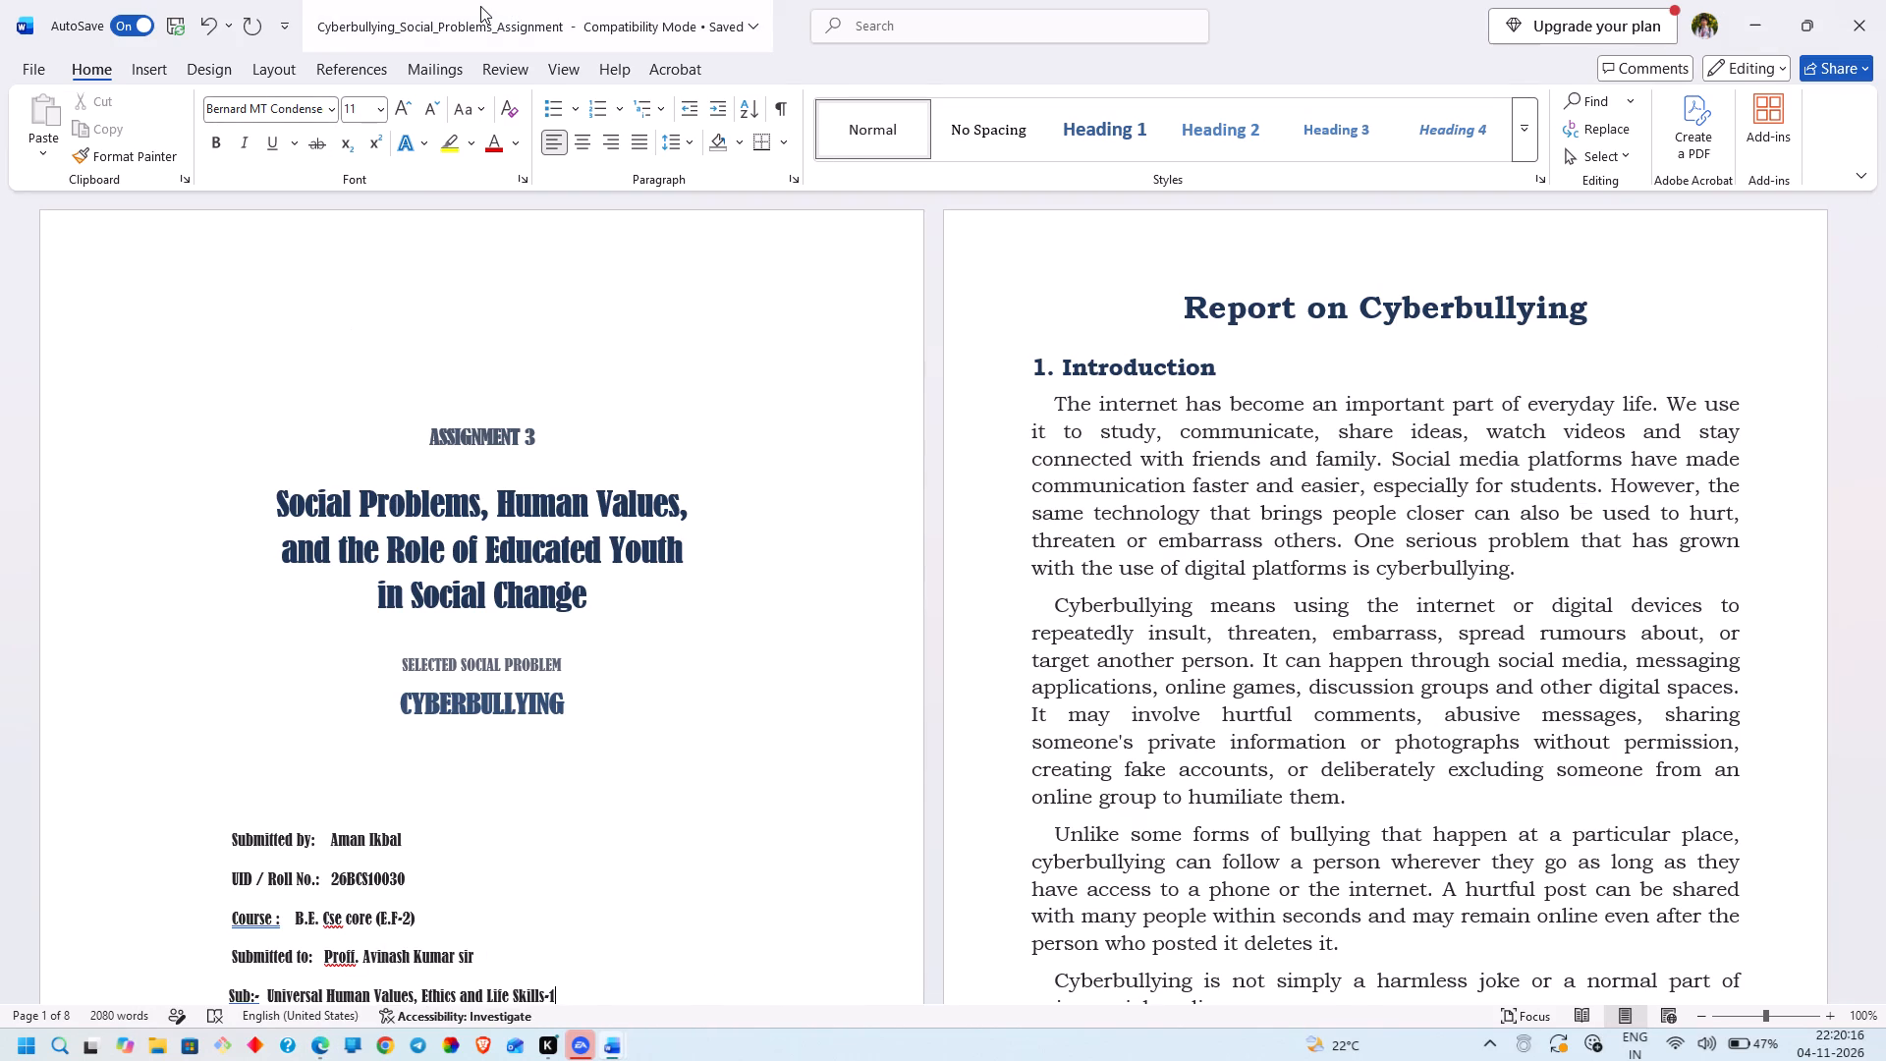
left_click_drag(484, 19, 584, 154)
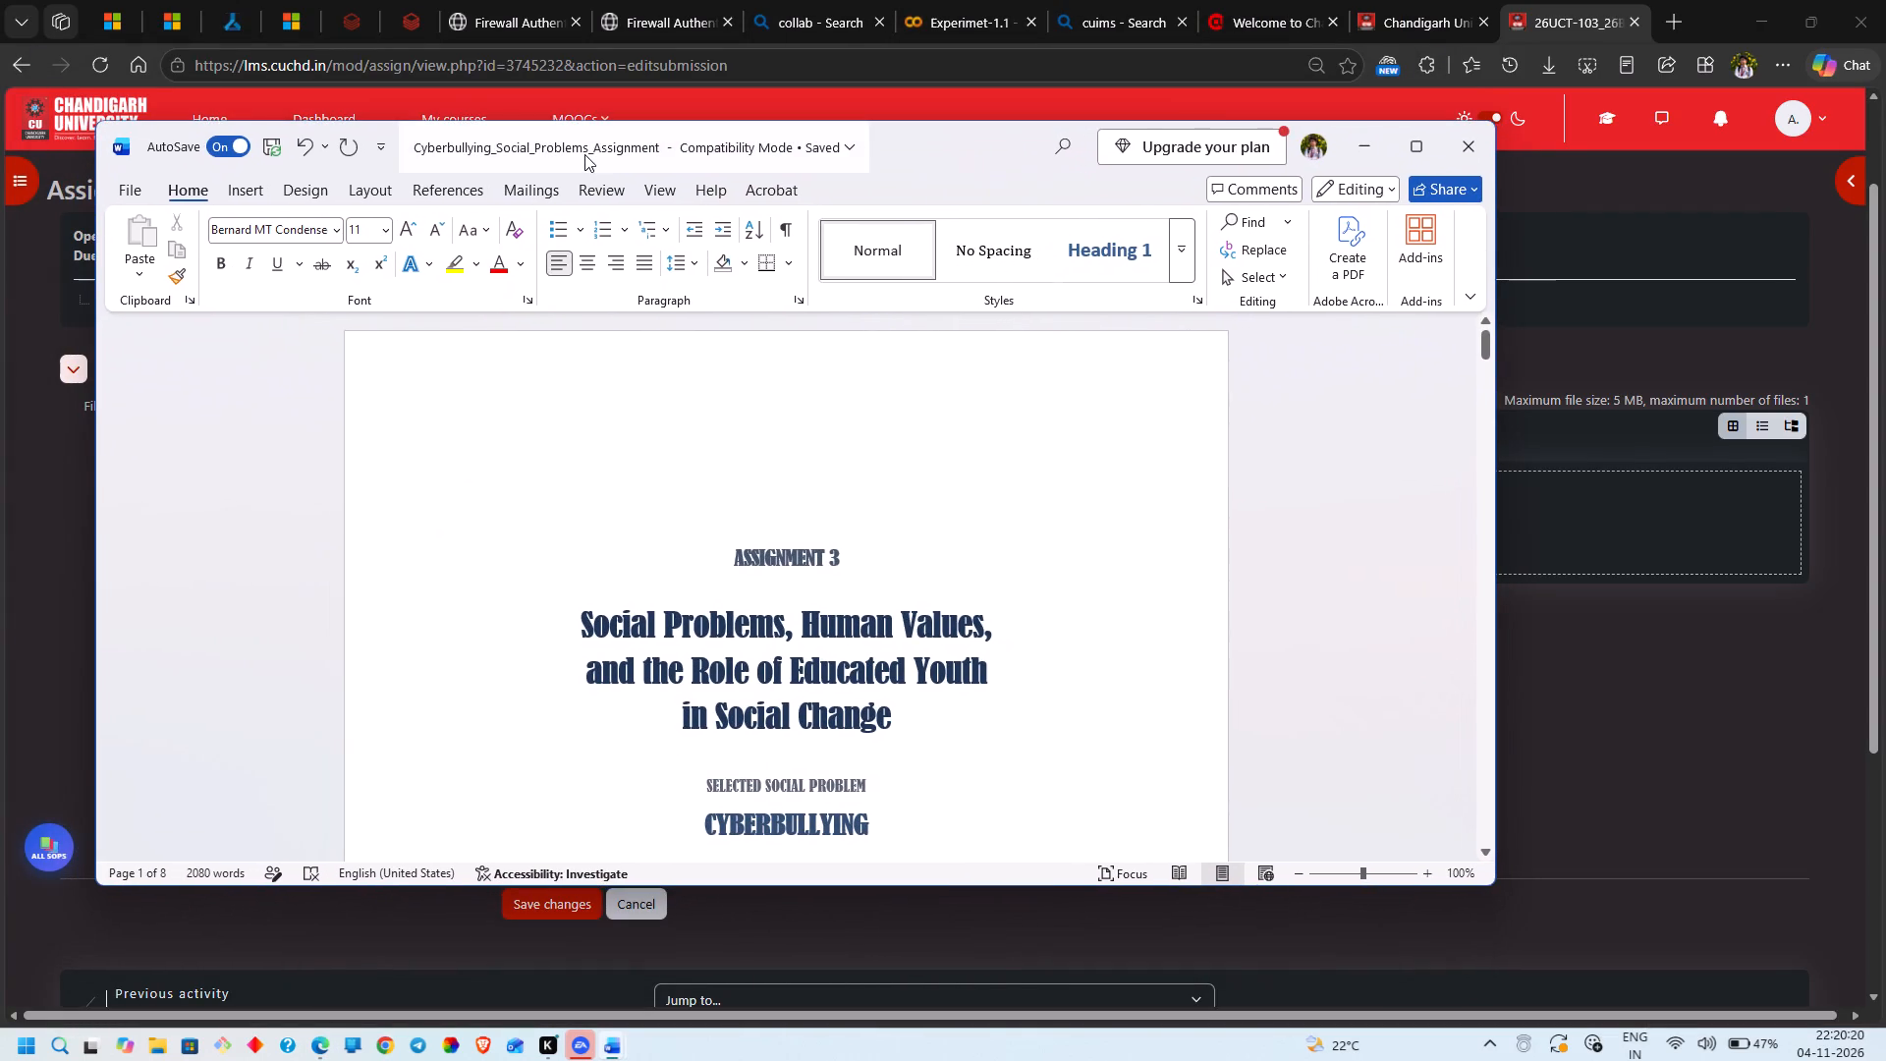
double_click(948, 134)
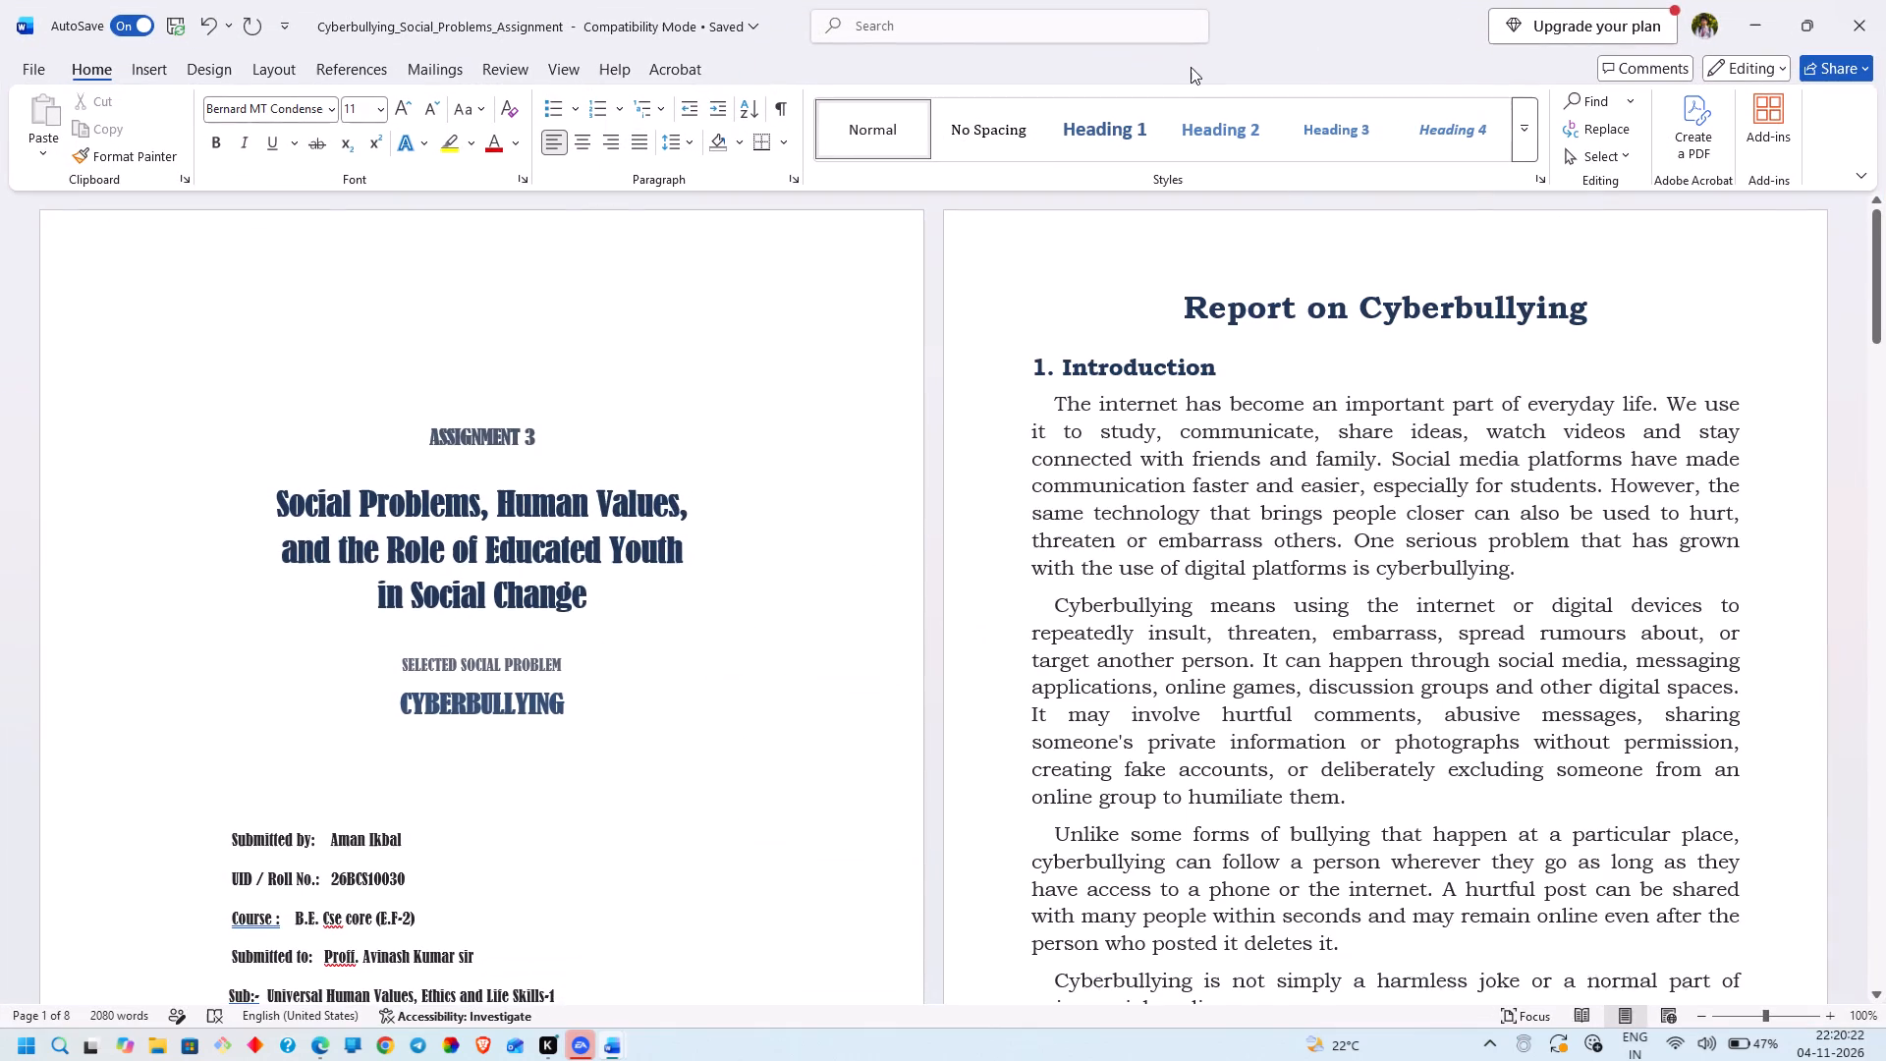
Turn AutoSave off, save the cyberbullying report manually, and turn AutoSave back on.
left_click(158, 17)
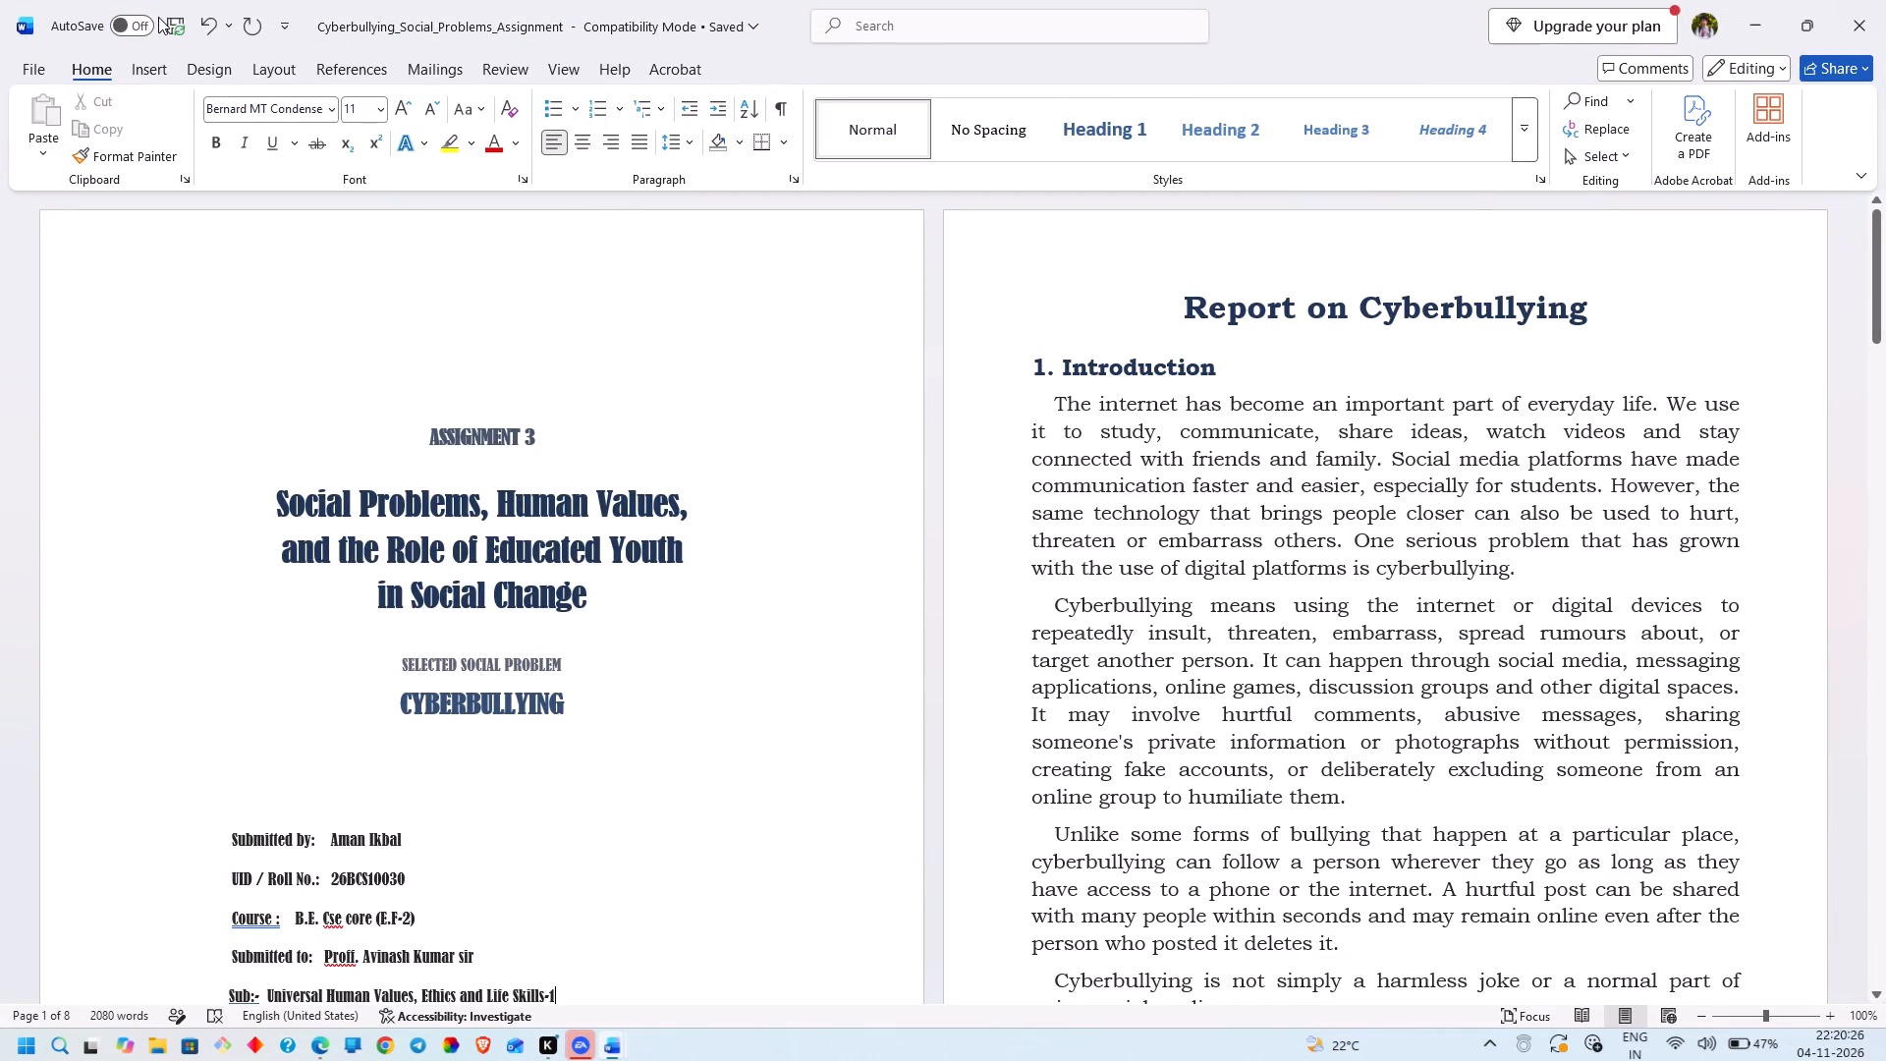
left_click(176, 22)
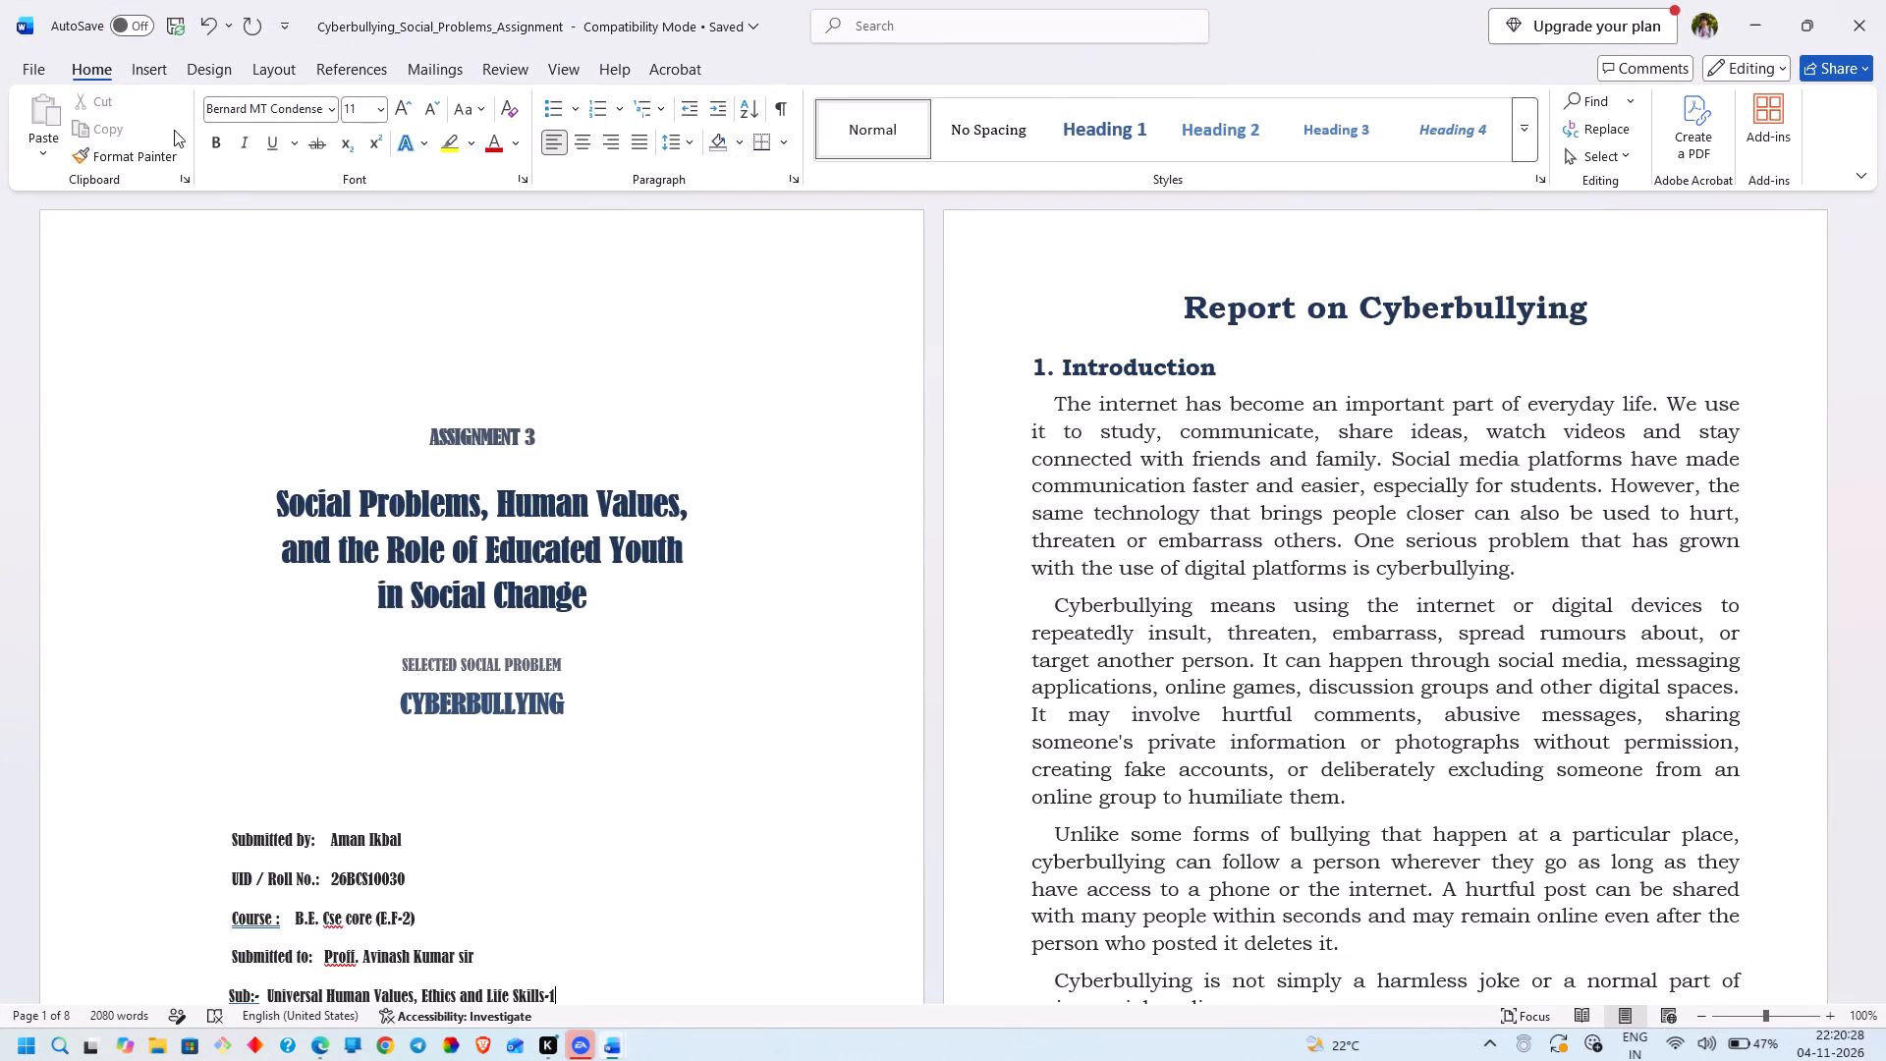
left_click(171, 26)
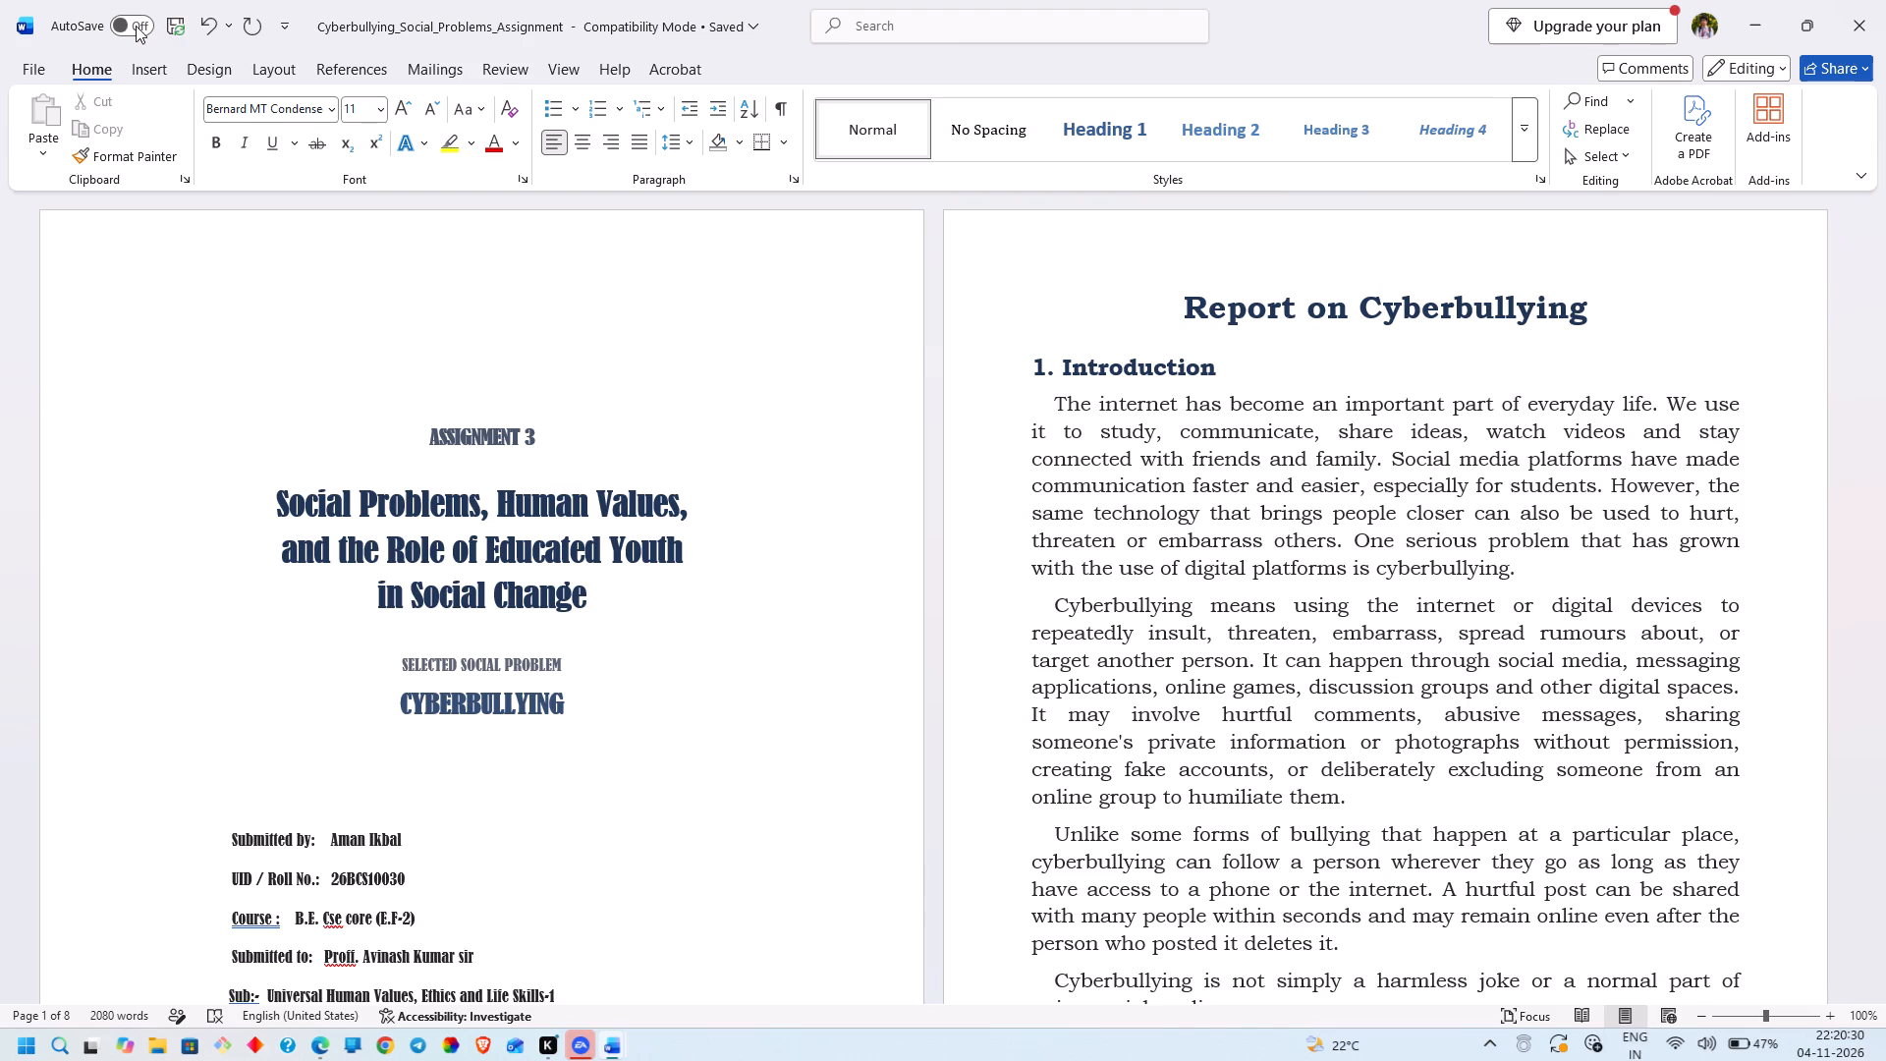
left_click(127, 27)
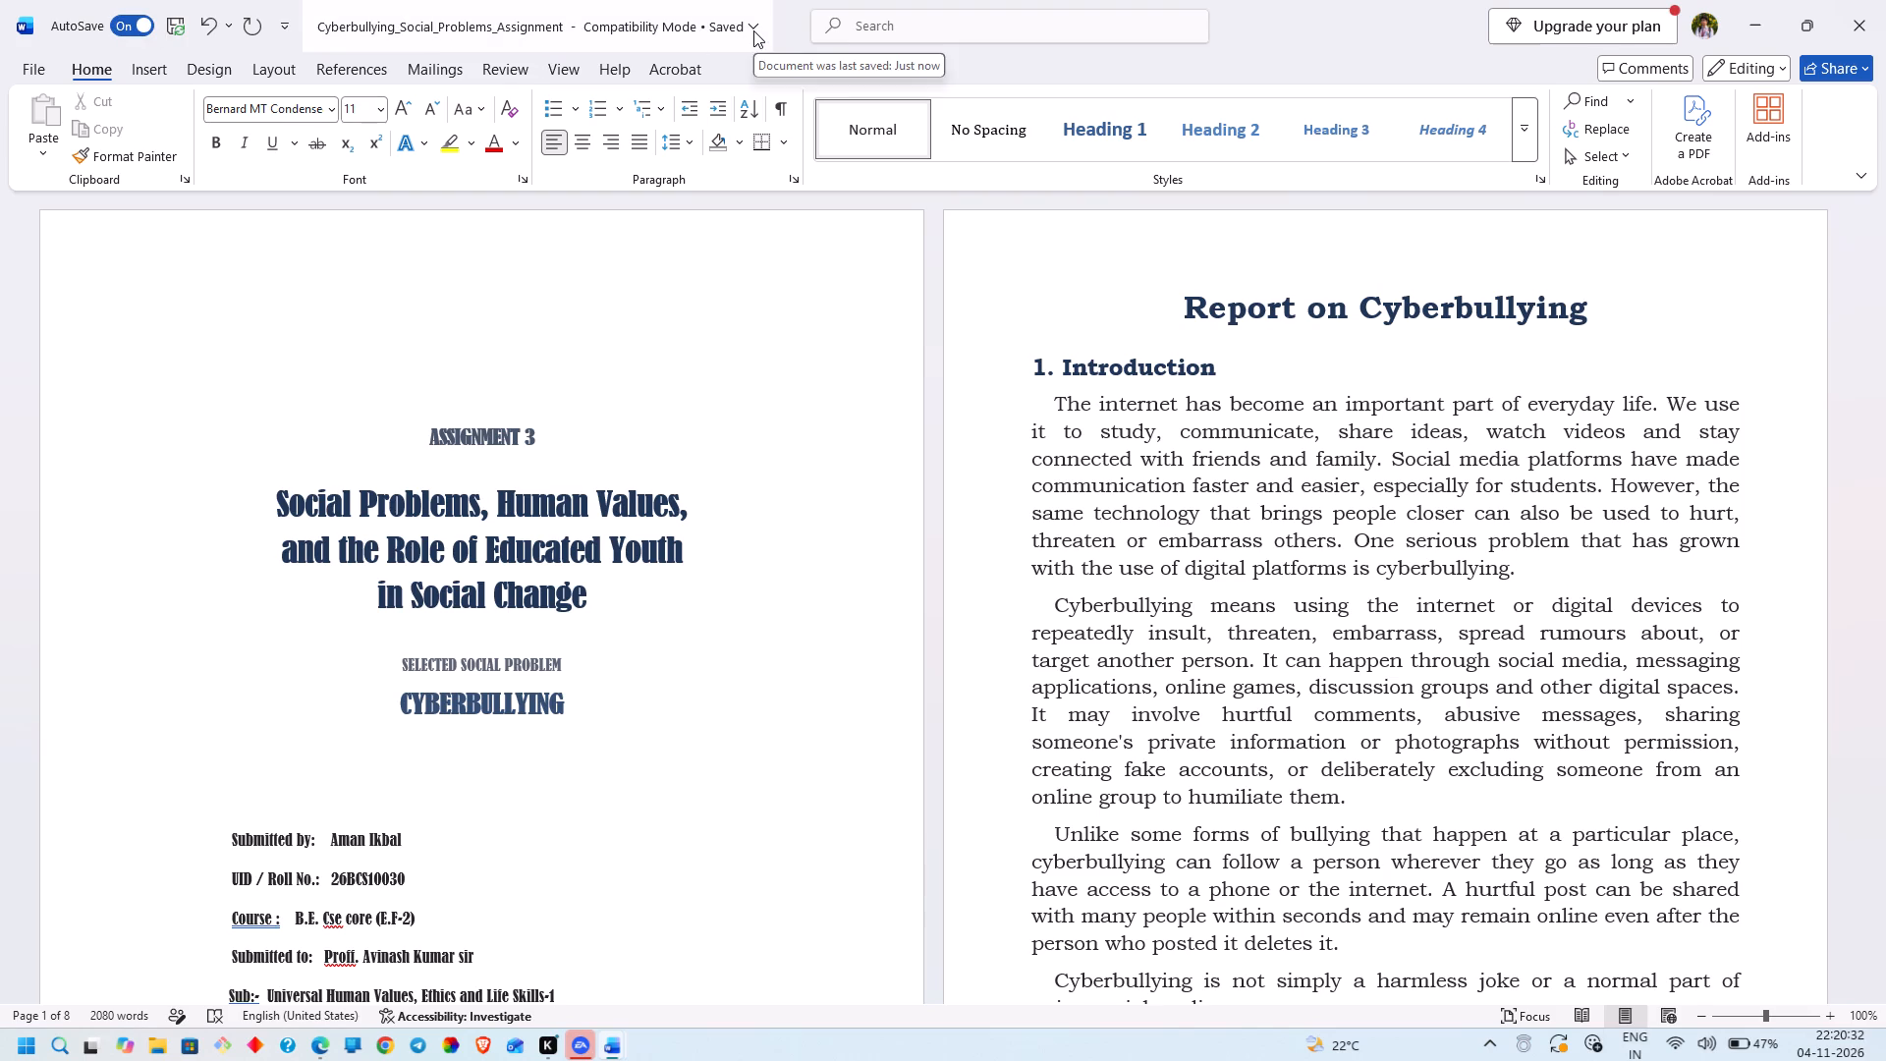
Rename the report file as "Univershal Ethics assignment 3", keeping its location in the OneDrive Documents folder.
left_click(753, 30)
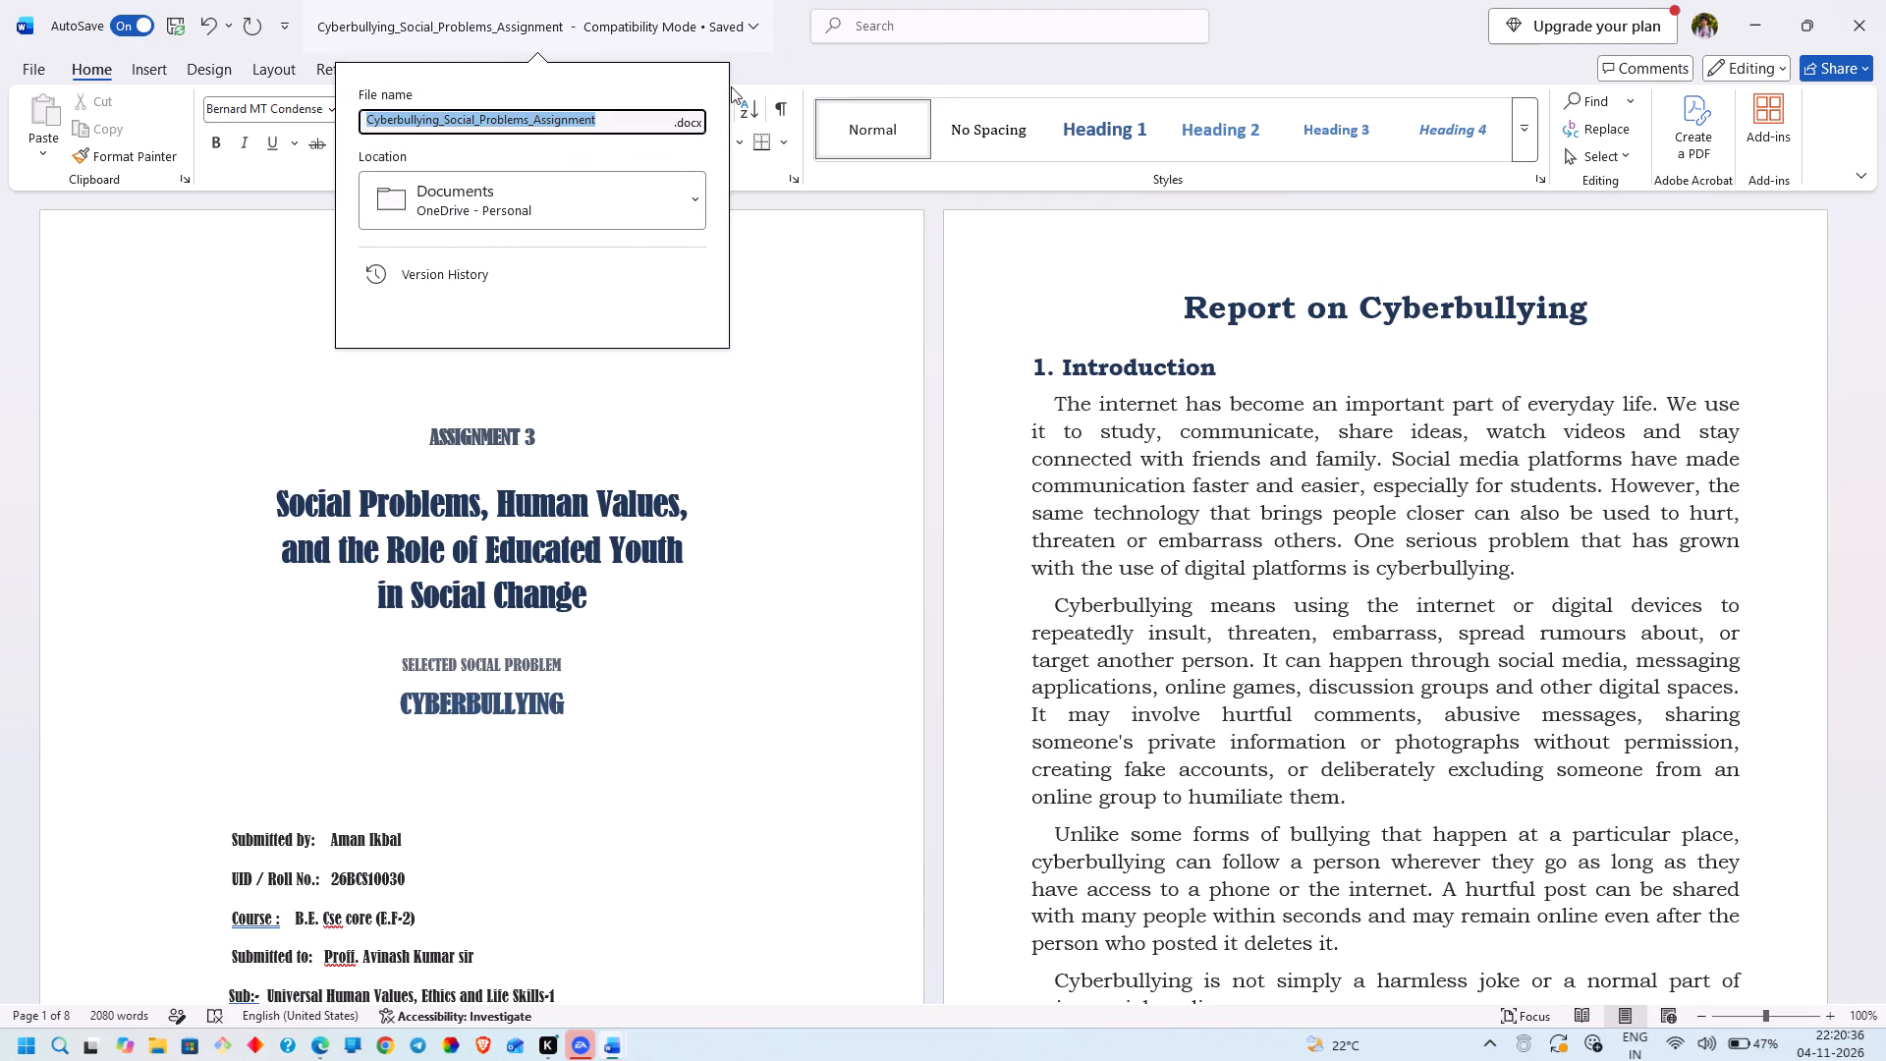
left_click(604, 121)
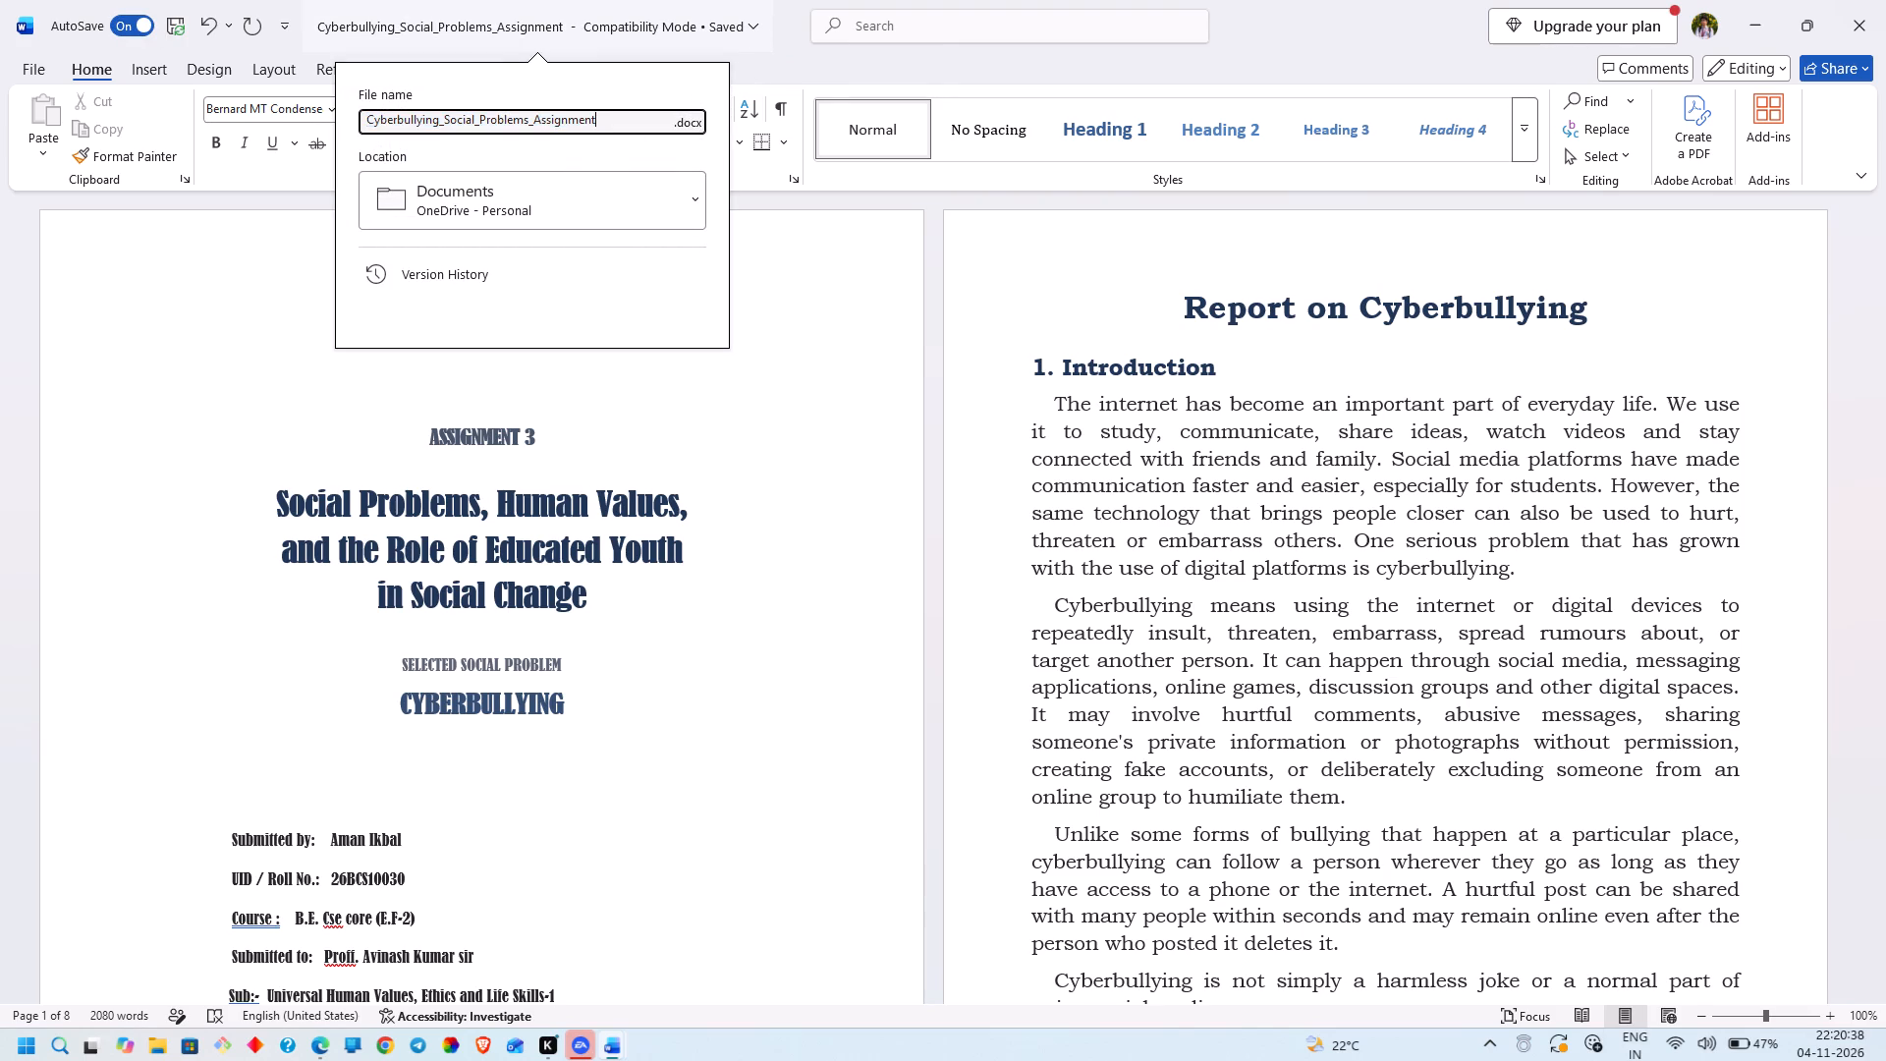
key("BackSpace")
key("BackSpace")
key("BackSpace")
key("BackSpace")
key("BackSpace")
key("BackSpace")
key("BackSpace")
key("BackSpace")
key("BackSpace")
key("BackSpace")
key("BackSpace")
key("BackSpace")
key("BackSpace")
key("BackSpace")
key("BackSpace")
key("BackSpace")
key("BackSpace")
key("BackSpace")
key("BackSpace")
key("BackSpace")
type("Uni")
type("vershal Et")
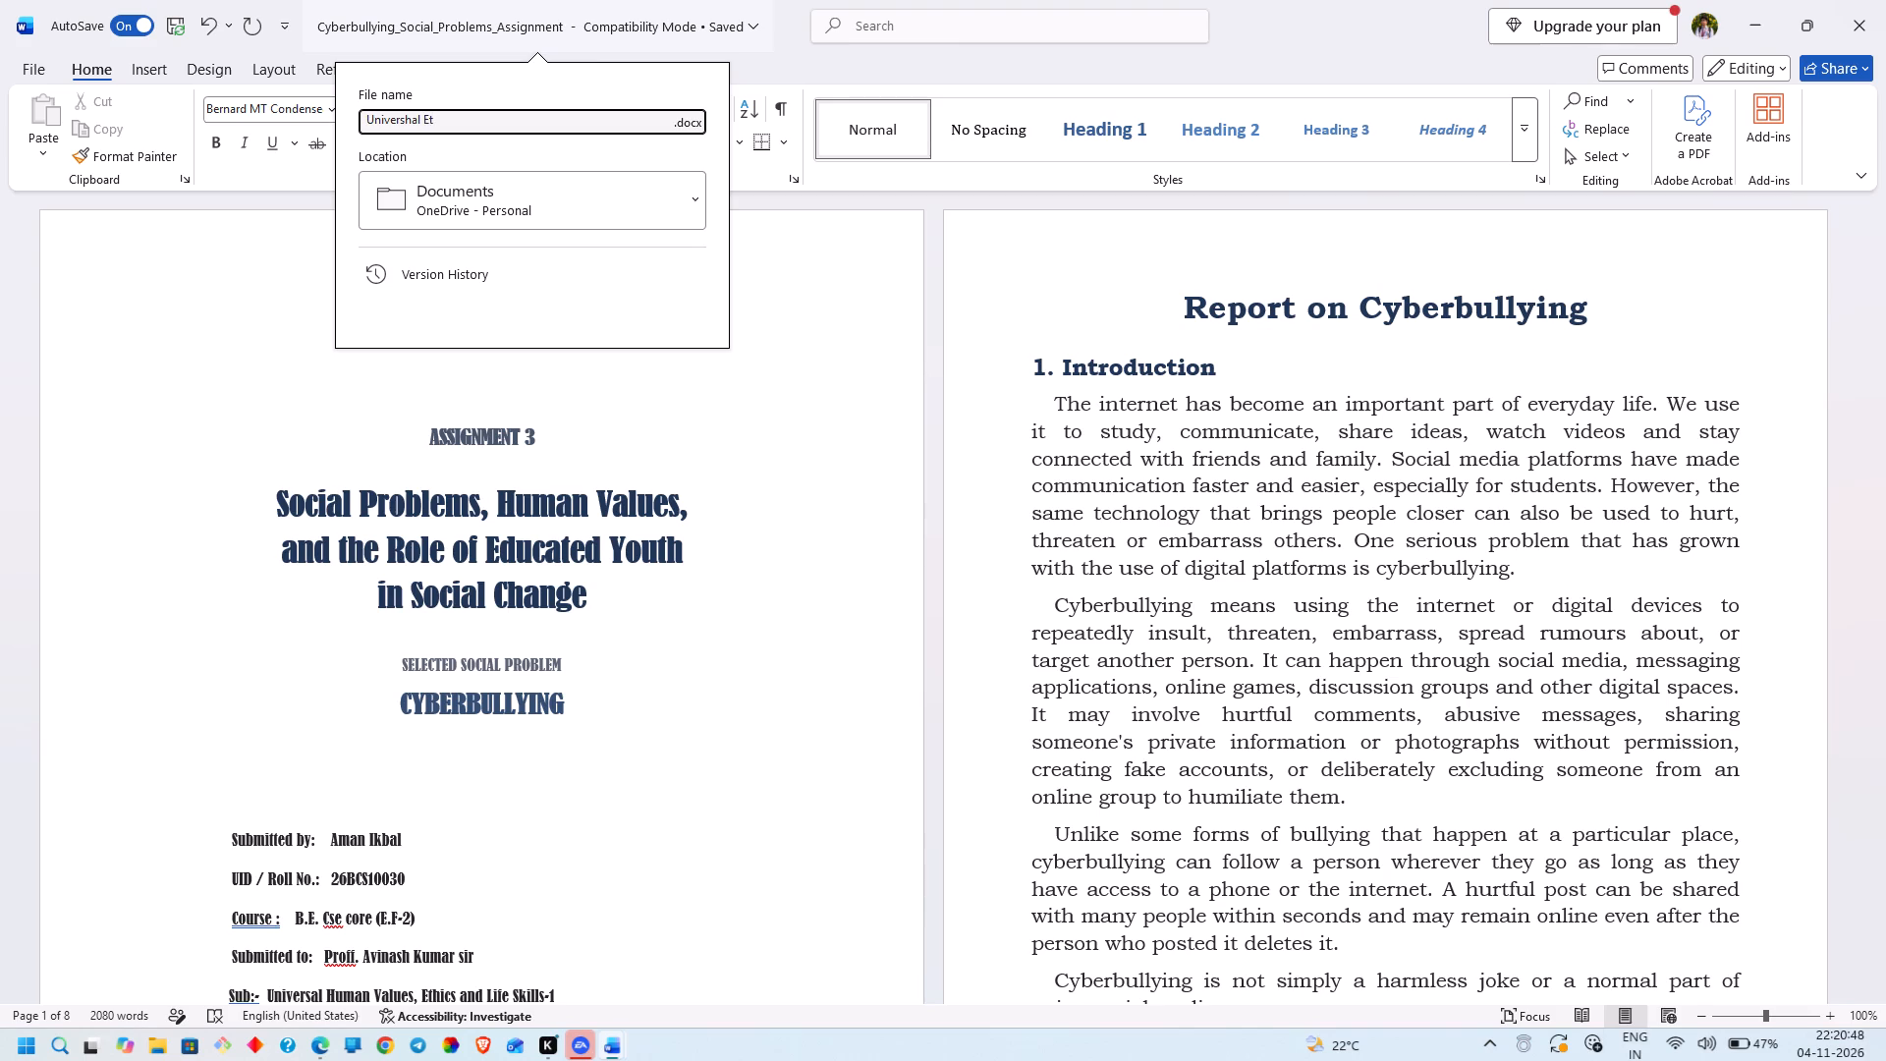
type("hics")
key("space")
type("assignment 3")
left_click(693, 207)
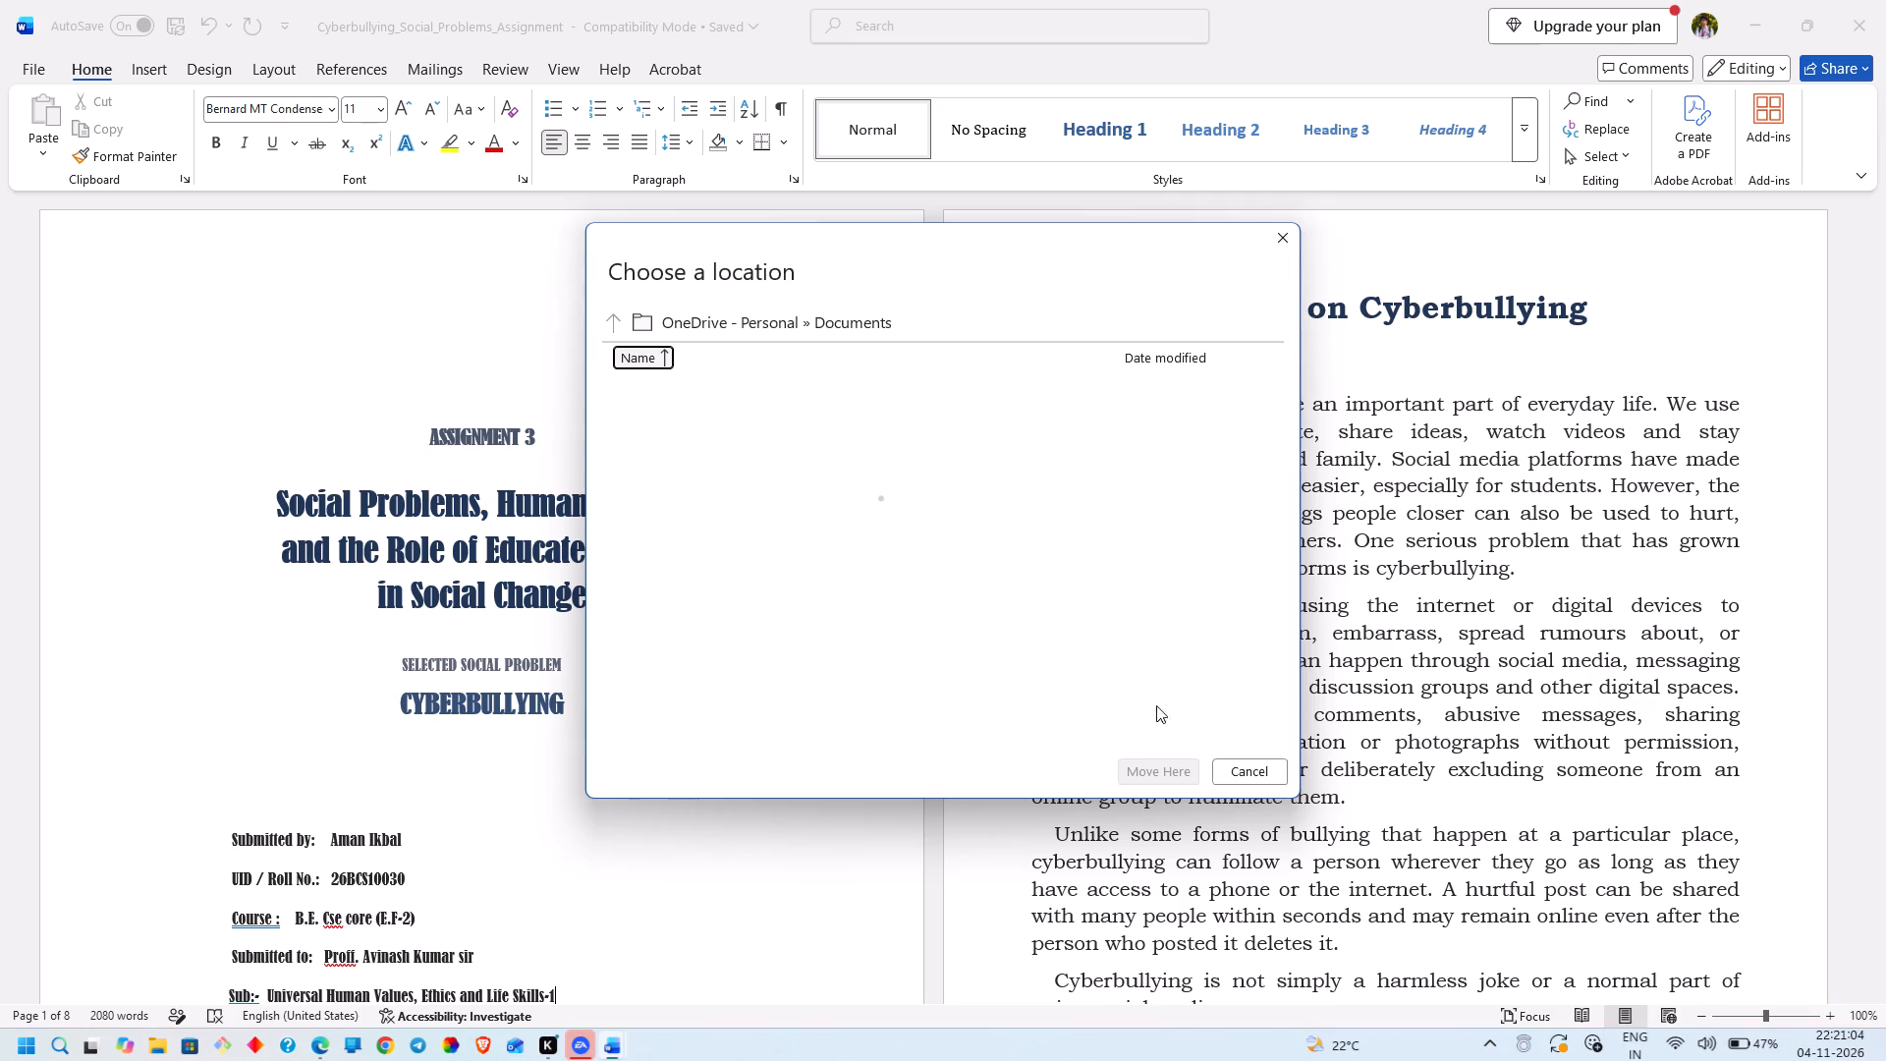
left_click(1245, 775)
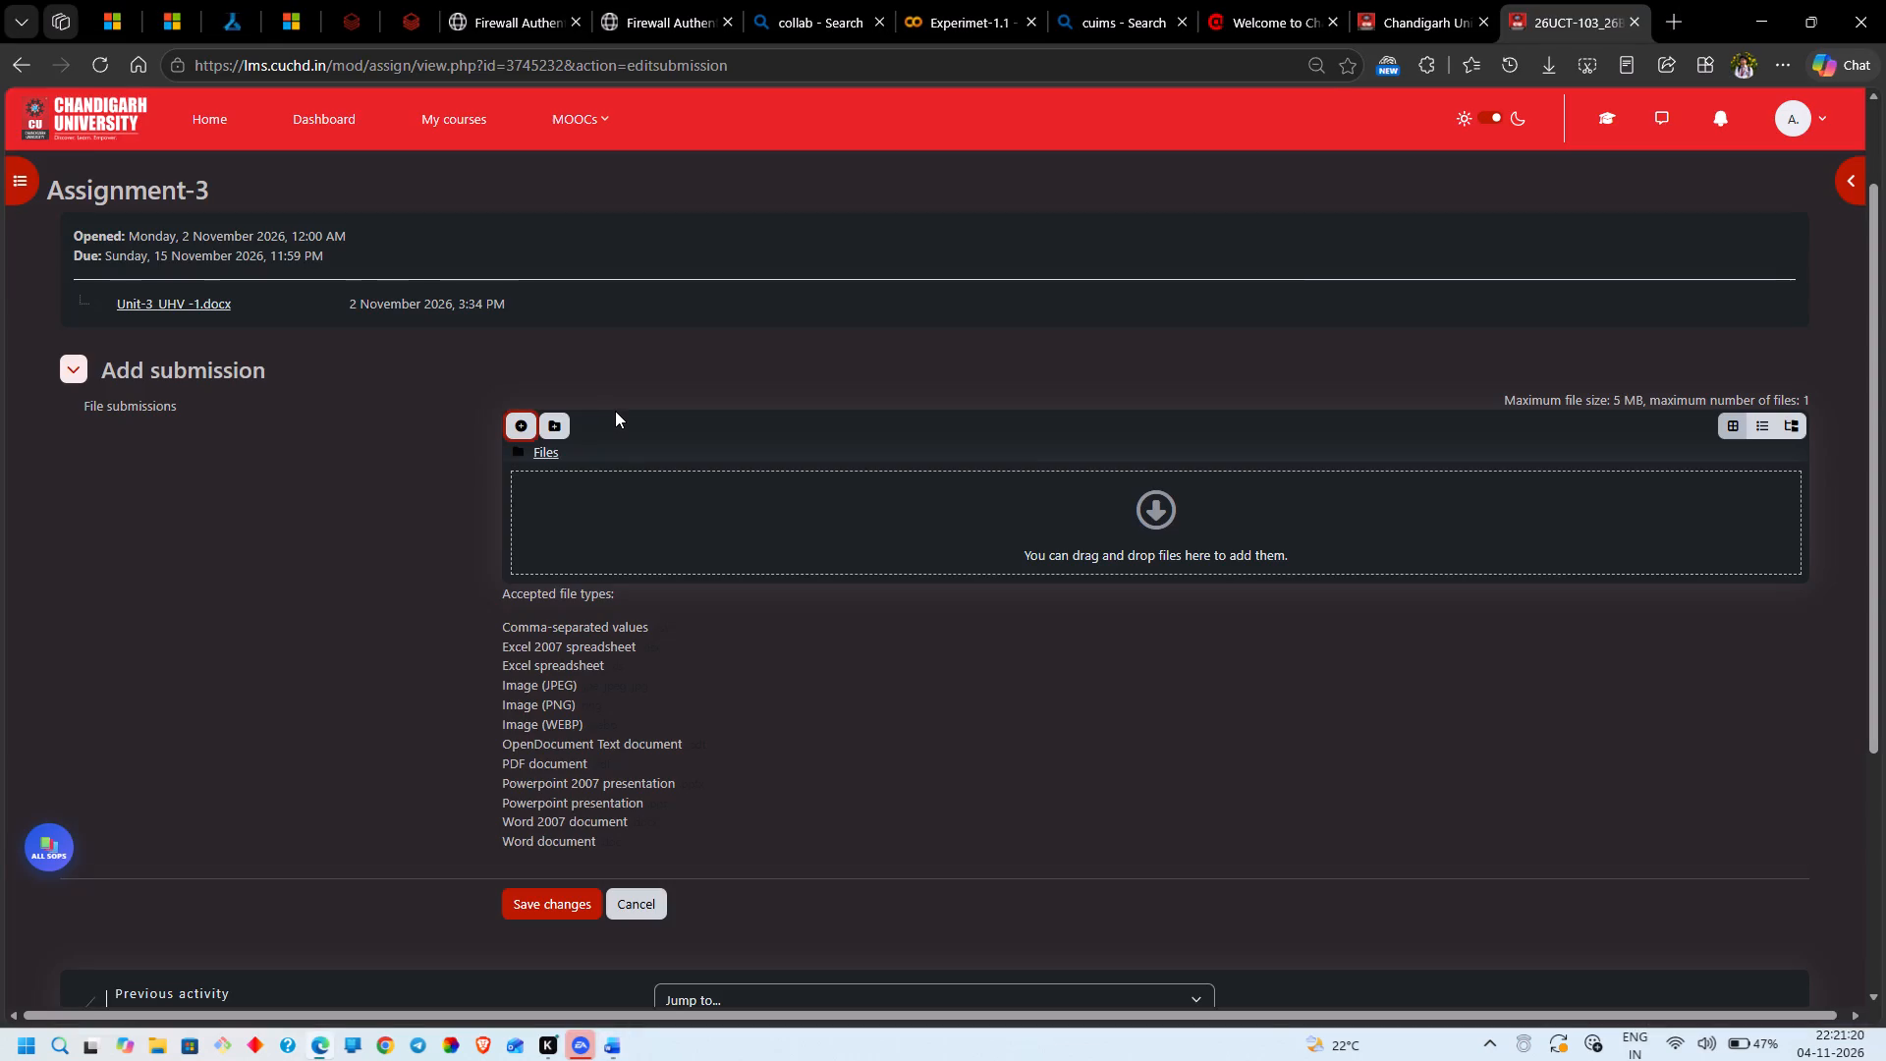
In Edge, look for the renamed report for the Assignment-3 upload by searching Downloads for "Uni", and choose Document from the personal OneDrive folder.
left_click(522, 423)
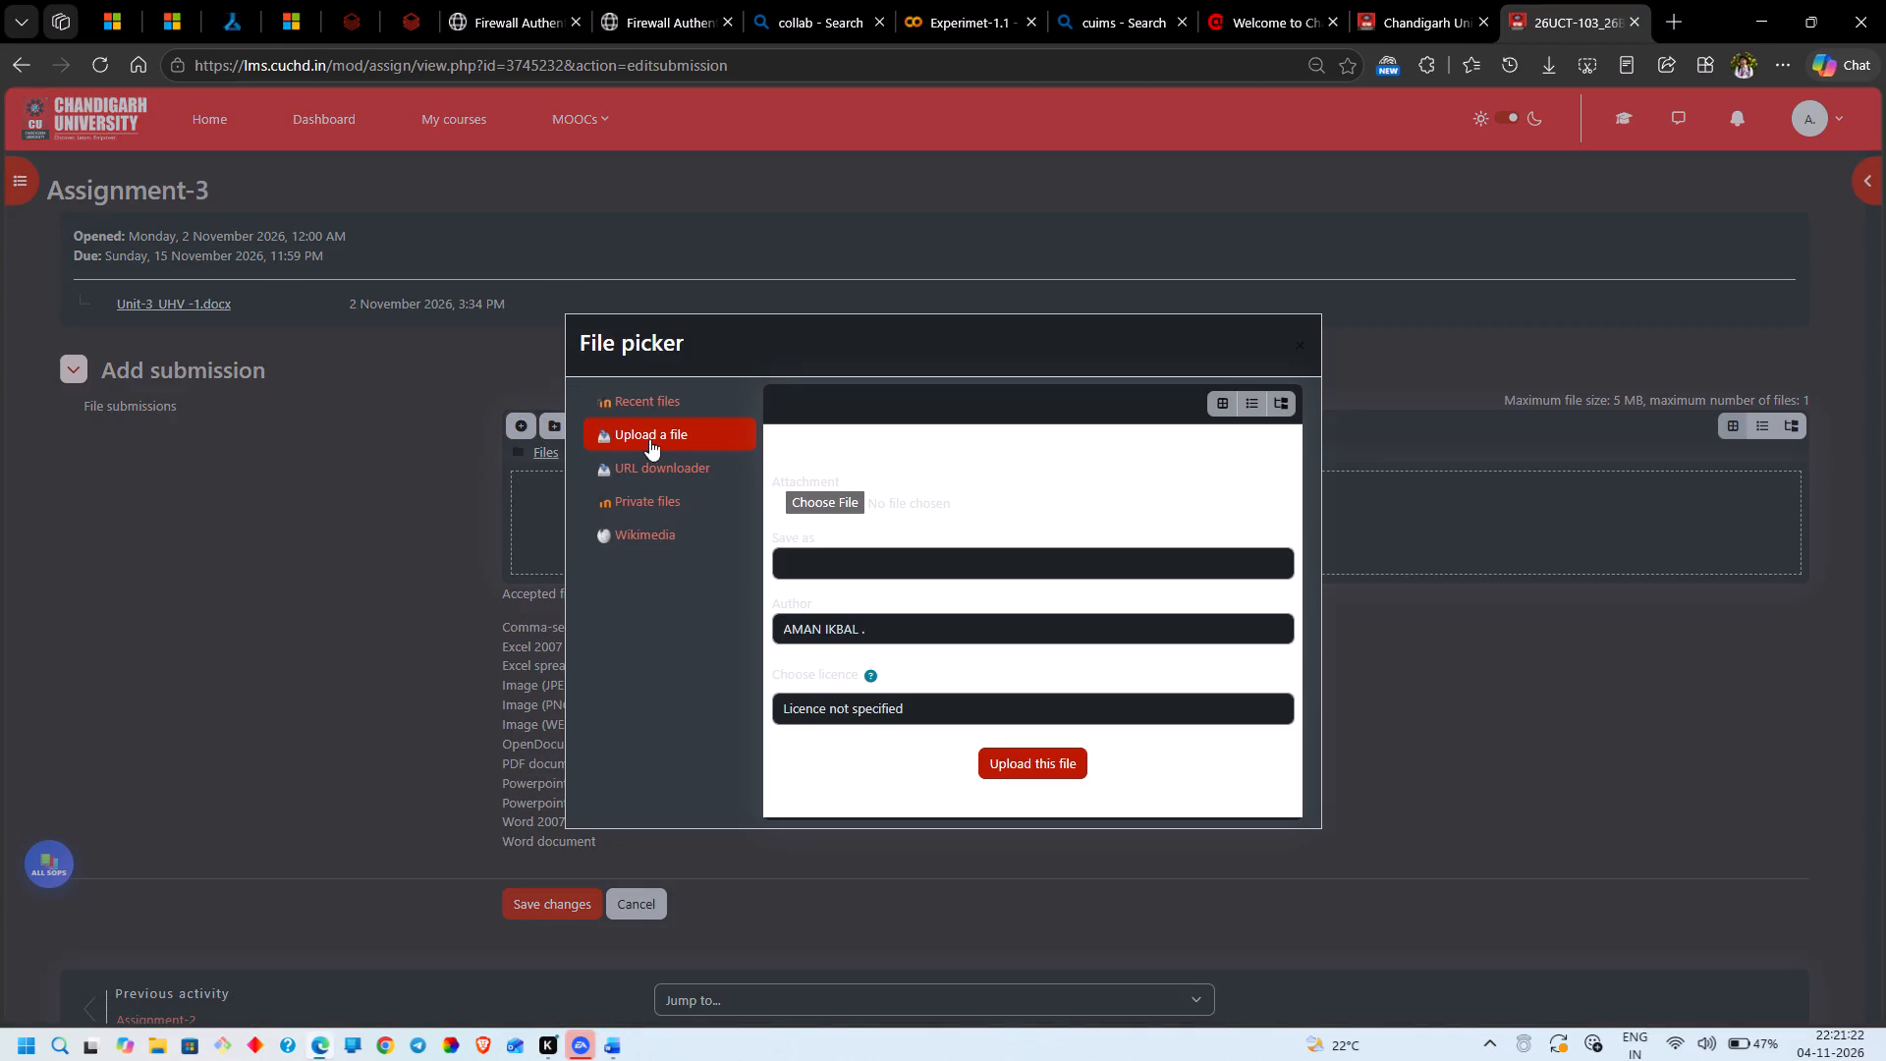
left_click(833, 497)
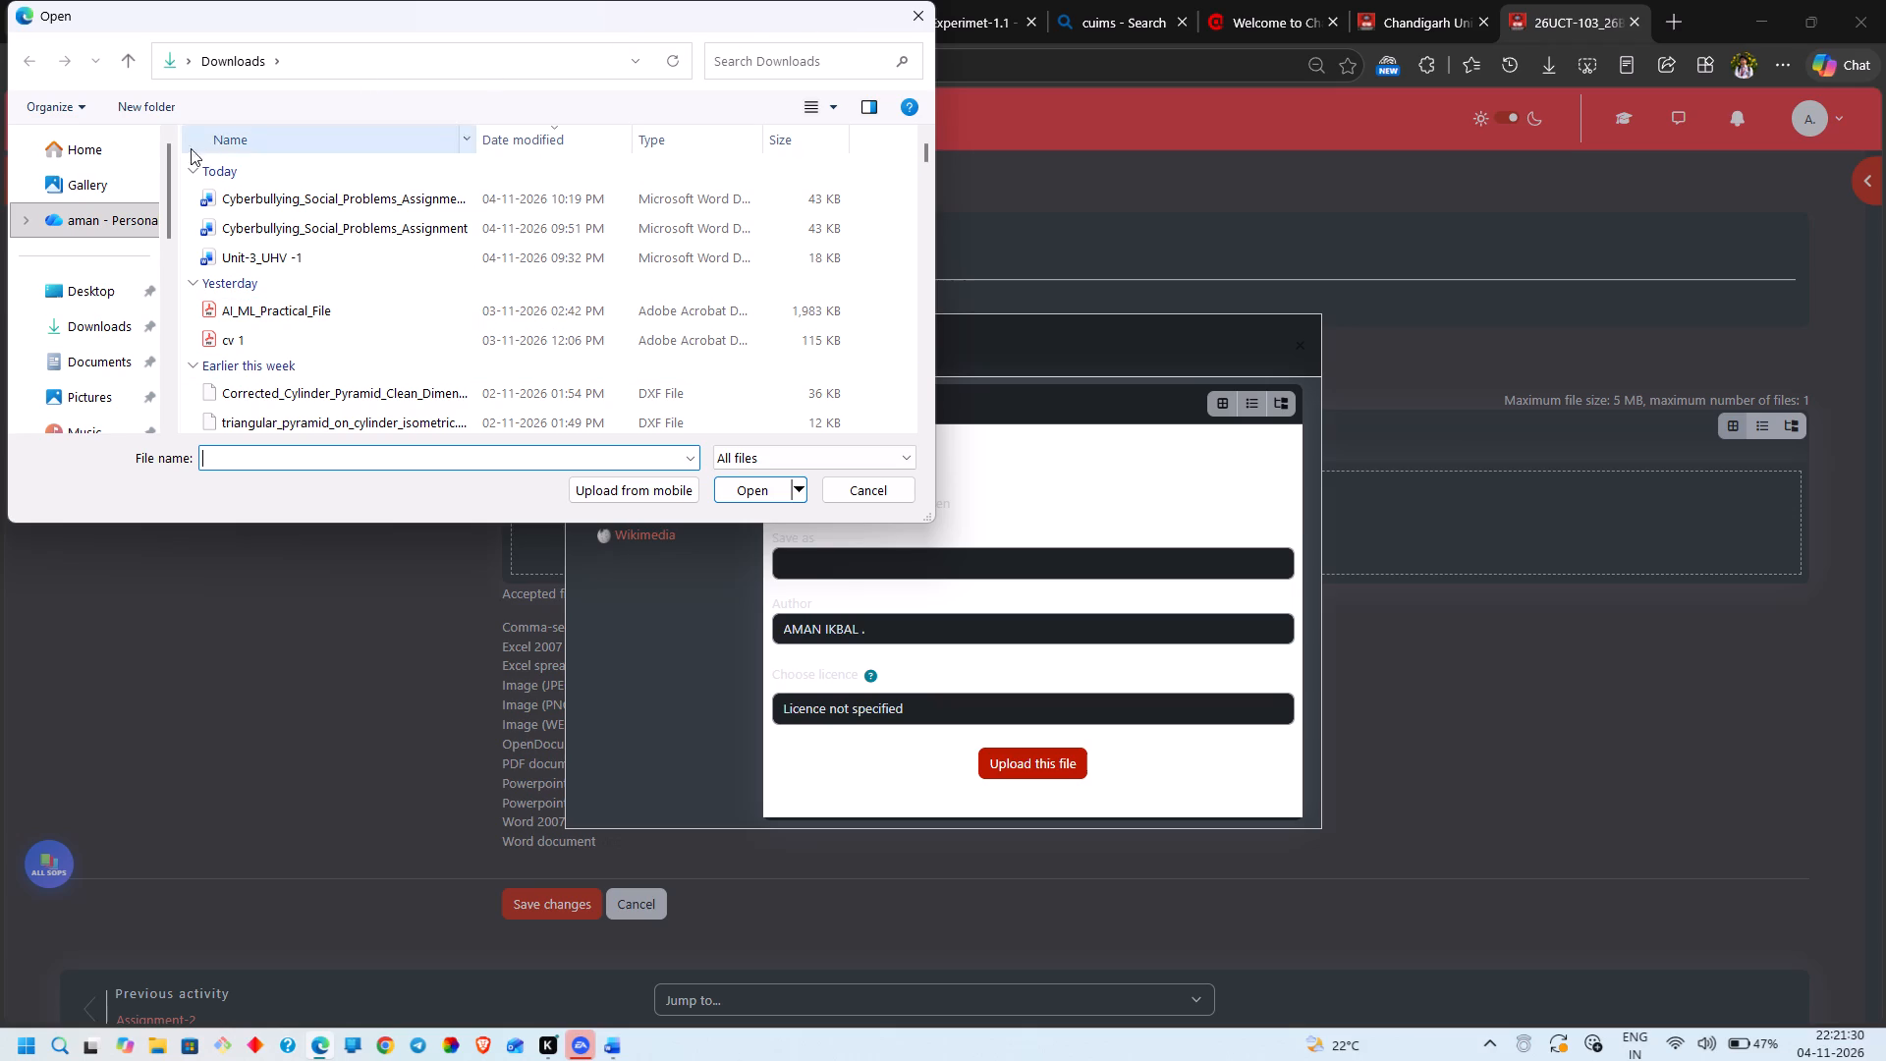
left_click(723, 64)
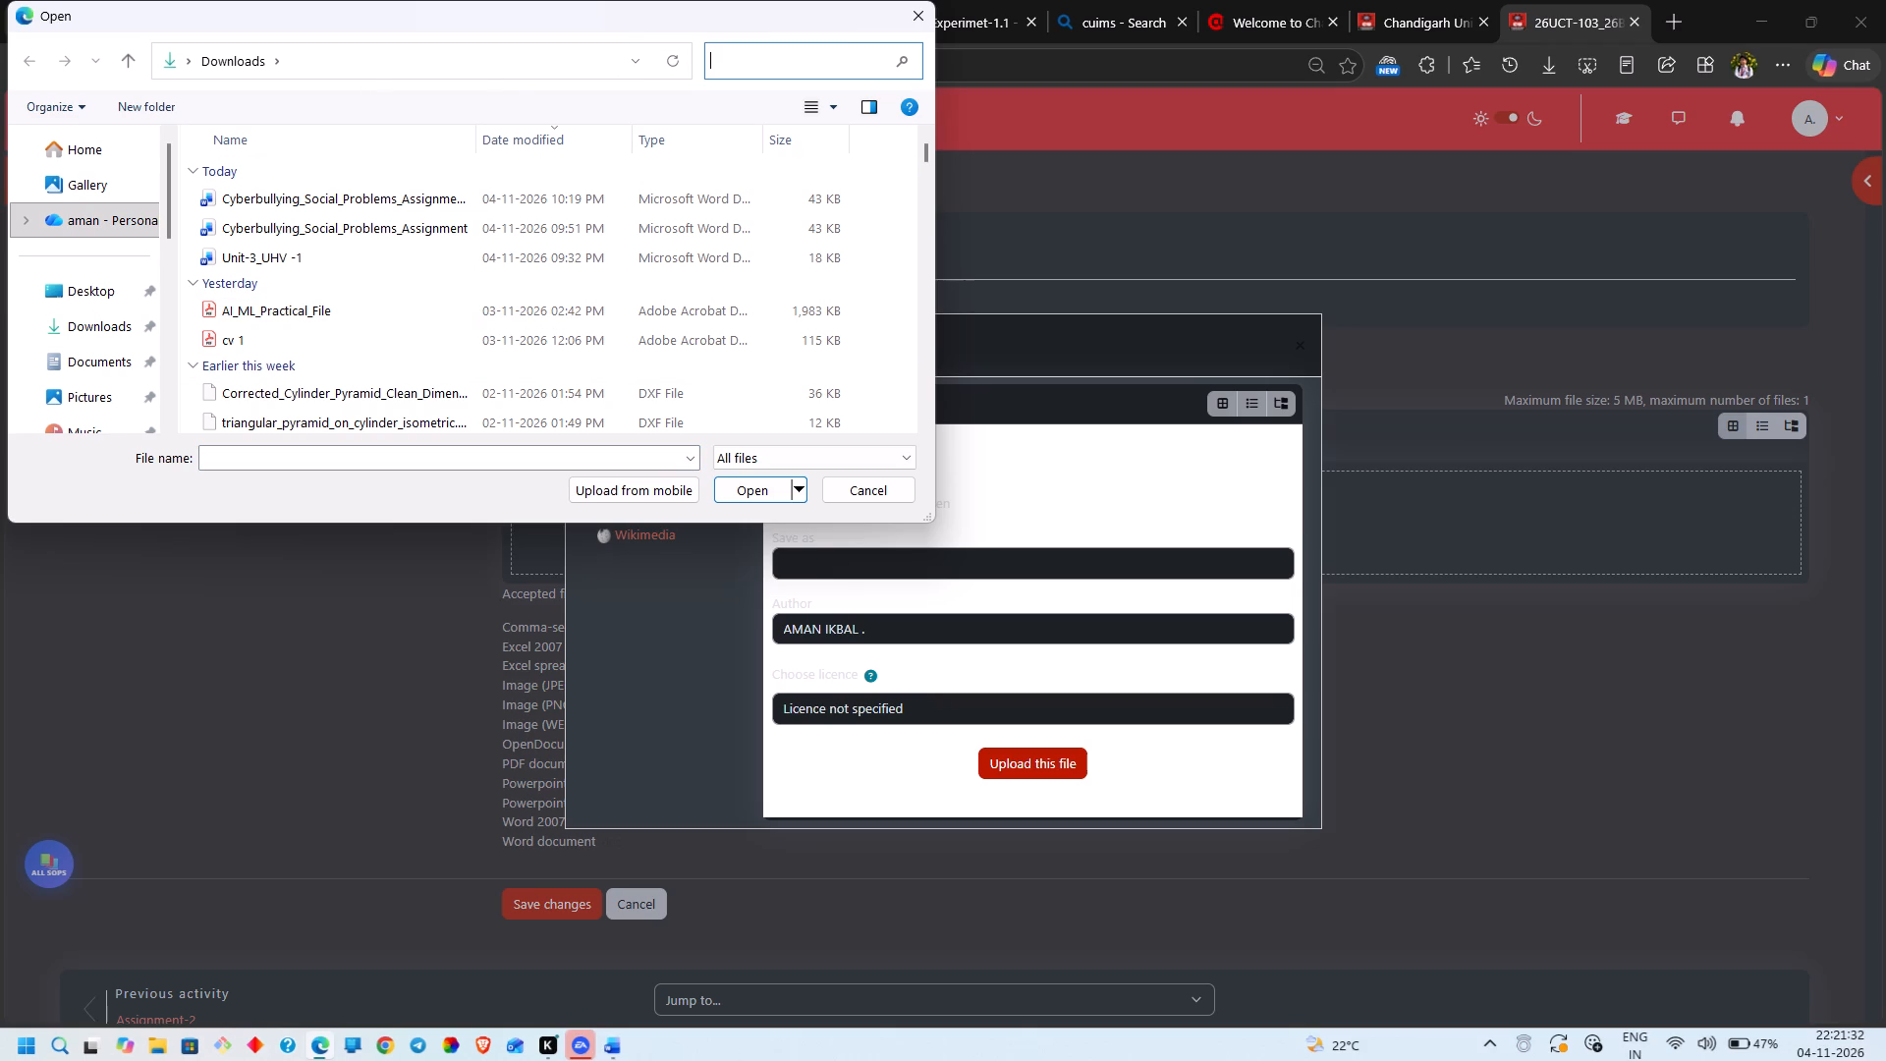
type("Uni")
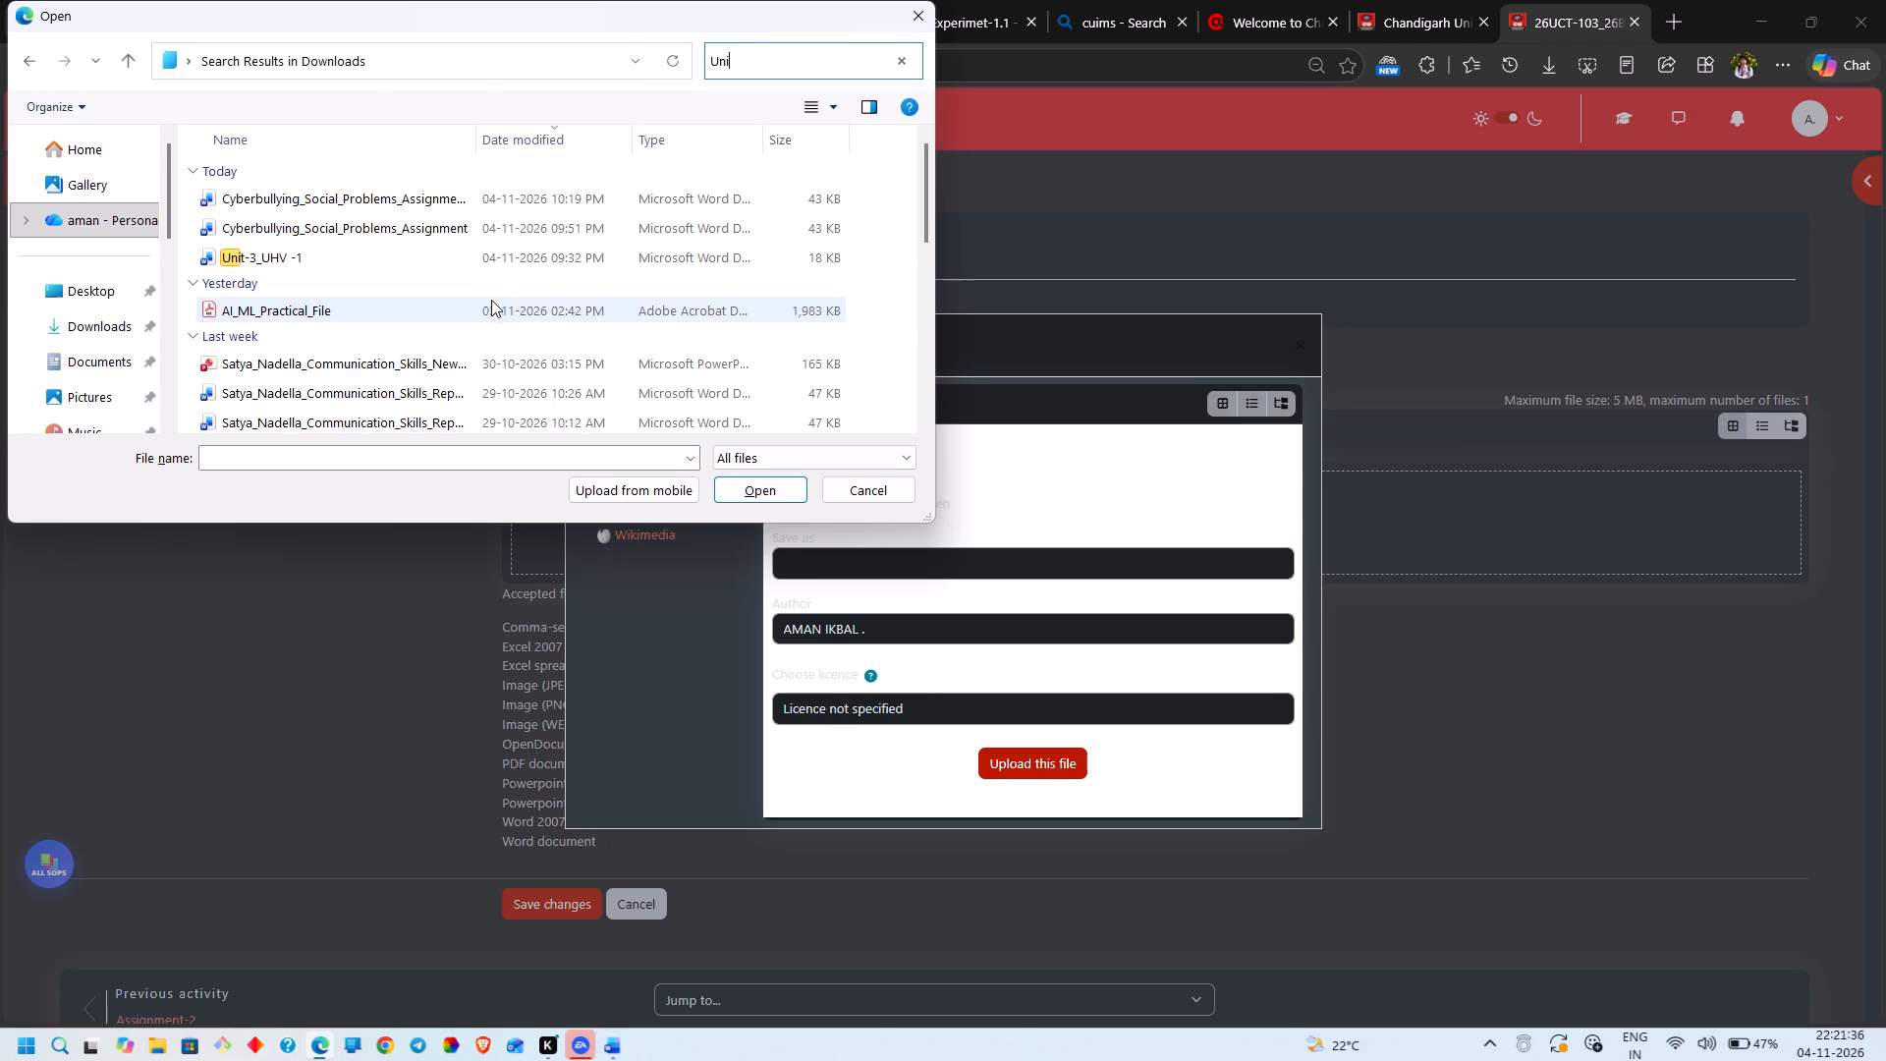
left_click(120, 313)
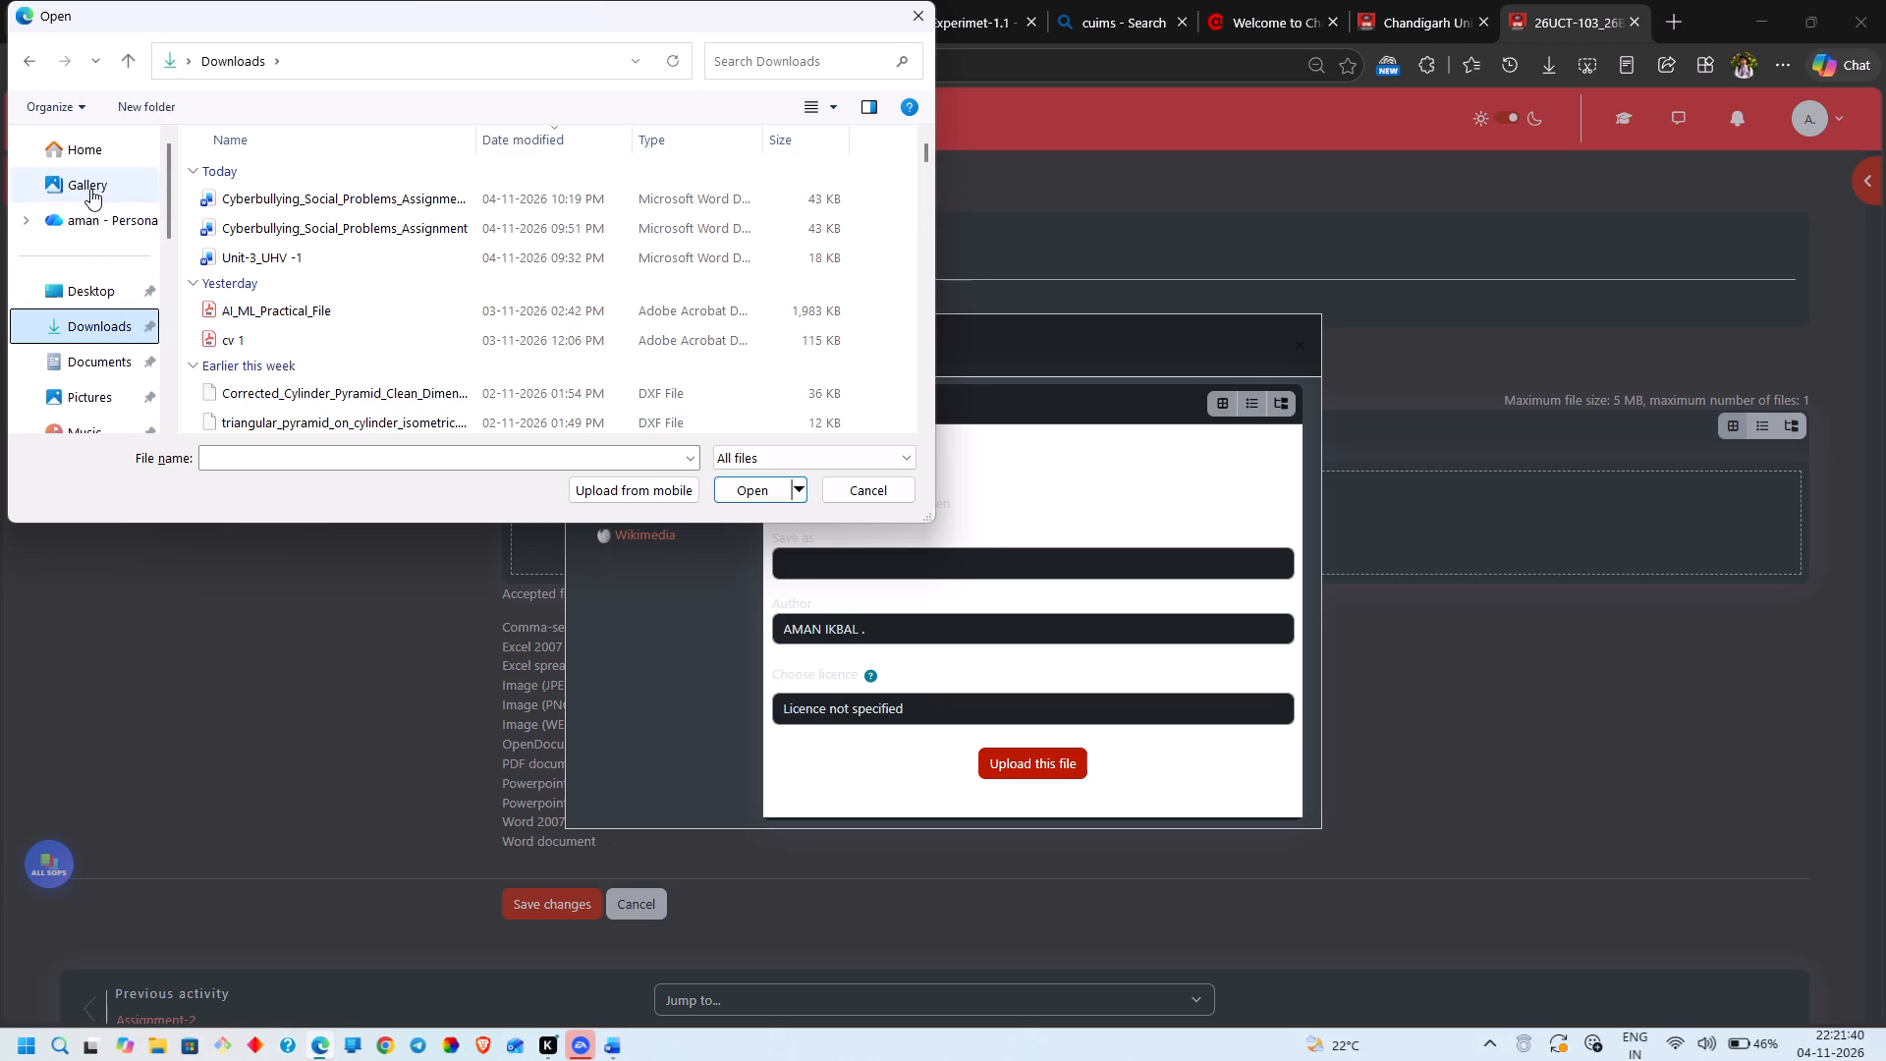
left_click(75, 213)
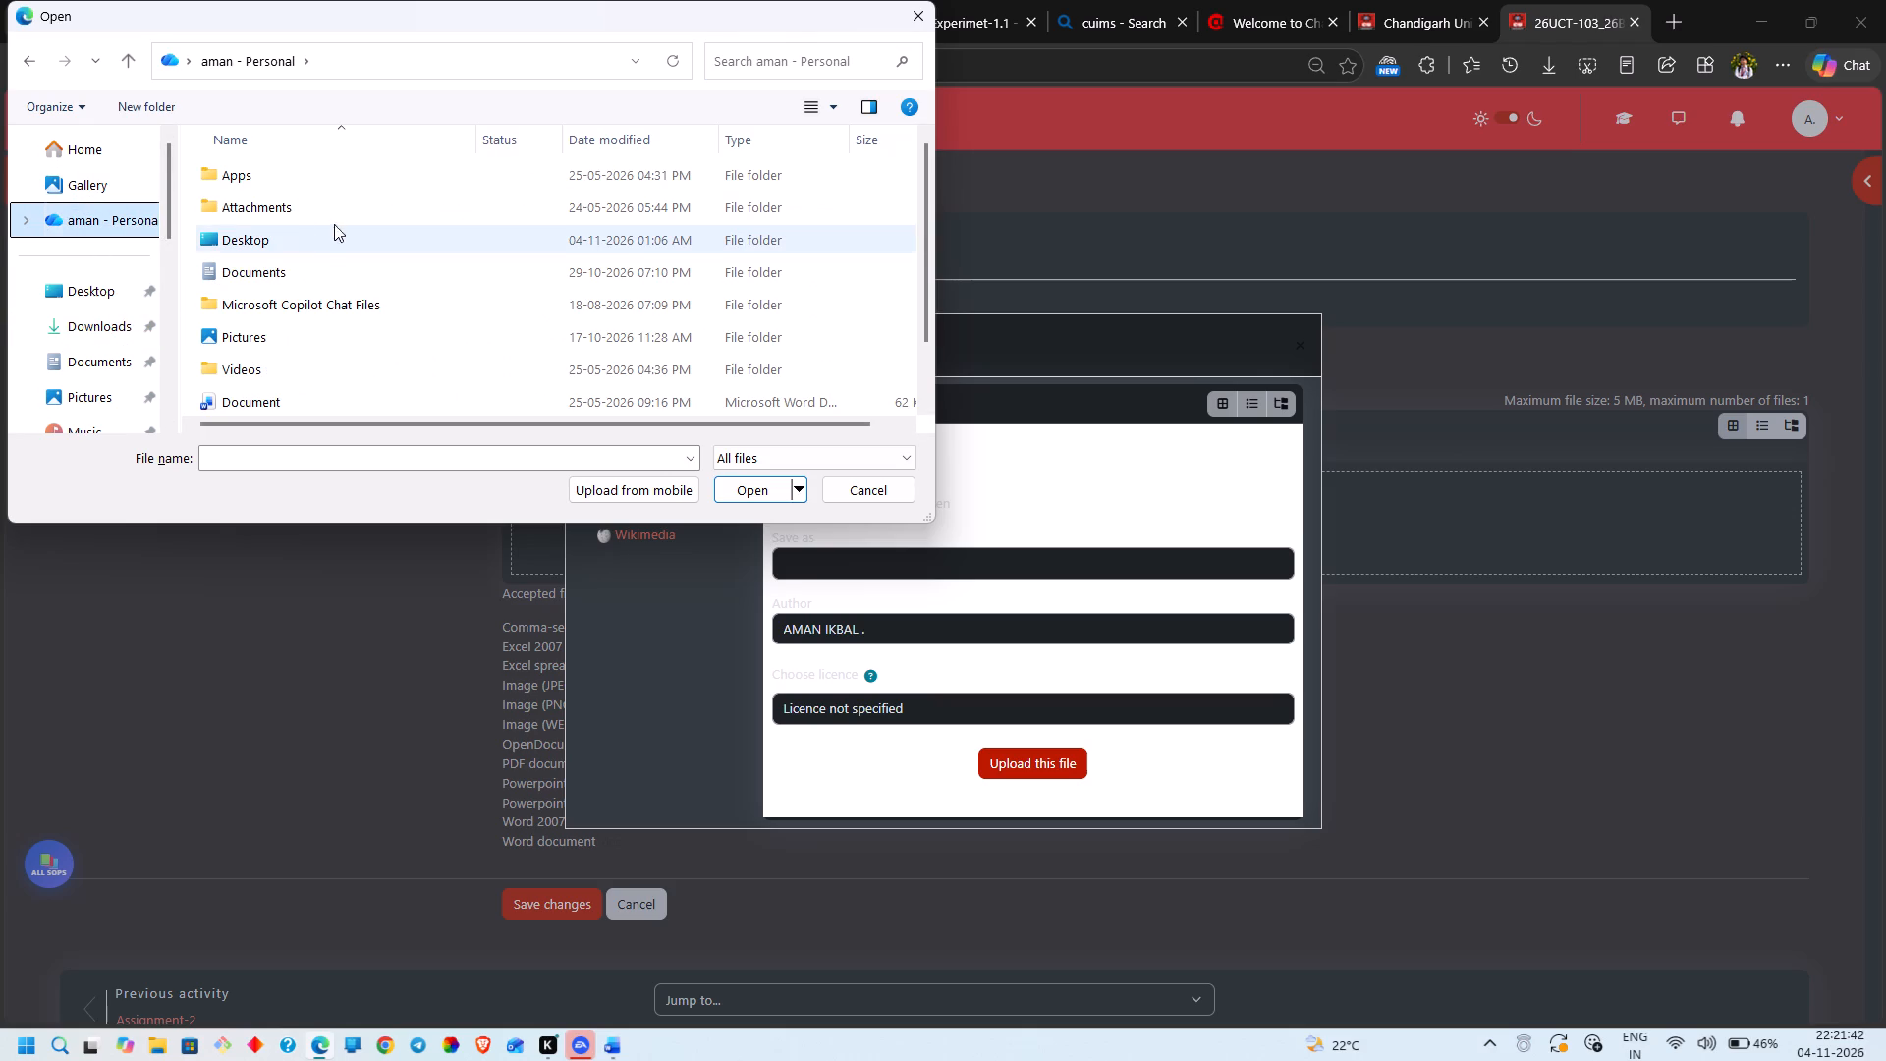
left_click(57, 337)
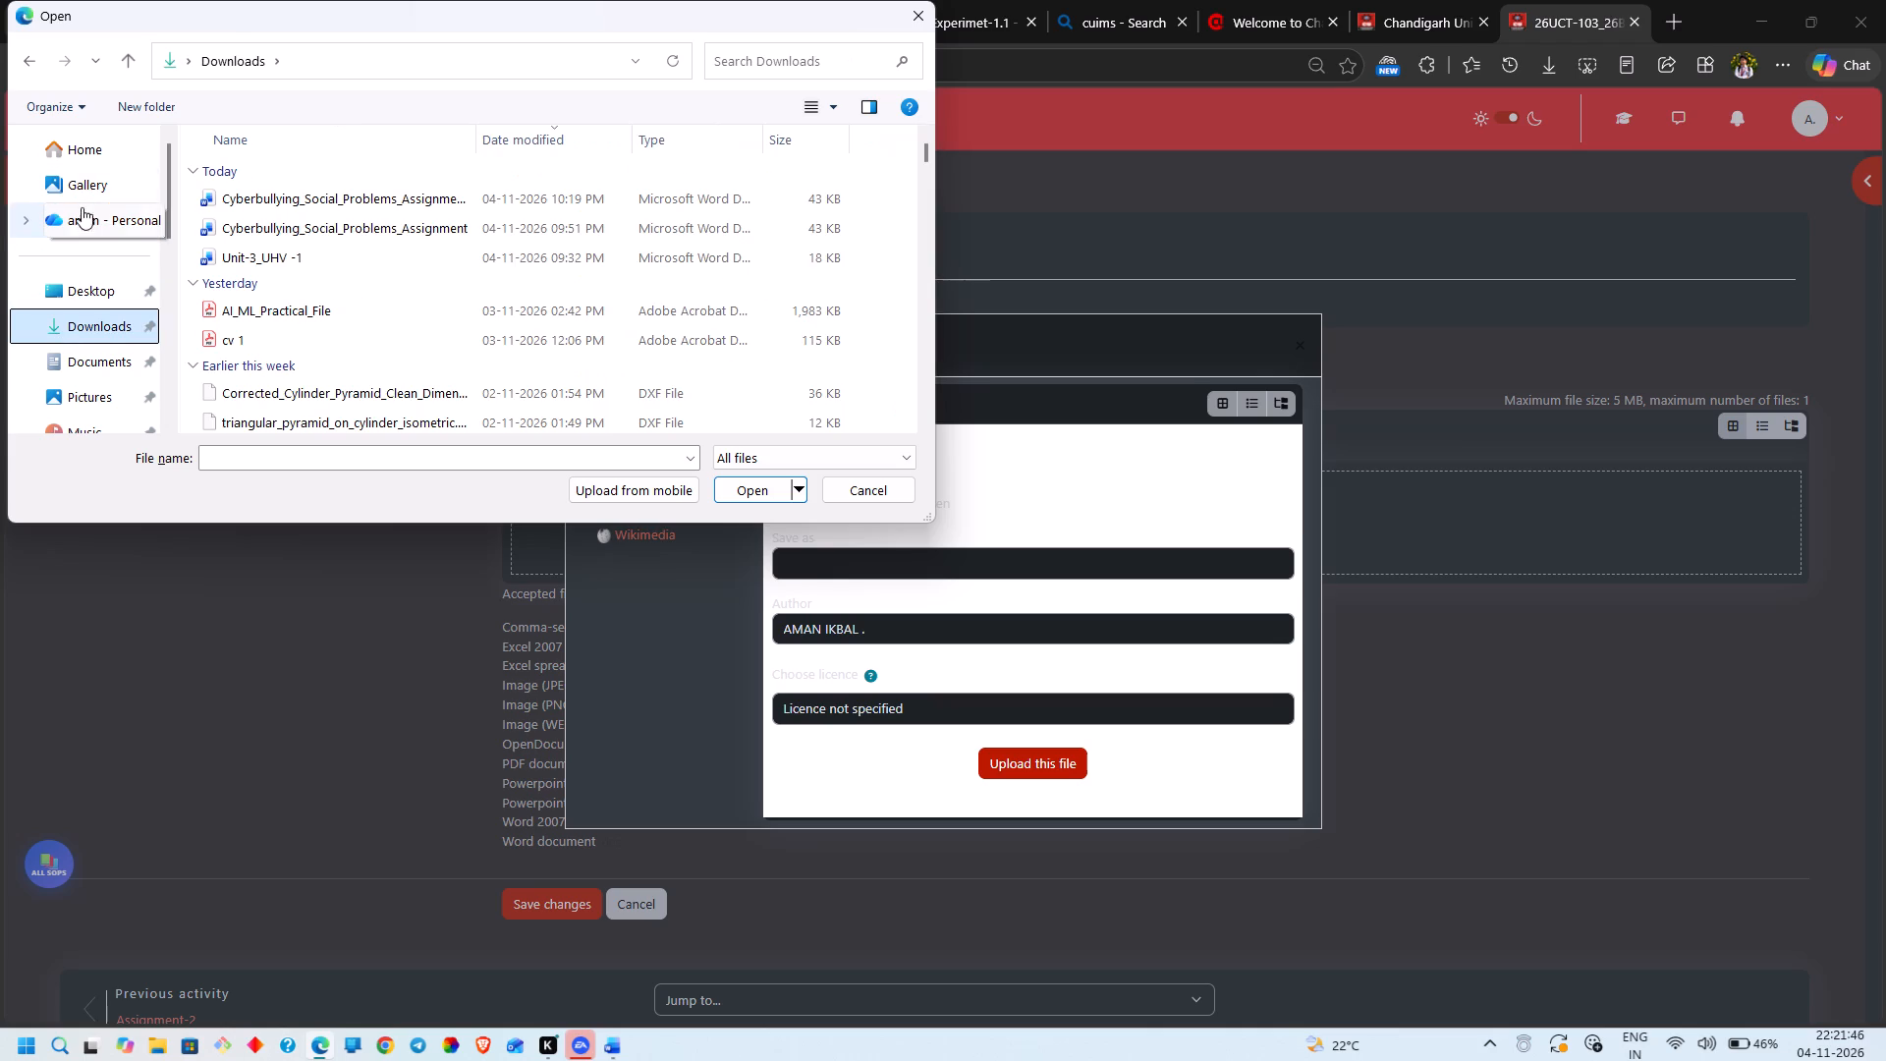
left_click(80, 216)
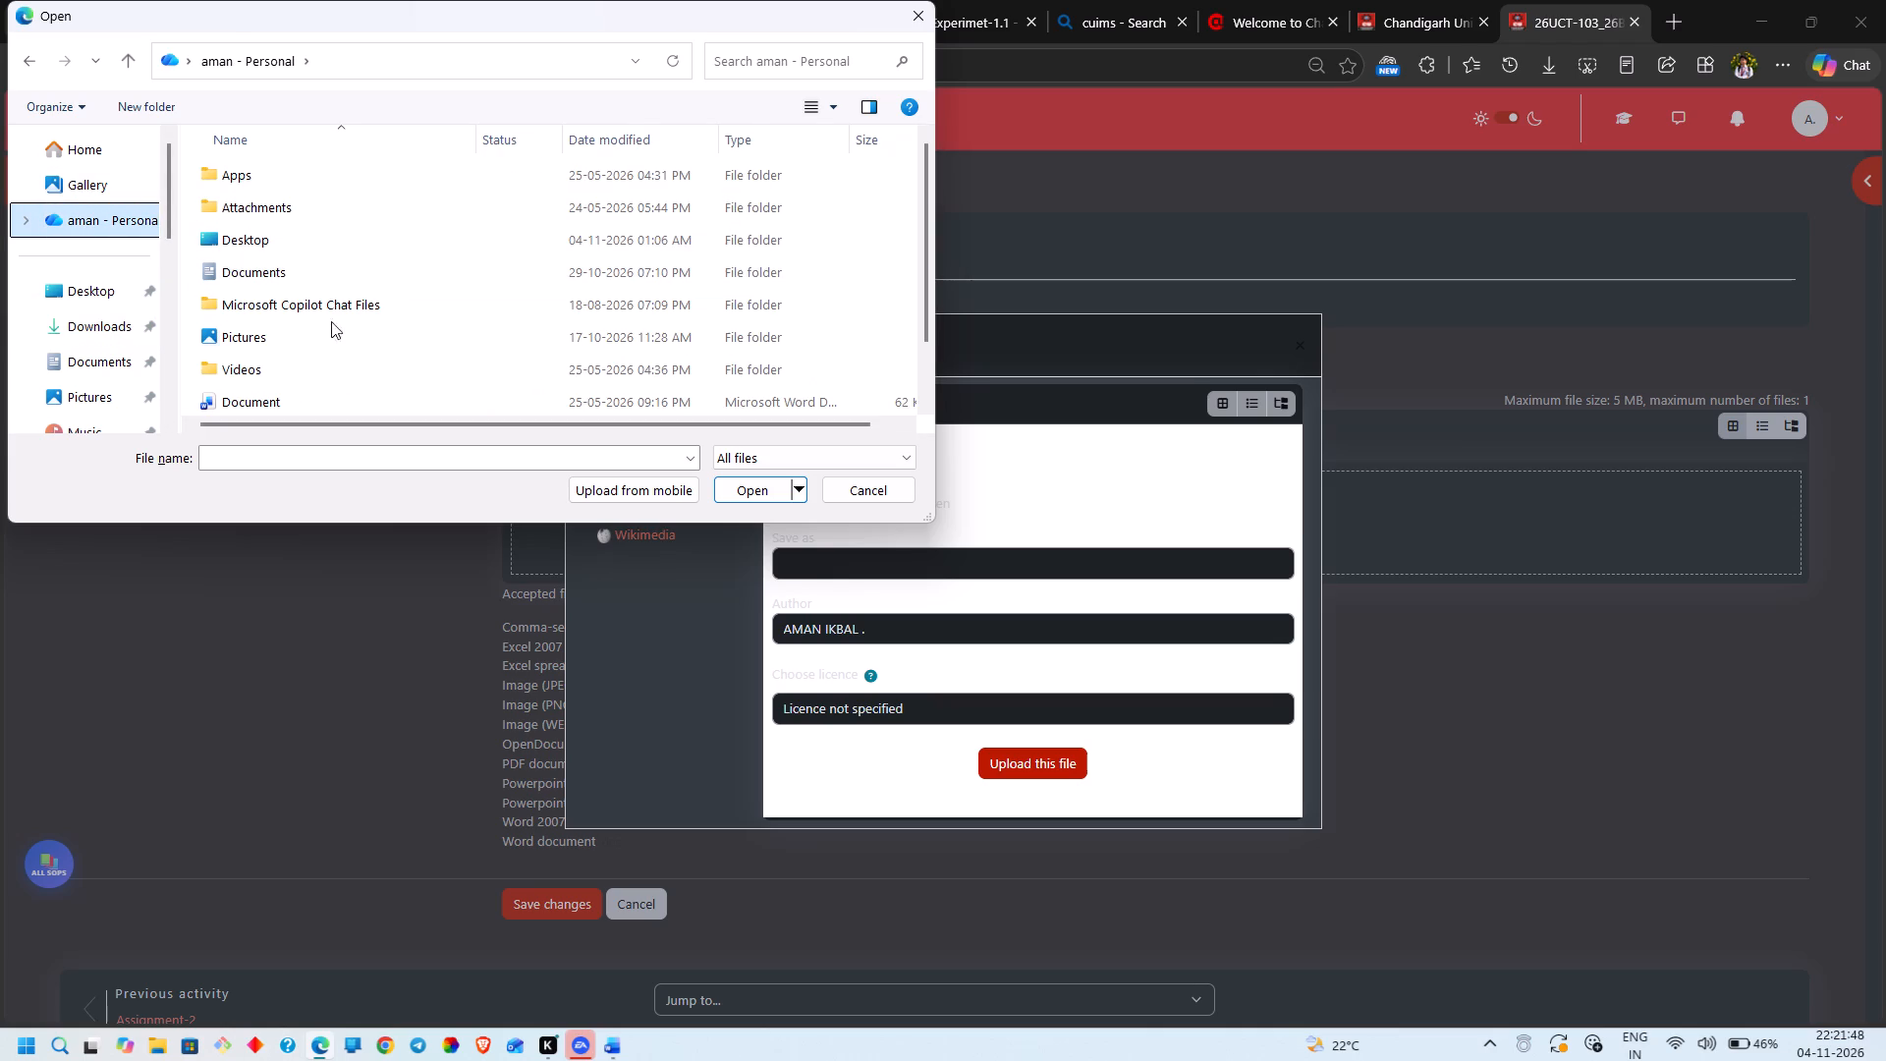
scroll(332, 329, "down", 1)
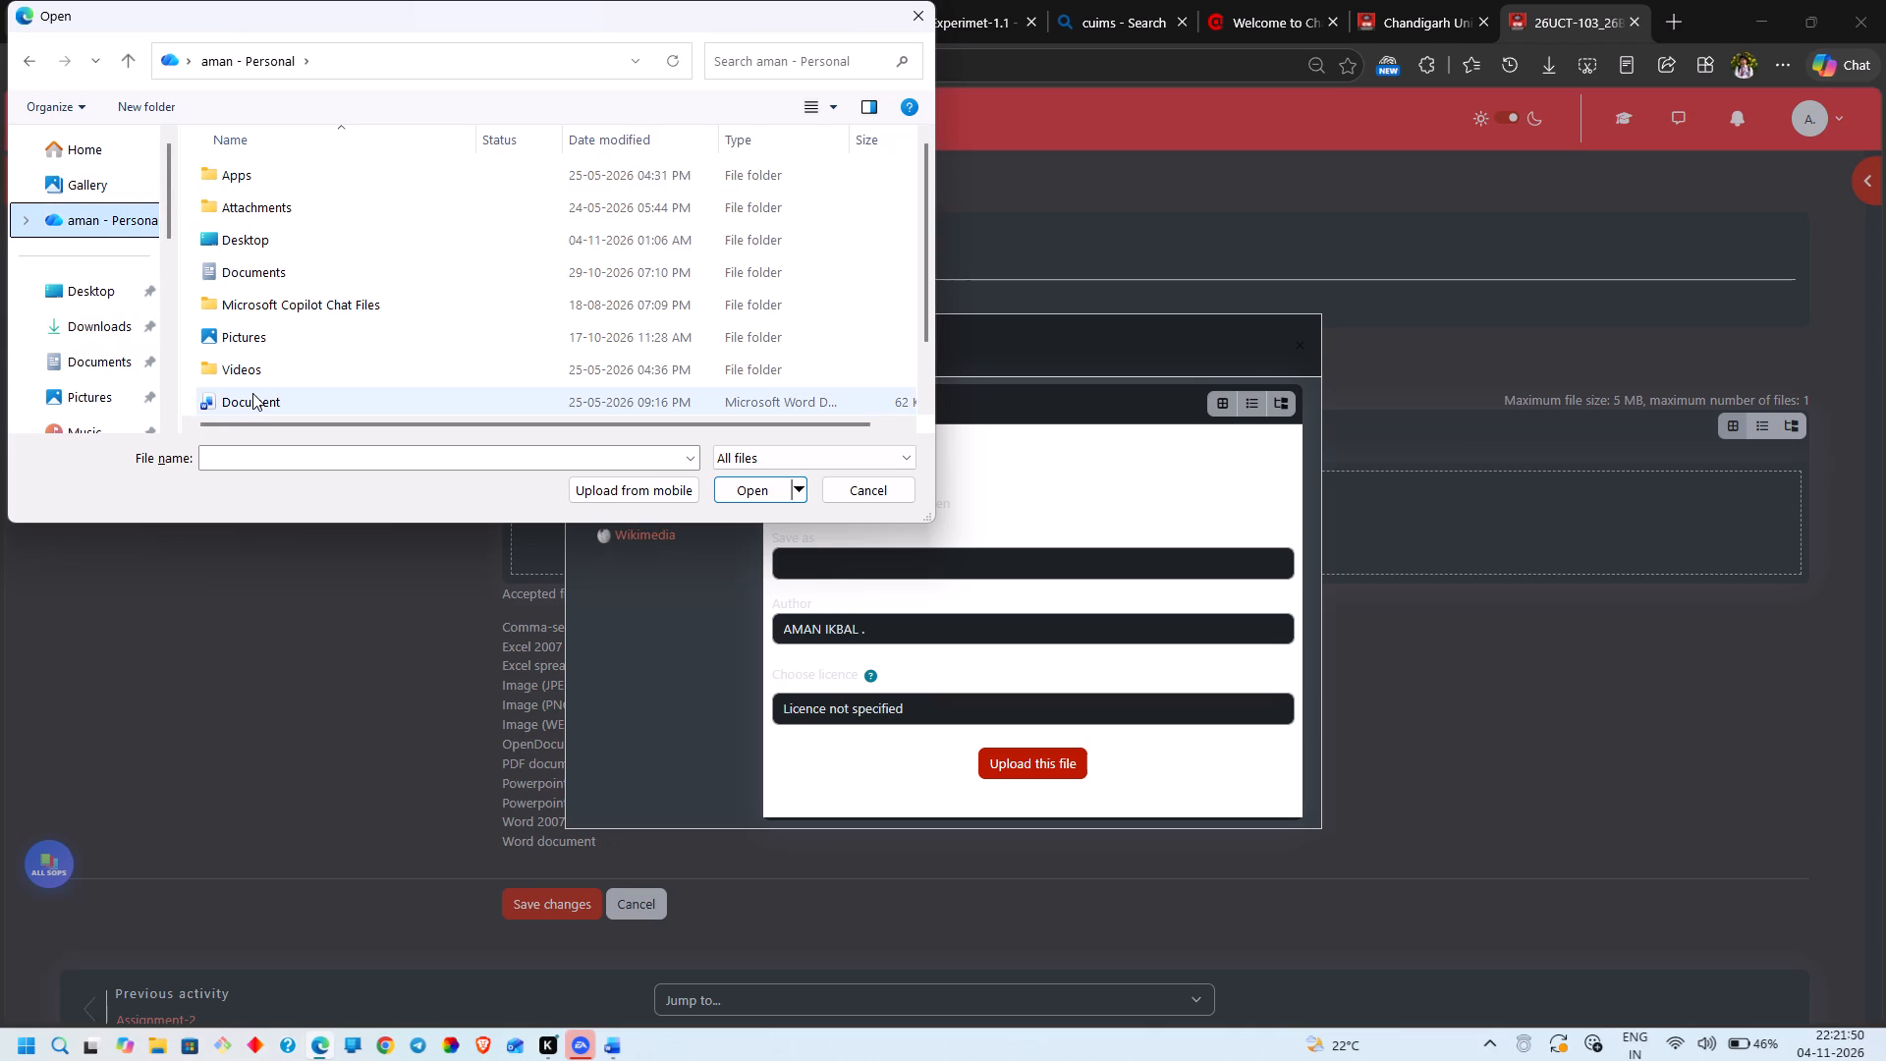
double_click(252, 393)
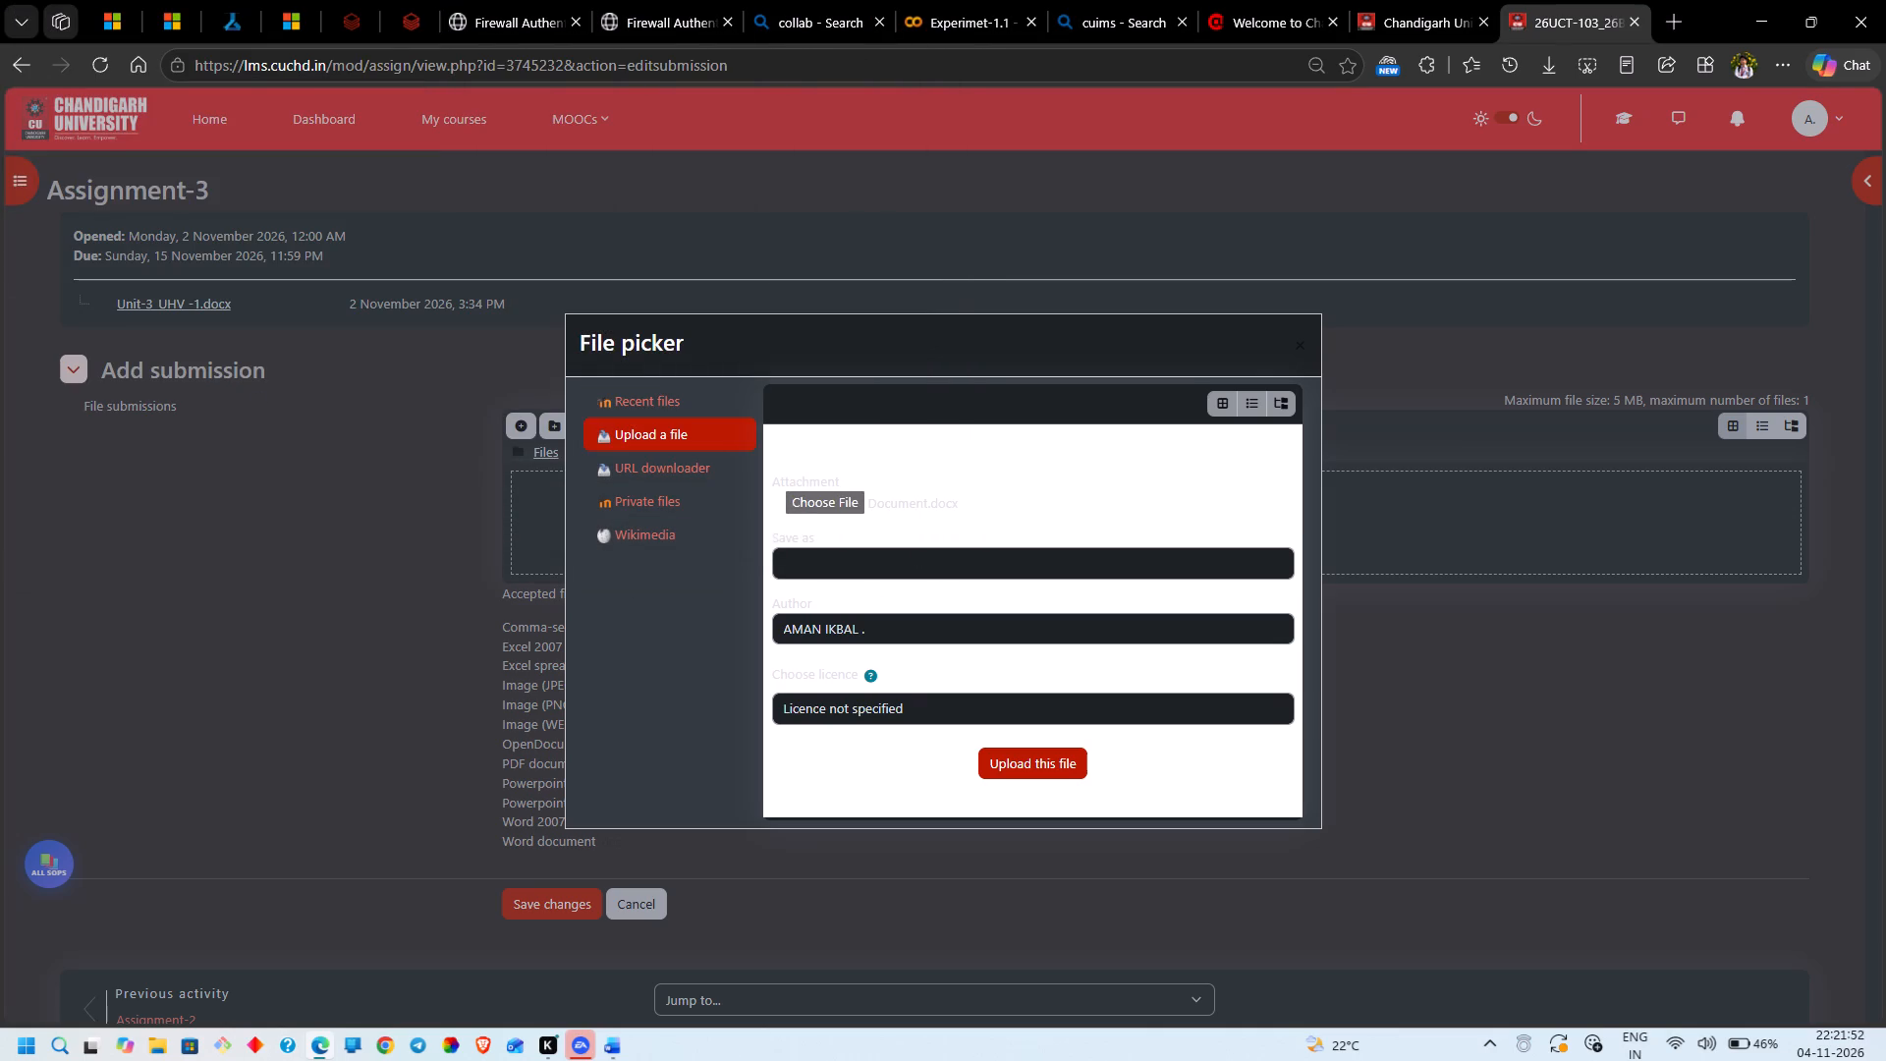
Look through the OneDrive Documents folder for the renamed report, close the file picker without uploading, and return to Word.
left_click(837, 497)
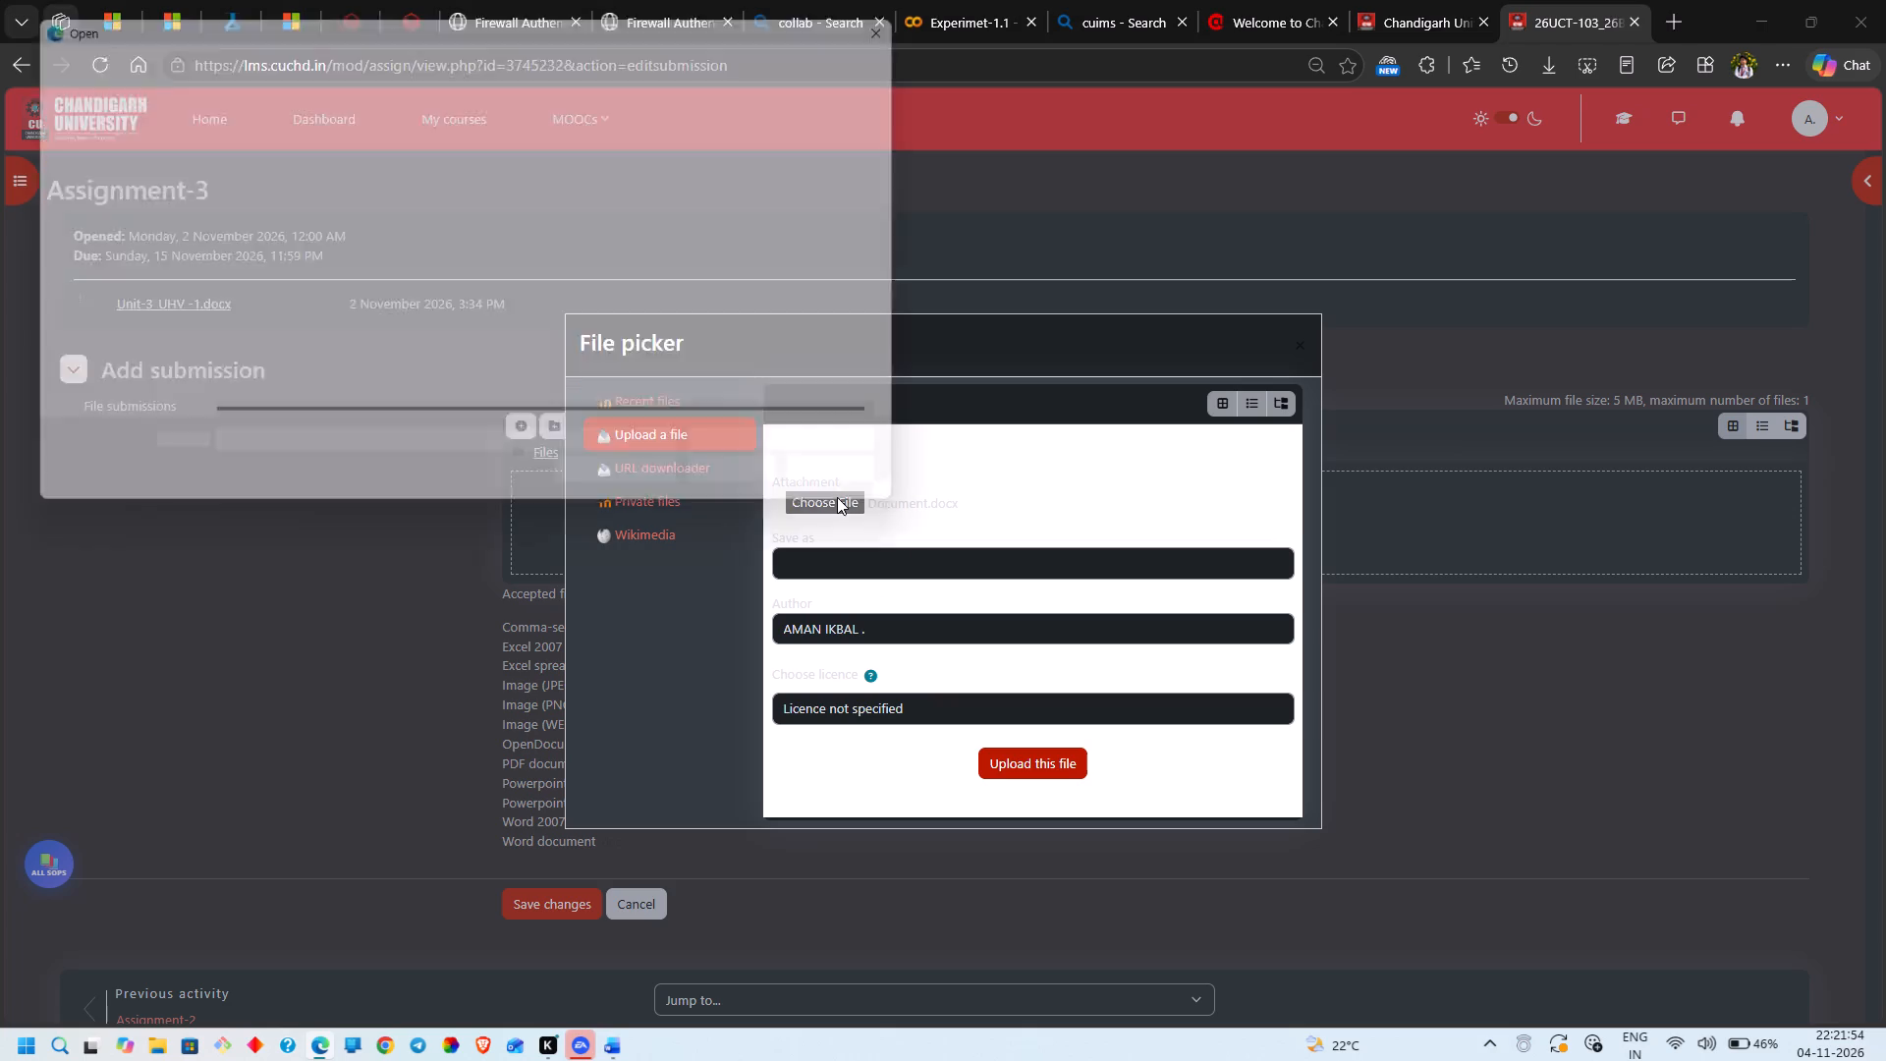
left_click(907, 17)
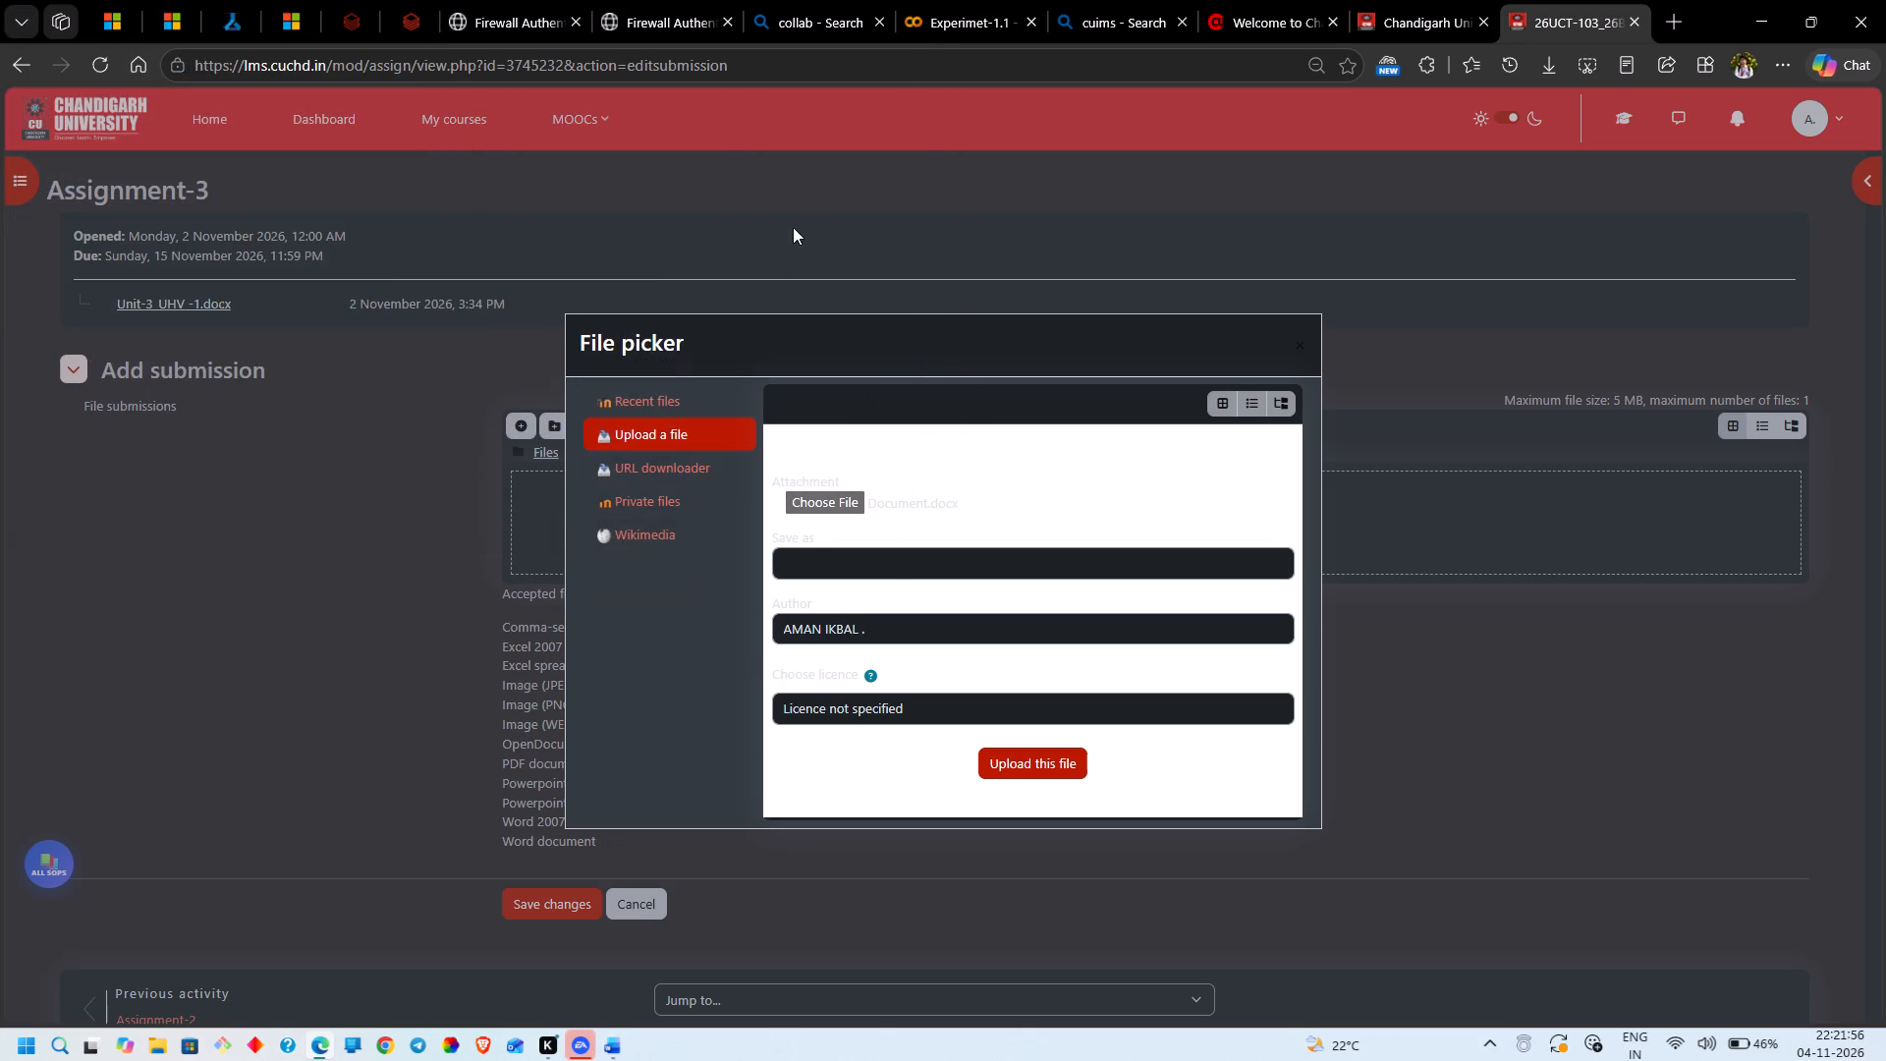
left_click(811, 505)
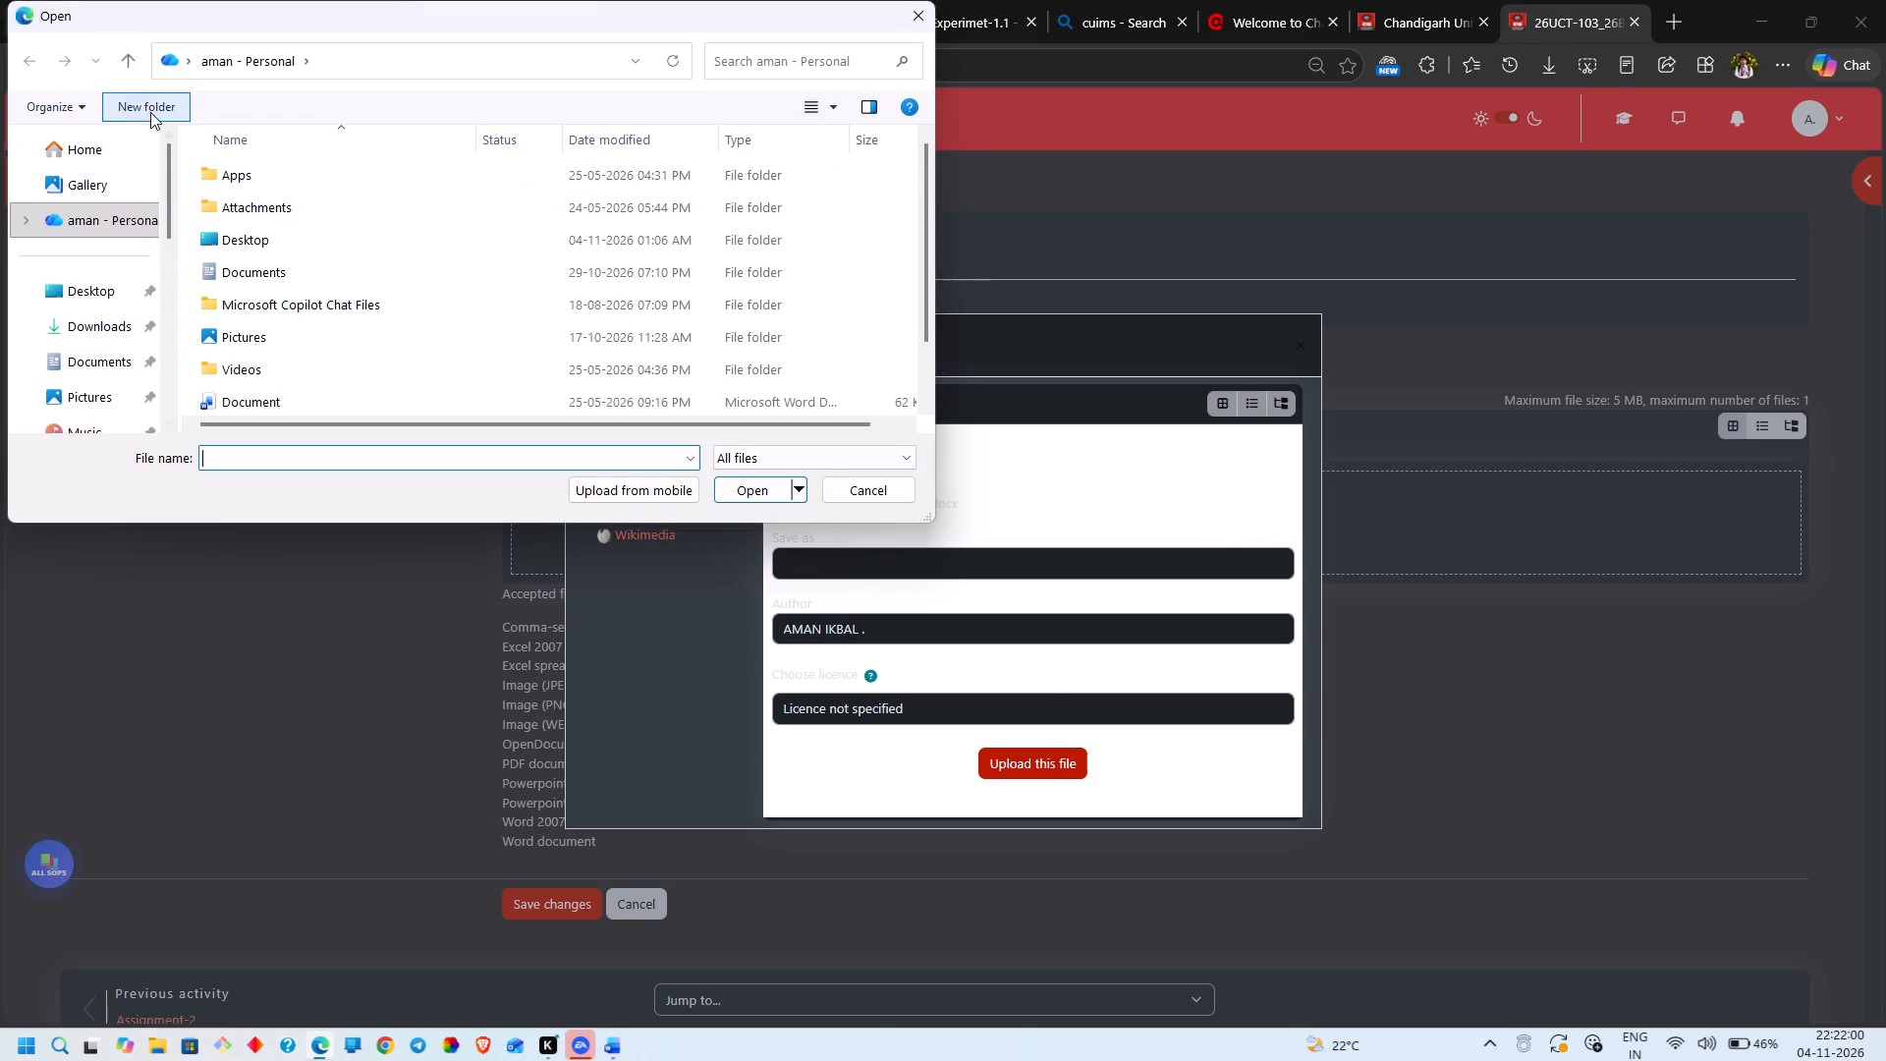
scroll(301, 341, "down", 1)
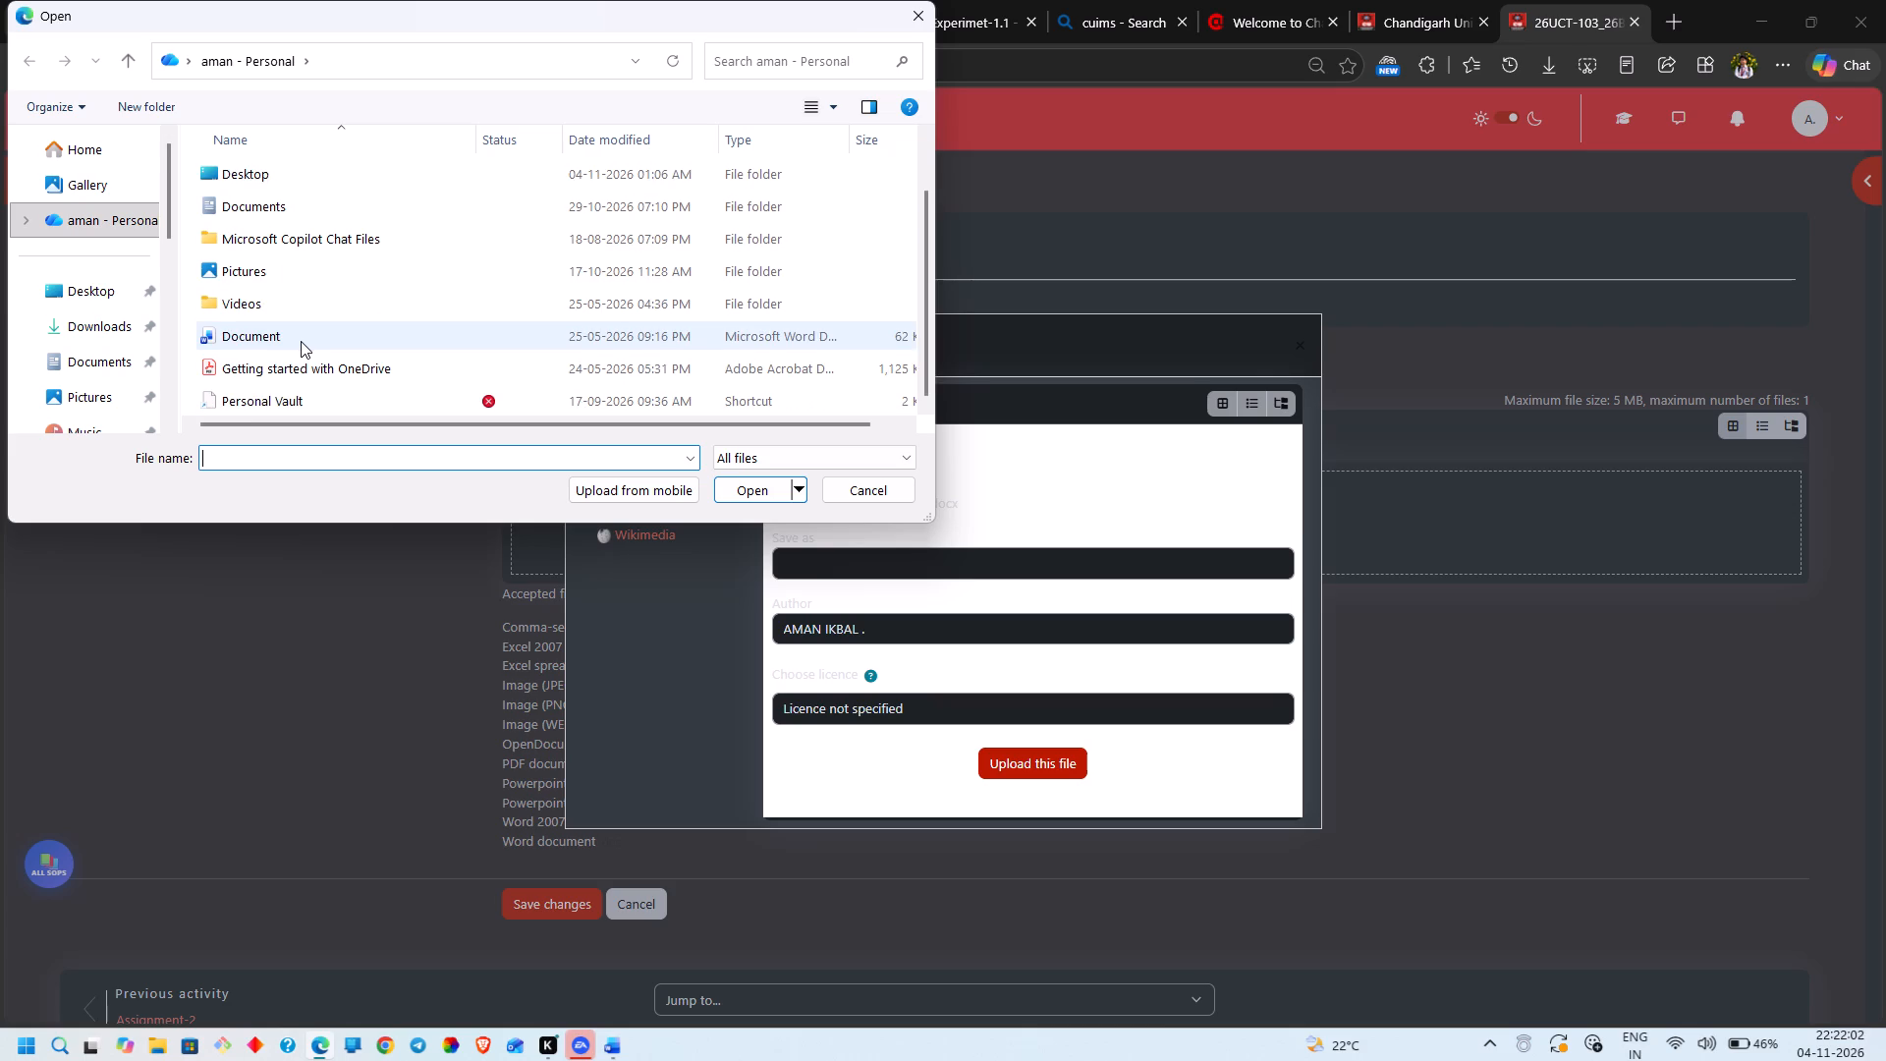
double_click(329, 209)
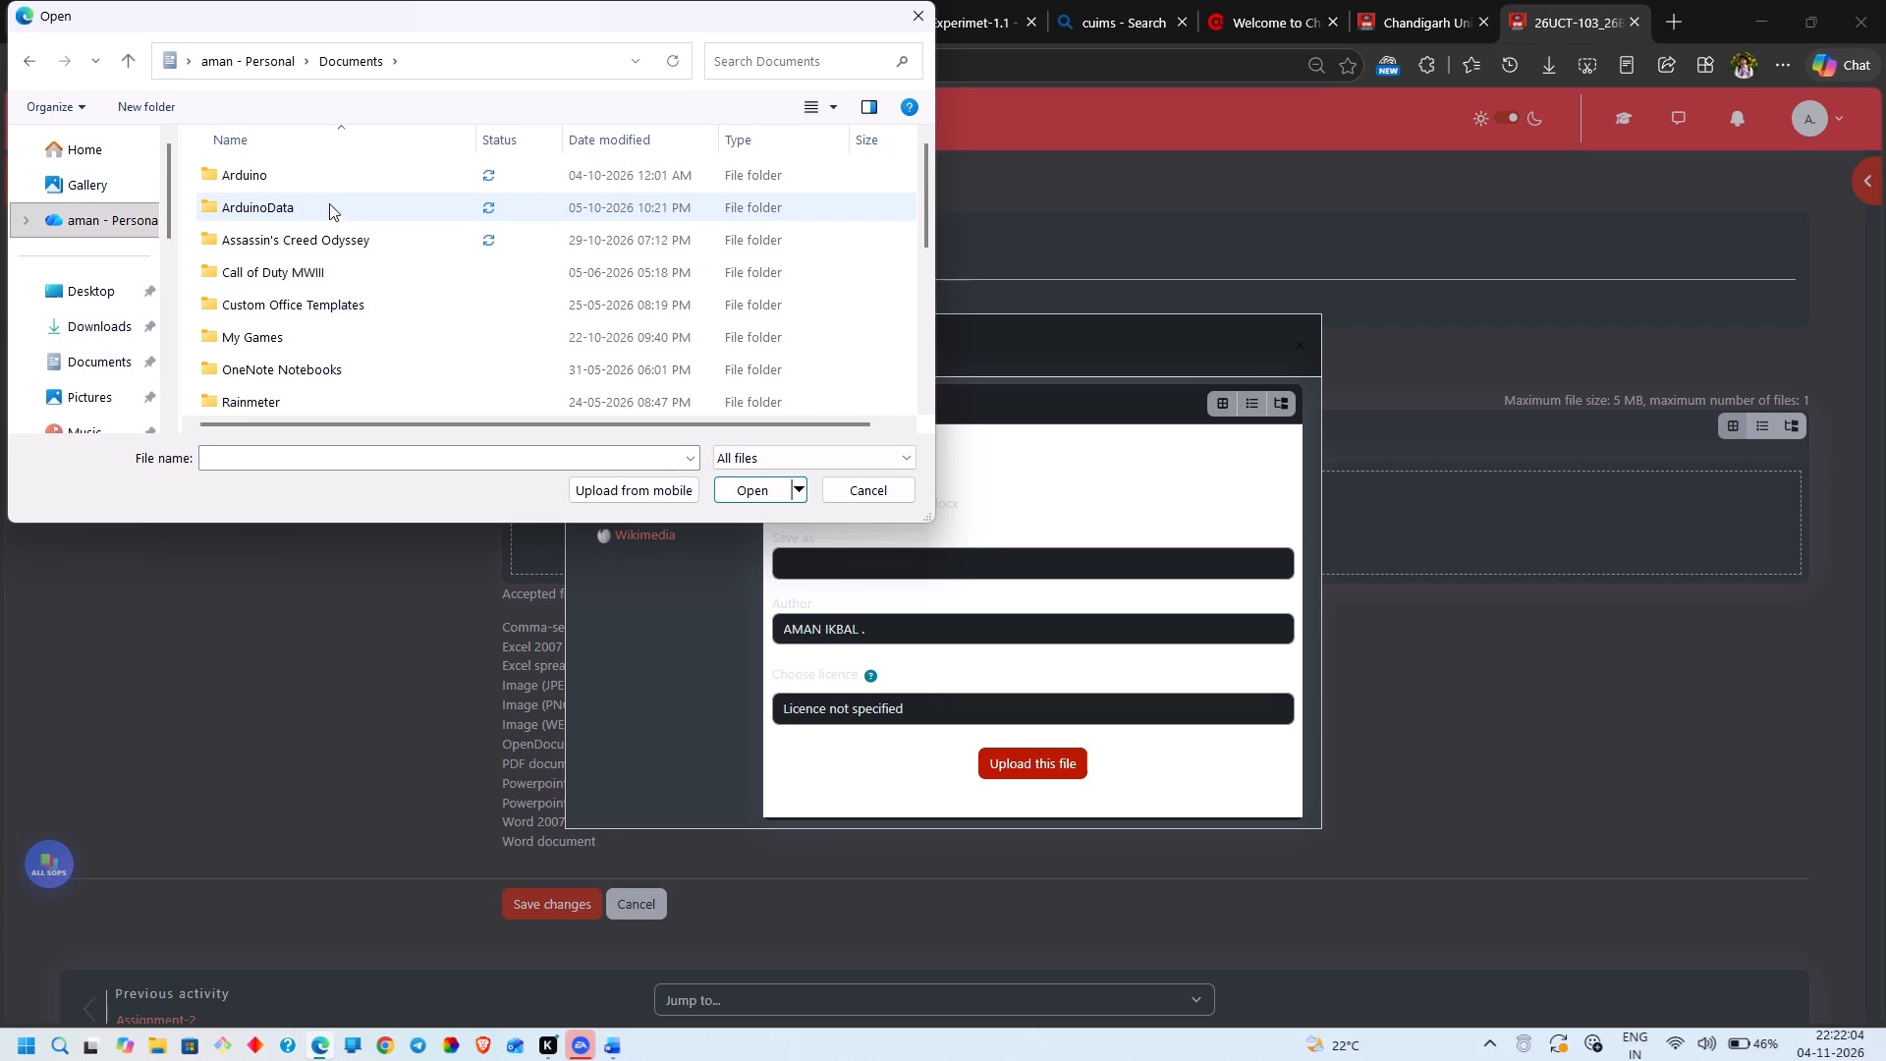
scroll(315, 307, "down", 1)
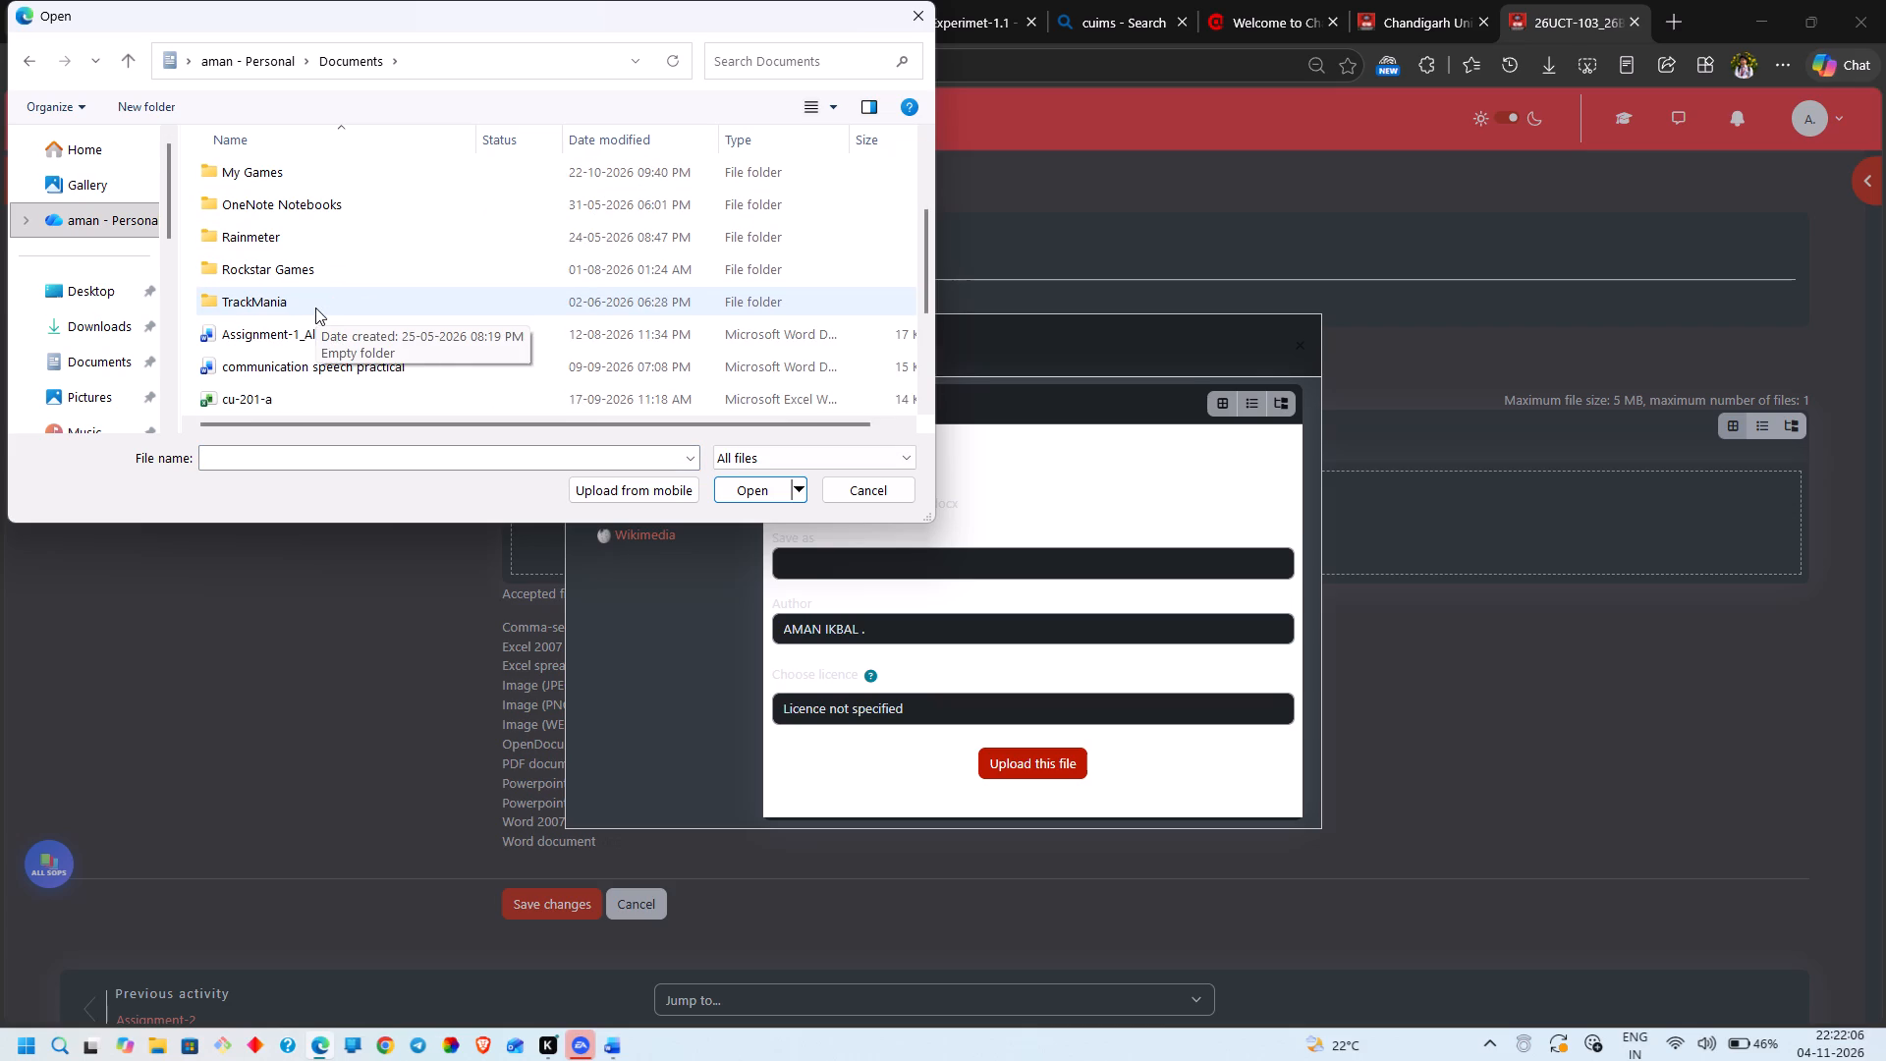
scroll(315, 307, "down", 2)
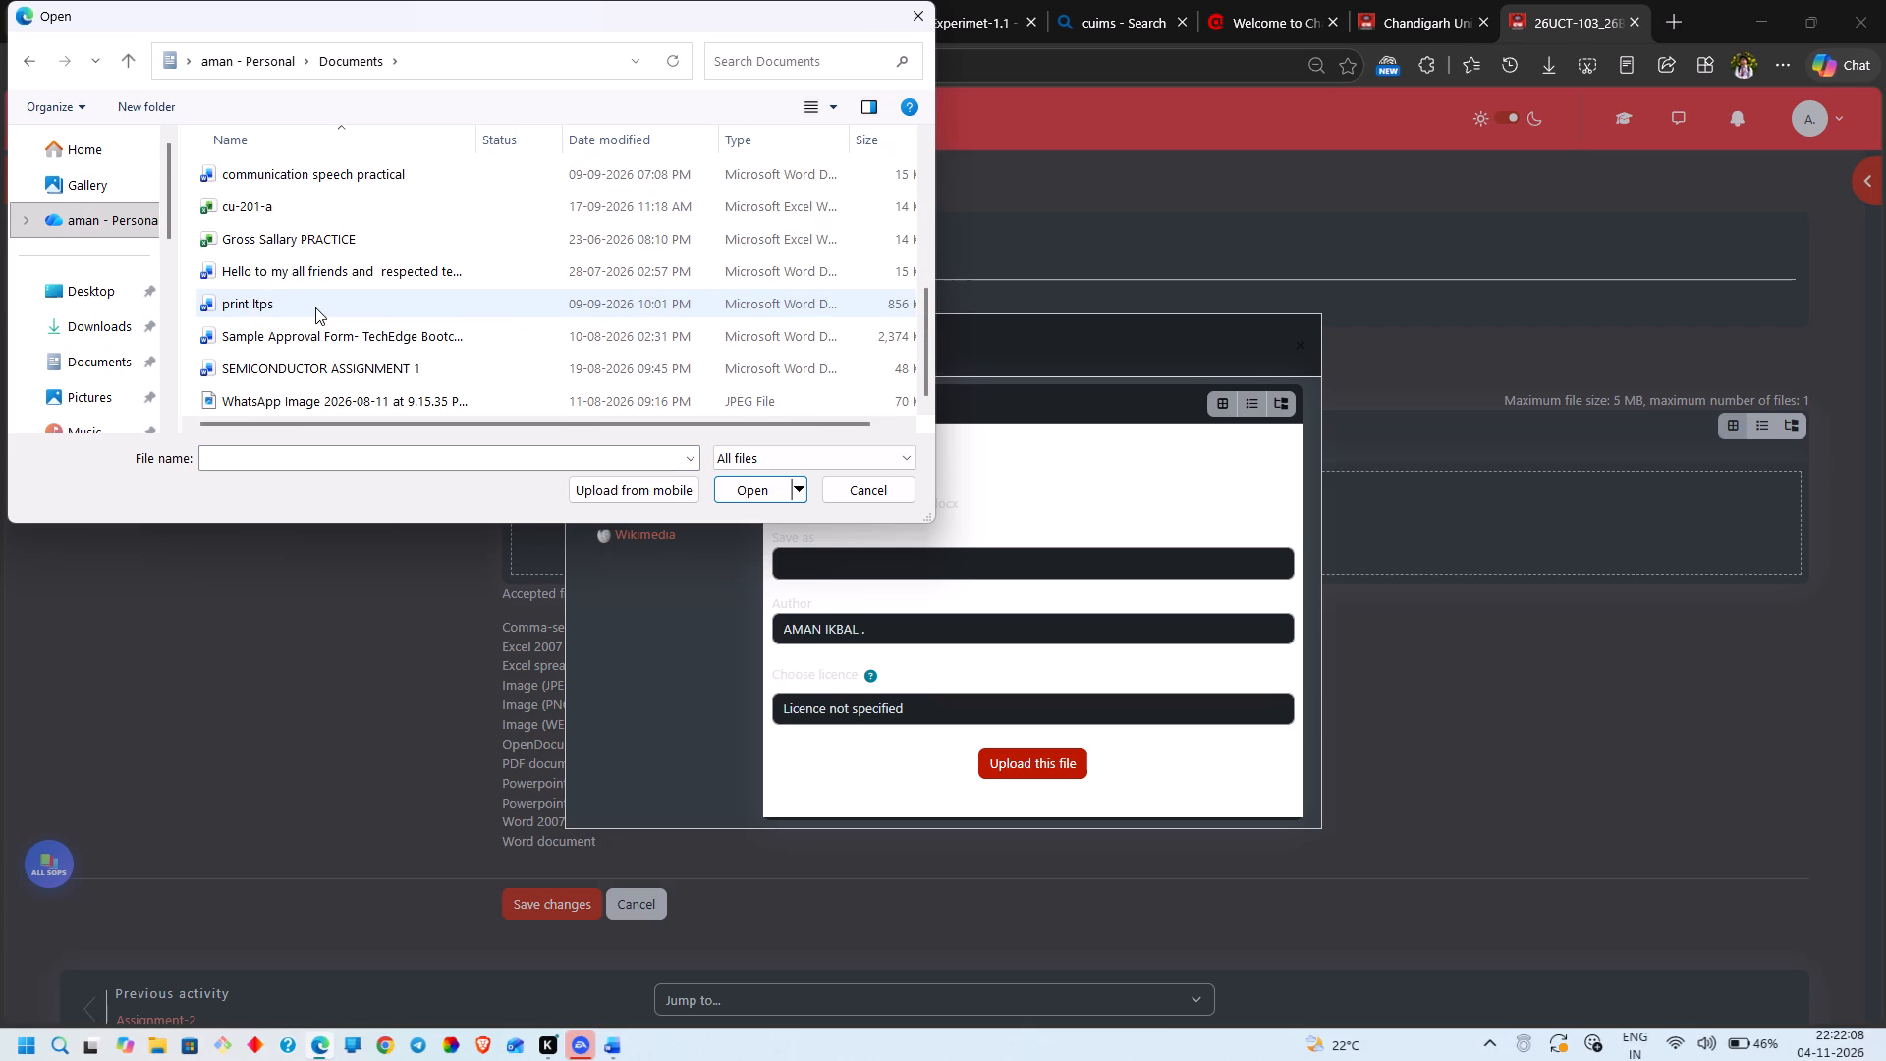
scroll(315, 307, "down", 7)
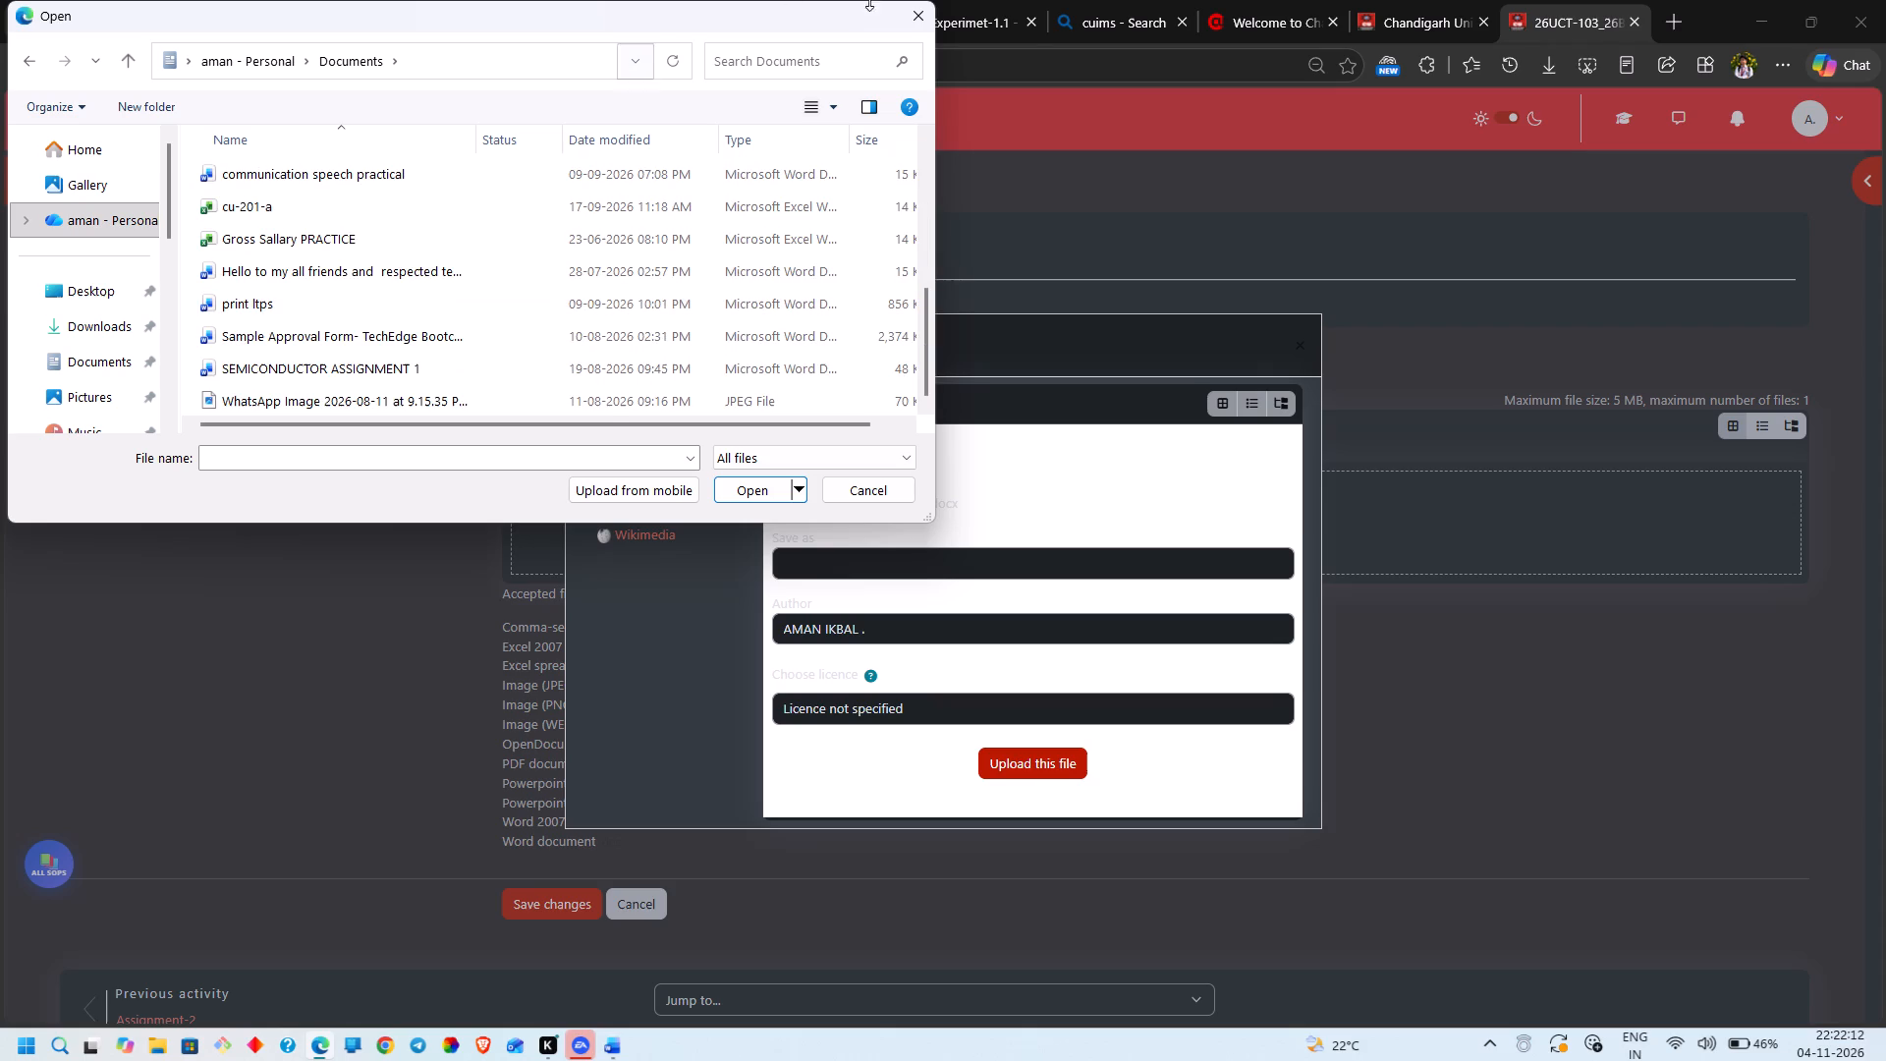
left_click(912, 11)
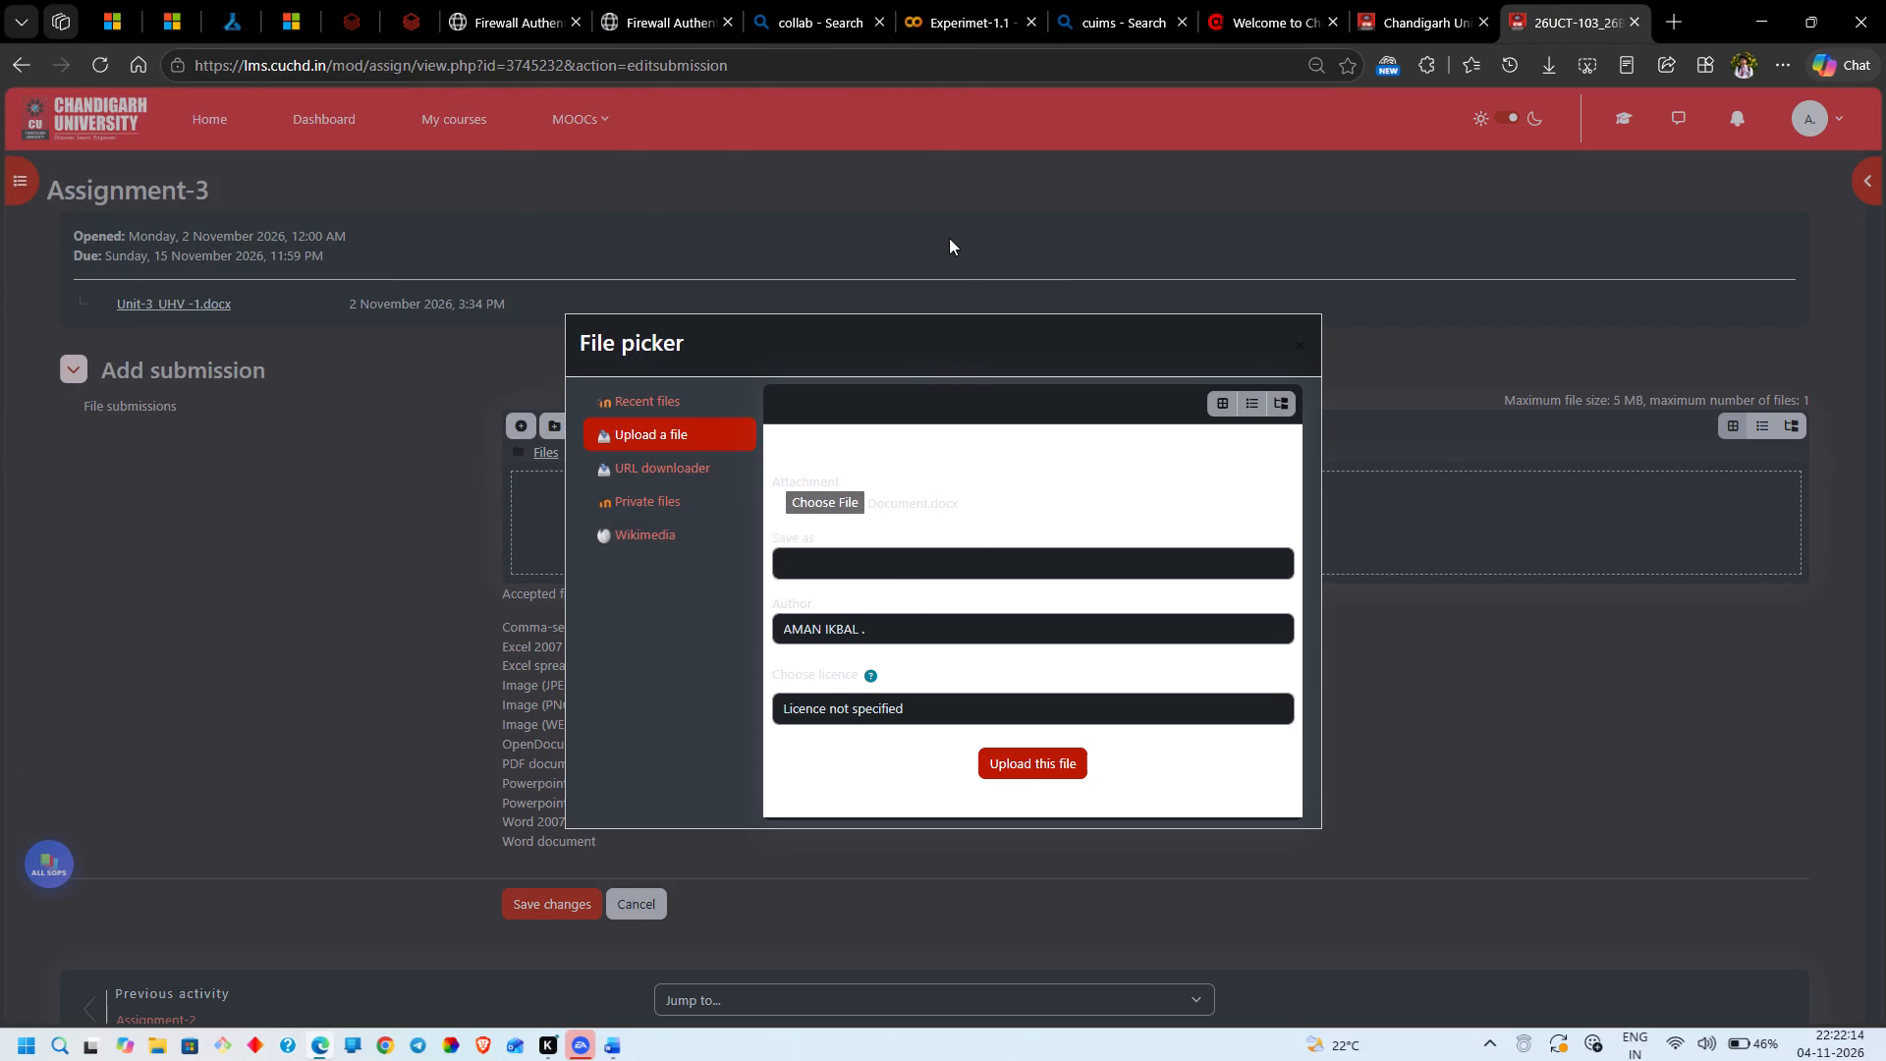
left_click(1300, 340)
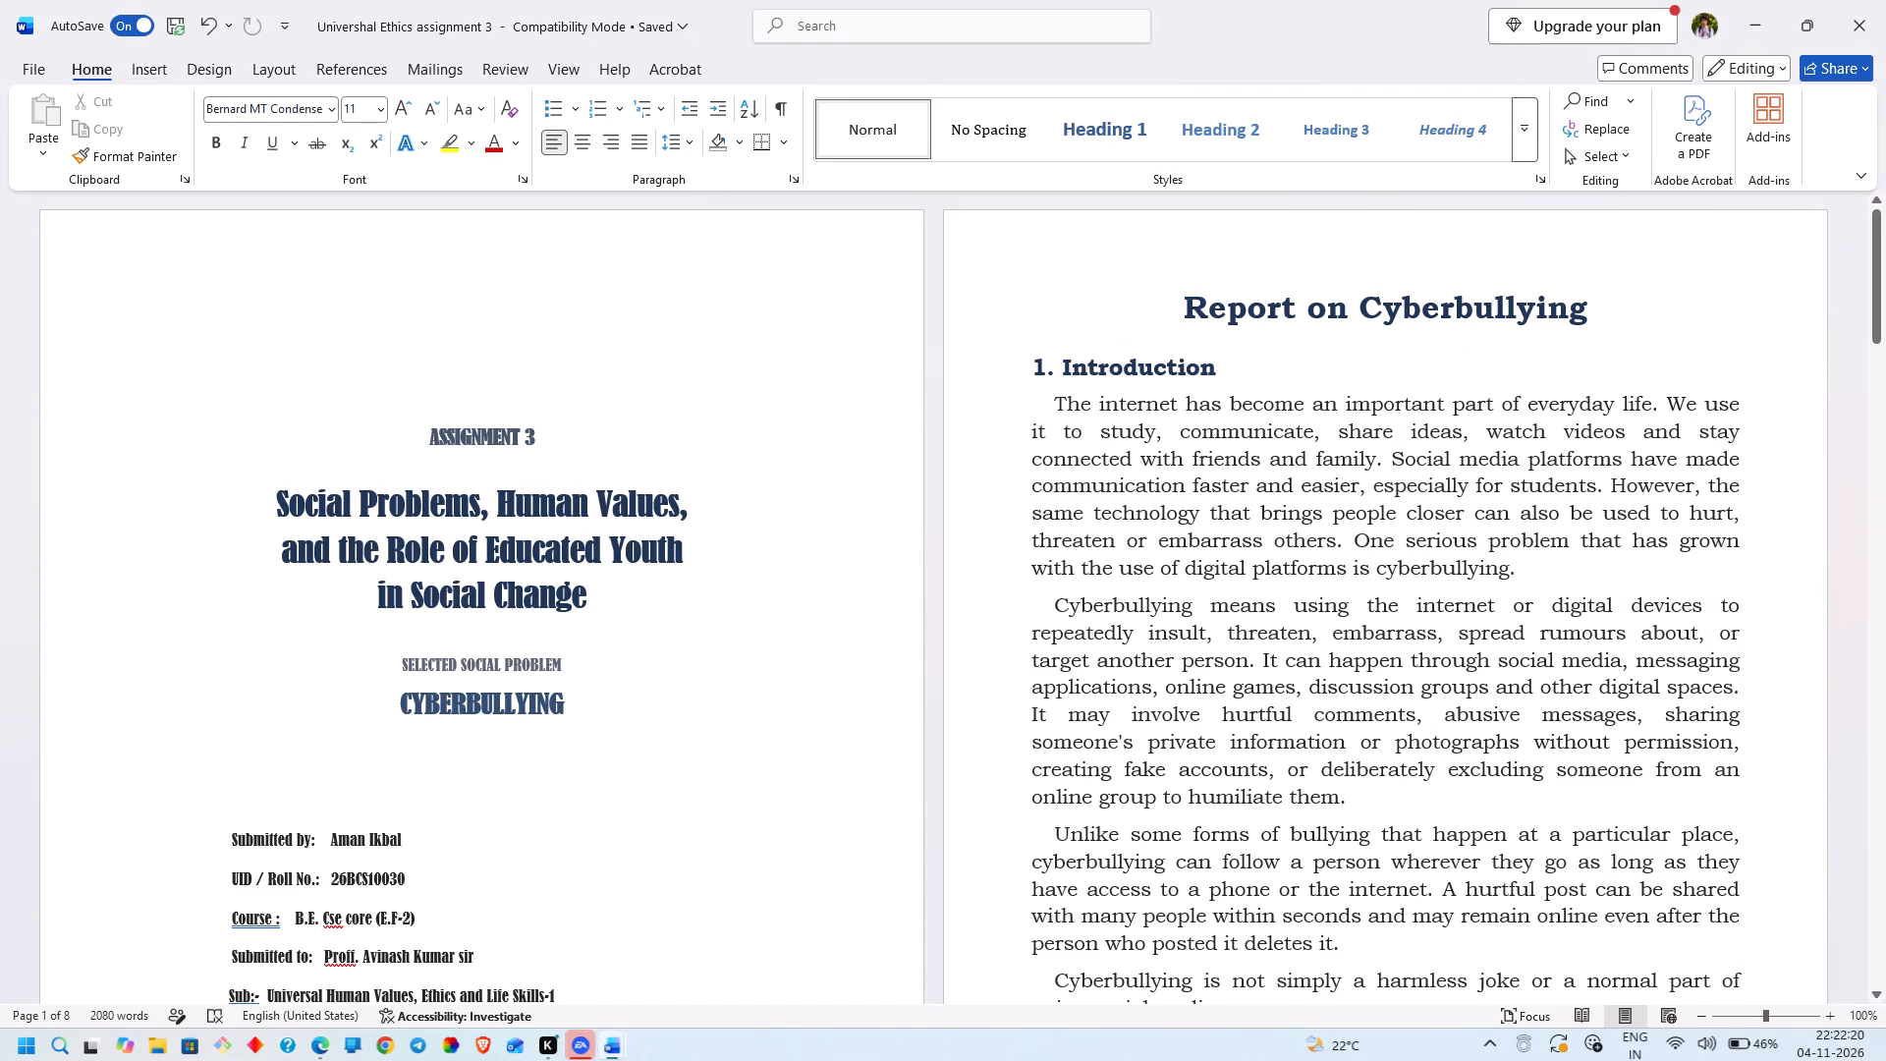
Choose the personal OneDrive Documents folder as the location of Univershal Ethics assignment 3 and move the file there.
left_click(688, 30)
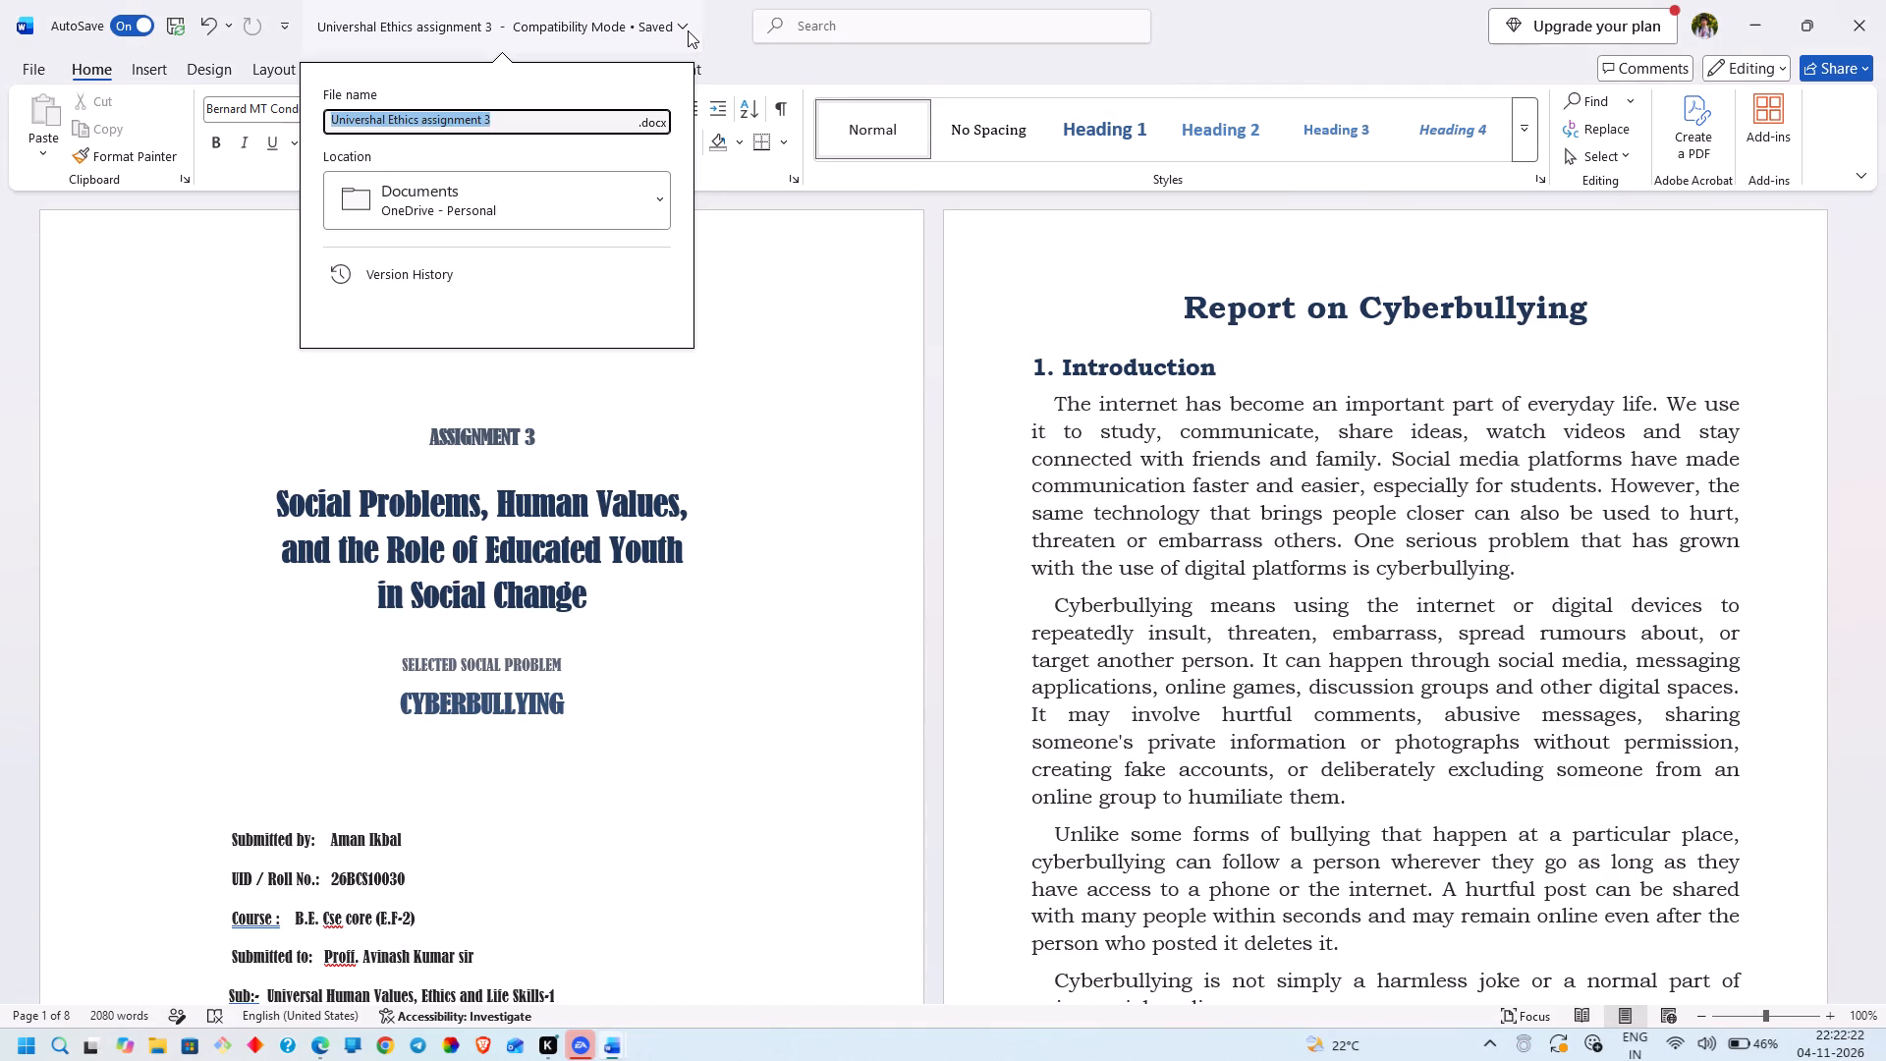
left_click(658, 198)
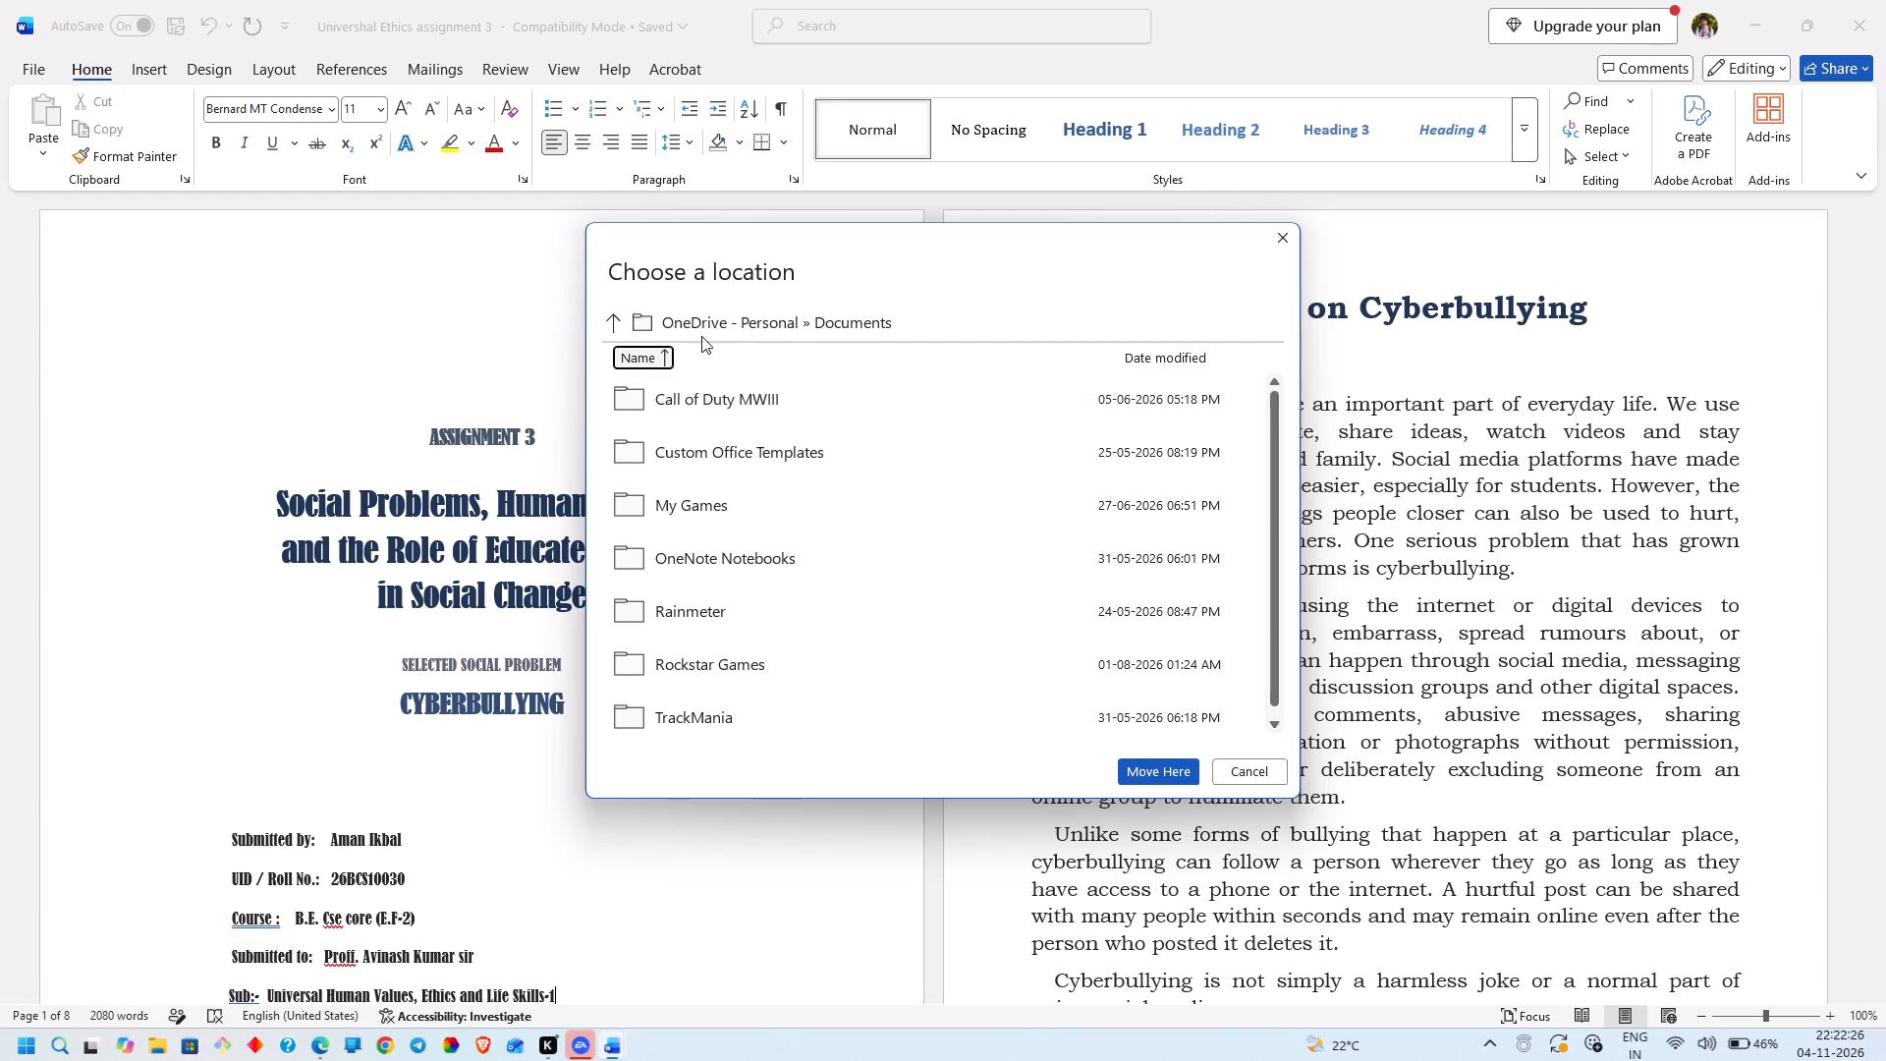
left_click(685, 315)
scroll(776, 457, "up", 1)
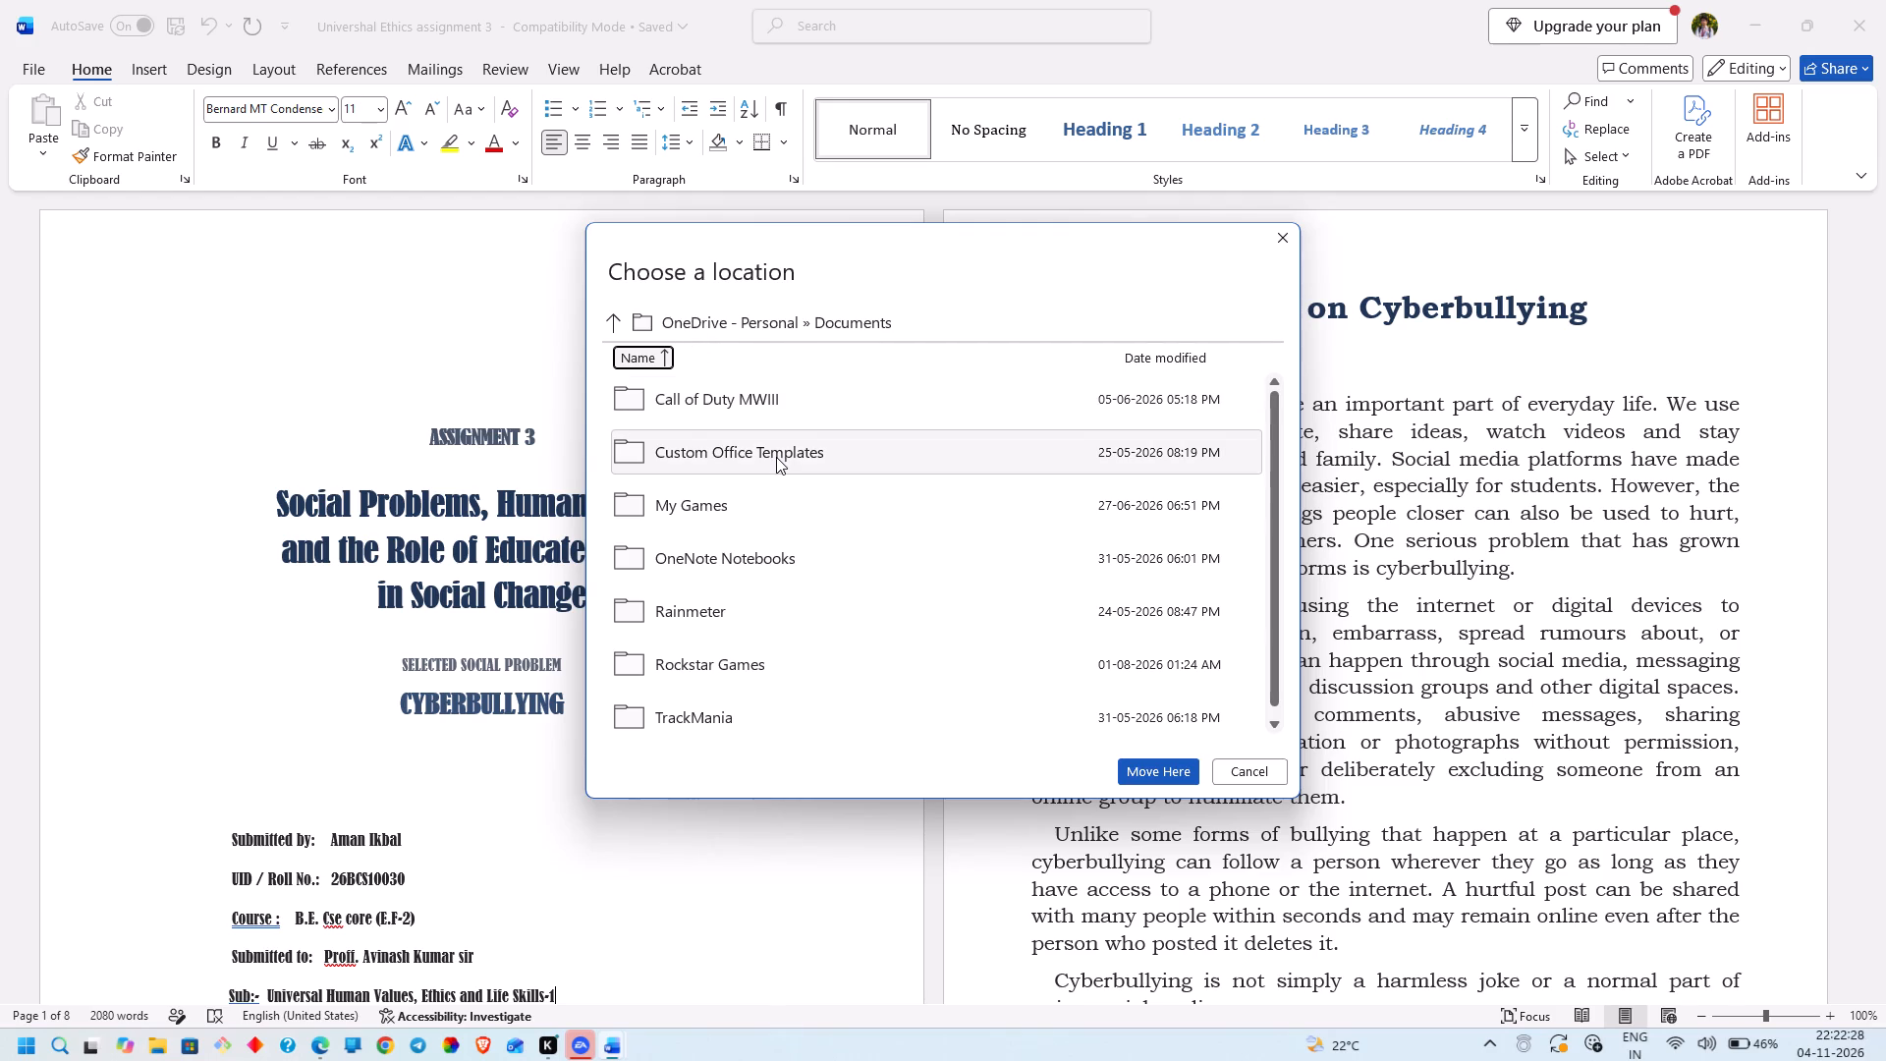
scroll(776, 457, "down", 1)
scroll(776, 457, "up", 3)
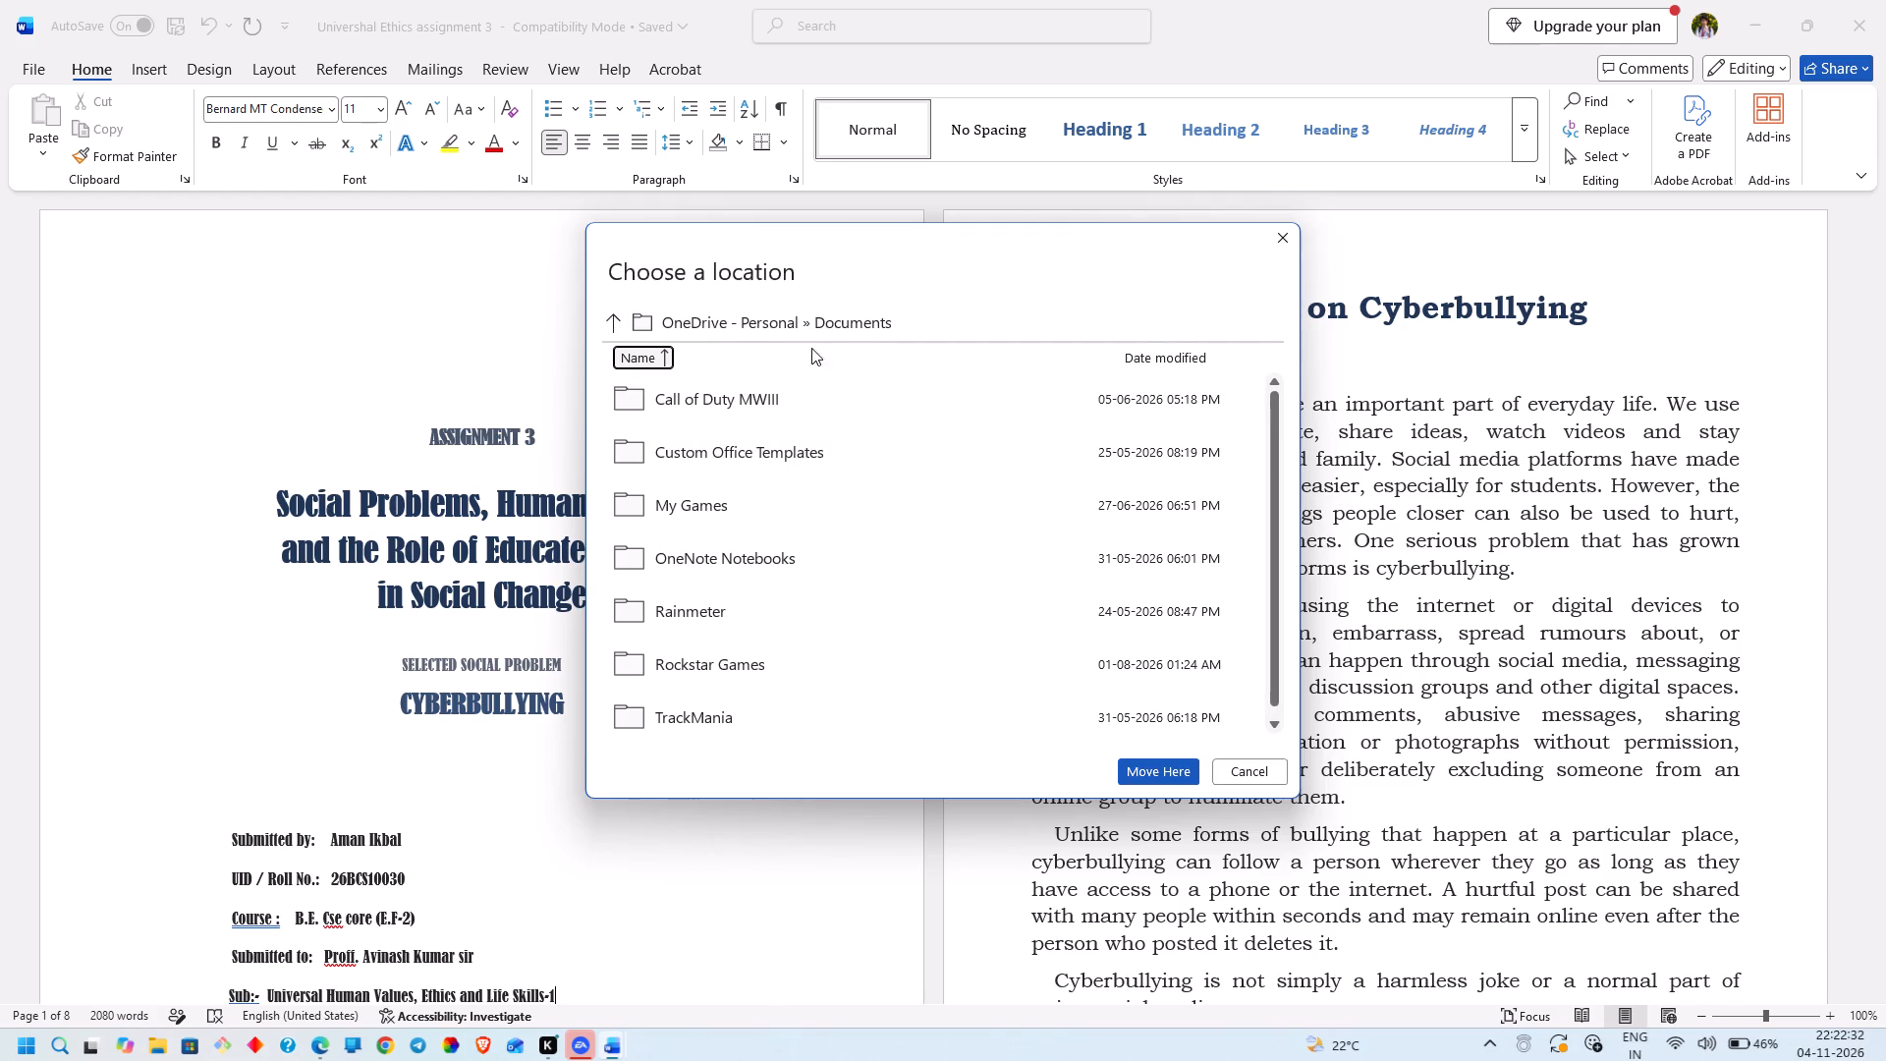
left_click(1133, 770)
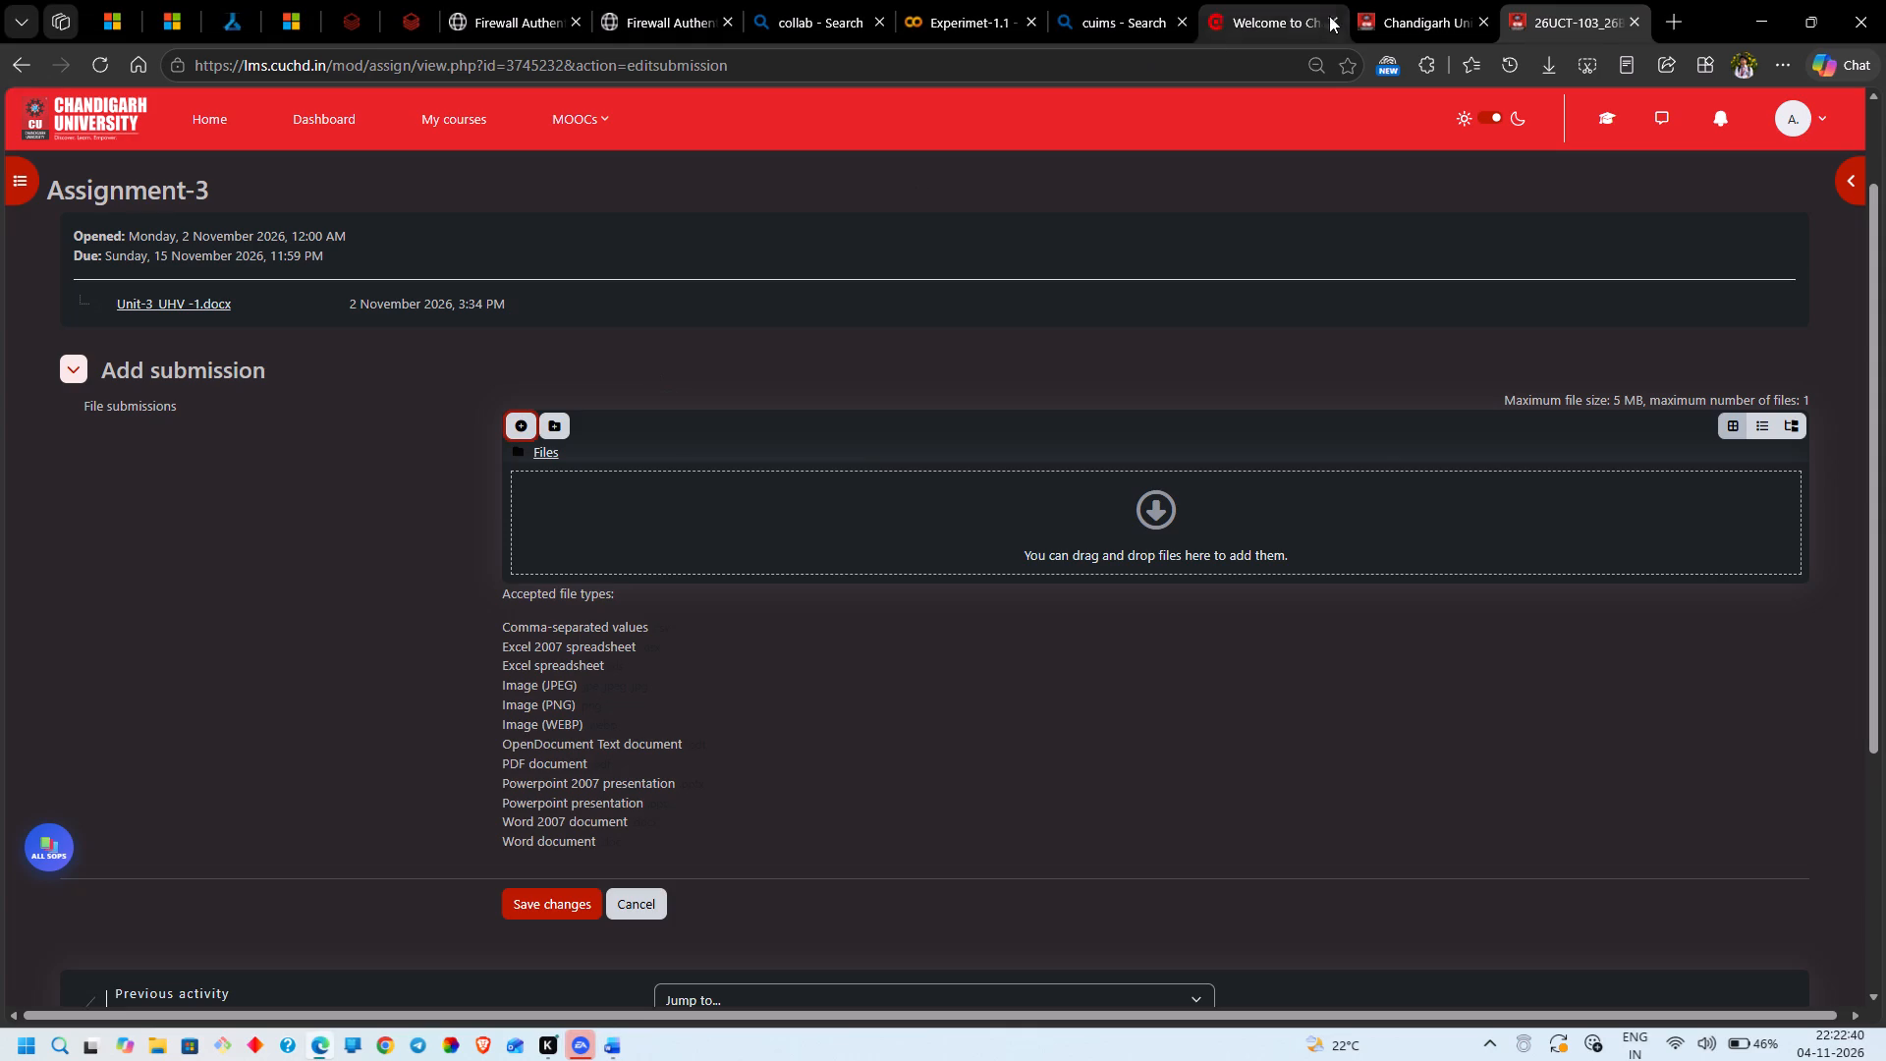
In File Explorer, open the recent OneDrive file named Document to check whether it is the report, and close it.
left_click(526, 421)
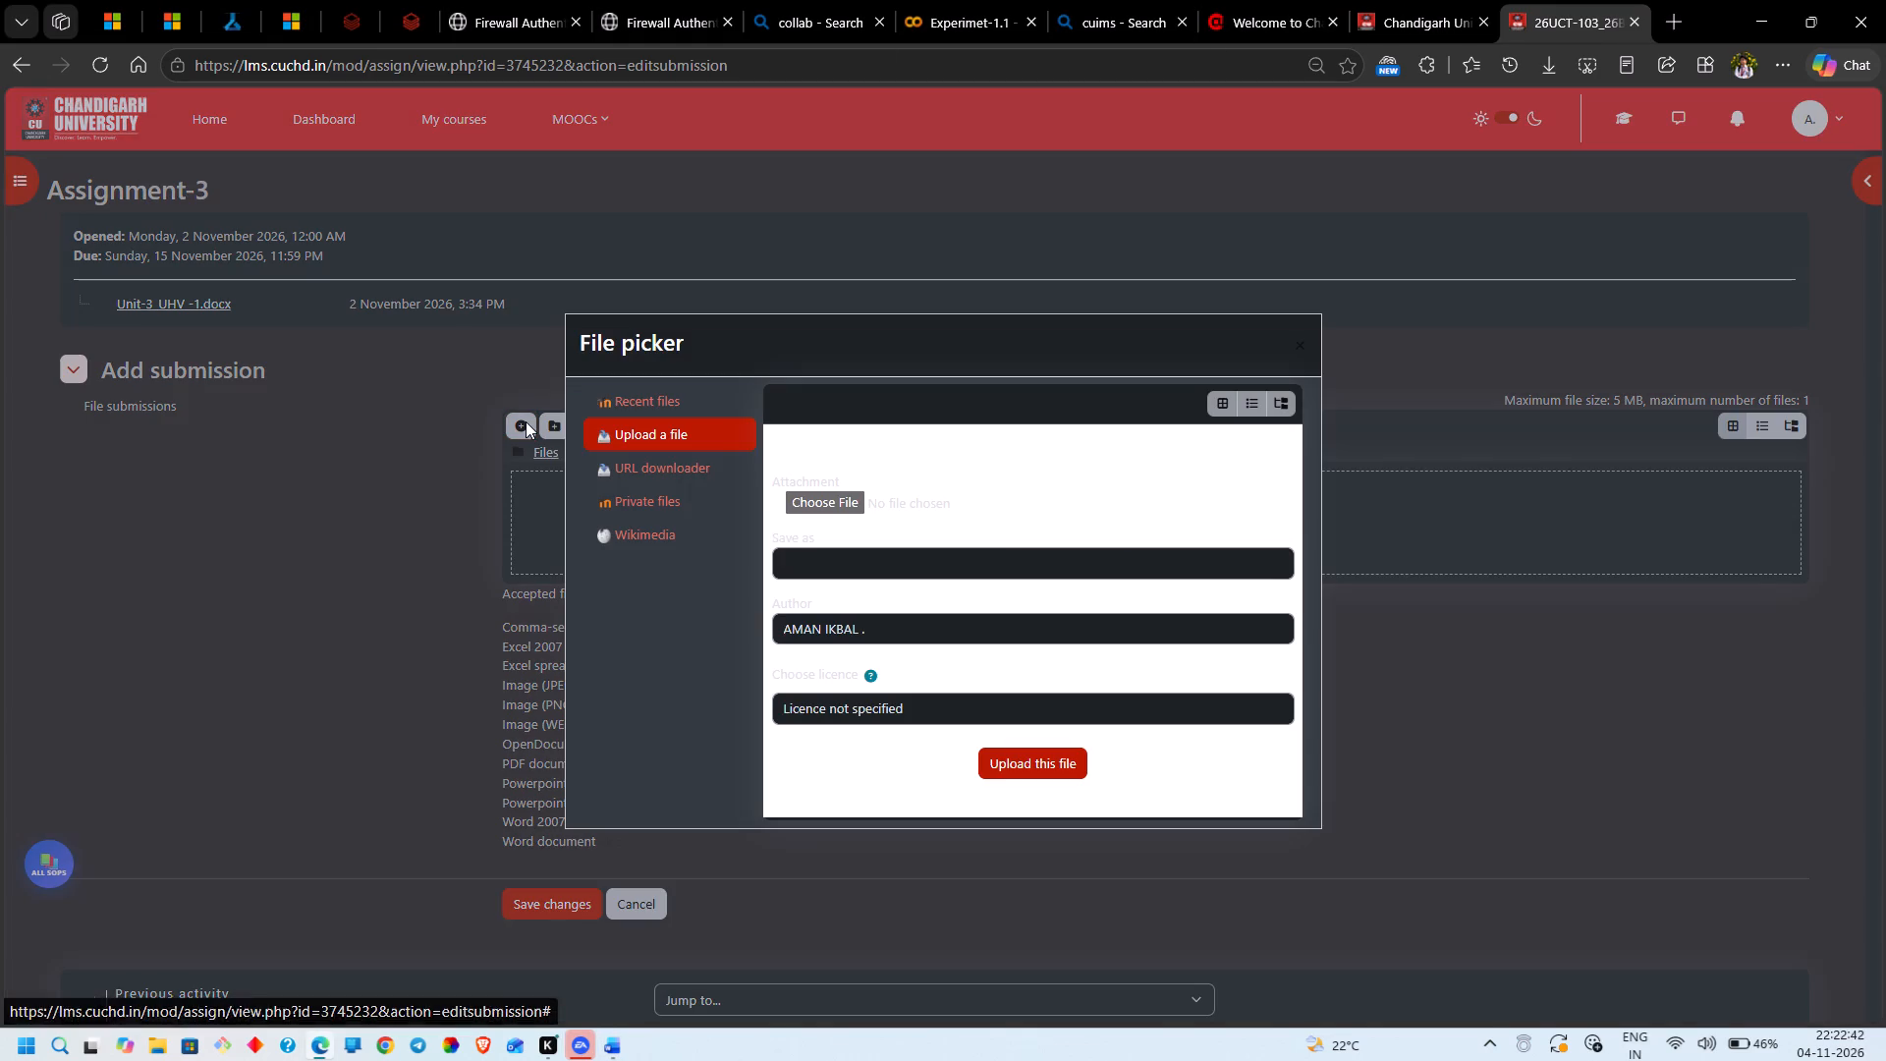
left_click(1290, 344)
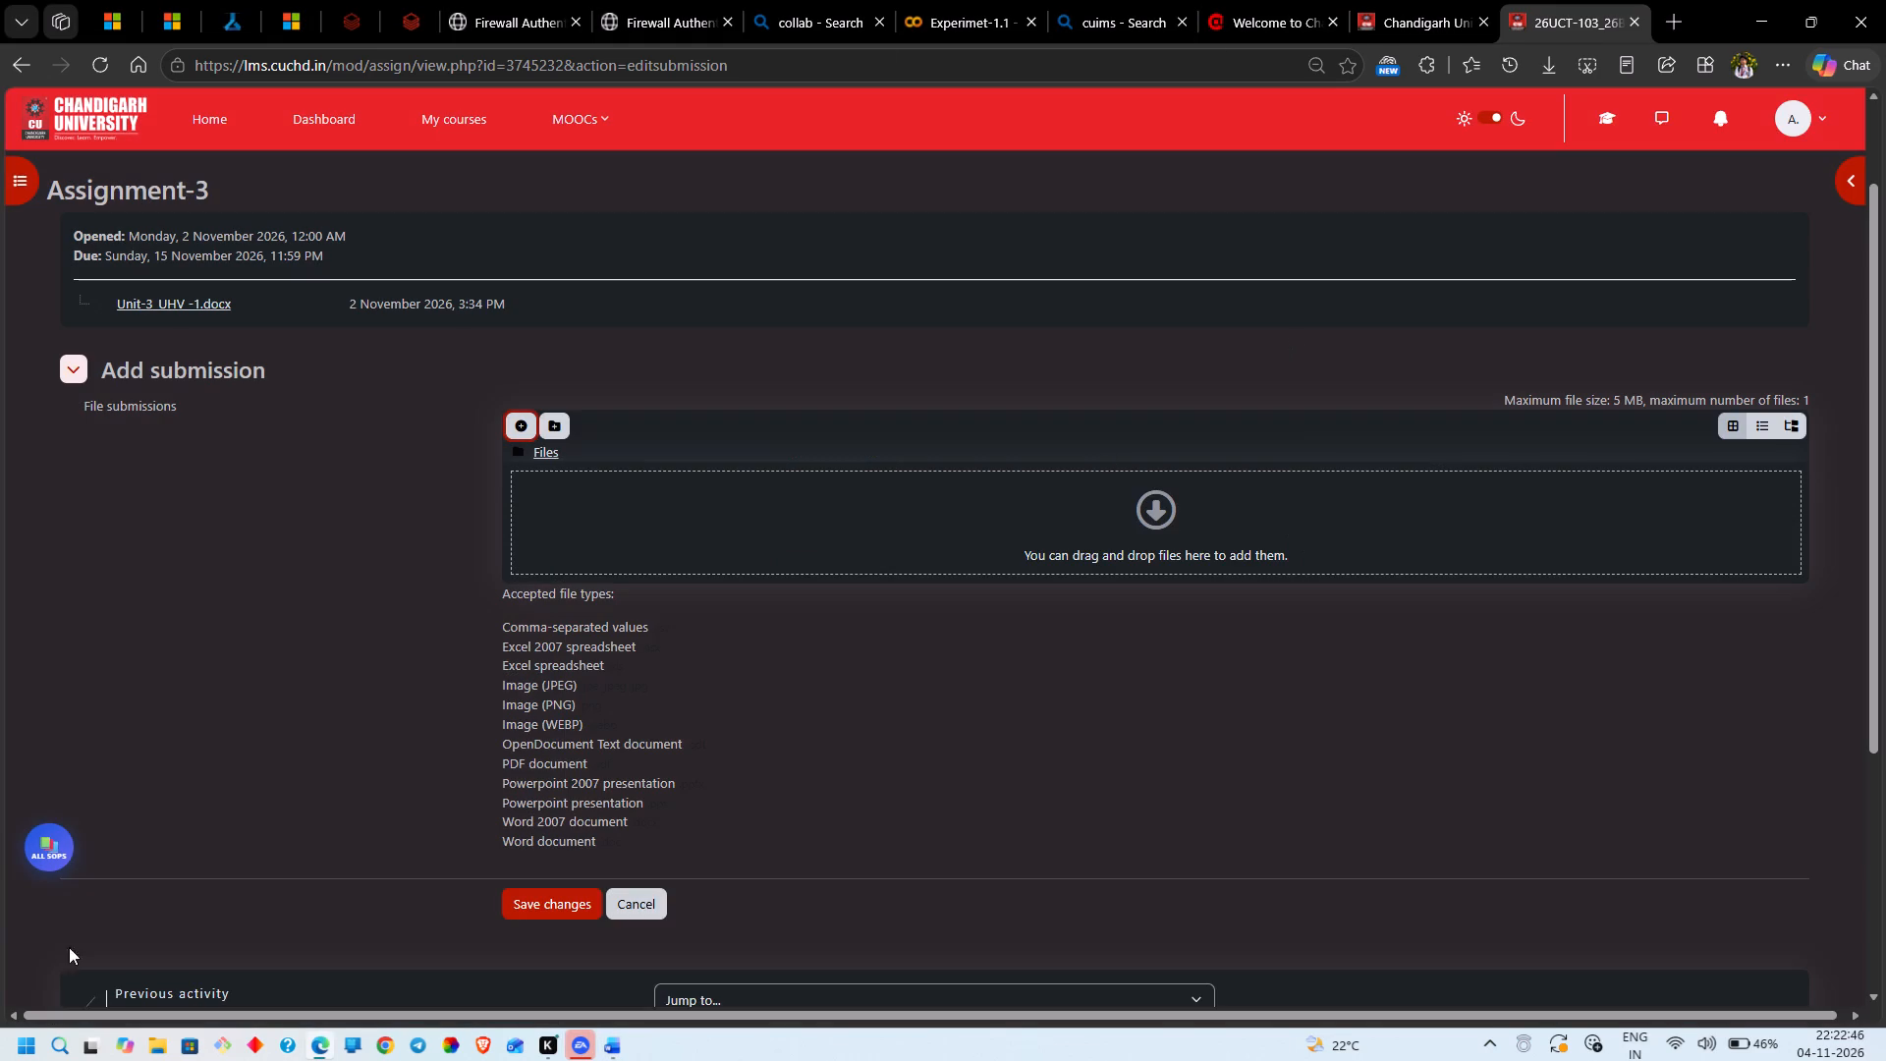
left_click(160, 1060)
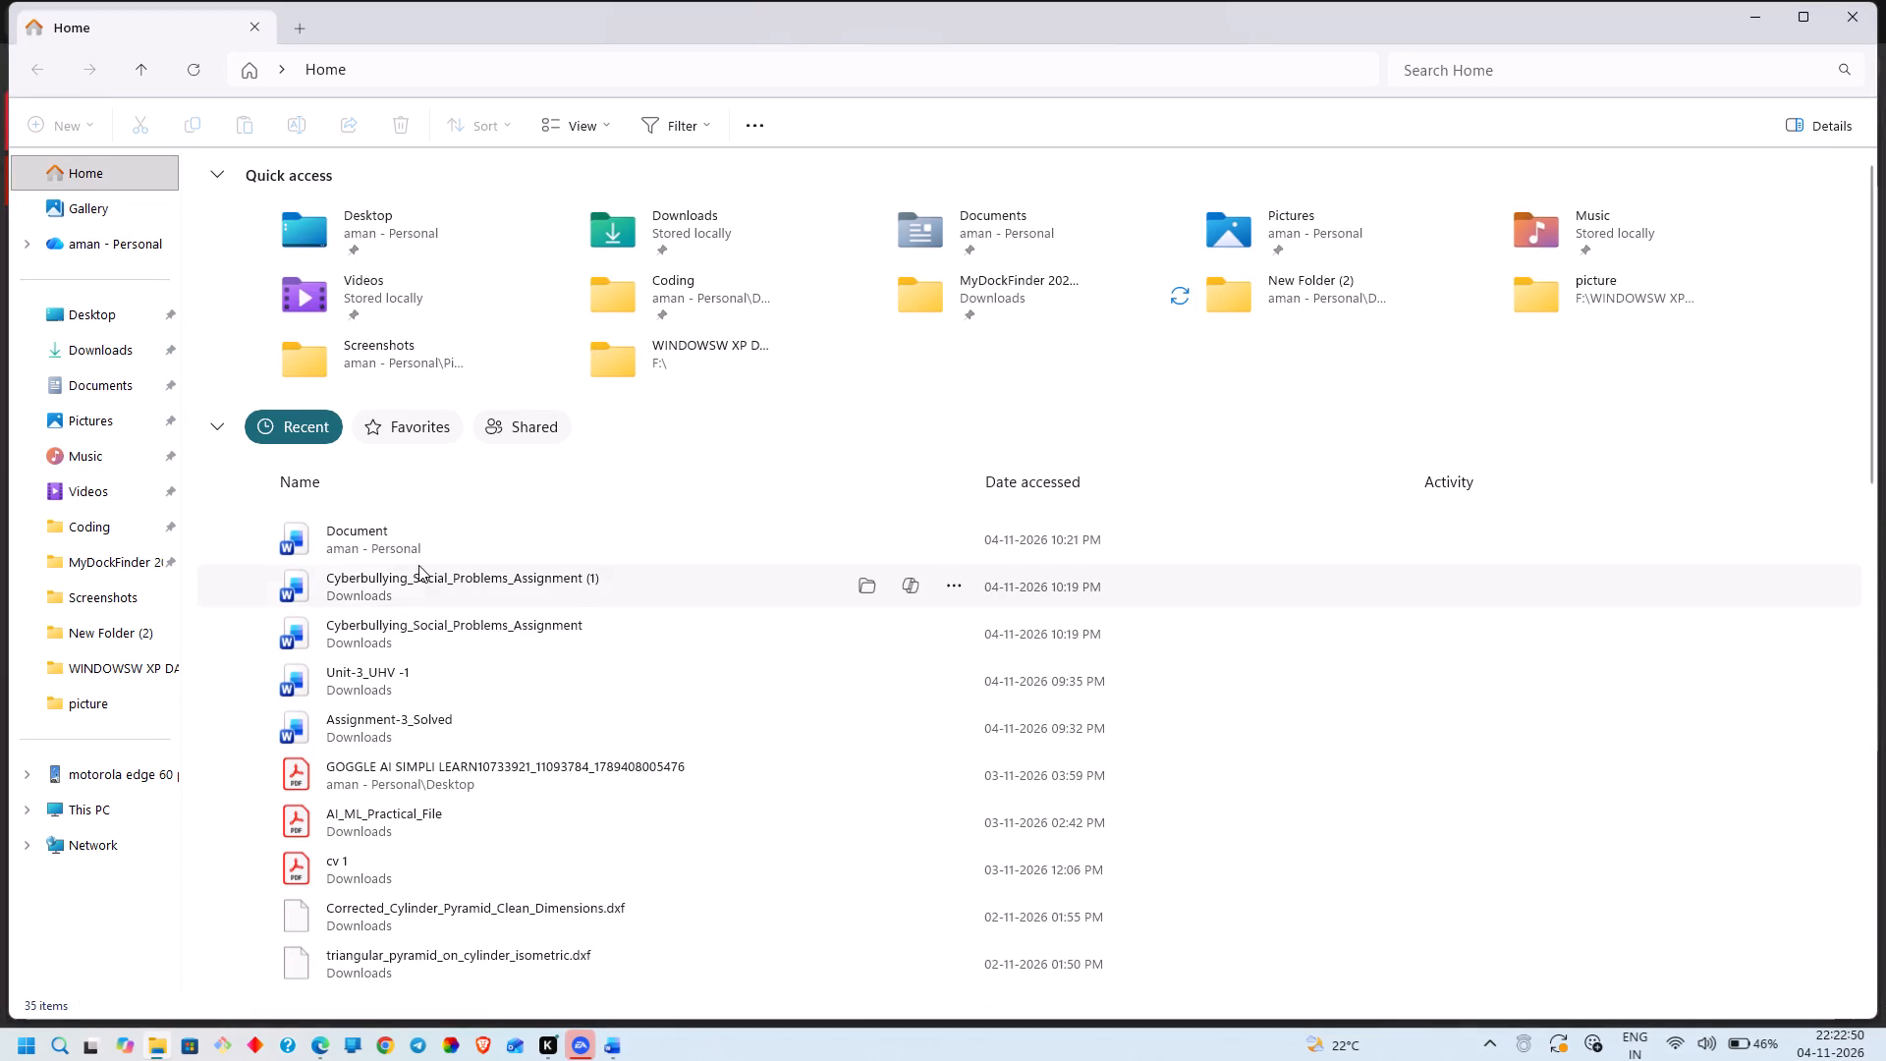
left_click(354, 542)
left_click(354, 542)
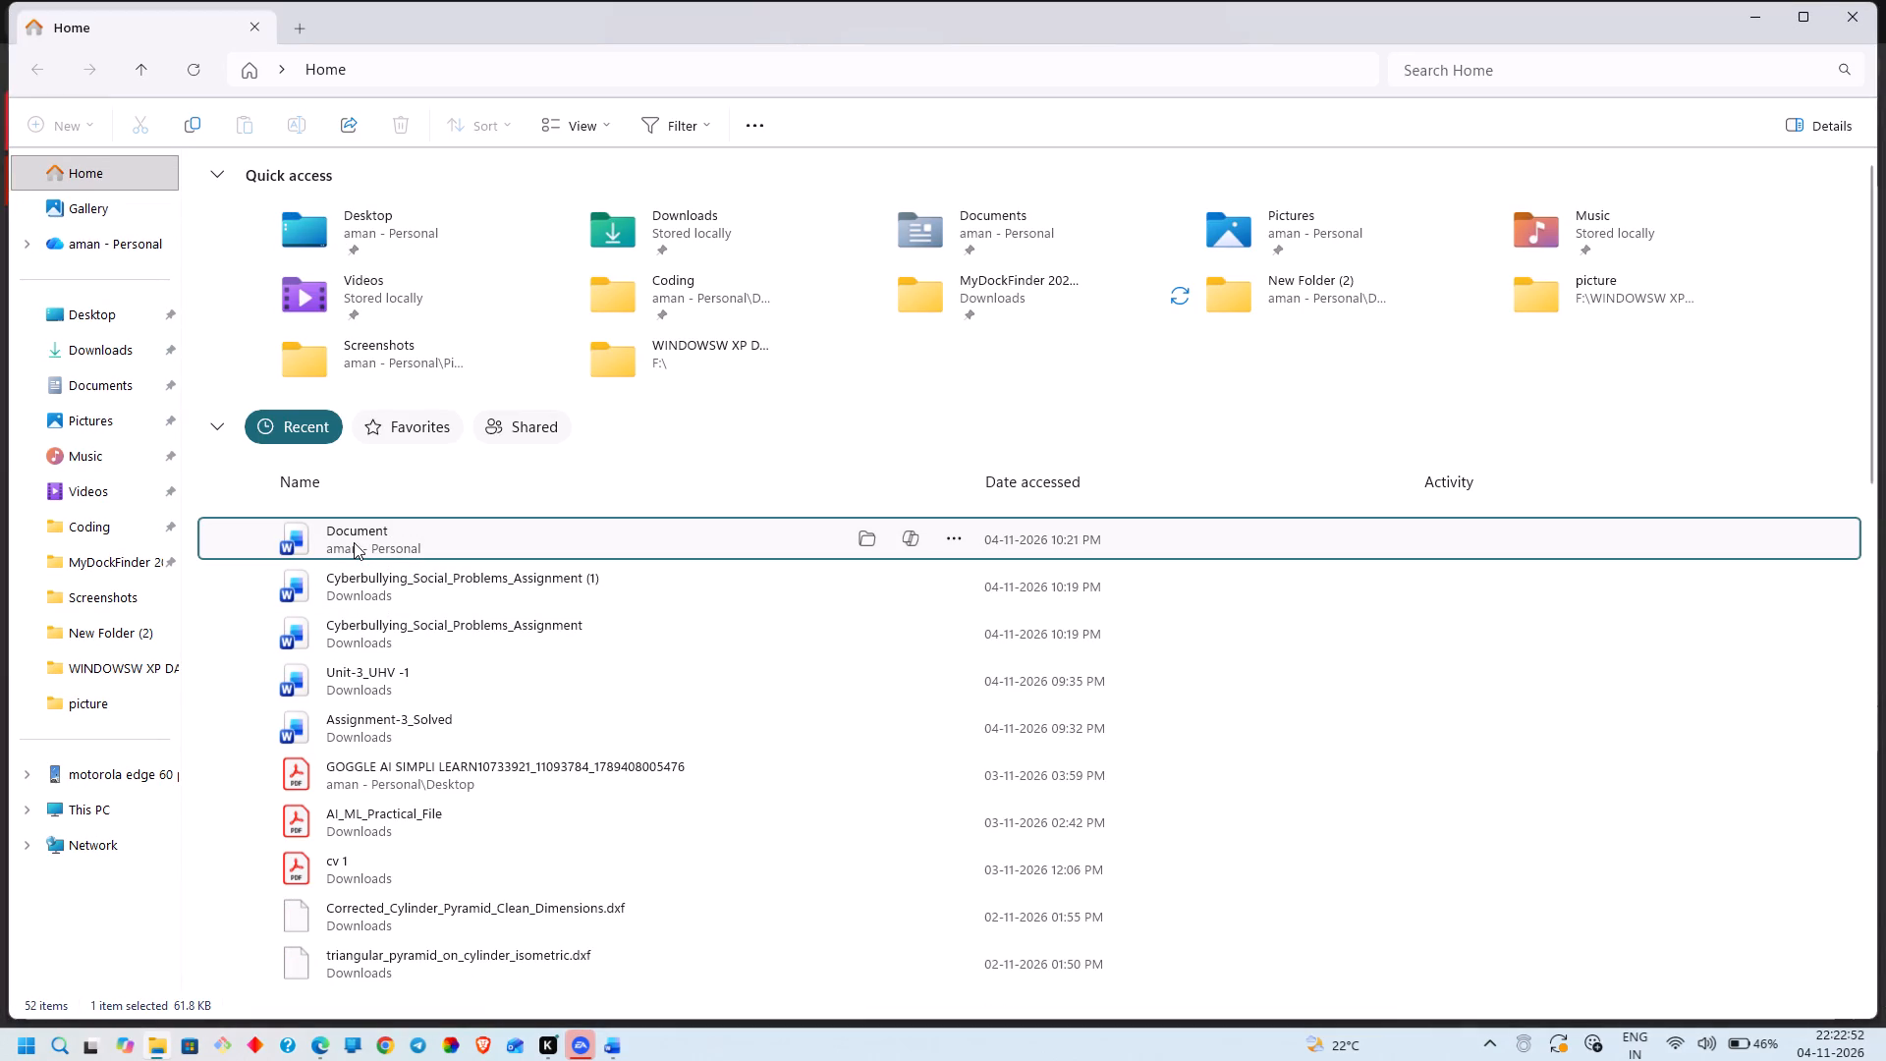
double_click(298, 540)
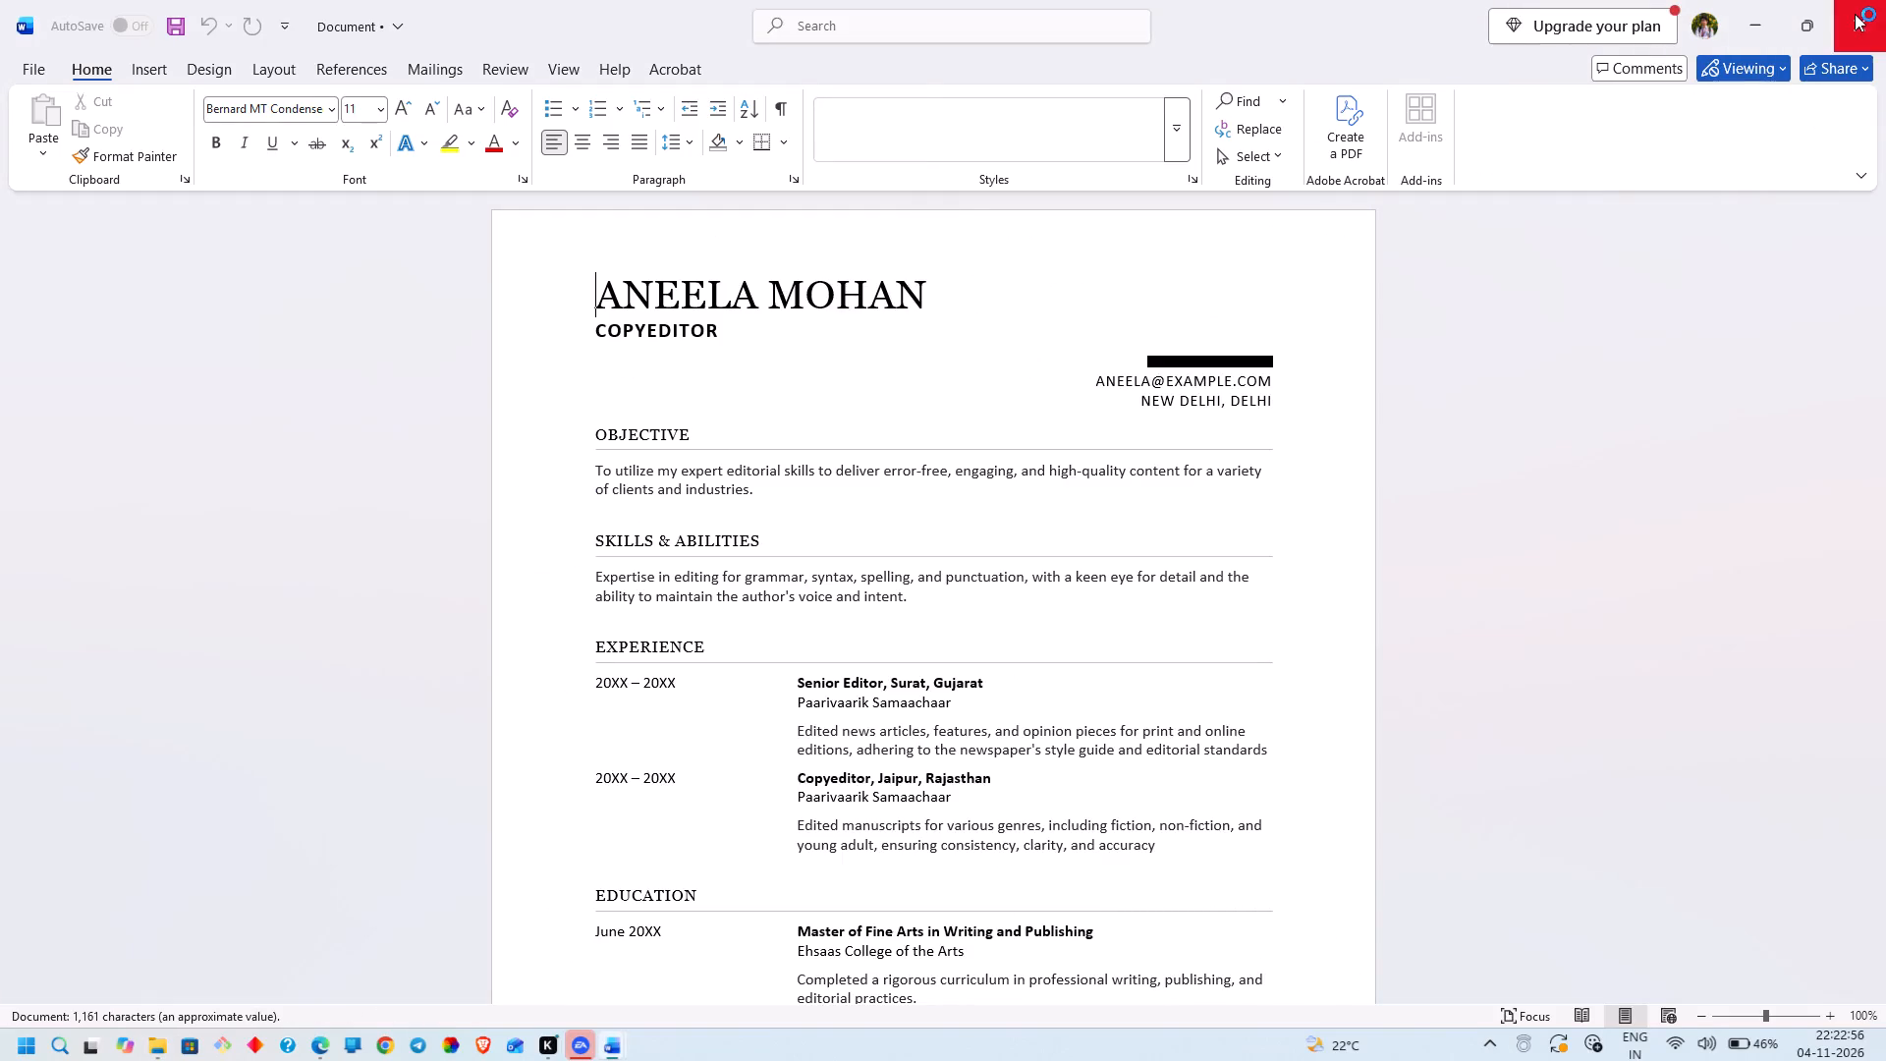
left_click(1856, 17)
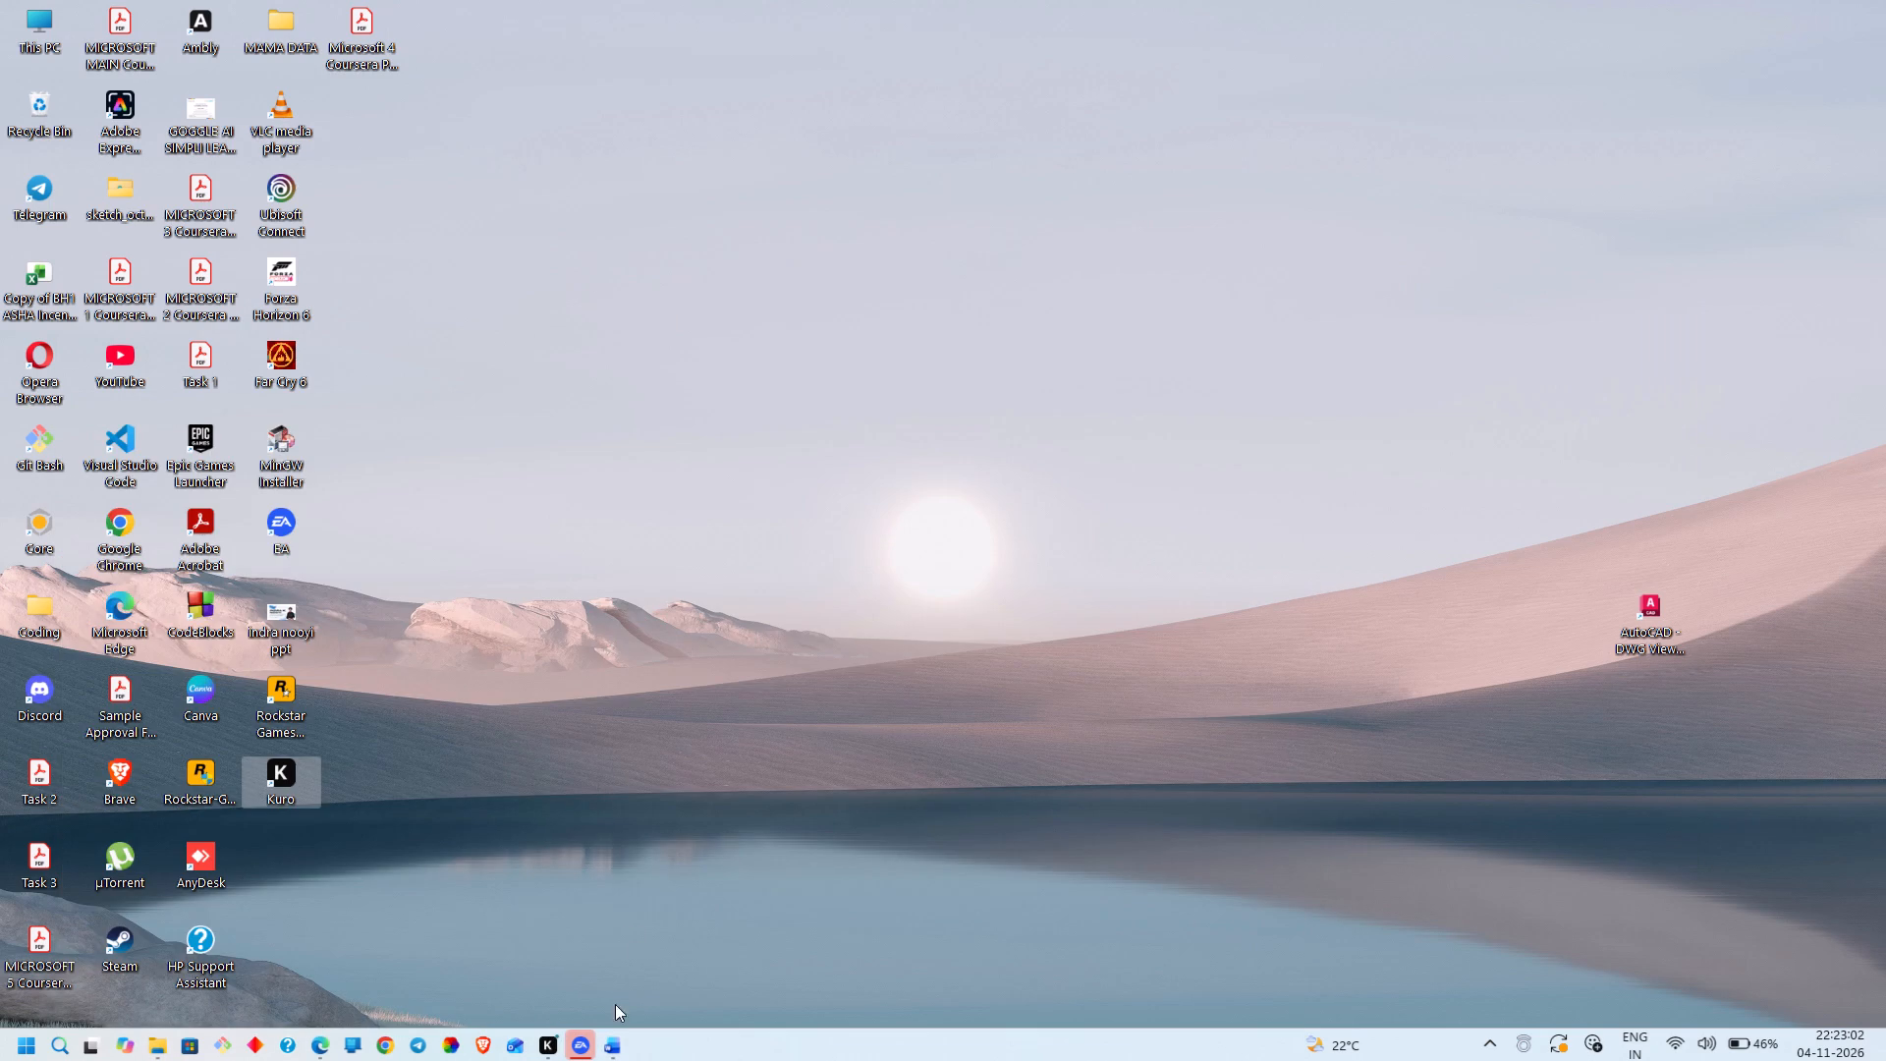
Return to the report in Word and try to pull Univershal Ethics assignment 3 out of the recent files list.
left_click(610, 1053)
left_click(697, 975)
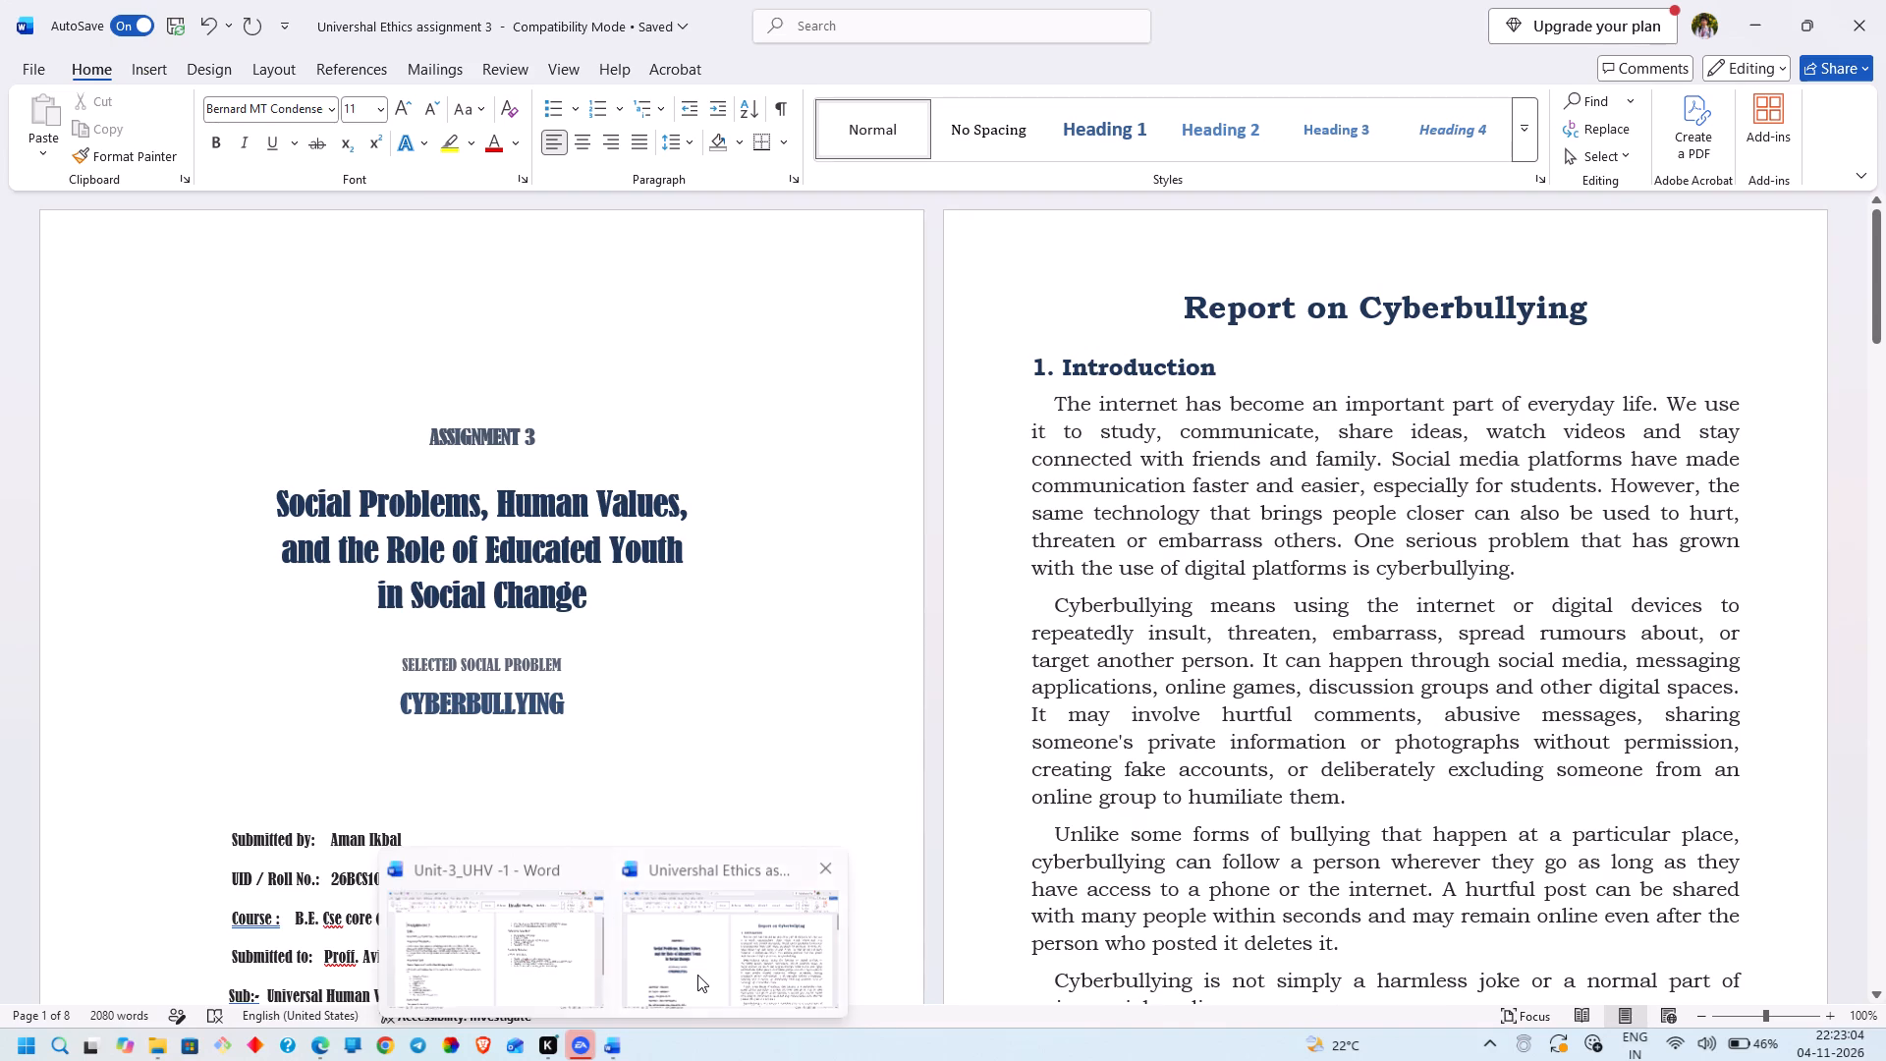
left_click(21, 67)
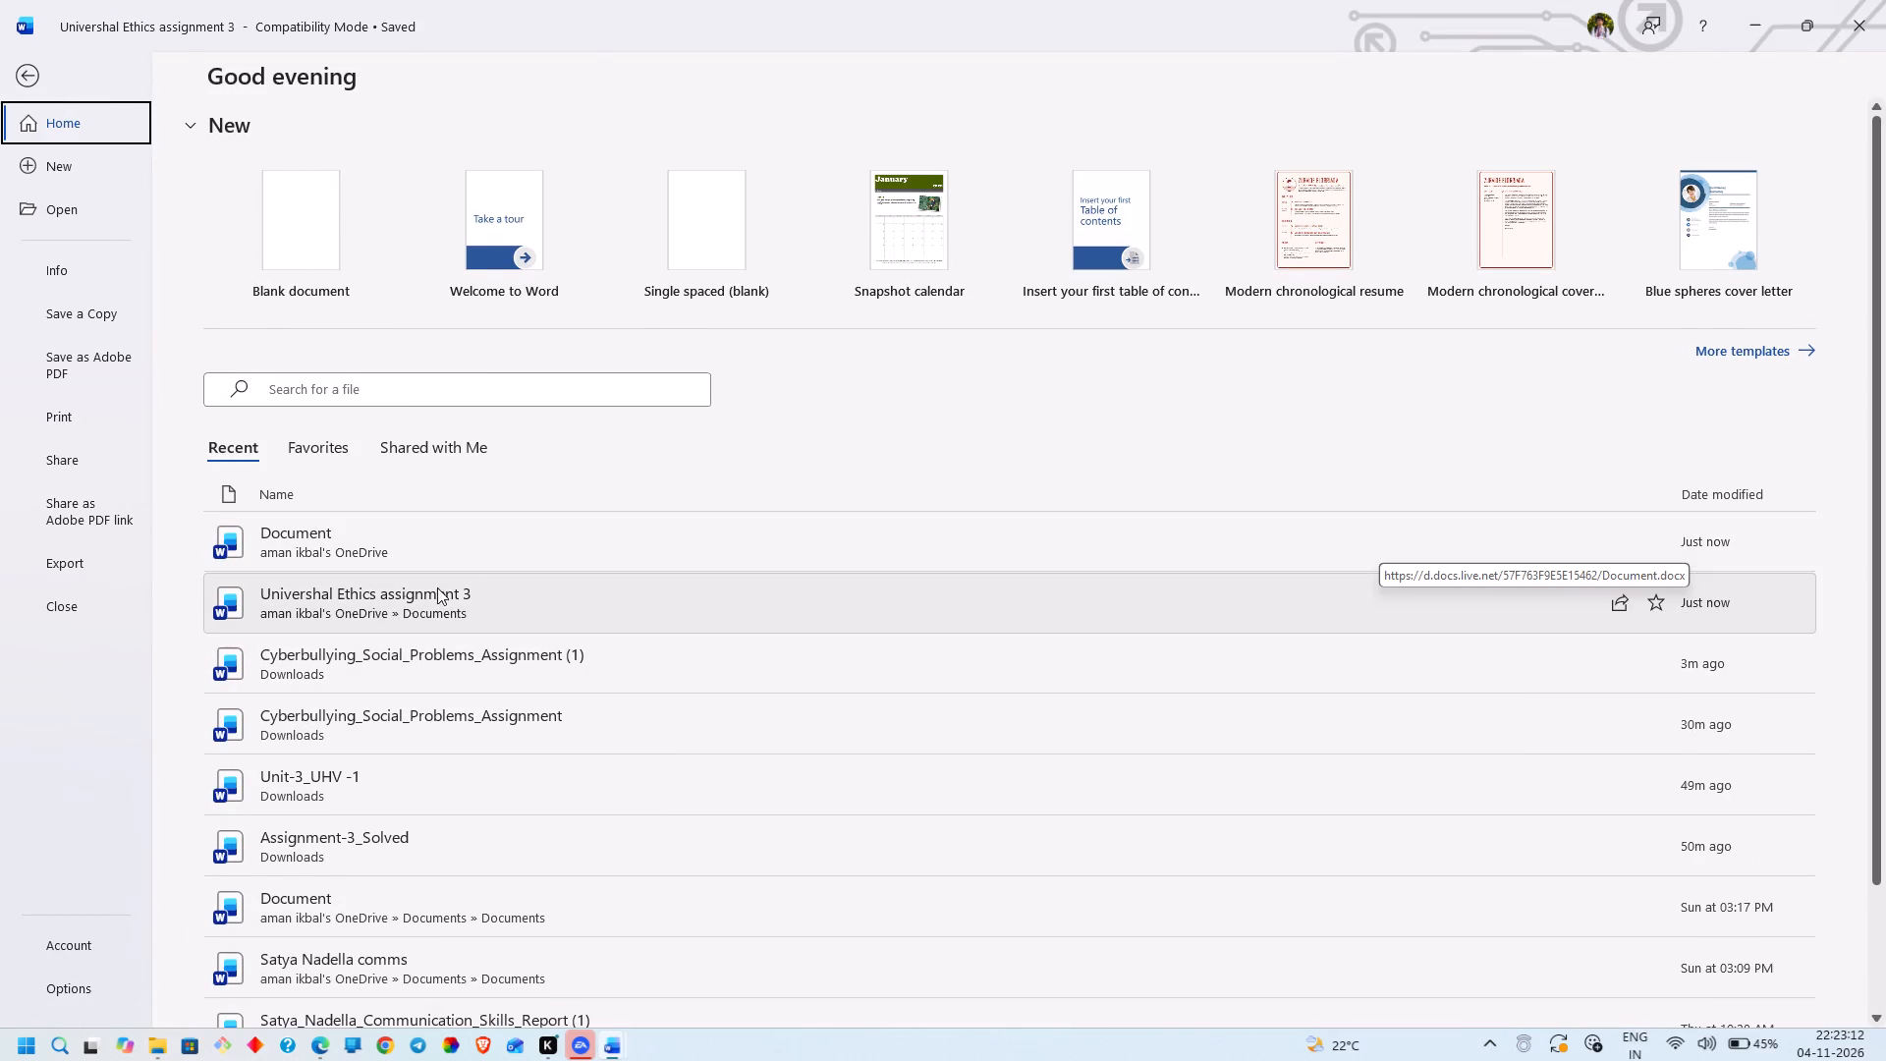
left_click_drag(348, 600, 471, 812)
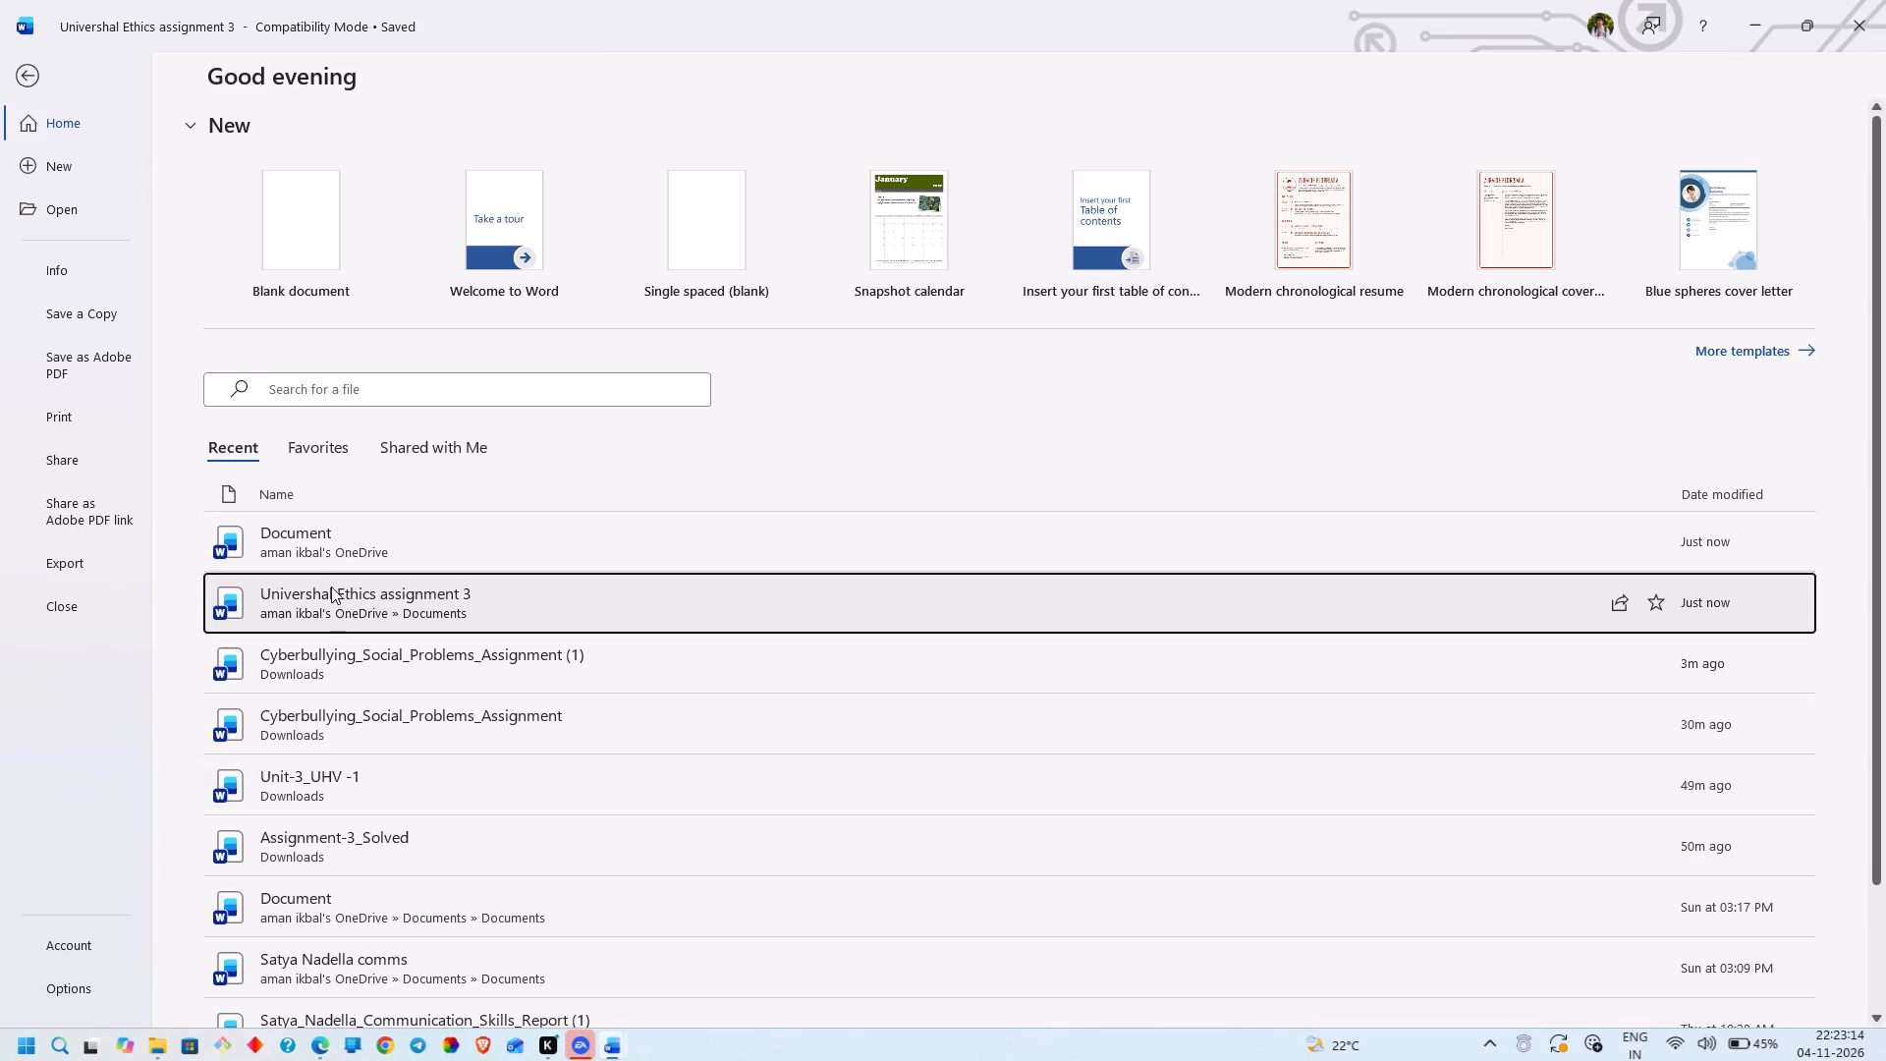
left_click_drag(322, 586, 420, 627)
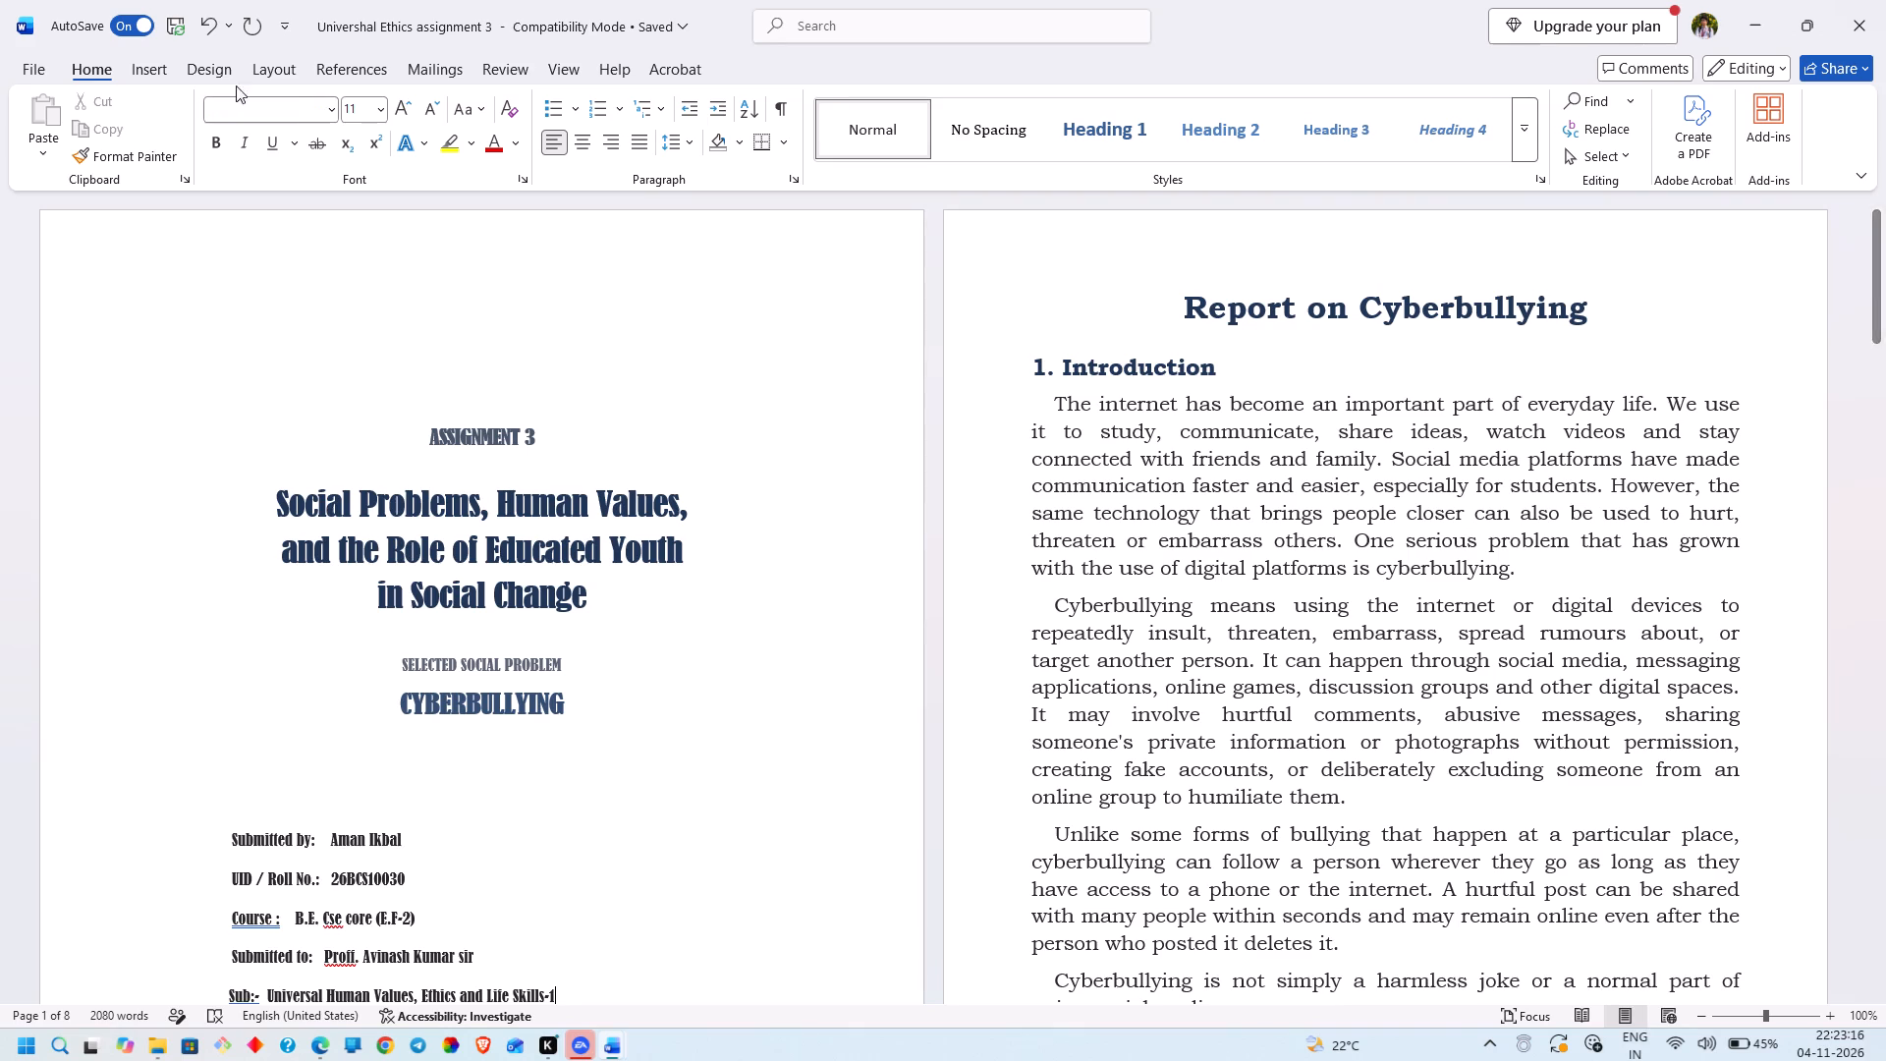
Examine the sharing options for Univershal Ethics assignment 3 from the recent files list and close them without sharing.
left_click(32, 65)
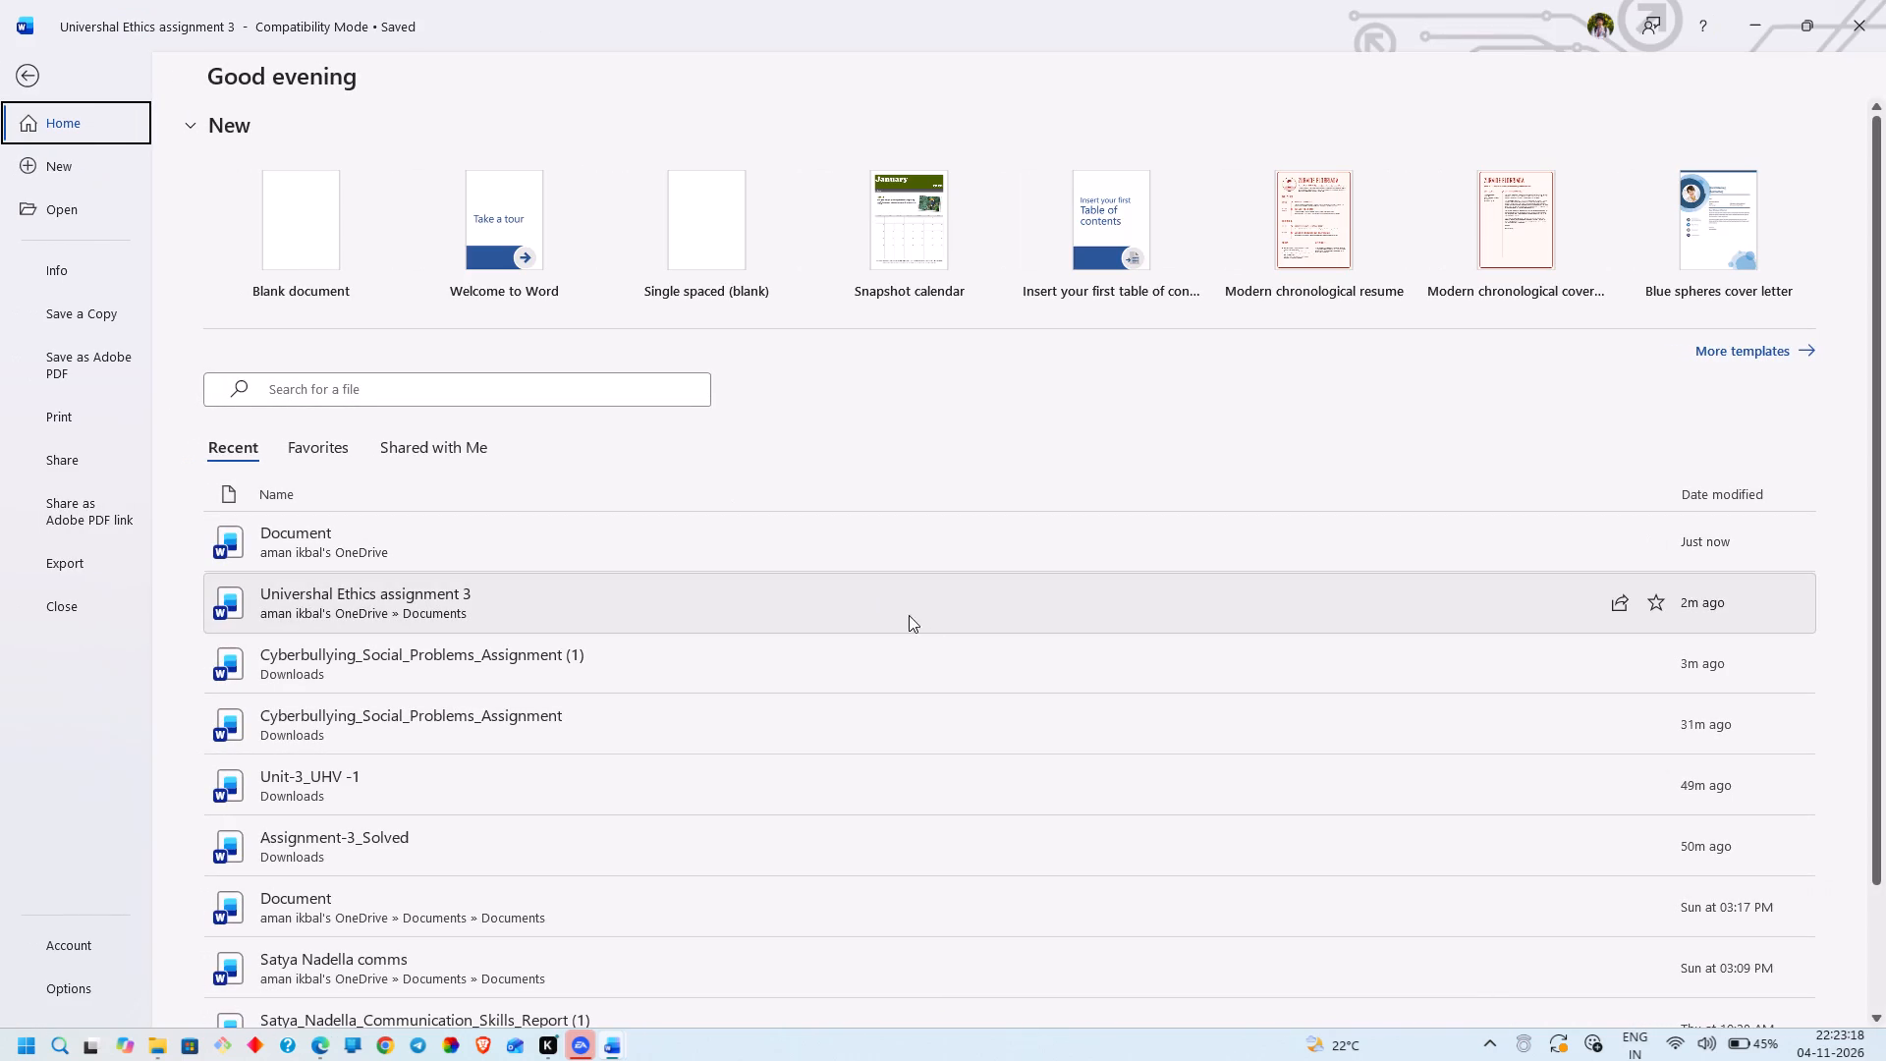
left_click(1617, 600)
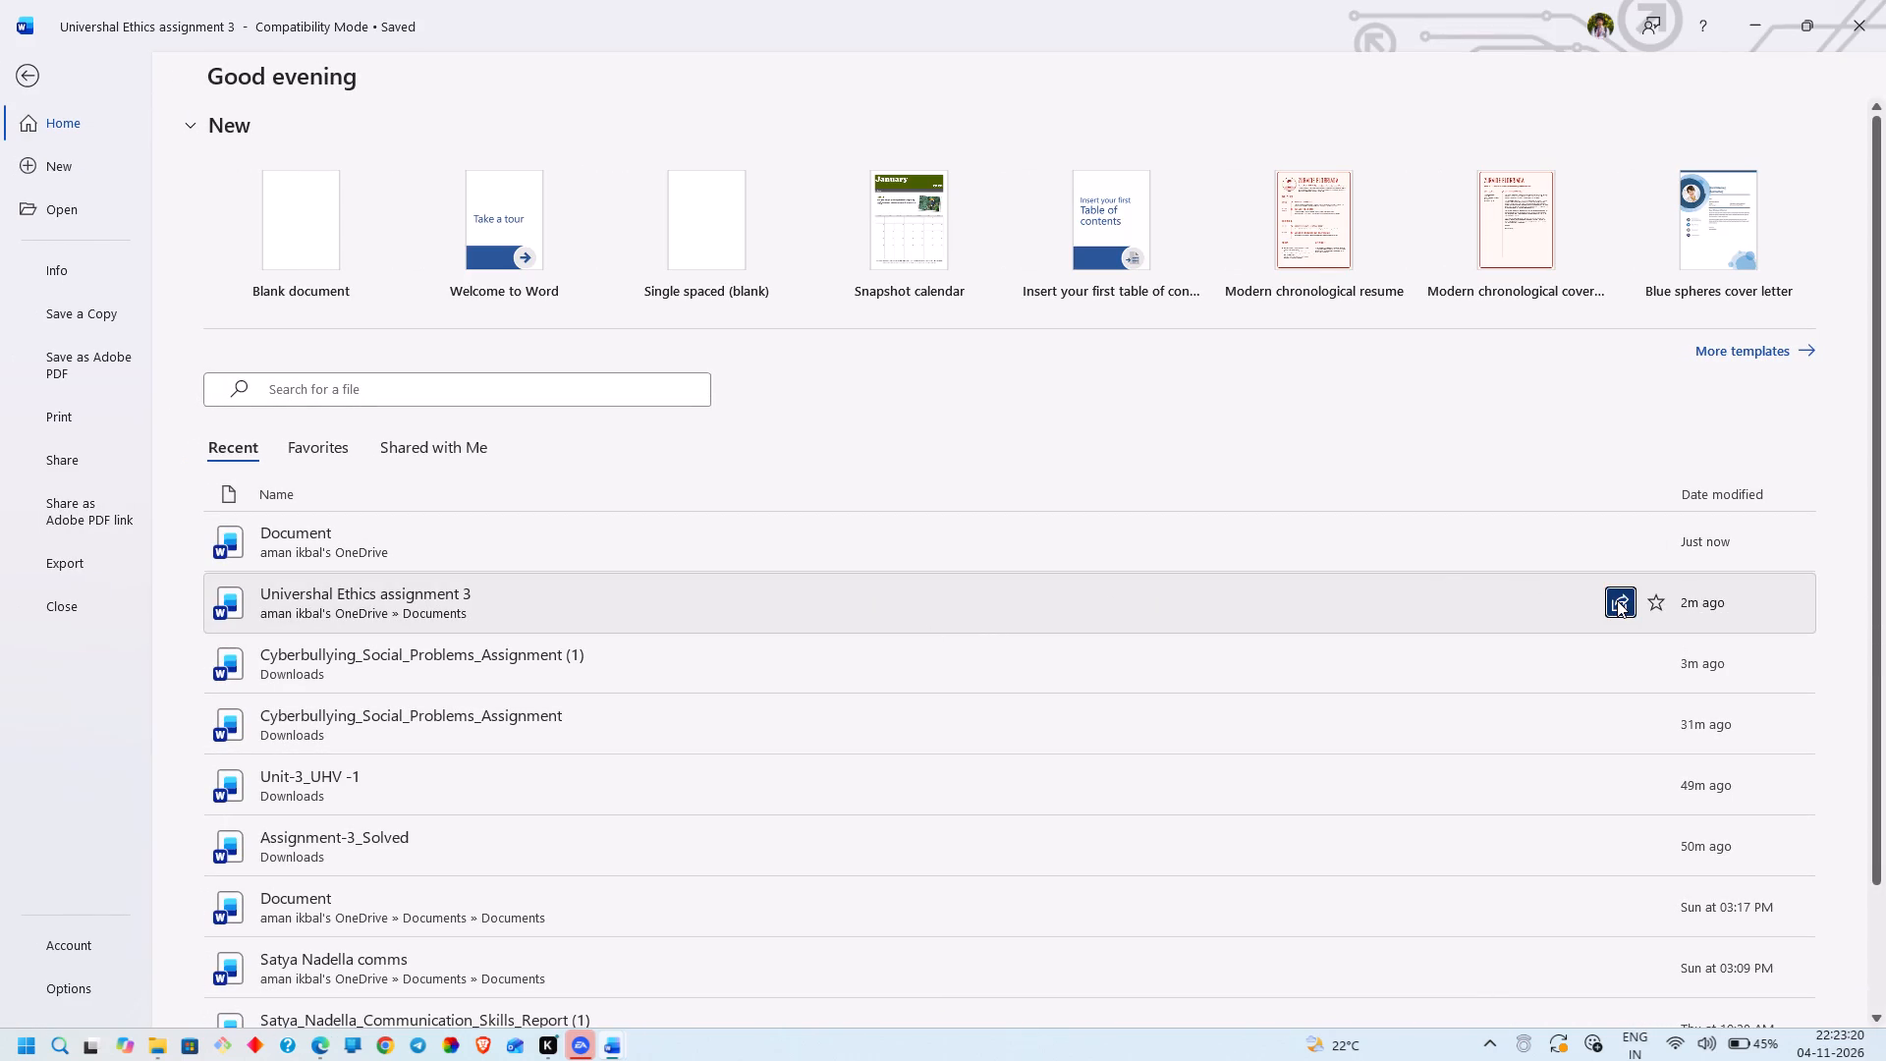
left_click(1617, 600)
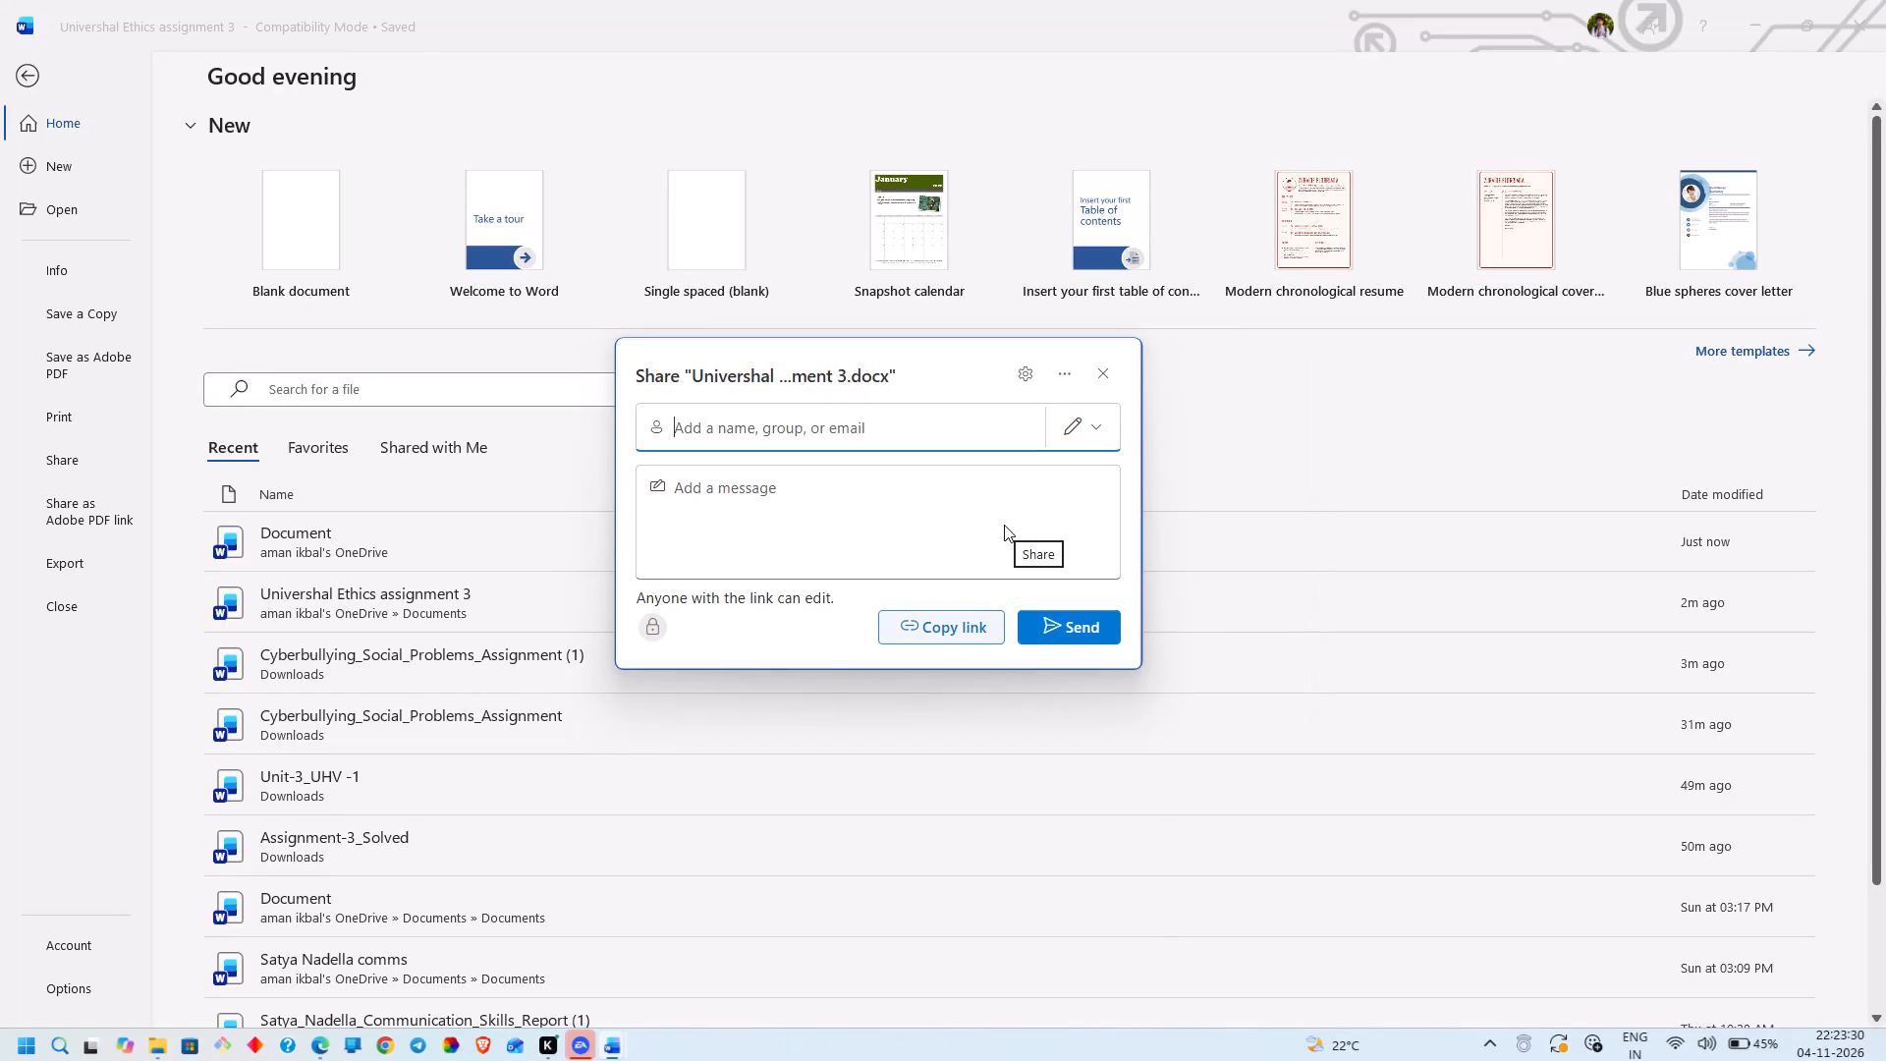
left_click(1114, 361)
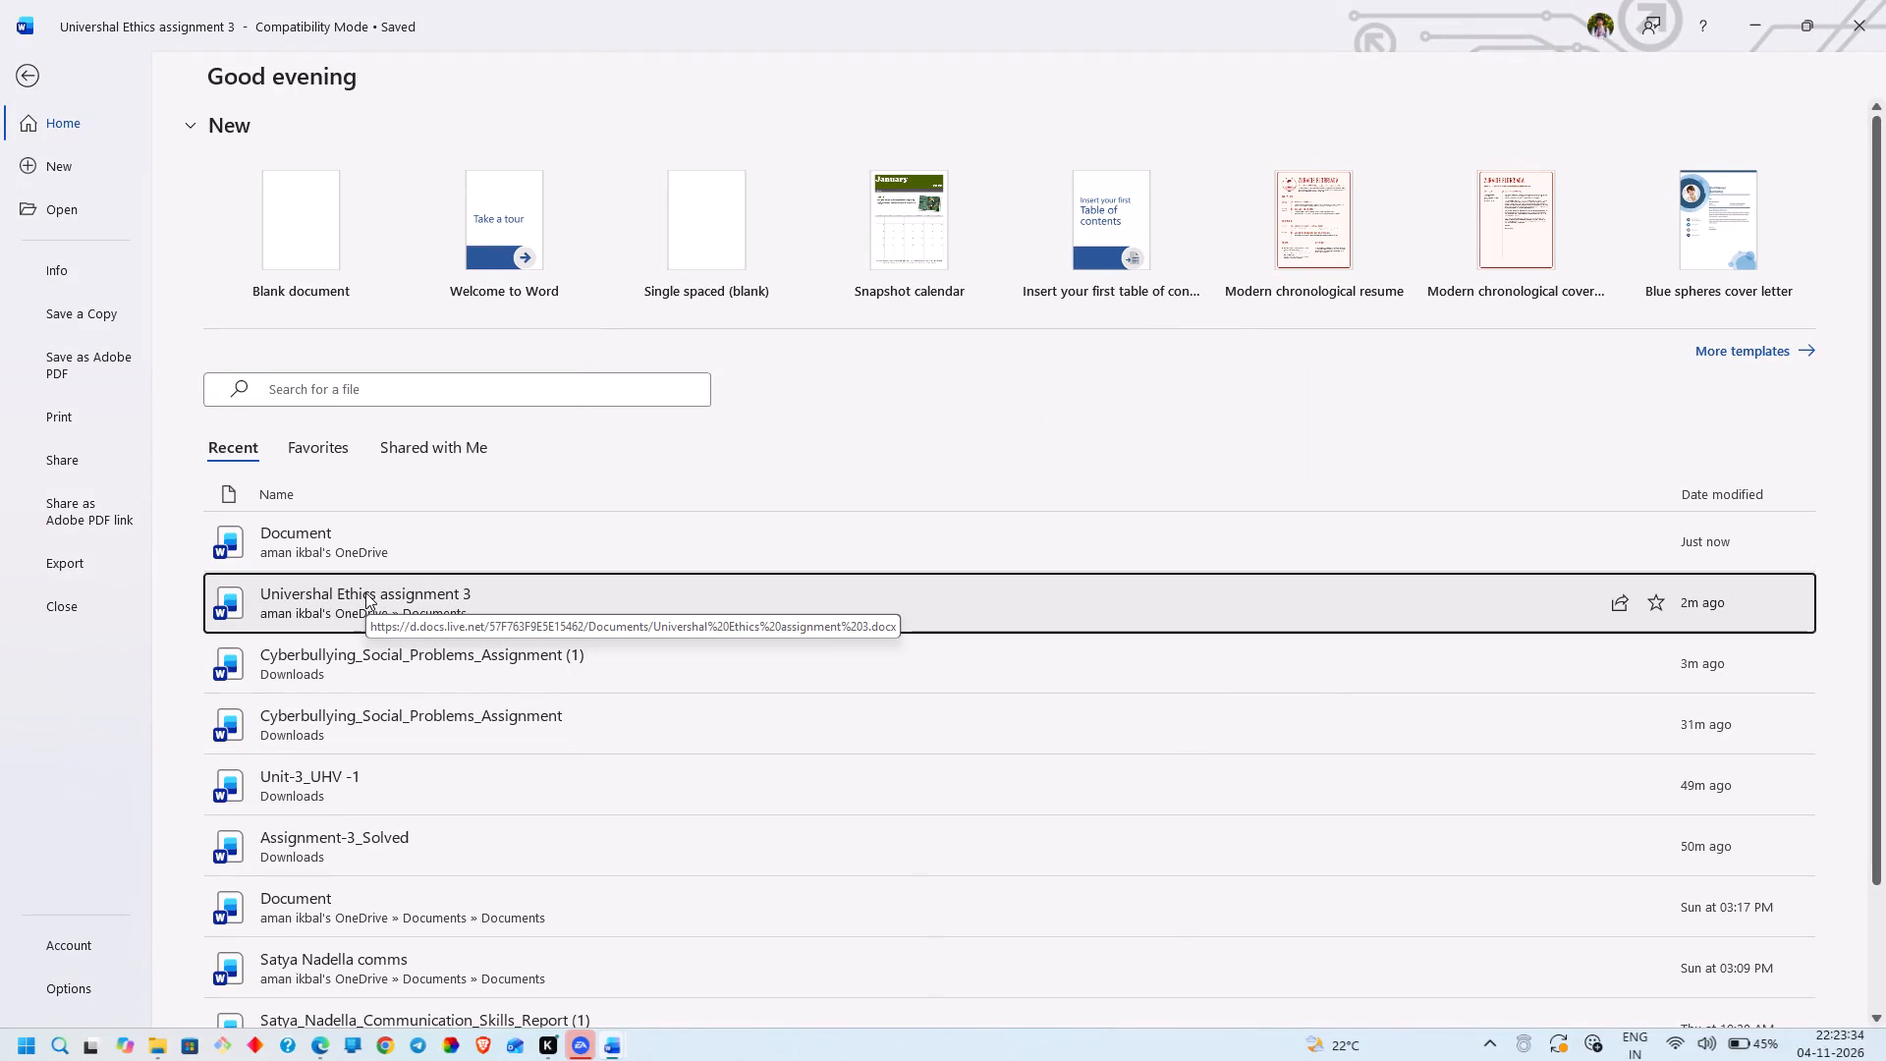
In File Explorer, look for the renamed report in the OneDrive Desktop, Documents and TrackMania folders, and close the window.
left_click(151, 1050)
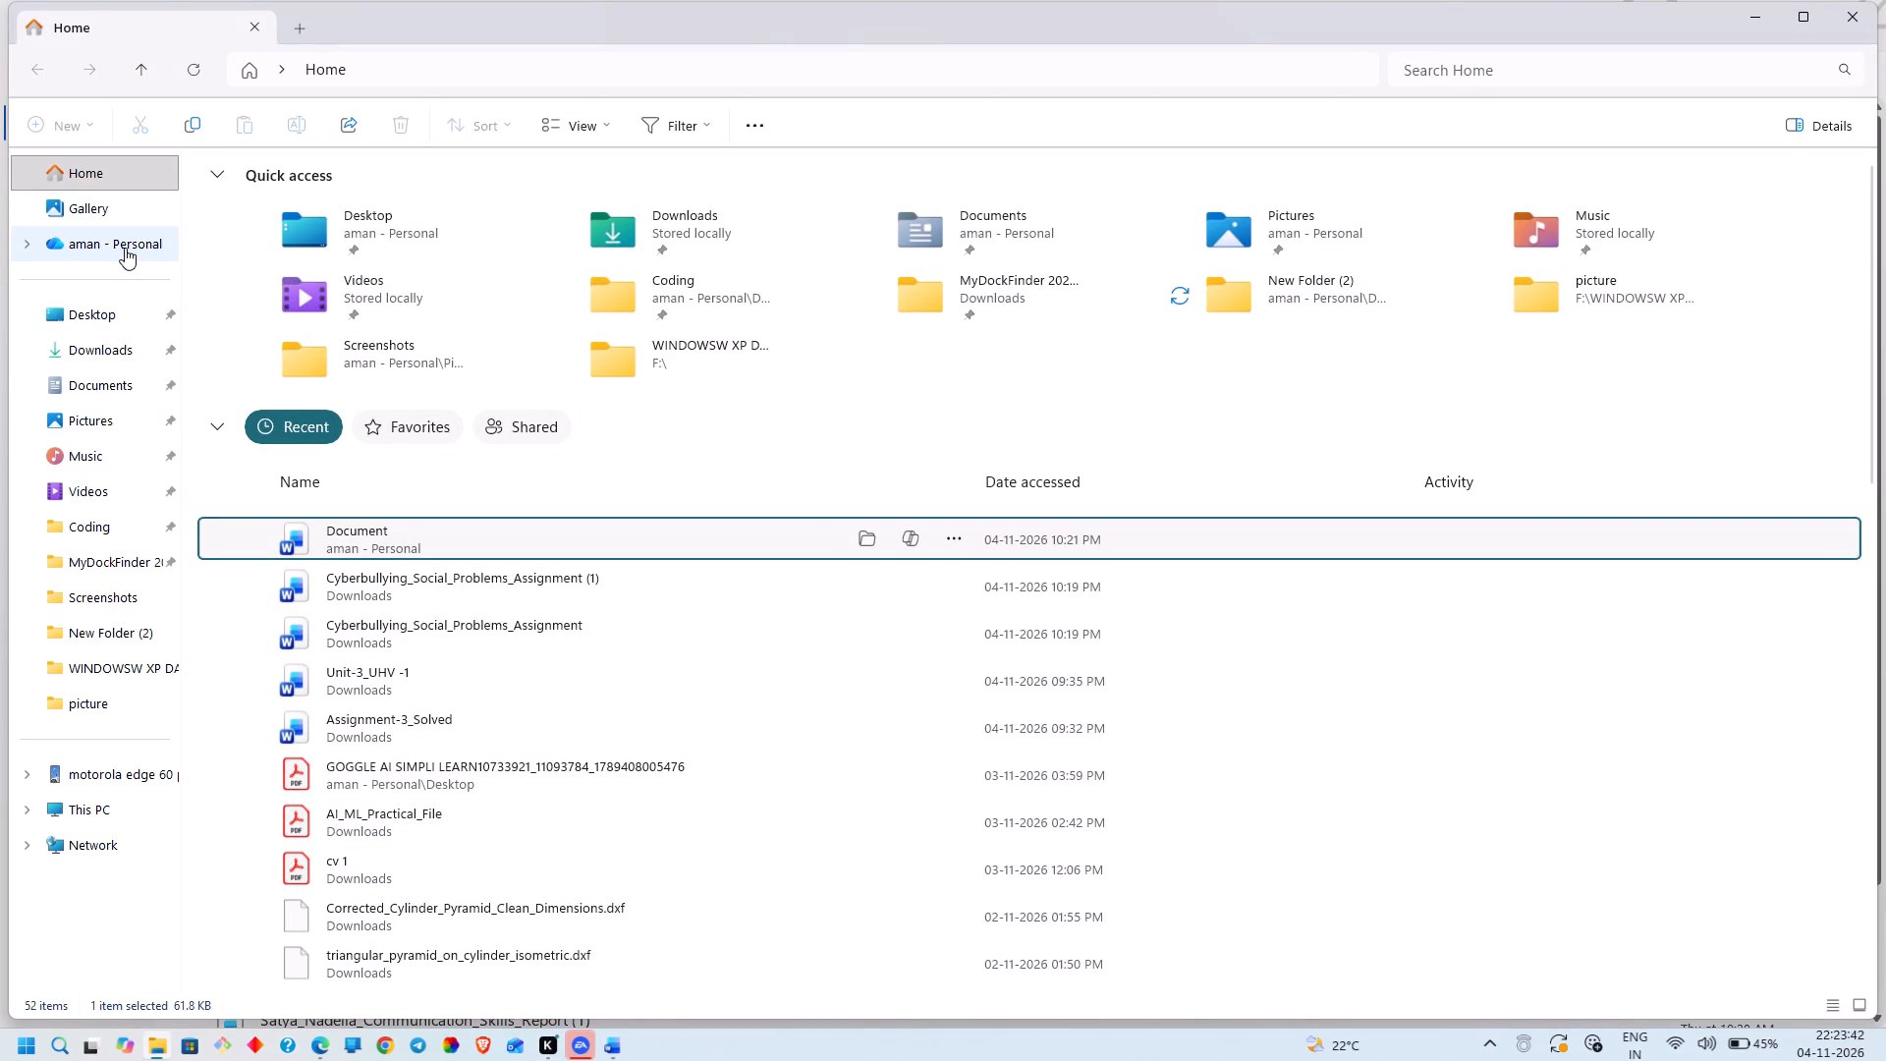
left_click(21, 247)
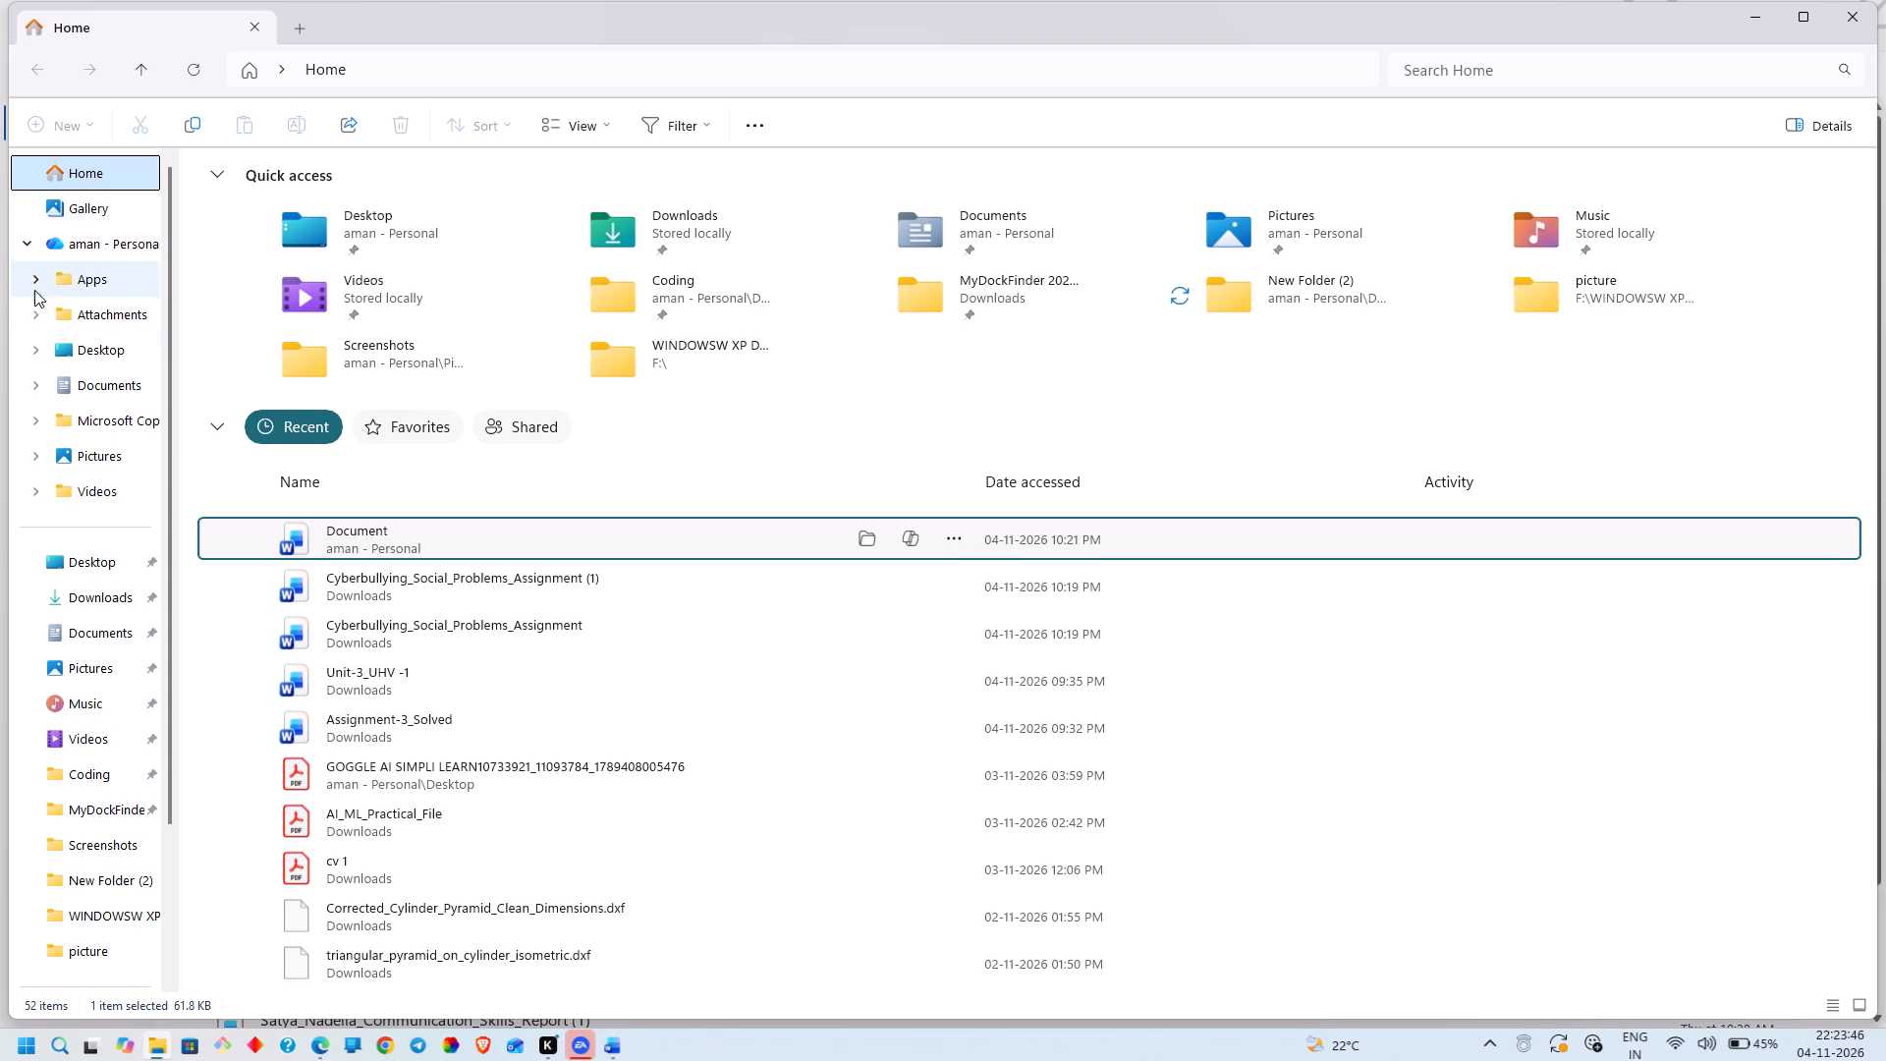
left_click(98, 359)
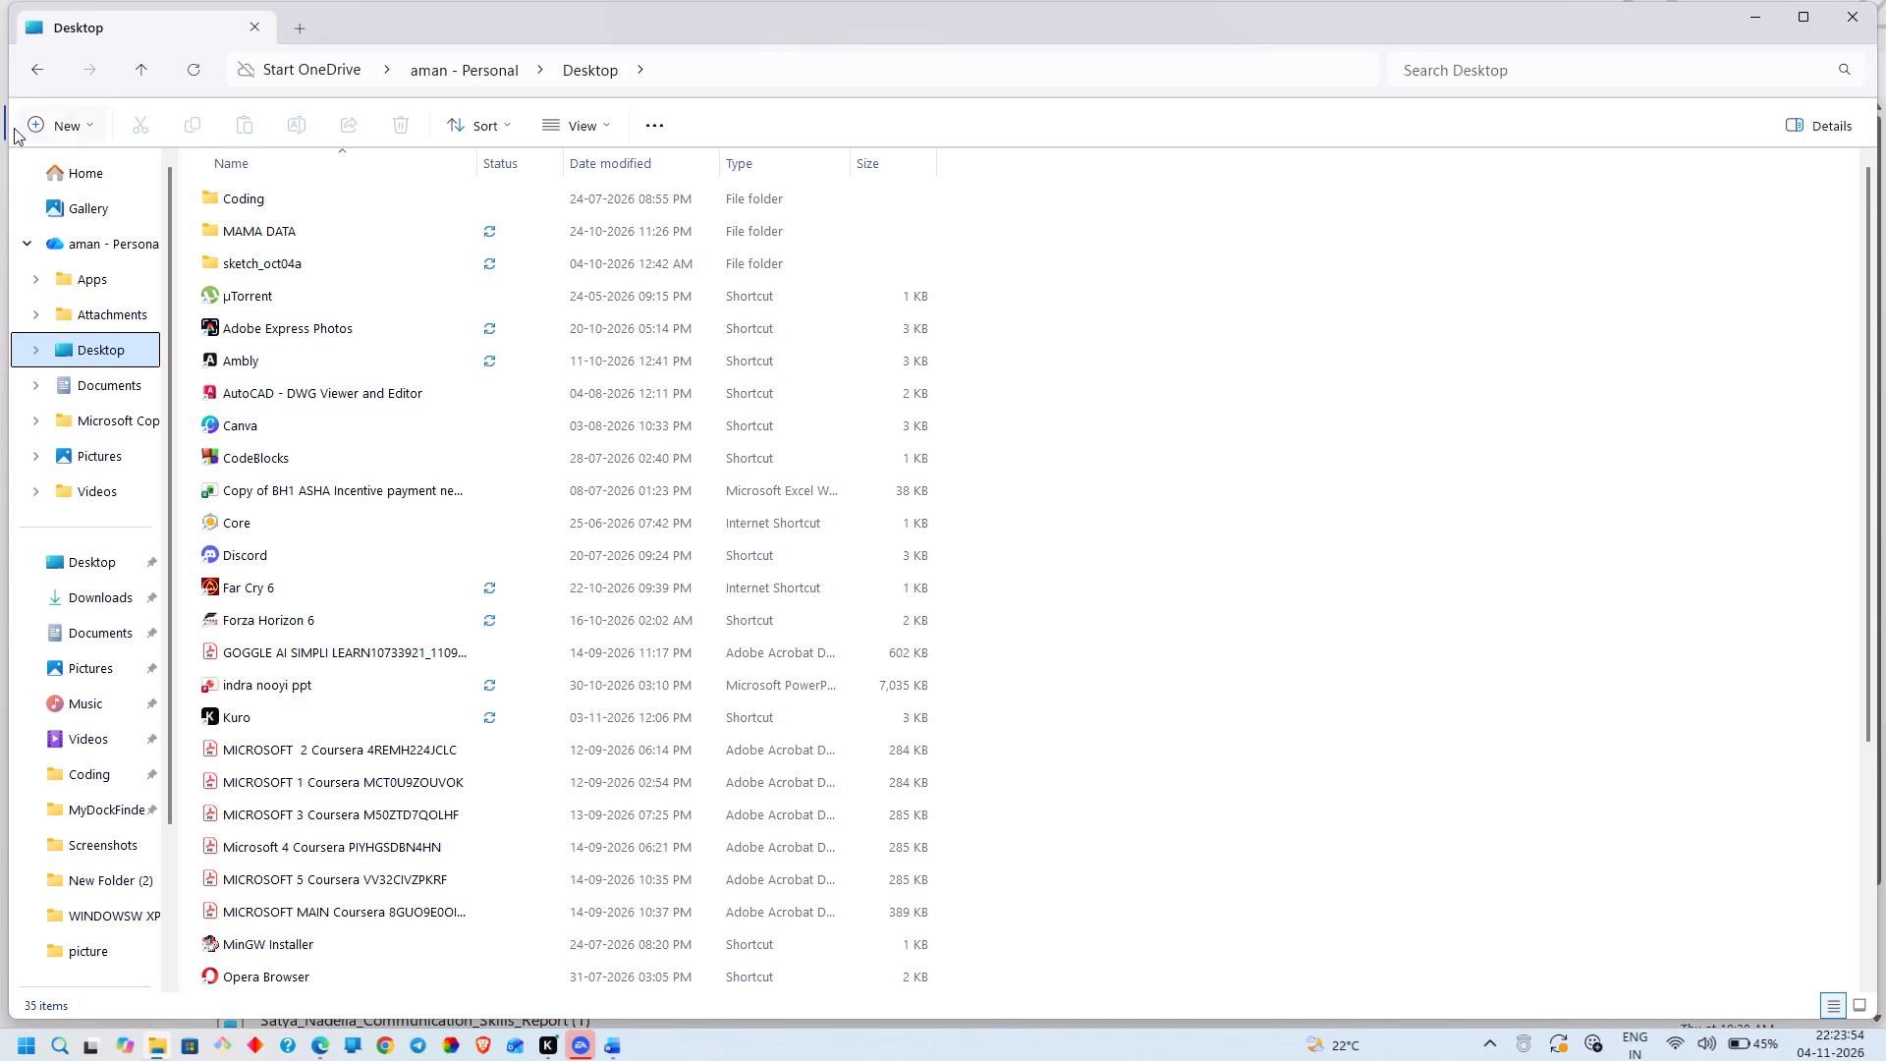
left_click(45, 62)
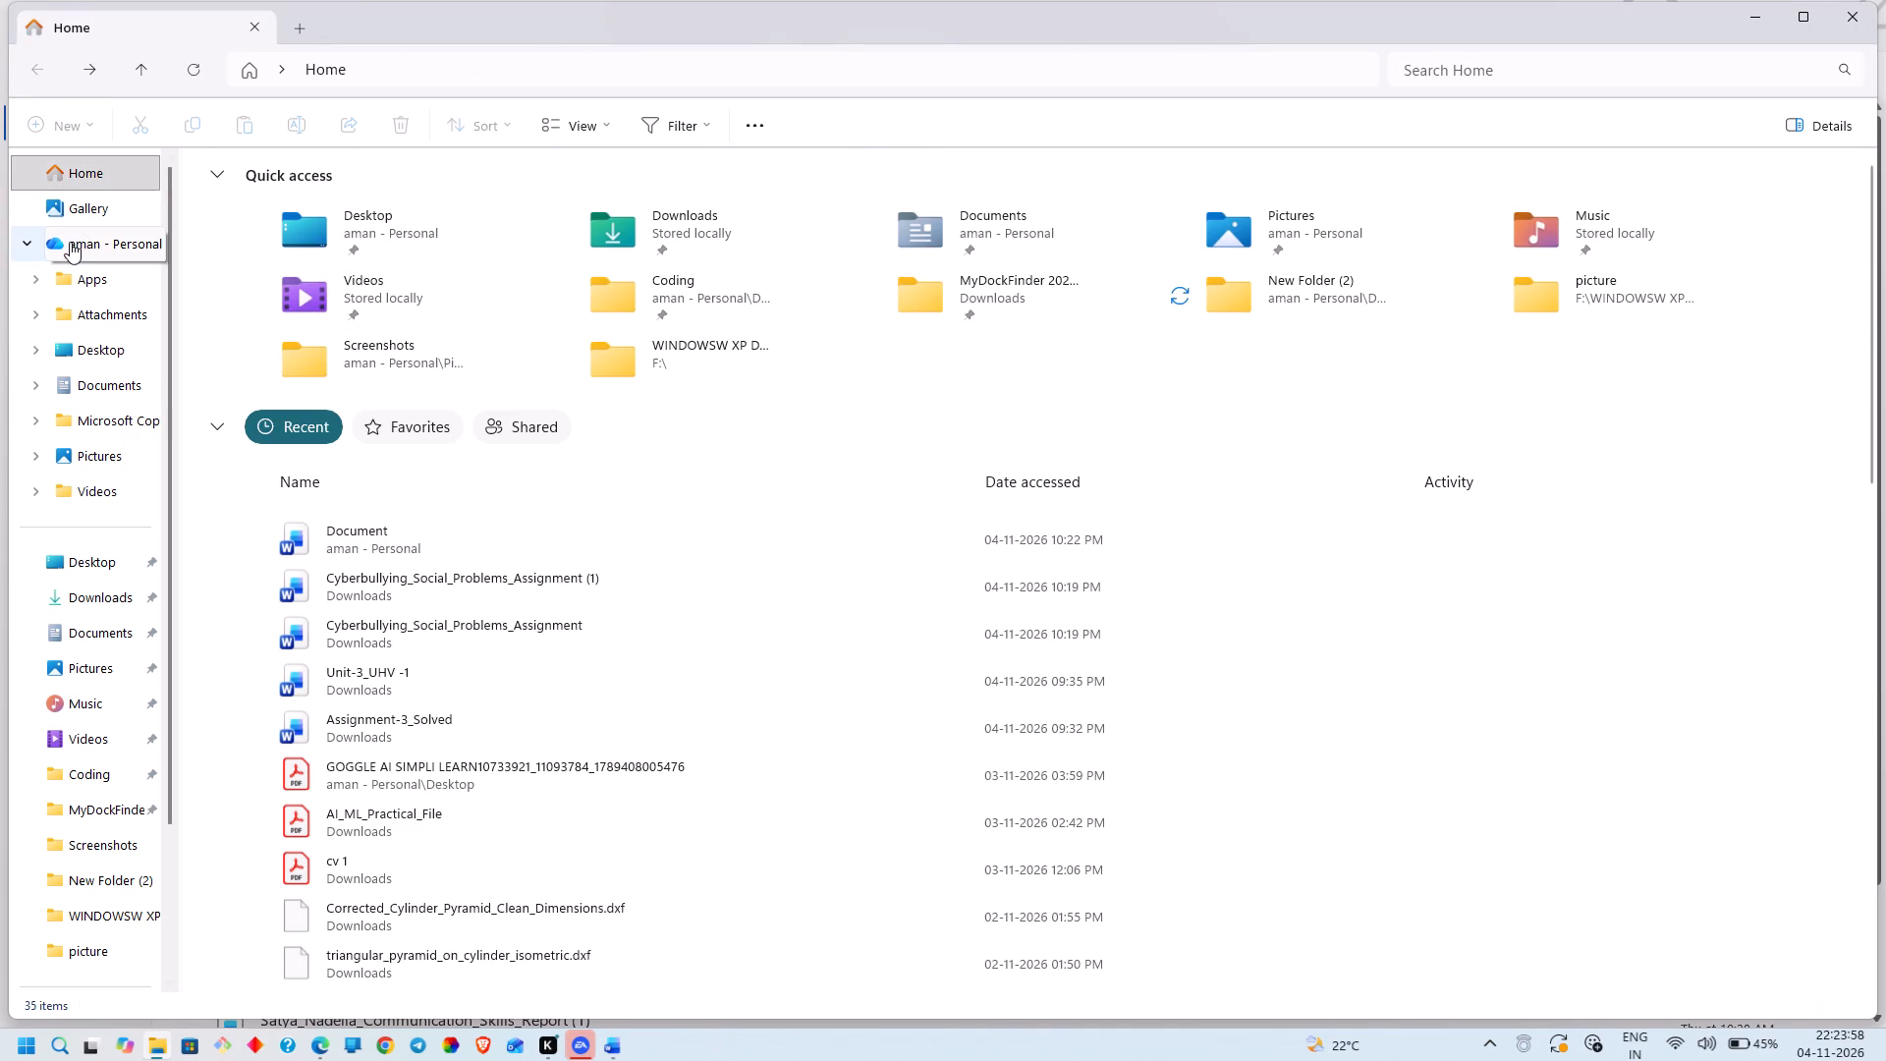
left_click(96, 378)
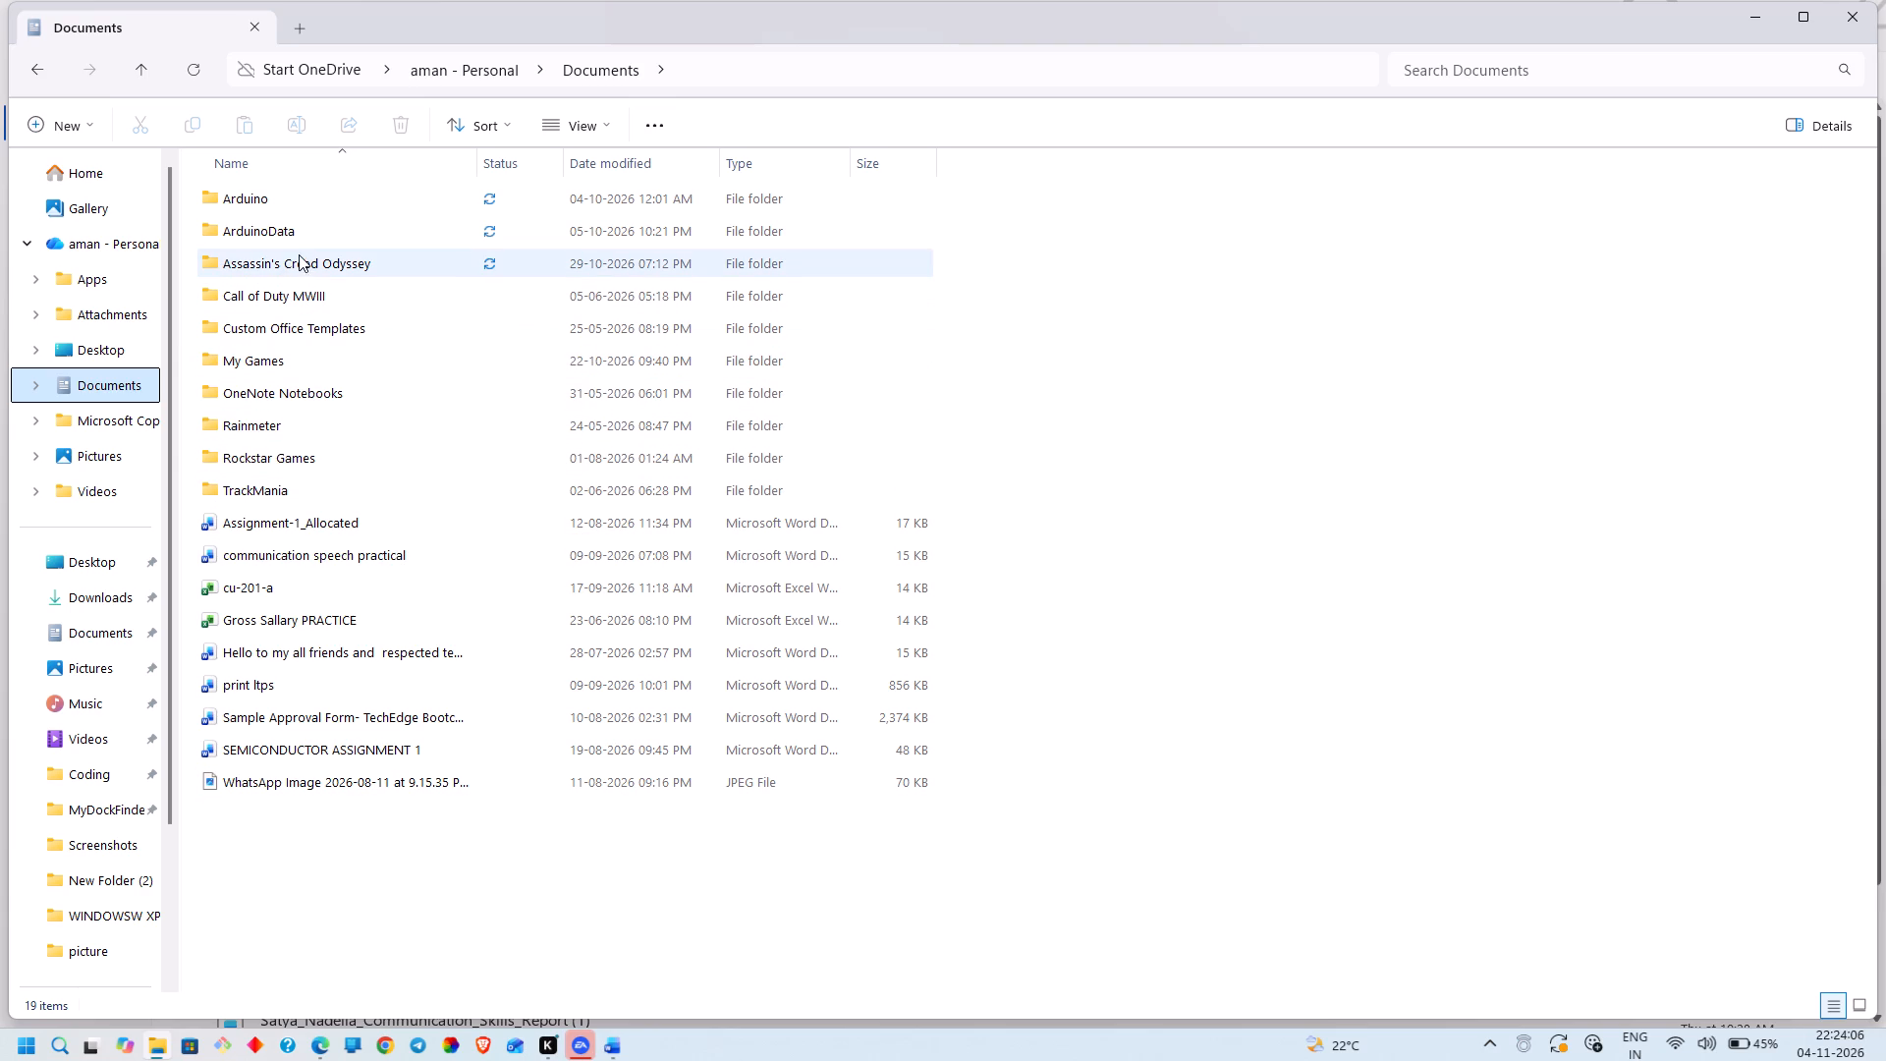
double_click(263, 489)
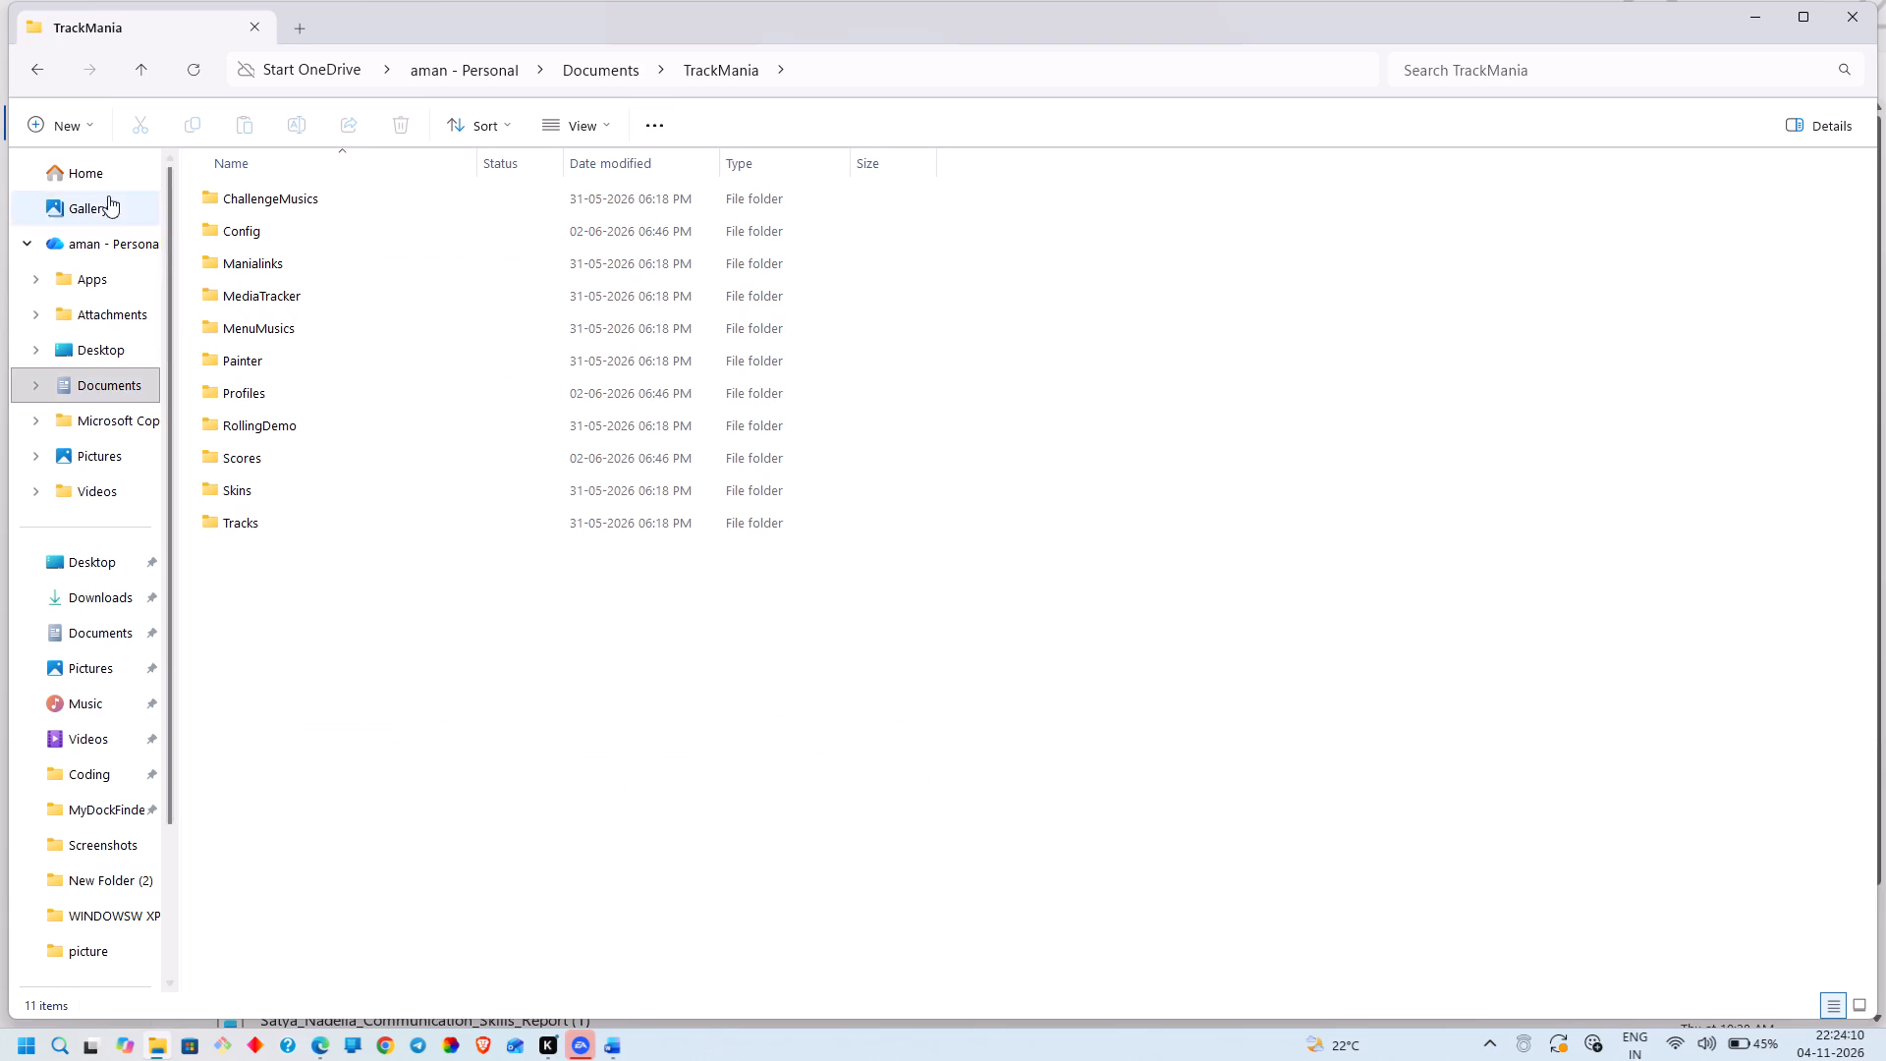
left_click(28, 82)
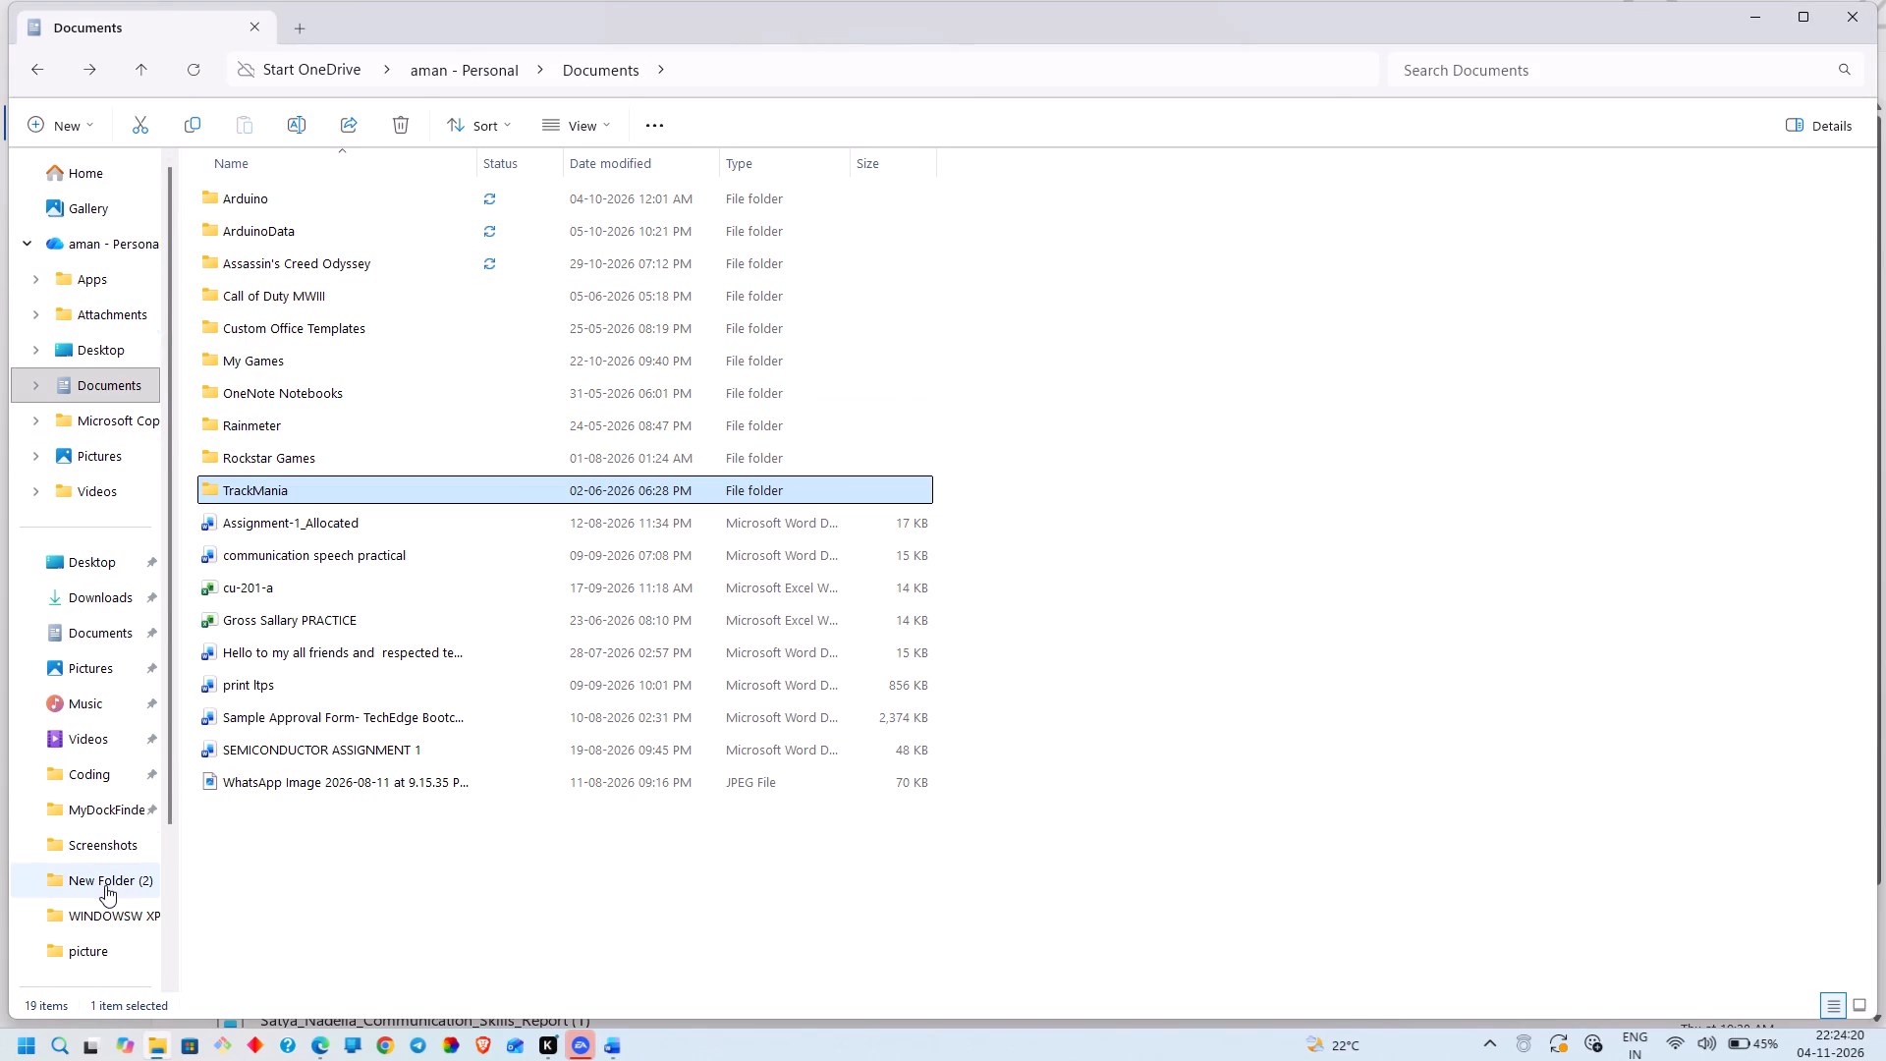
scroll(105, 885, "up", 1)
left_click(1858, 6)
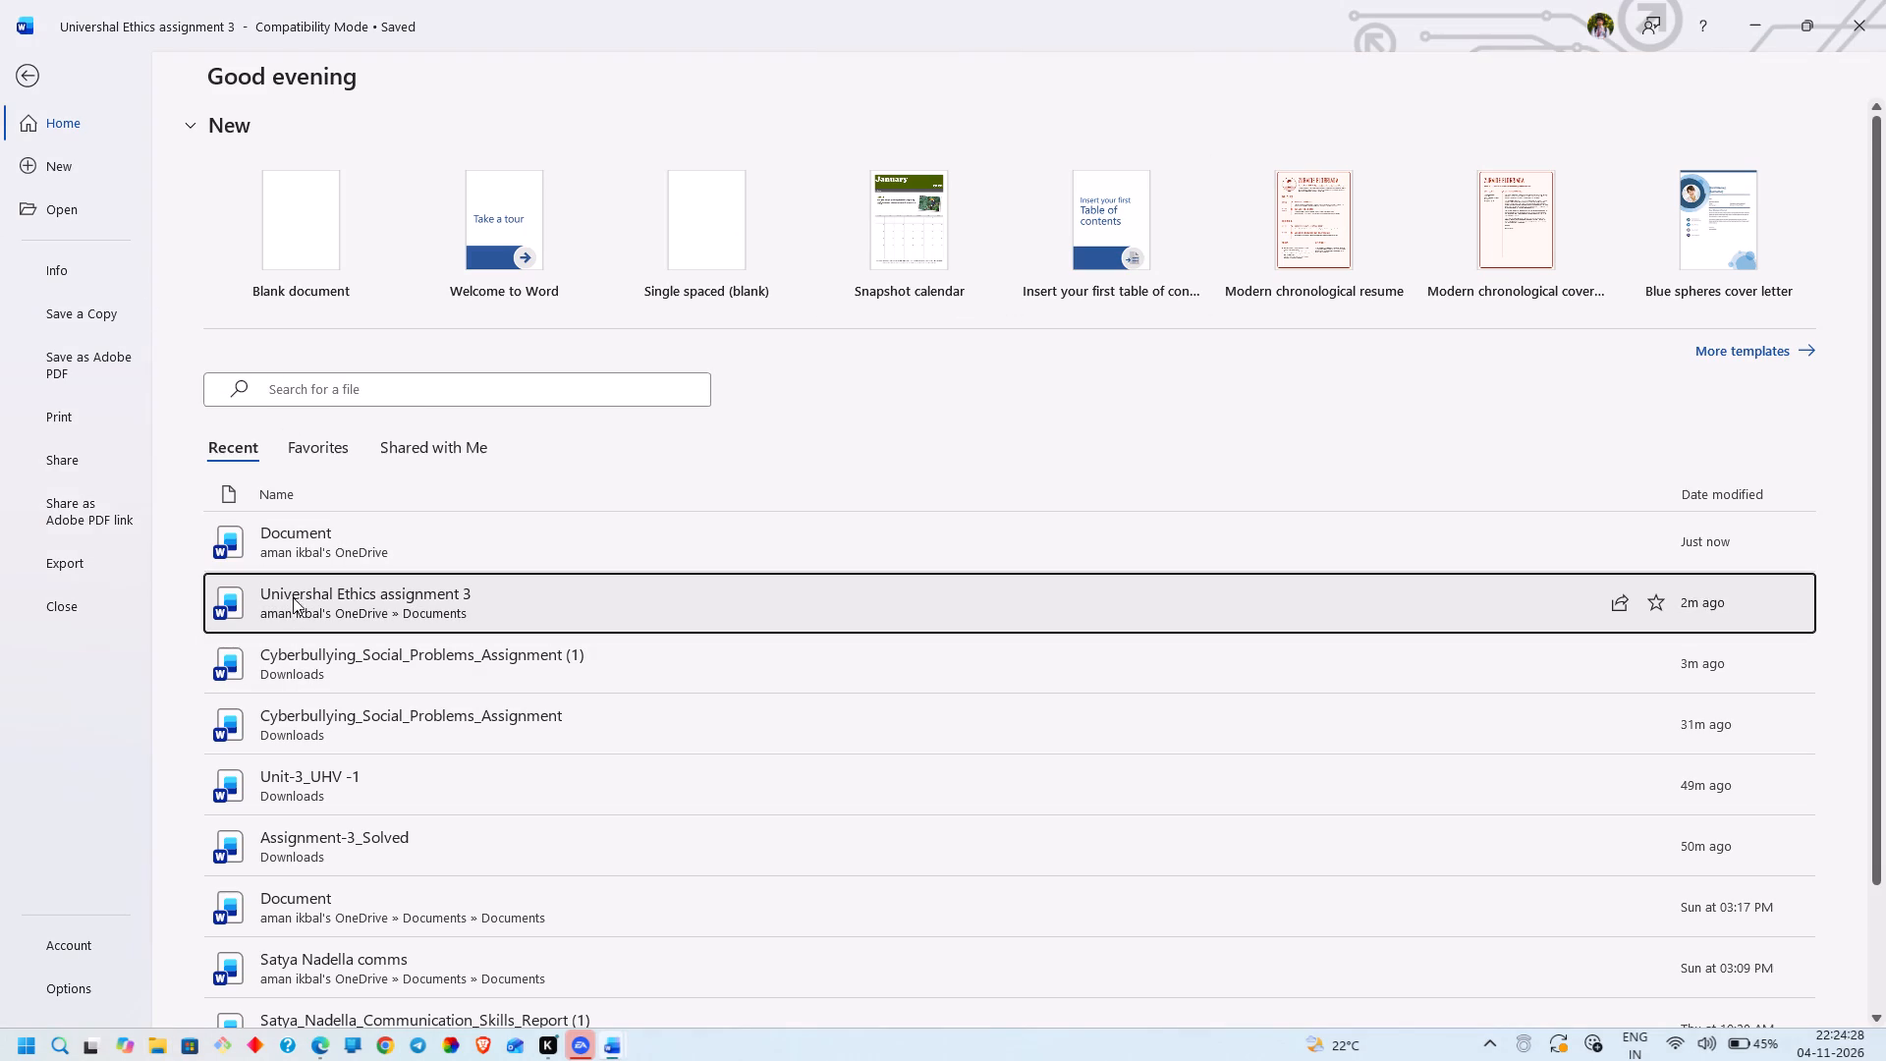
Return to the open report in Word, check its sharing options, and close them without sharing.
left_click(294, 593)
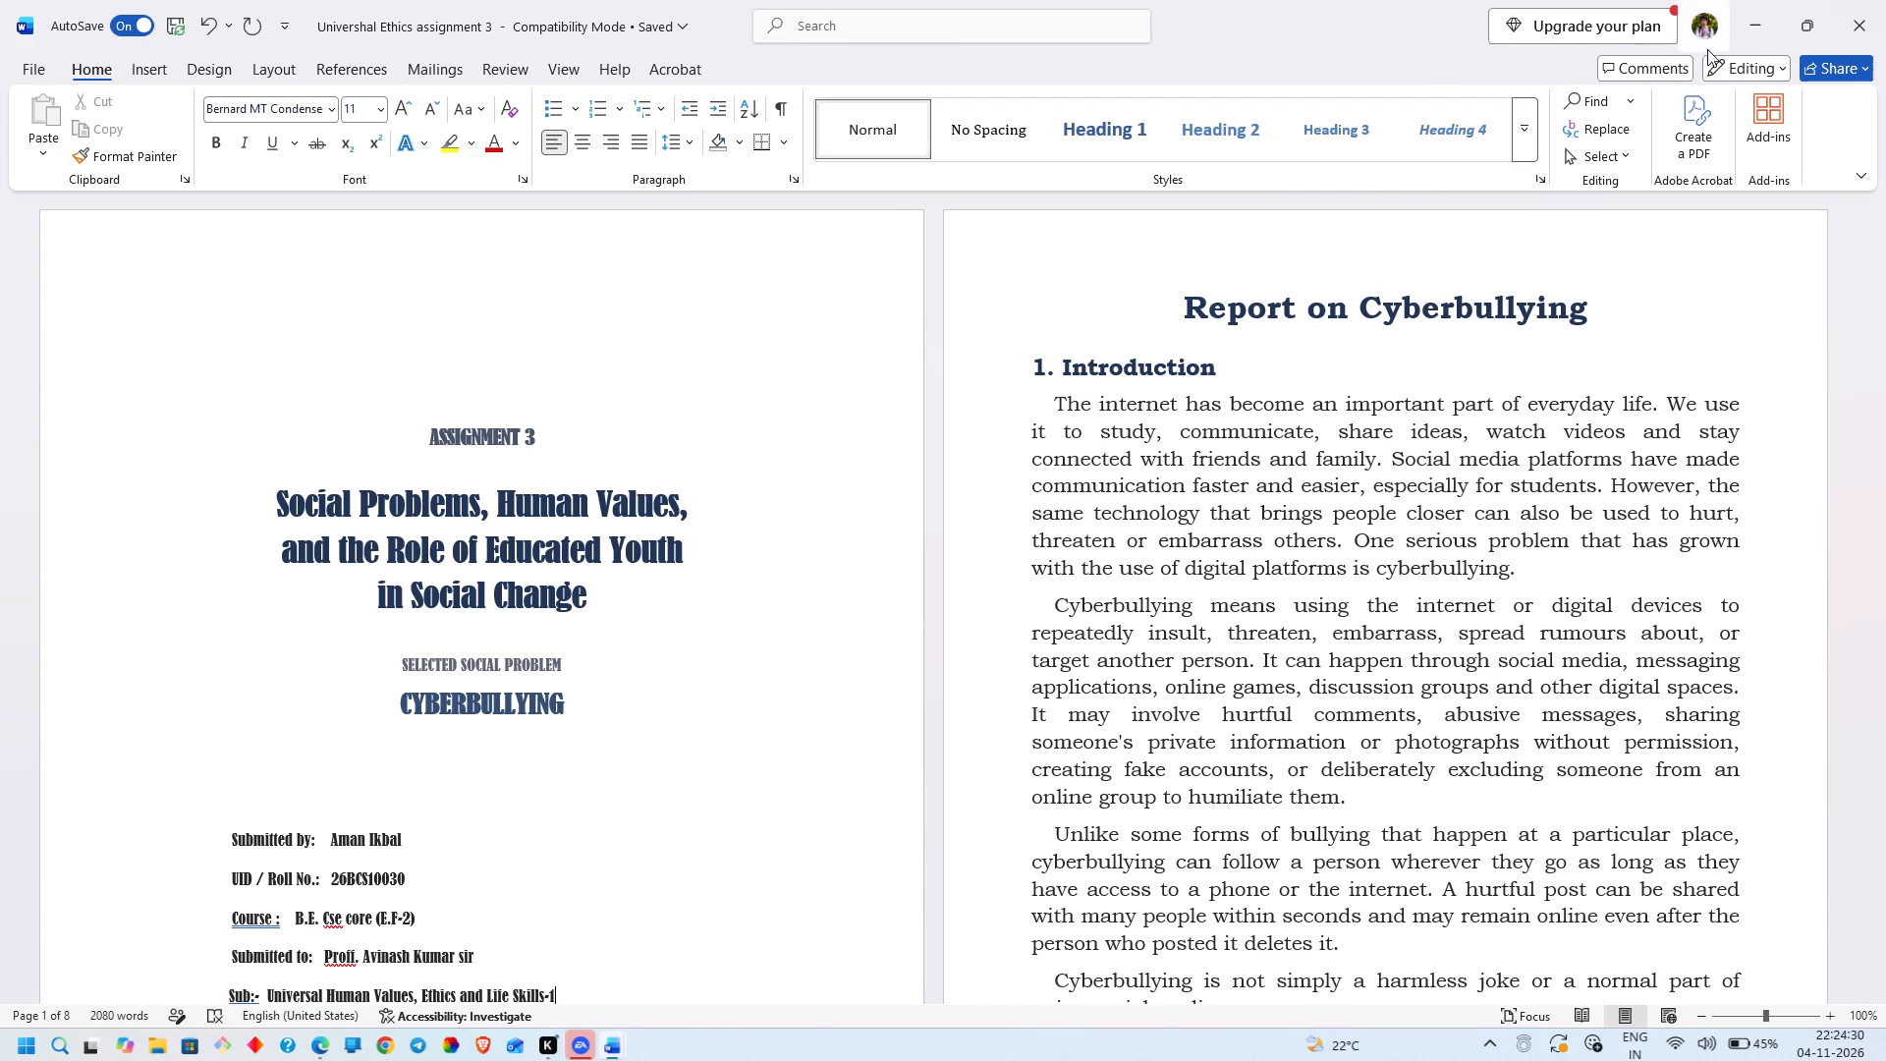
left_click(1825, 60)
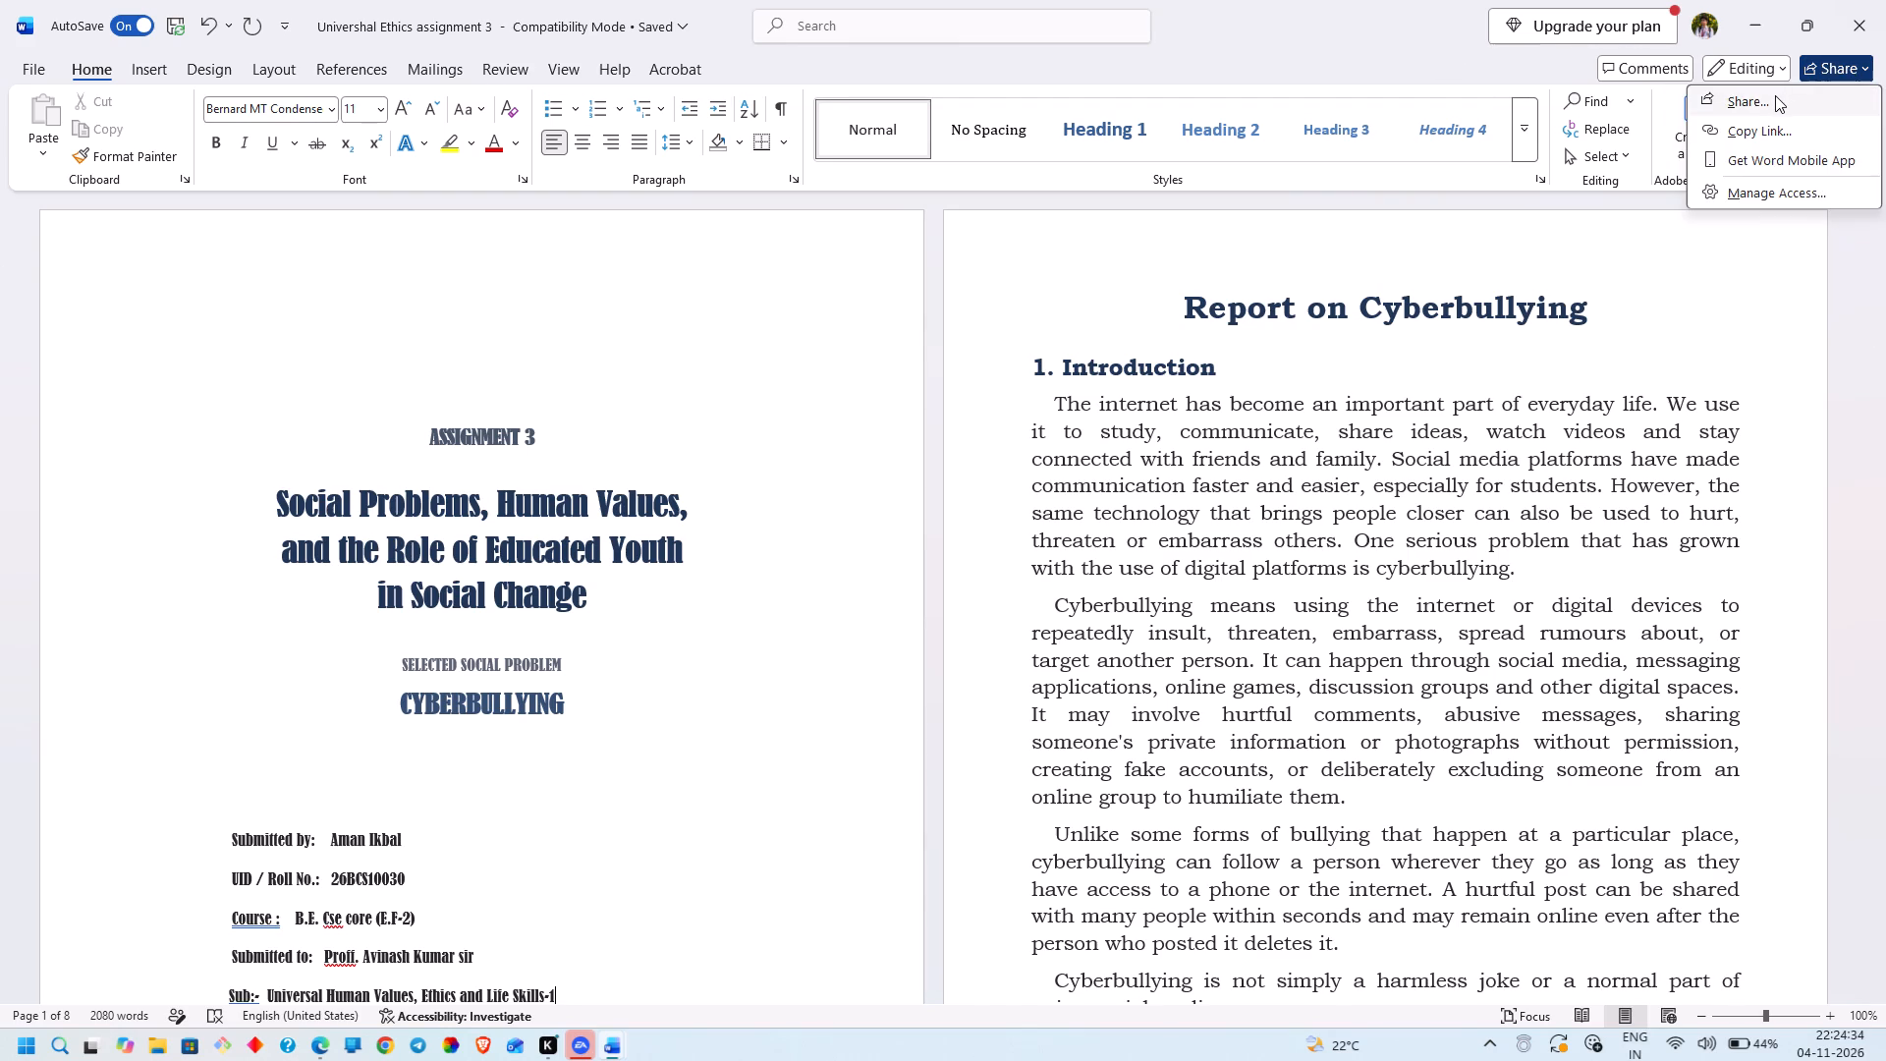
left_click(1775, 95)
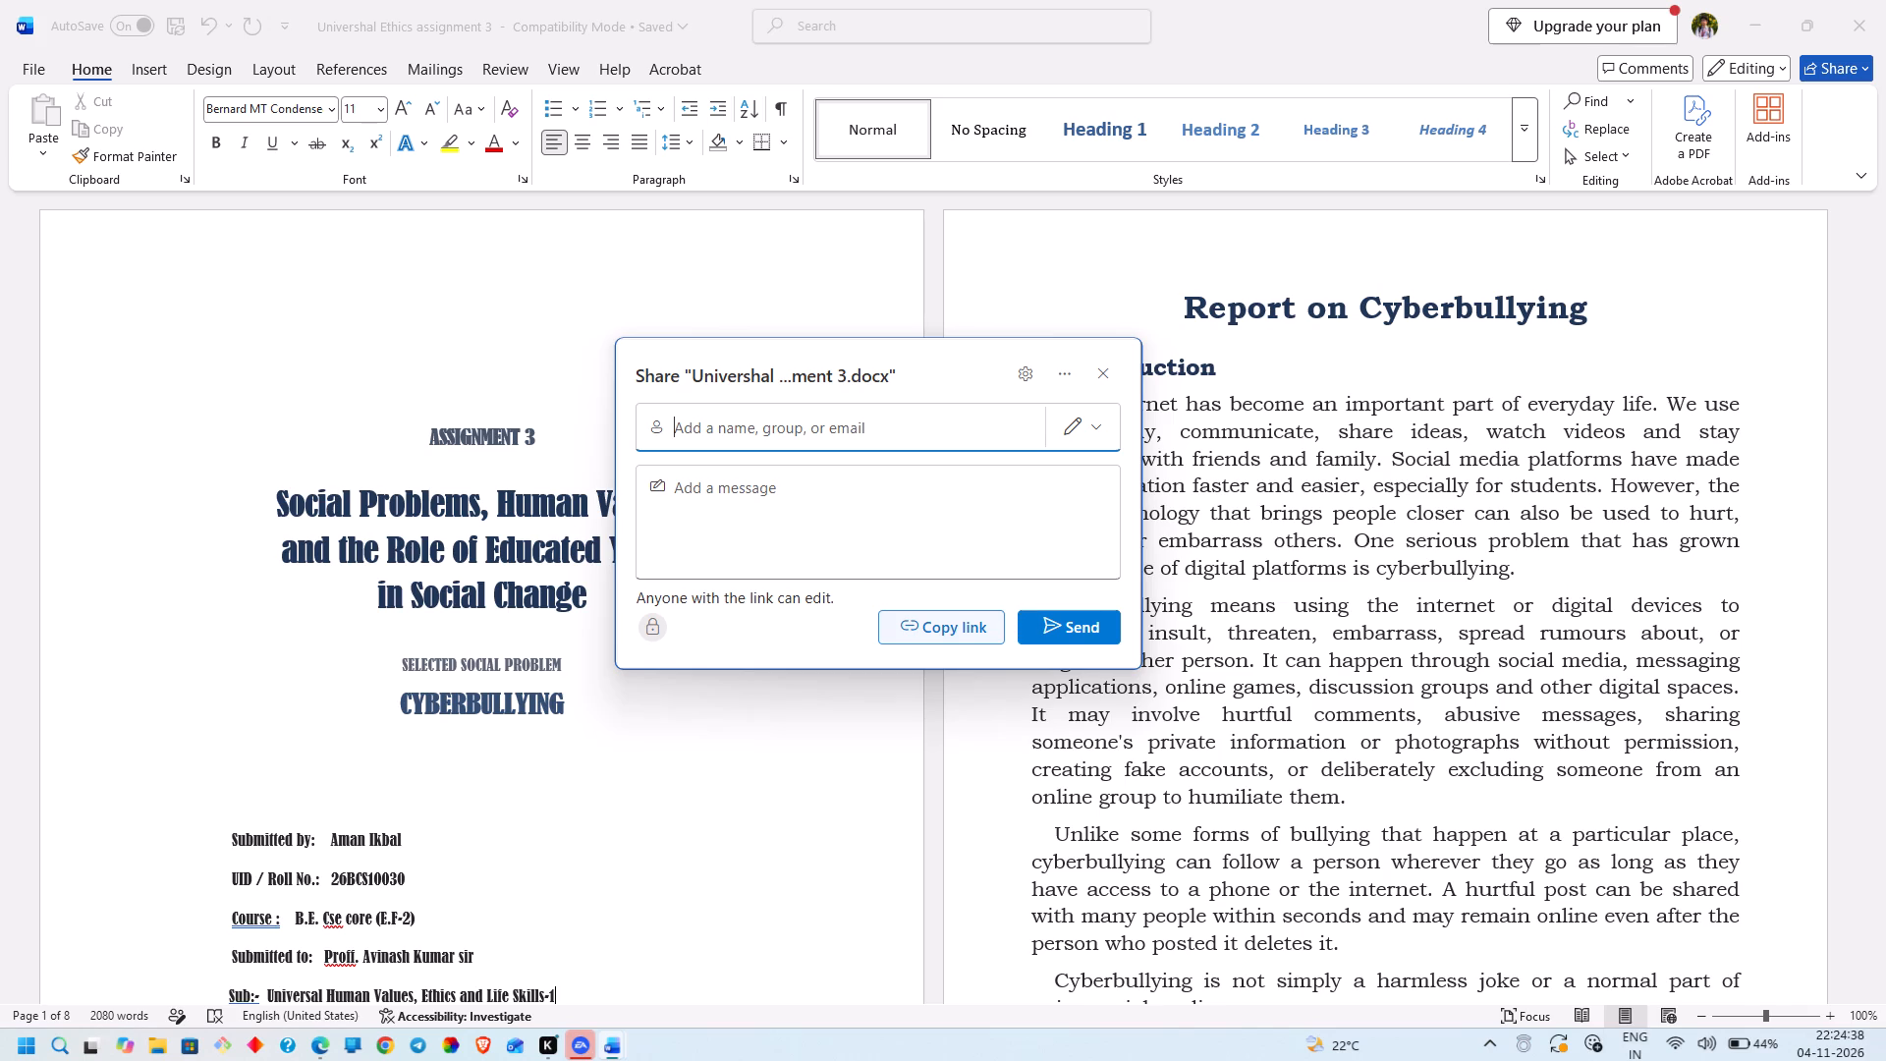
left_click(1101, 358)
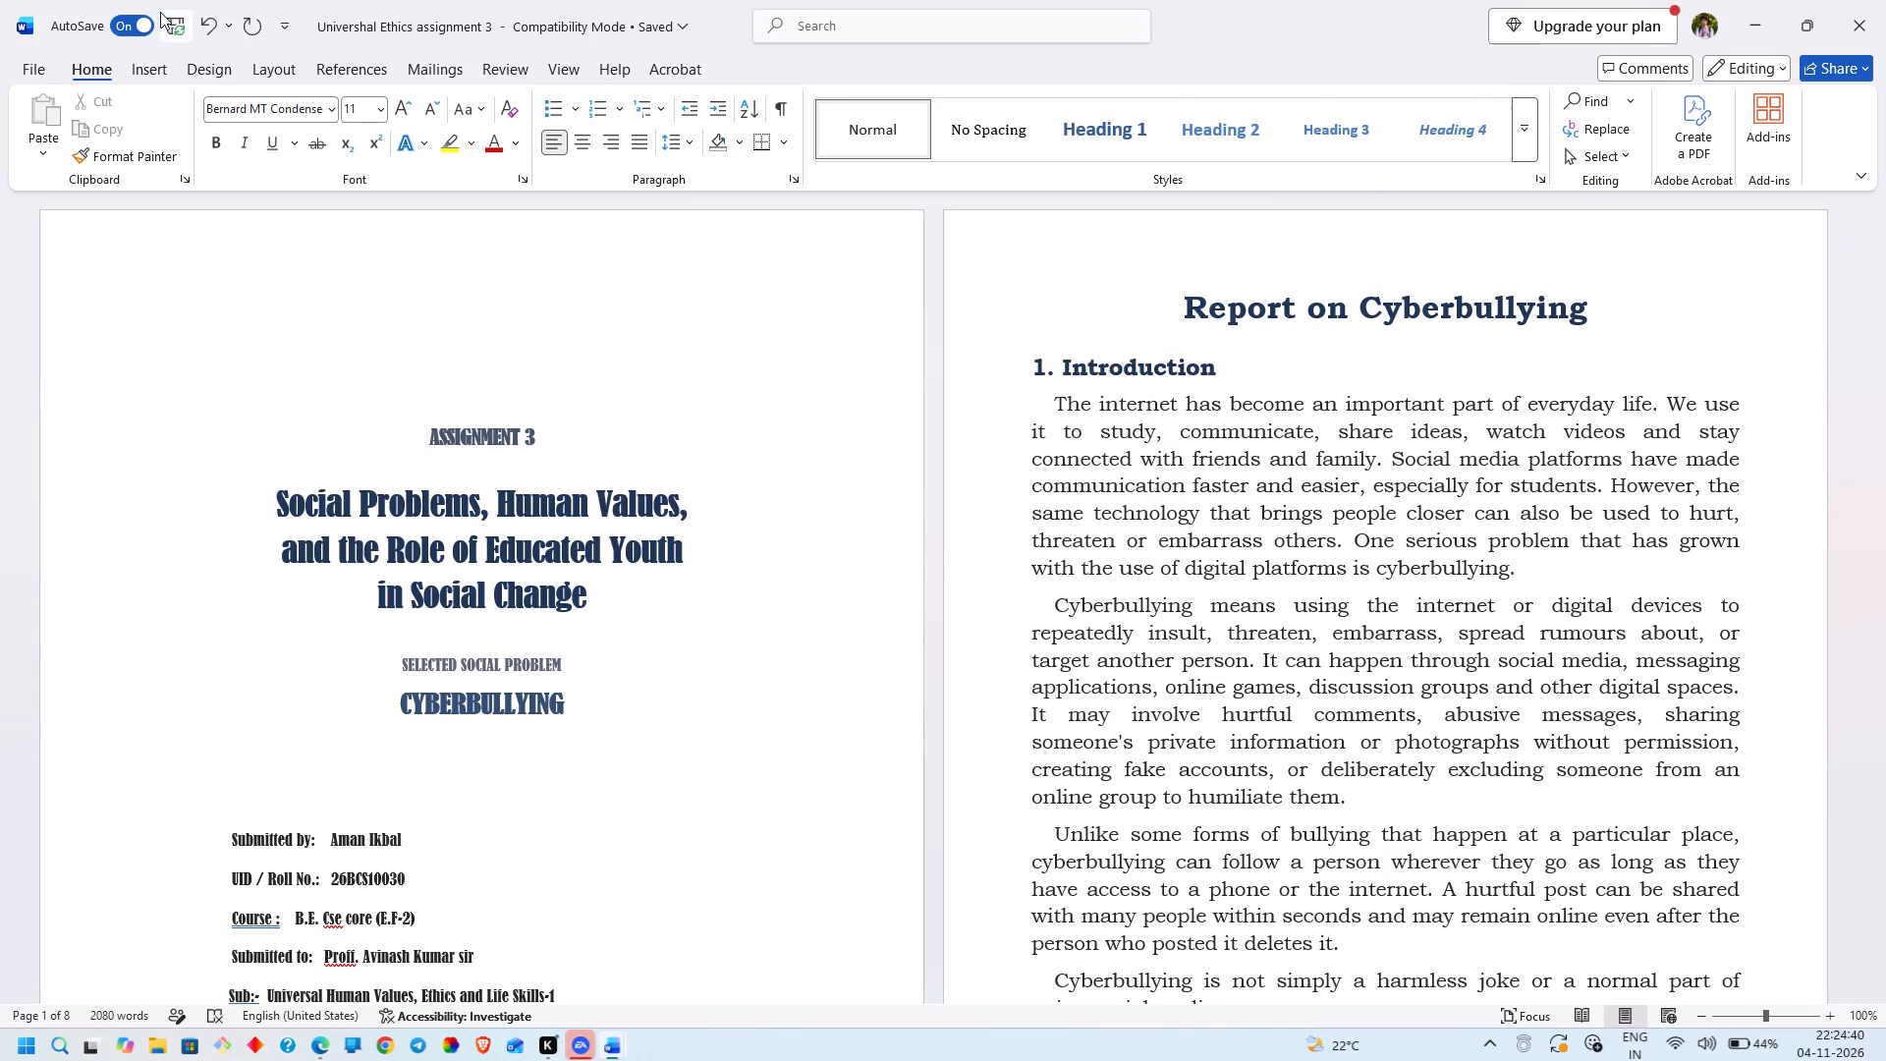
Turn AutoSave off for the report and save it manually.
left_click(143, 26)
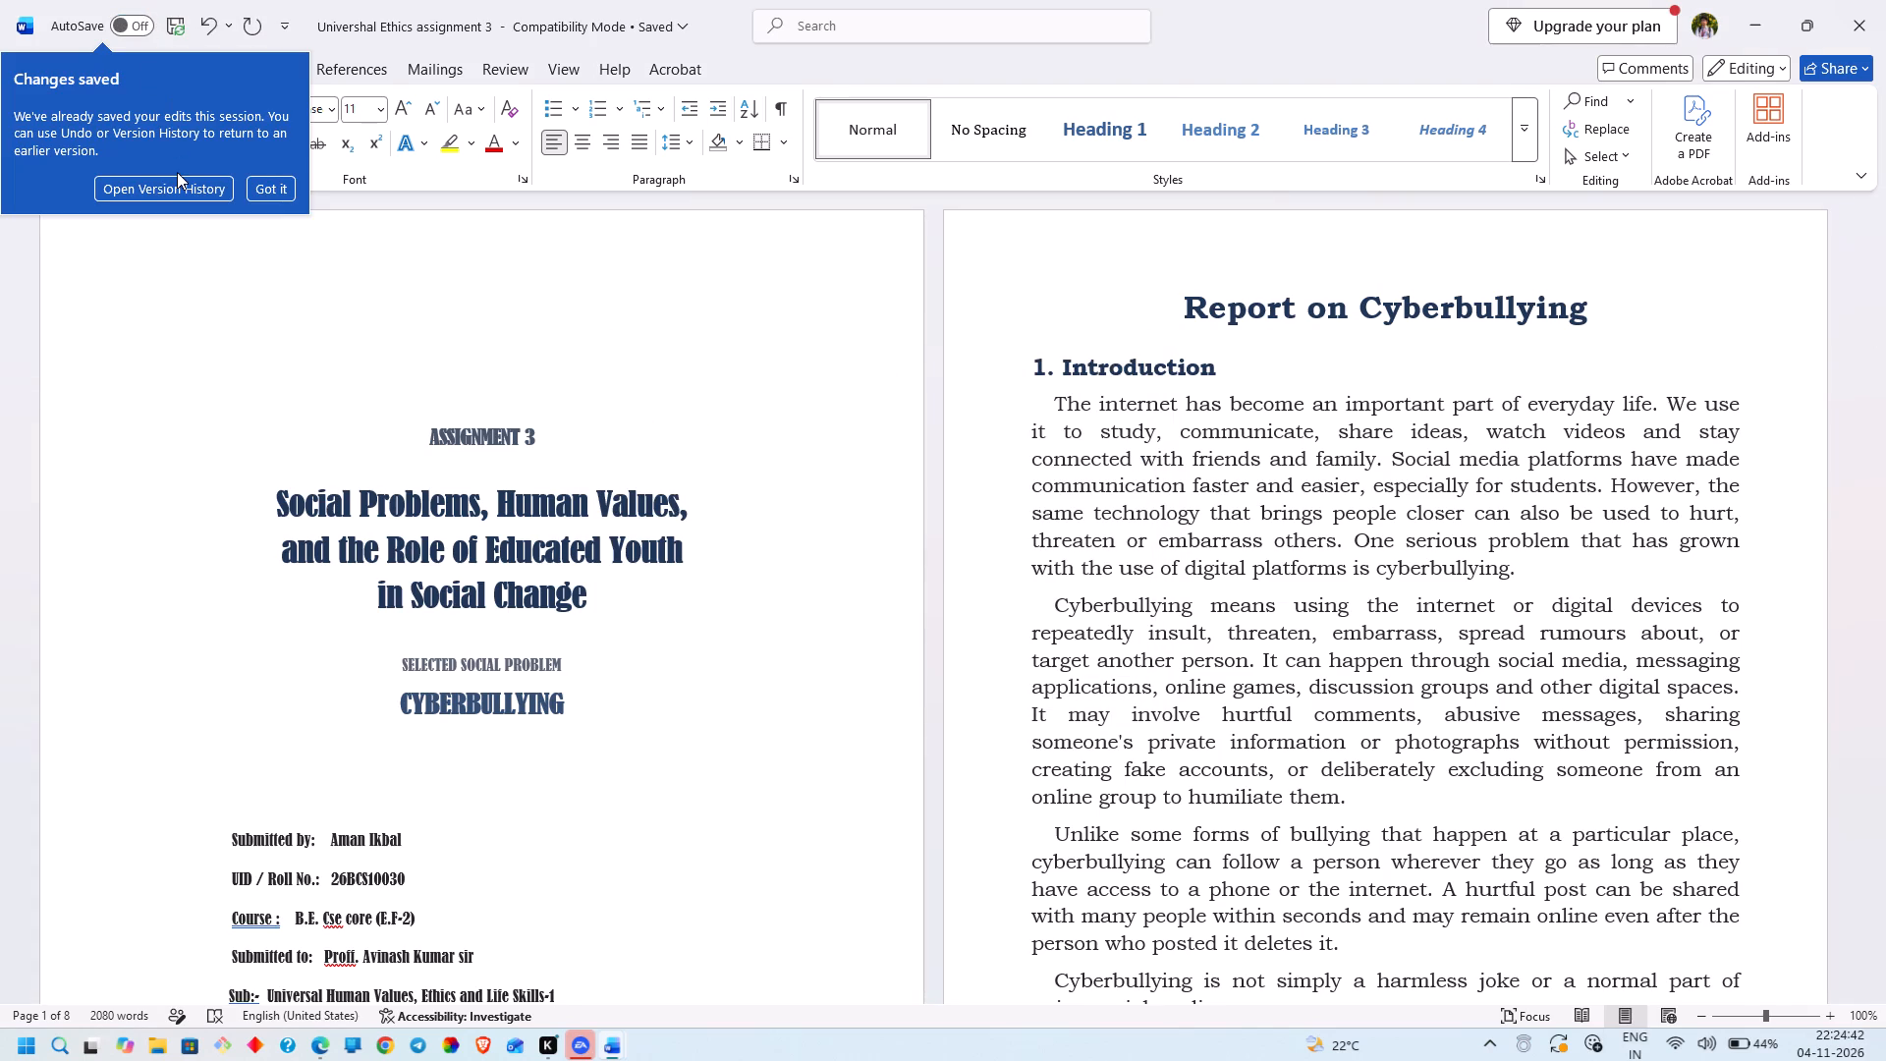
left_click(273, 190)
left_click(161, 17)
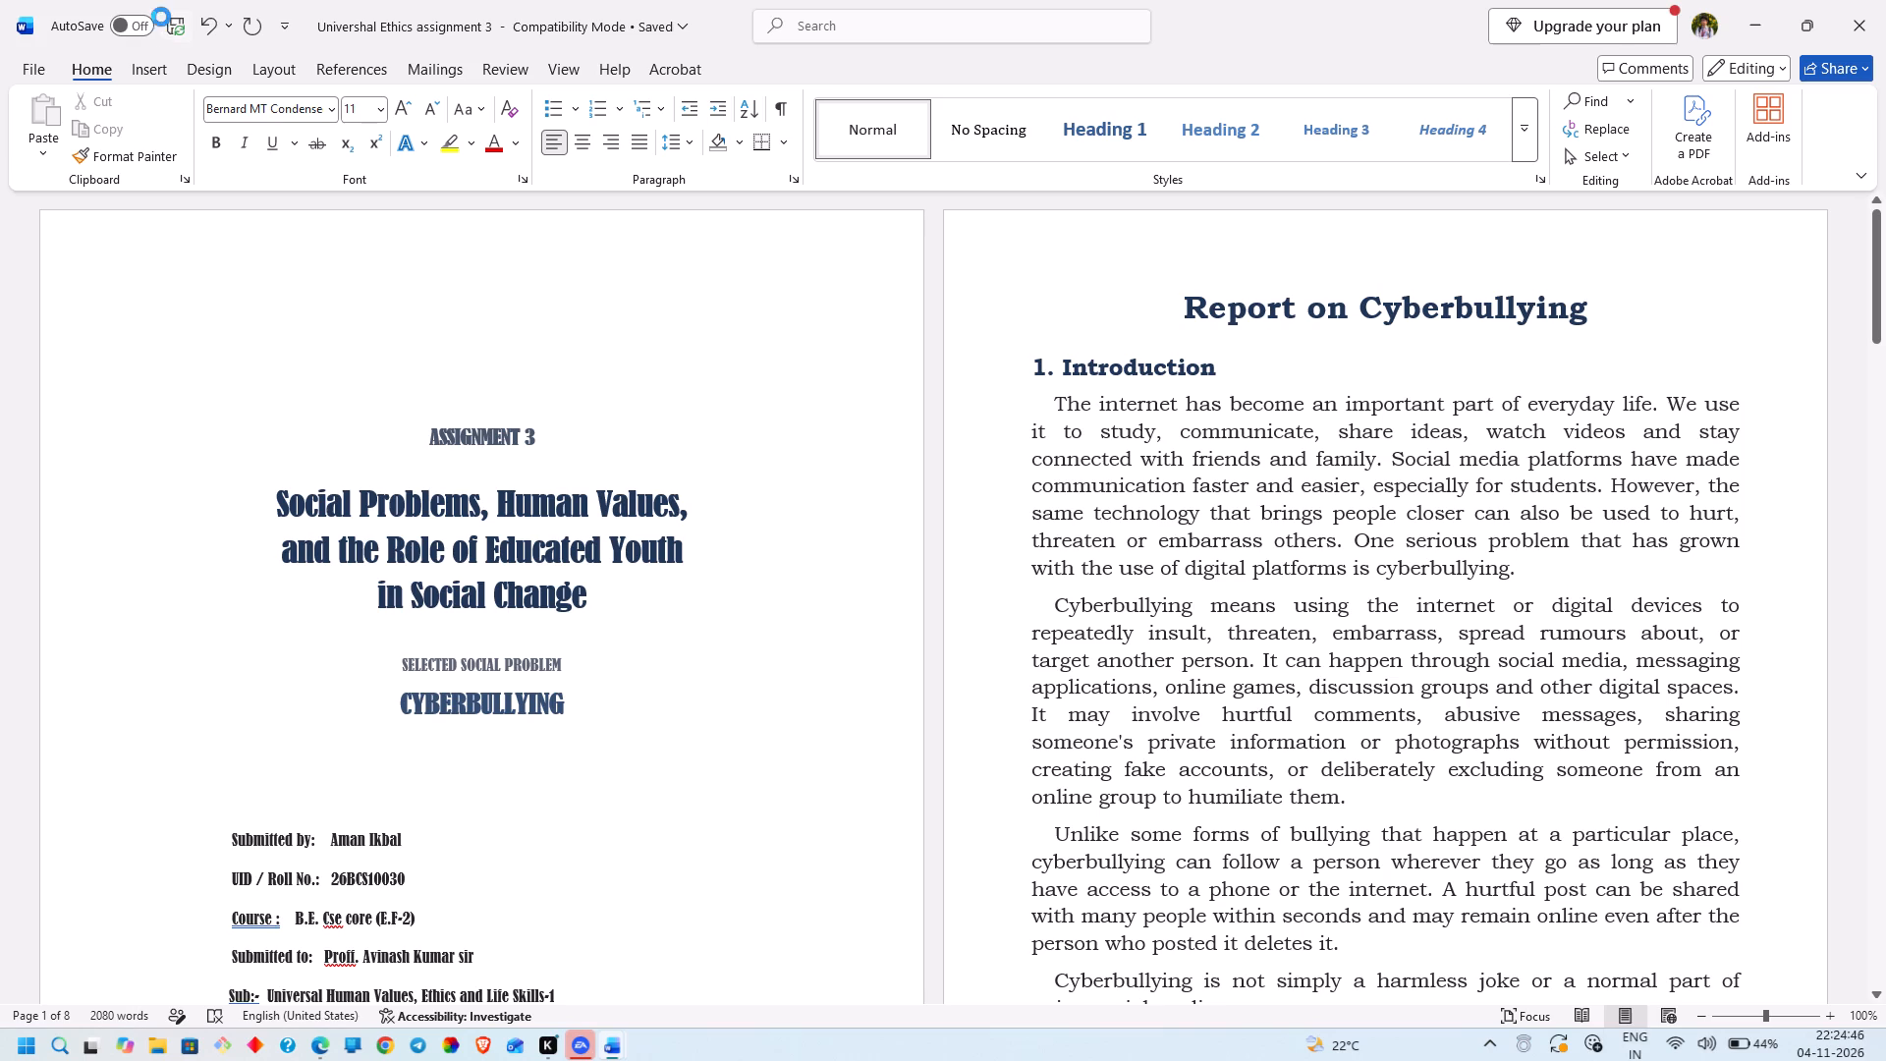
left_click(171, 26)
left_click(171, 26)
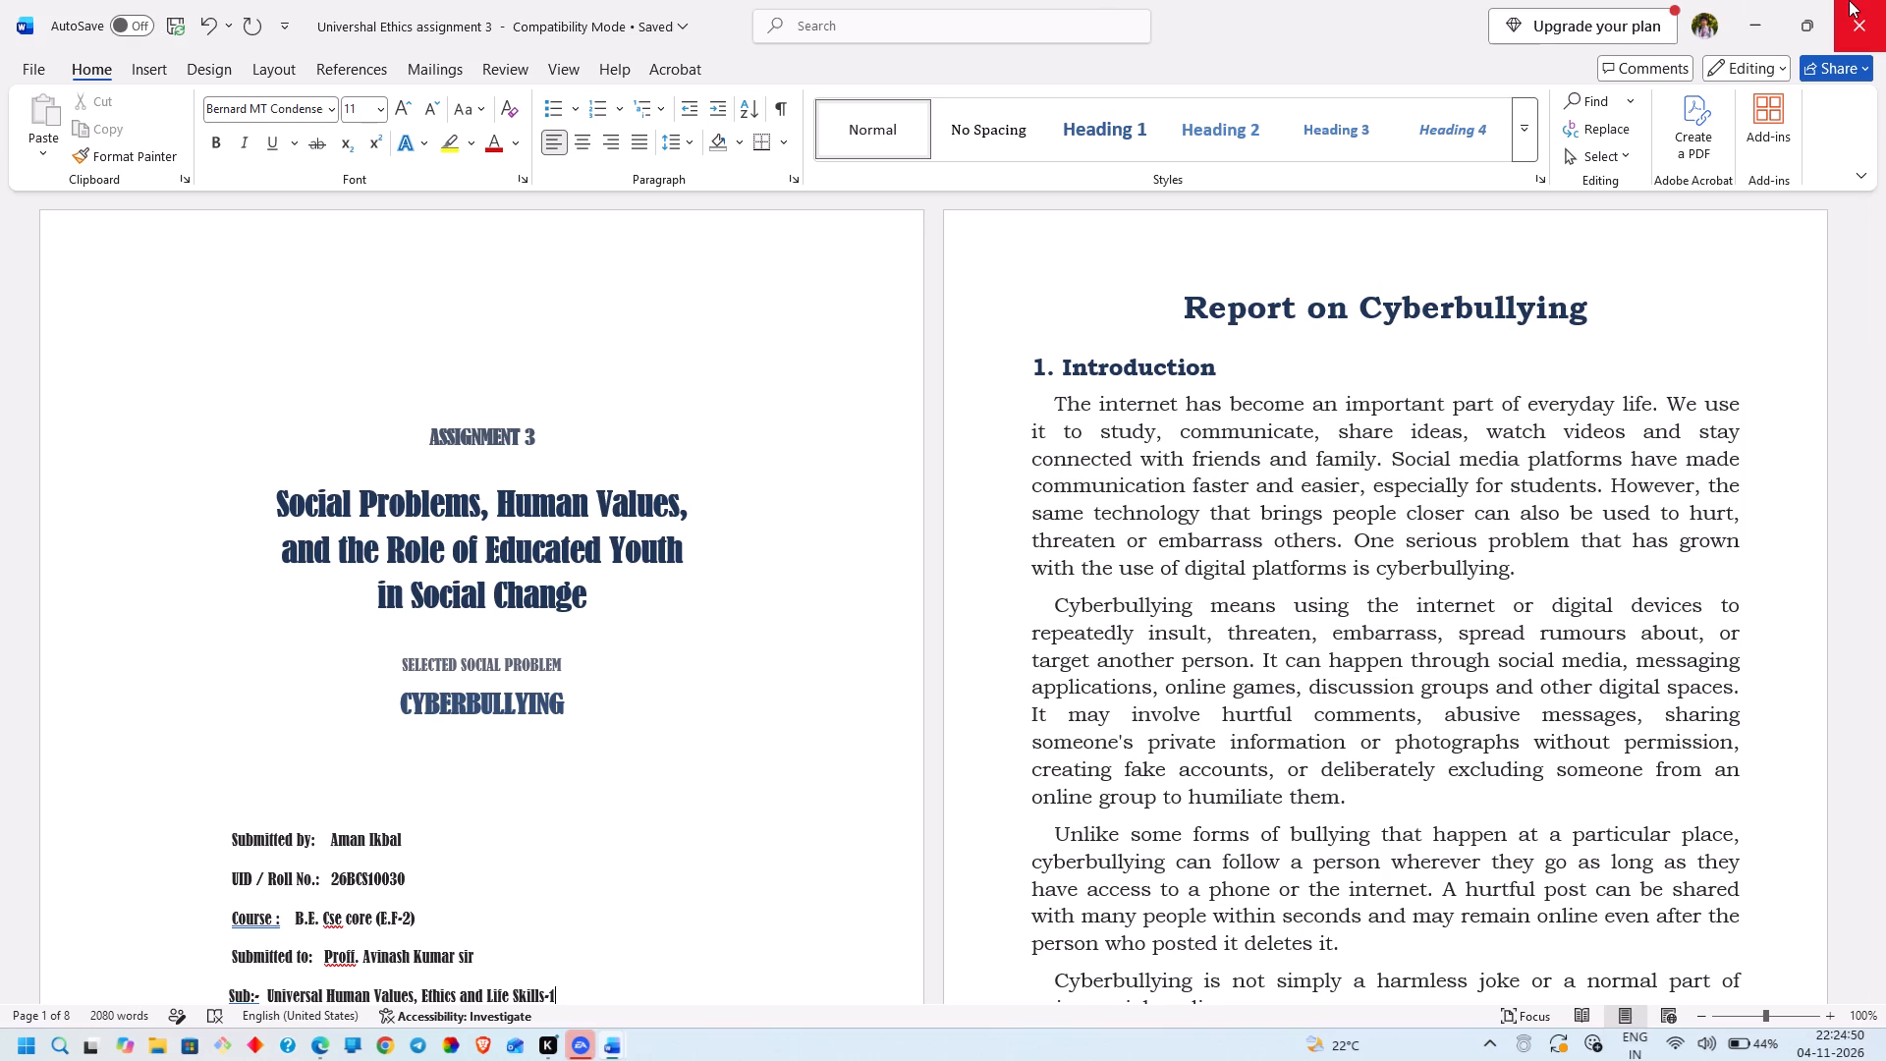
Start converting the cyberbullying report to a PDF with Adobe Acrobat.
left_click(1702, 119)
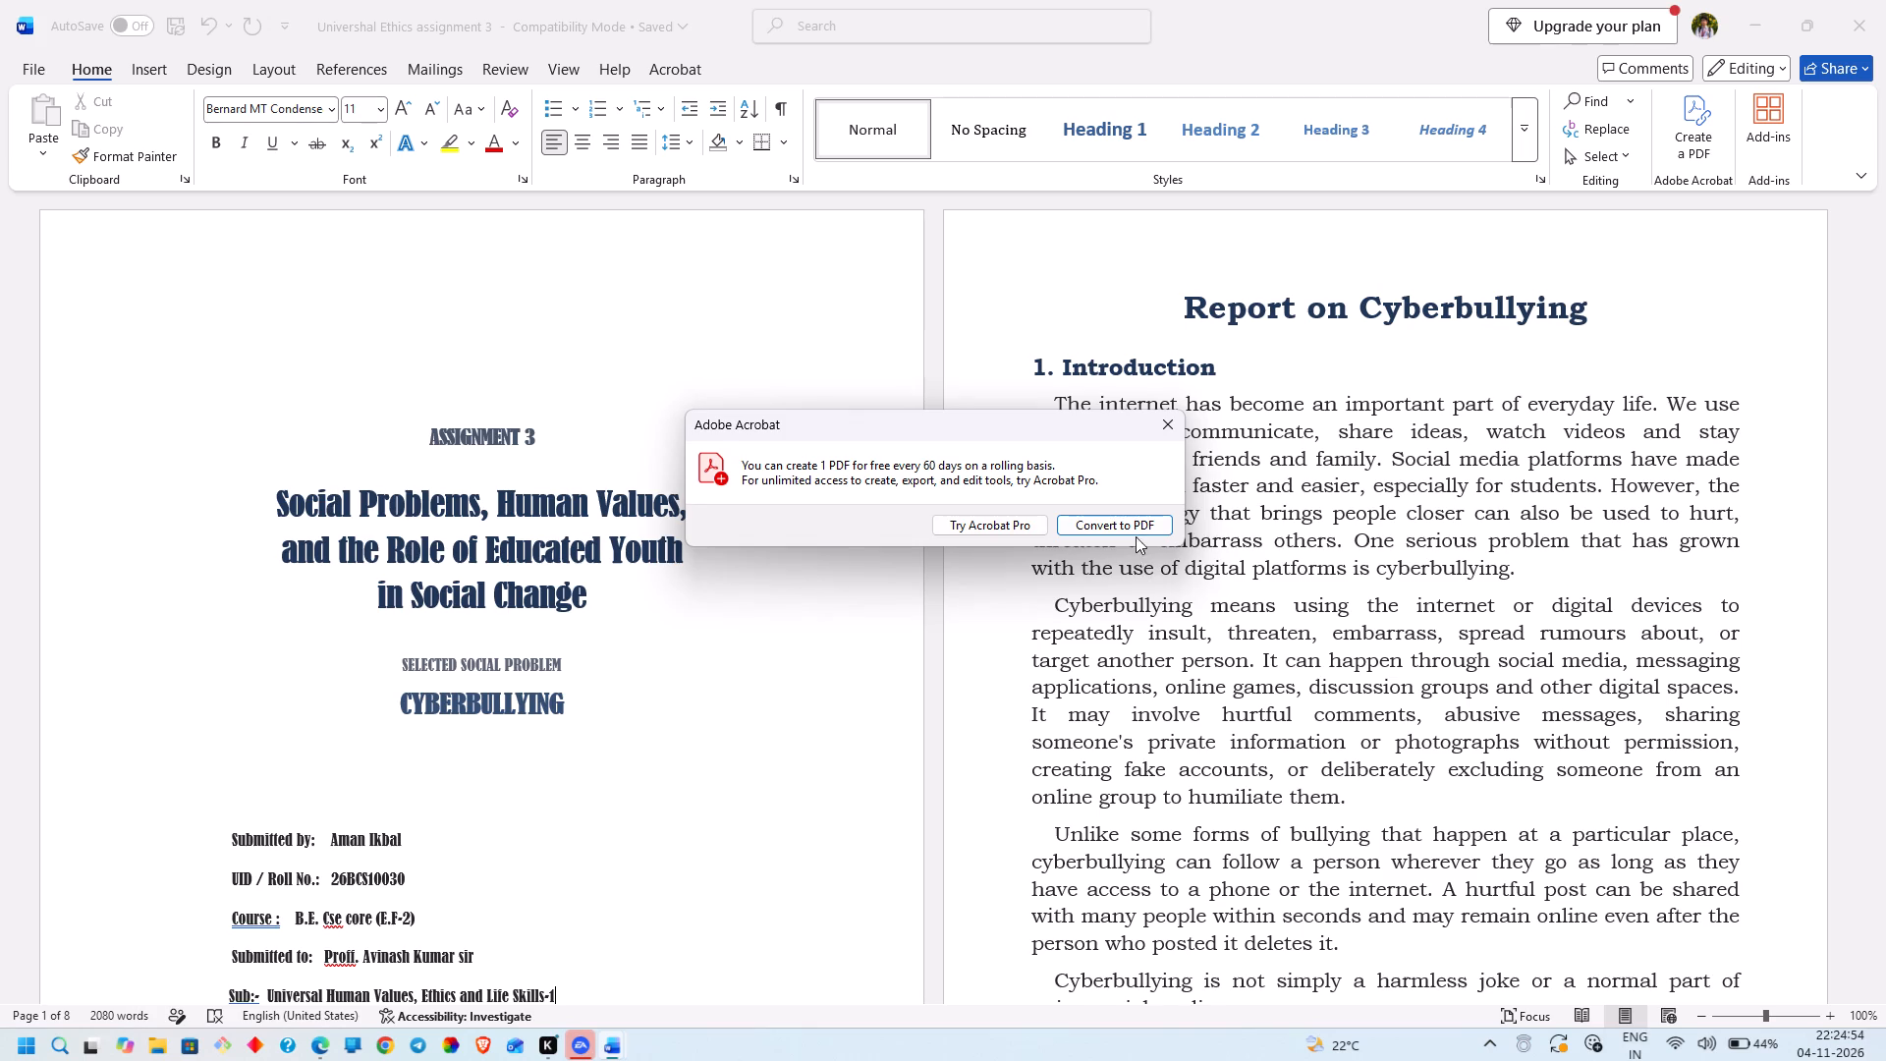
left_click(1133, 516)
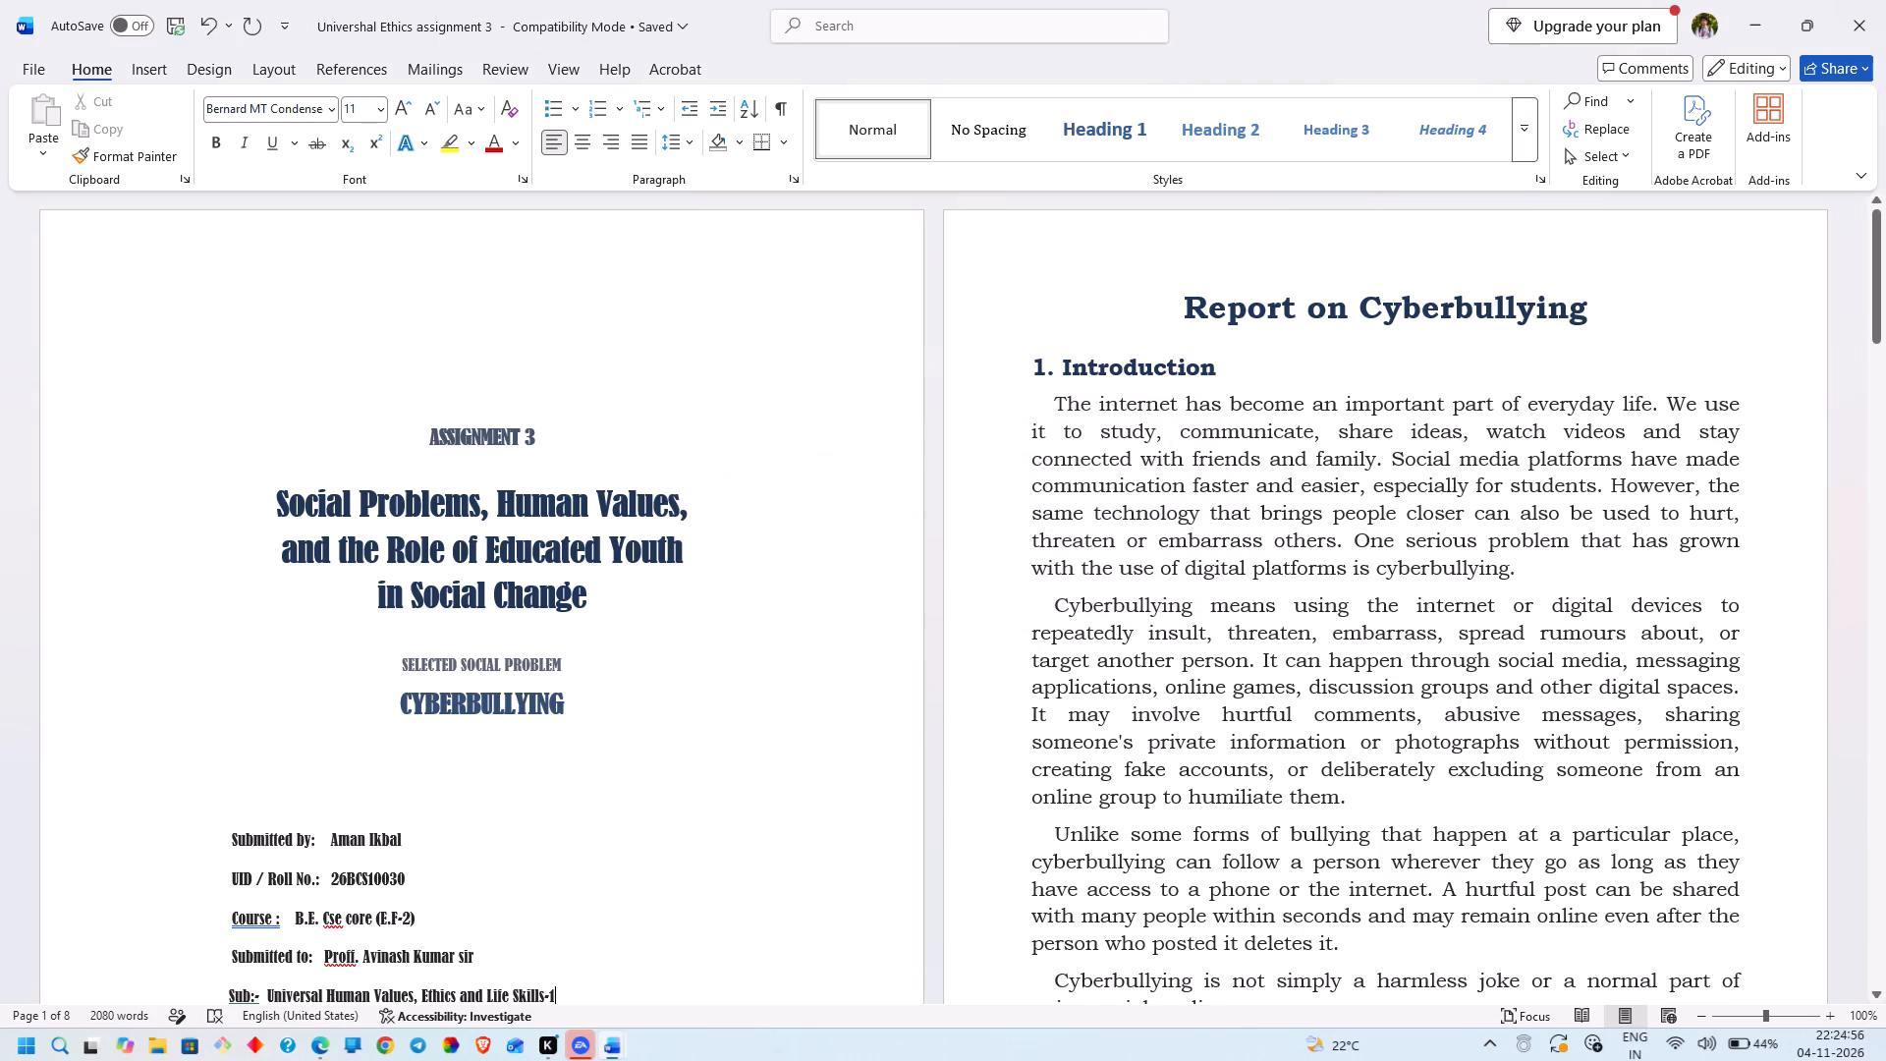
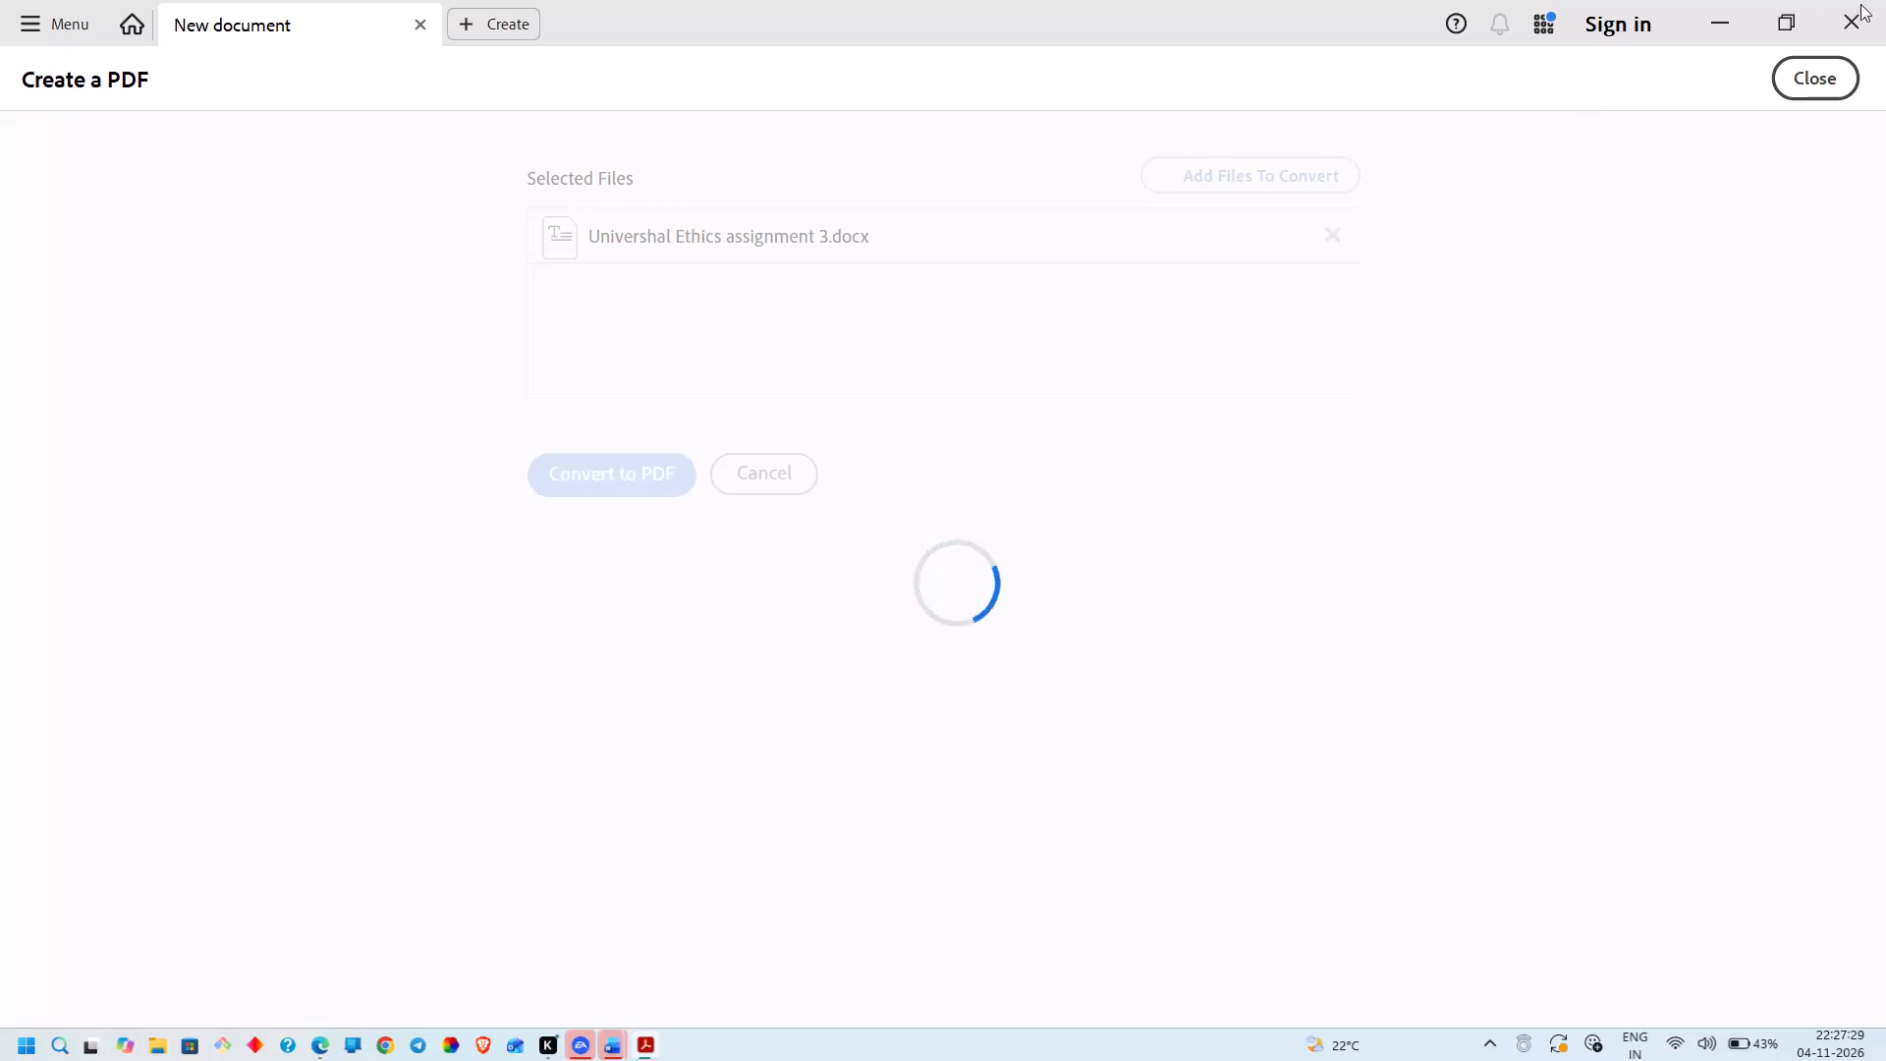
Close Adobe Acrobat Reader to abandon the PDF conversion in progress.
left_click(1833, 11)
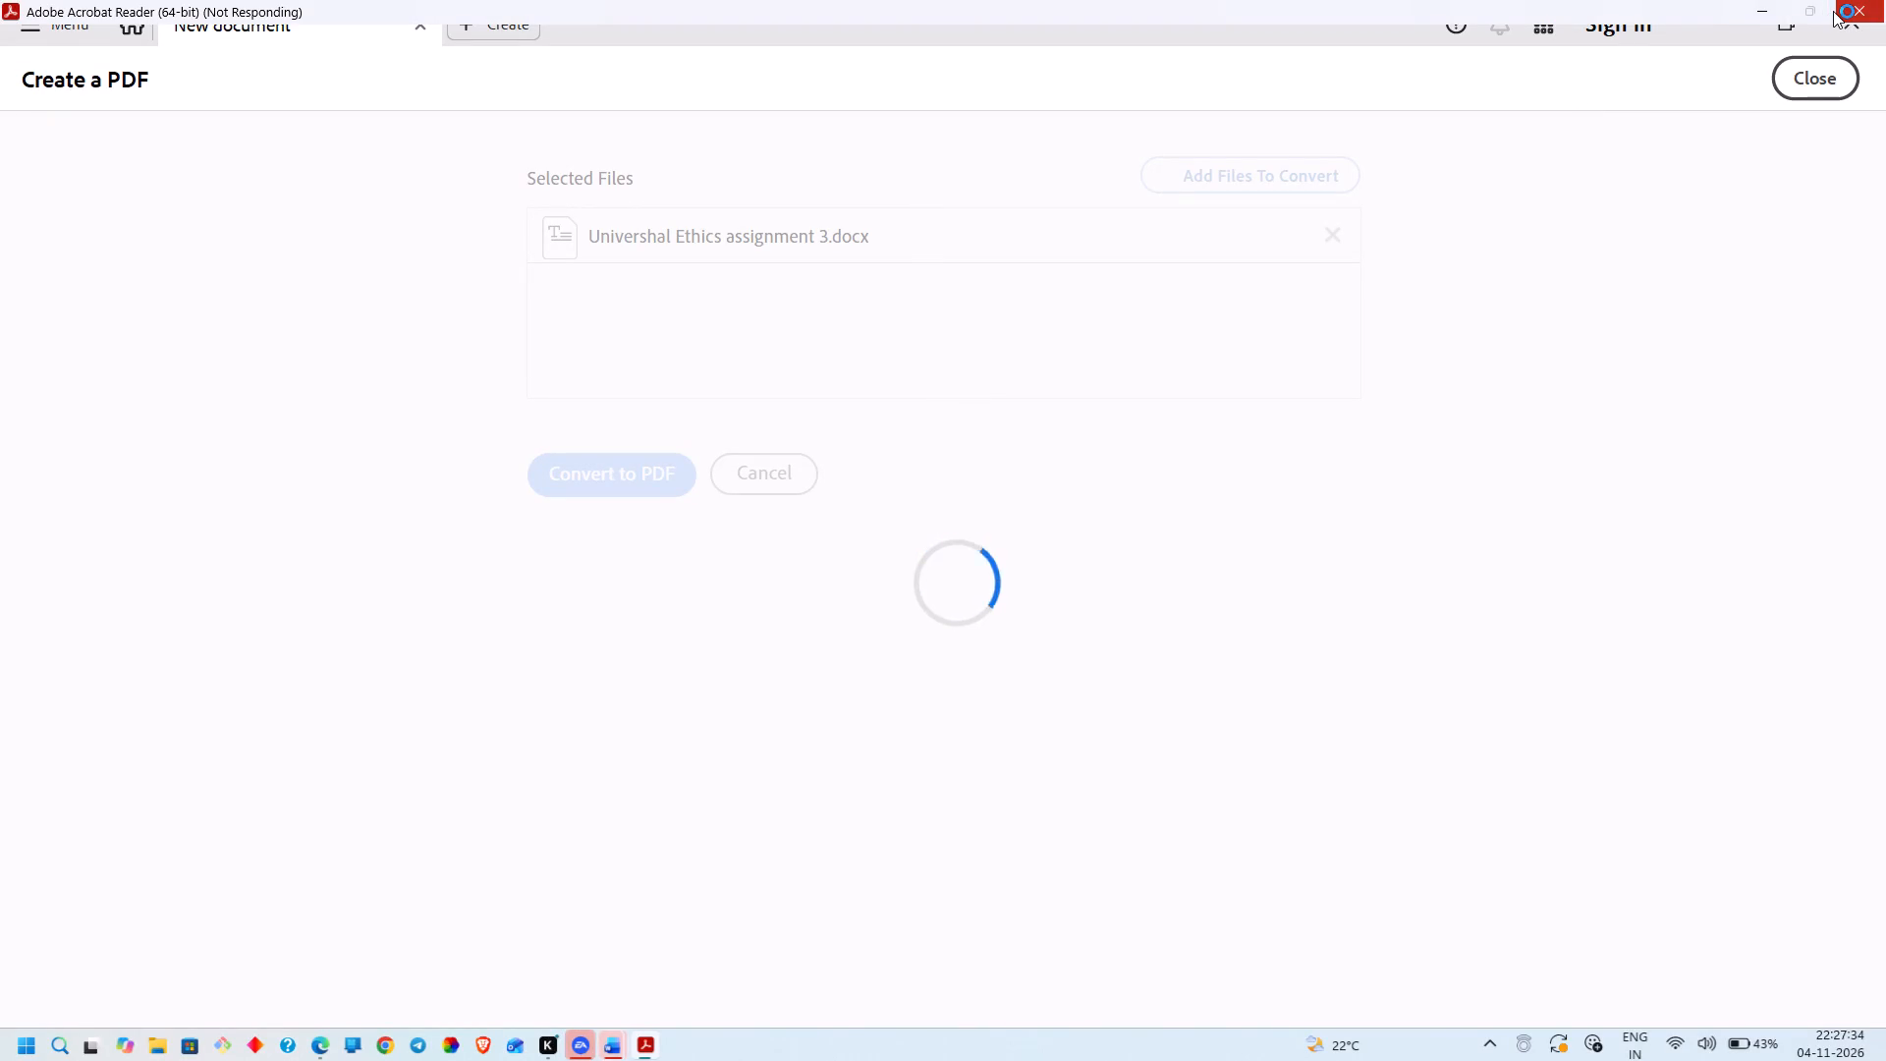
Switch back to the Univershal Ethics assignment 3 report in Word and save it again.
left_click(611, 1058)
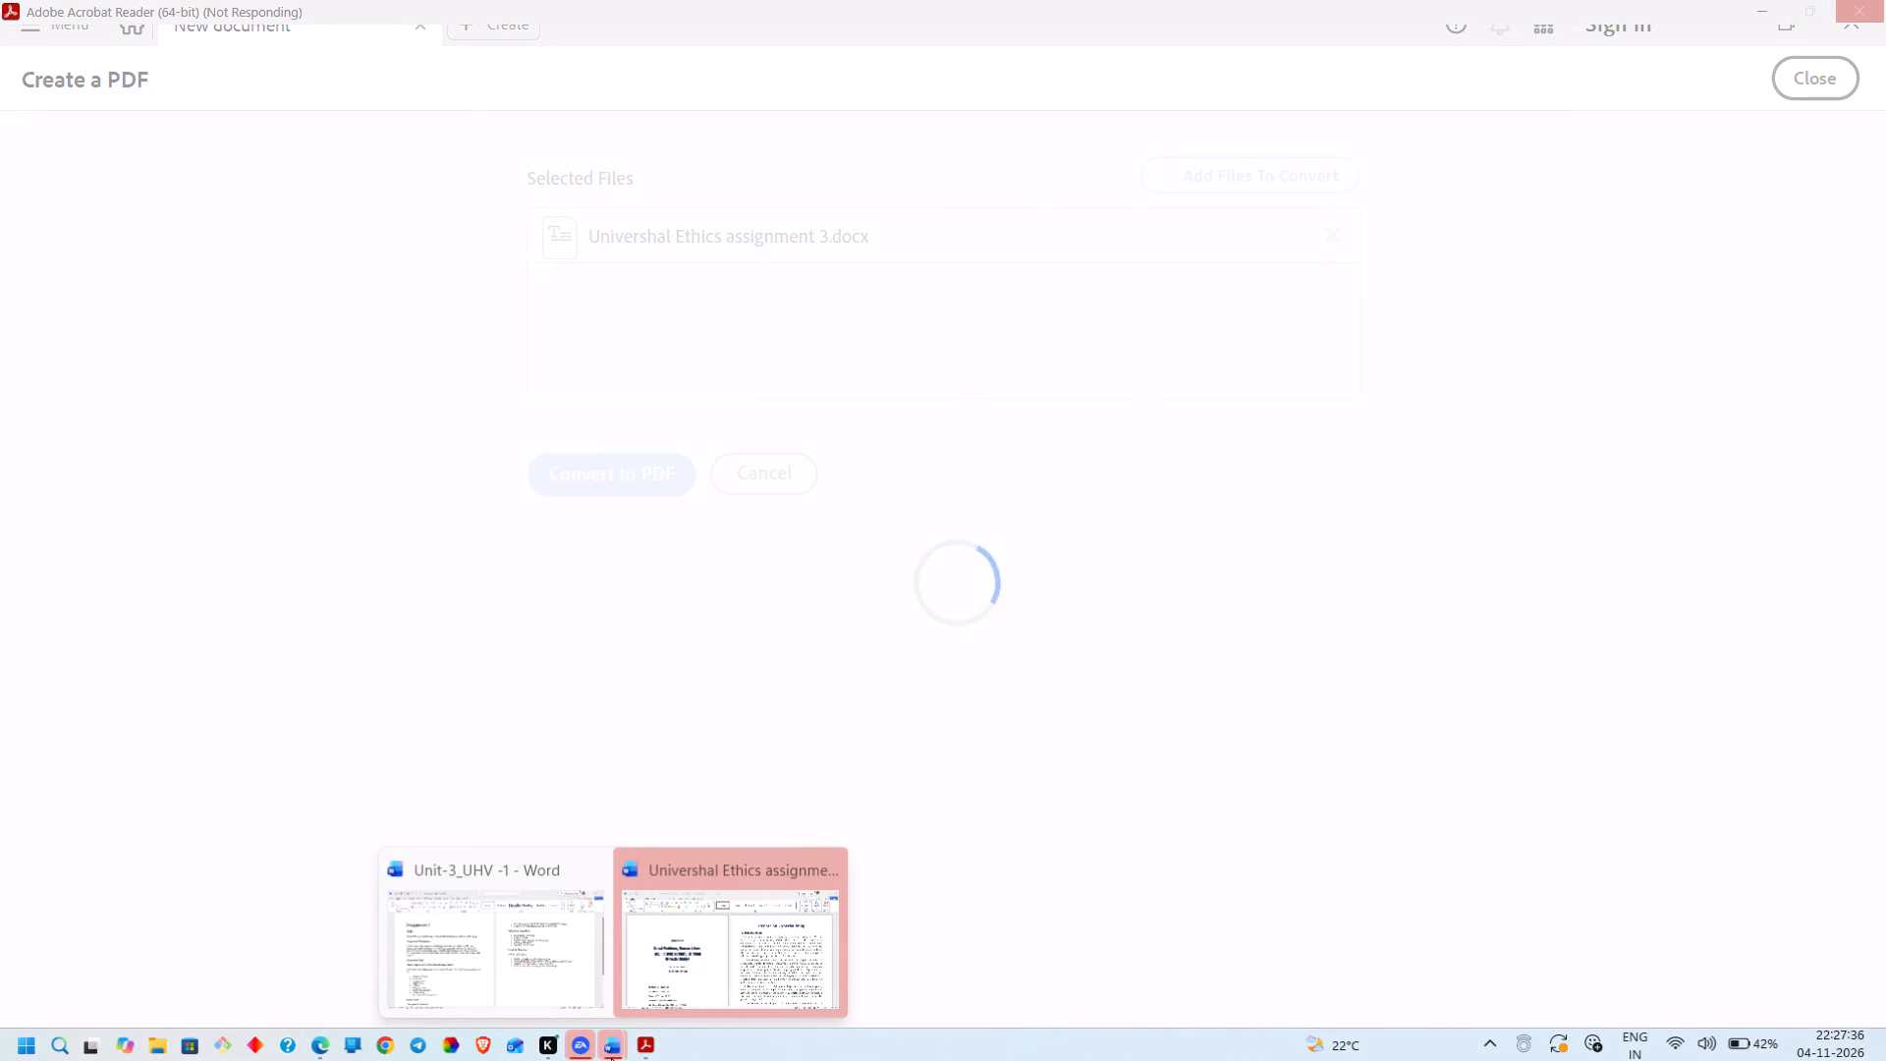
left_click(731, 953)
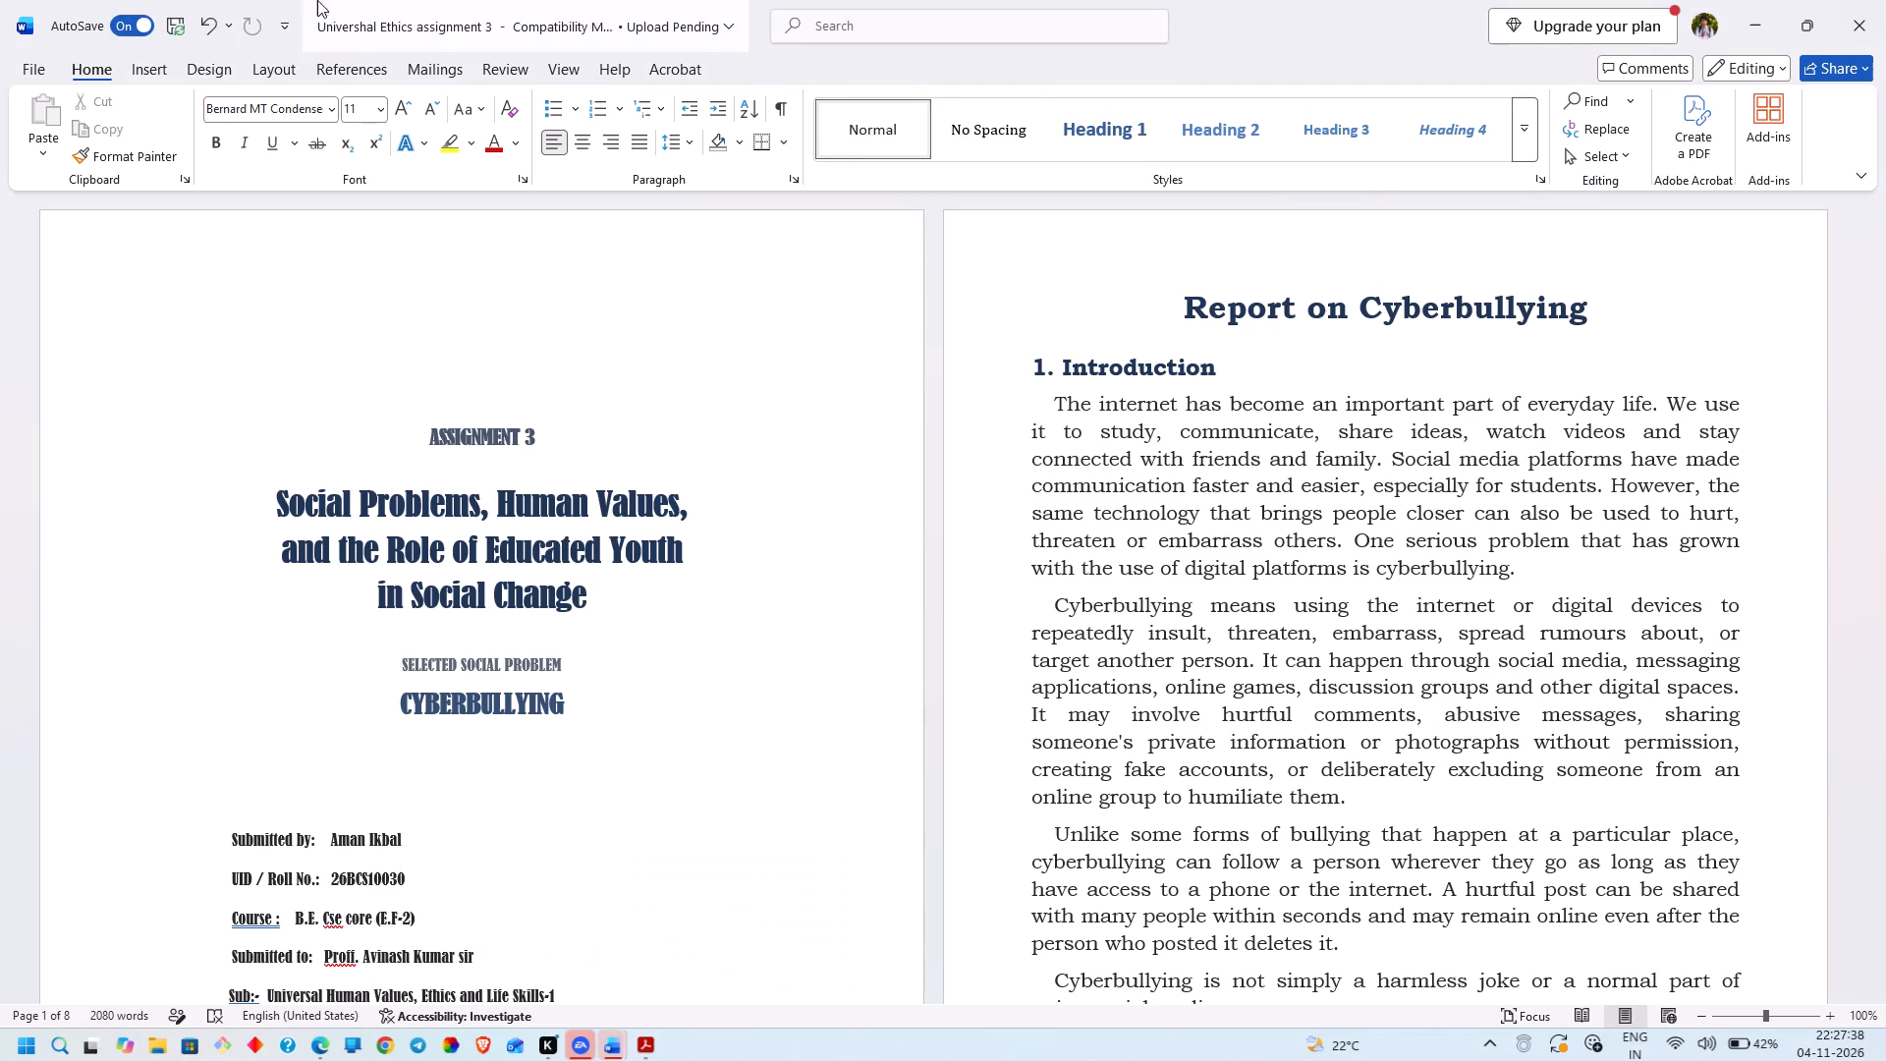
left_click(187, 27)
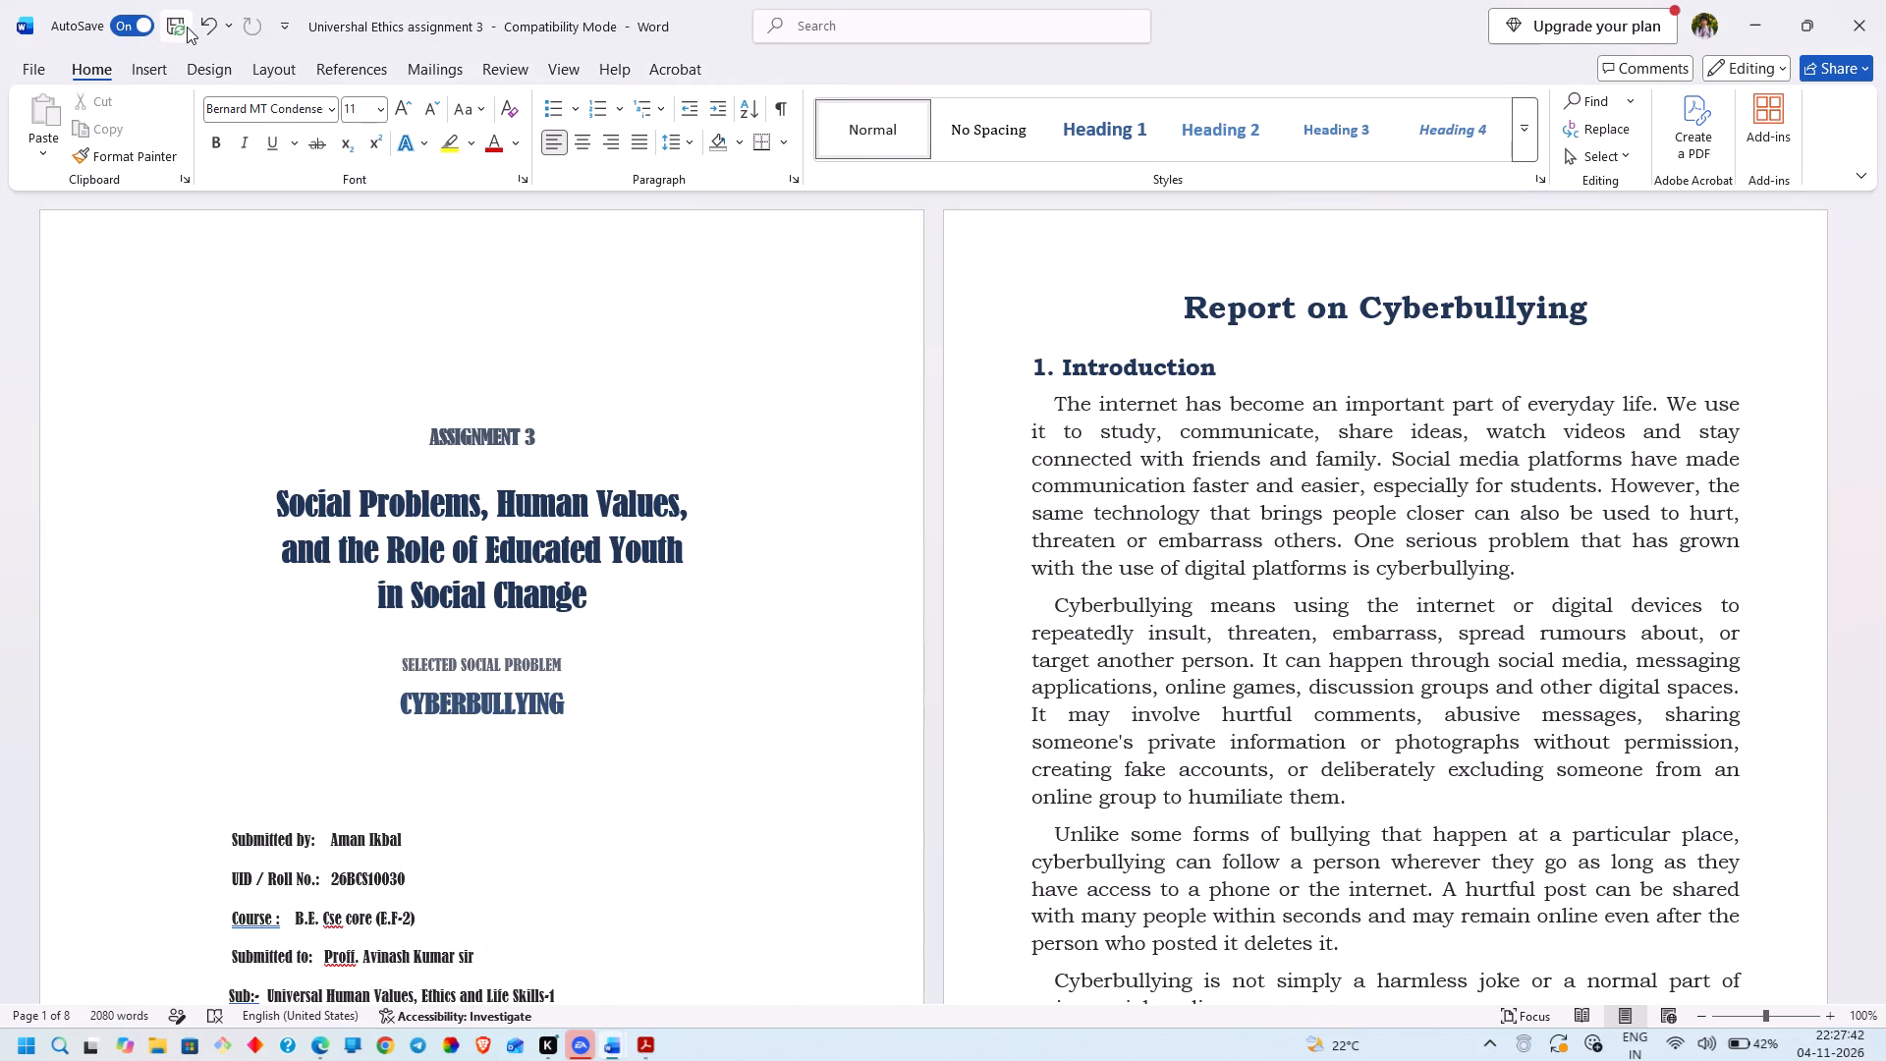
double_click(187, 27)
left_click_drag(187, 27, 123, 15)
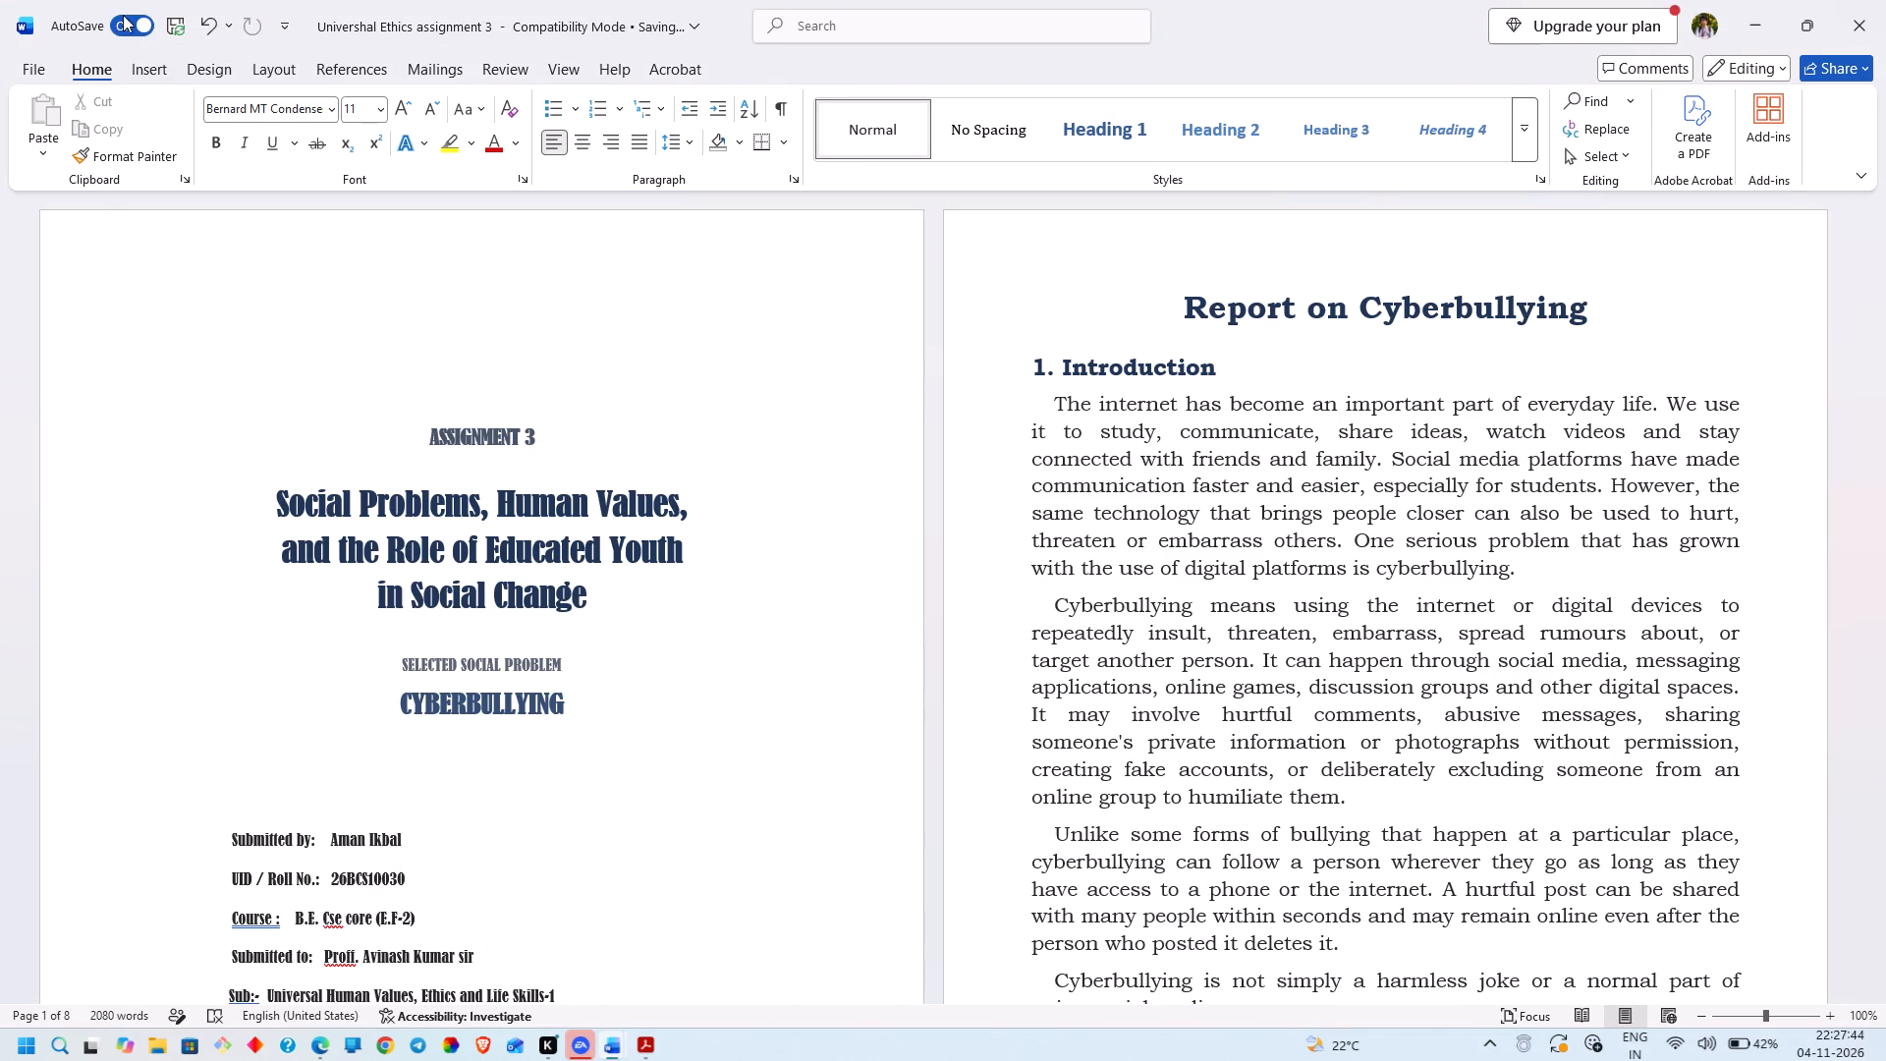
left_click_drag(123, 15, 714, 490)
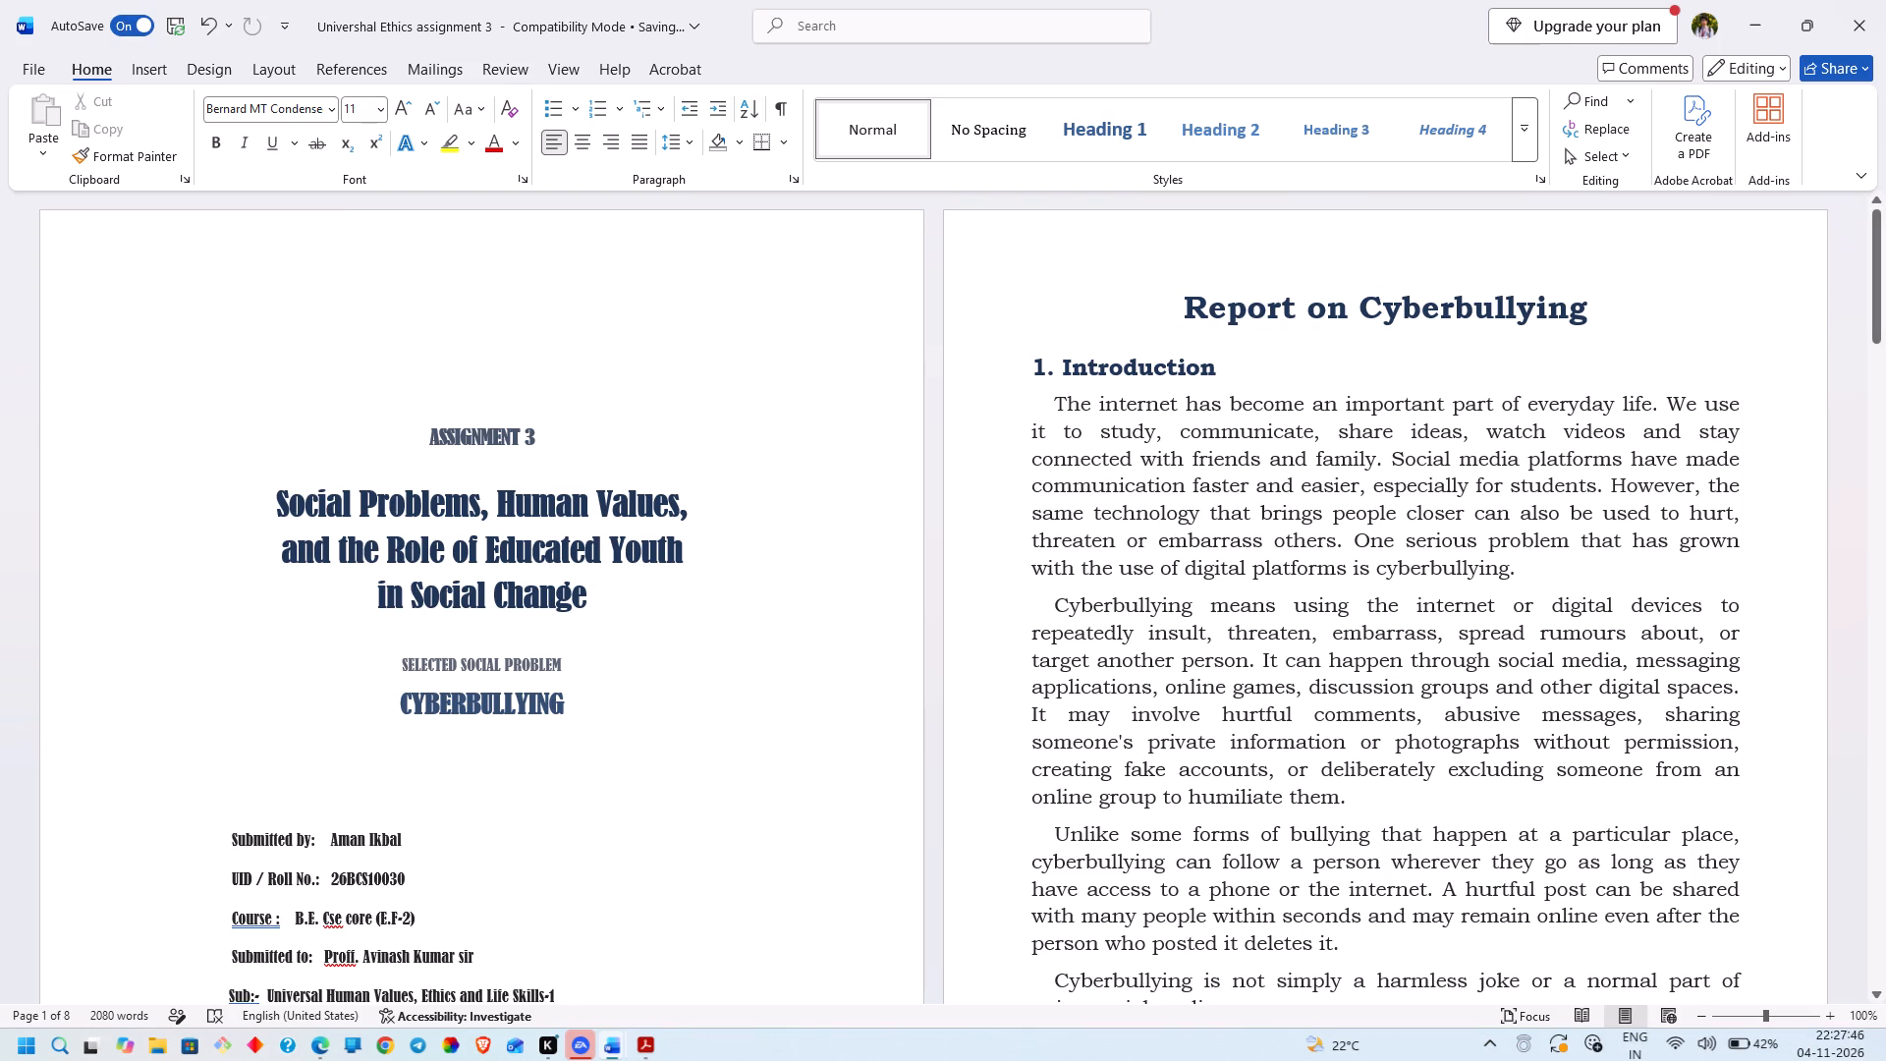
In File Explorer, look through the quick access folders and recent files for the saved report.
left_click(152, 1047)
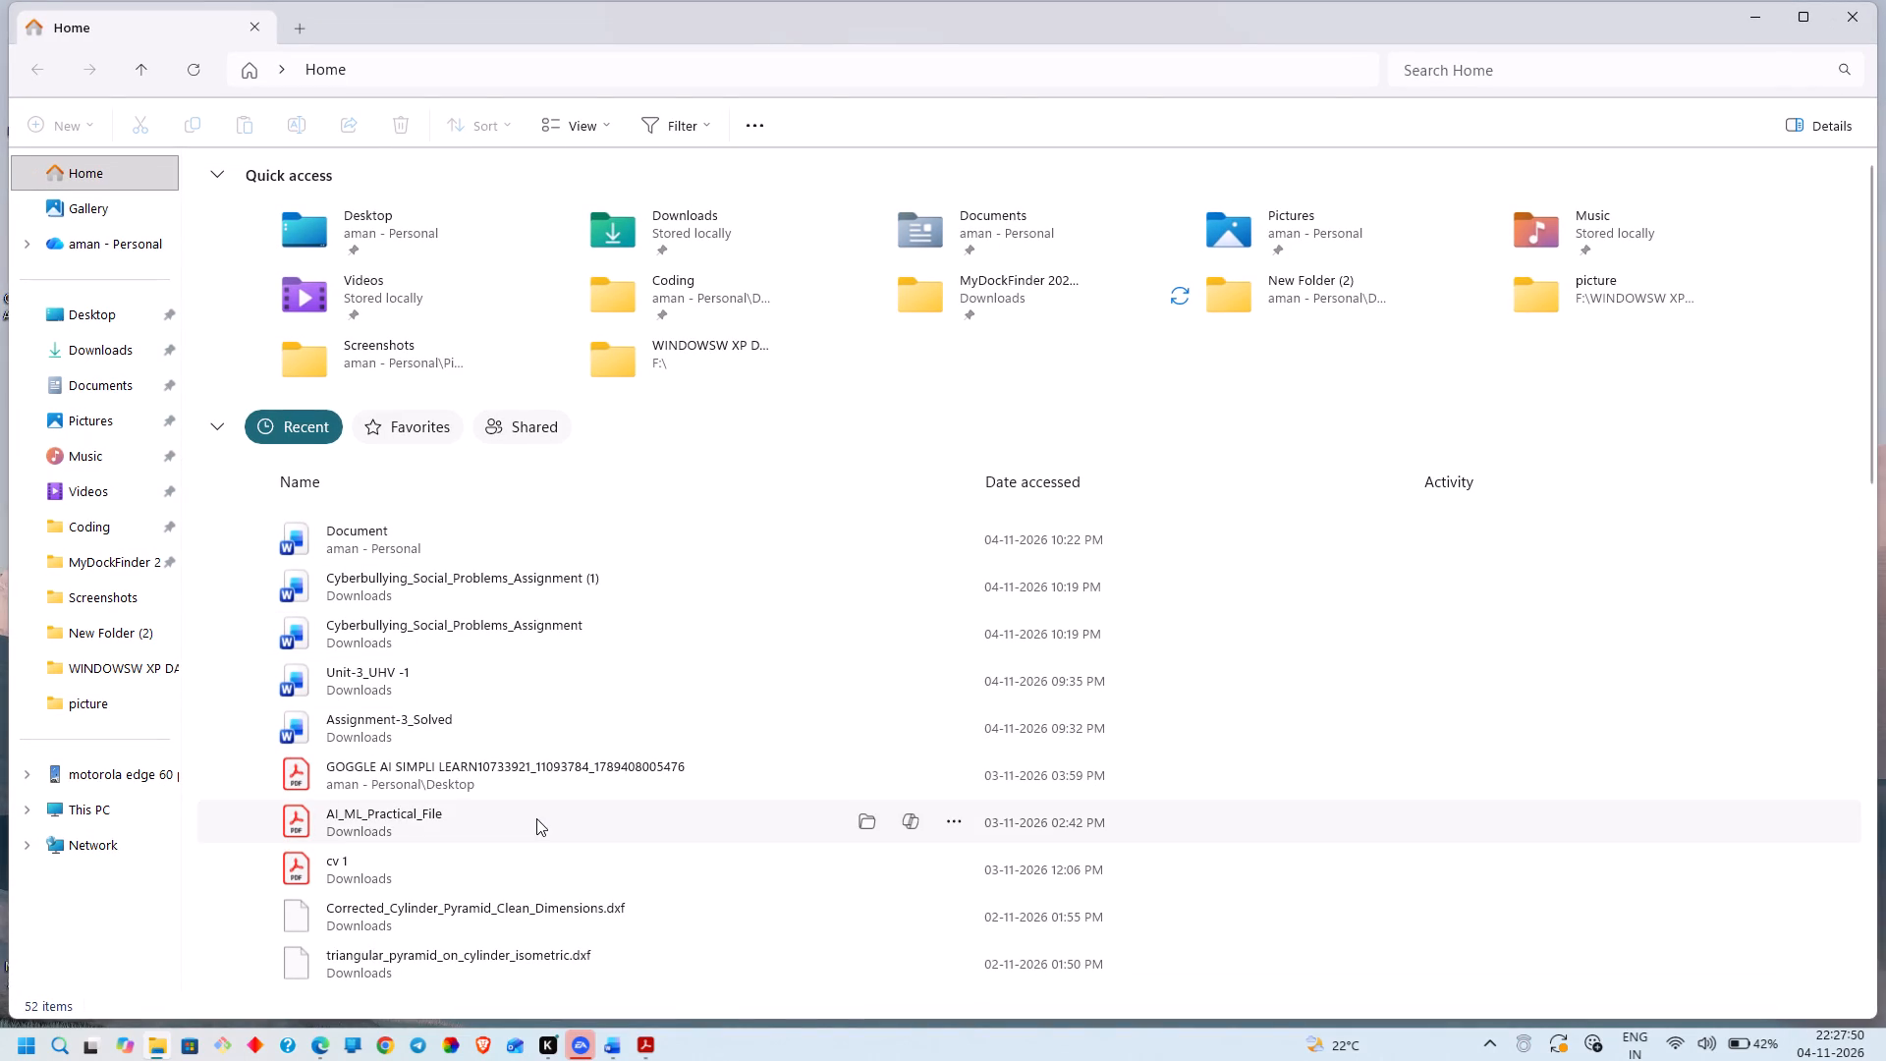
scroll(536, 818, "up", 2)
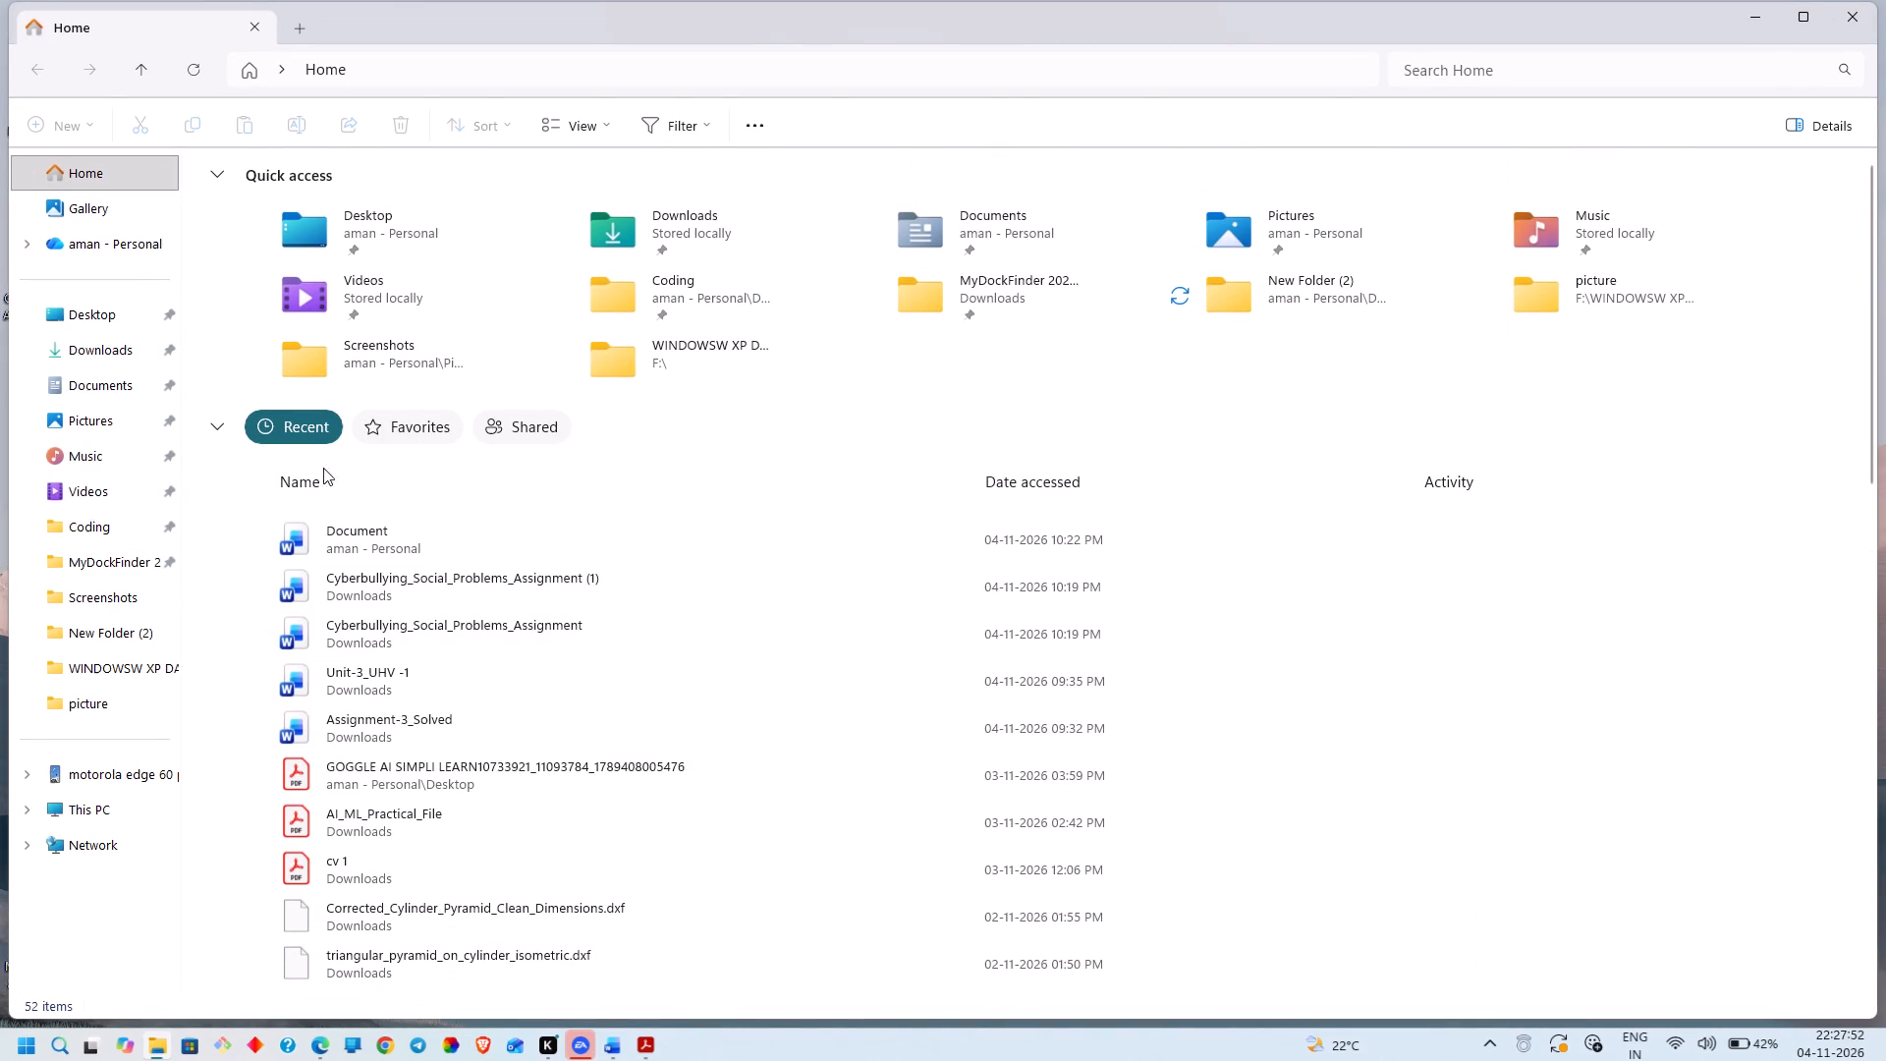
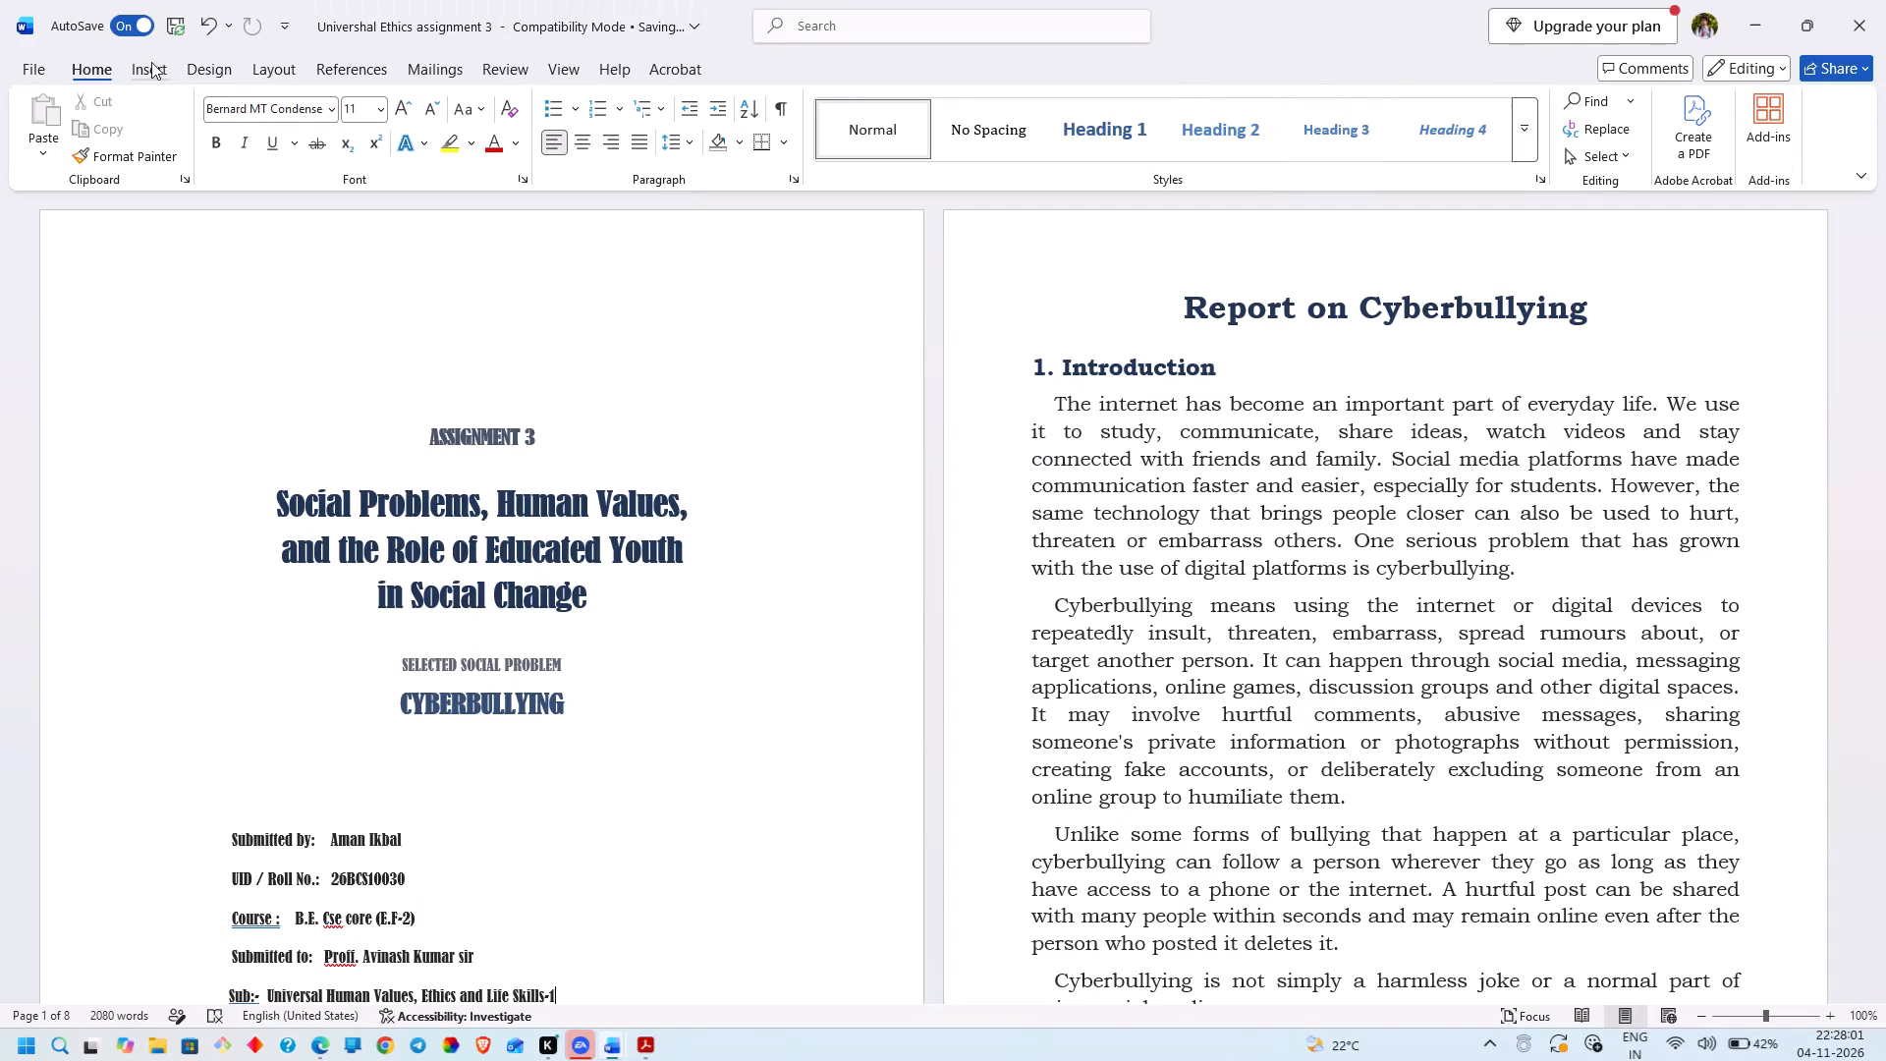
Turn off AutoSave for the report and save it manually.
double_click(139, 22)
left_click(139, 22)
left_click(174, 20)
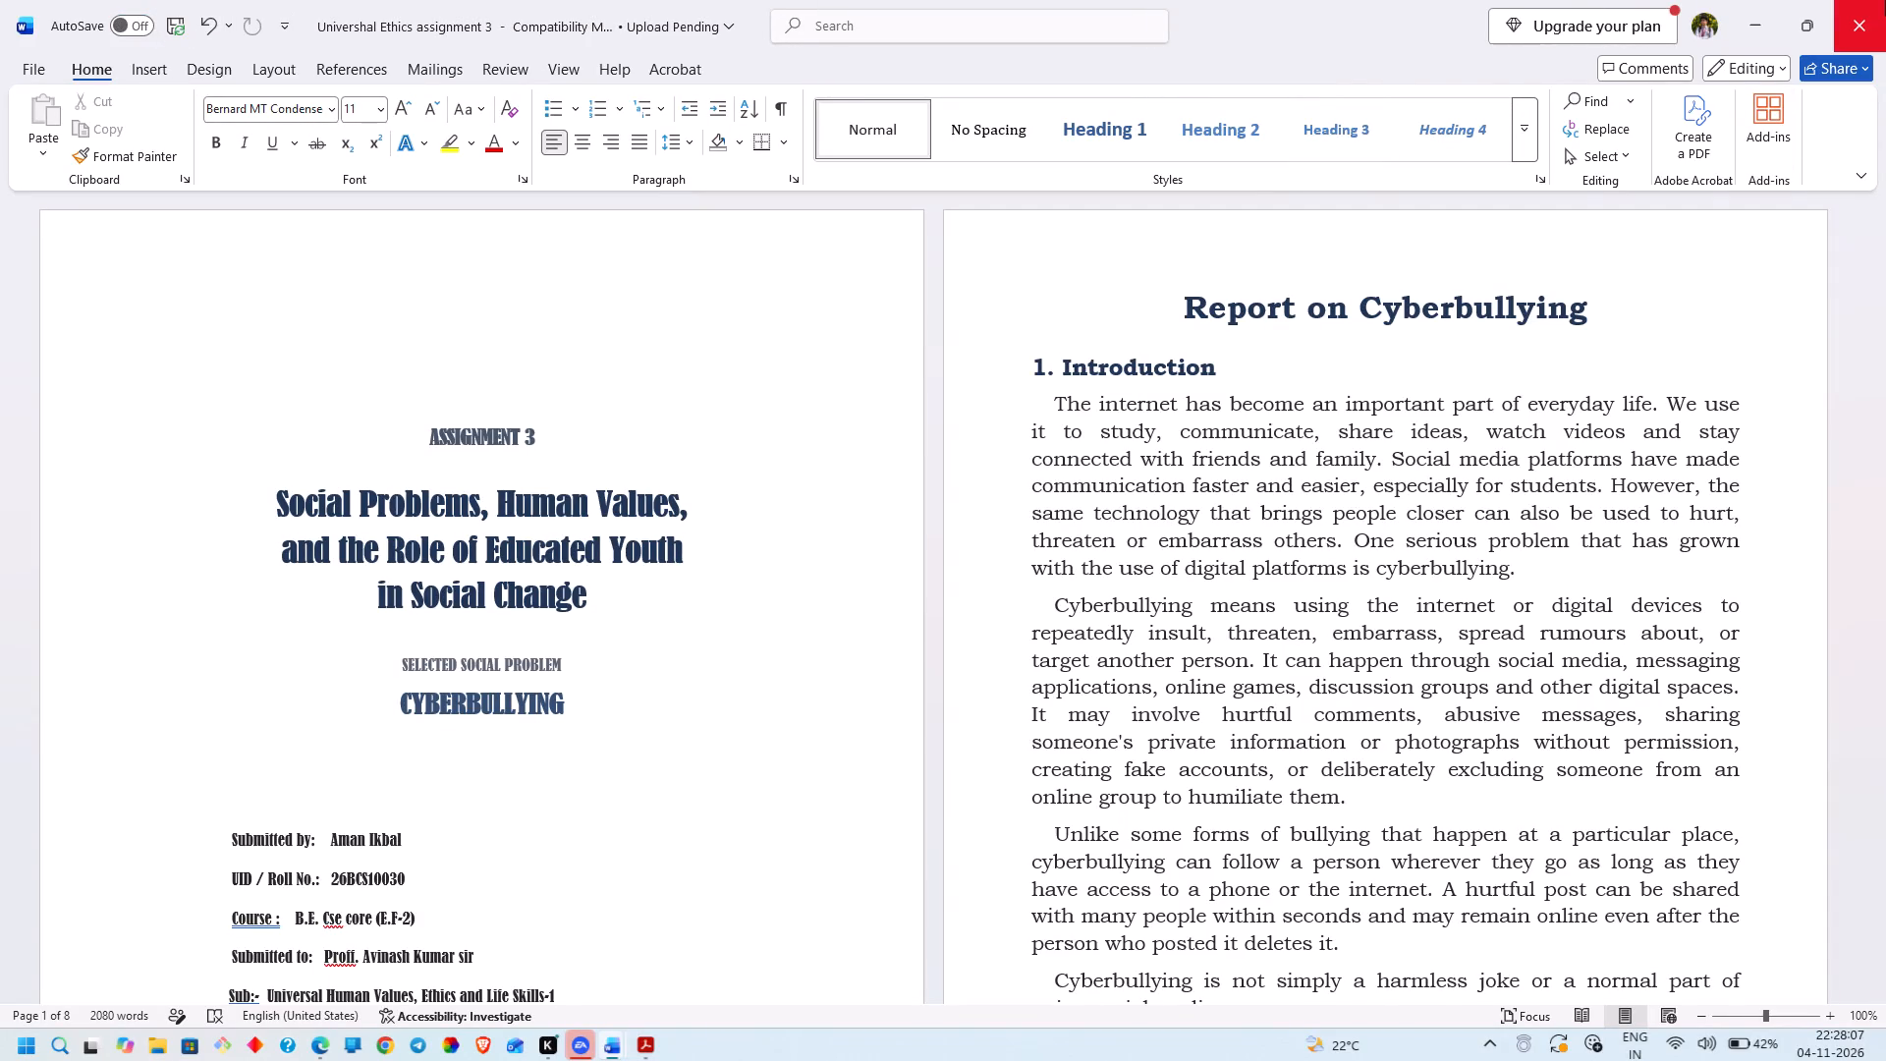
Check the report's file name and storage location.
left_click(695, 15)
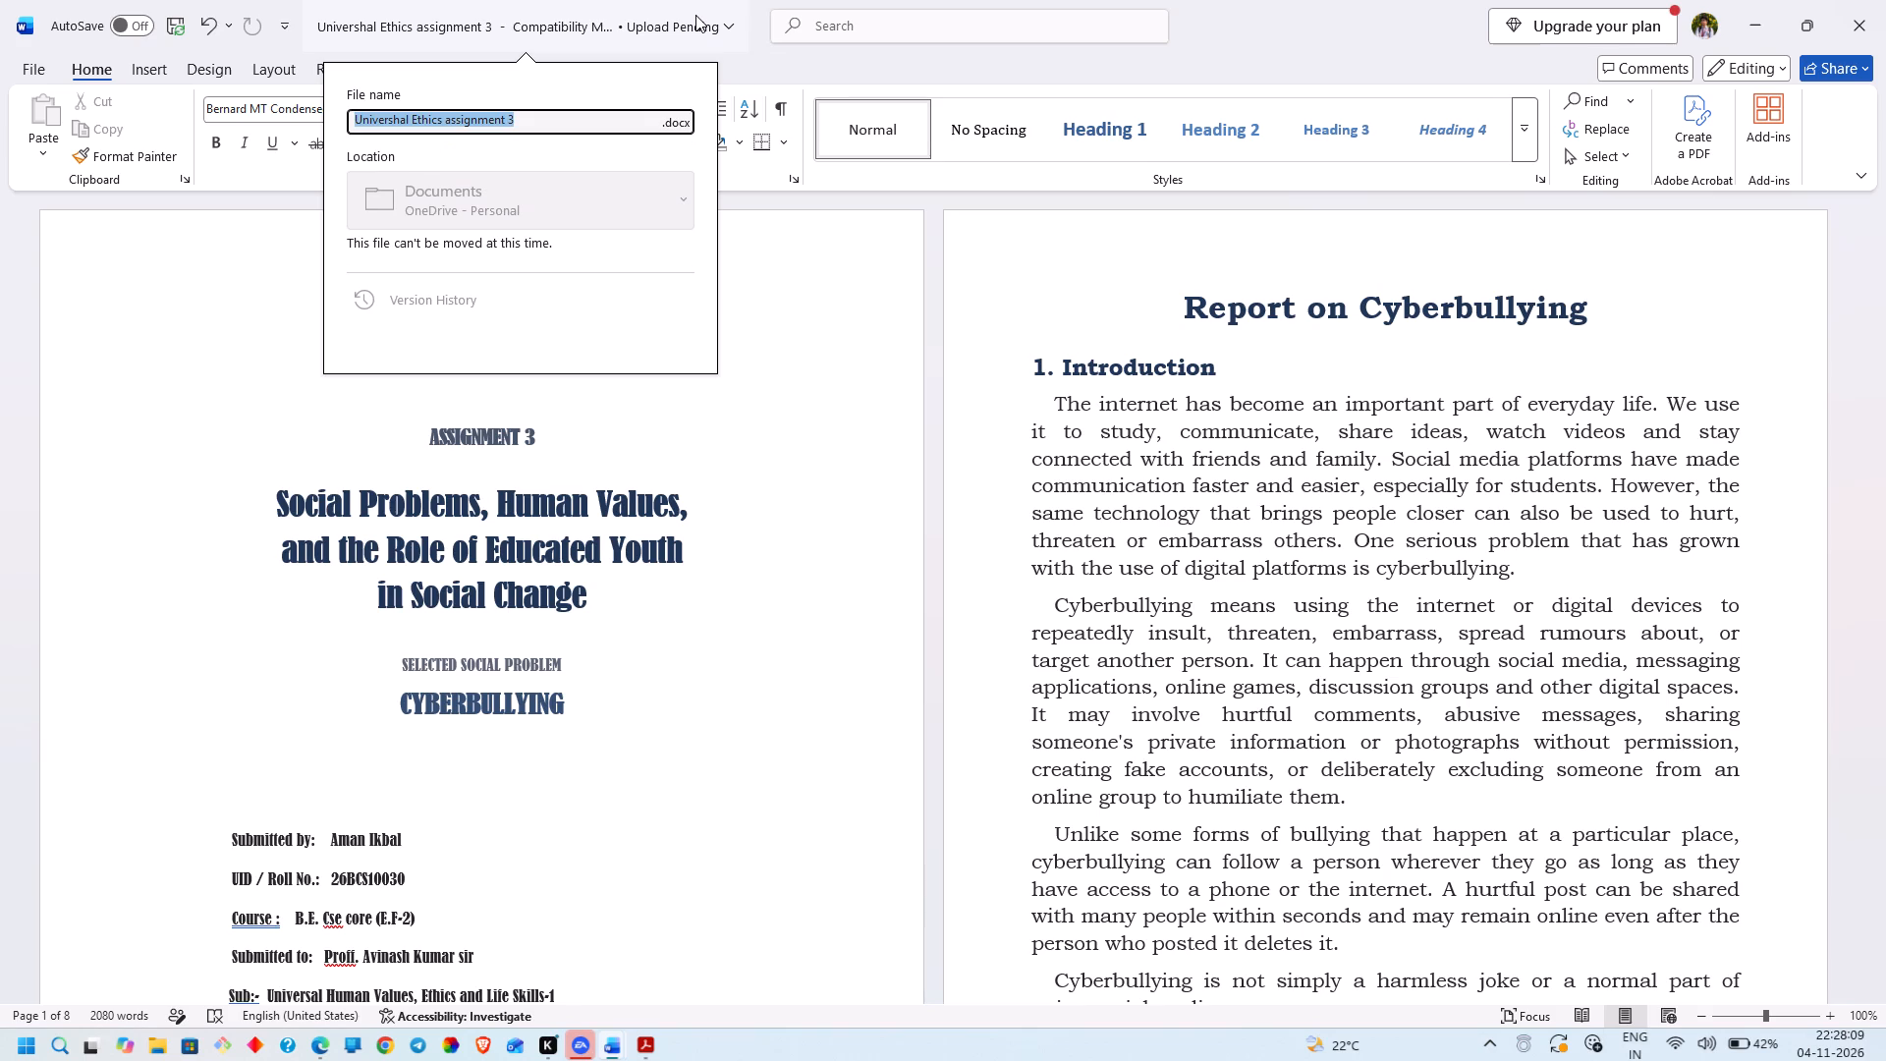
left_click(634, 213)
left_click(726, 385)
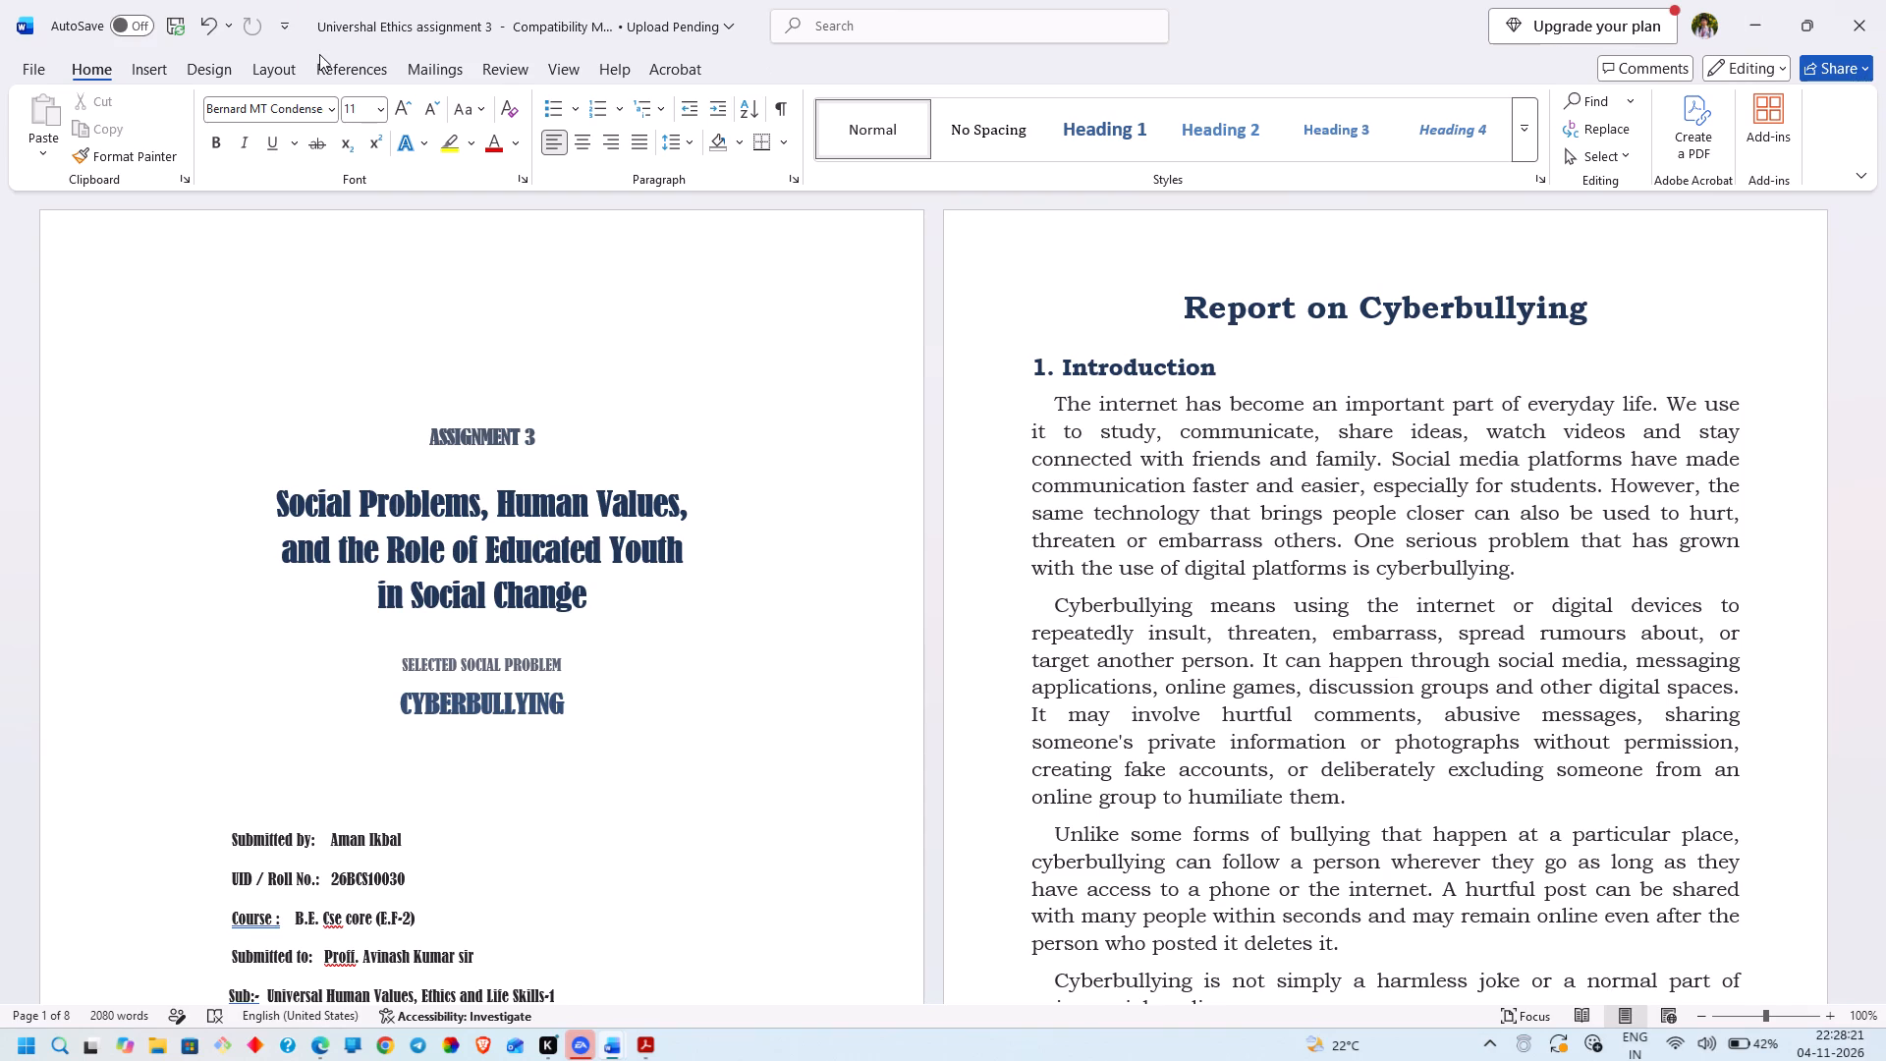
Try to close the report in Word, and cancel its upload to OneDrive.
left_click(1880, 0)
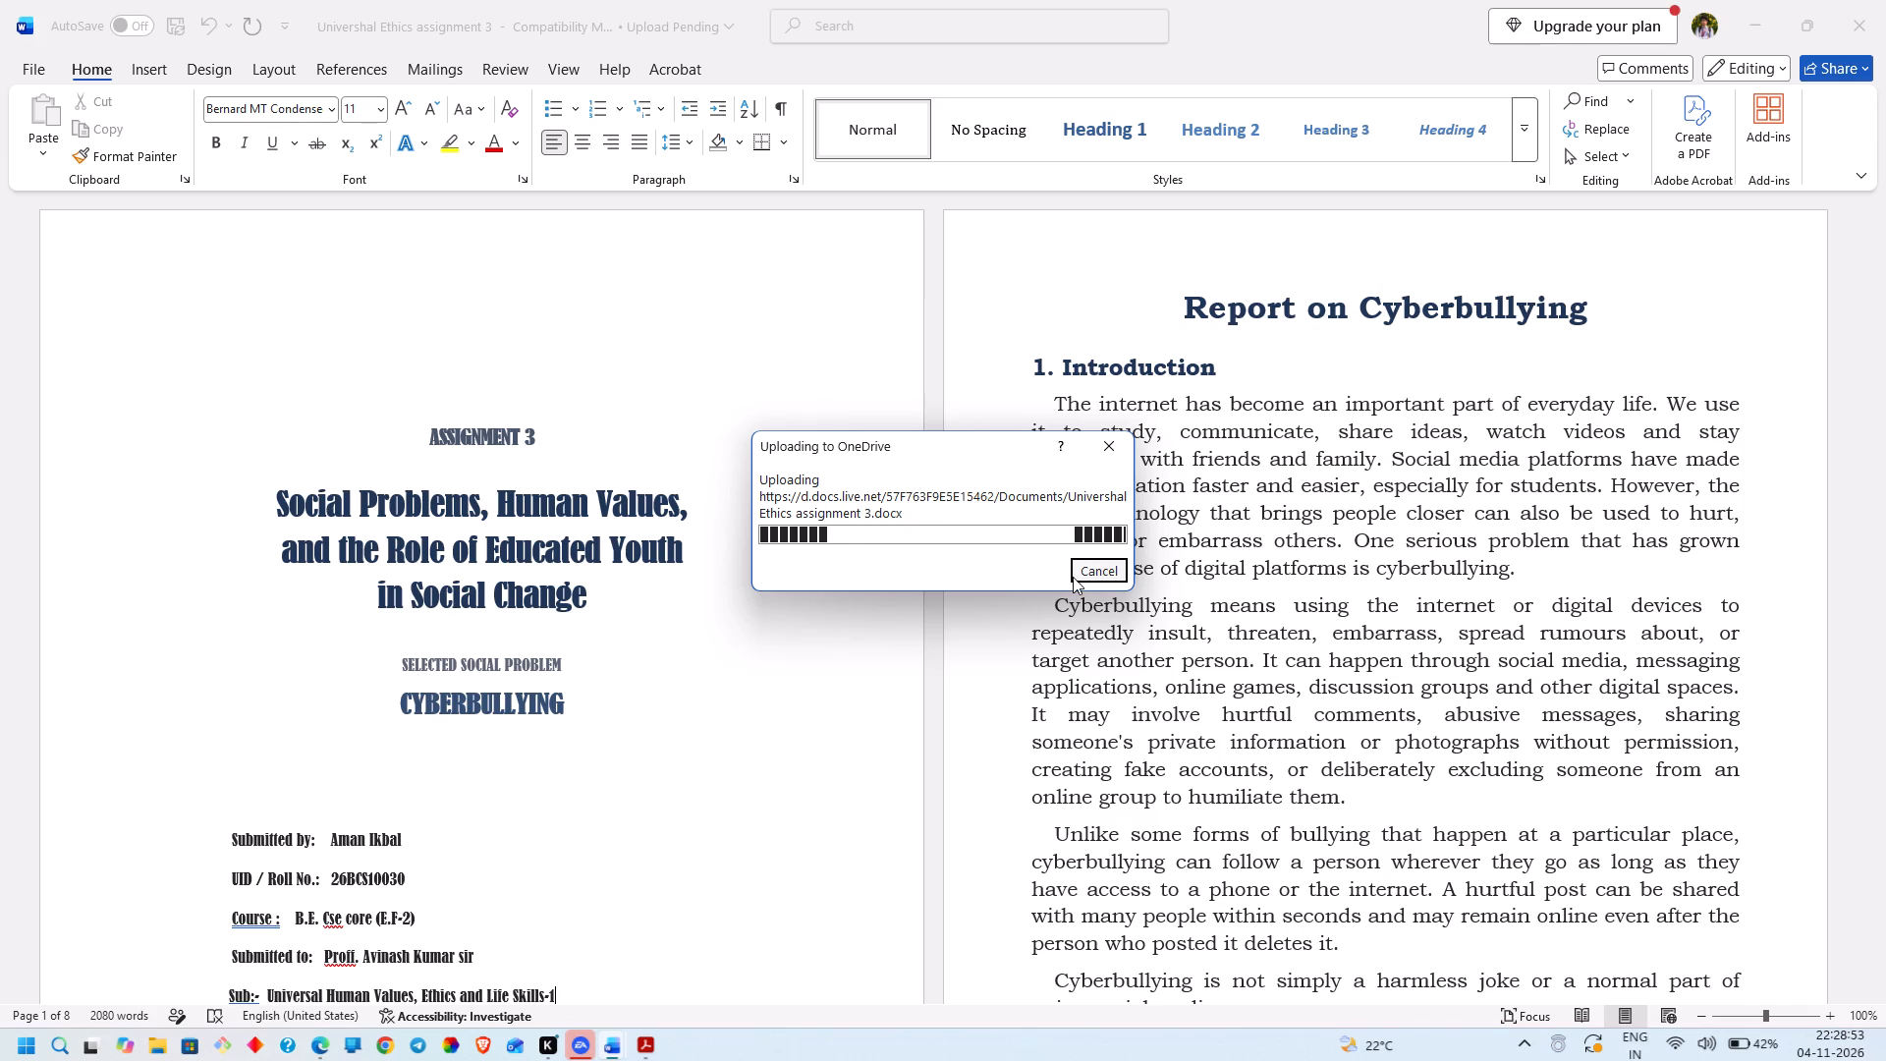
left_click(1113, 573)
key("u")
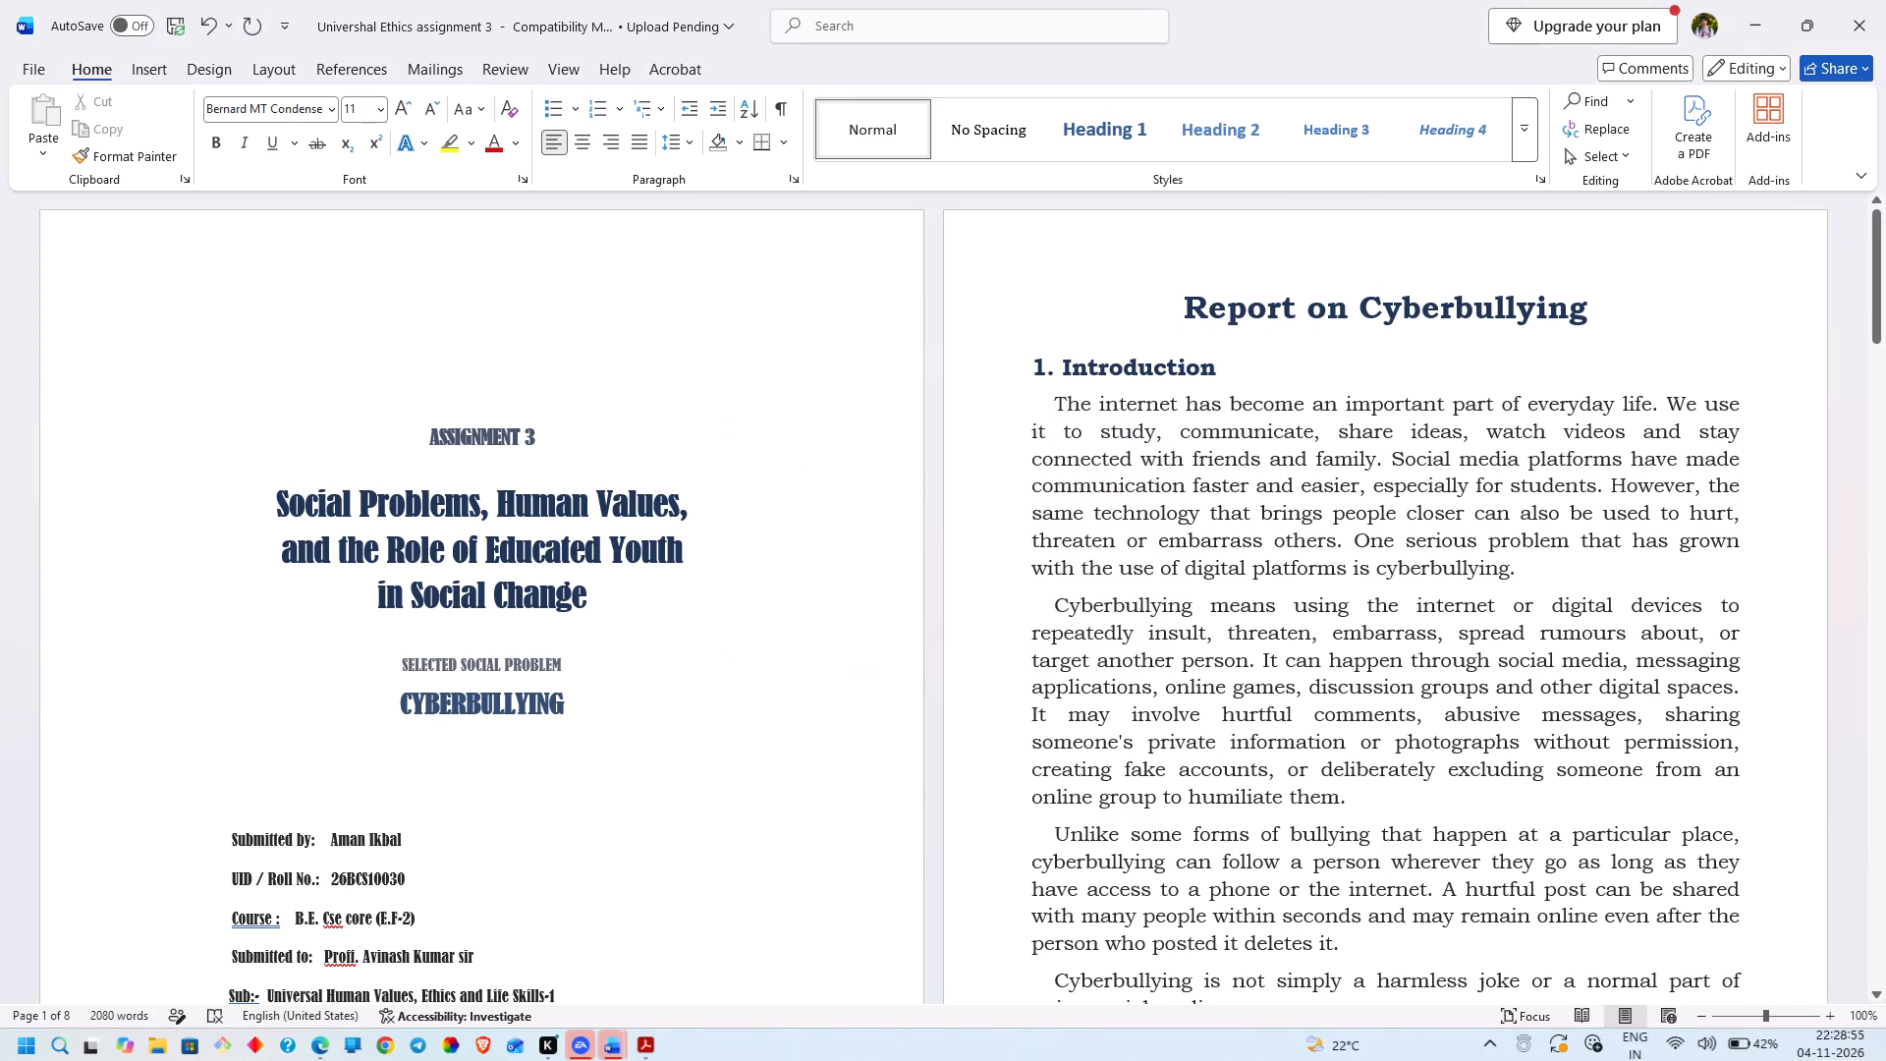
Save the report again.
key("ctrl+s")
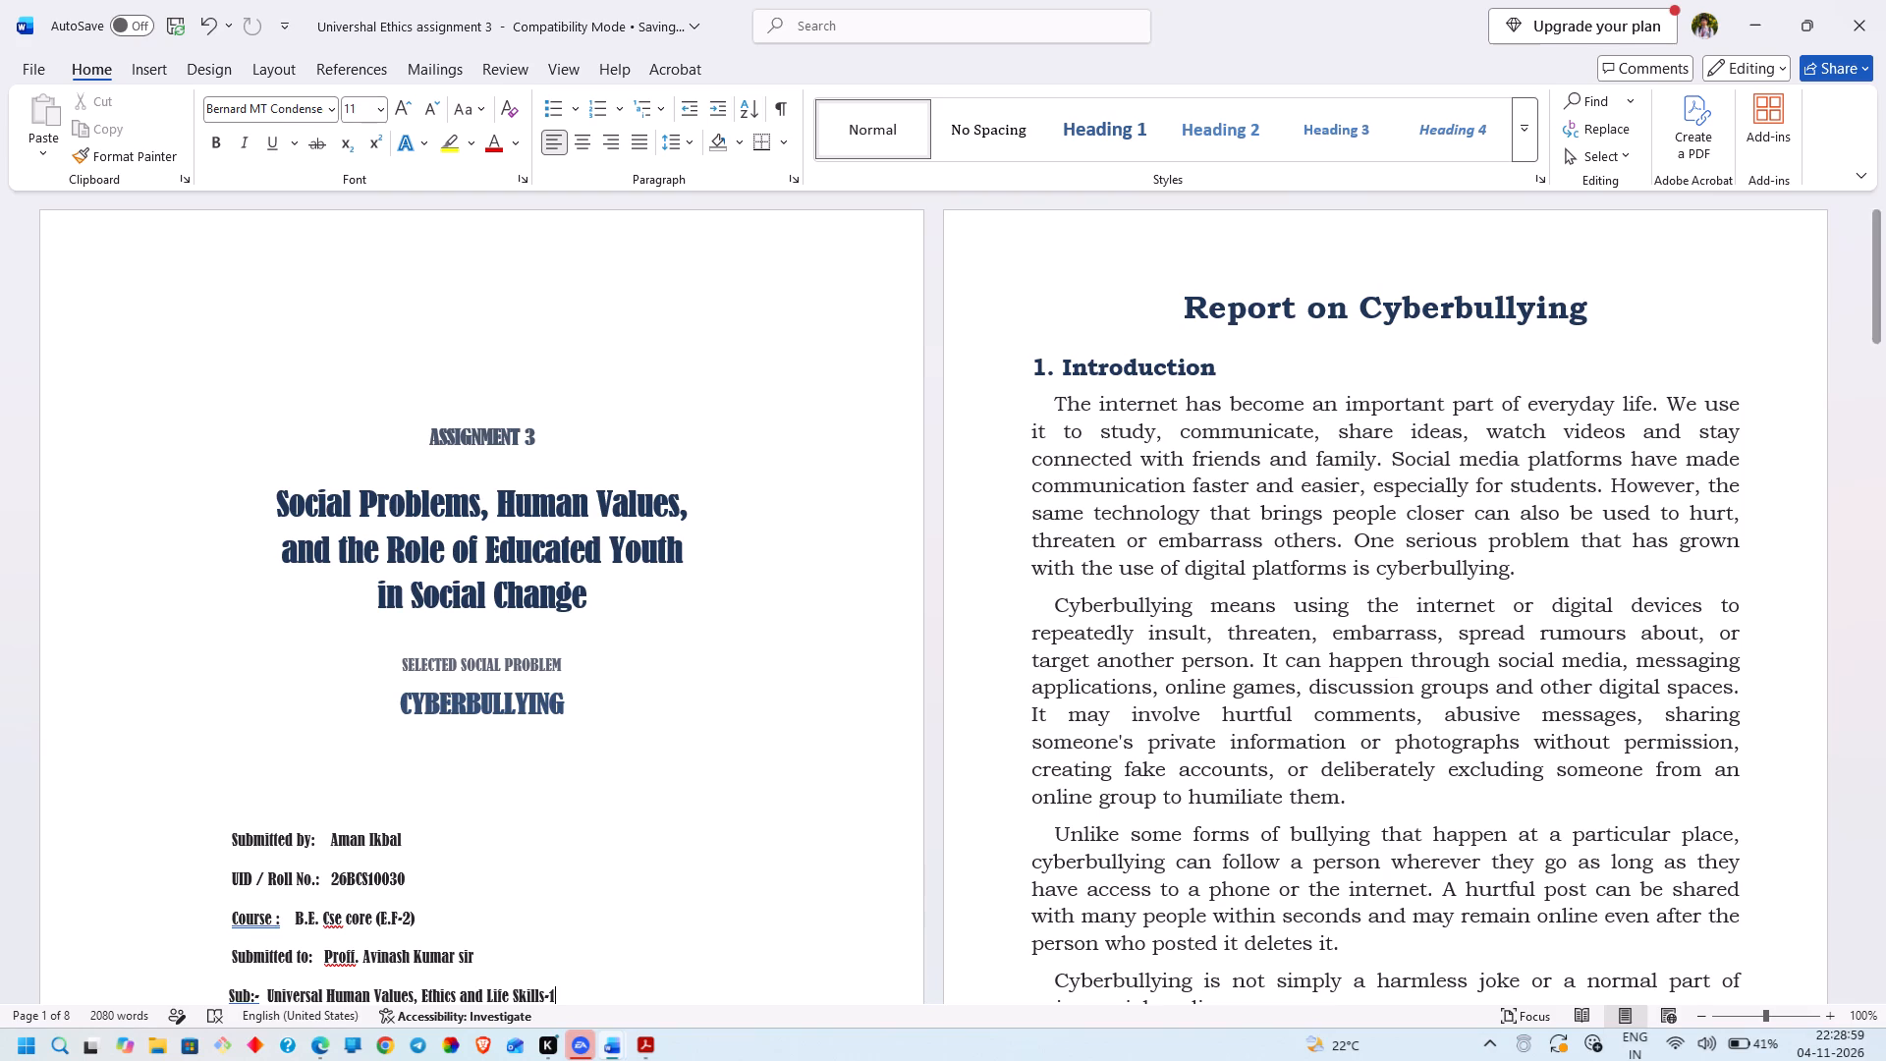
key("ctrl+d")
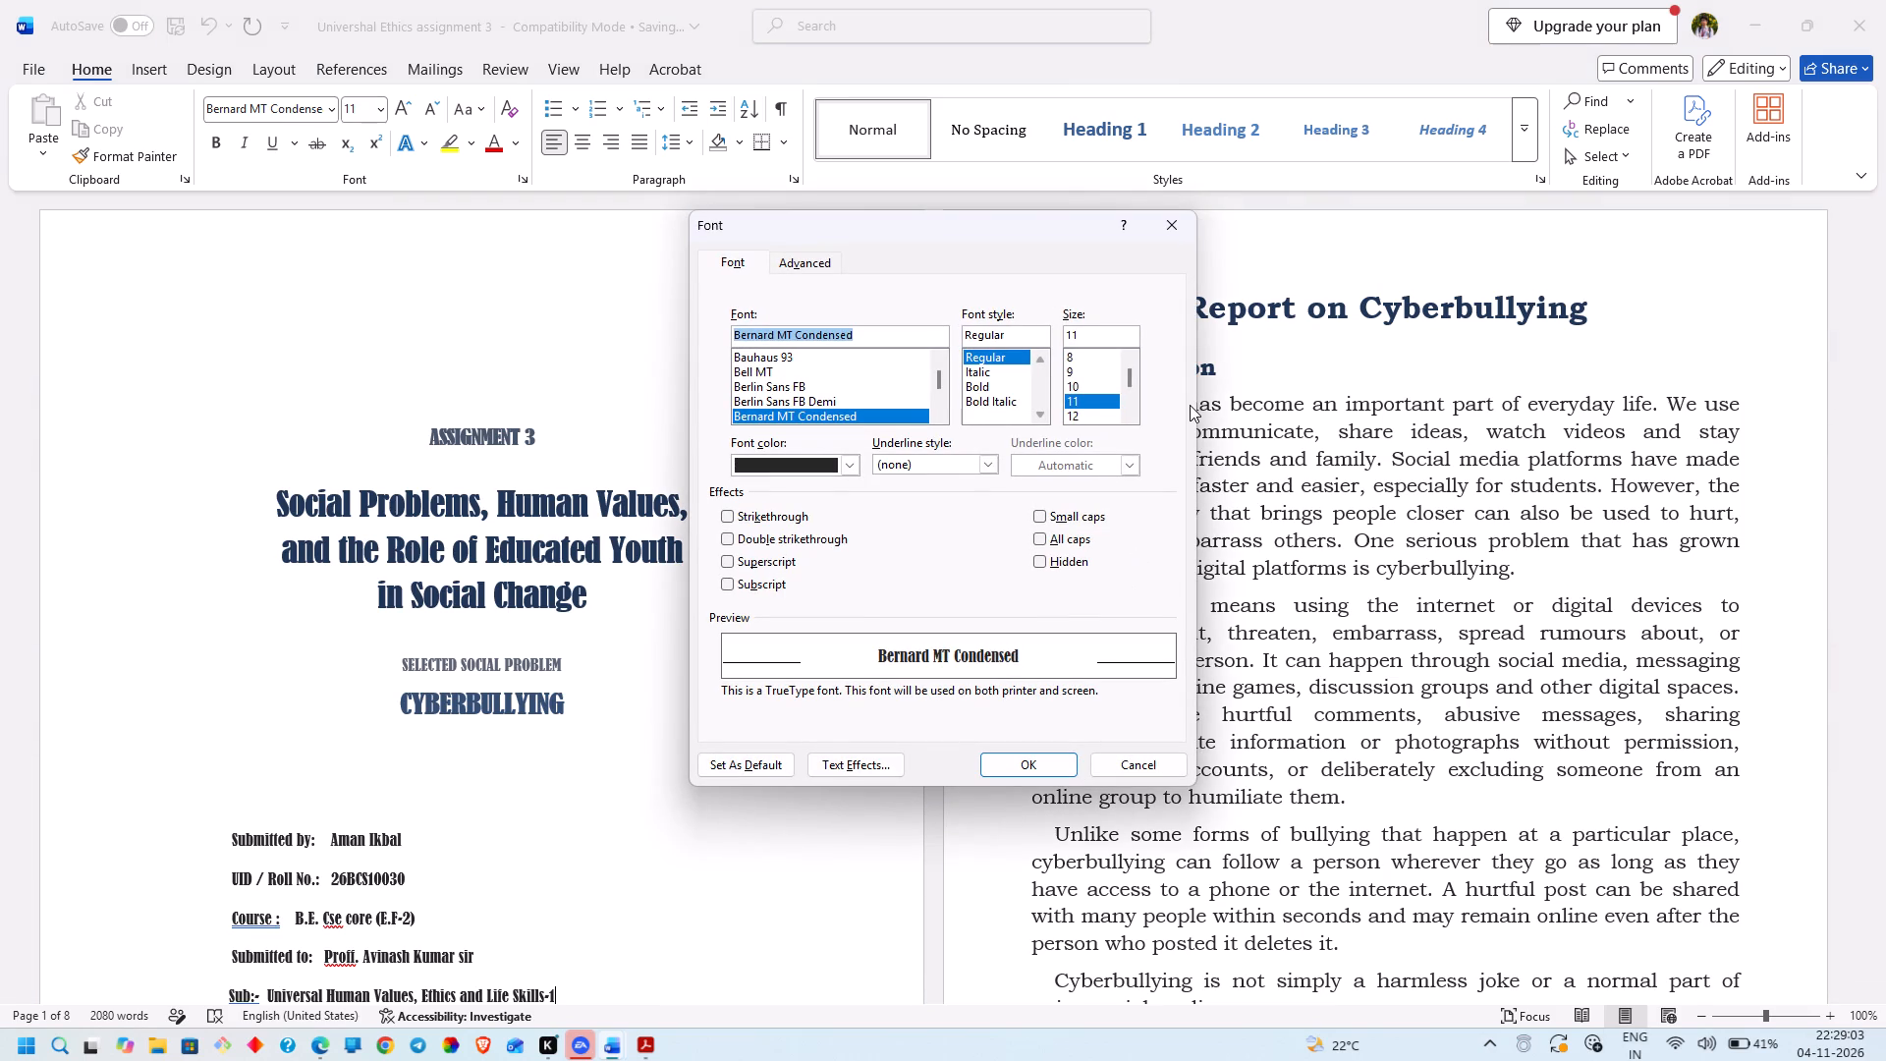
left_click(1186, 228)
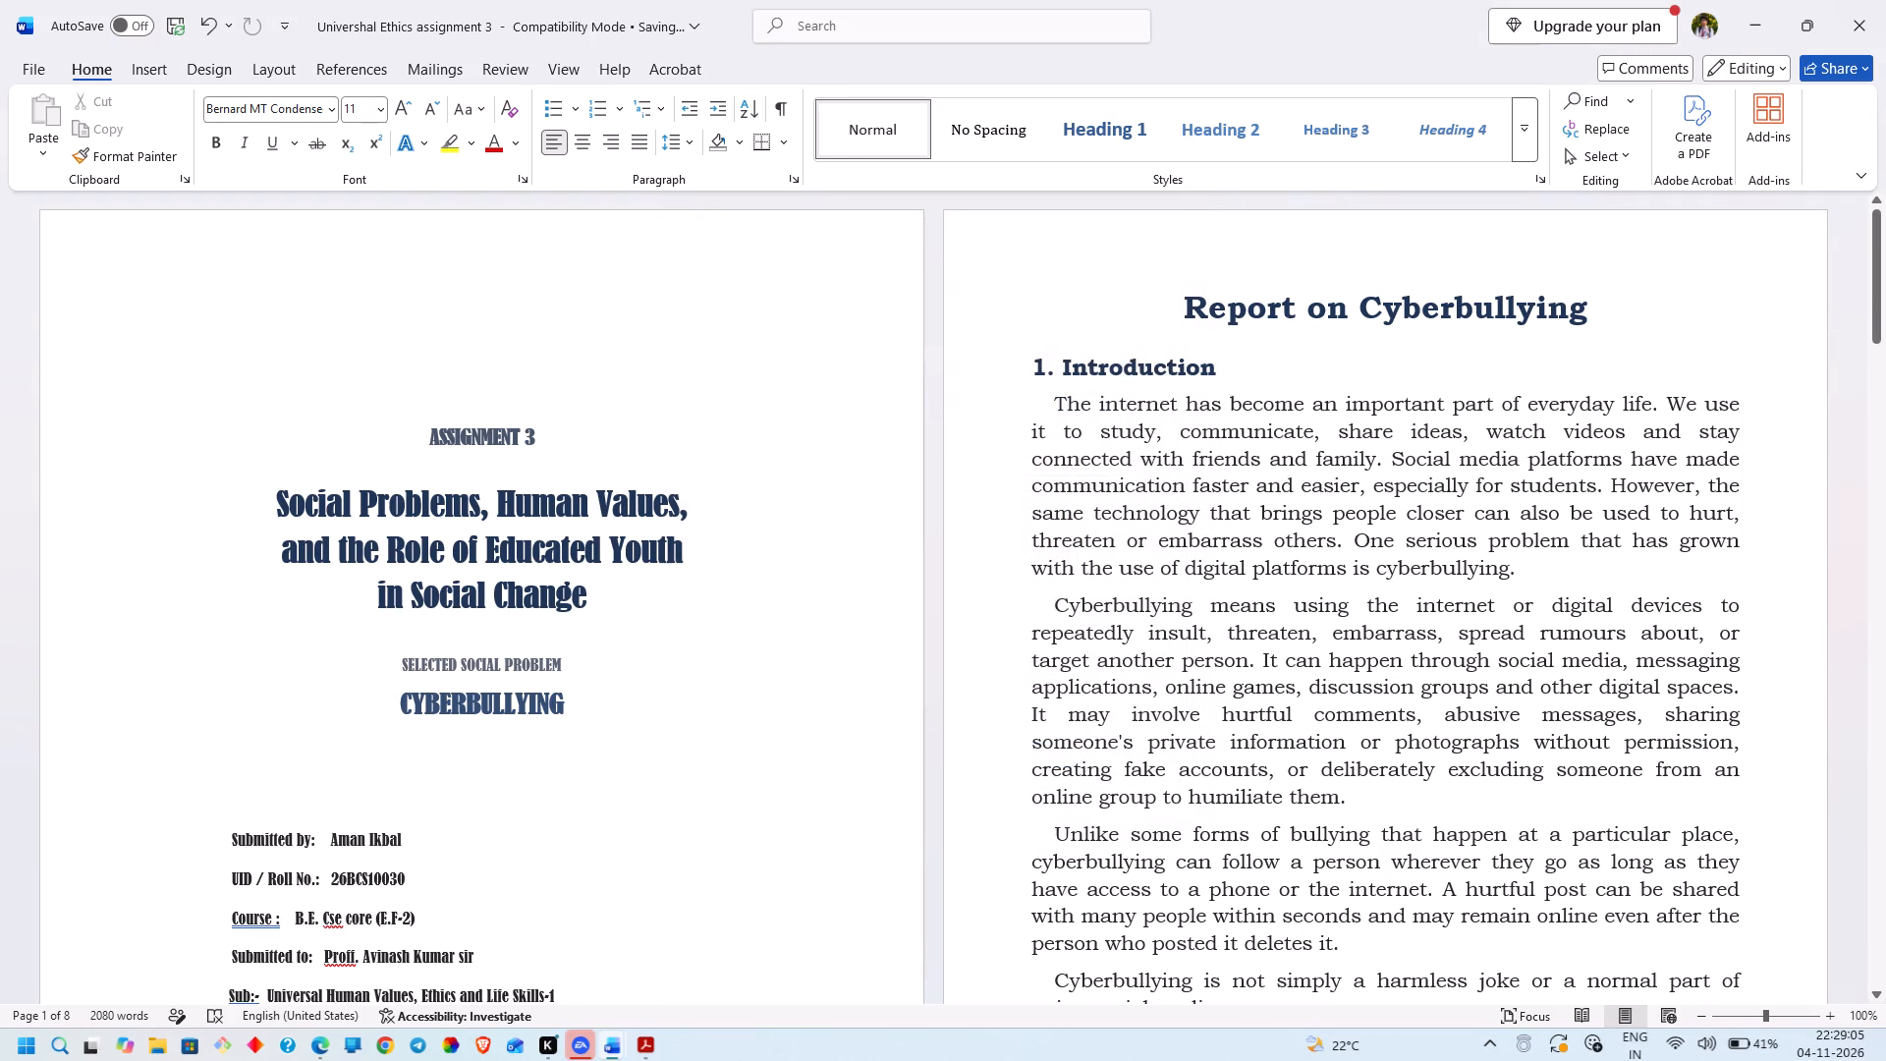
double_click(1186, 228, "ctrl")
Print the whole report with Microsoft Print to PDF and save the output in Downloads as lodu.
key("ctrl+p")
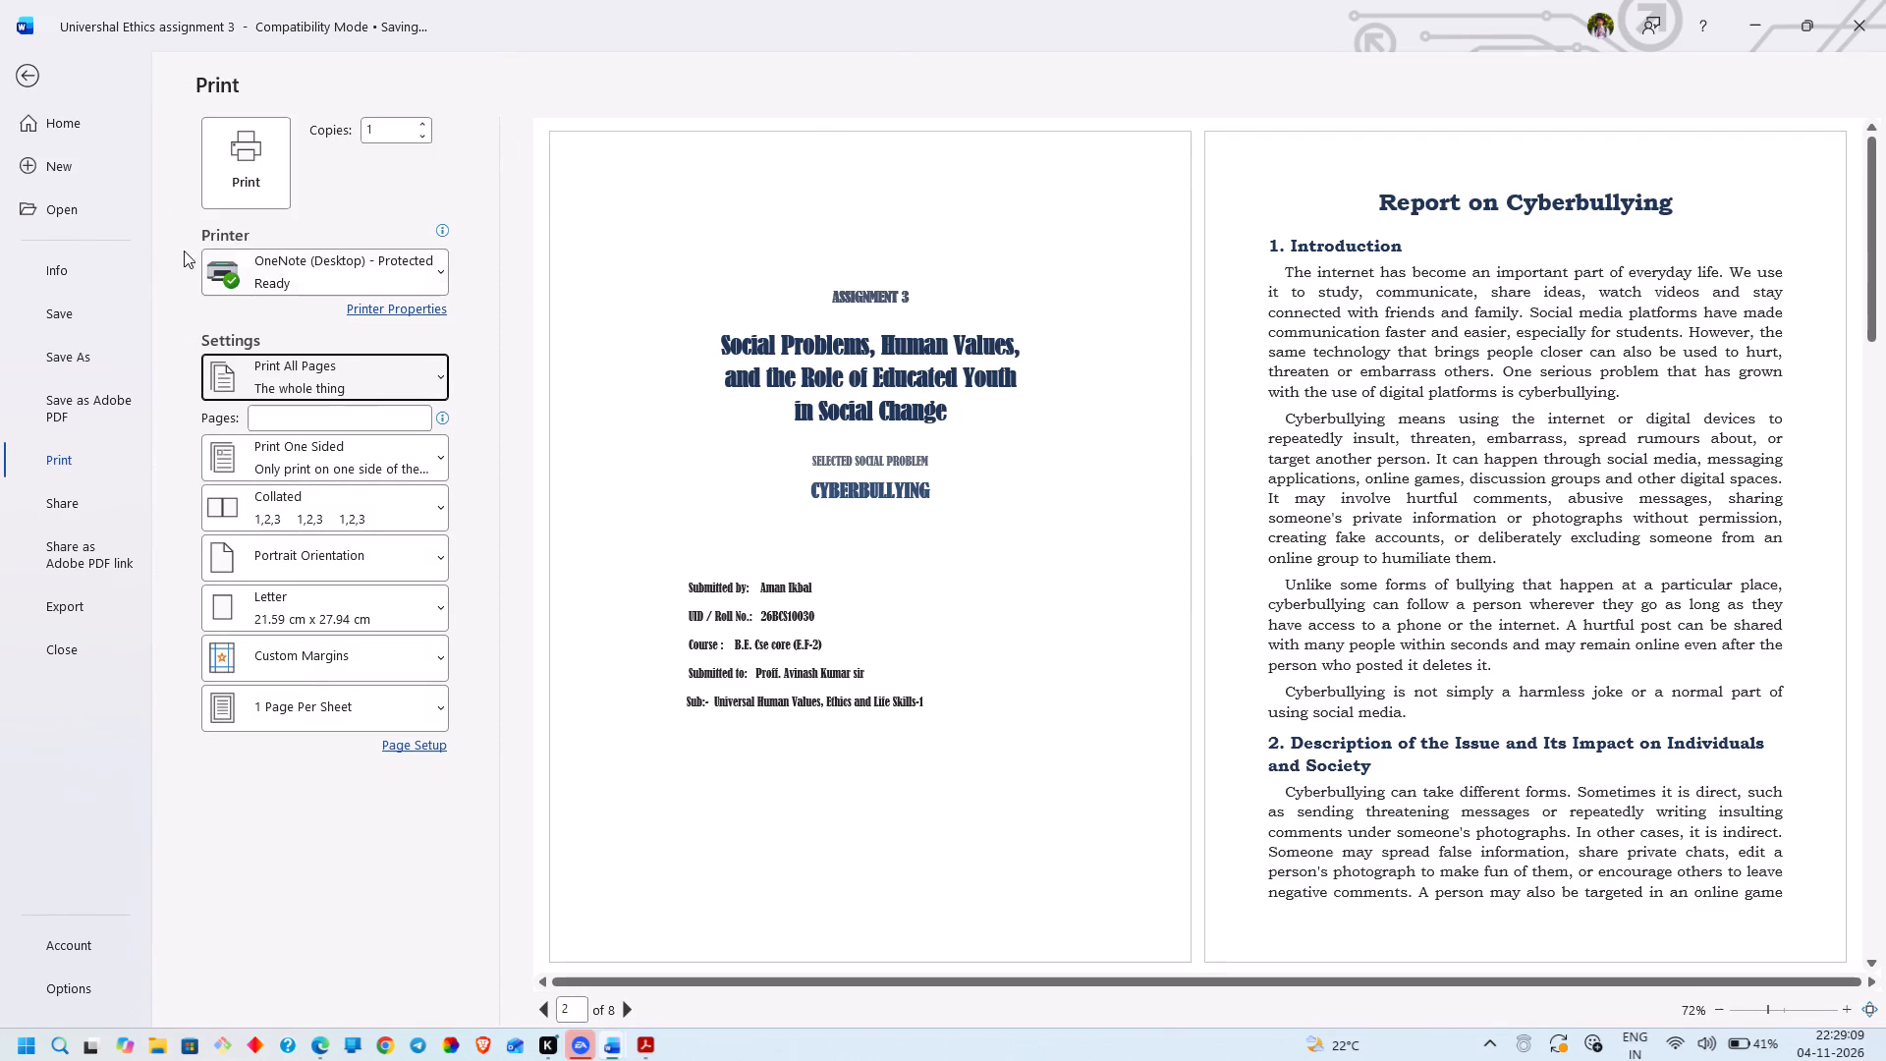
left_click(347, 263)
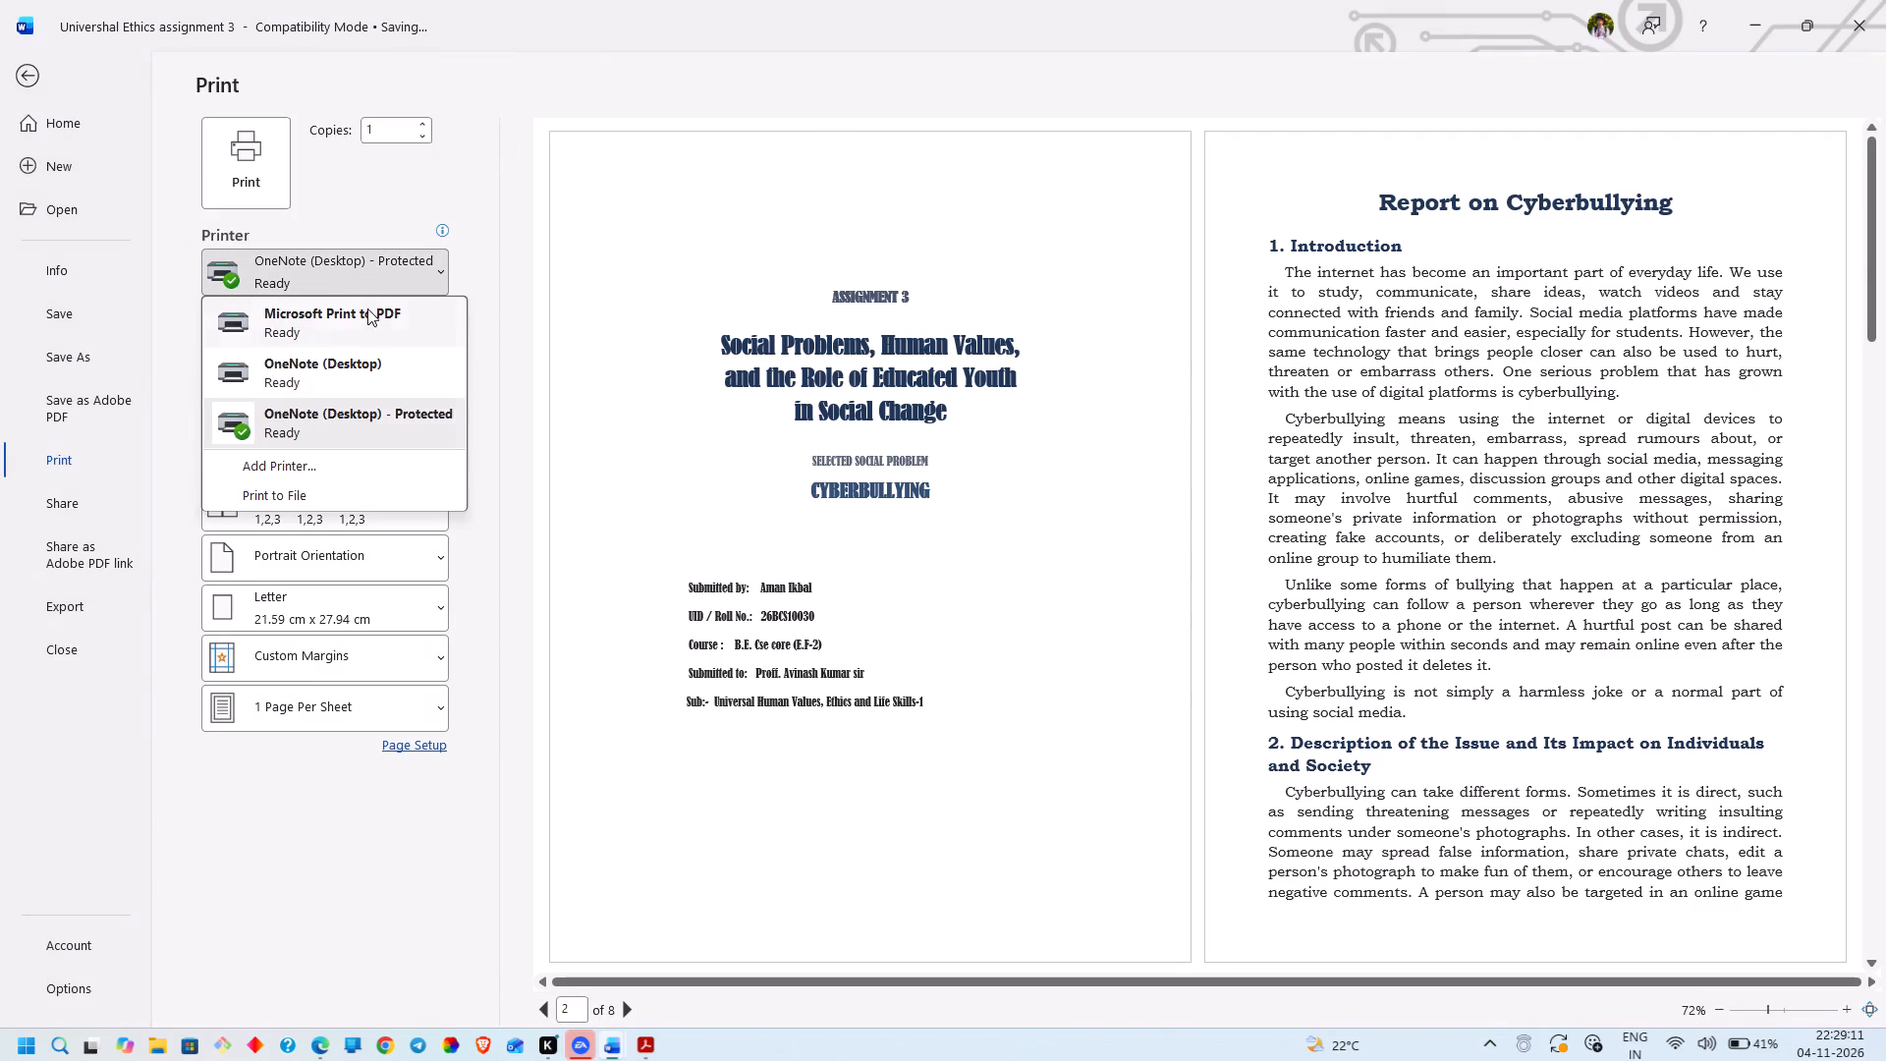
left_click(363, 323)
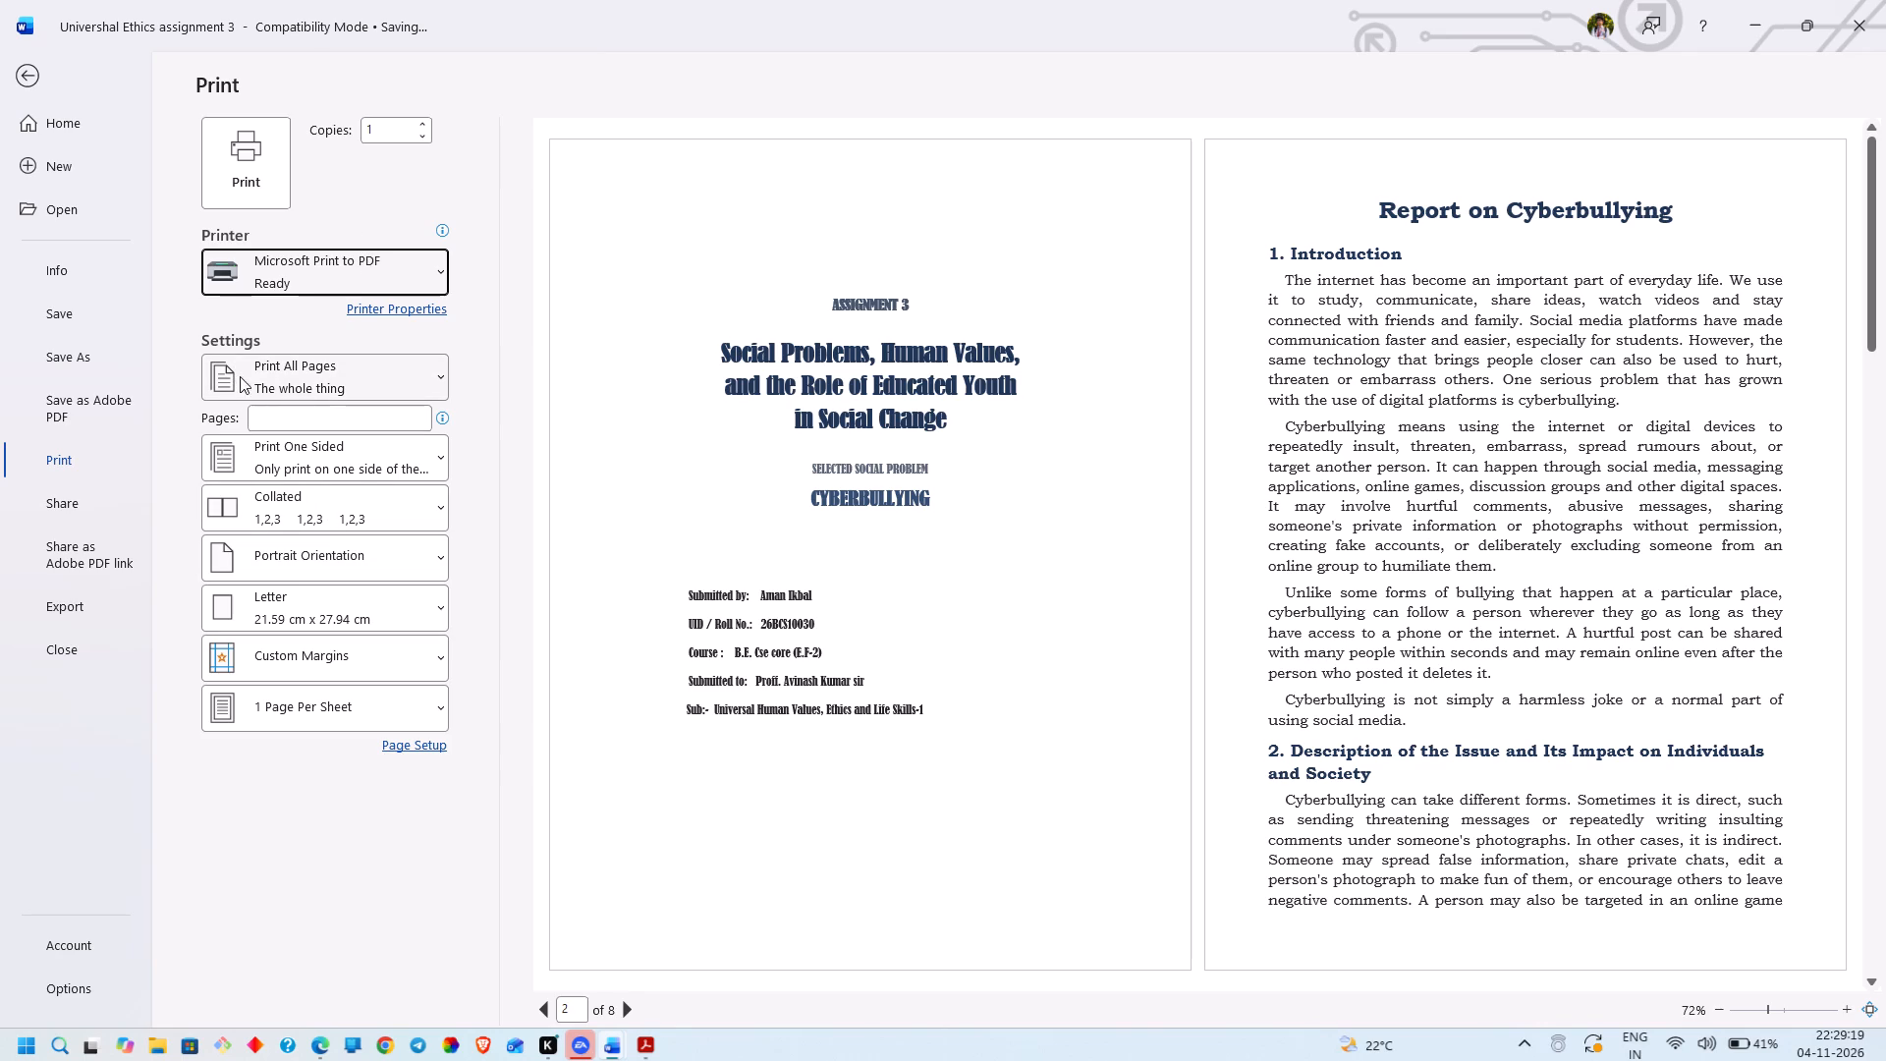
left_click(315, 266)
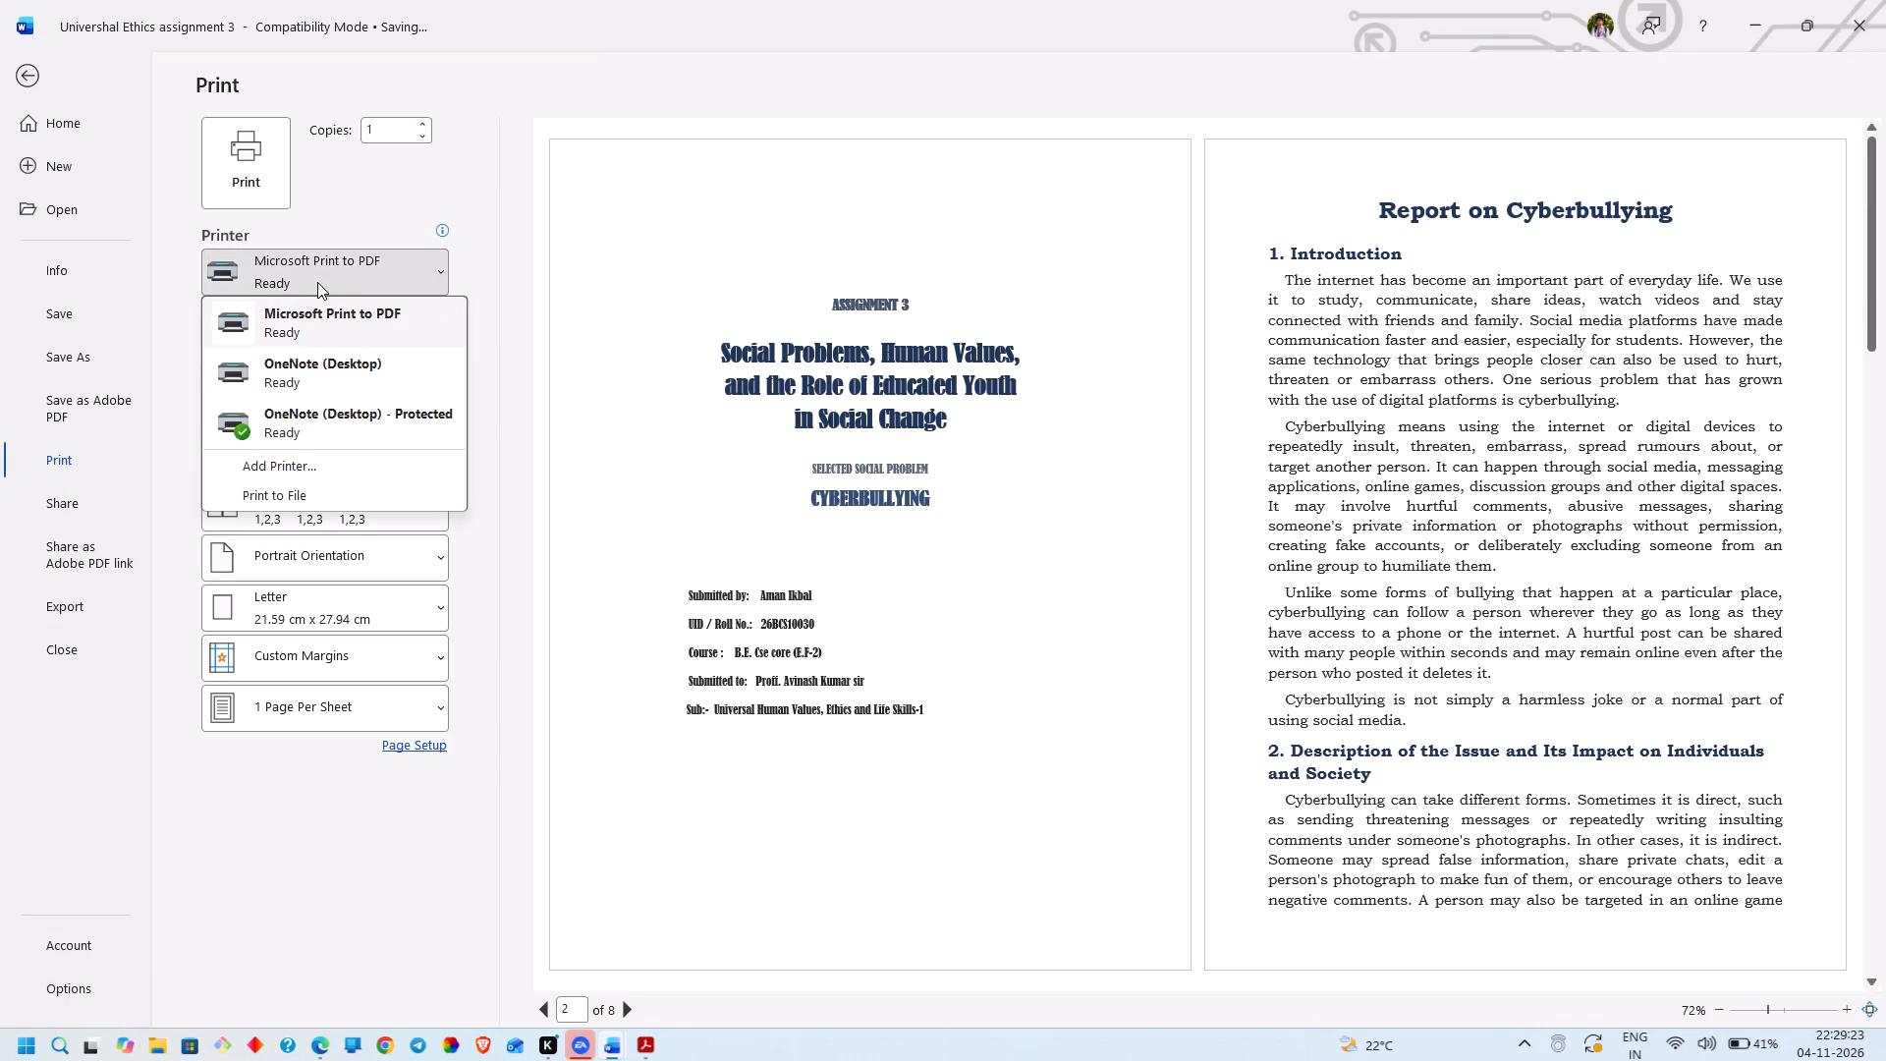
left_click(317, 282)
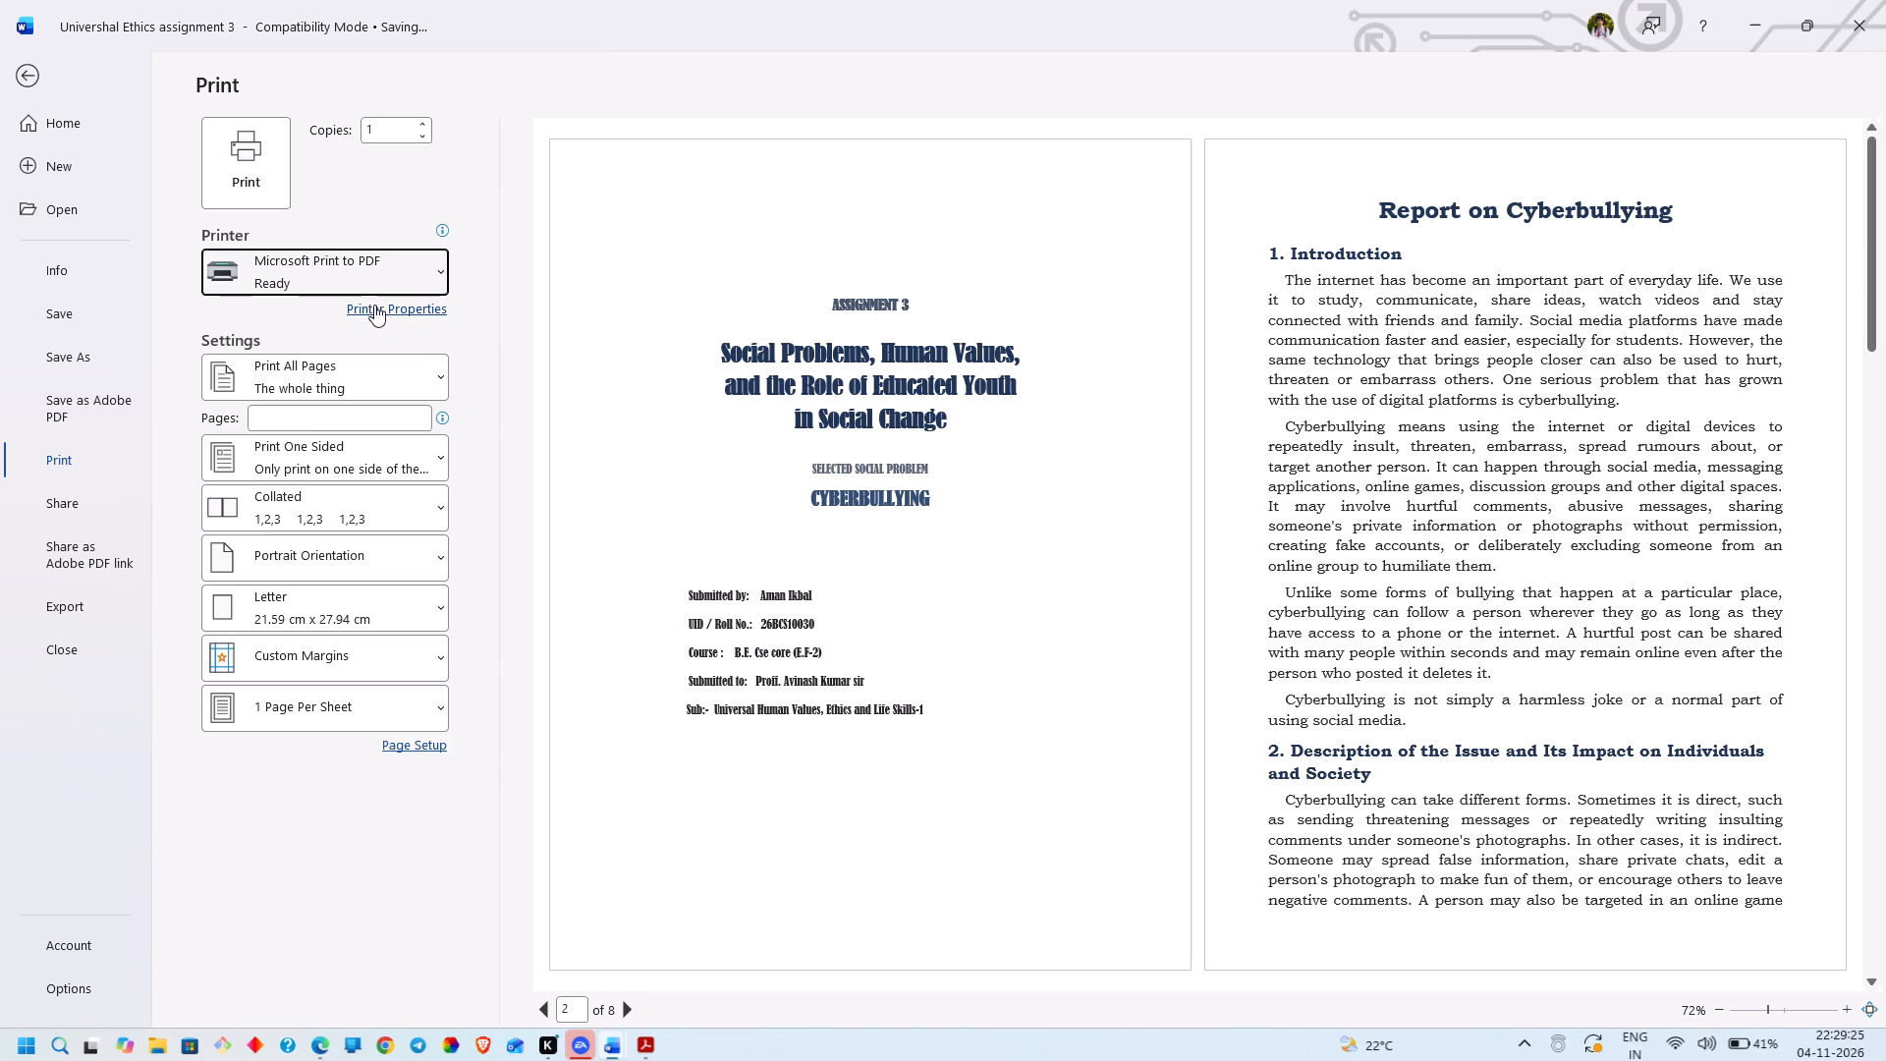
left_click(265, 171)
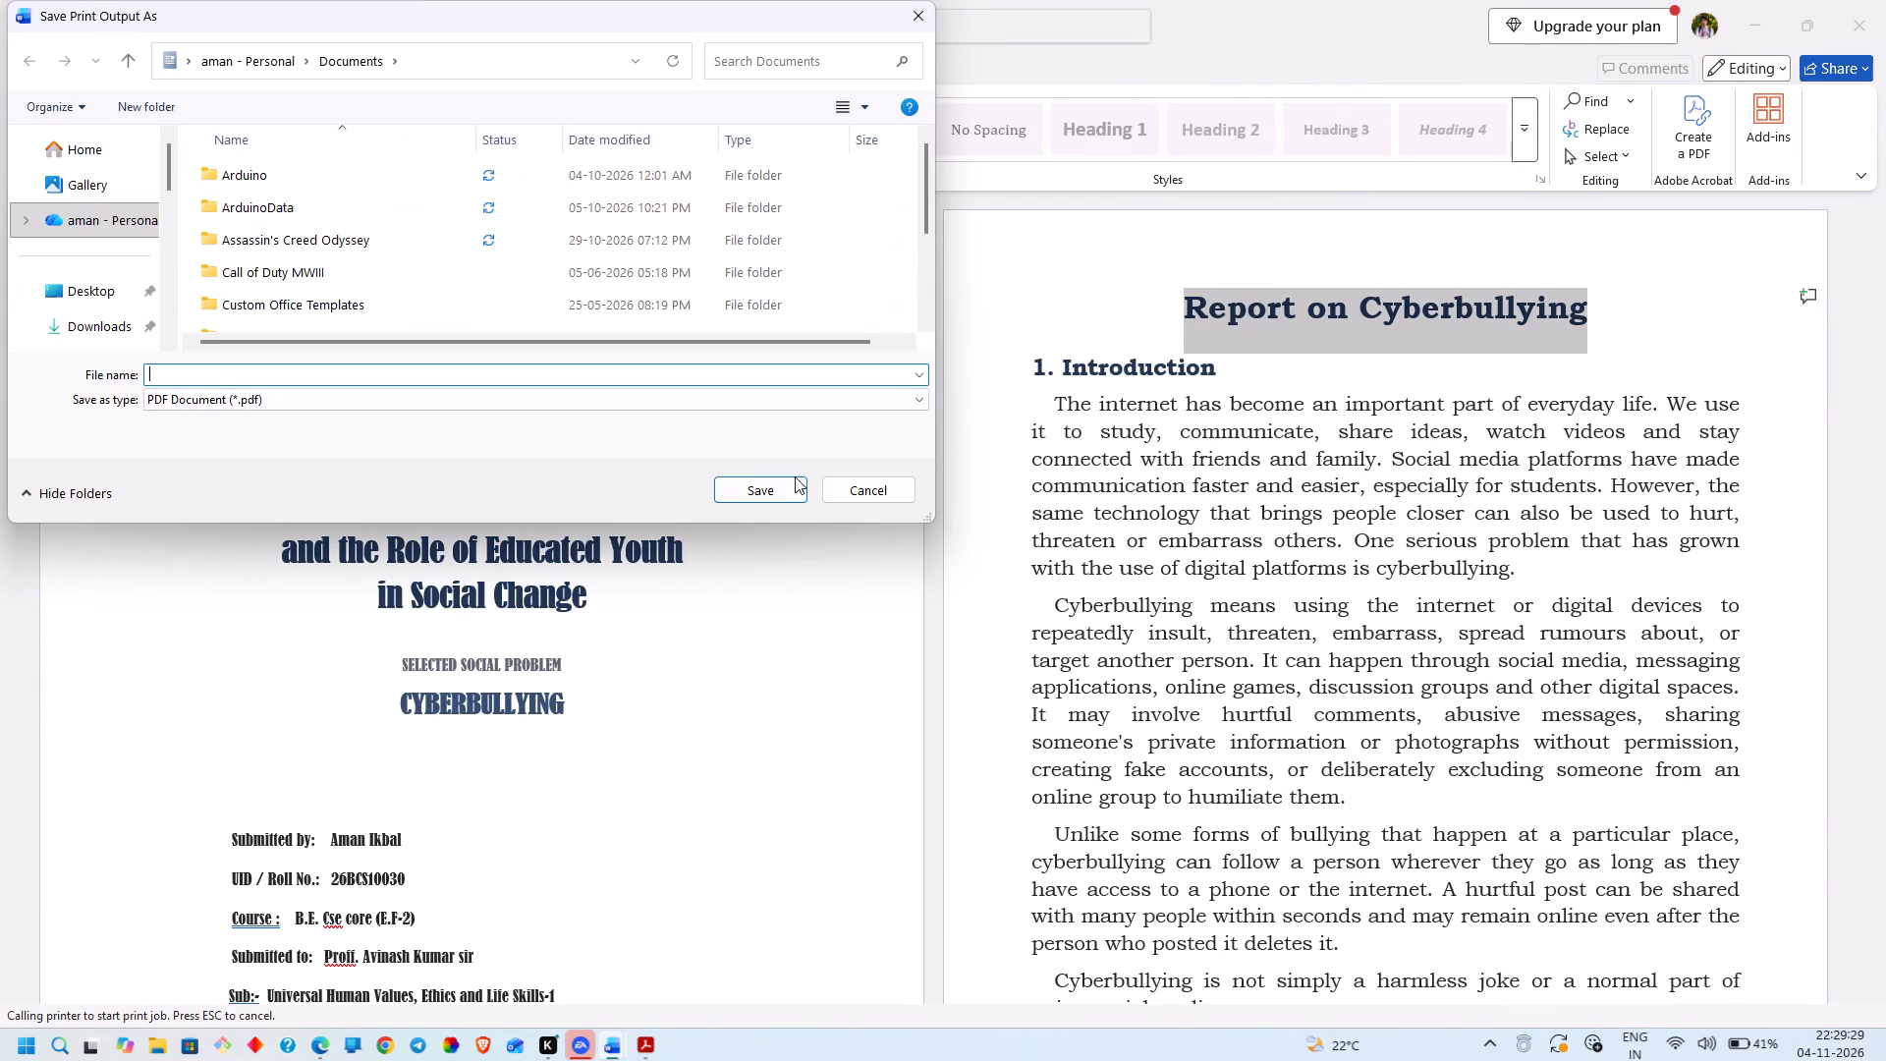
left_click(91, 328)
type("lodu")
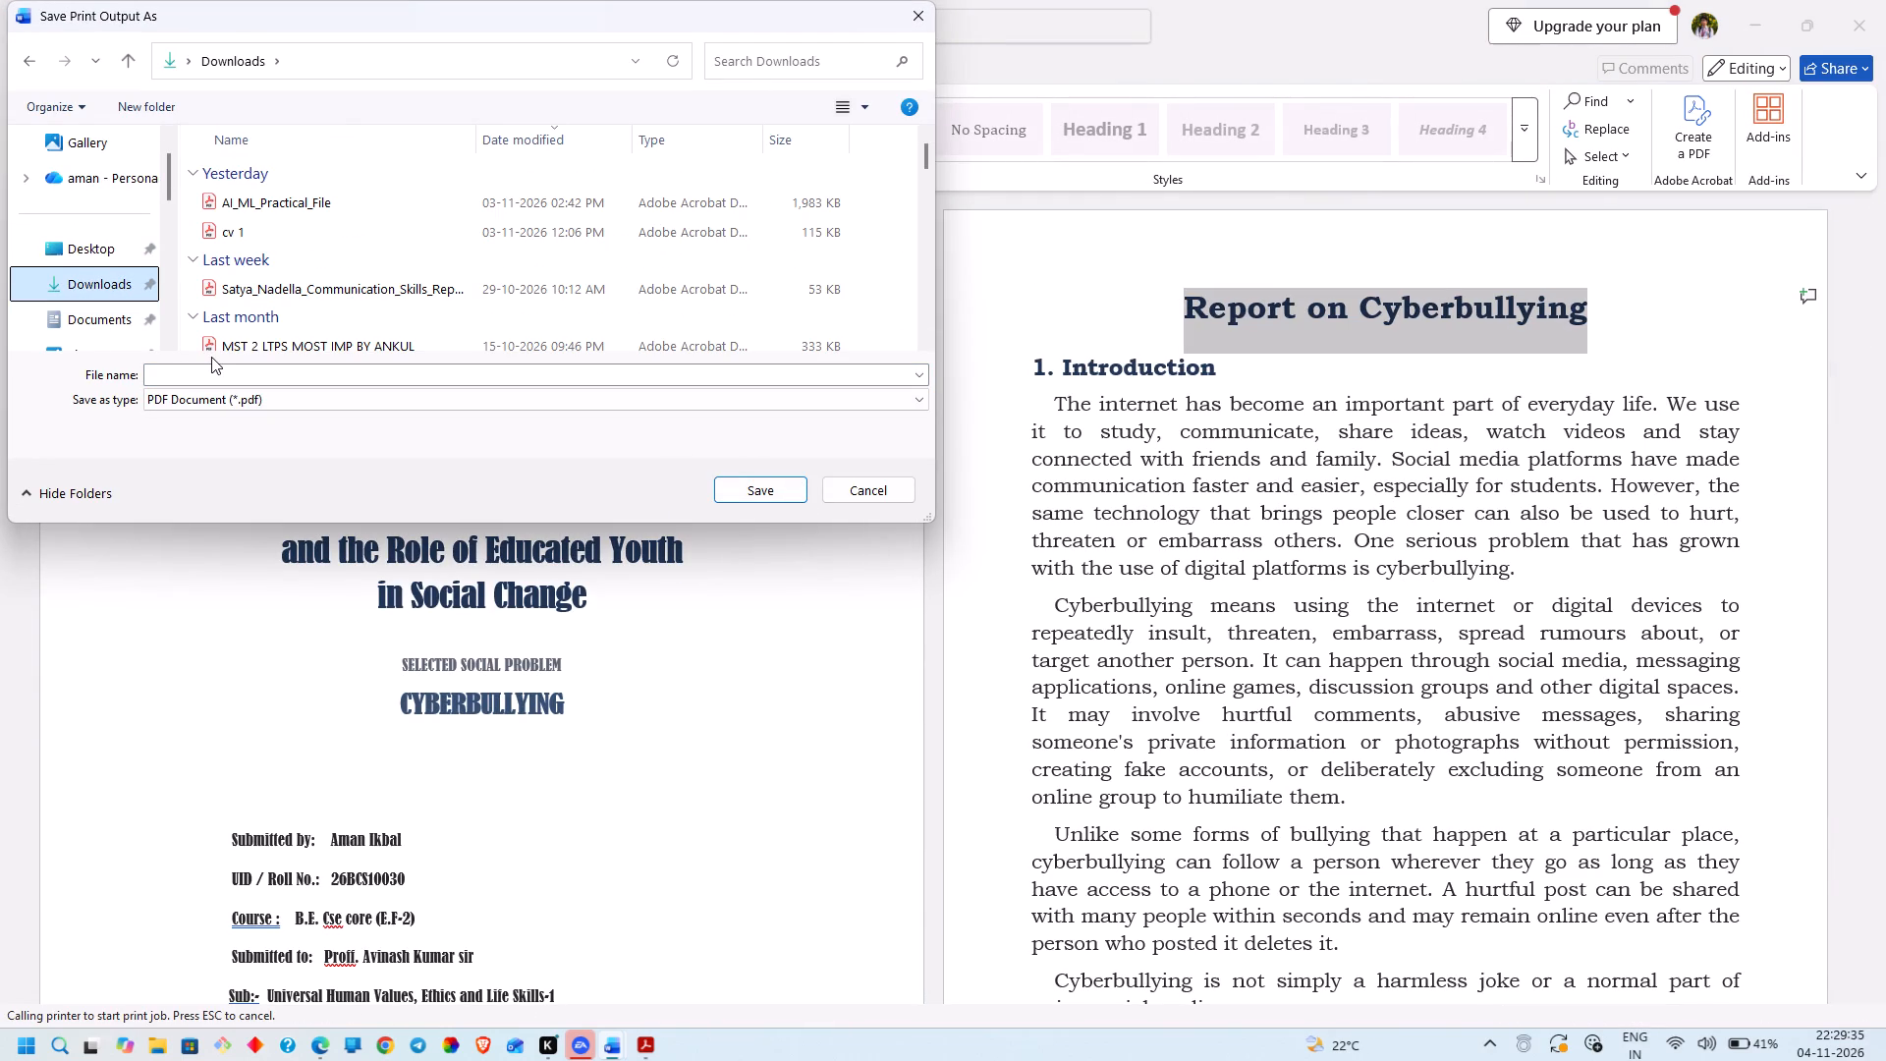
left_click(218, 370)
type("lodu")
key("Return")
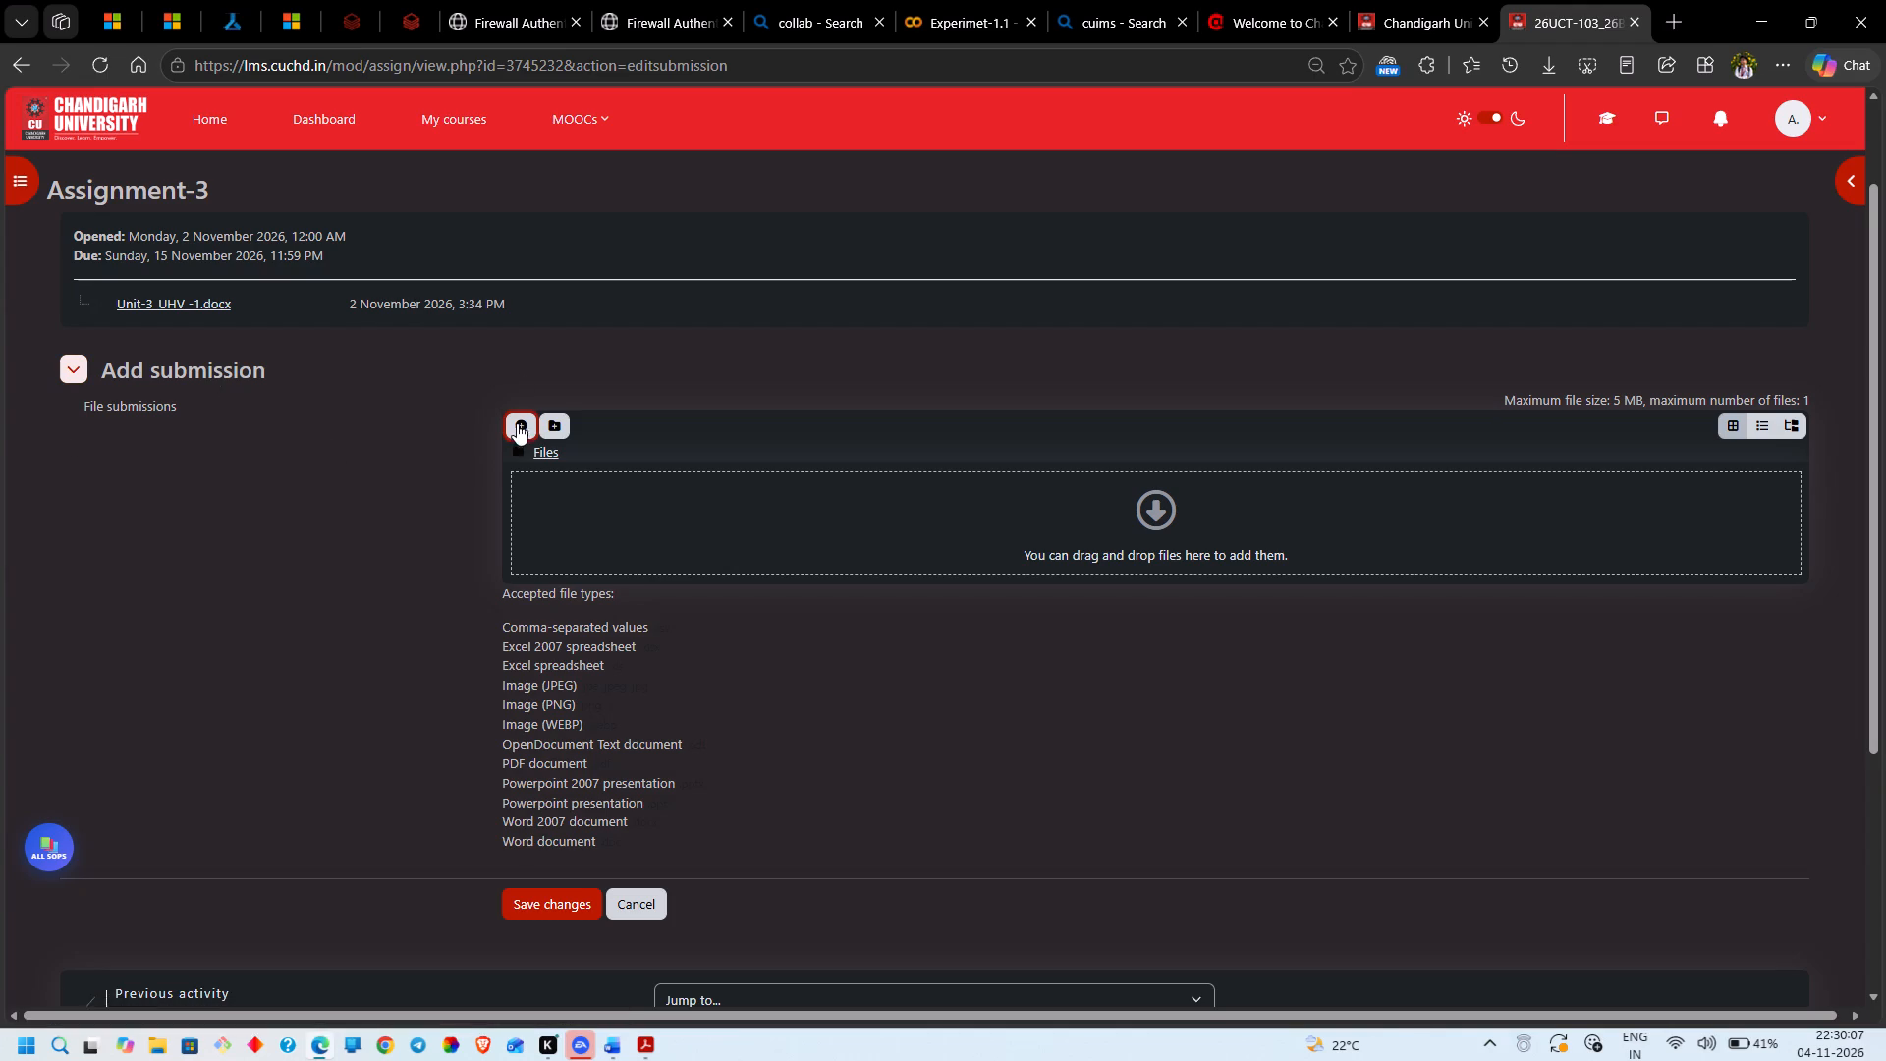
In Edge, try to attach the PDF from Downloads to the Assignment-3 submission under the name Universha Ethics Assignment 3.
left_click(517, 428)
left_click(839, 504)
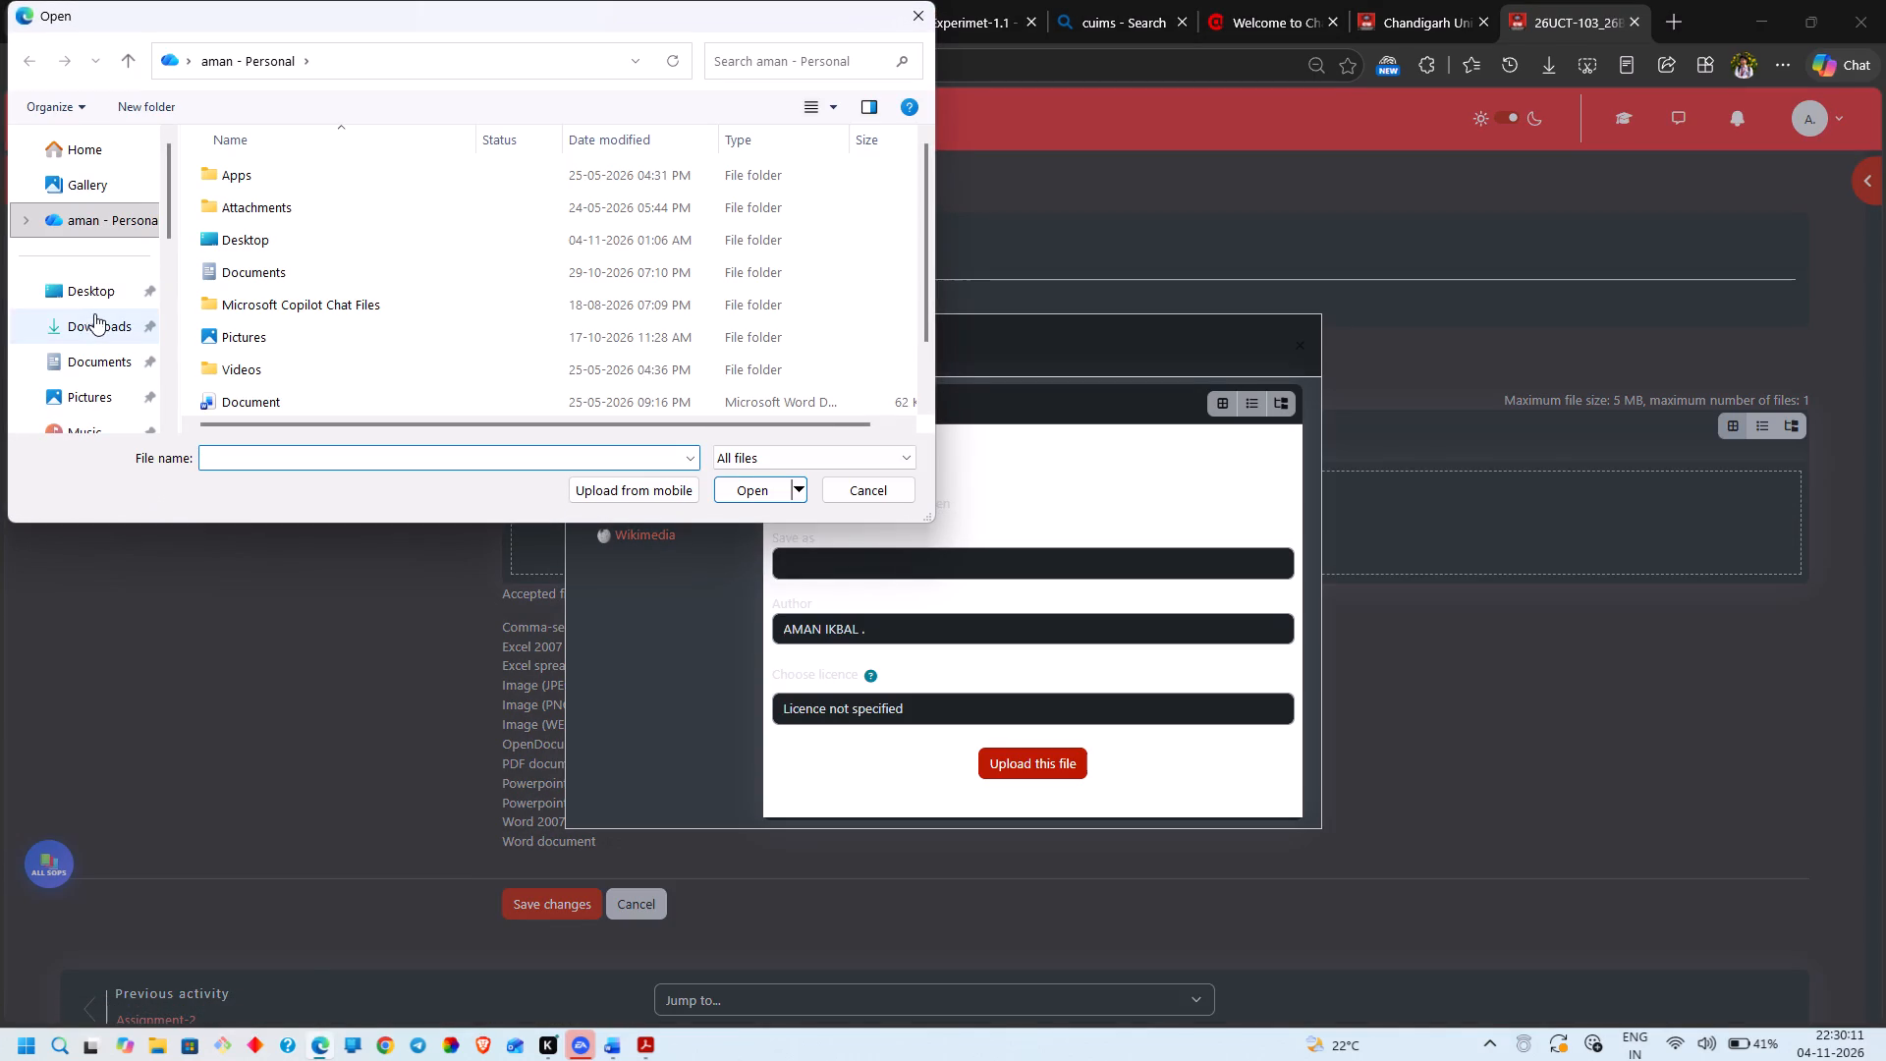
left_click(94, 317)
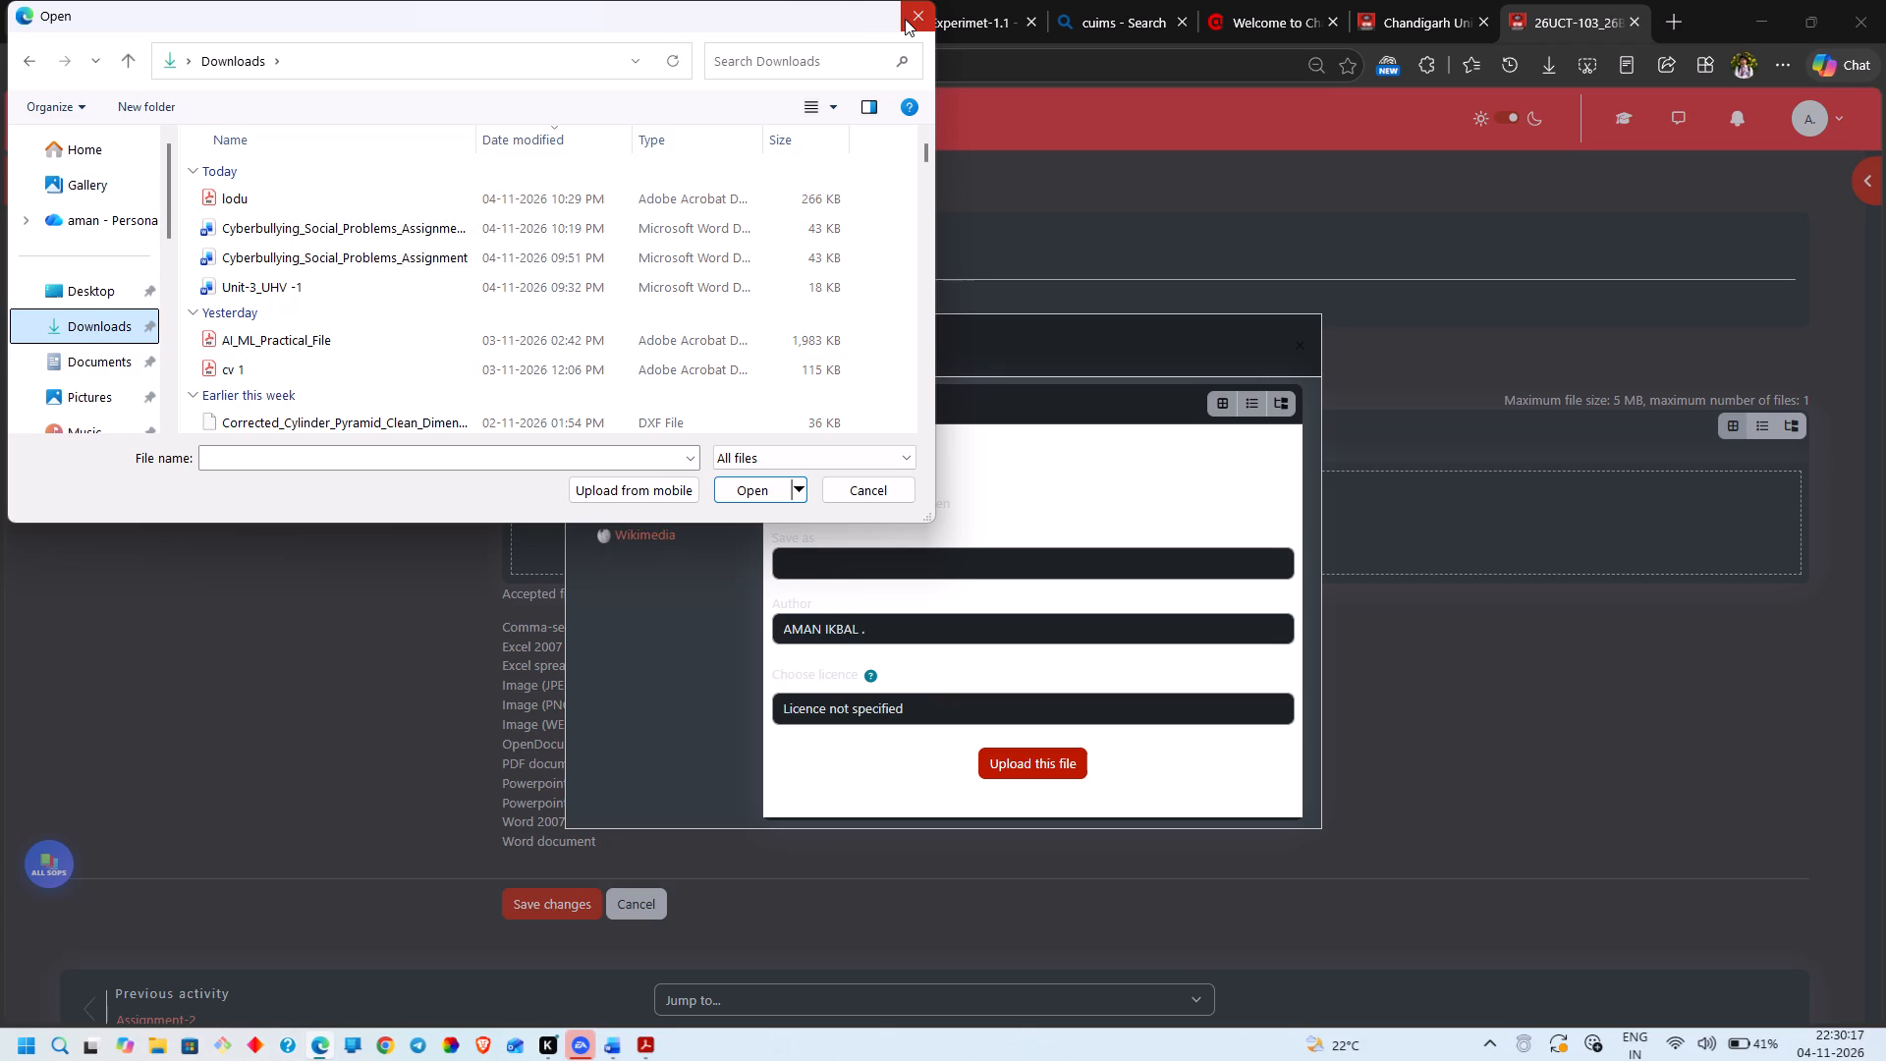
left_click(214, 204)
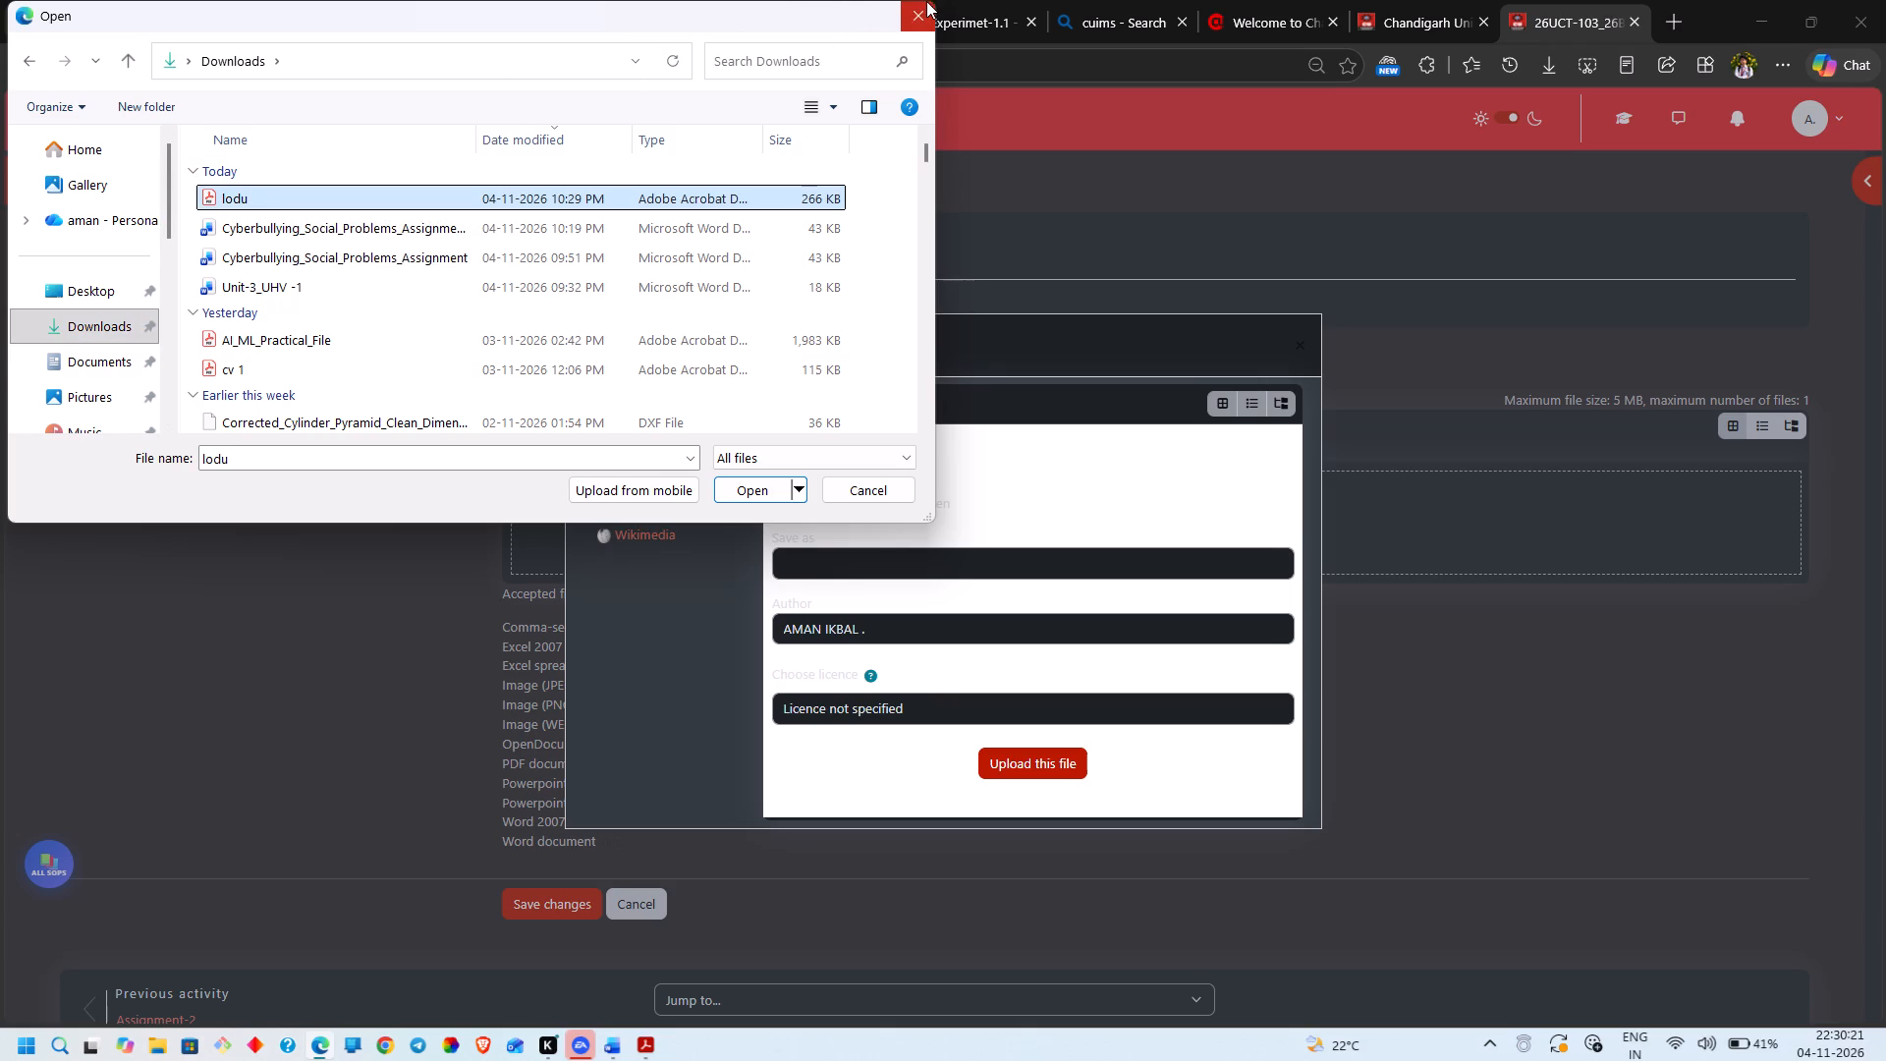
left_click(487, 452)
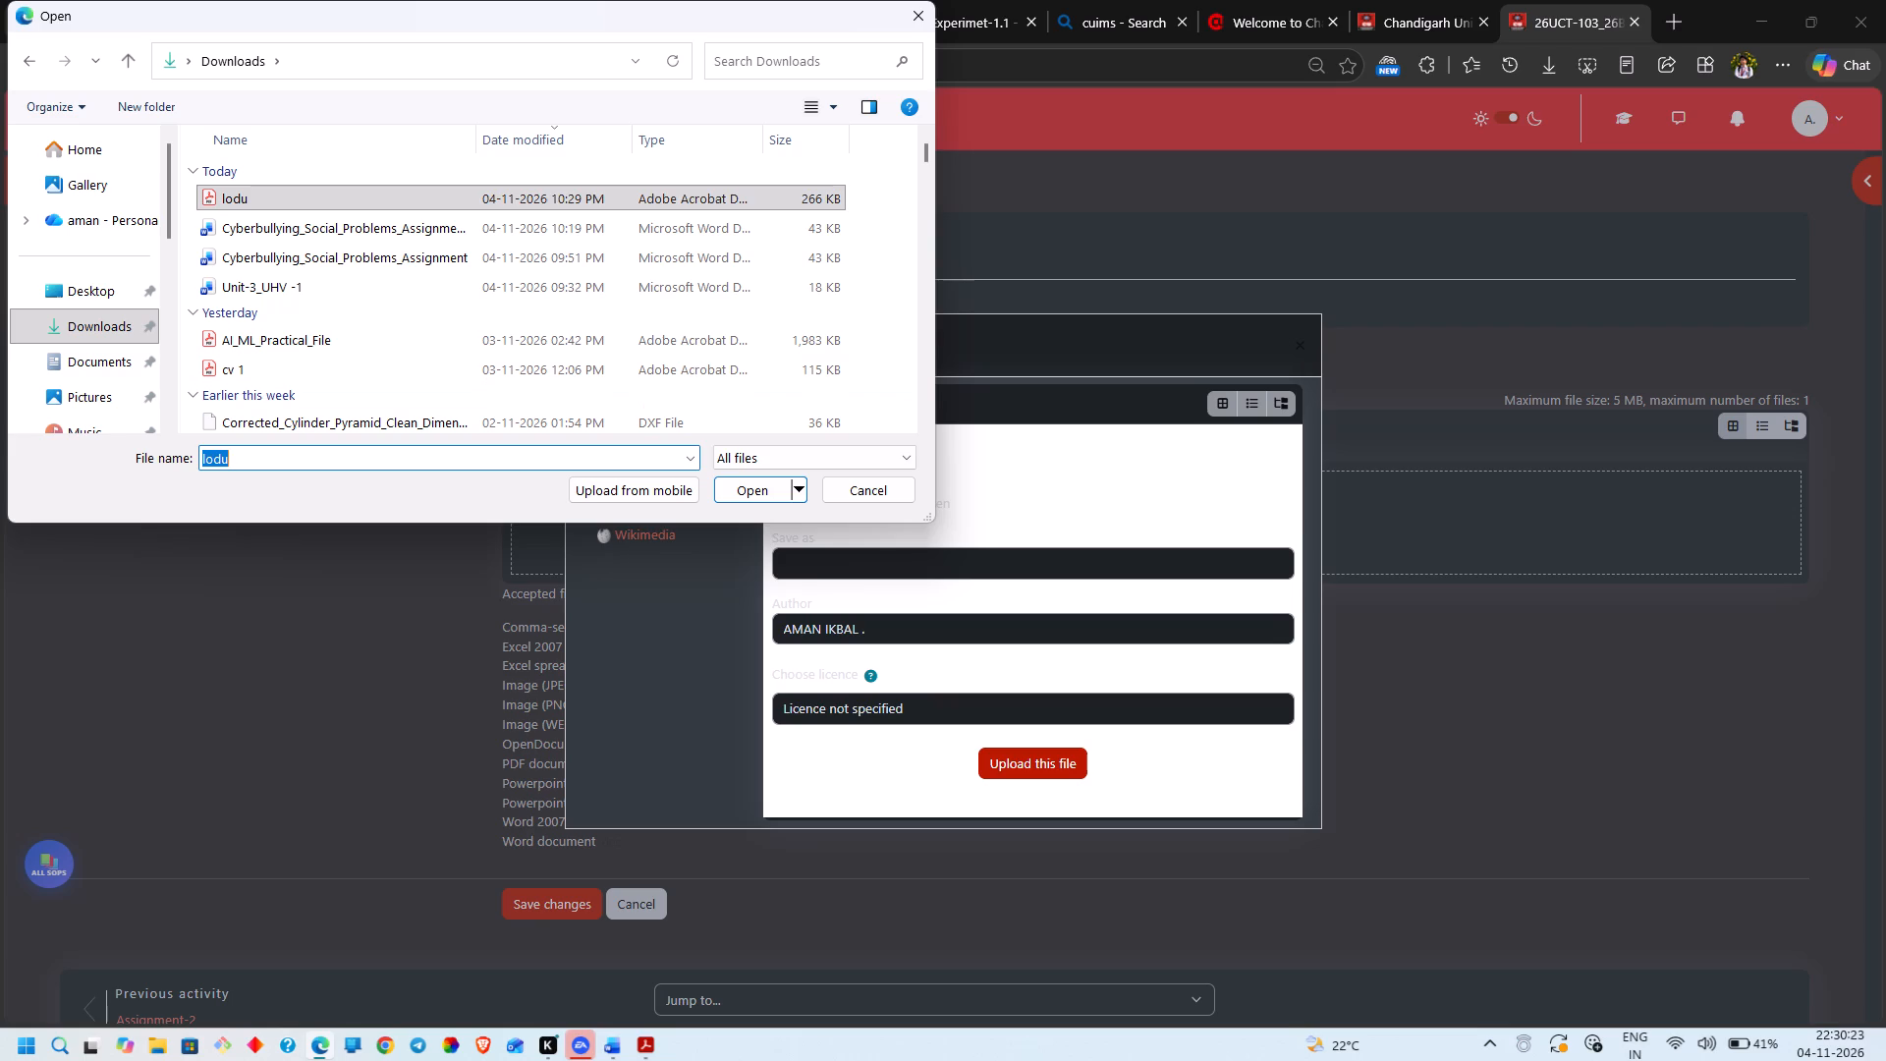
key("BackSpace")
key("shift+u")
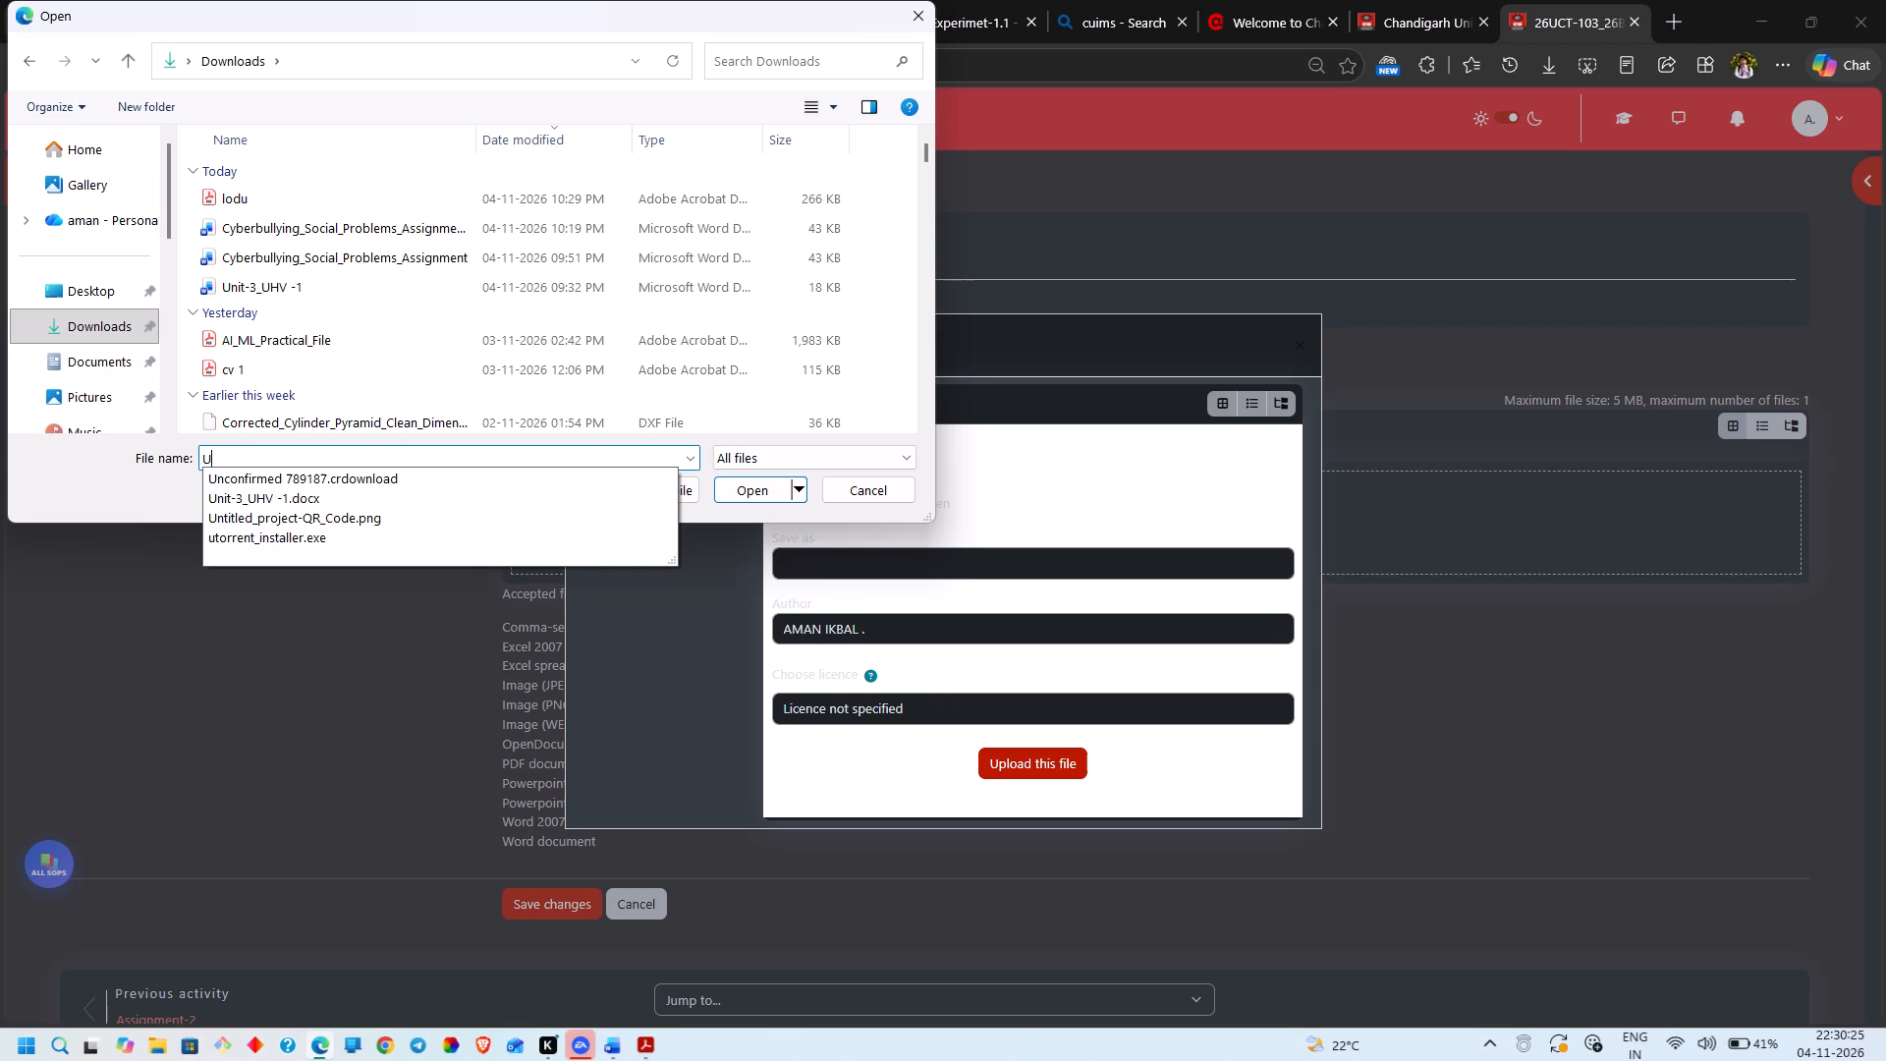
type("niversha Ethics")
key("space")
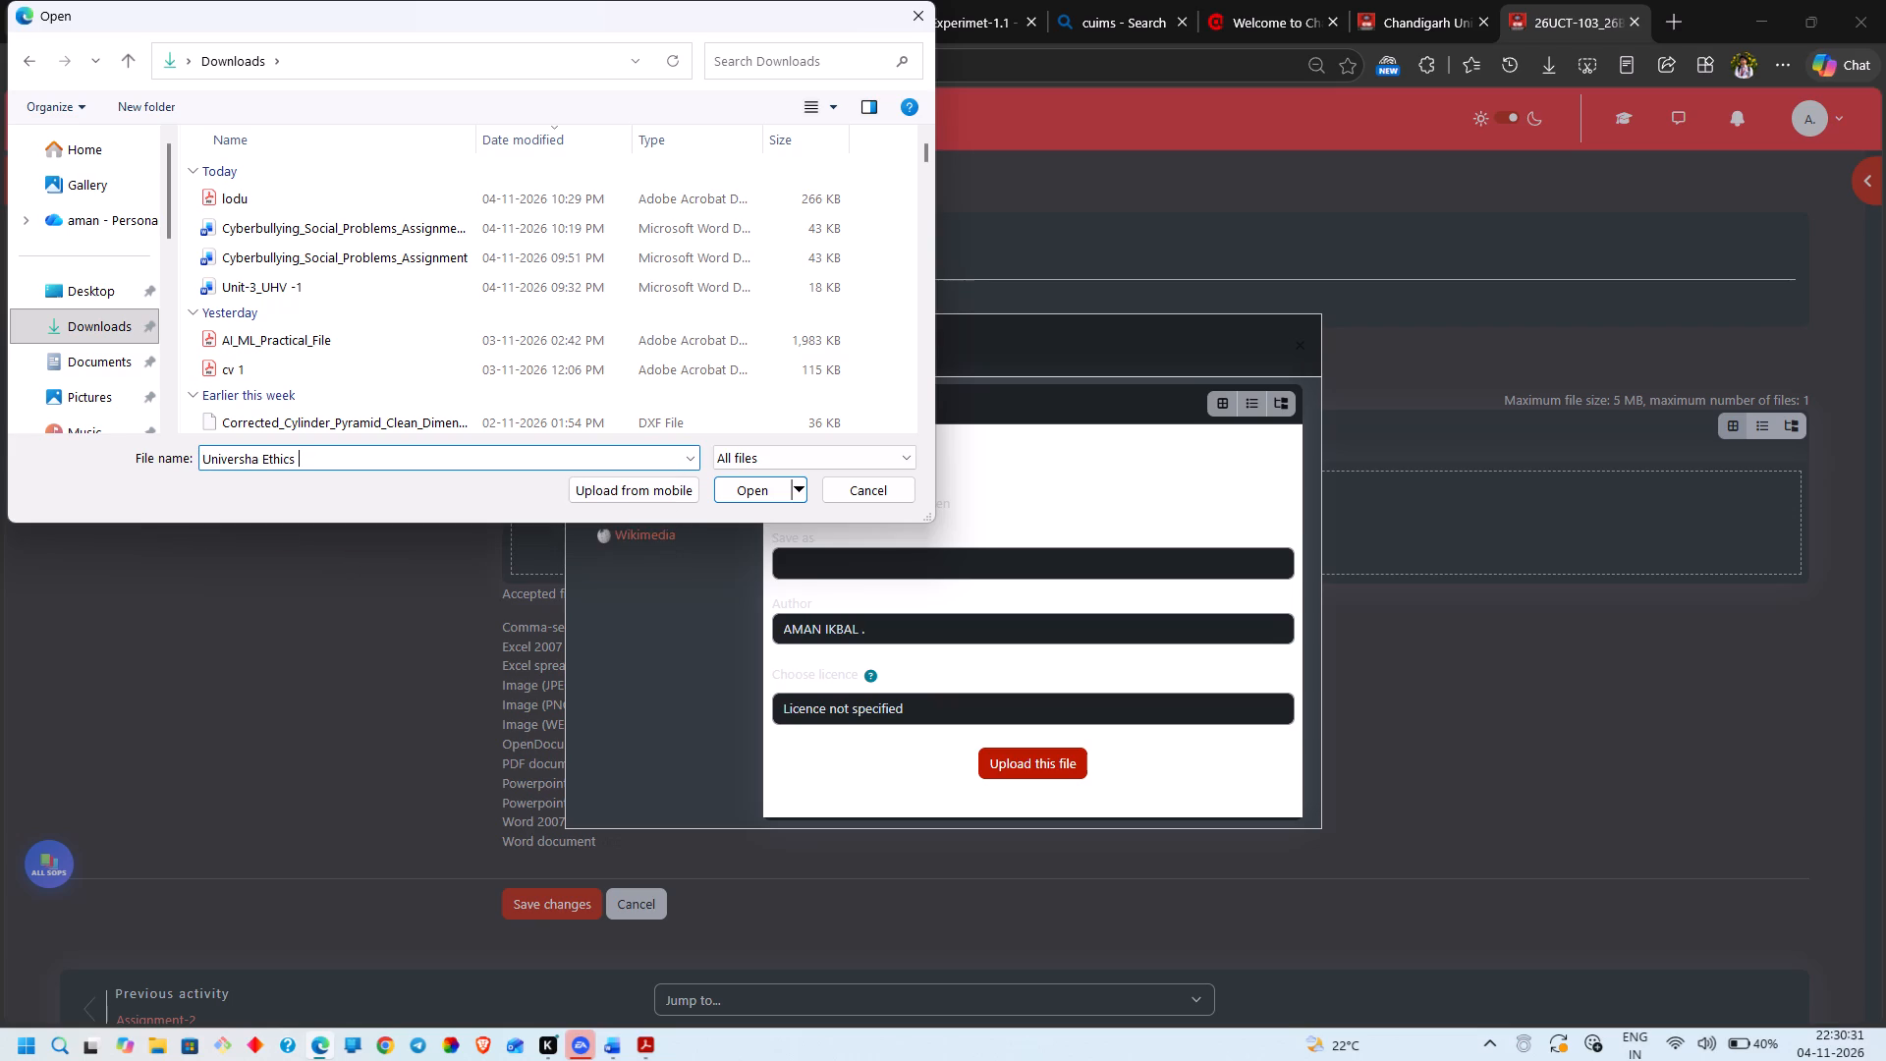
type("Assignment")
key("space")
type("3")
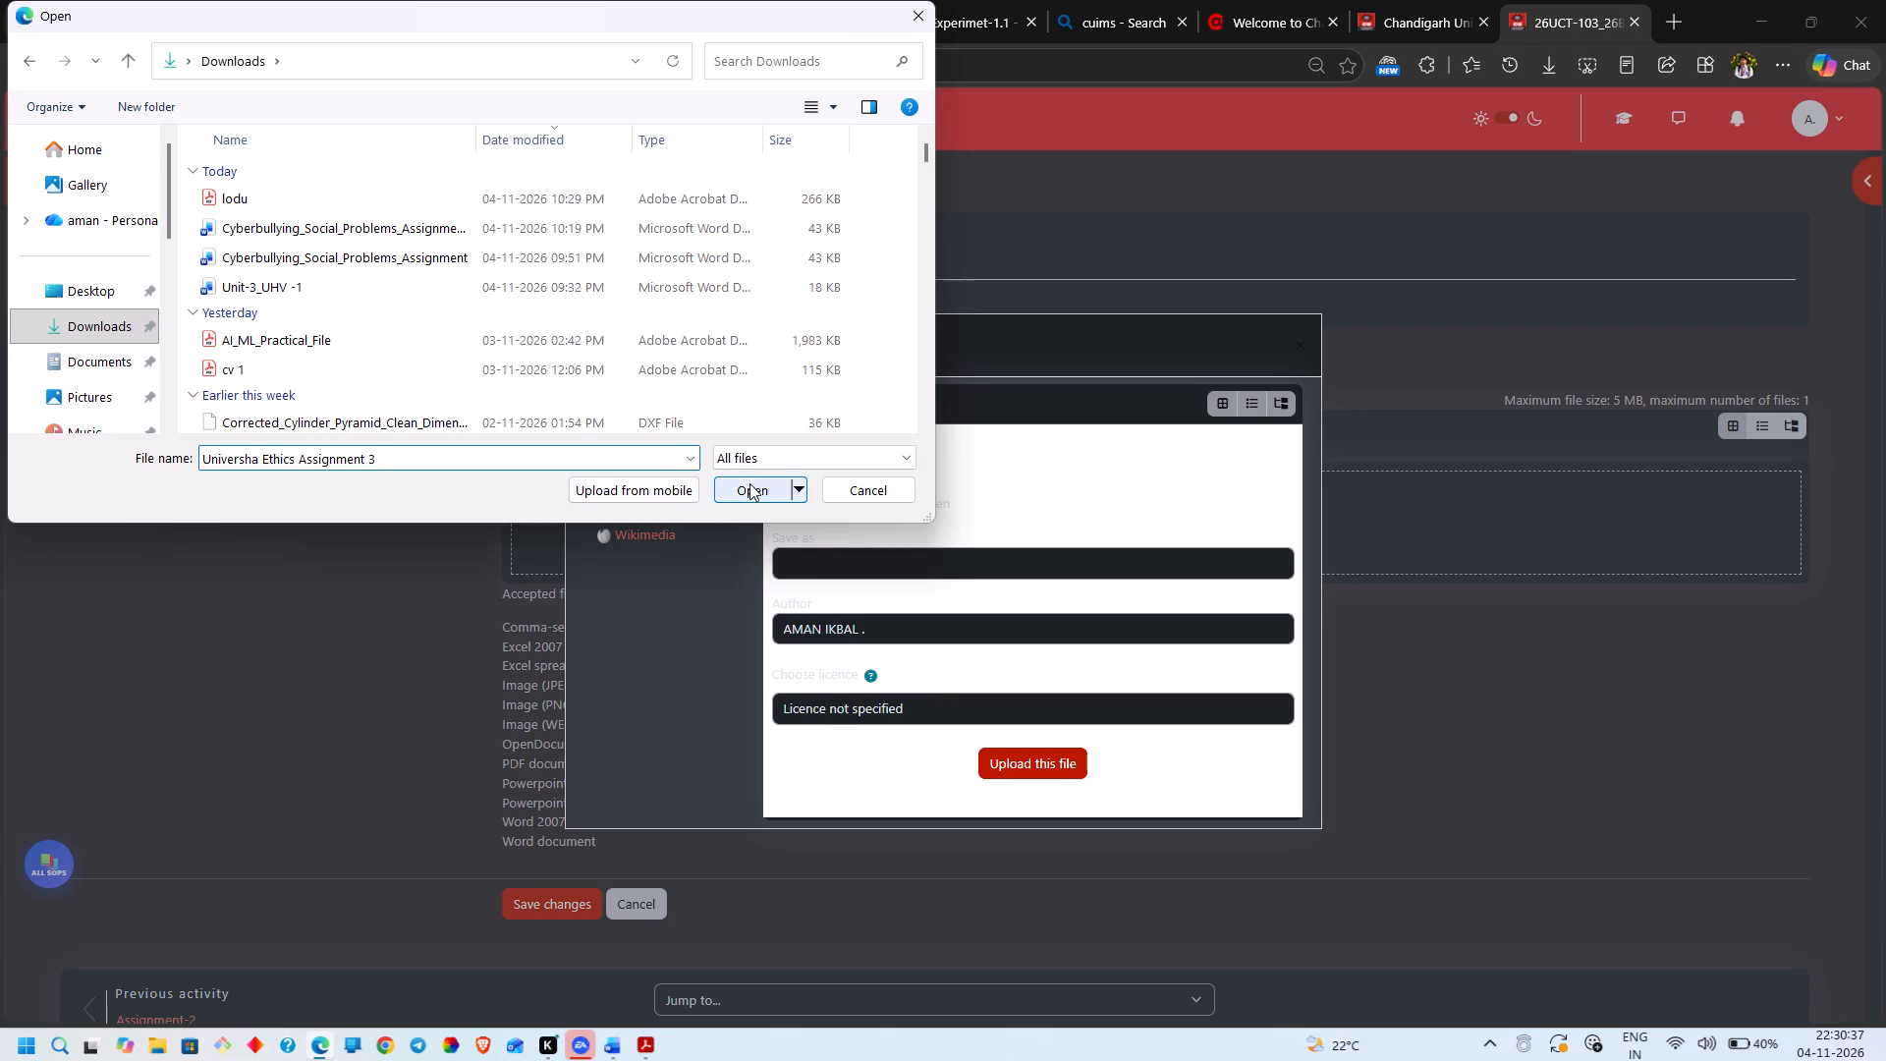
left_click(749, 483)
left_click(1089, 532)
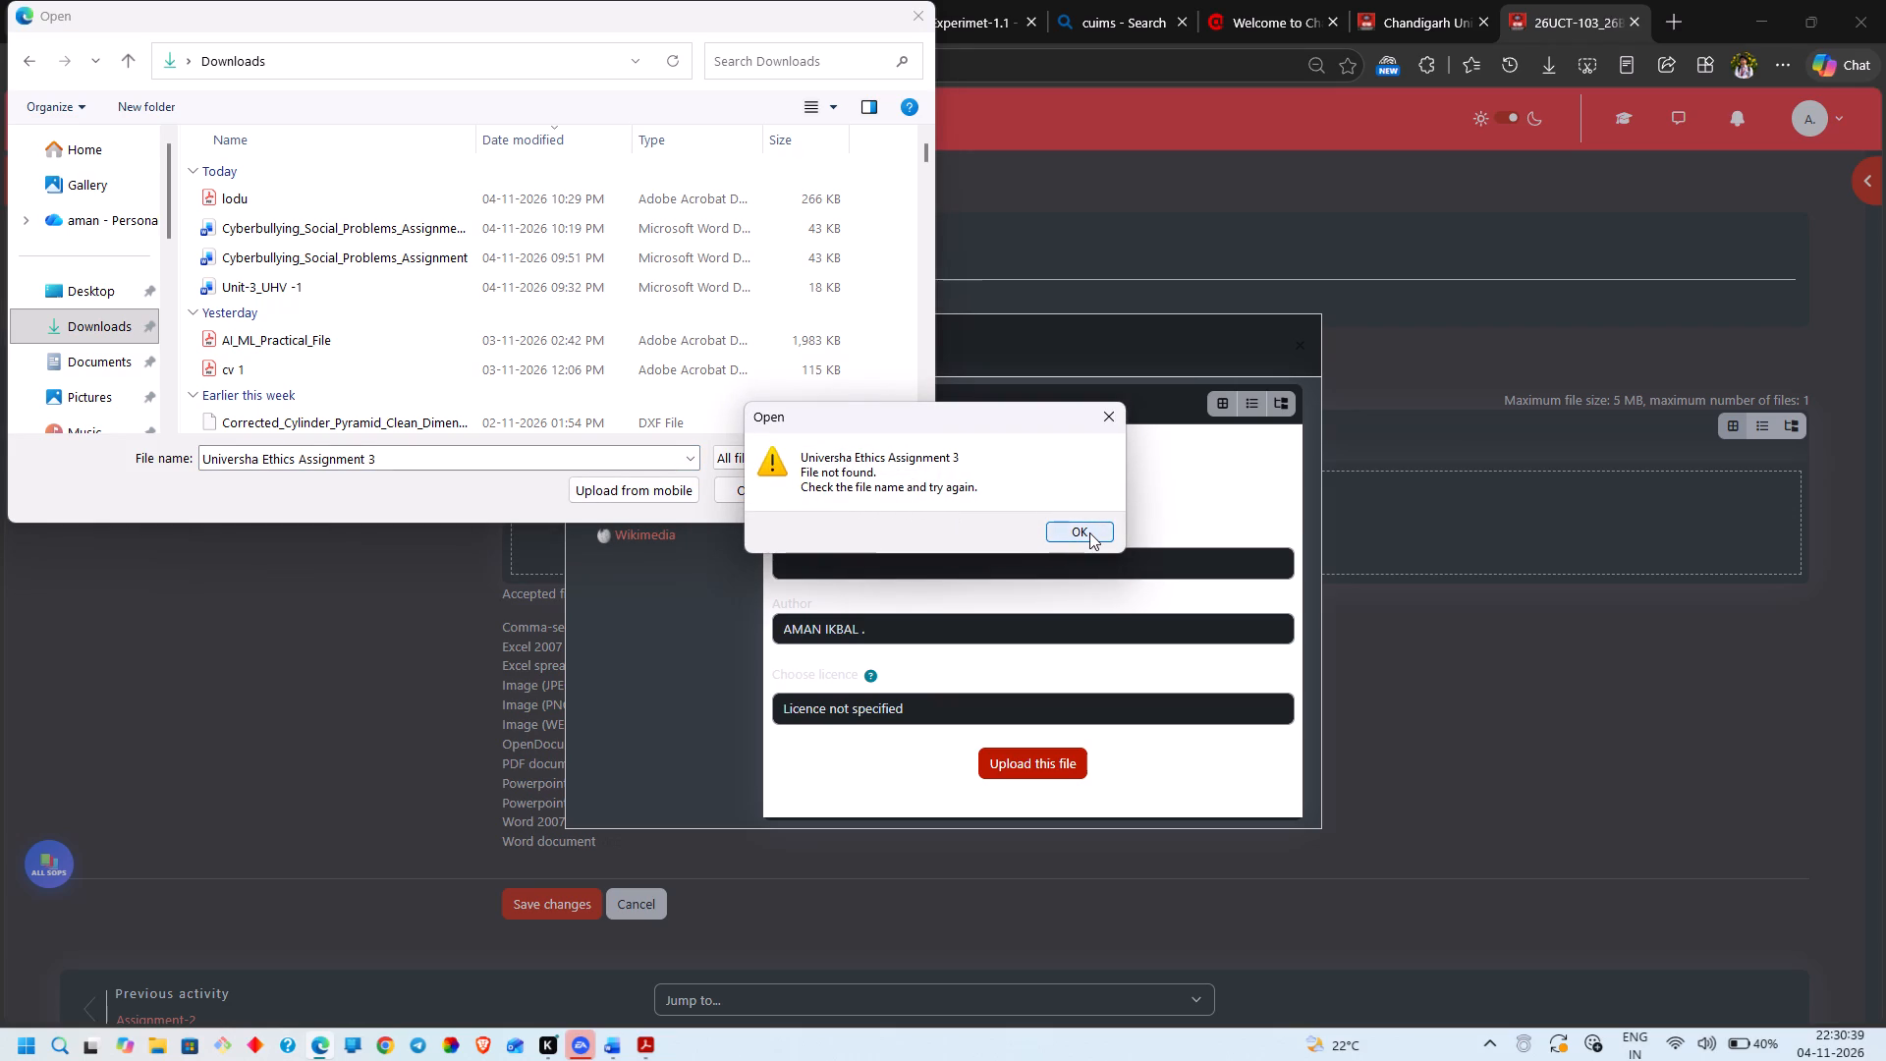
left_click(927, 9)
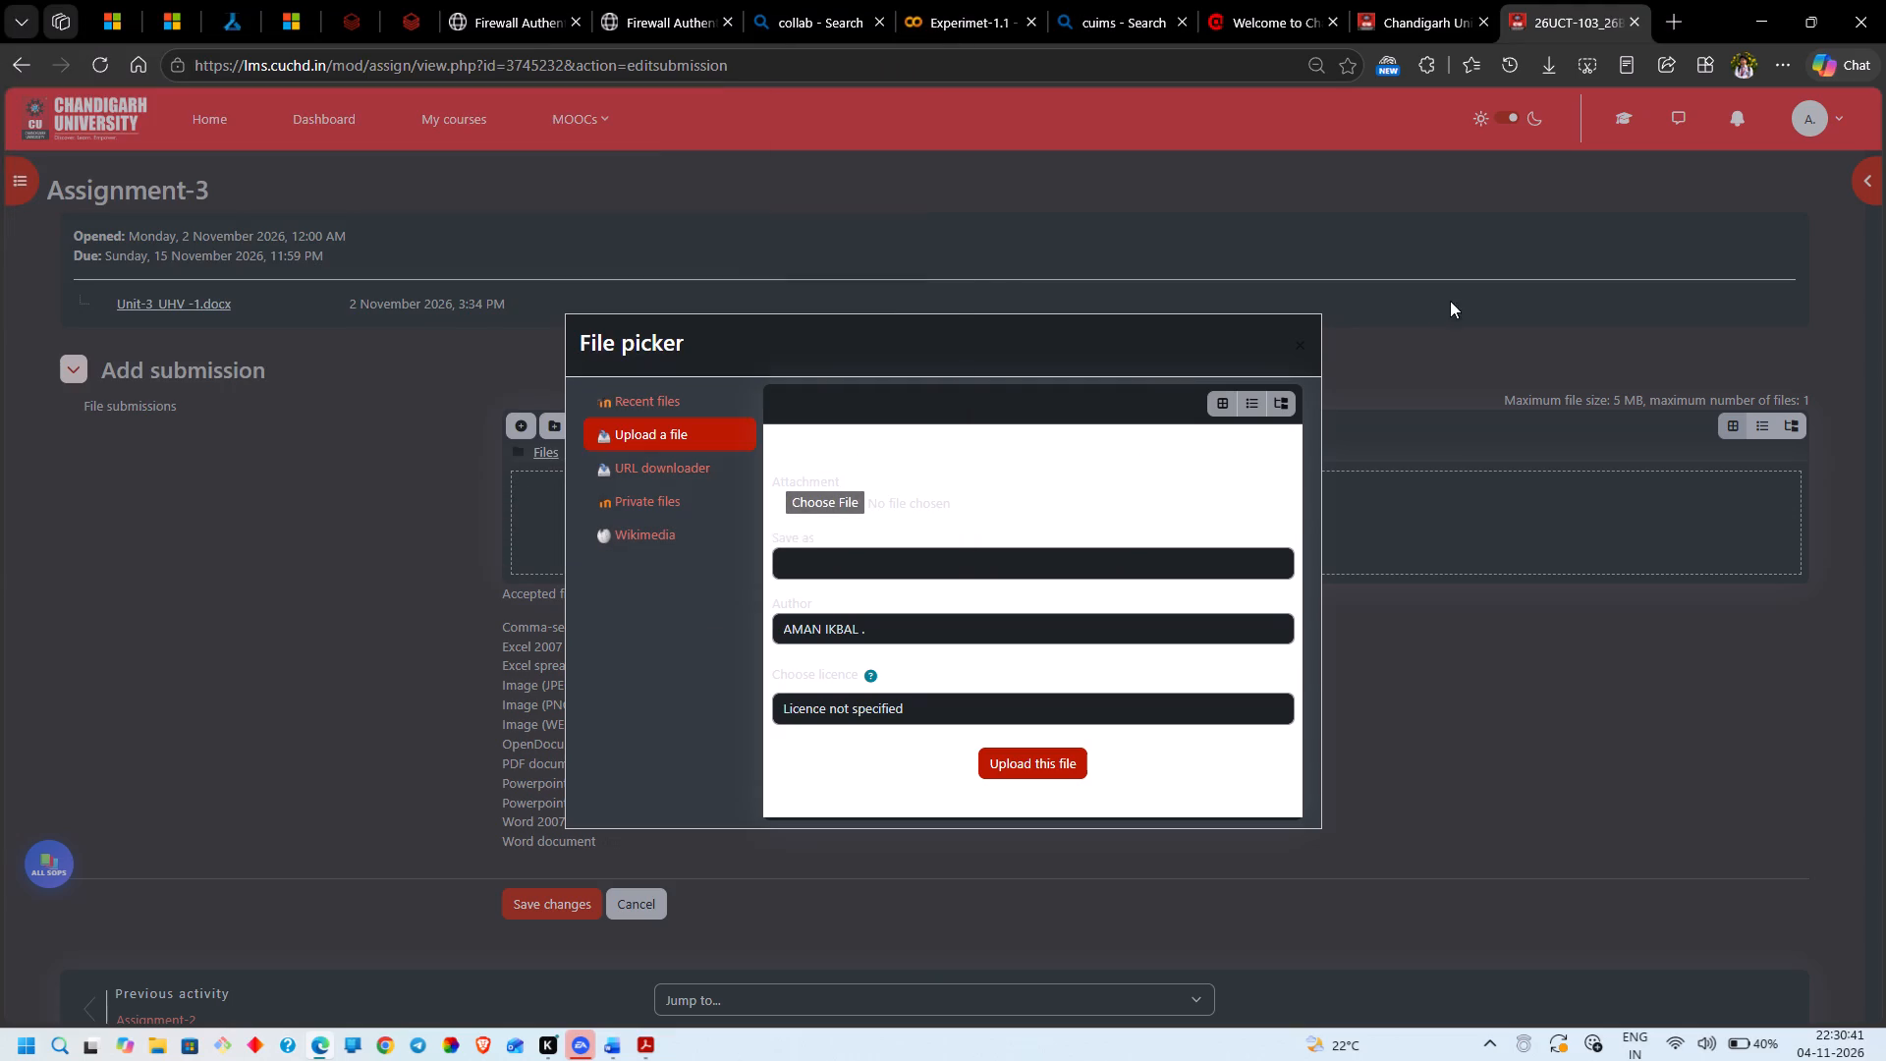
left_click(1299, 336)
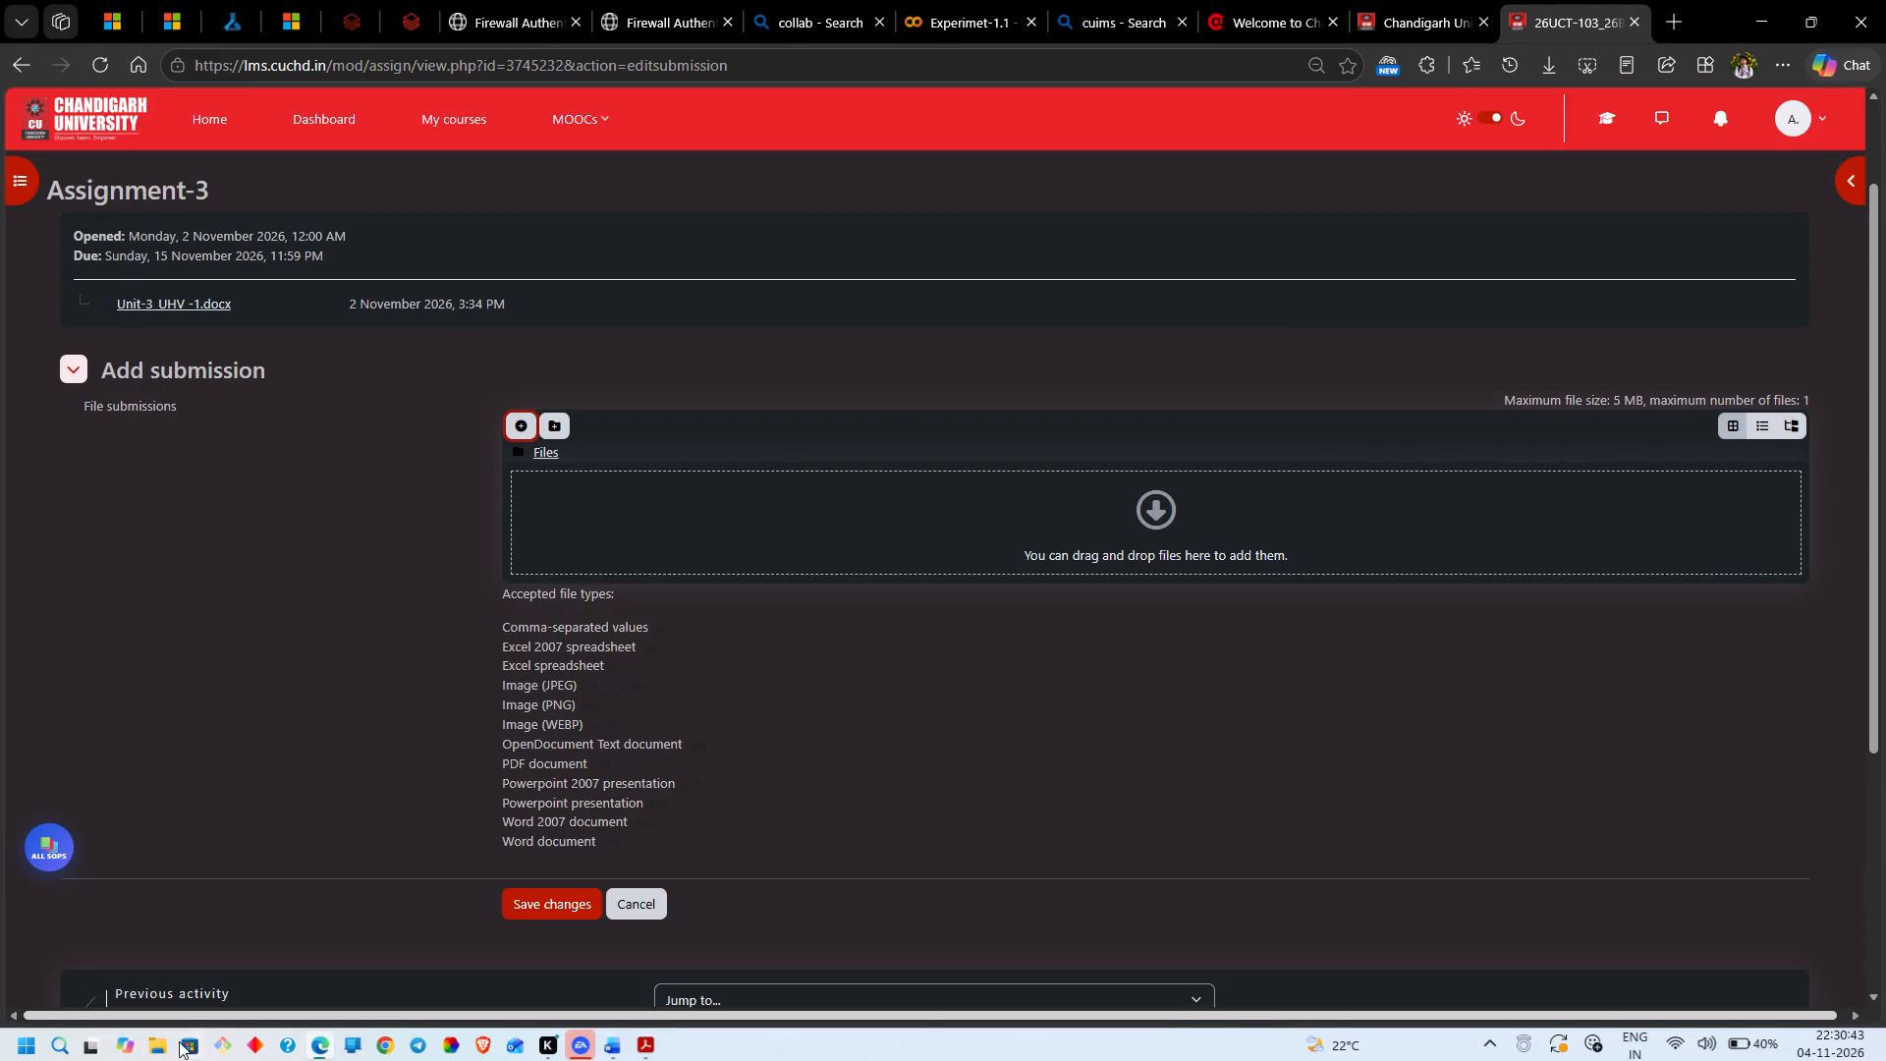
In File Explorer, rename the lodu PDF in Downloads as Universal Ethics Assignment 3 through its file properties.
left_click(156, 1048)
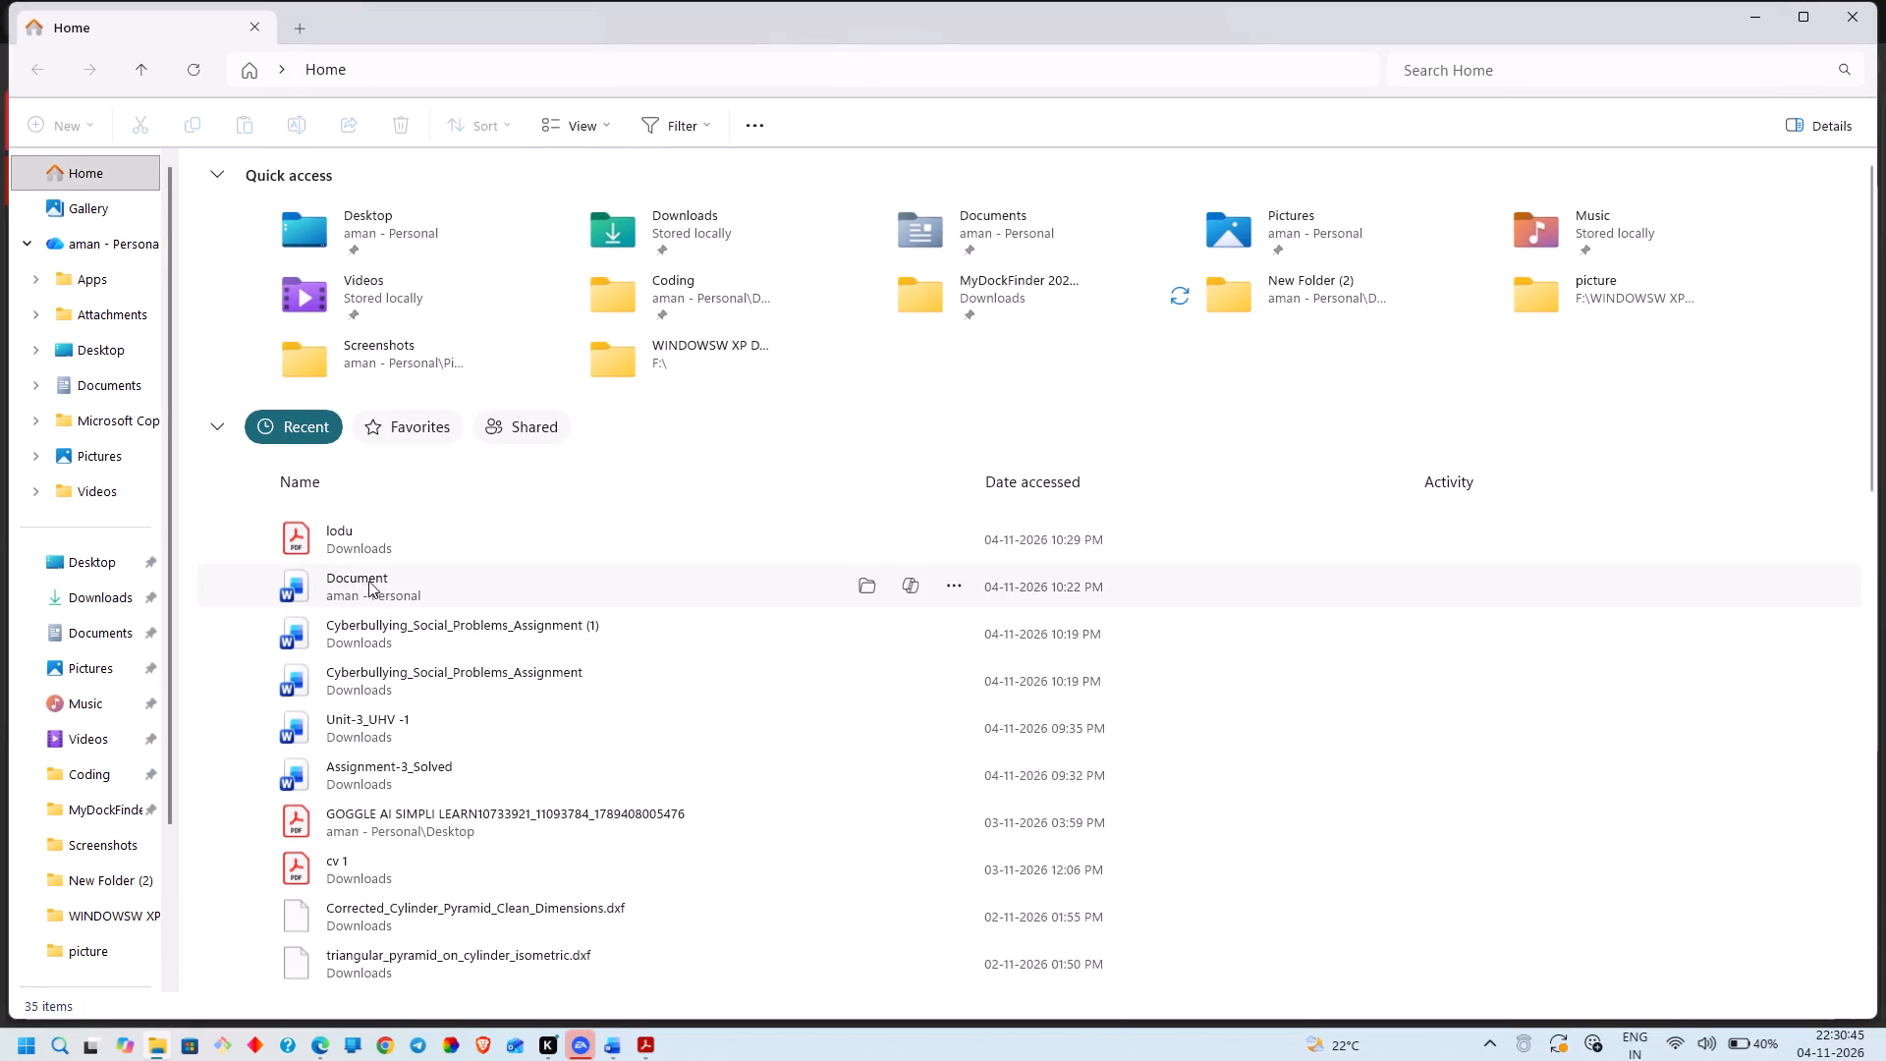
right_click(344, 543)
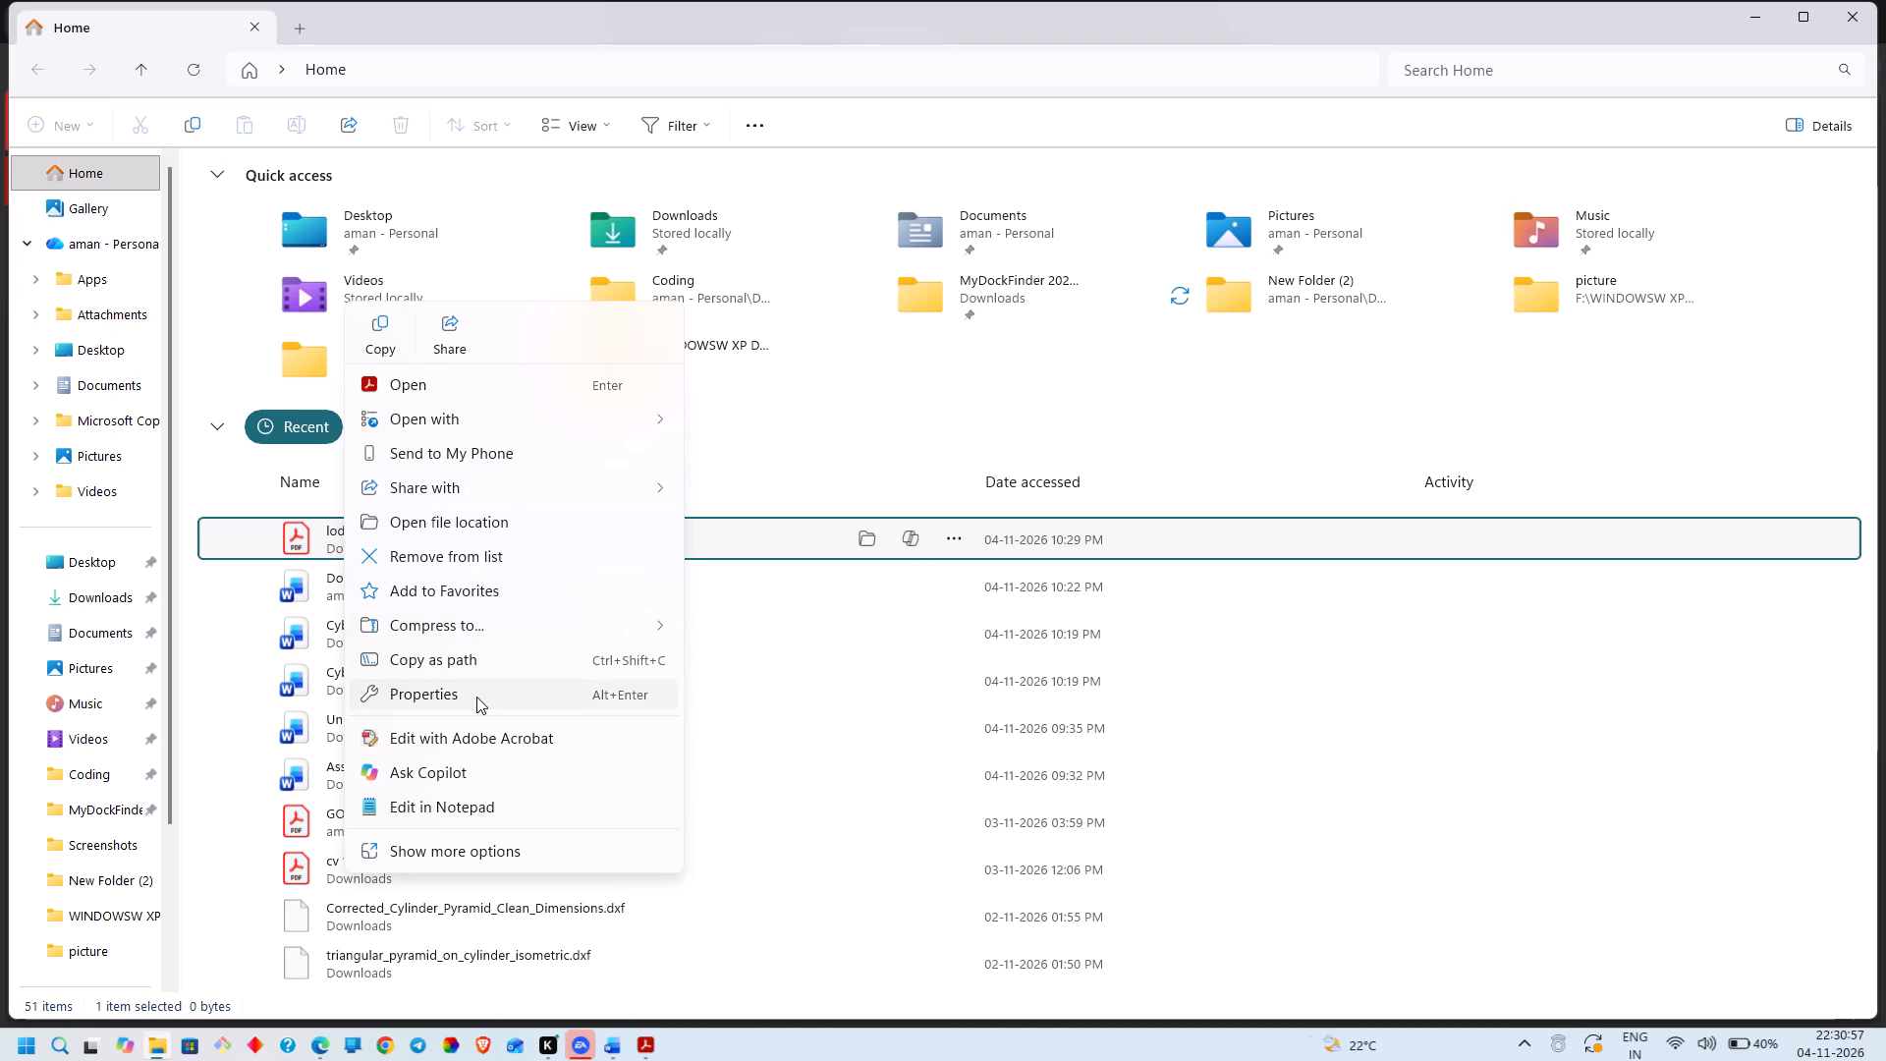
left_click(460, 862)
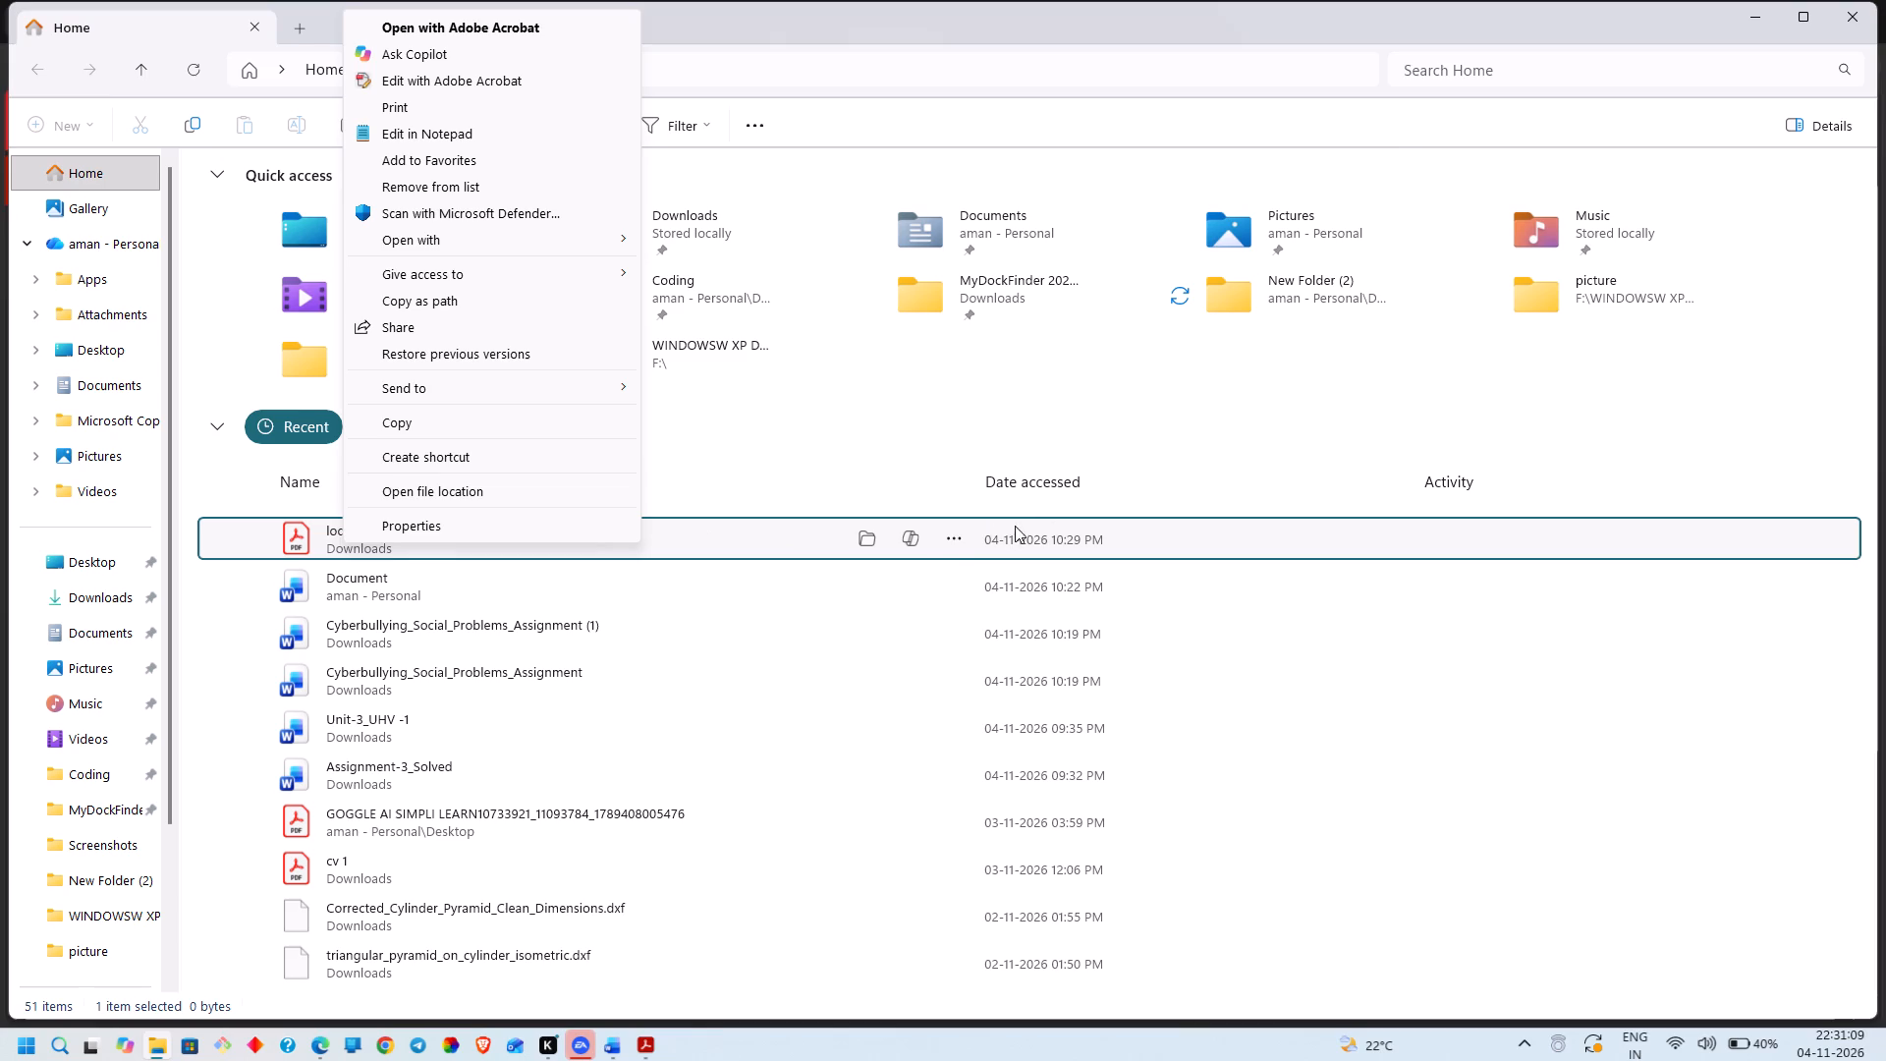
left_click(940, 537)
left_click(945, 537)
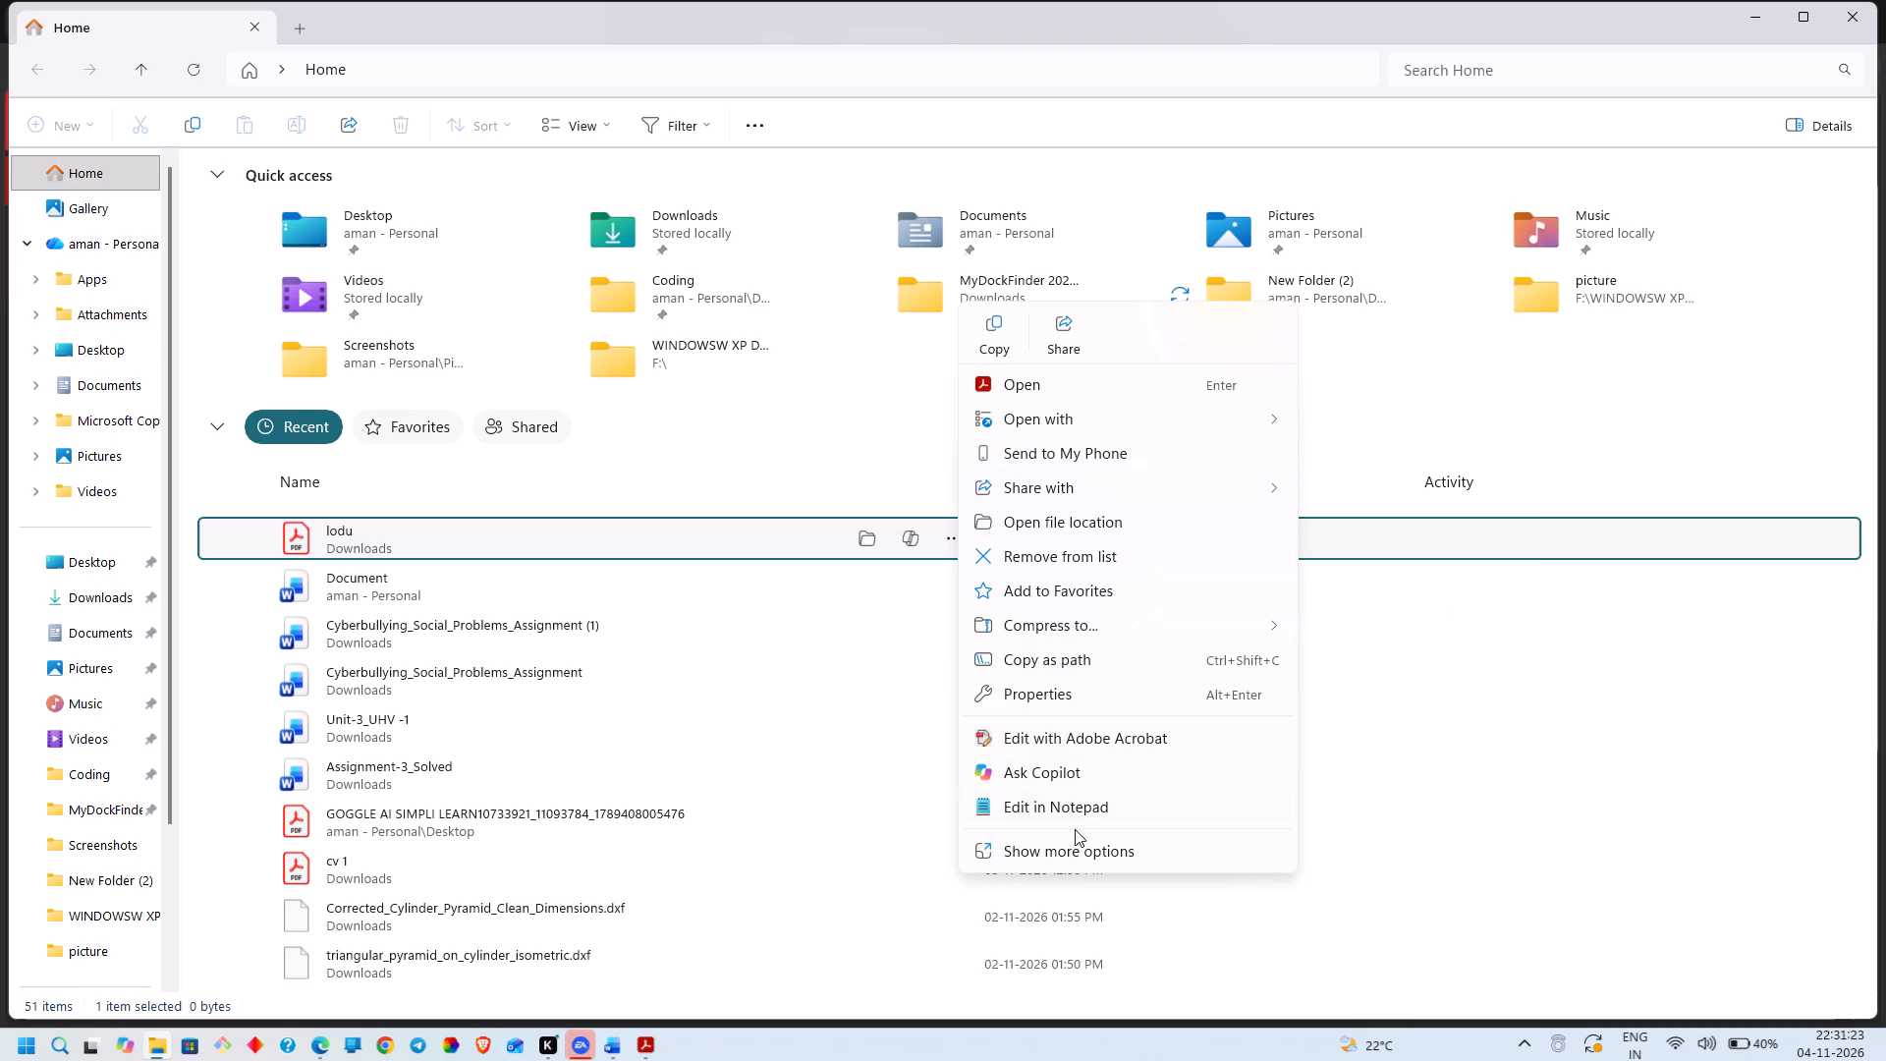
left_click(1110, 698)
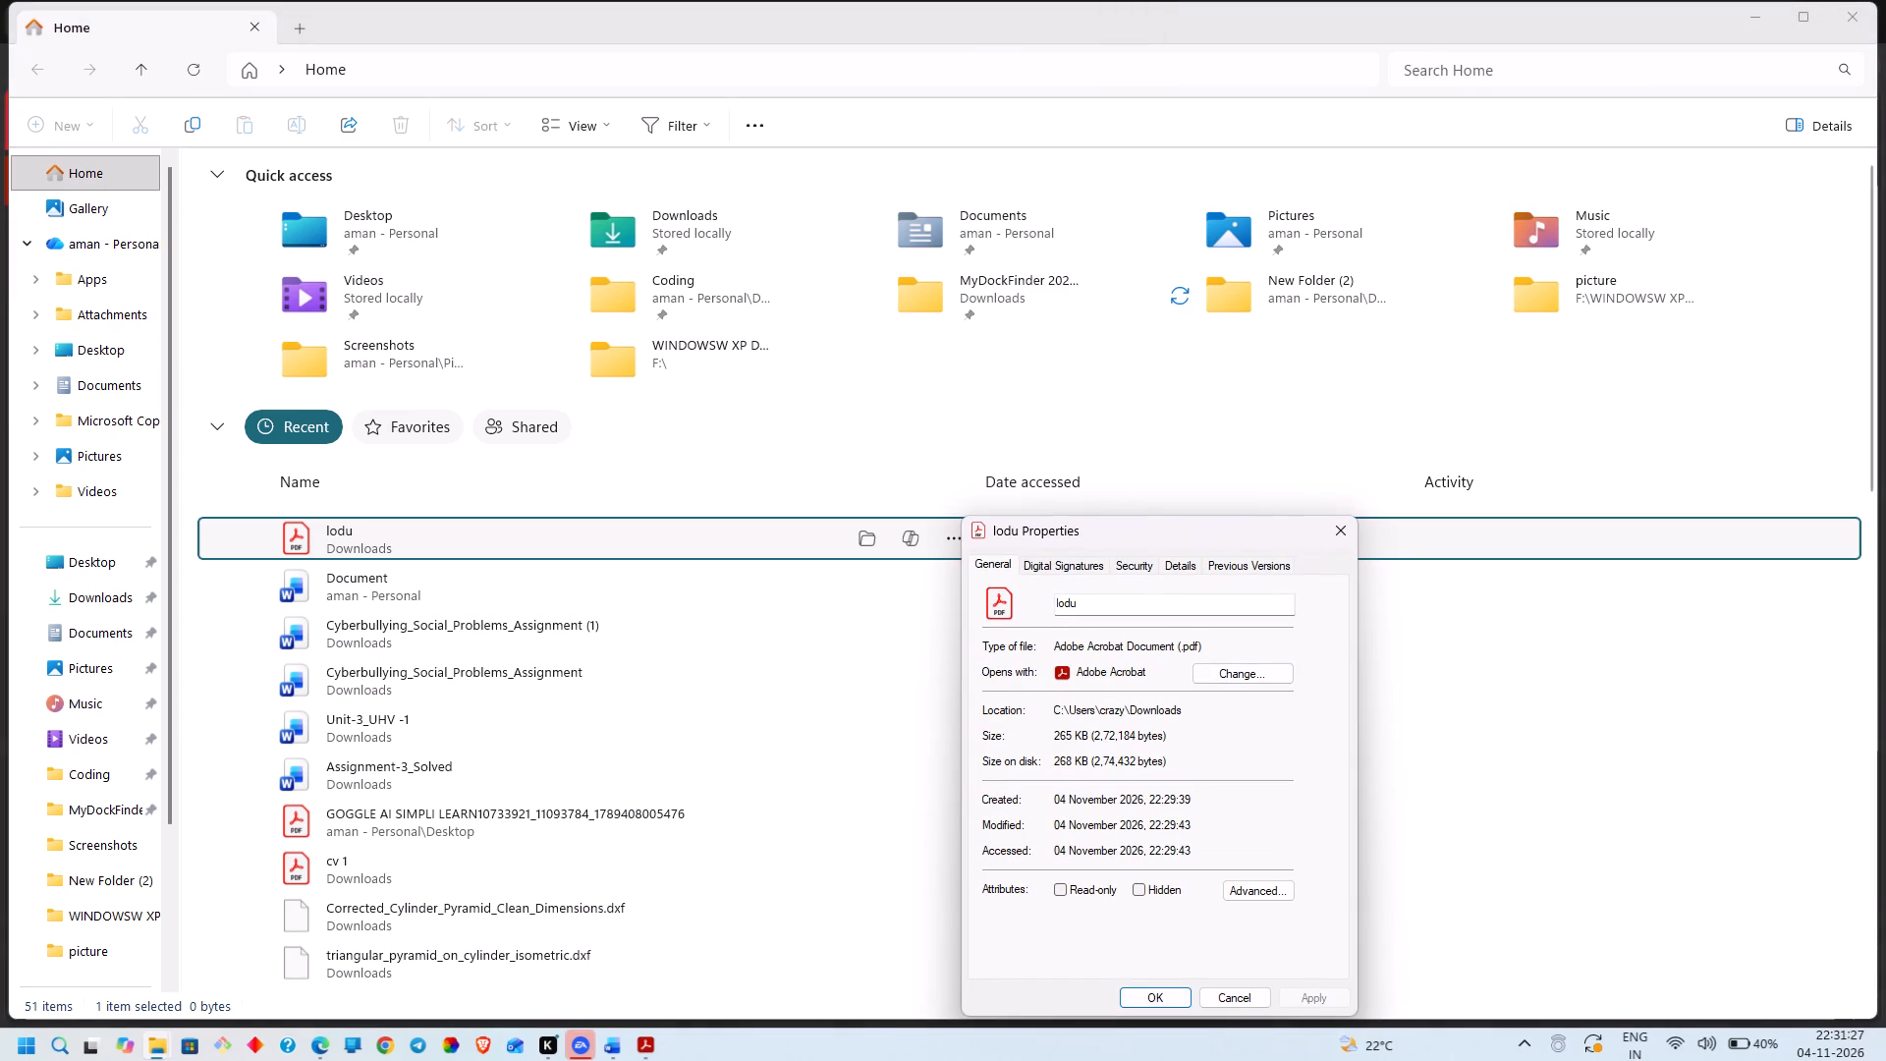
left_click(1148, 605)
key("BackSpace")
key("BackSpace")
key("BackSpace")
key("BackSpace")
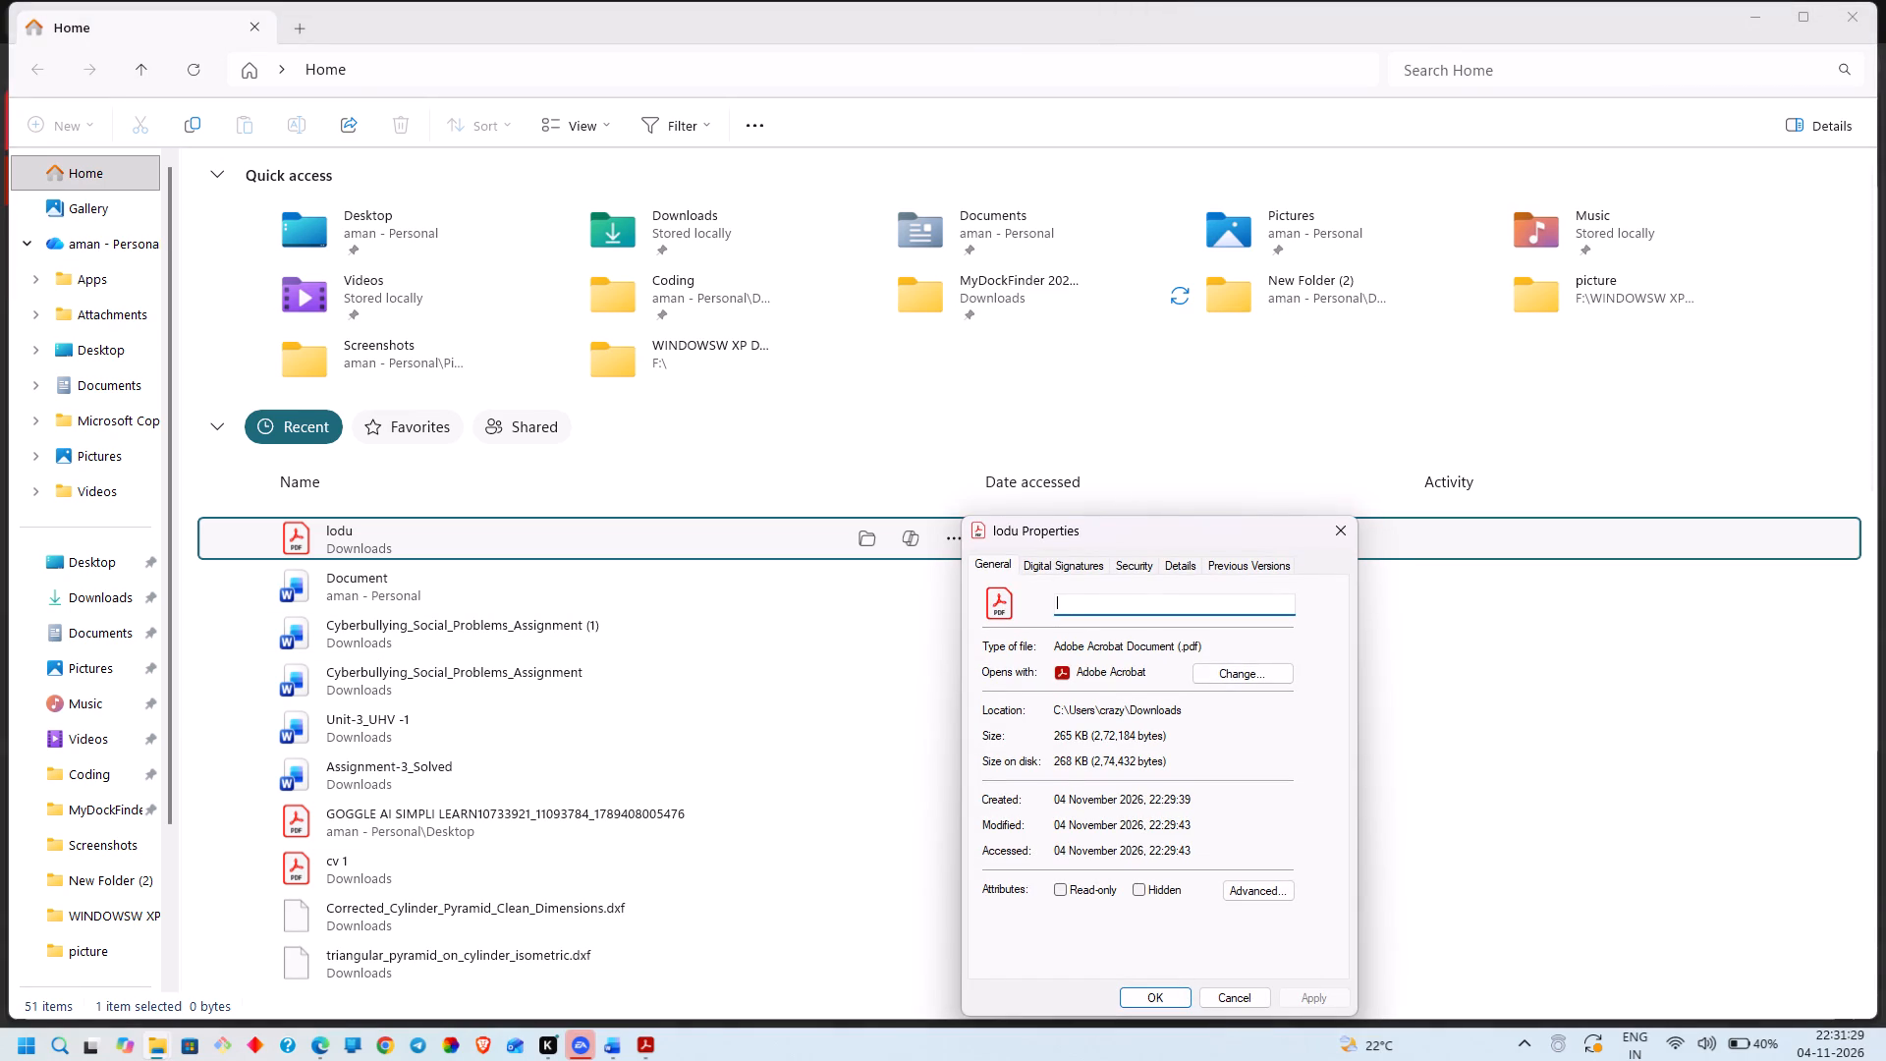
type("Ut")
key("BackSpace")
type("niversj")
key("BackSpace")
type("hal")
key("BackSpace")
key("BackSpace")
key("BackSpace")
type("al")
key("space")
type("Ethics")
key("space")
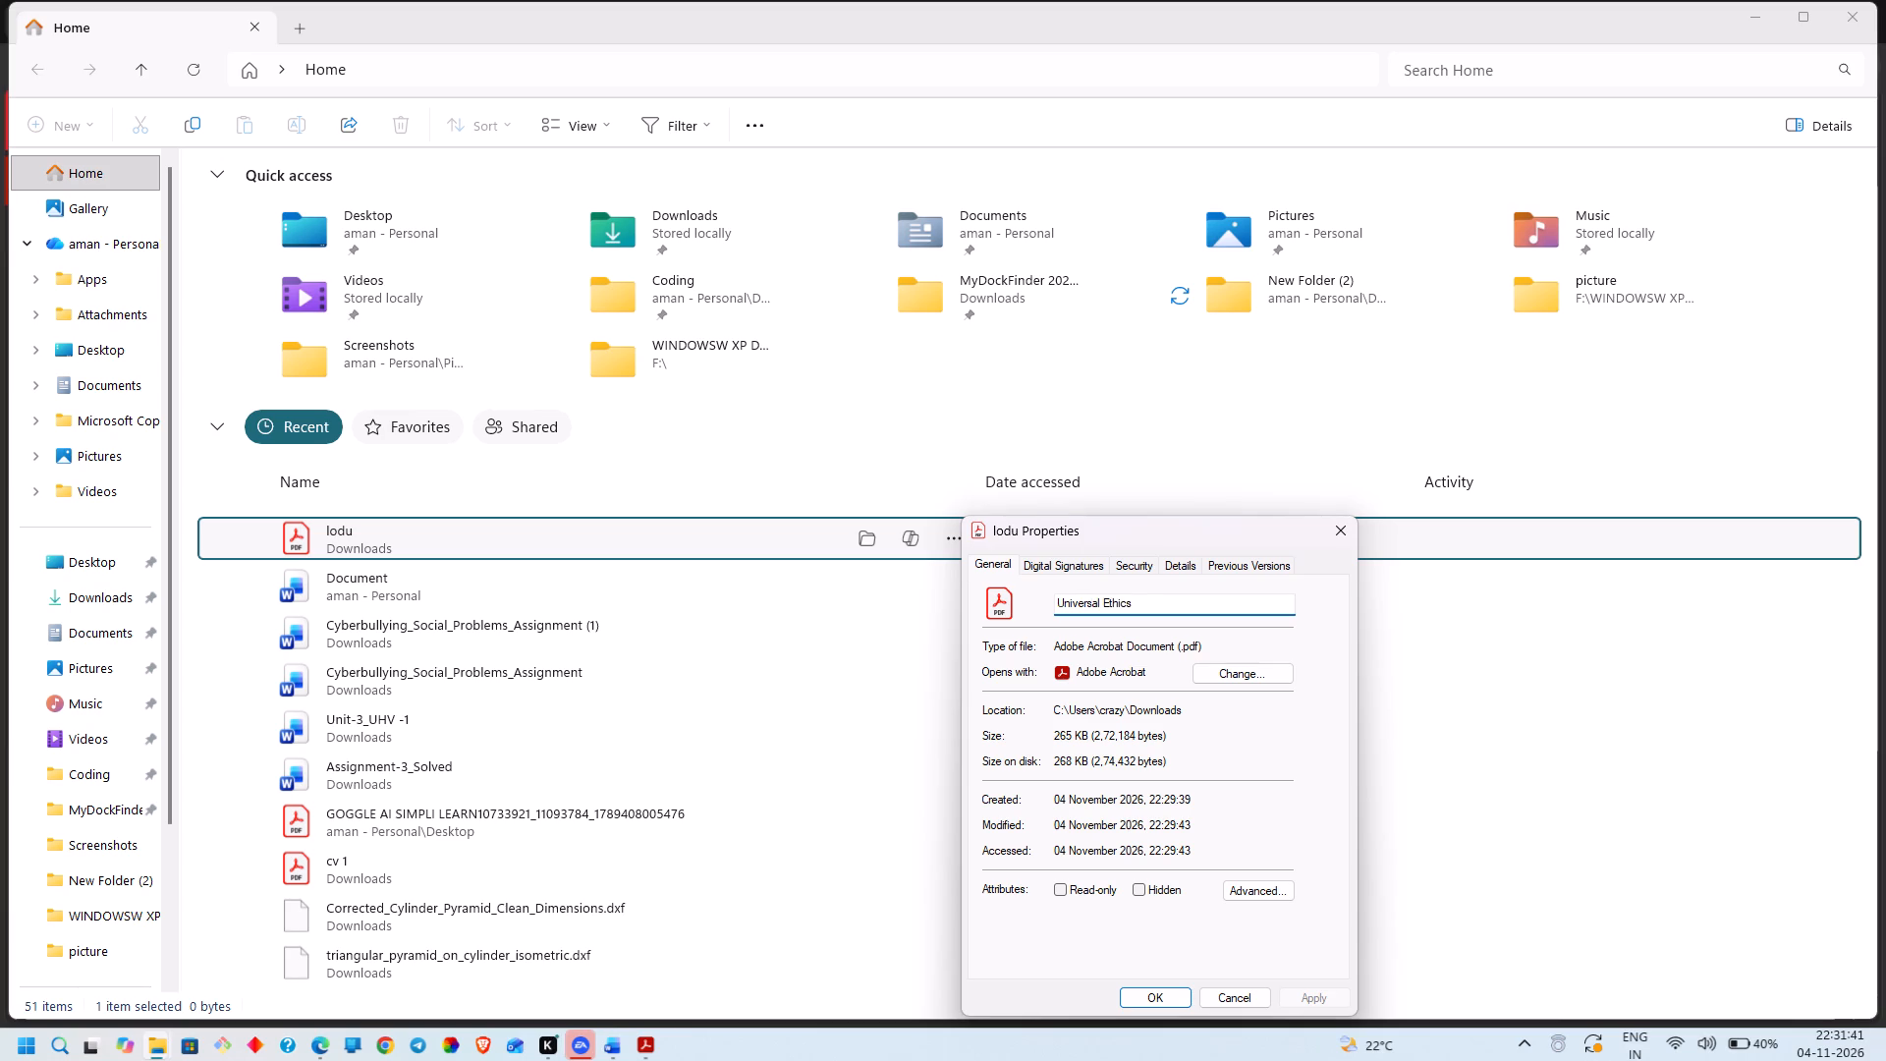
type("Asiignment")
key("BackSpace")
key("BackSpace")
key("BackSpace")
key("BackSpace")
key("BackSpace")
key("BackSpace")
key("BackSpace")
key("BackSpace")
type("signment")
key("space")
type("3")
left_click(1244, 680)
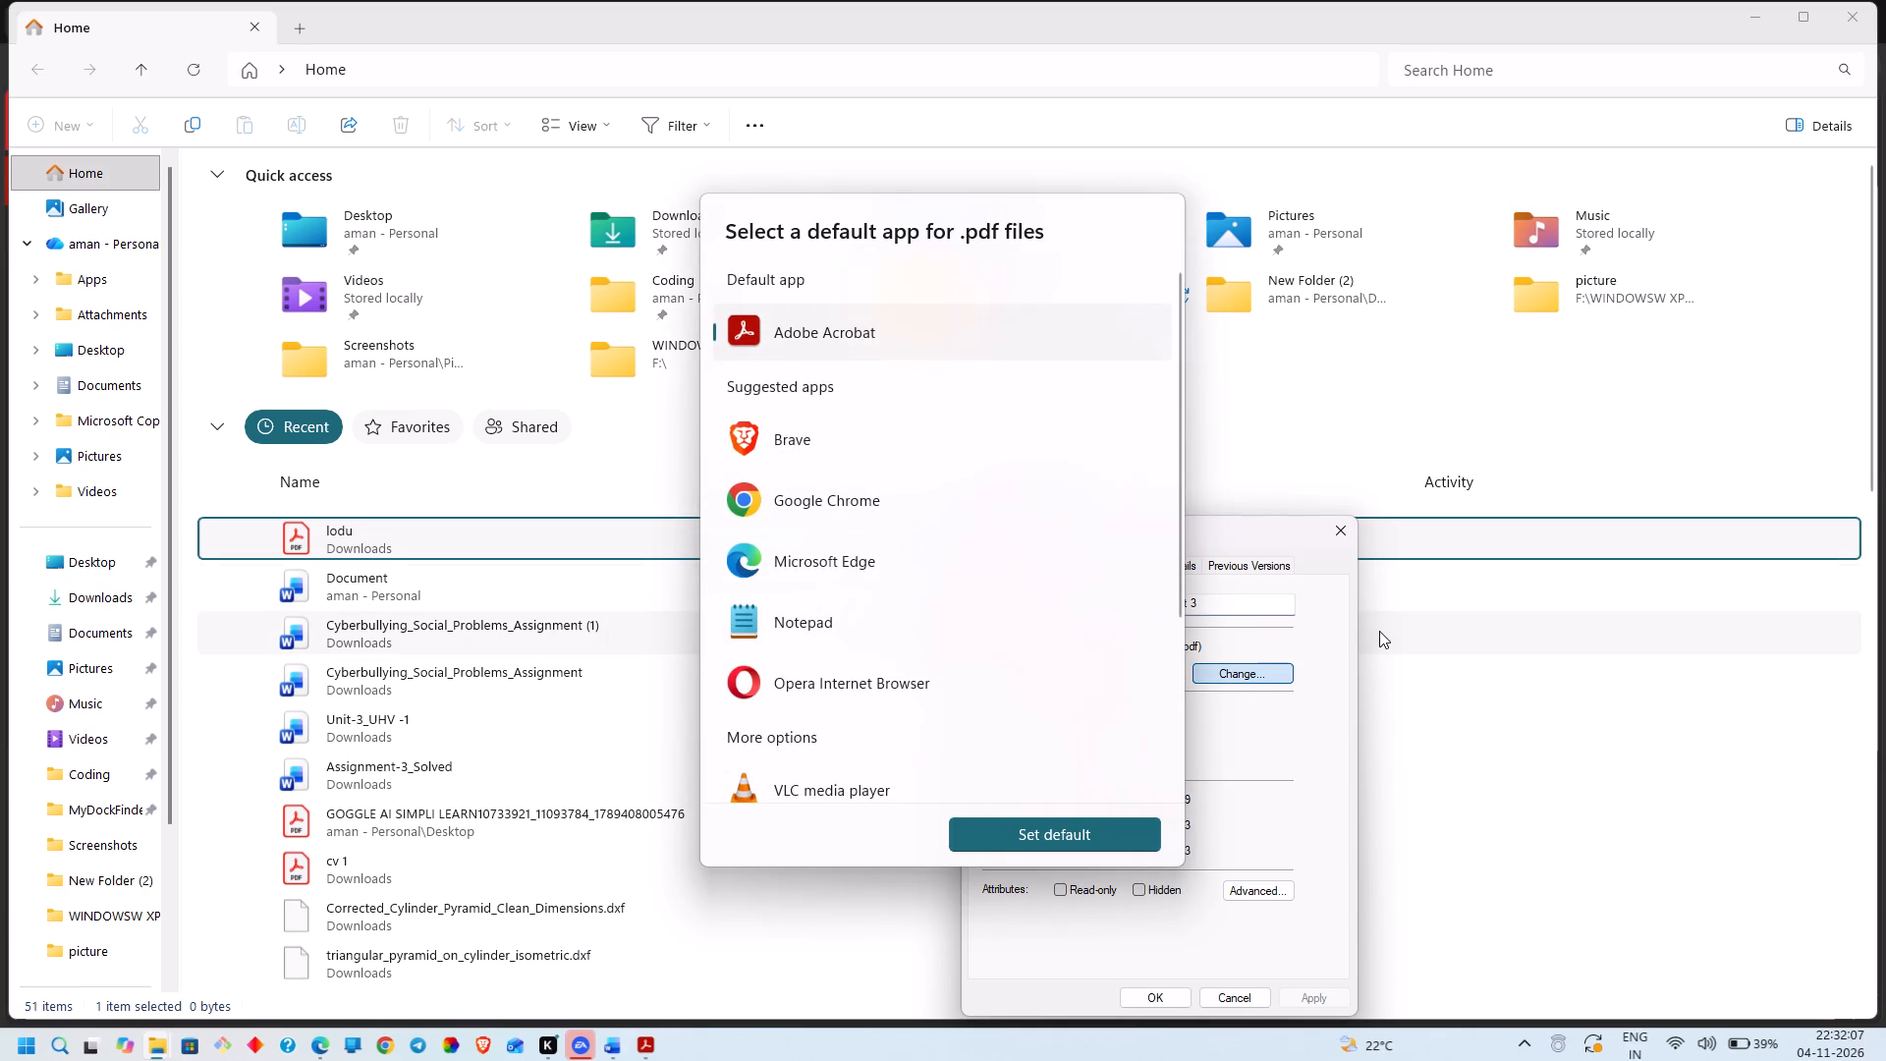
left_click(1317, 703)
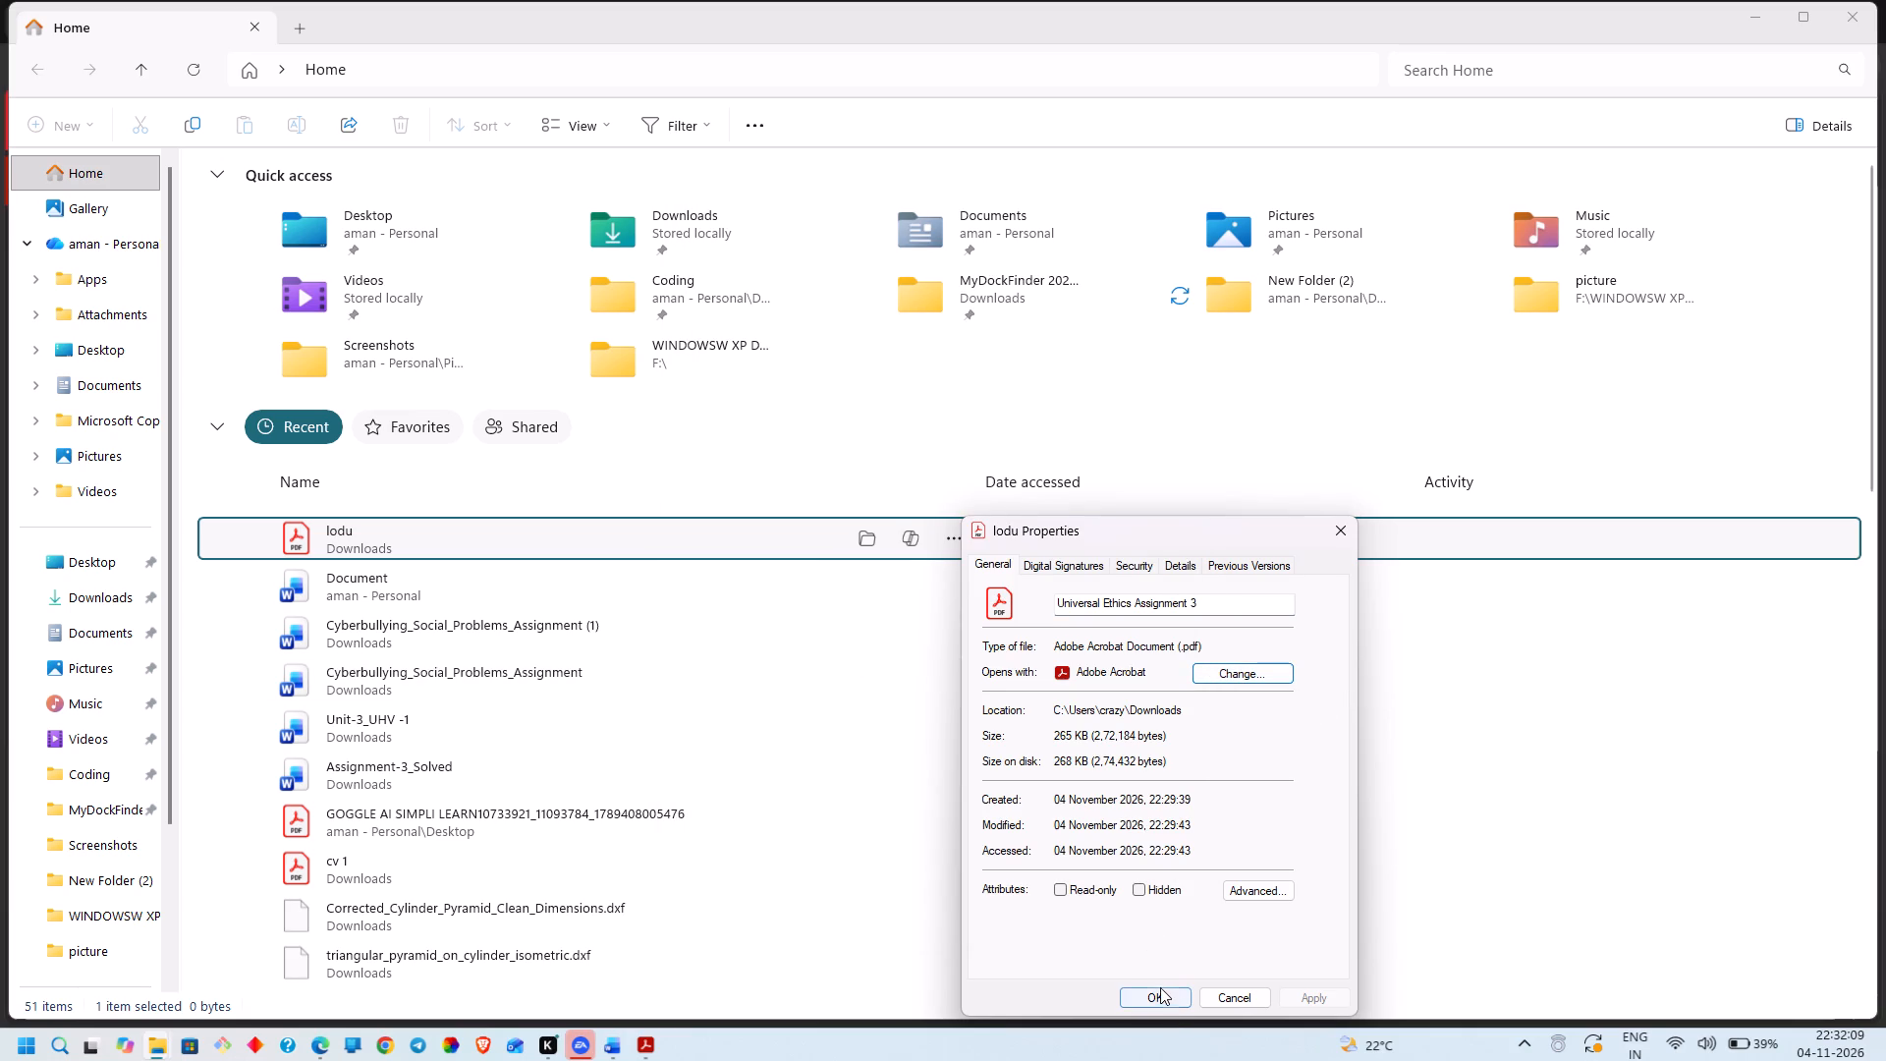
left_click(1160, 988)
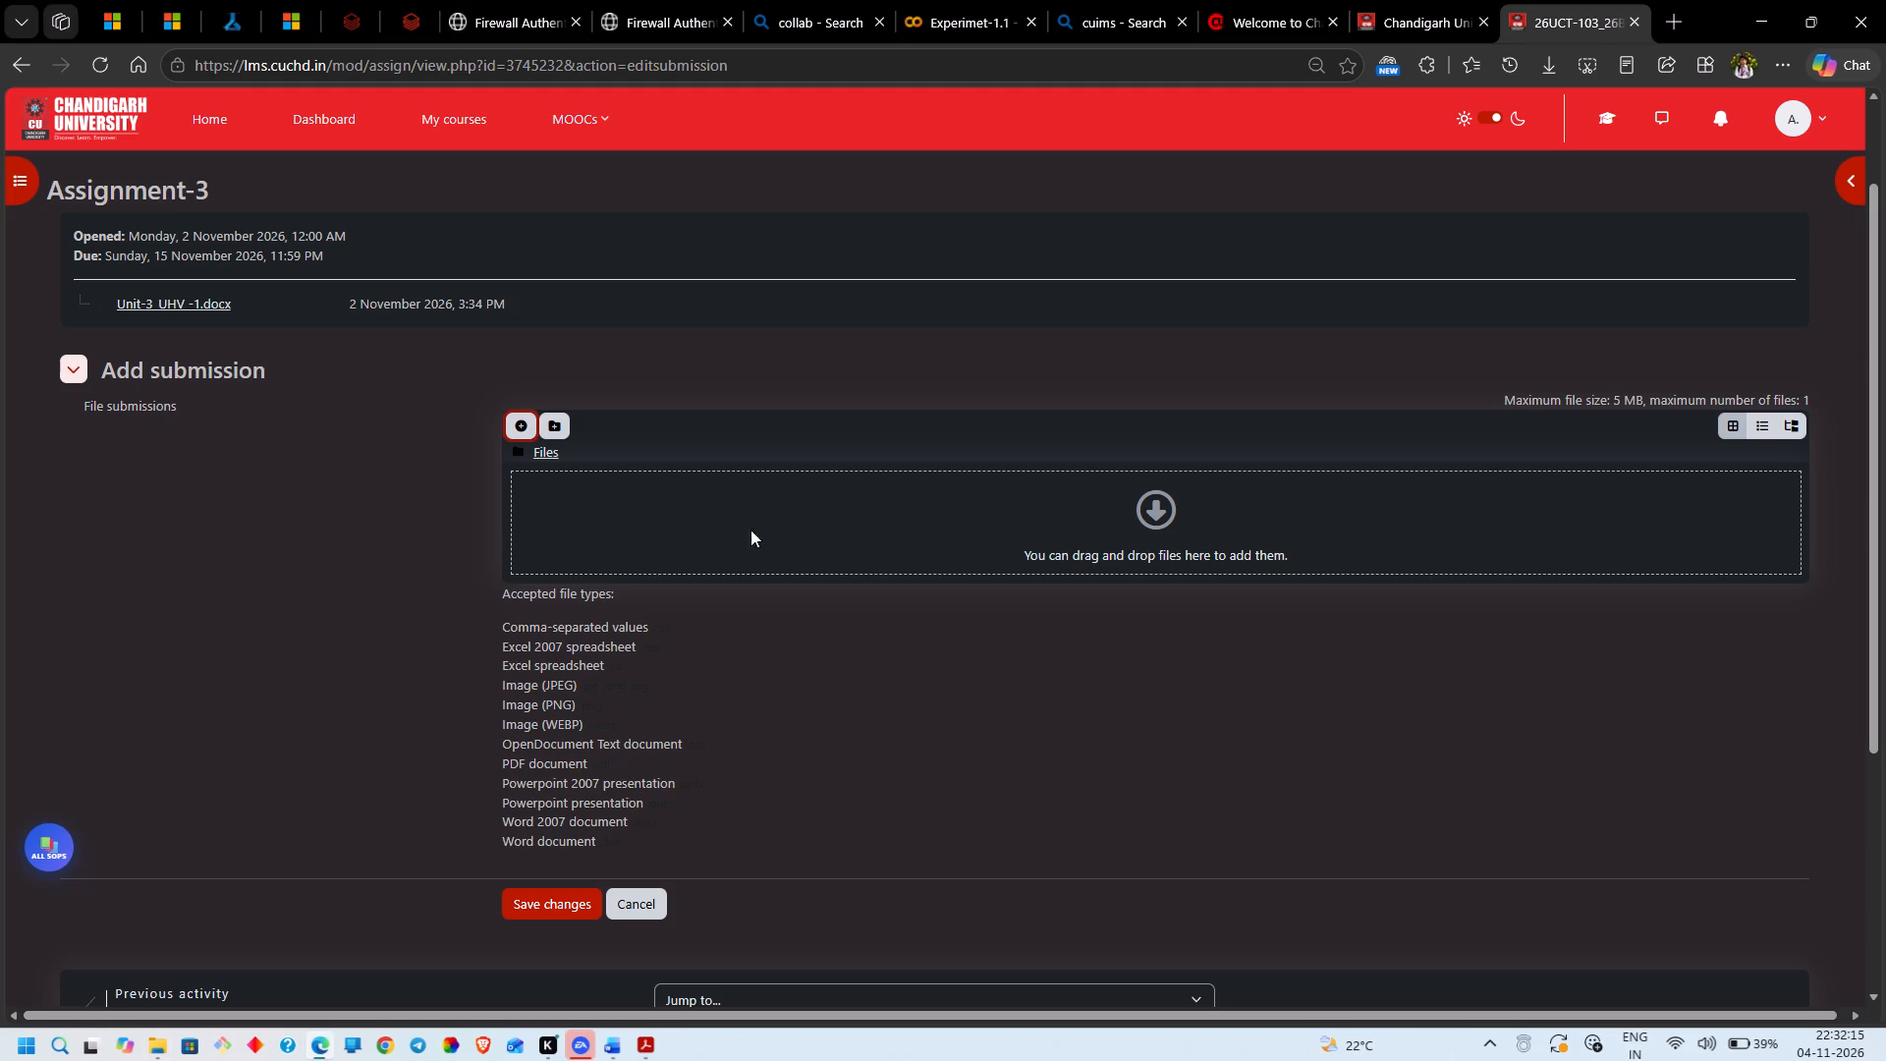
In Edge, choose the Universal Ethics Assignment 3 PDF from Downloads as the attachment for the Assignment-3 submission.
left_click(527, 421)
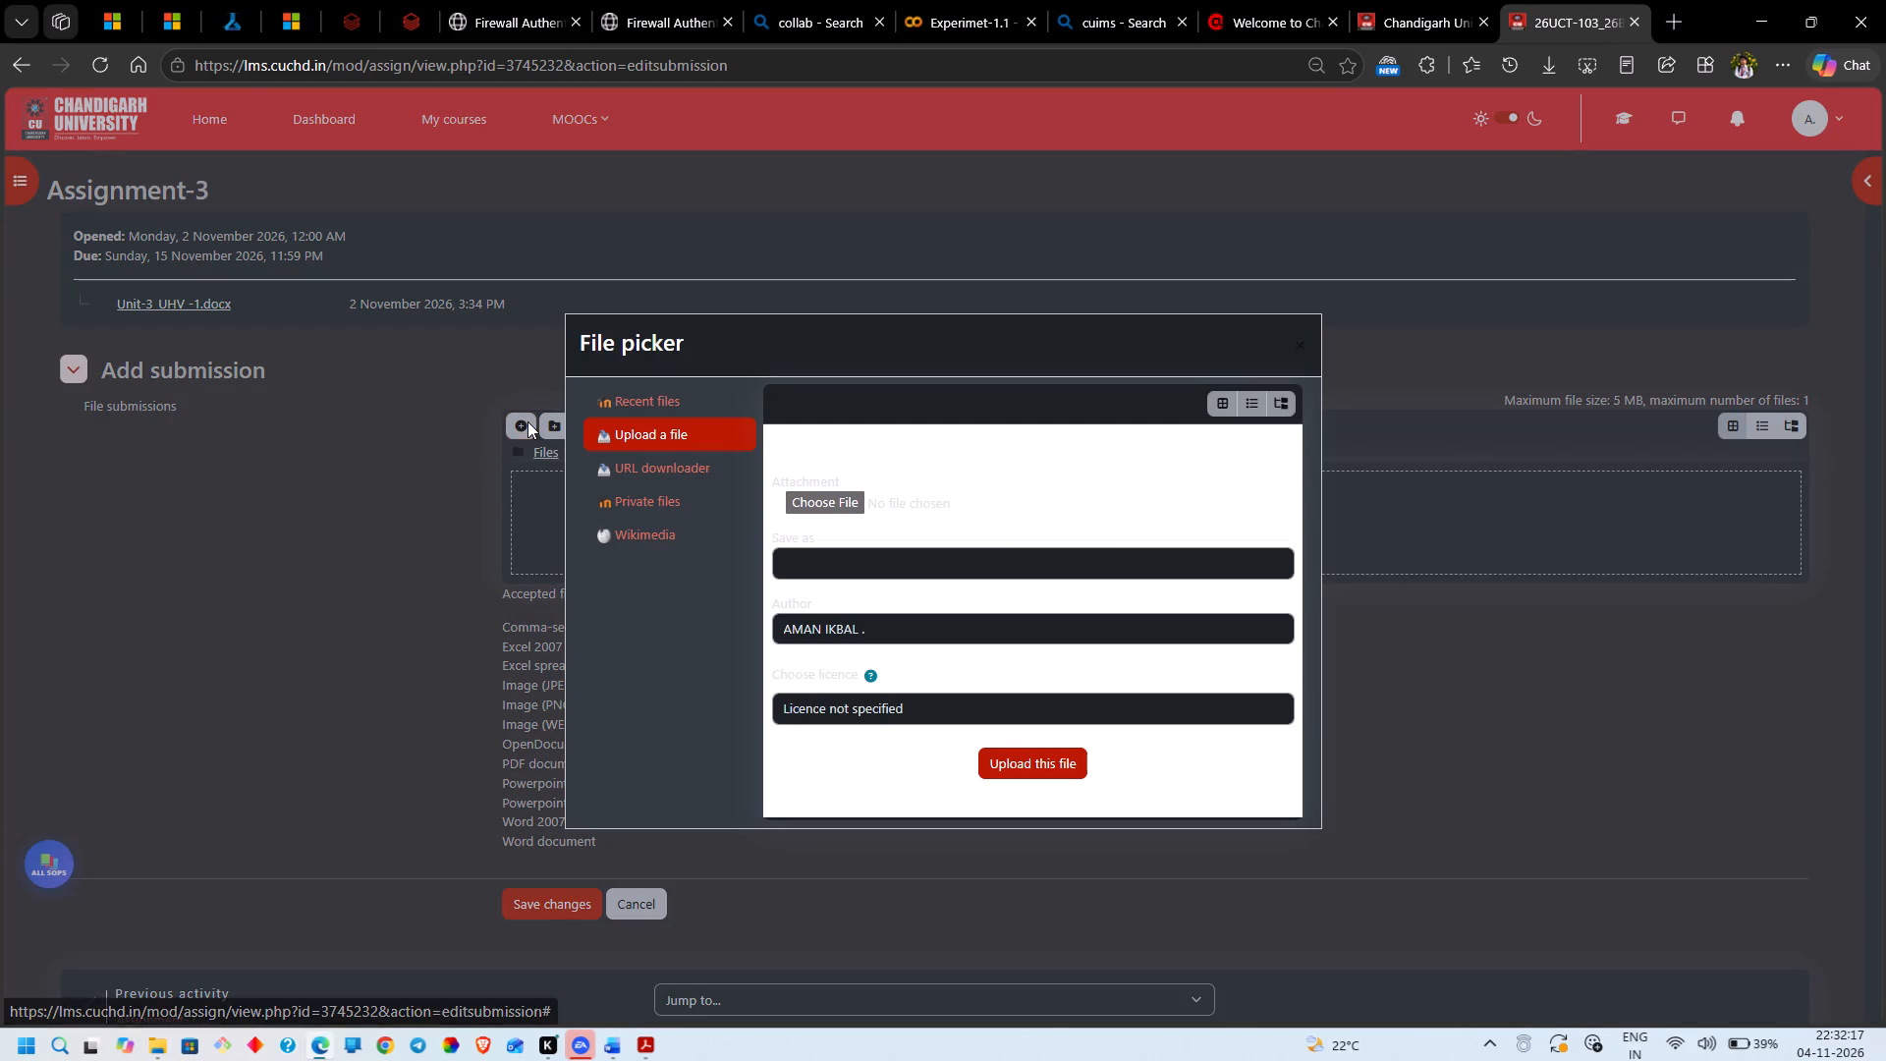
left_click(810, 495)
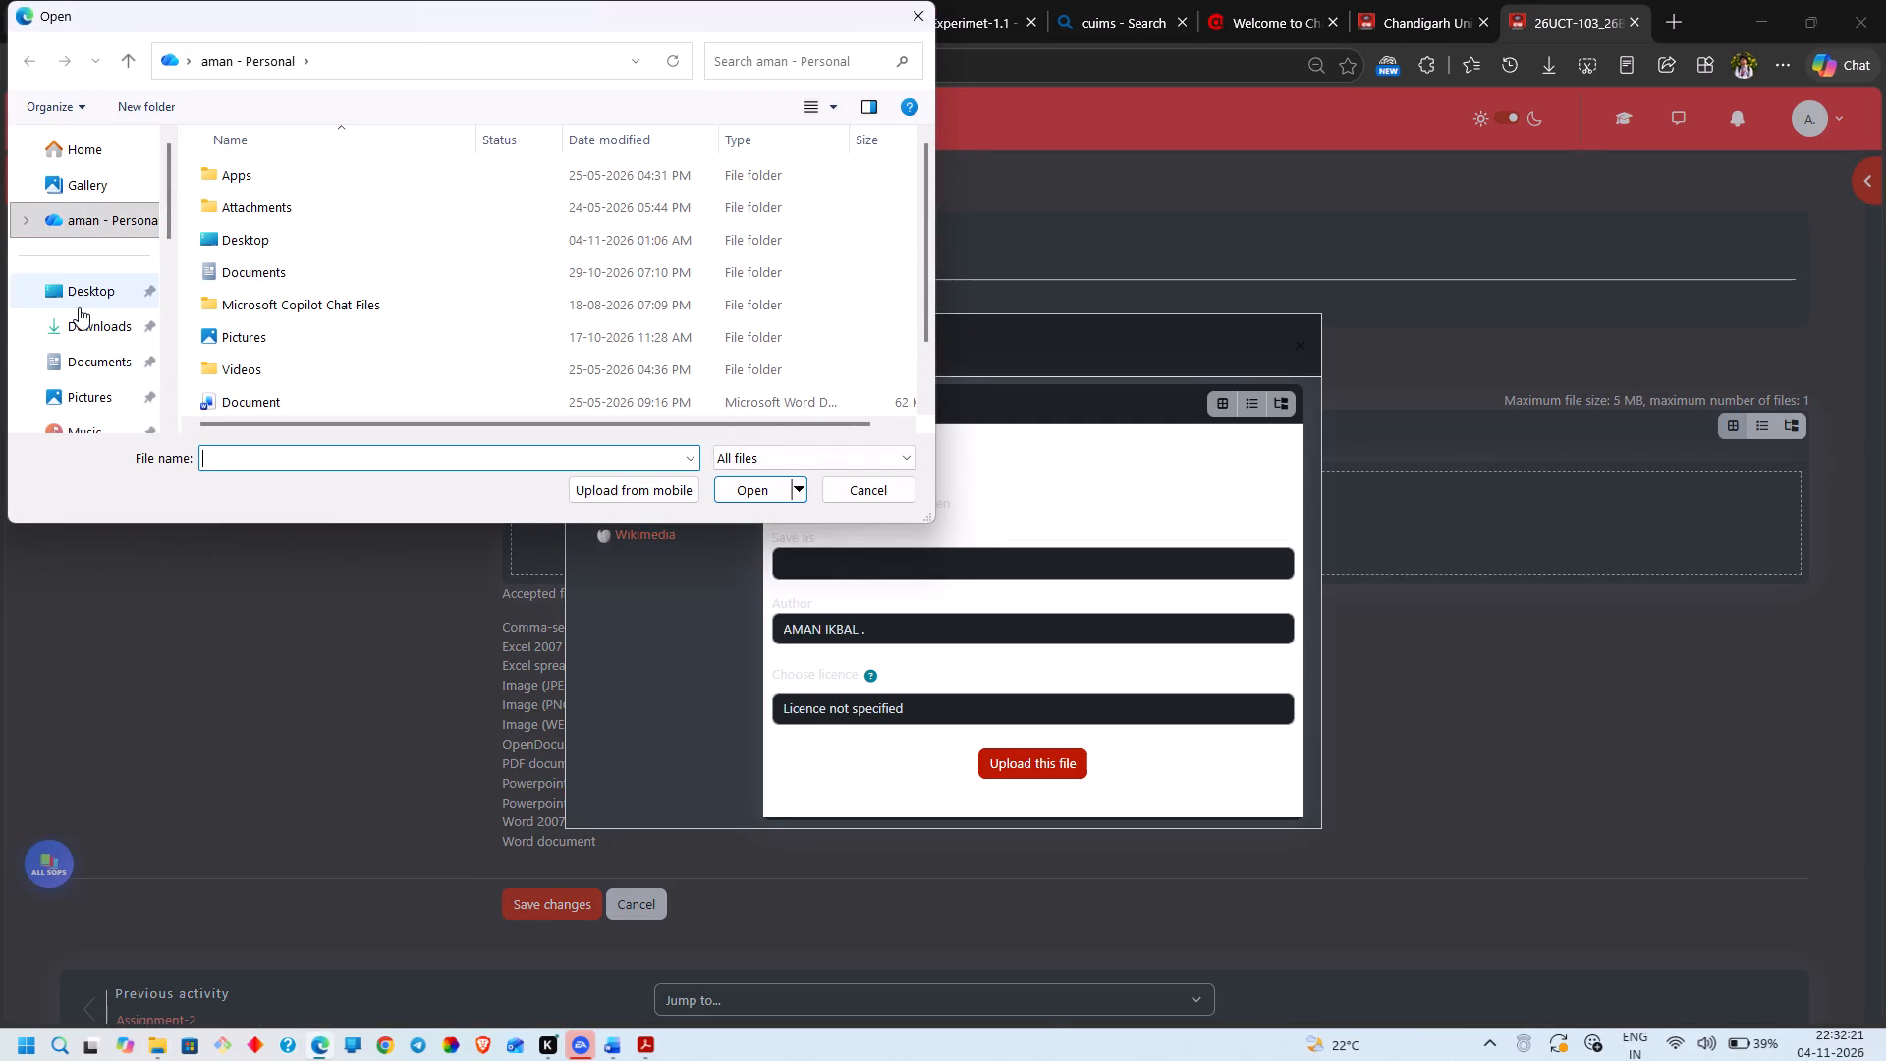
left_click(85, 314)
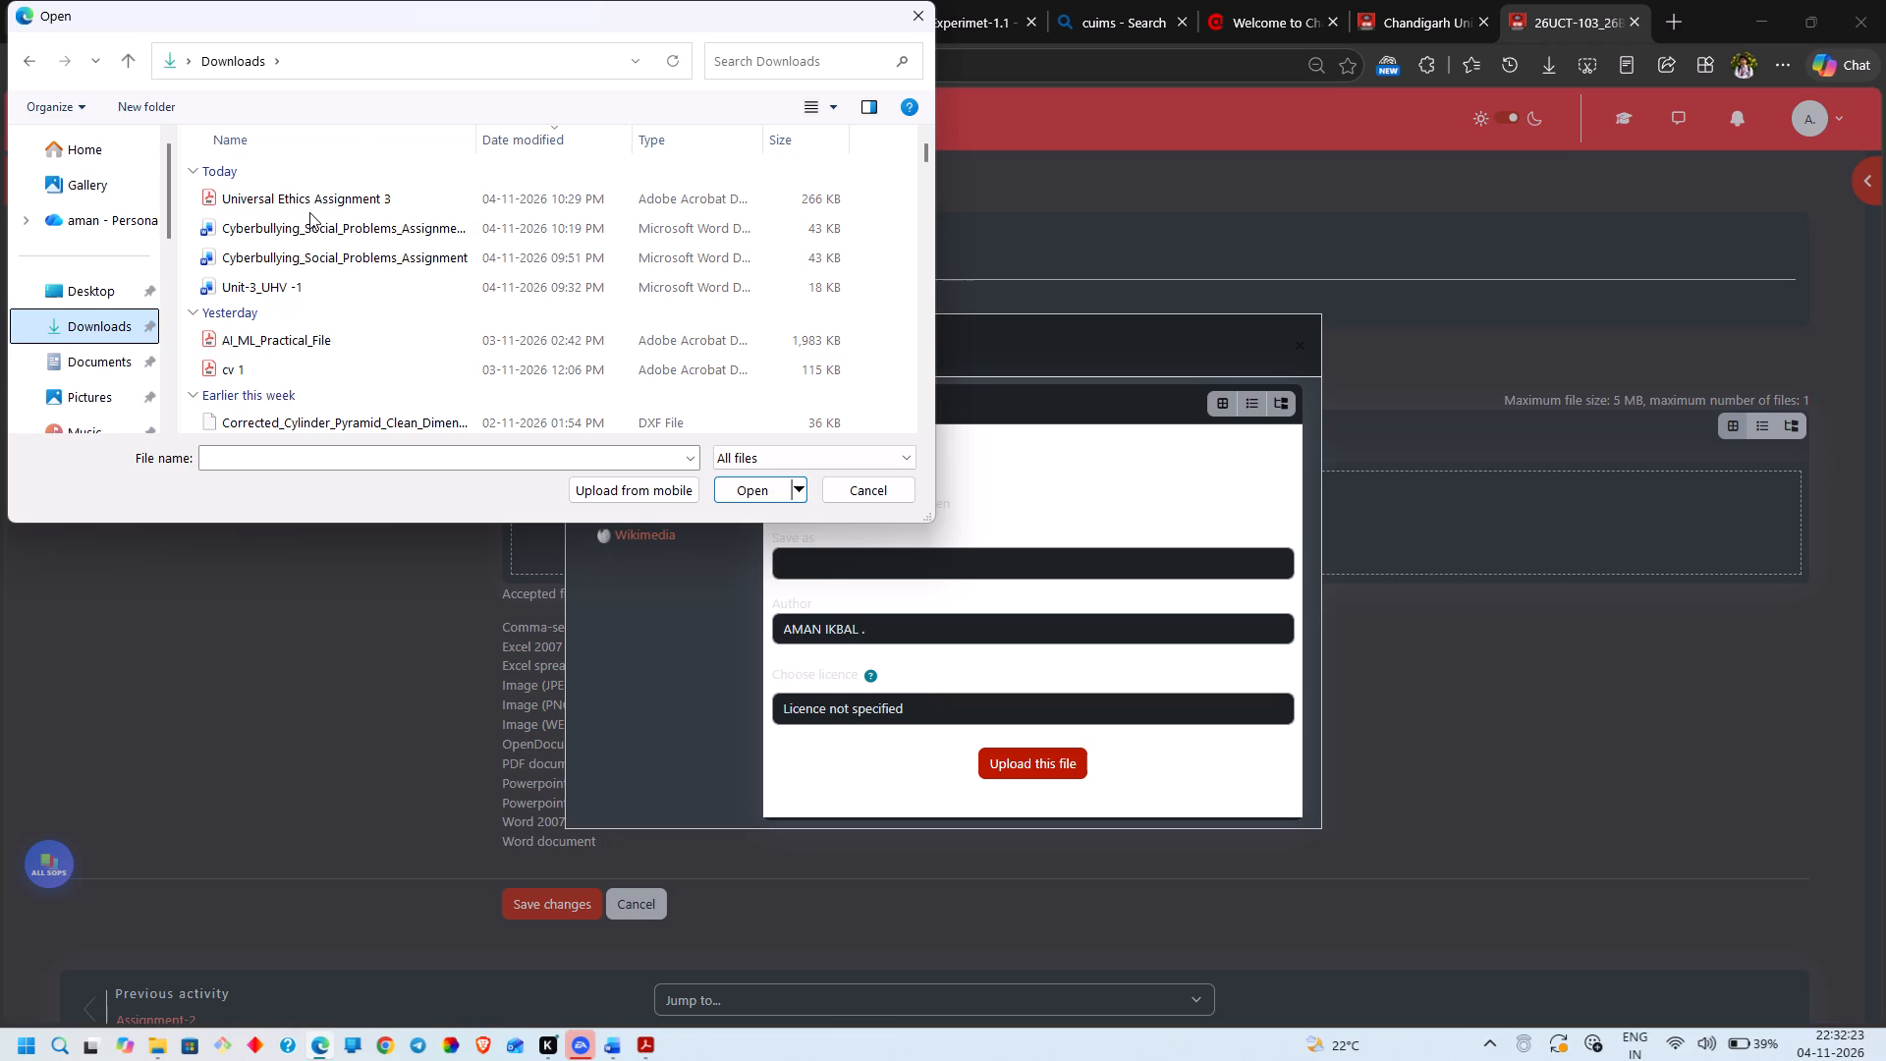
left_click(333, 203)
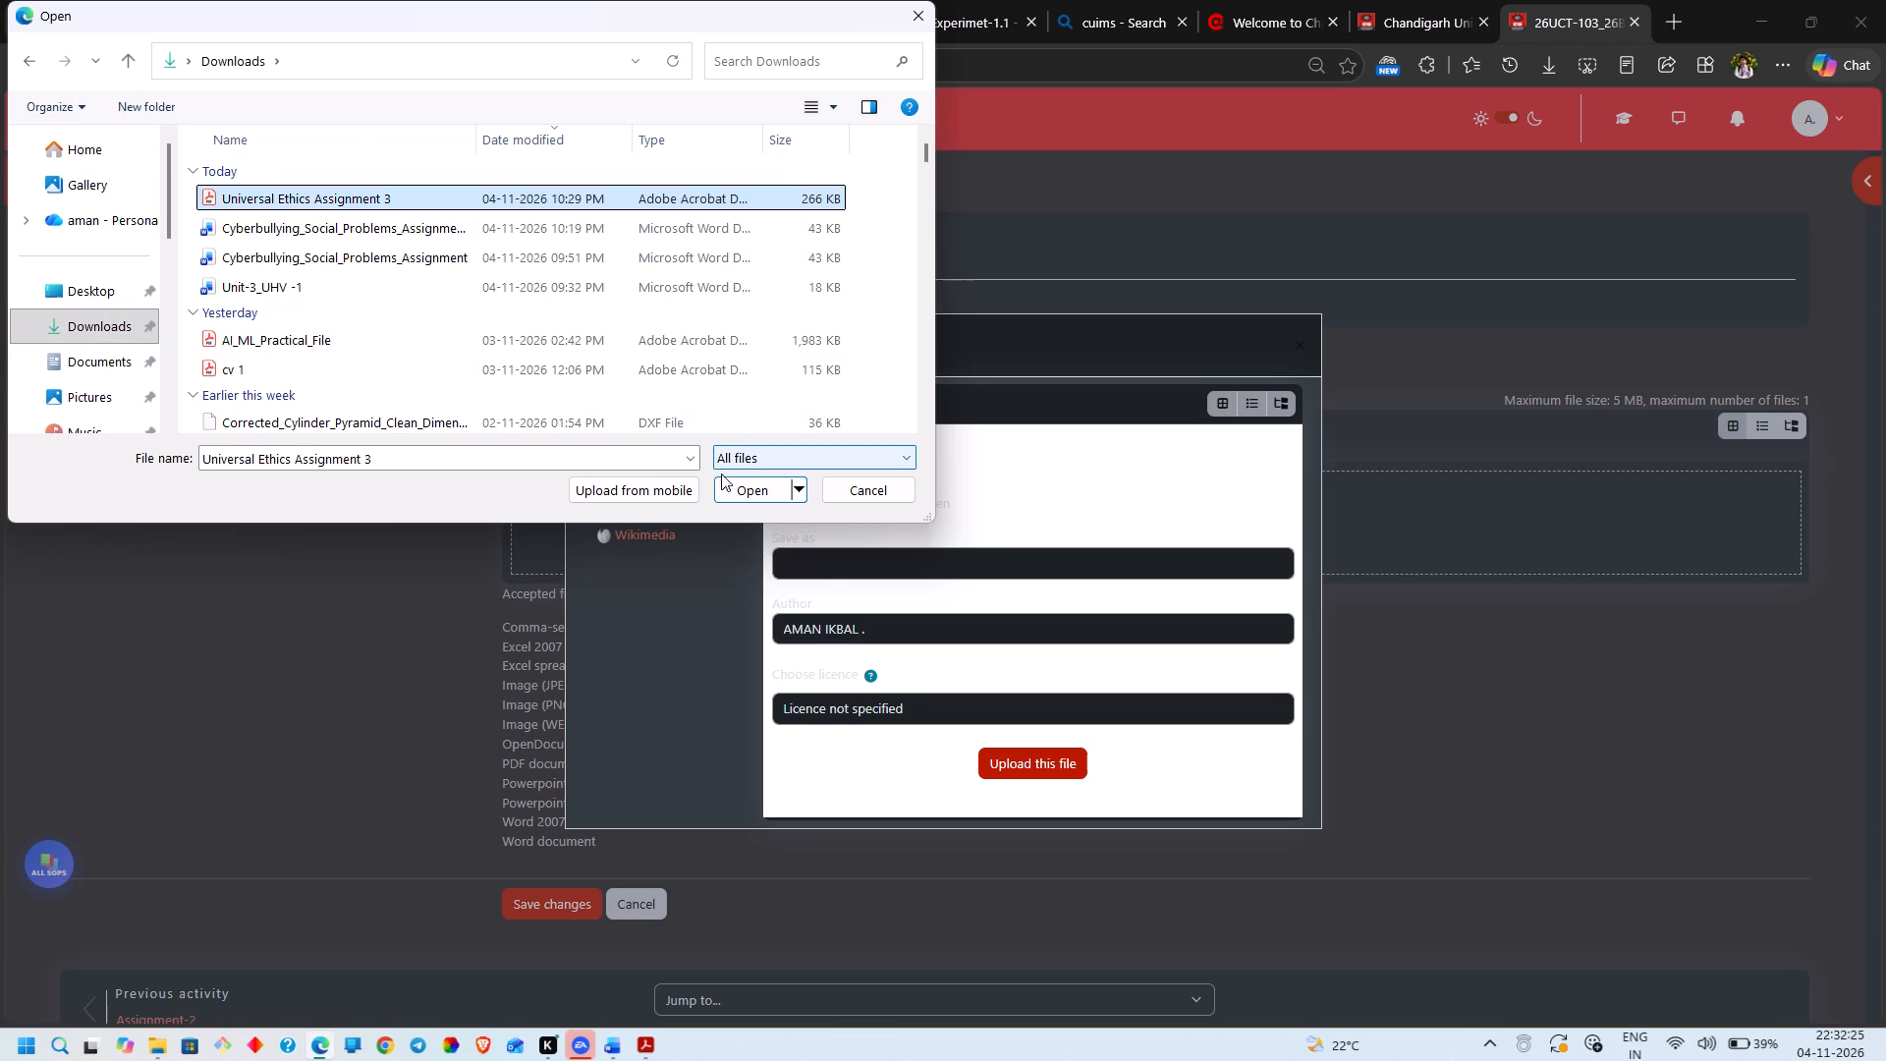
left_click(748, 492)
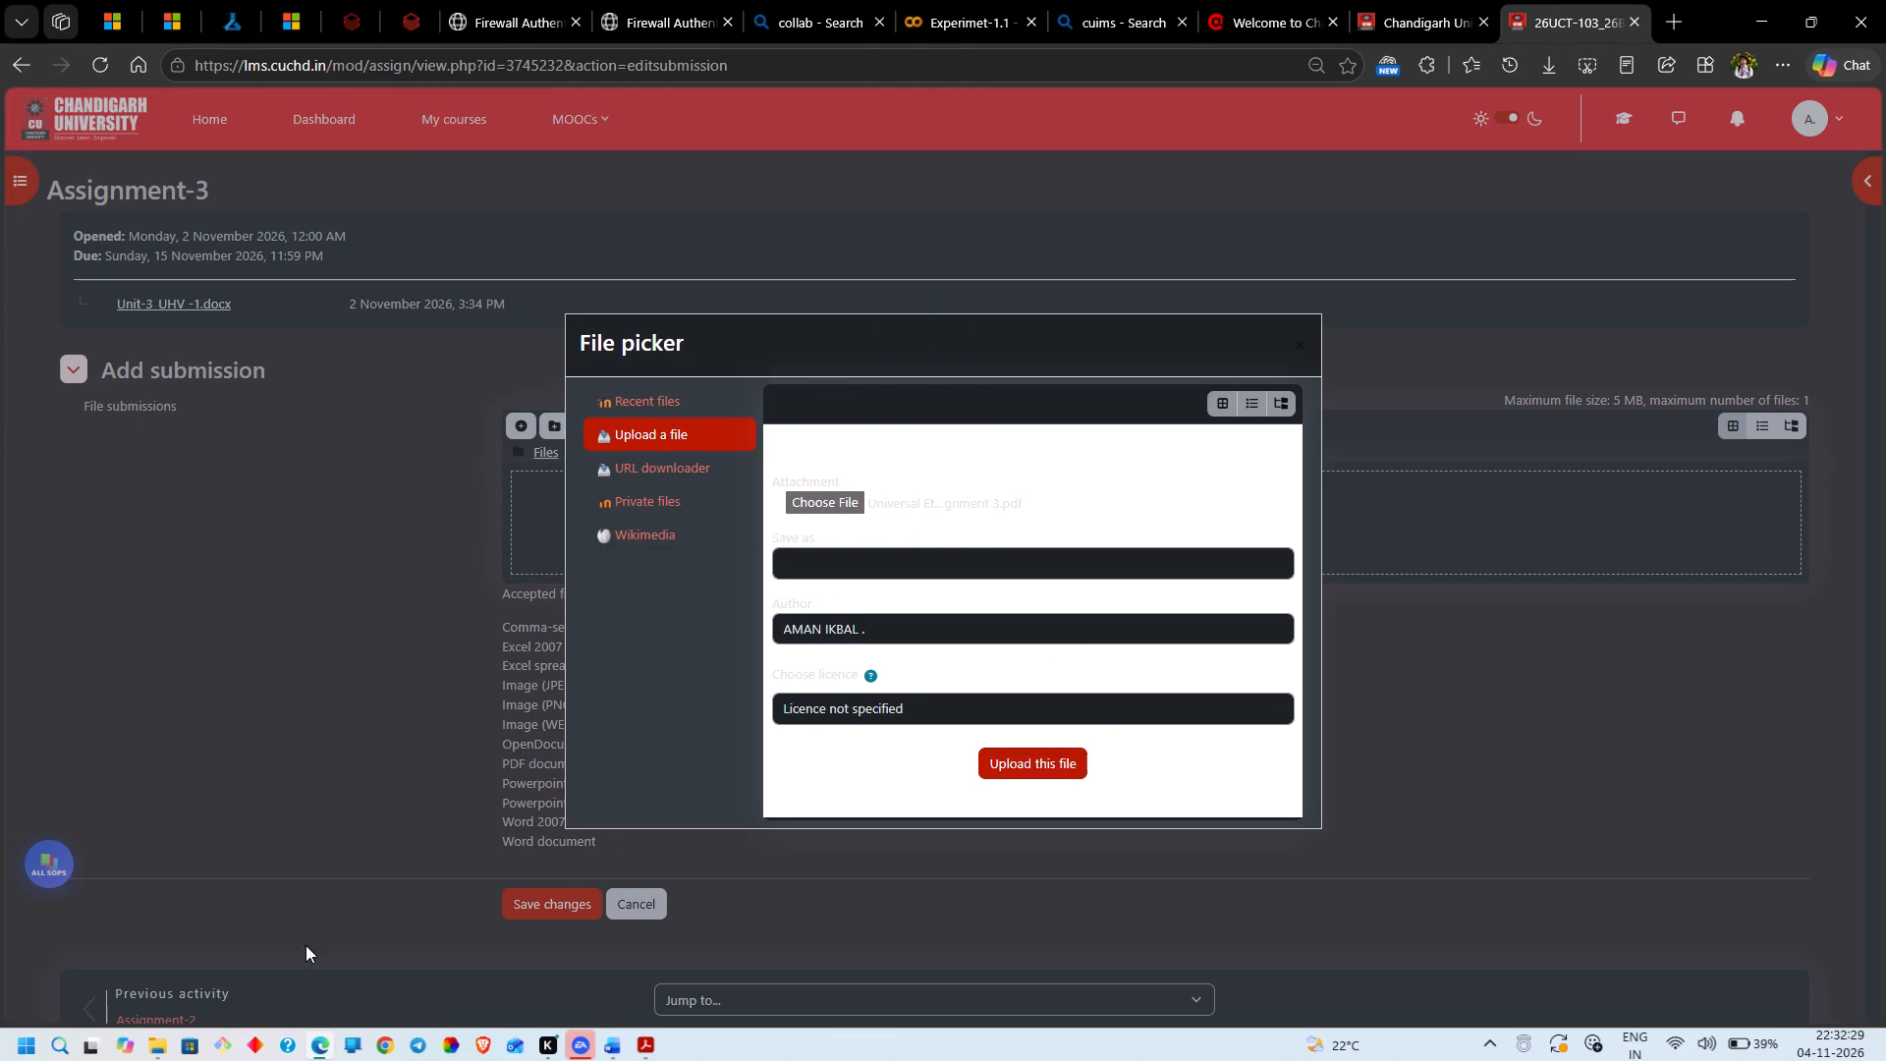
Open the Universal Ethics Assignment 3 PDF in Adobe Acrobat, check its pages, and close Acrobat and File Explorer.
left_click(151, 1049)
double_click(417, 528)
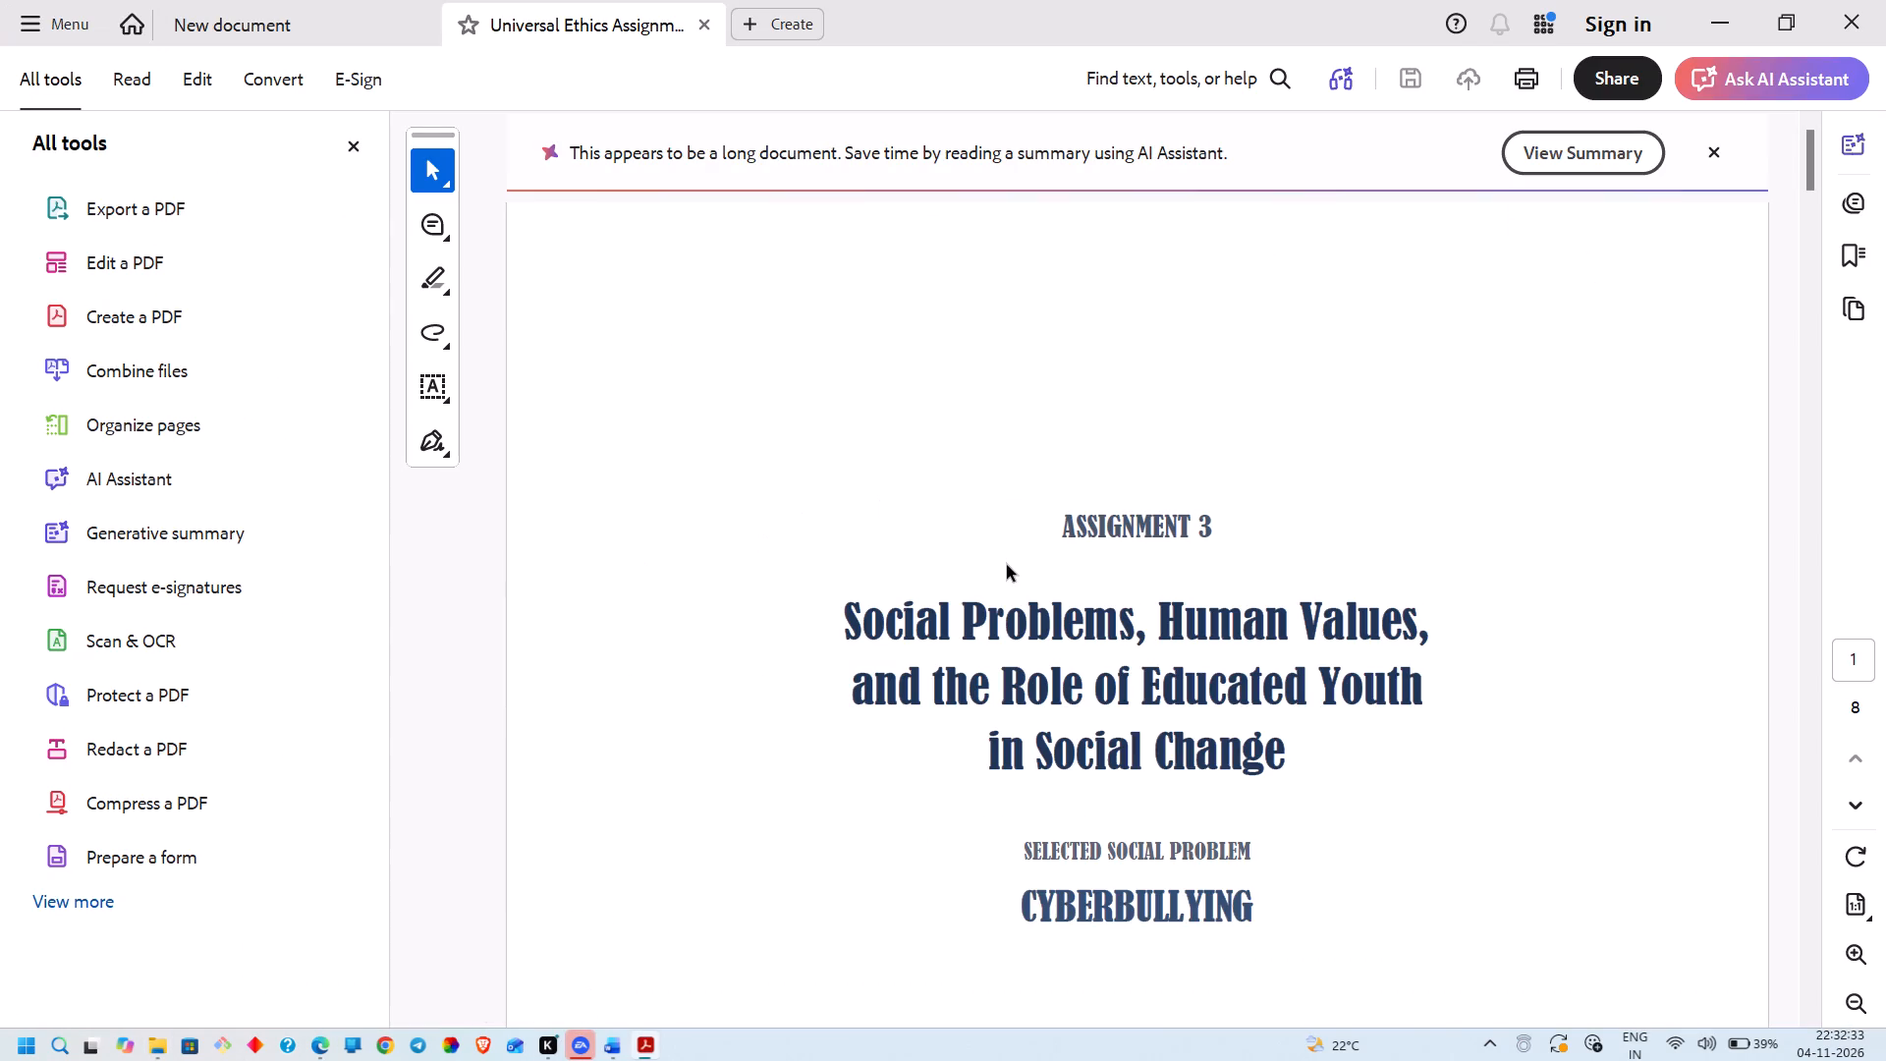
scroll(1007, 565, "down", 15)
scroll(1007, 565, "down", 20)
scroll(1007, 565, "down", 4)
scroll(1007, 565, "up", 5)
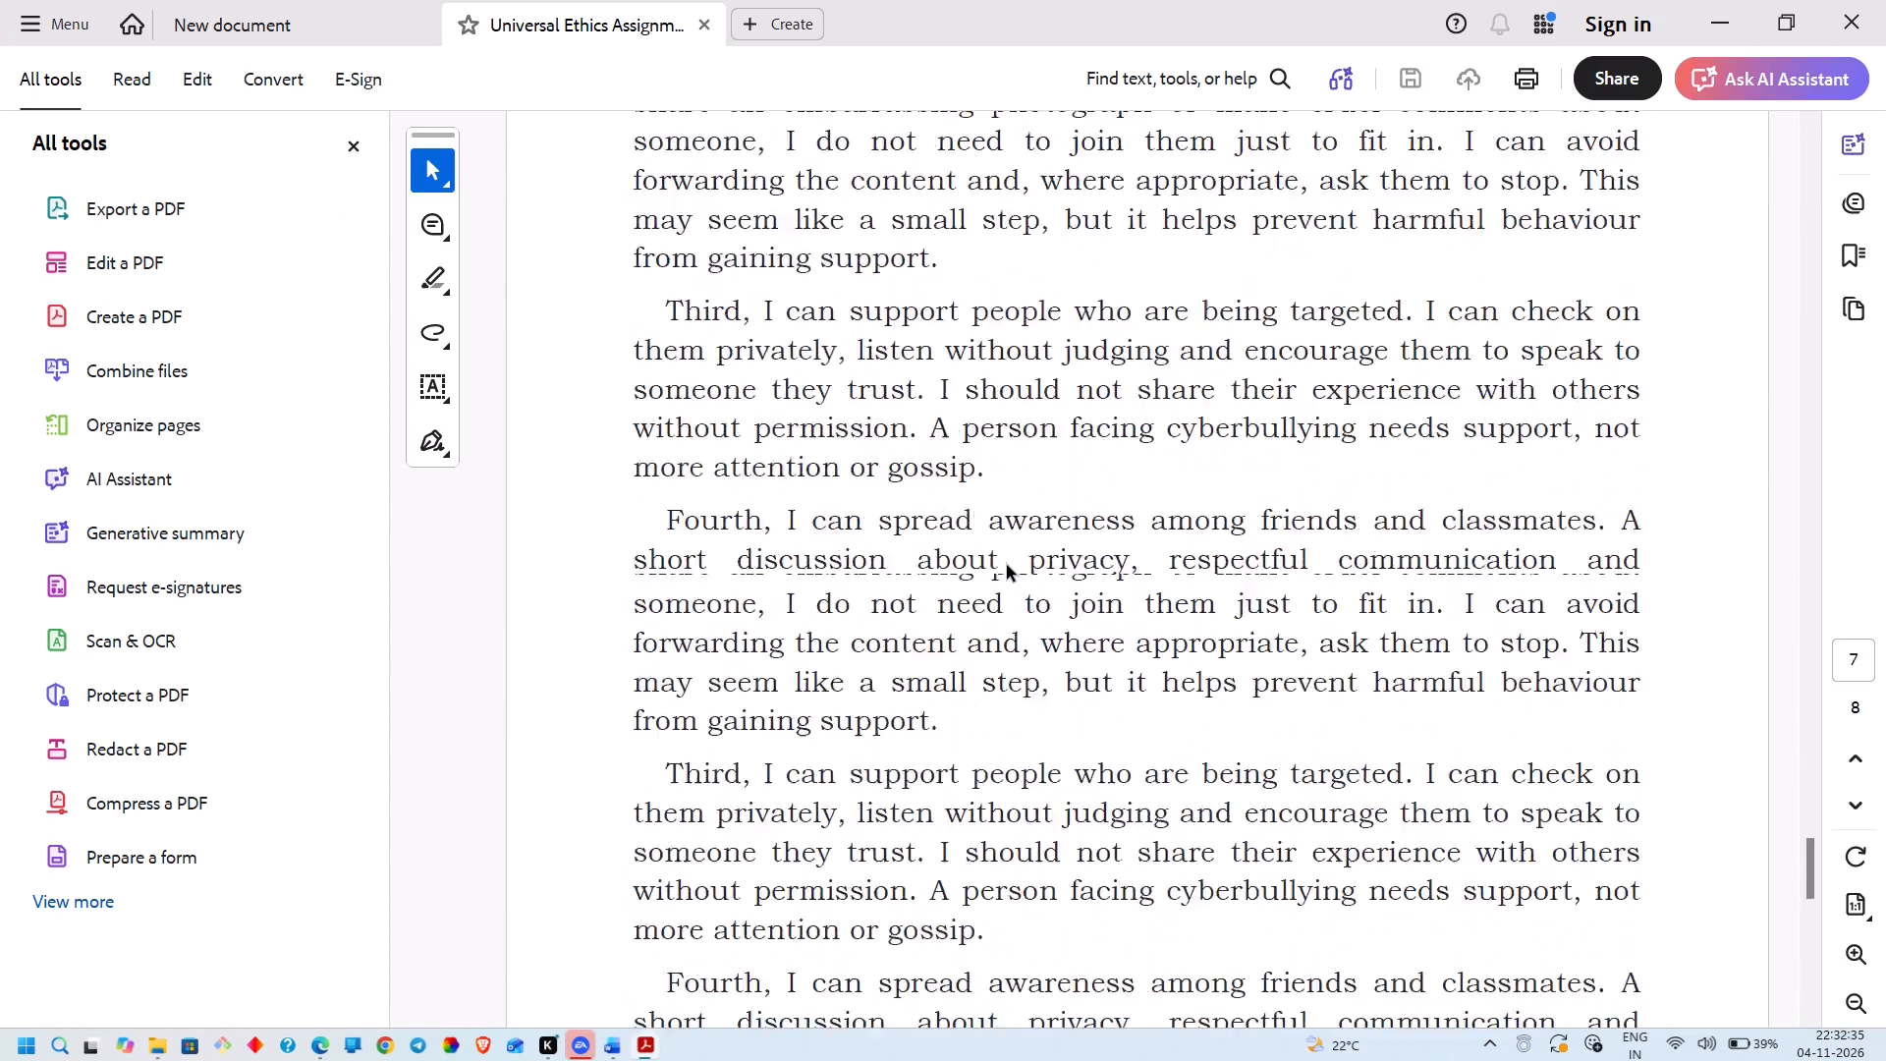
scroll(1007, 565, "up", 20)
scroll(1007, 565, "up", 2)
scroll(1007, 565, "down", 4)
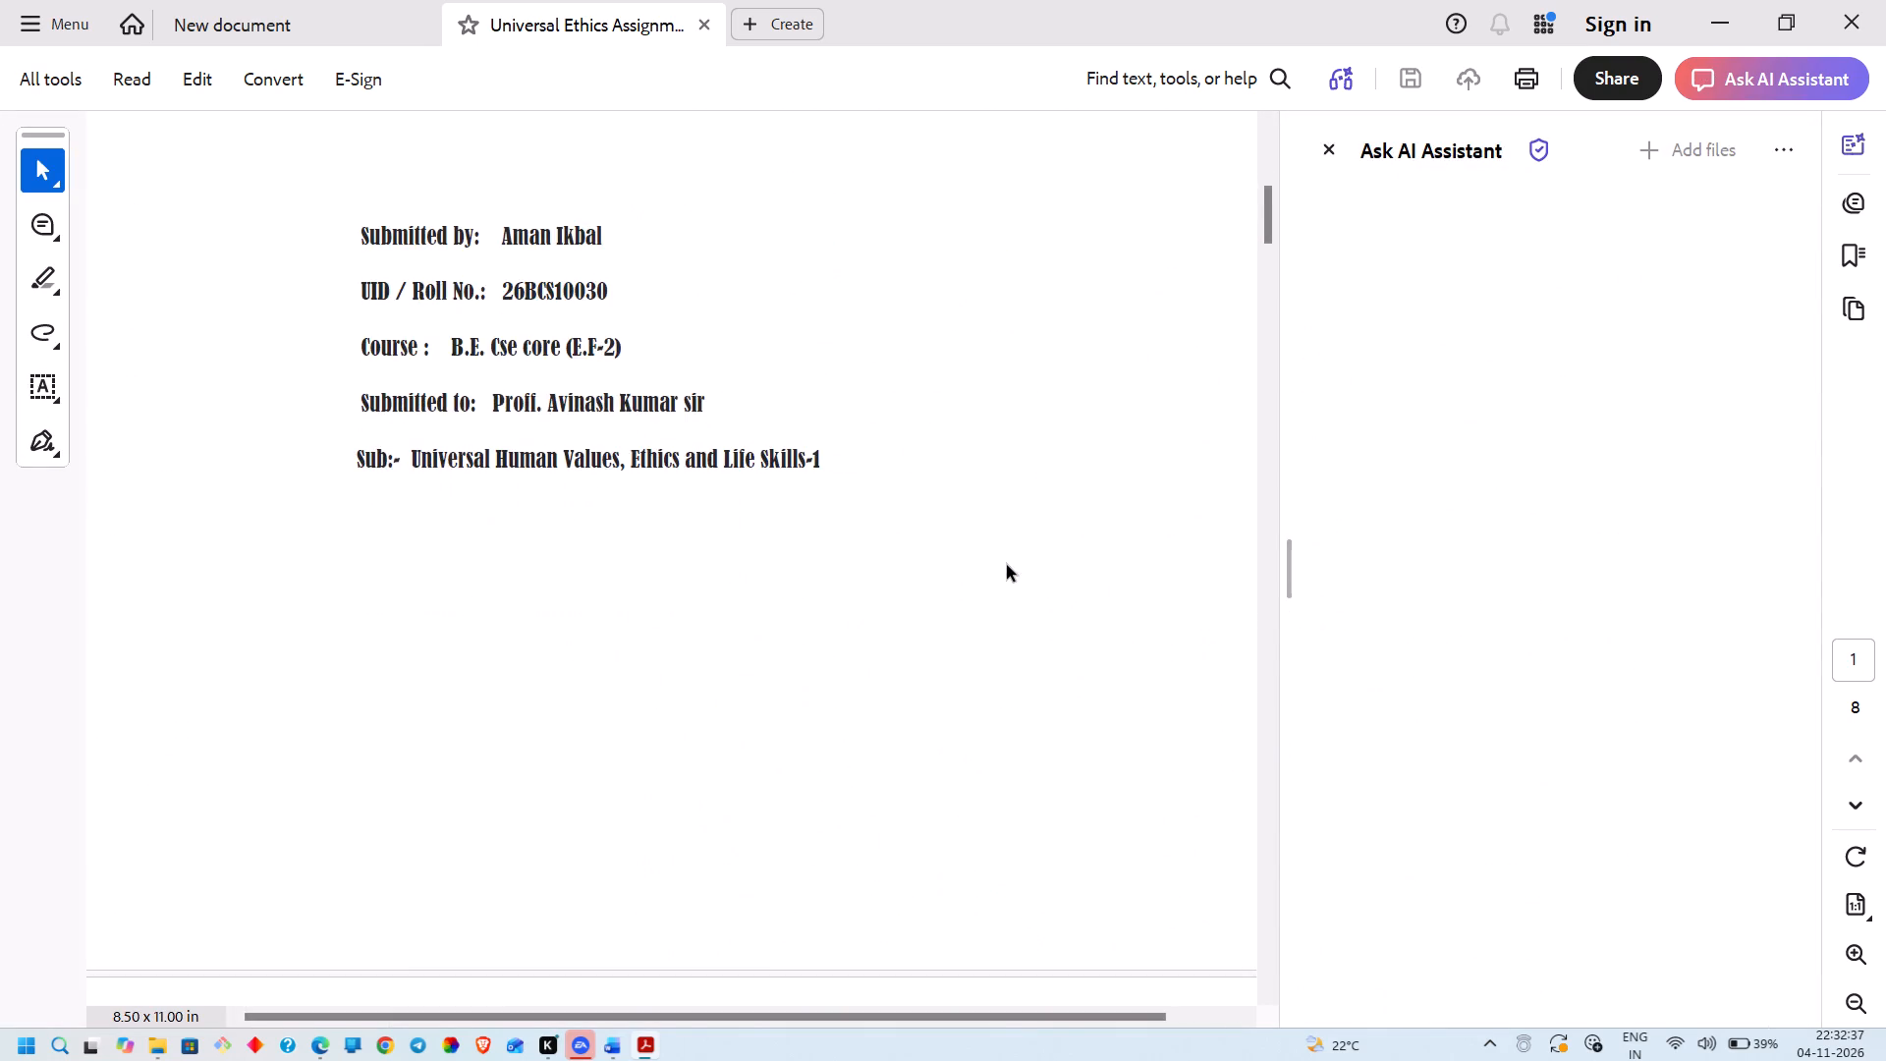
left_click(1885, 0)
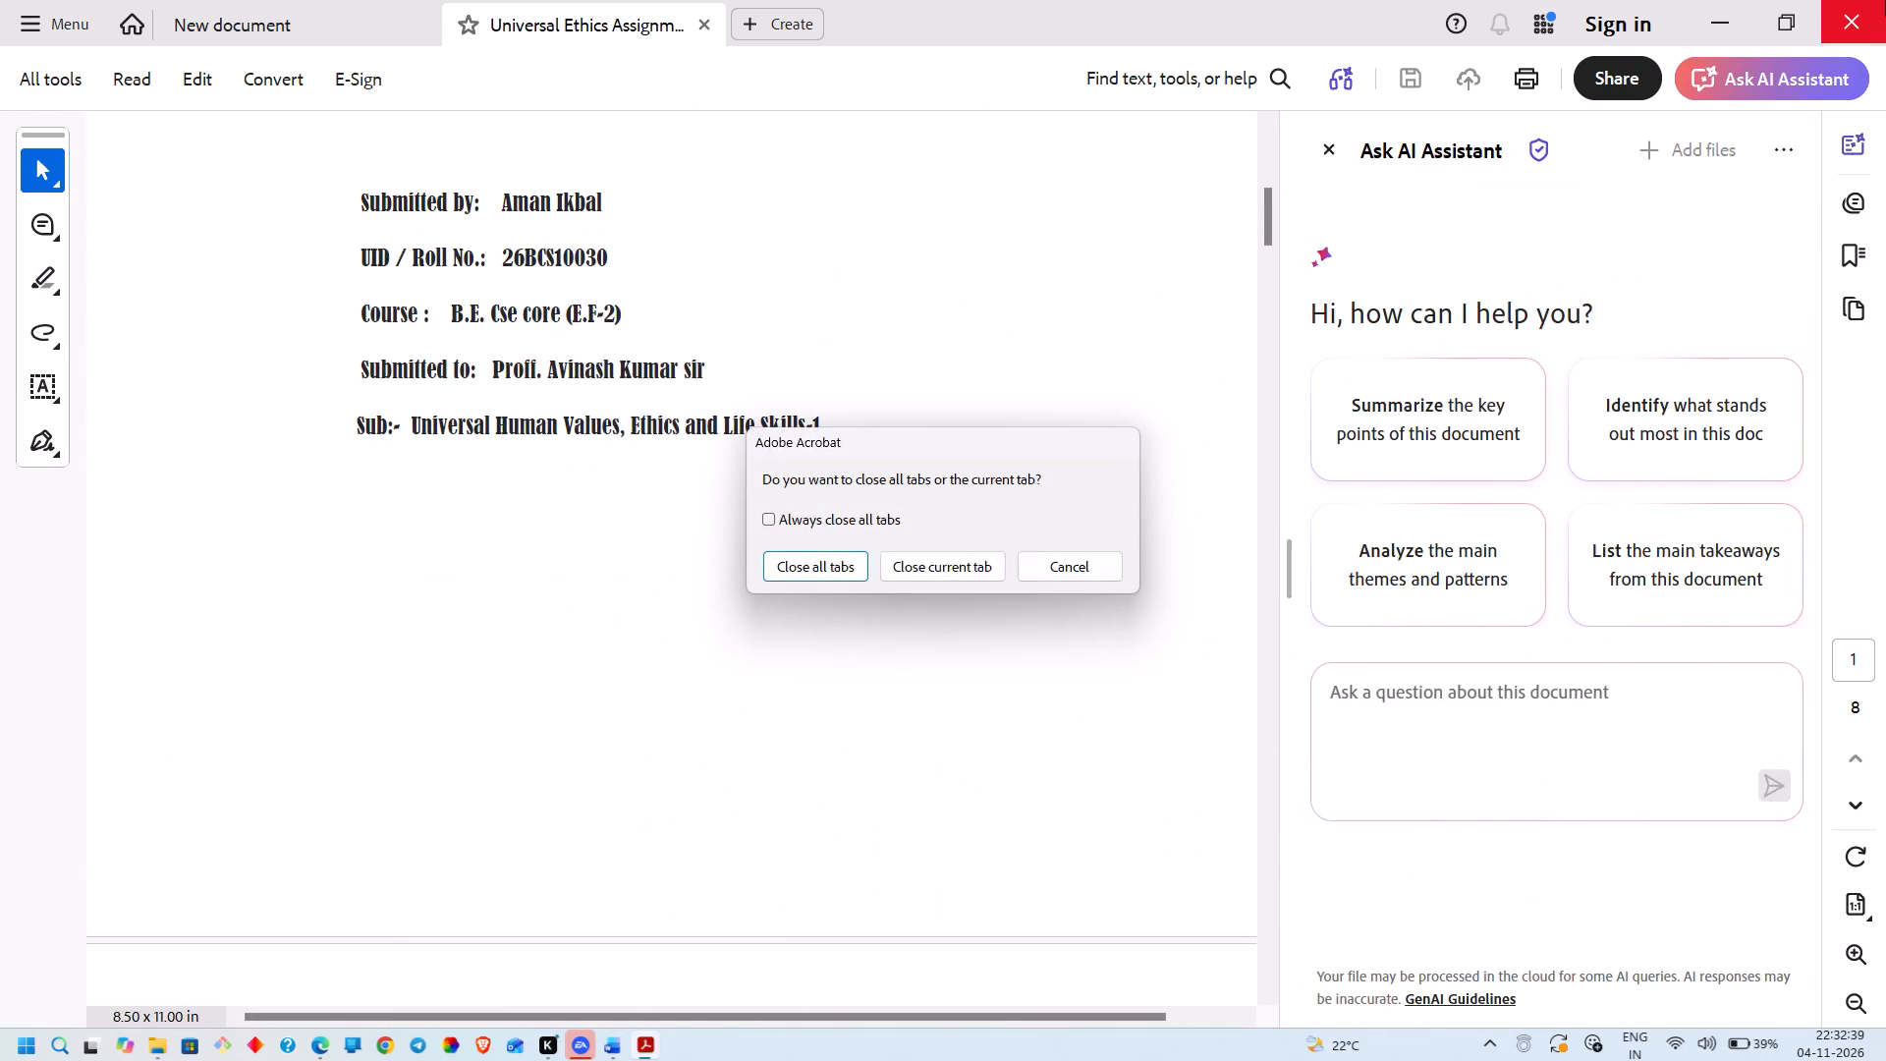
left_click(844, 575)
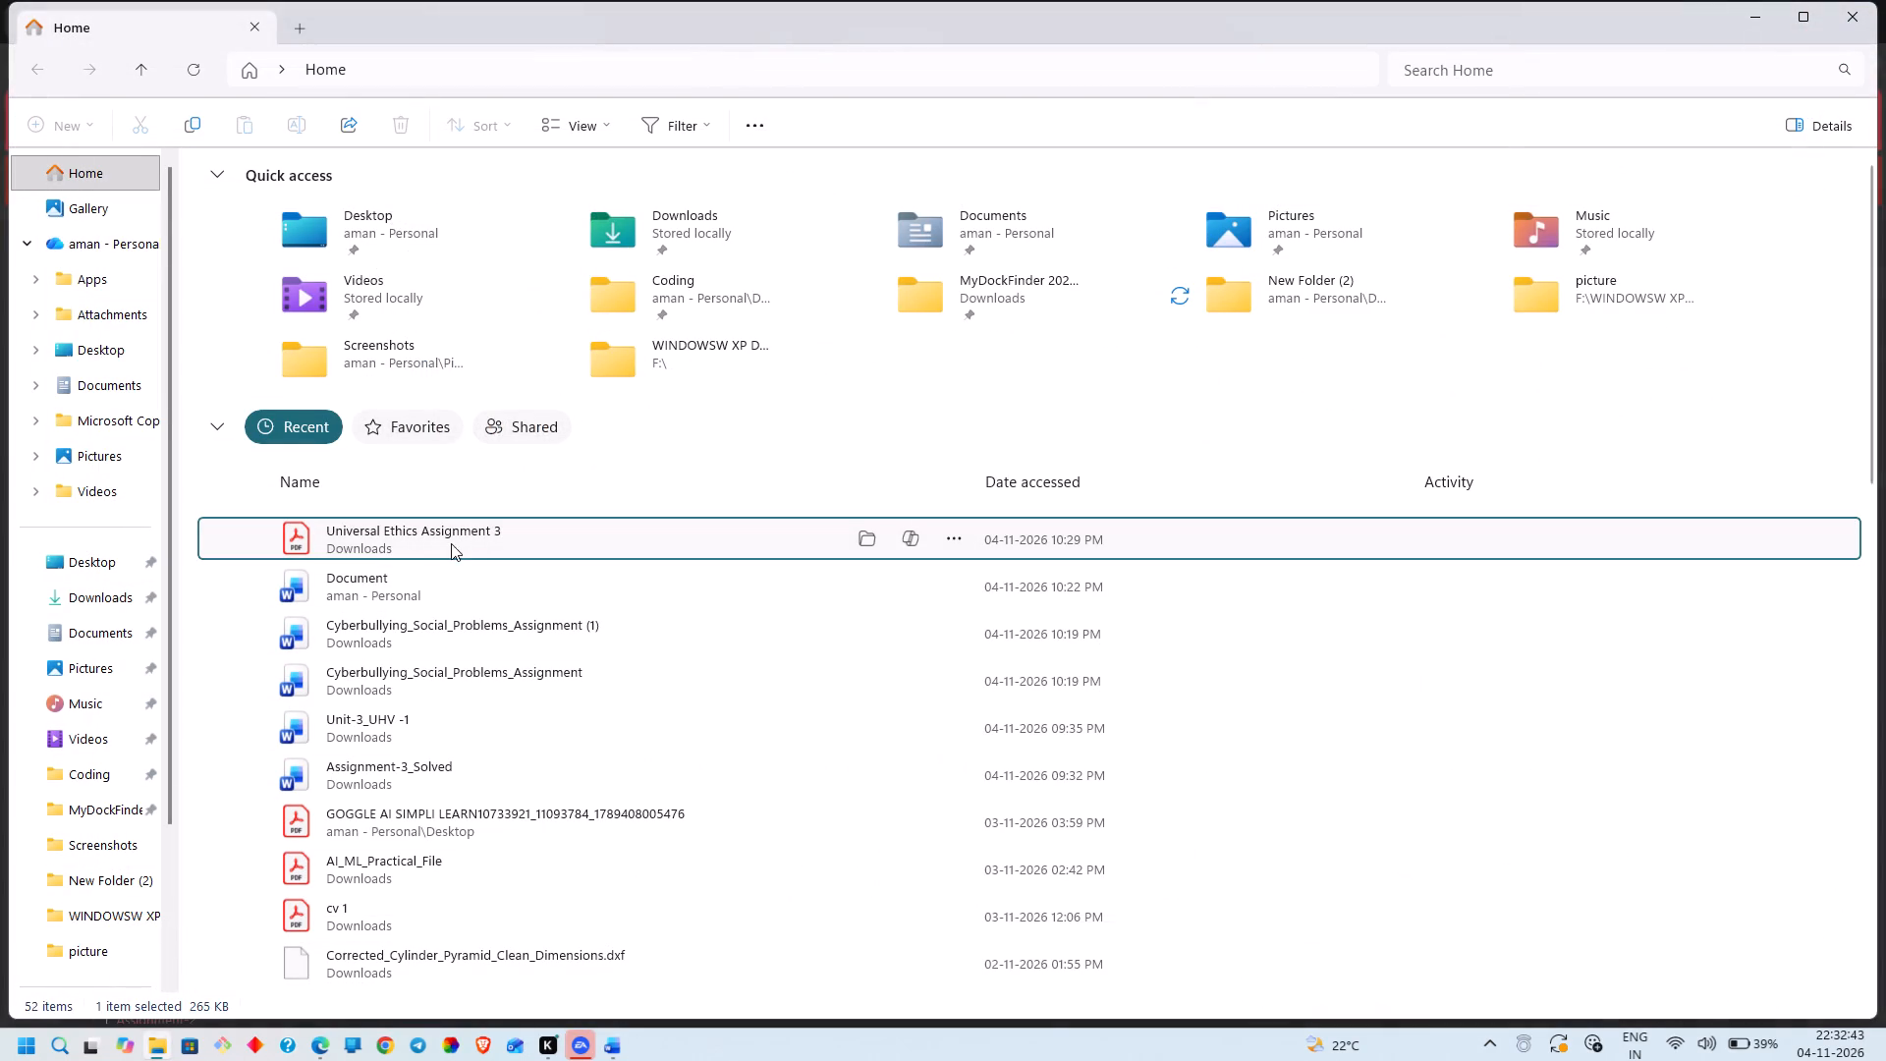
left_click(1856, 4)
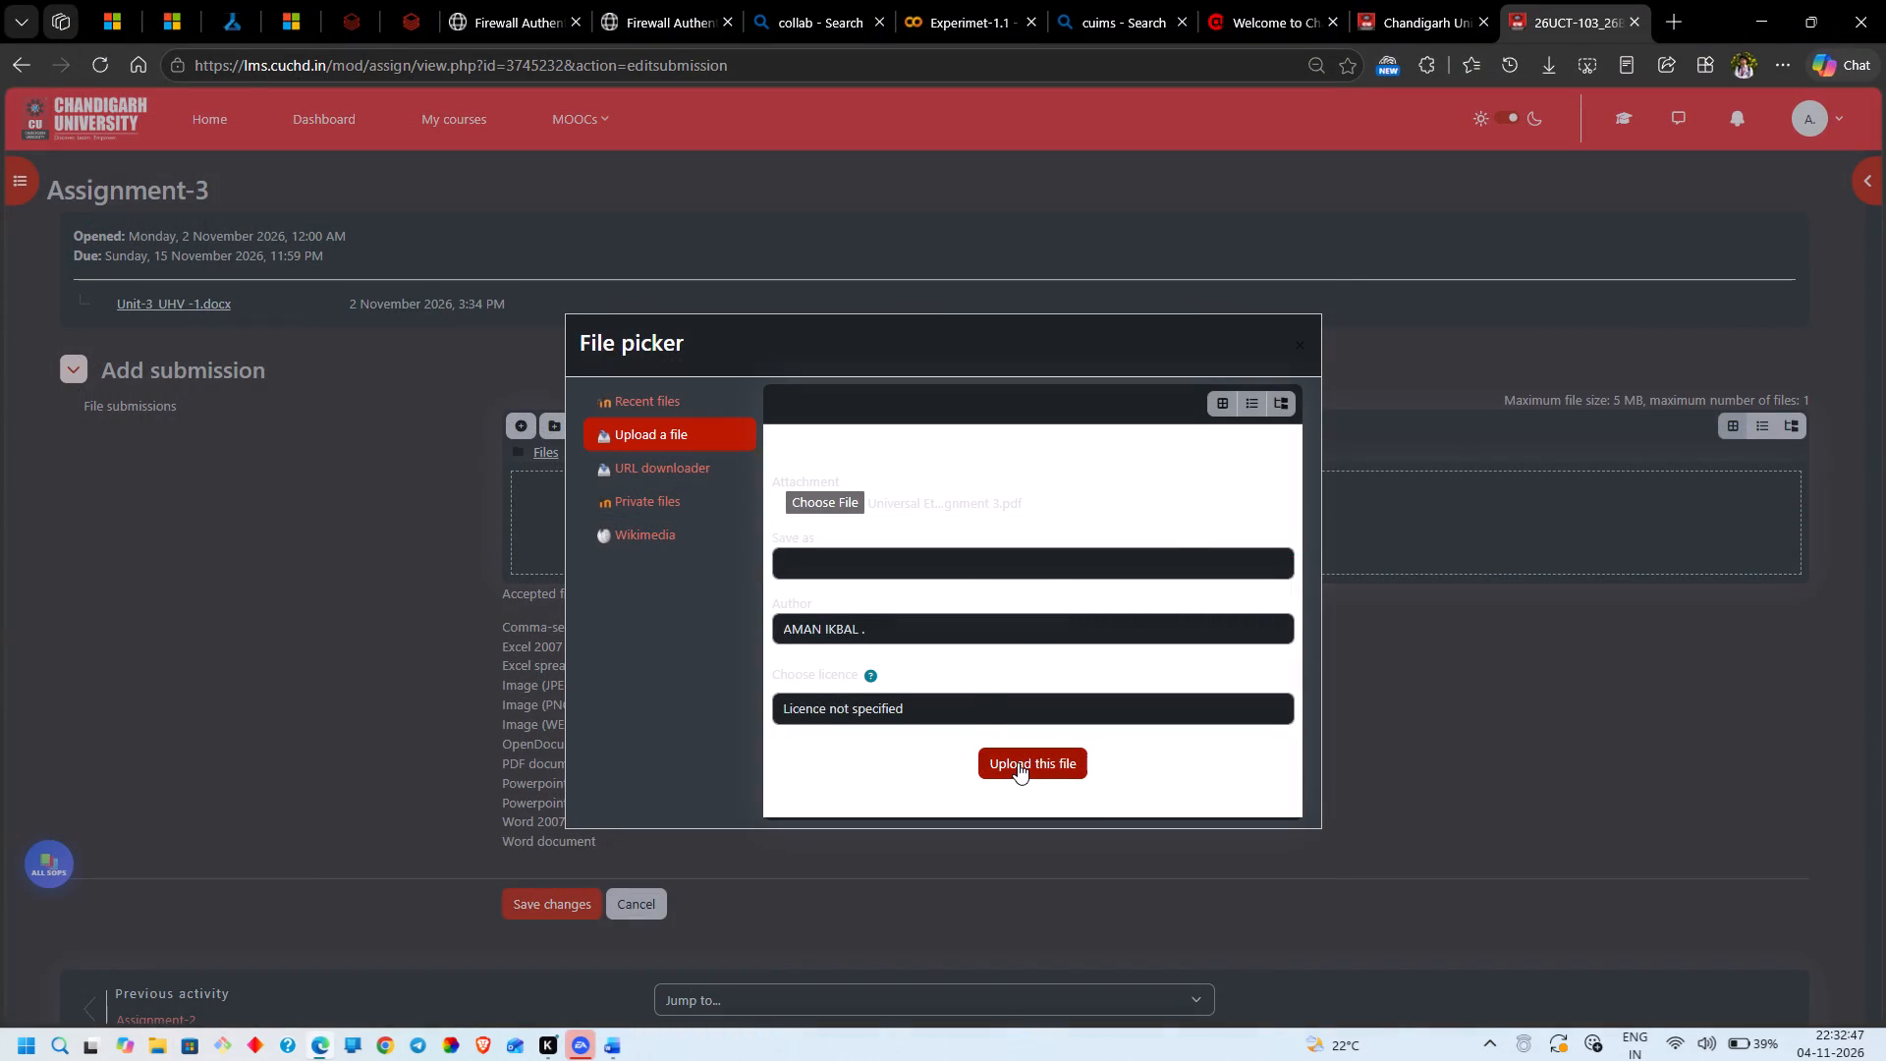
Upload the chosen PDF in Edge and save the Assignment-3 submission.
left_click(1018, 762)
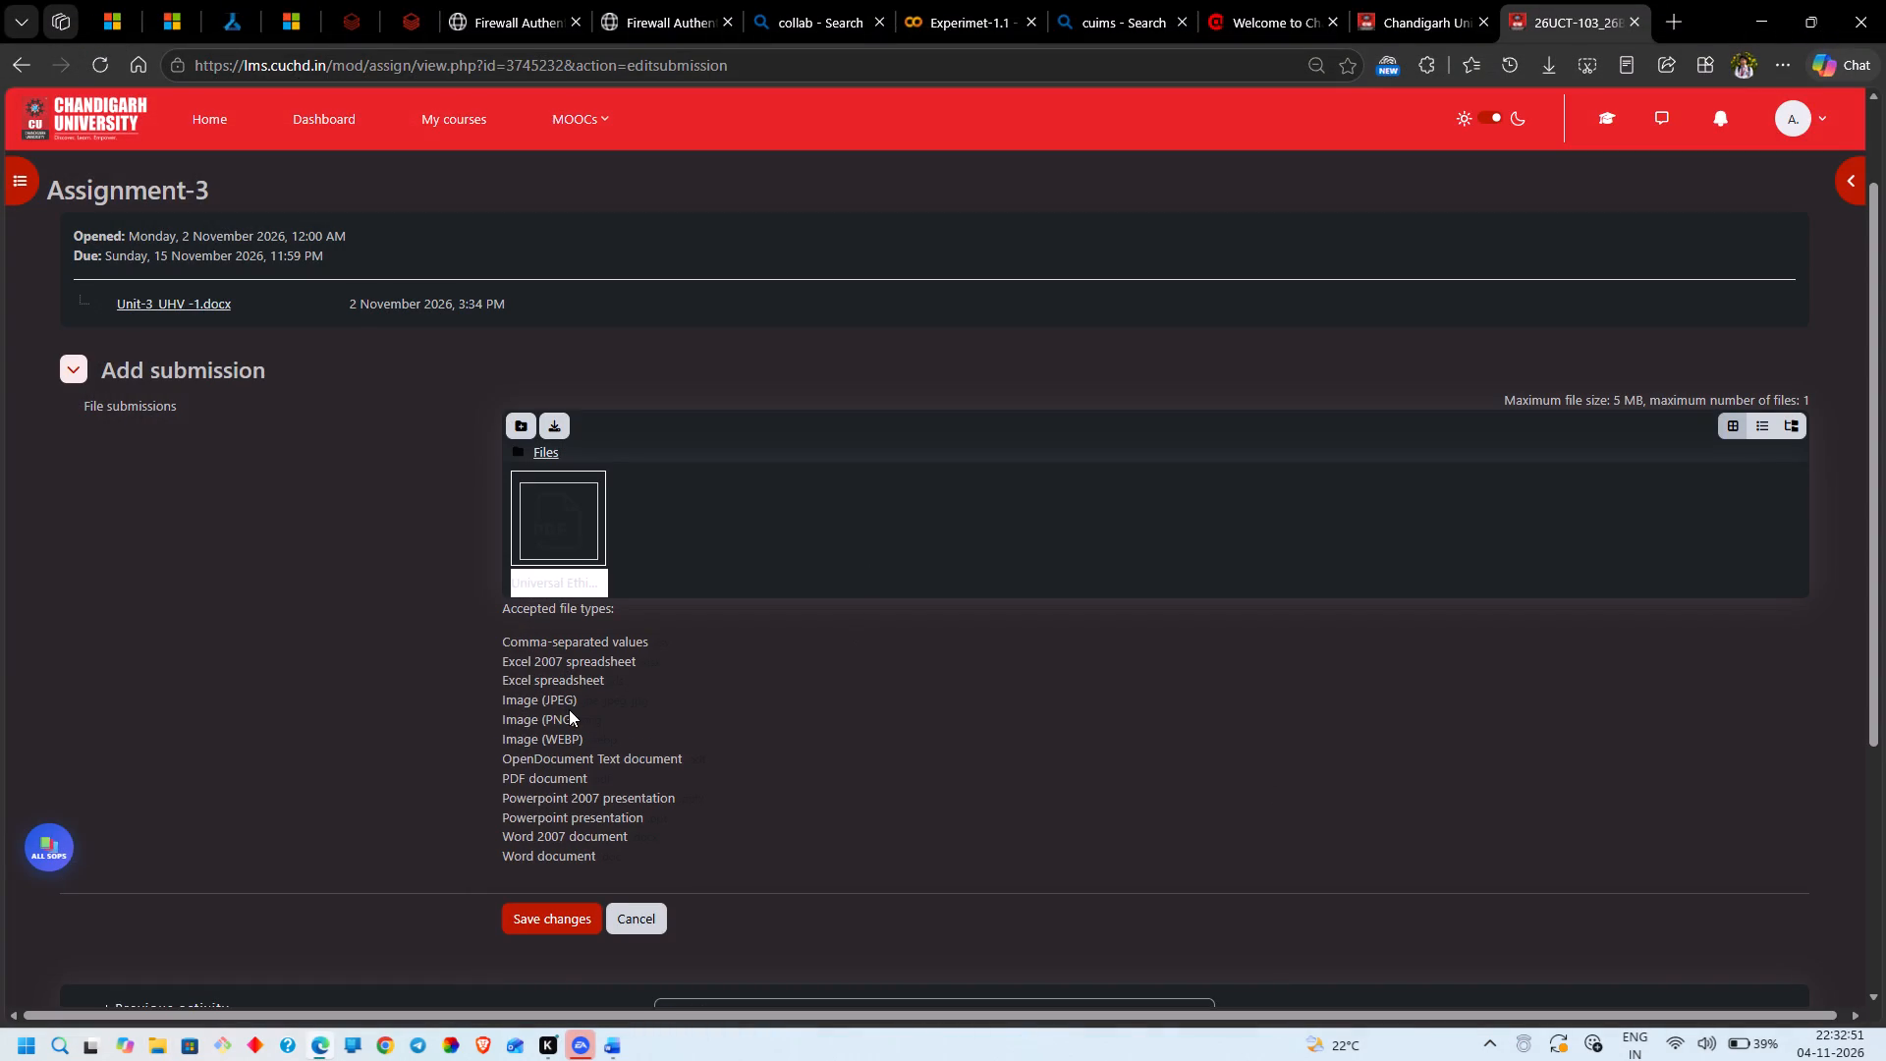
left_click(573, 927)
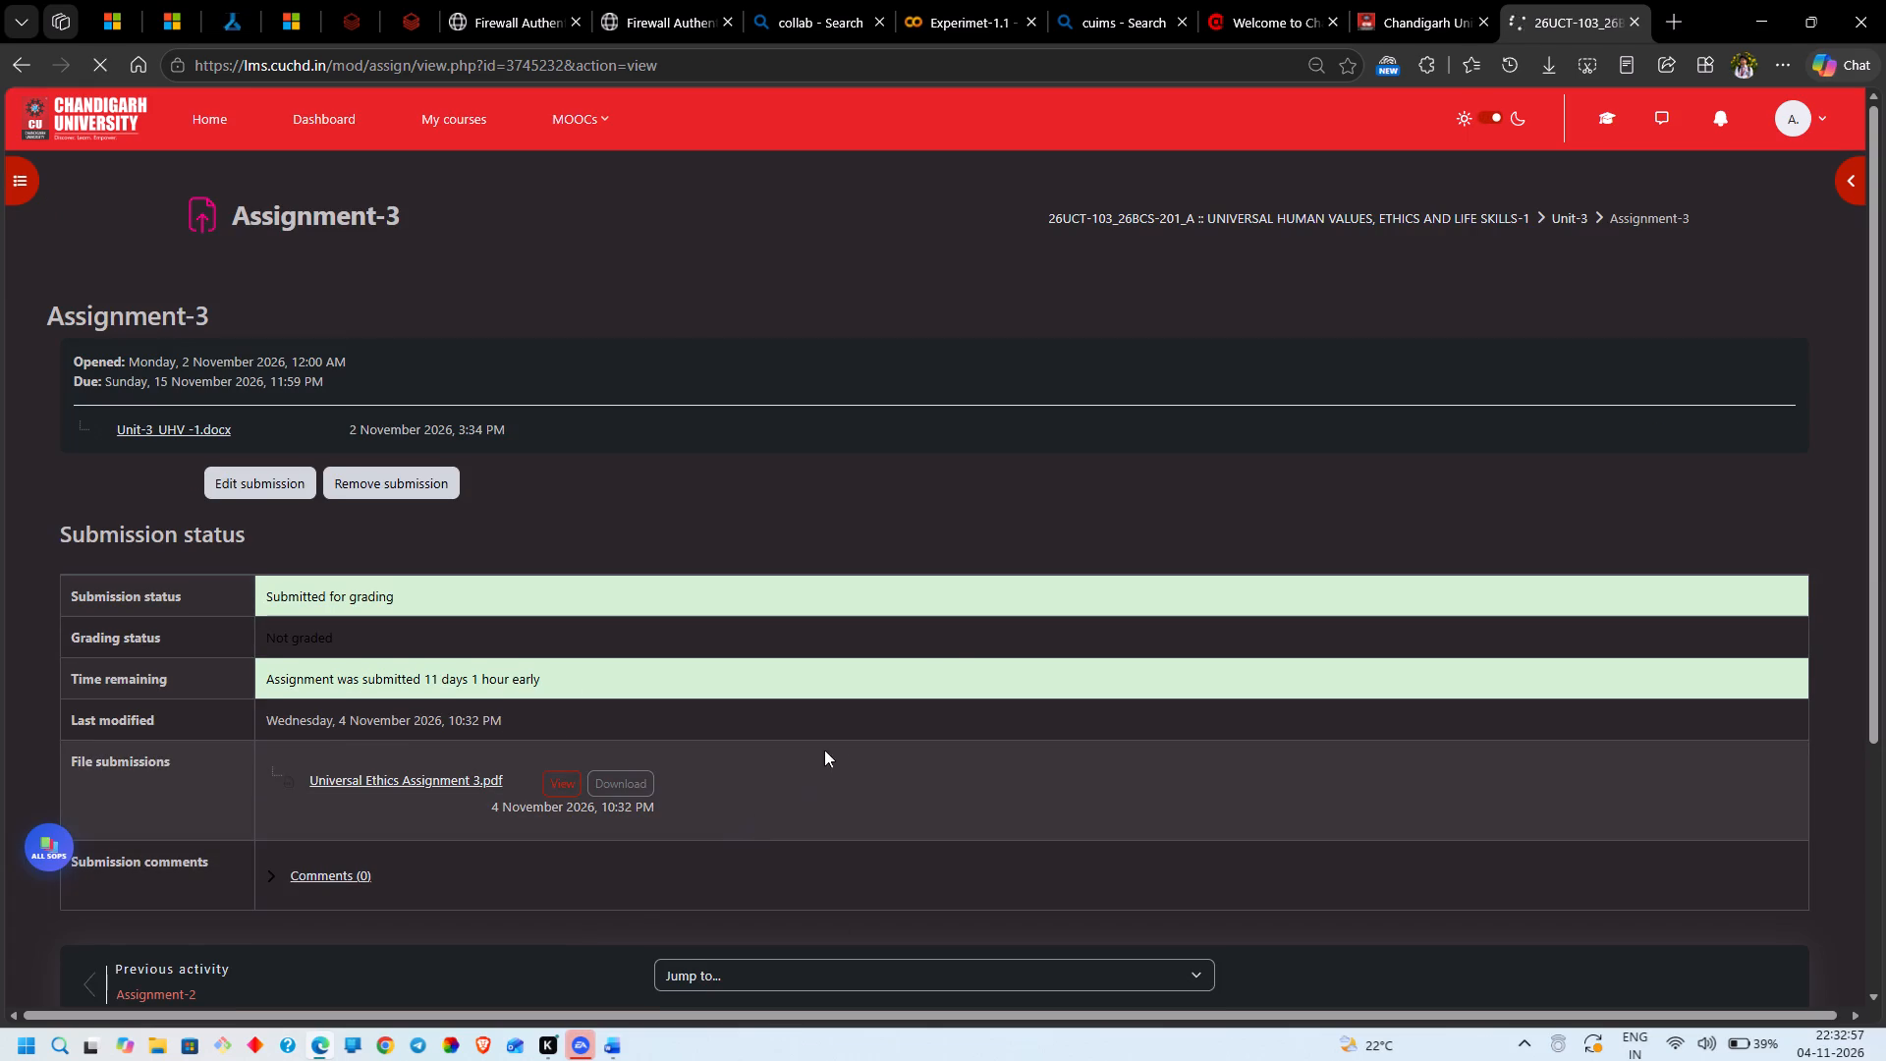
Close the Assignment-3 page and the other Chandigarh University LMS page in the browser.
scroll(949, 644, "up", 1)
left_click(1640, 15)
left_click(1640, 15)
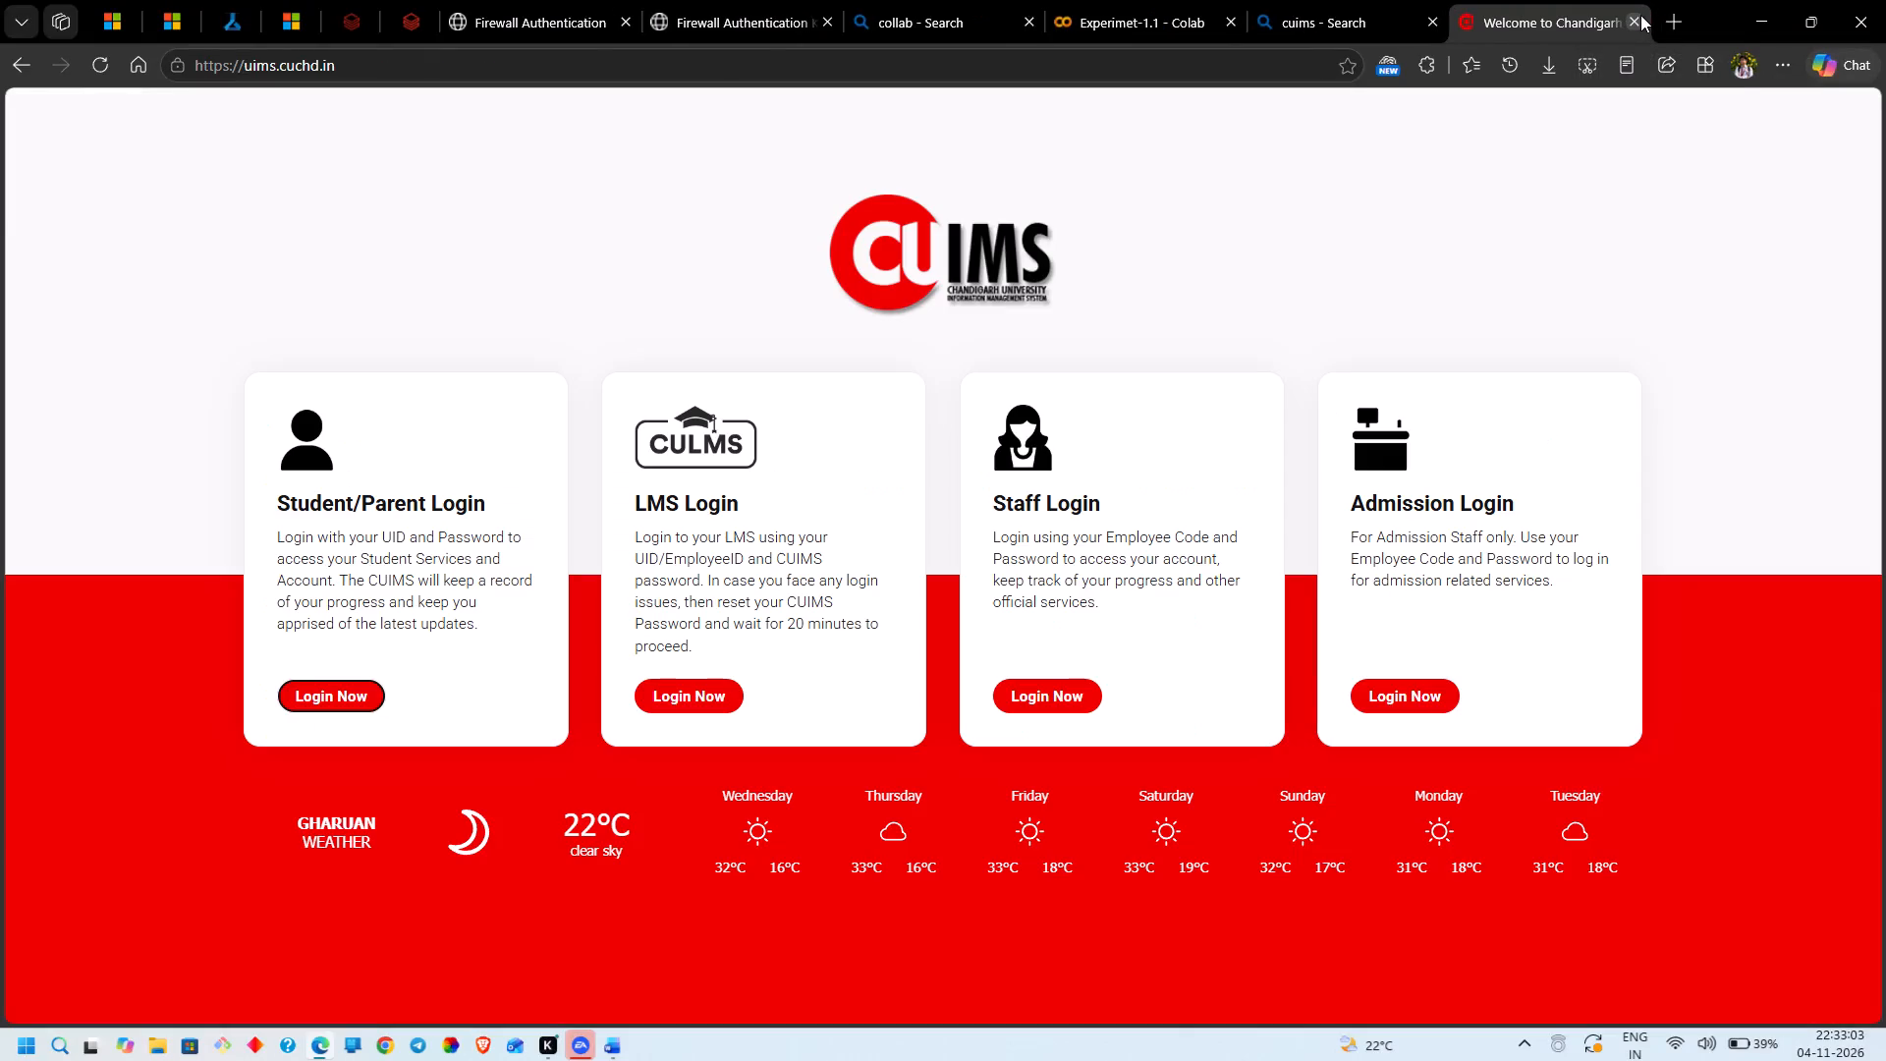
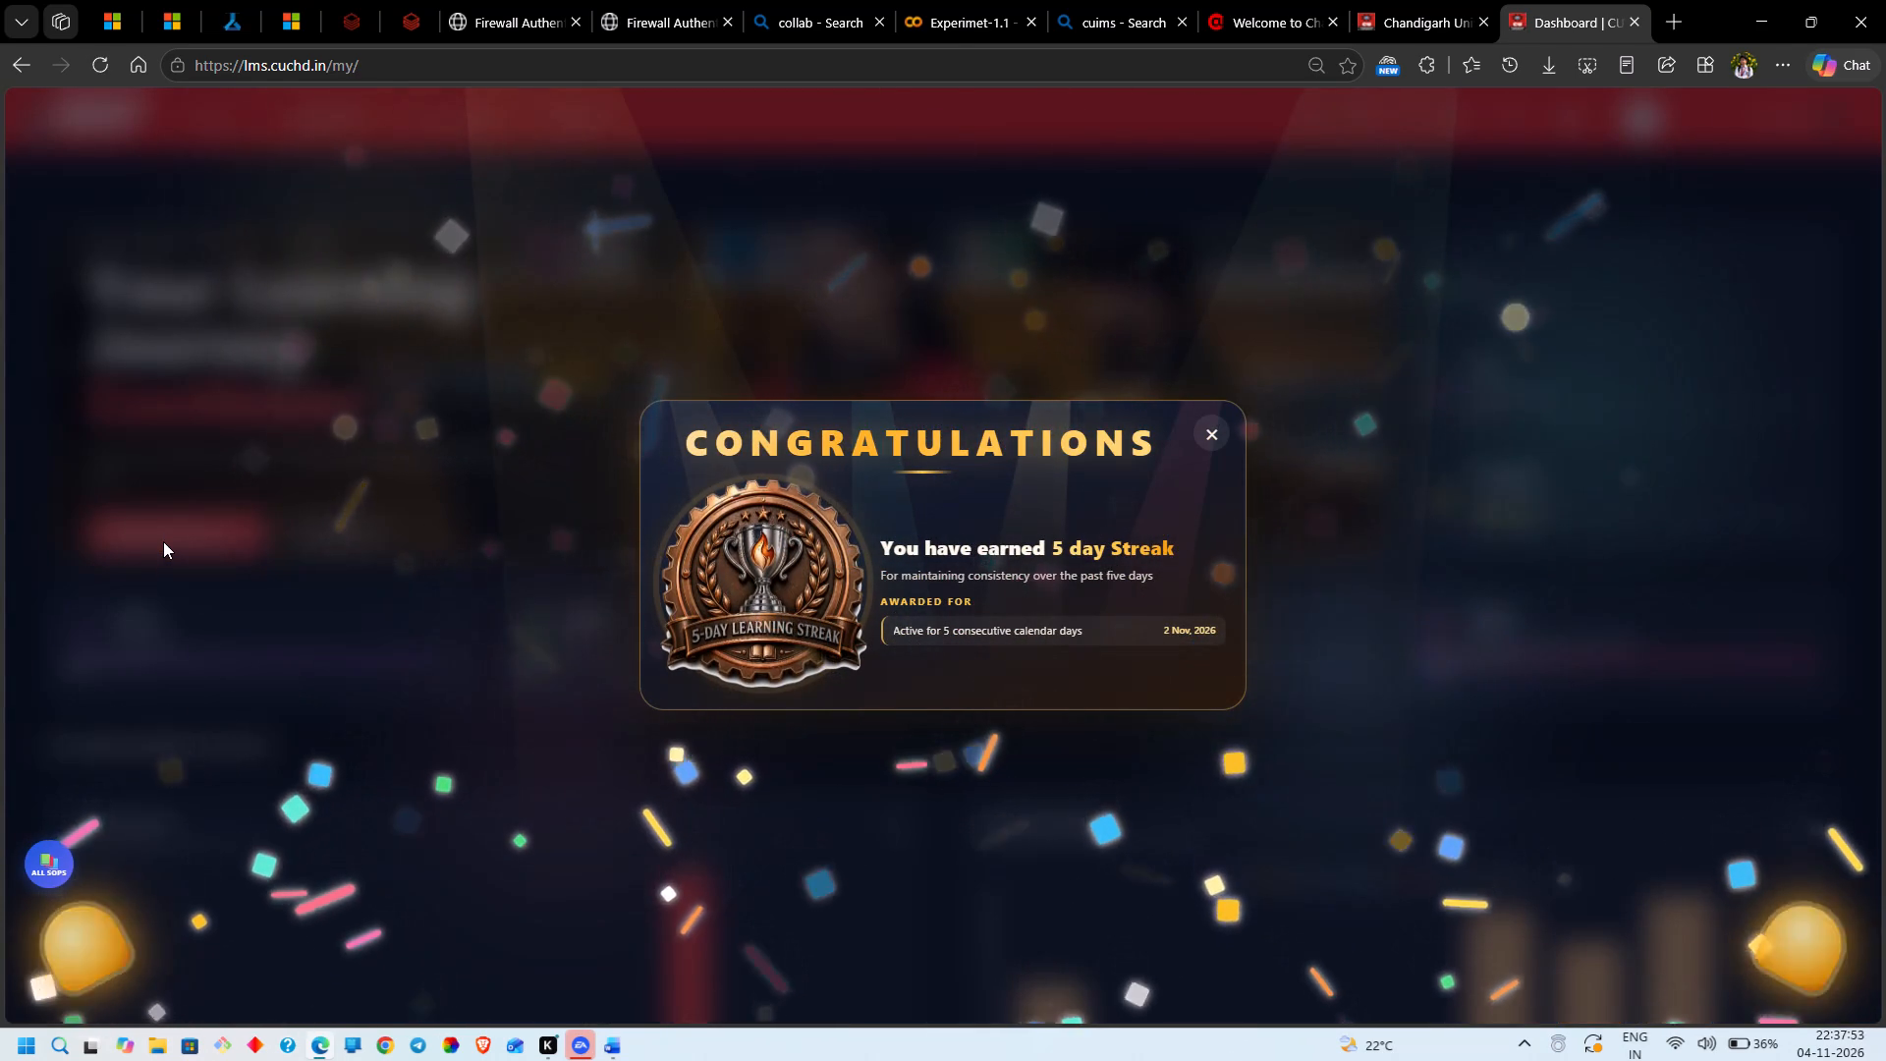
Dismiss the 5-day learning streak congratulations pop-up on the LMS dashboard.
left_click(1216, 430)
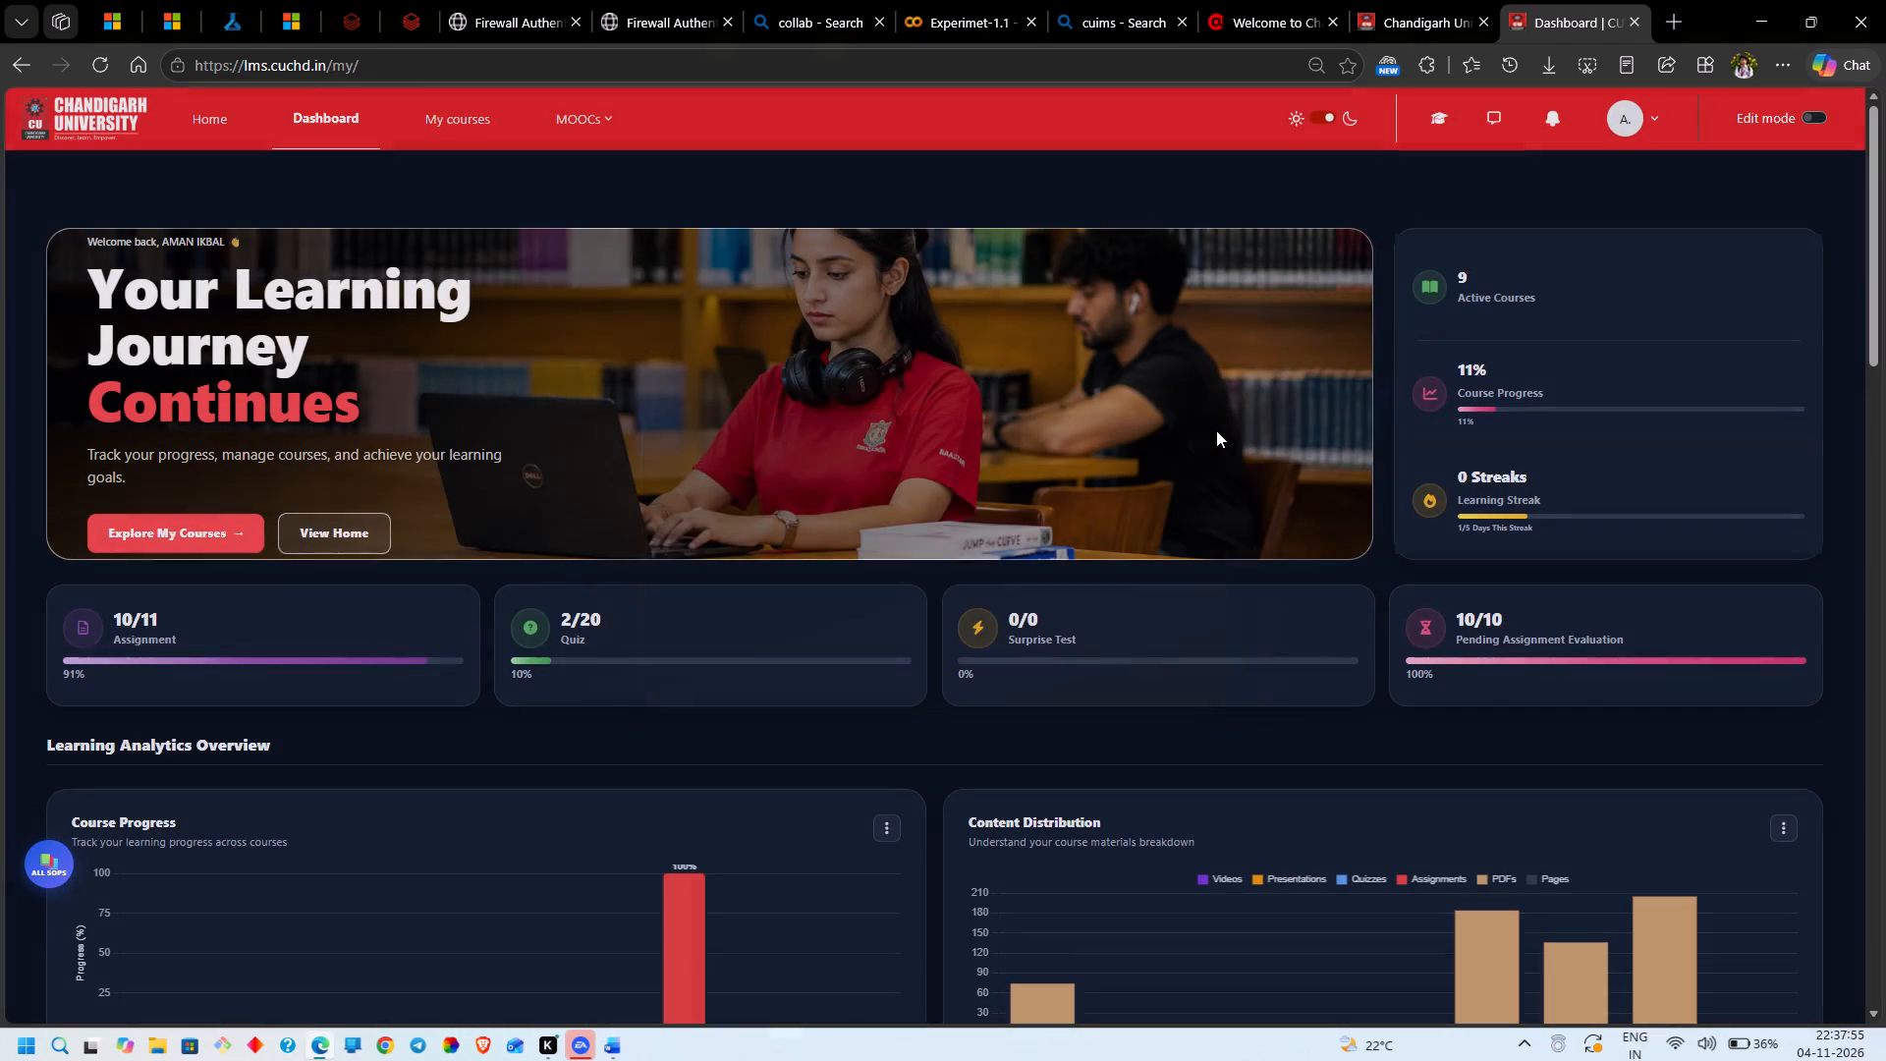
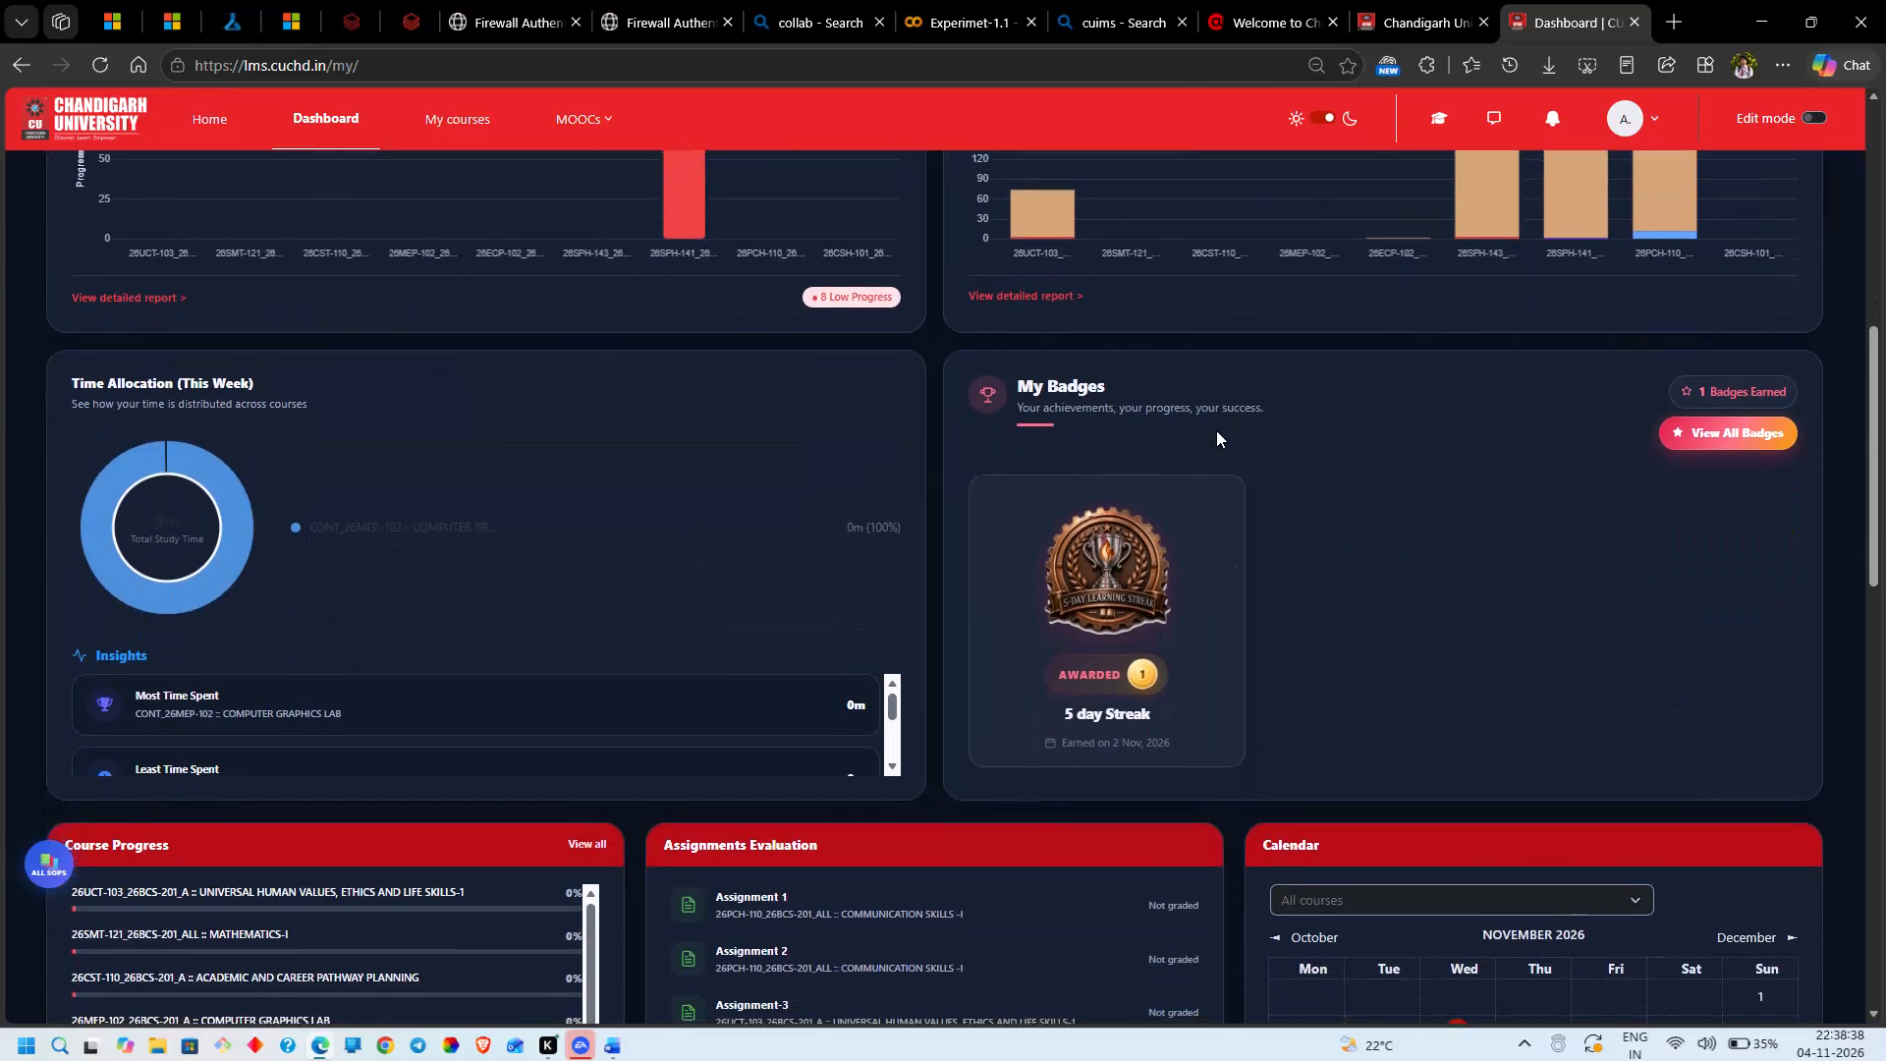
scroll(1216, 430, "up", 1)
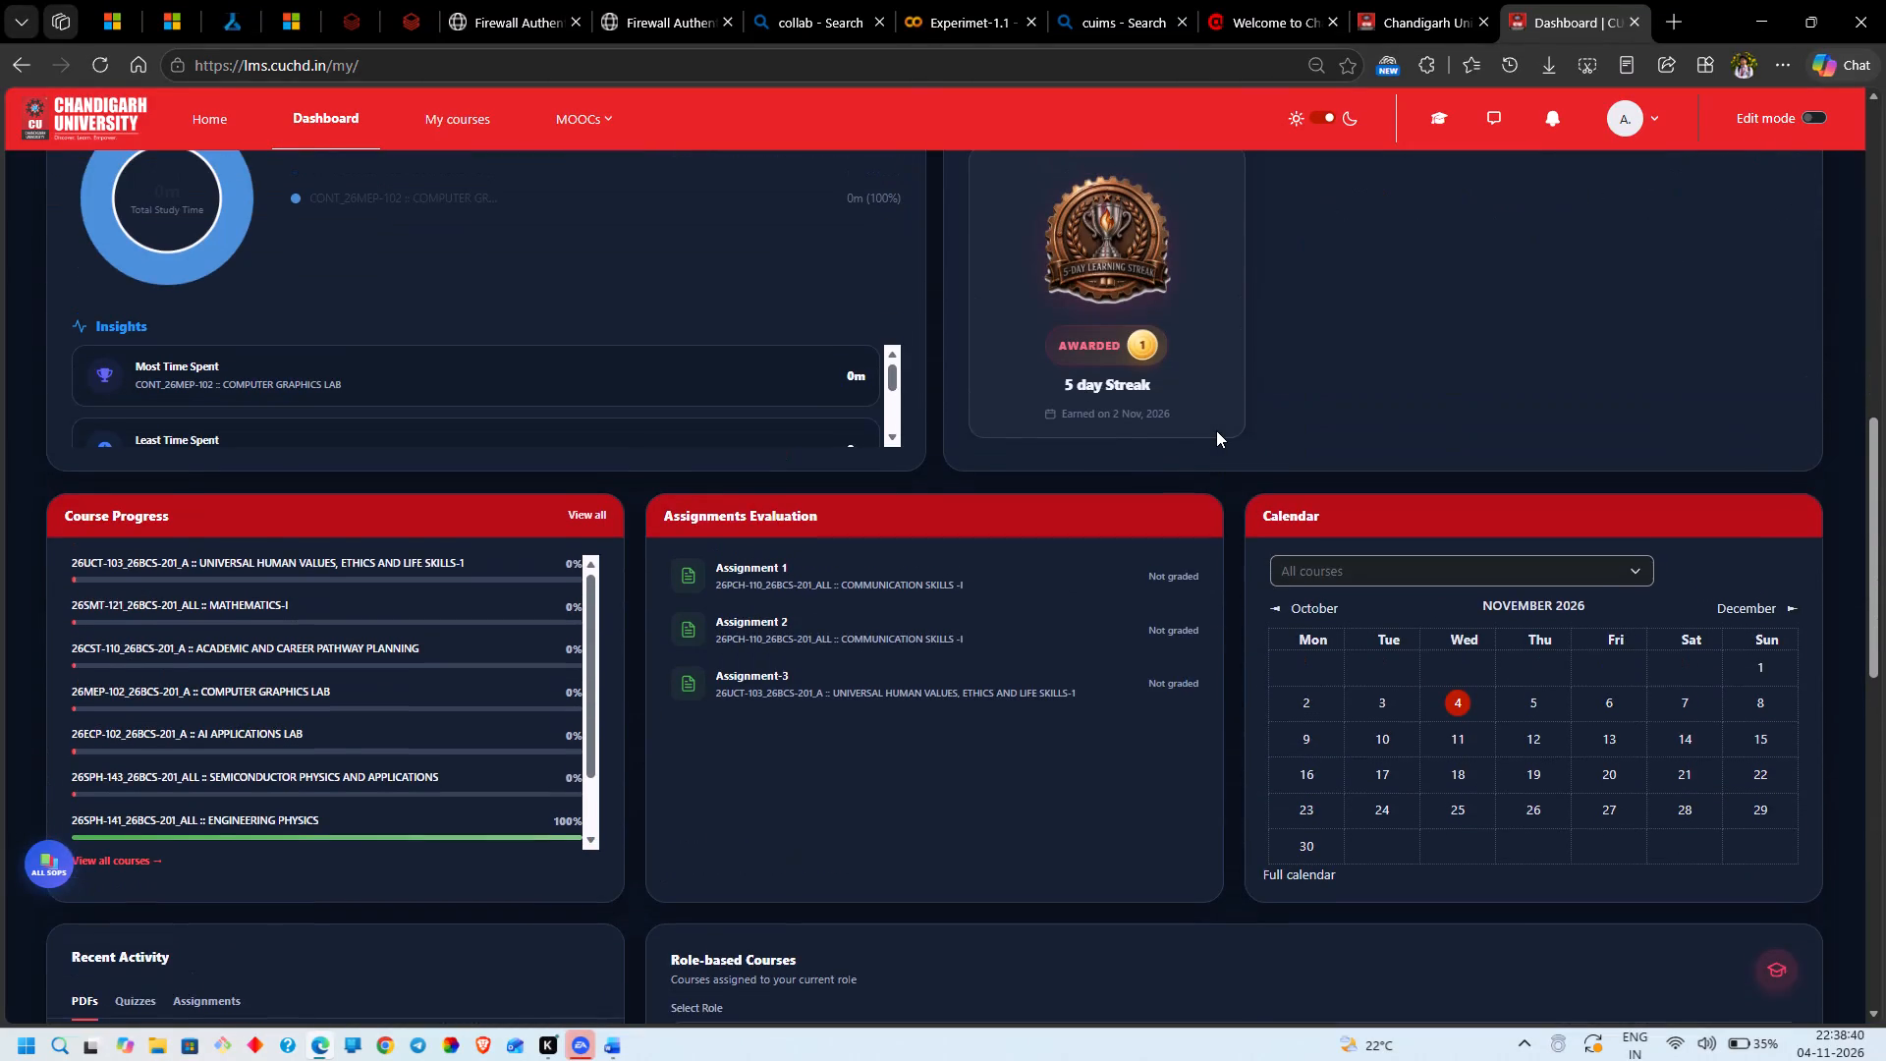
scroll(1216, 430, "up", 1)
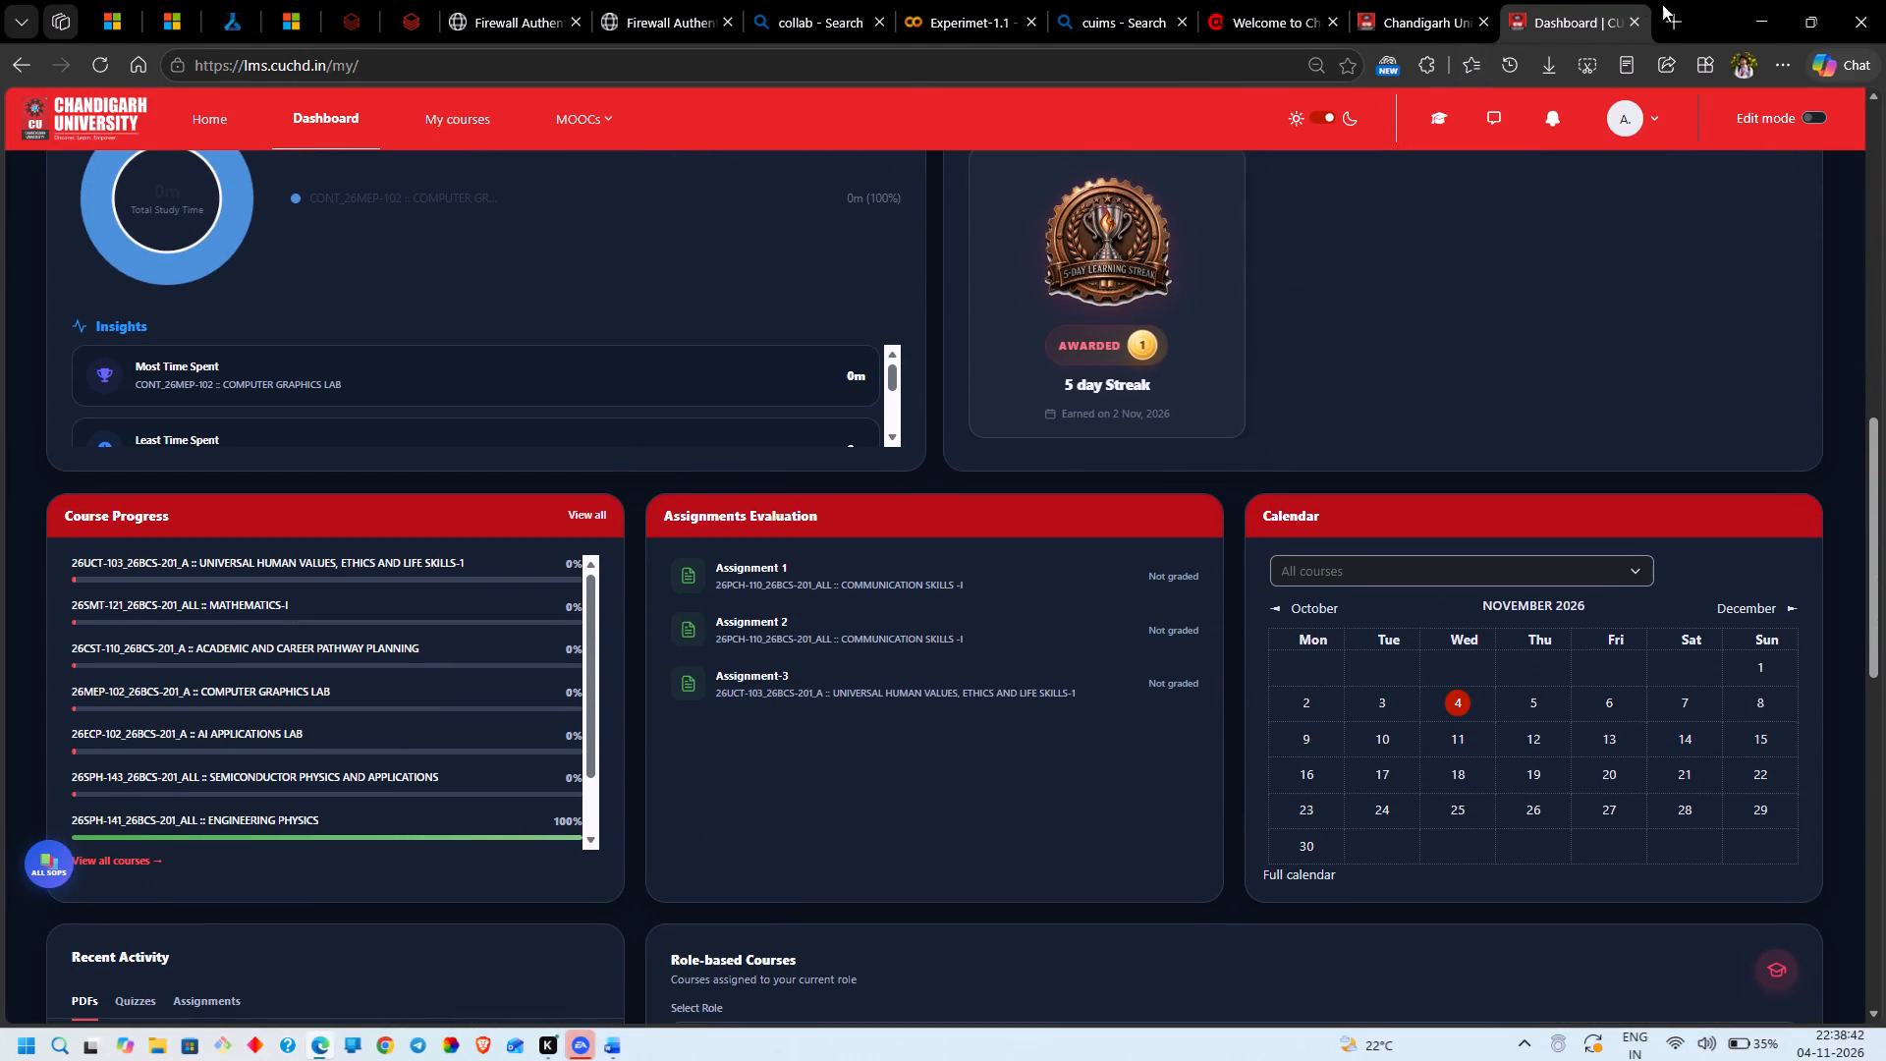
Close the LMS, CUIMS, Colab and related search pages, keep only the firewall authentication pages open, and minimize the browser.
left_click(1630, 16)
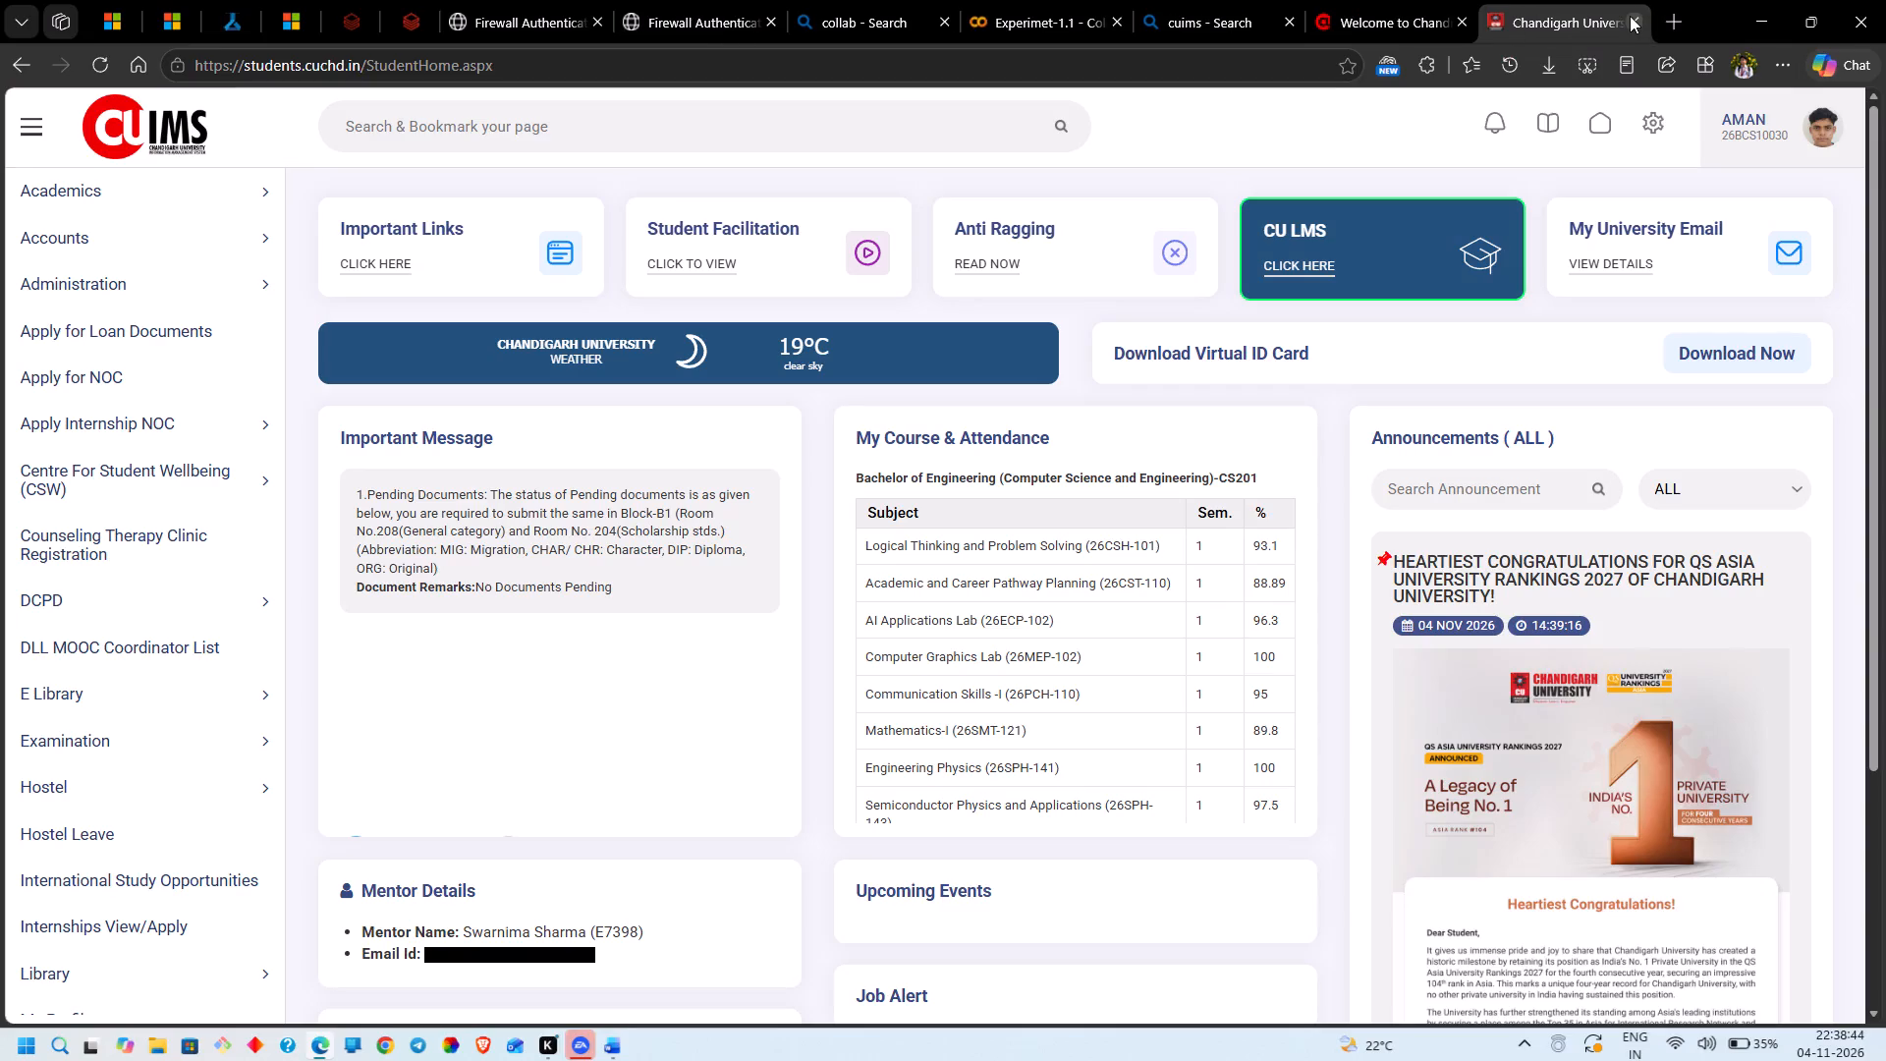
left_click(1630, 16)
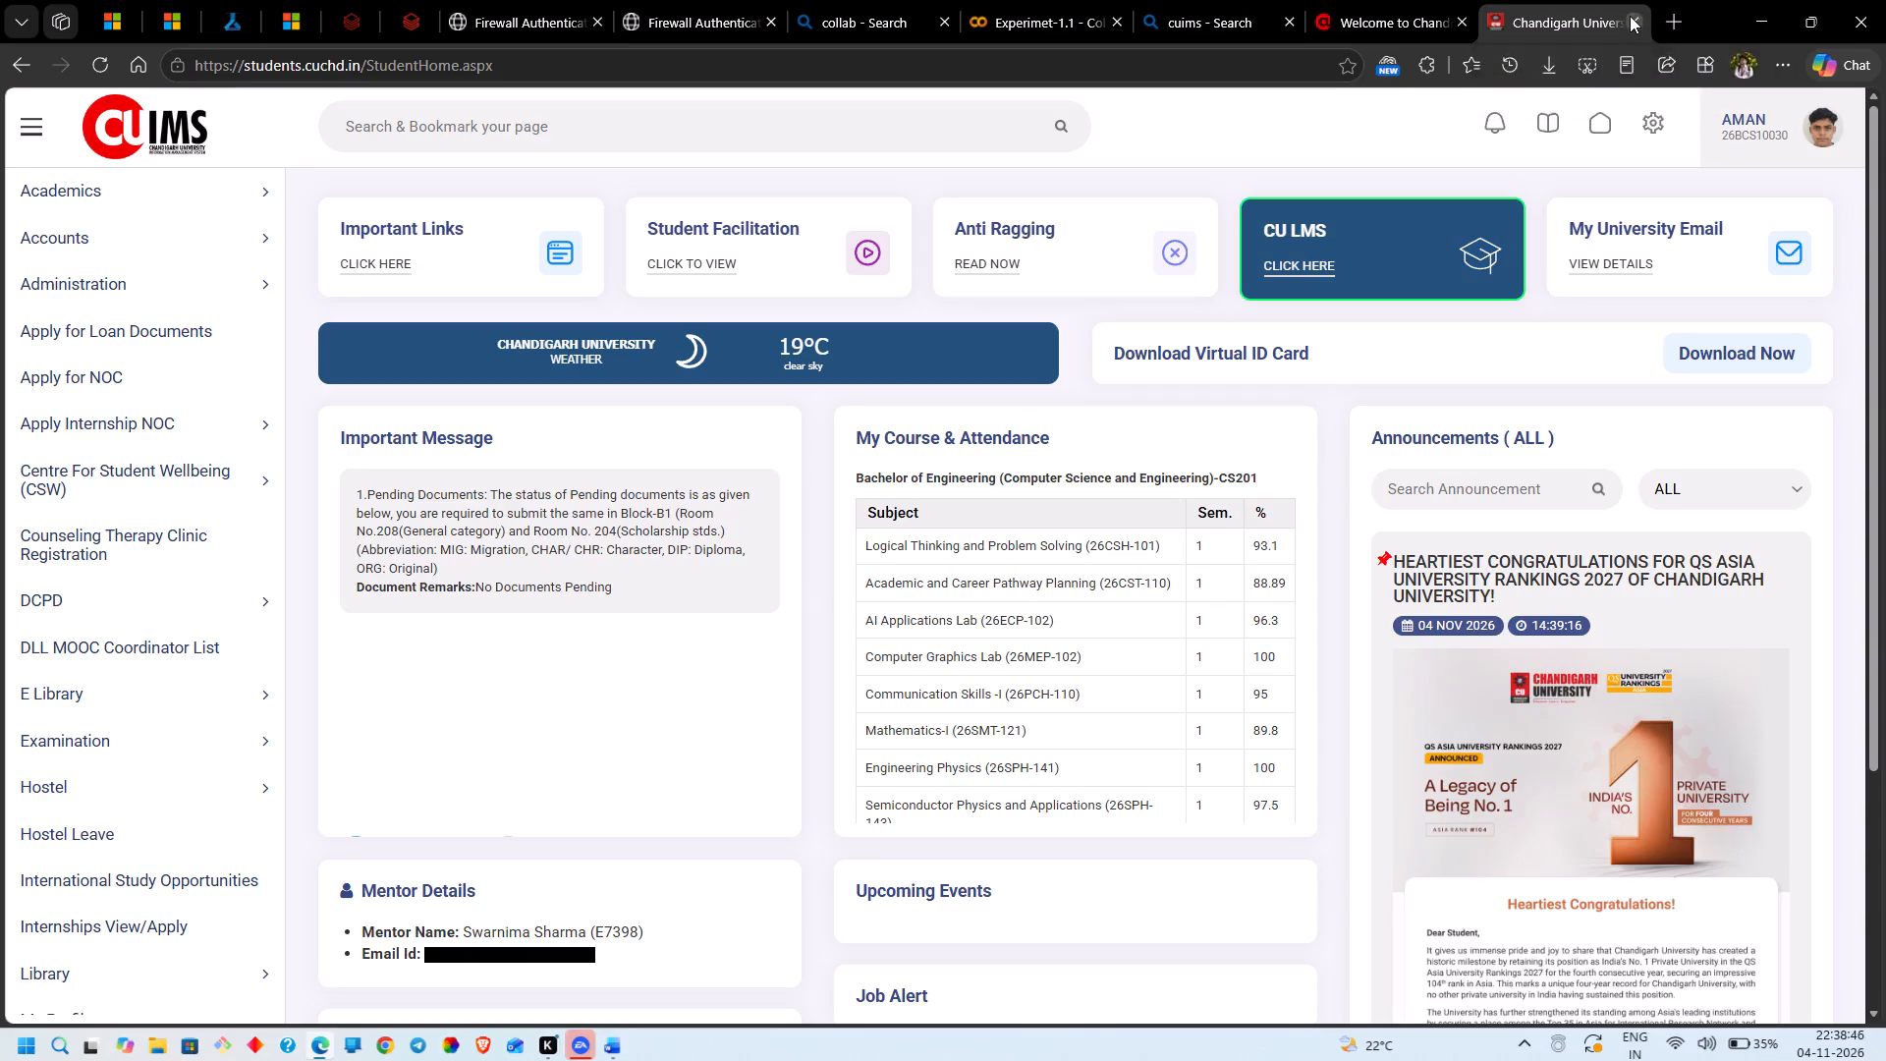
left_click(1632, 26)
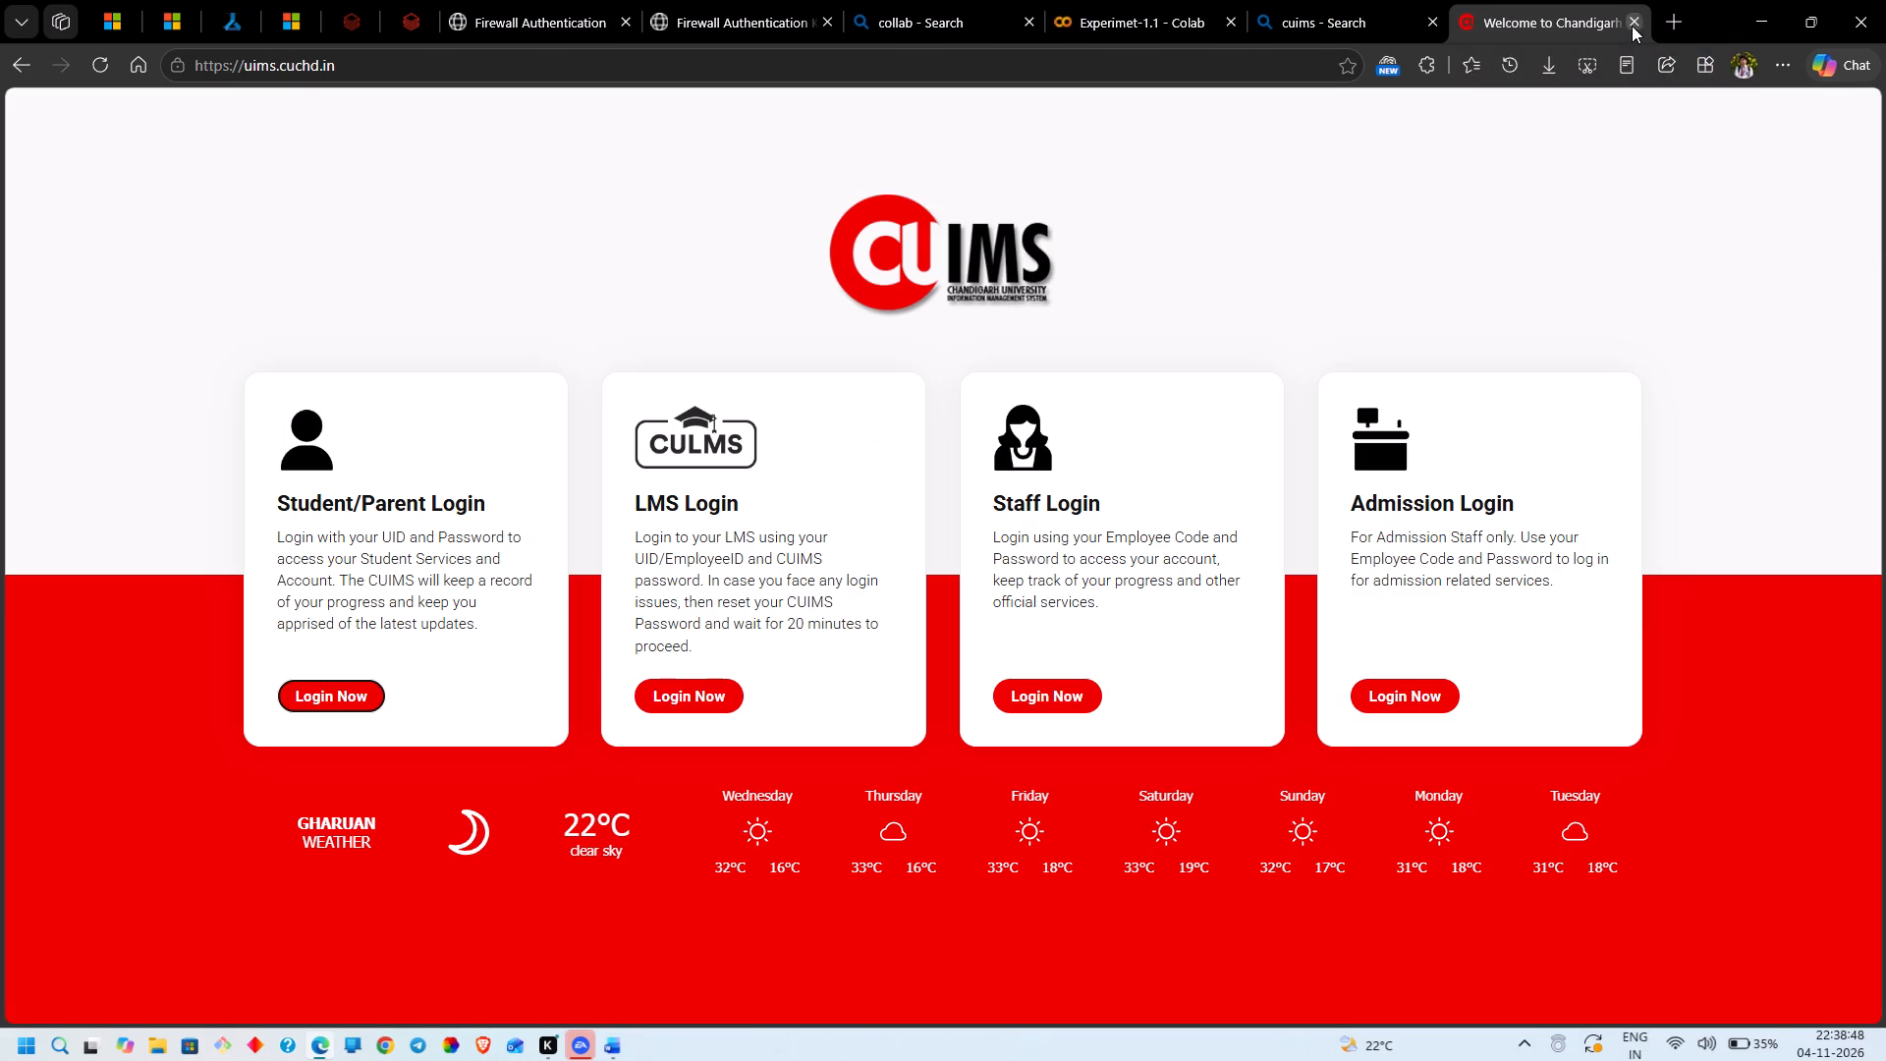
left_click(1630, 29)
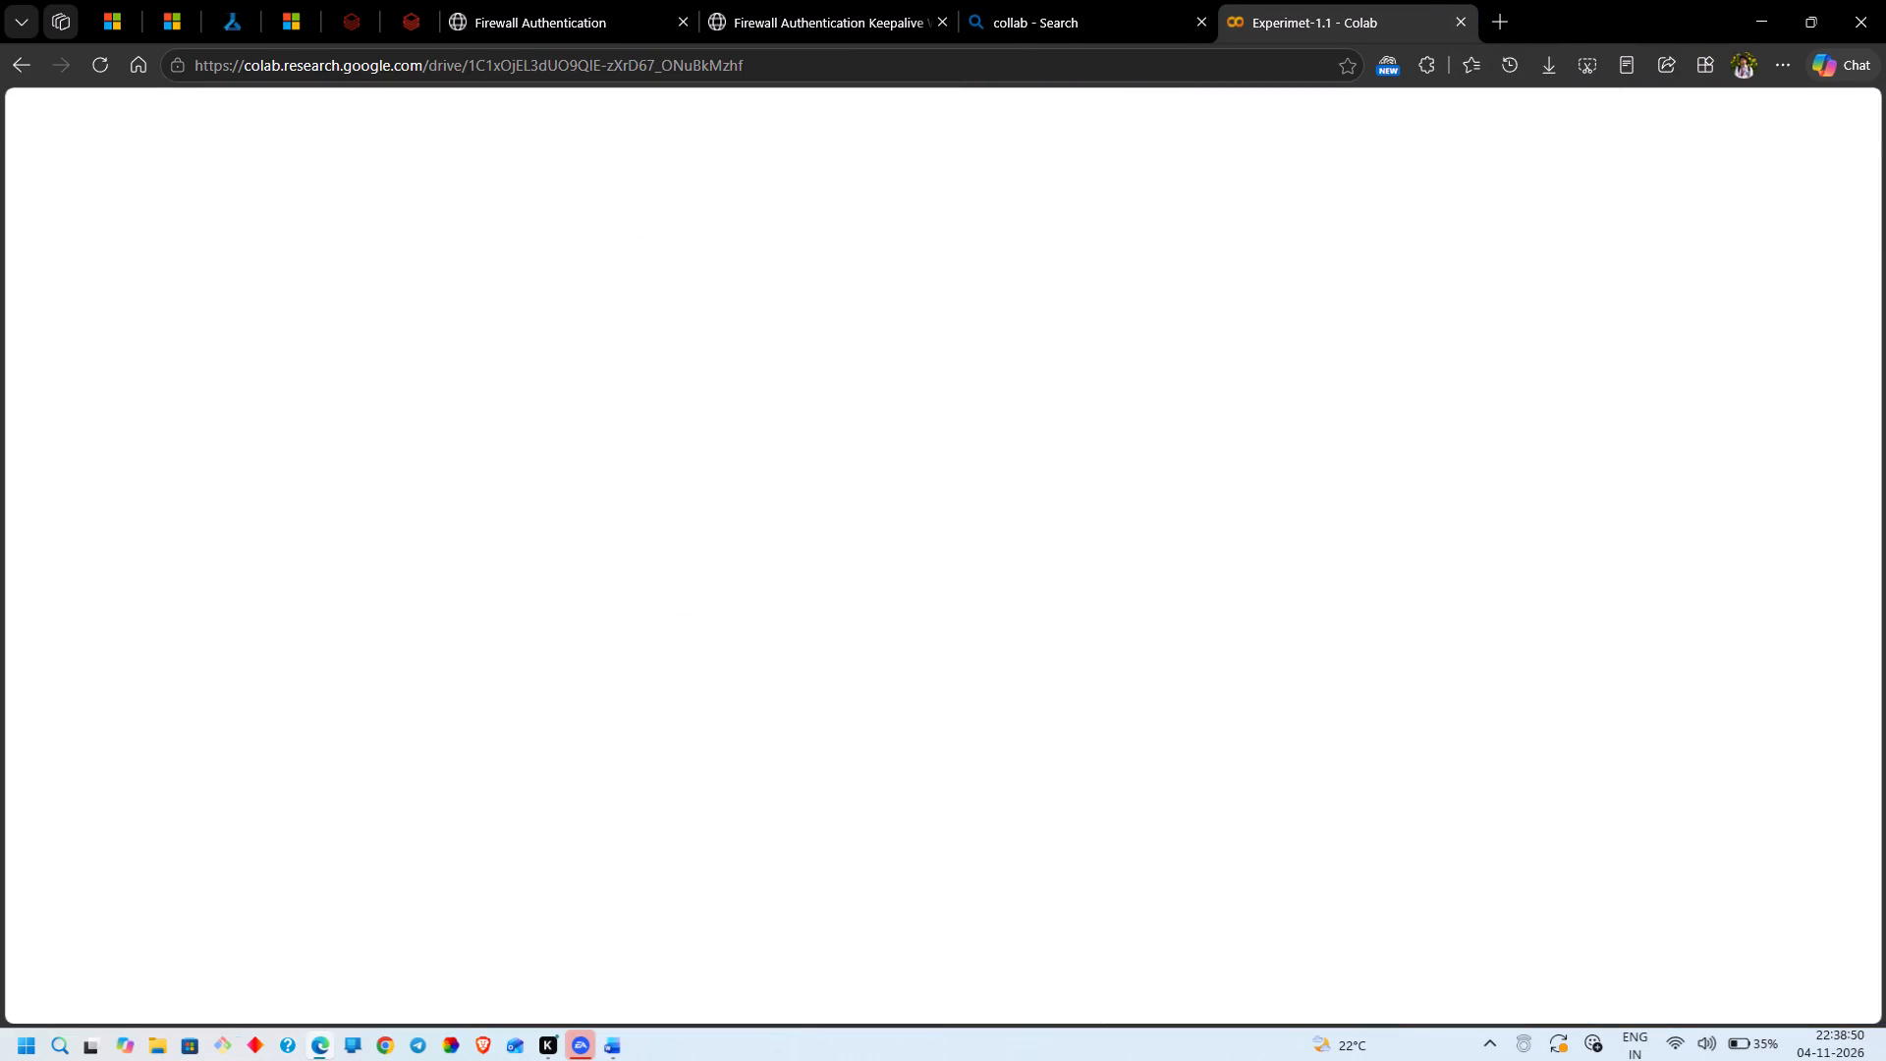
left_click(1460, 18)
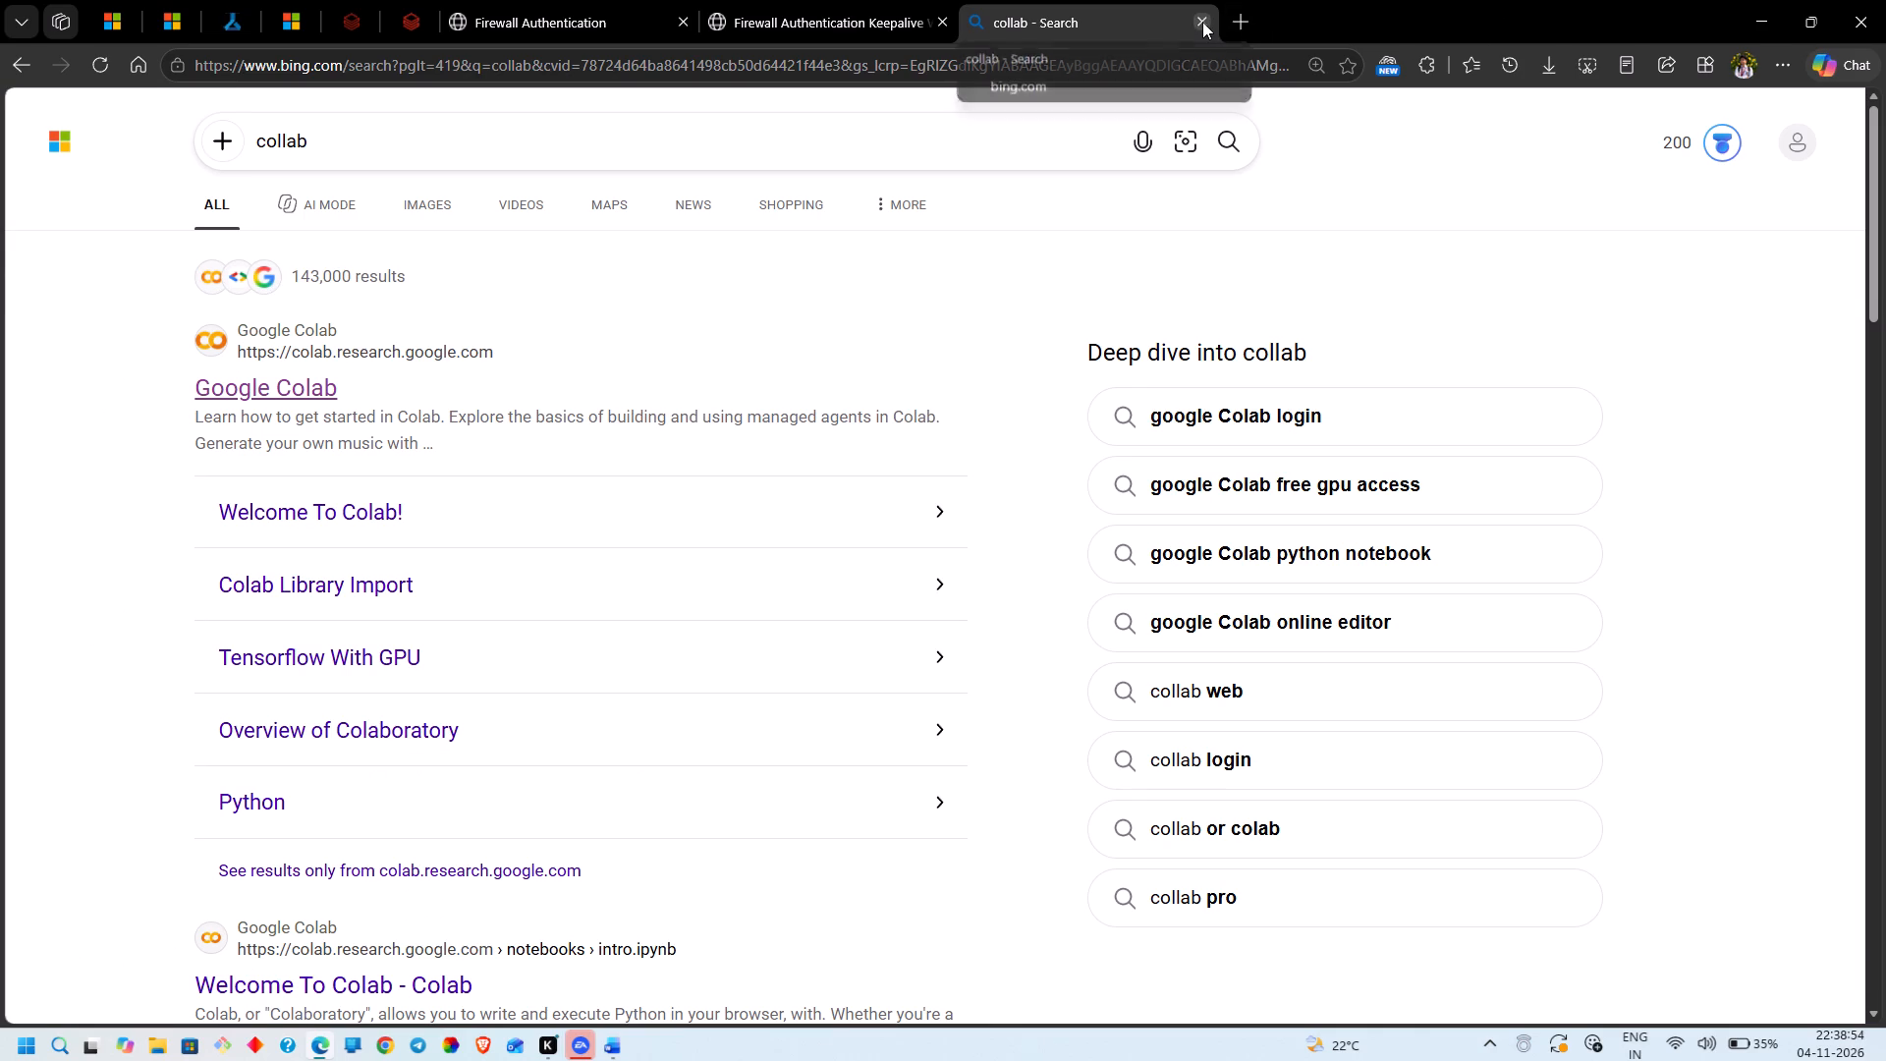
left_click(1202, 22)
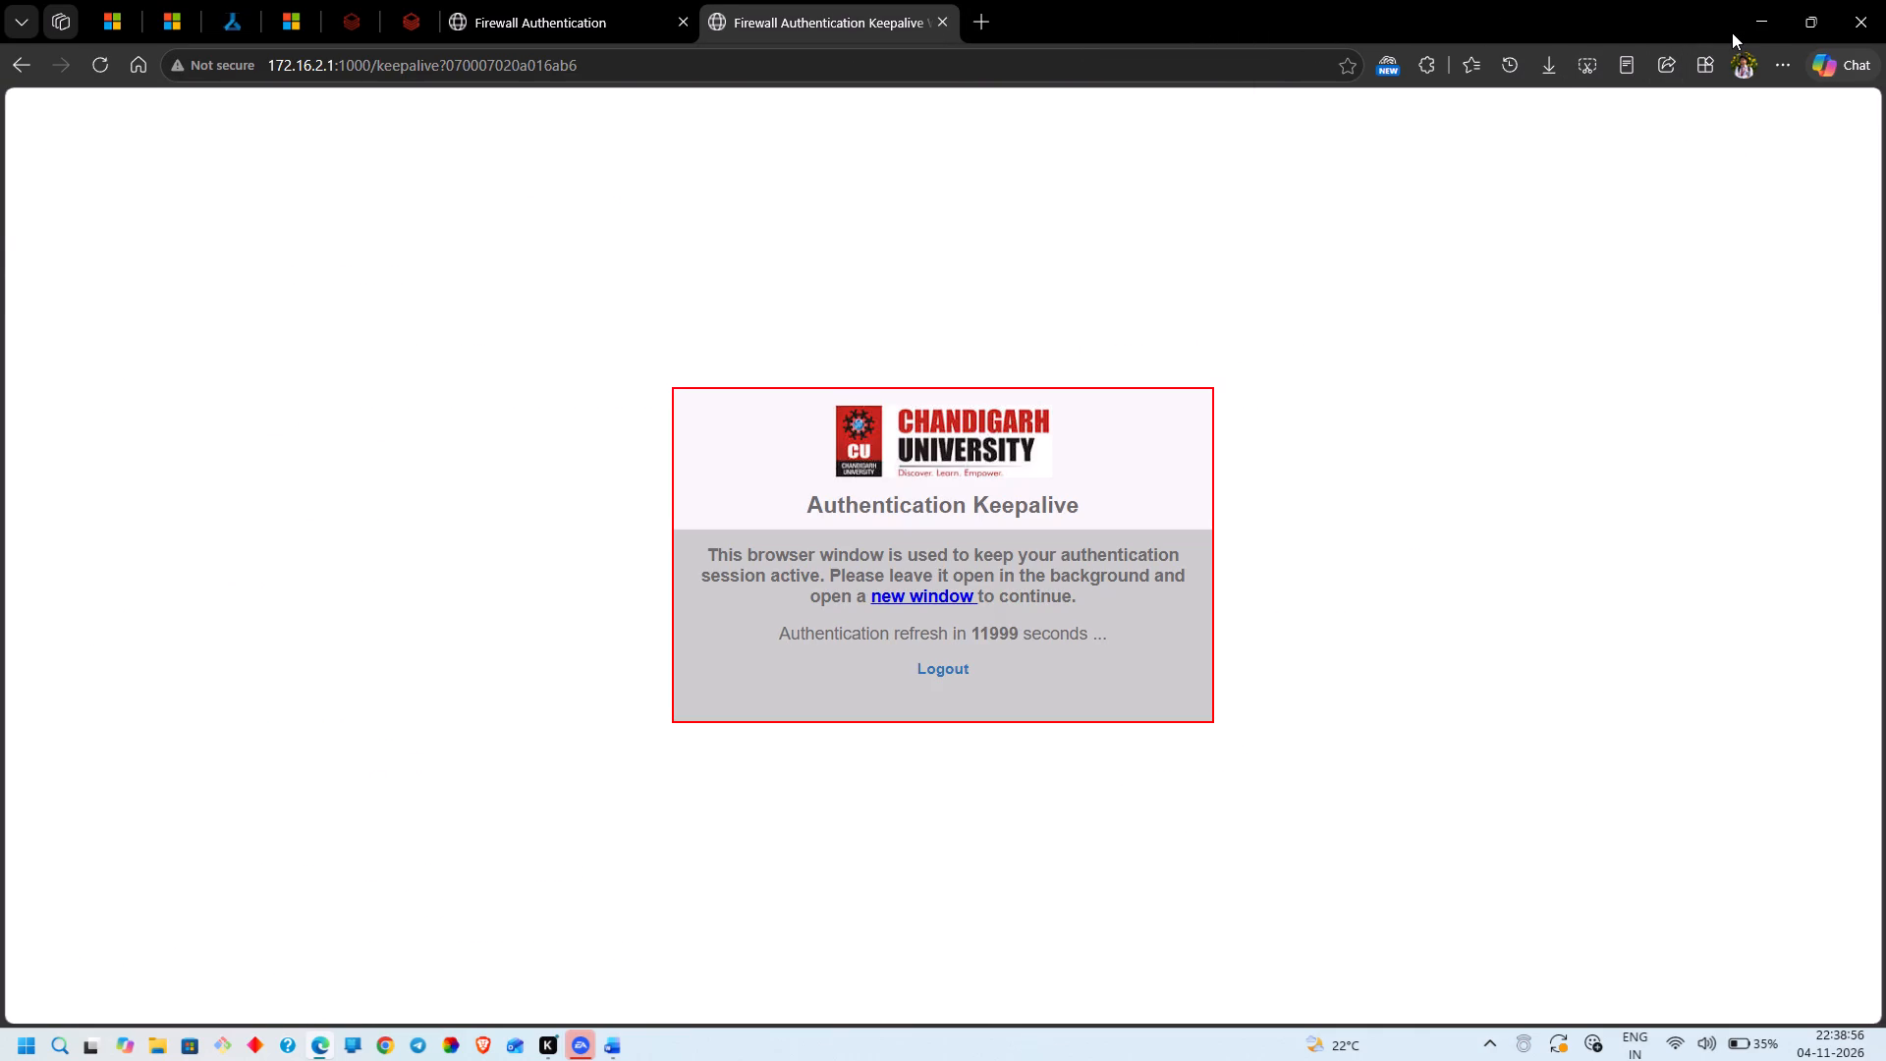
left_click(1753, 21)
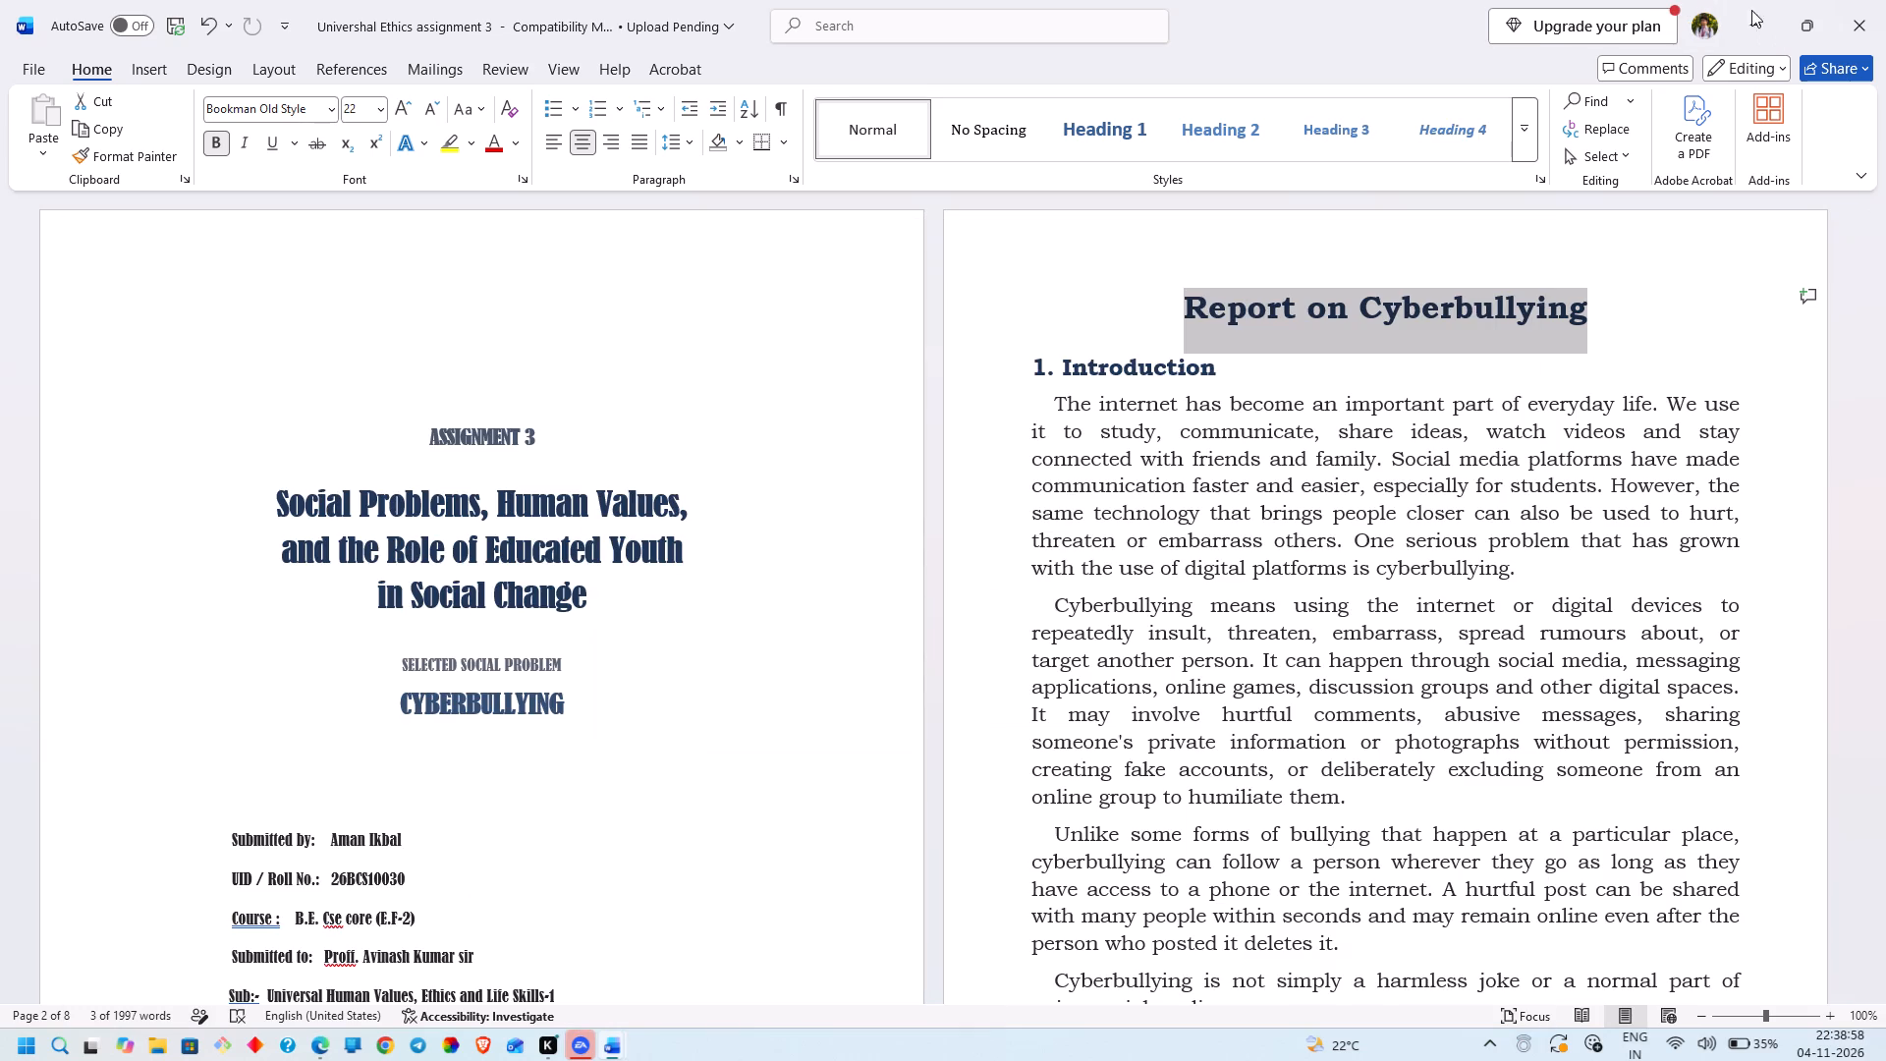
Close the "Univershal Ethics assignment 3" document in Word.
left_click(1885, 33)
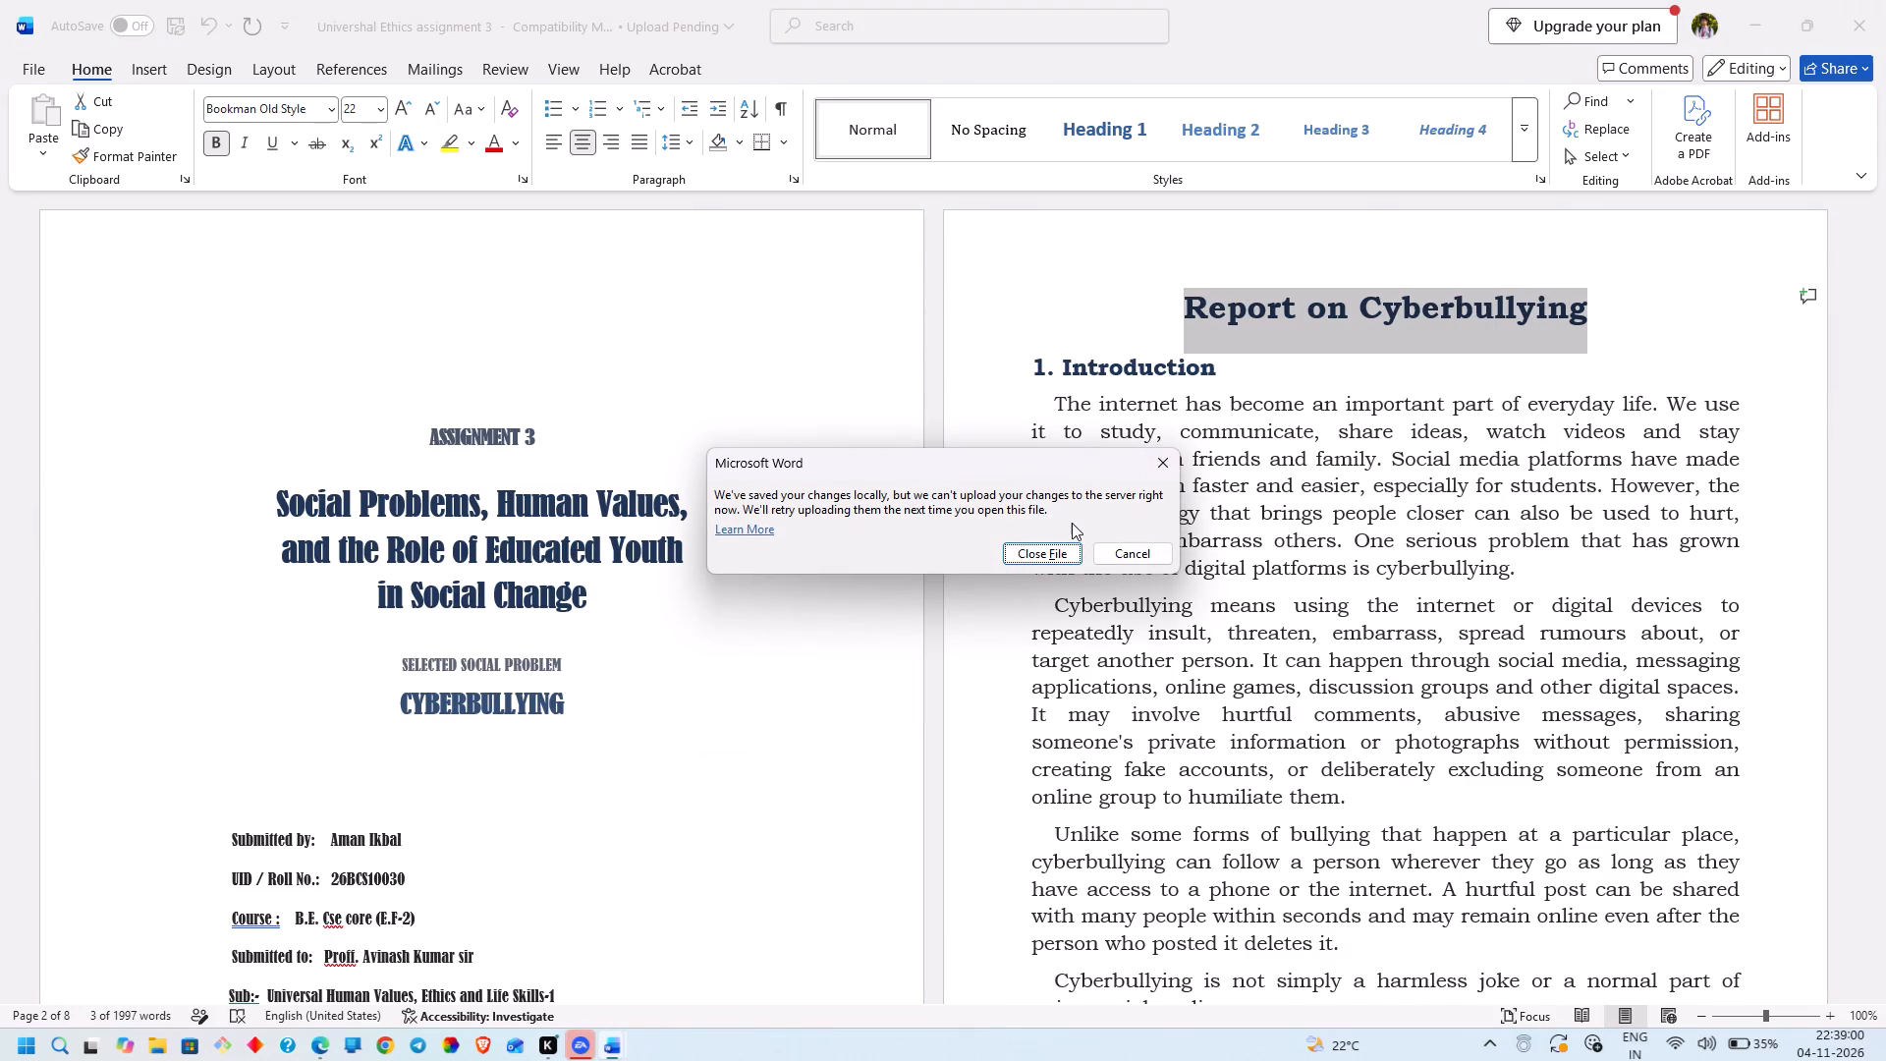